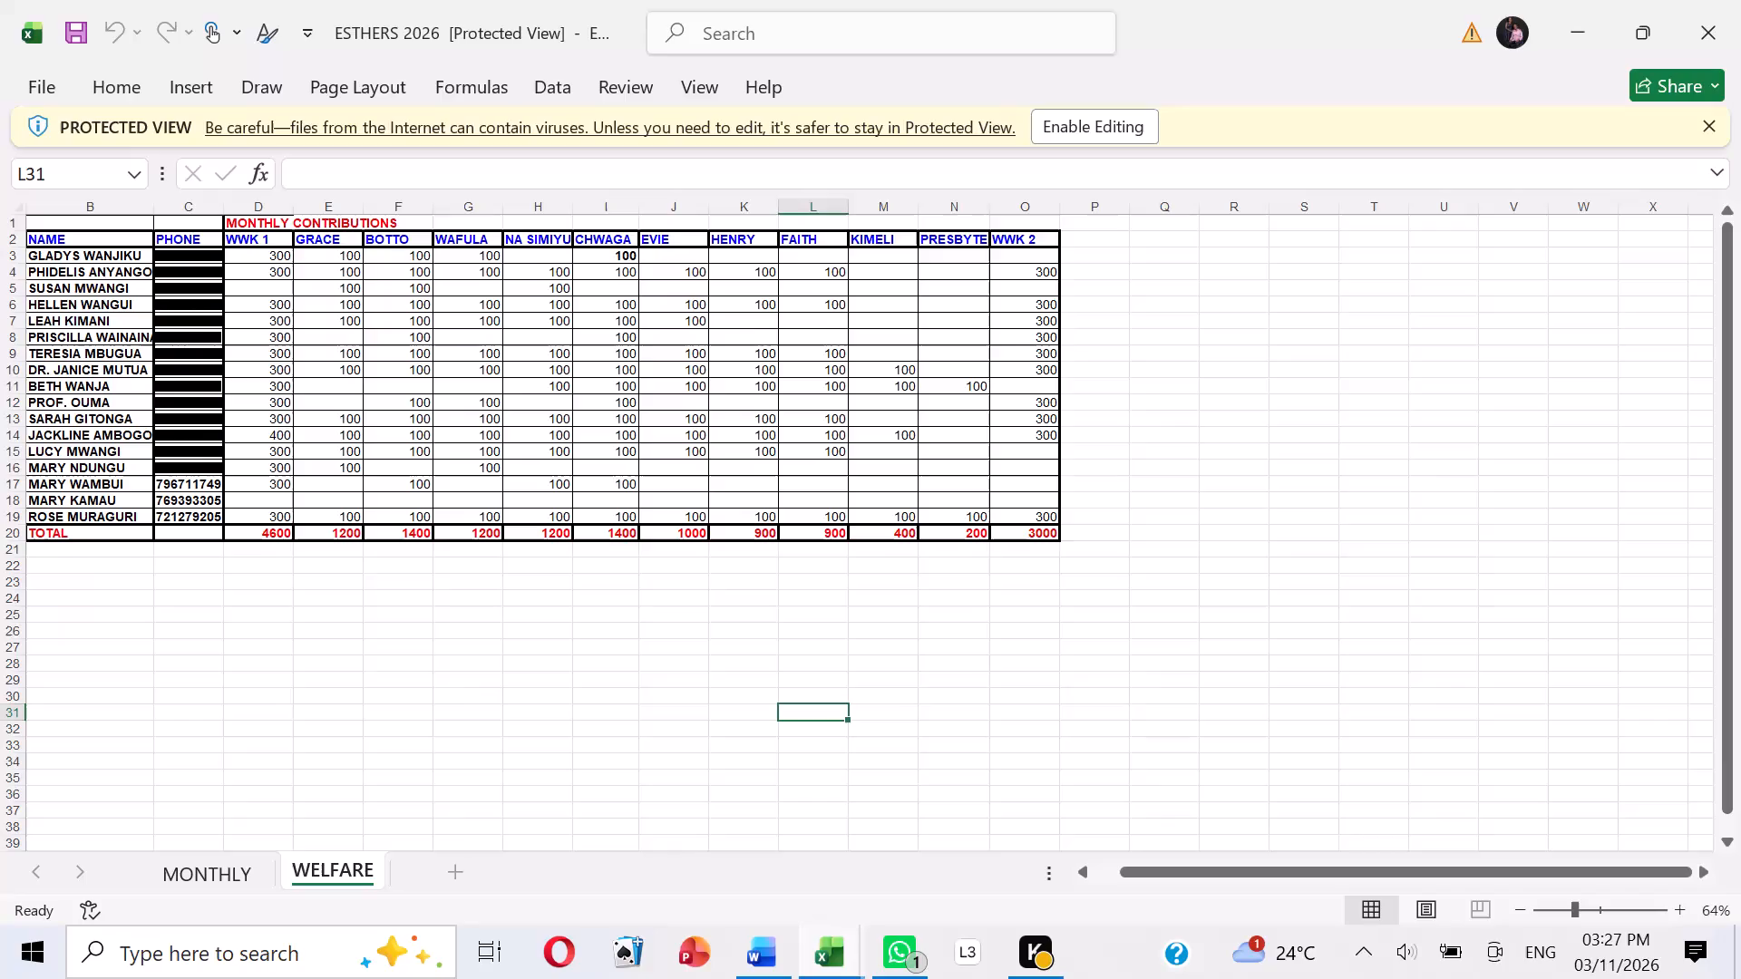
Enable editing for the ESTHERS 2026 workbook, which is open in Protected View.
{"action": "left_click", "coordinate": [1072, 118]}
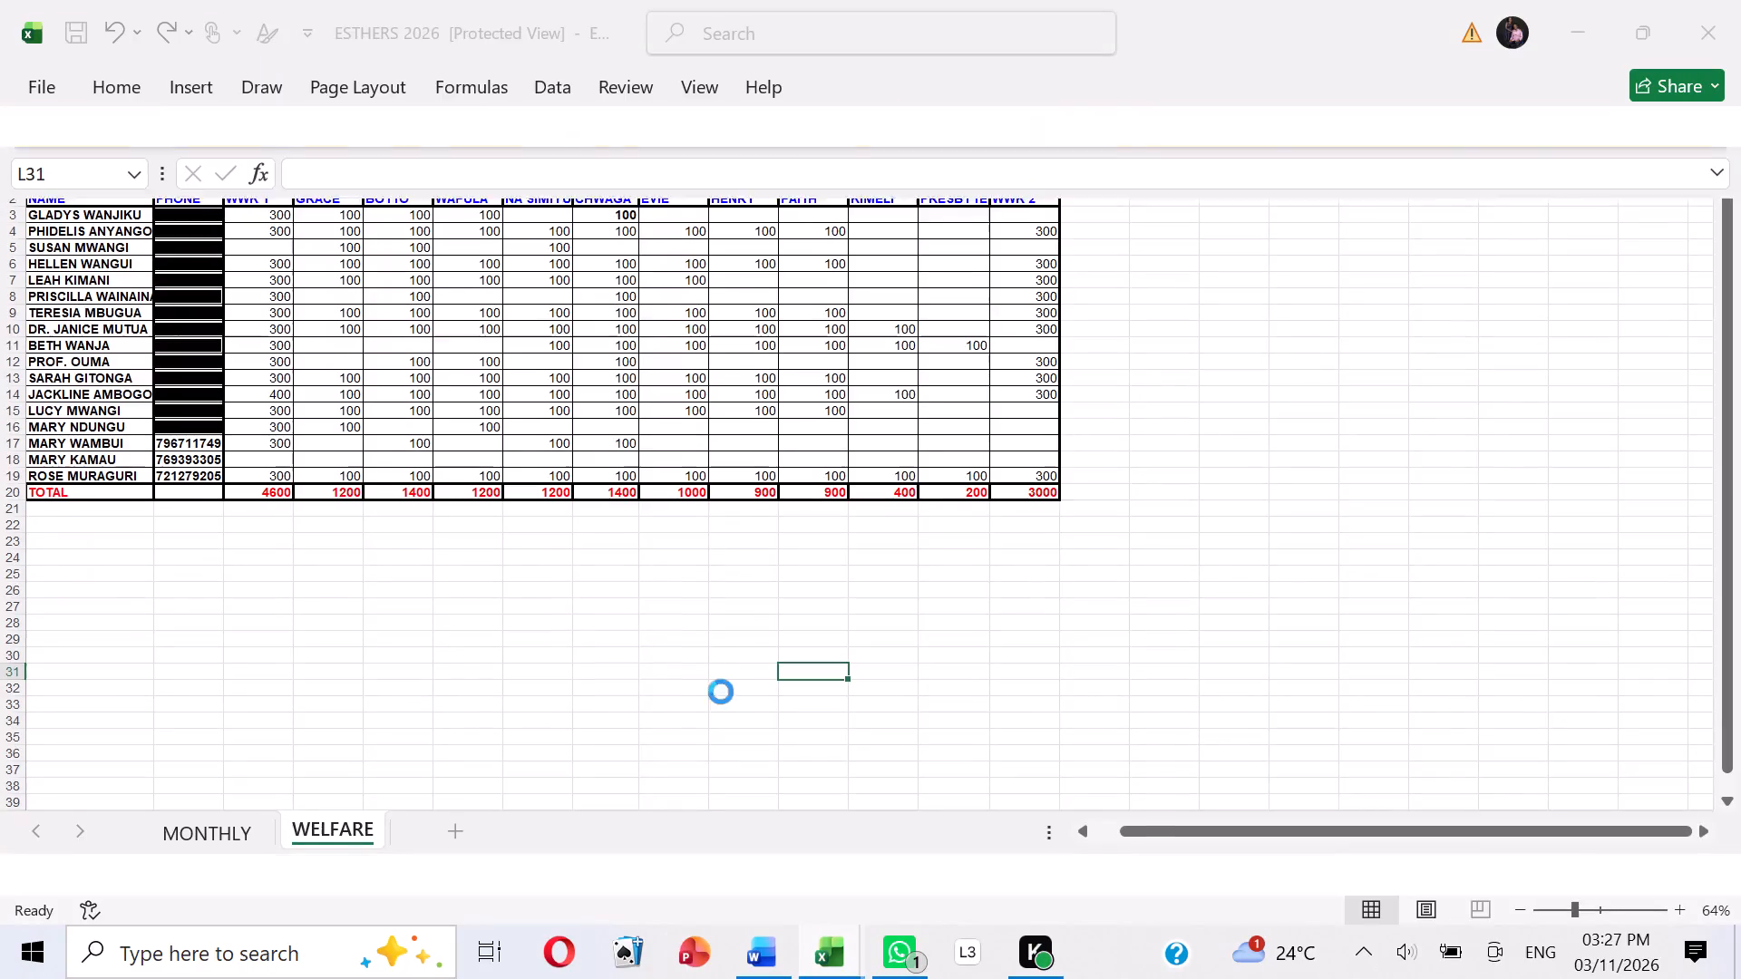
{"action": "left_click", "coordinate": [581, 749]}
Copy the entire monthly contributions table on the MONTHLY sheet, cells A1 to O21, including the headings and TOTAL row.
{"action": "left_click", "coordinate": [248, 874]}
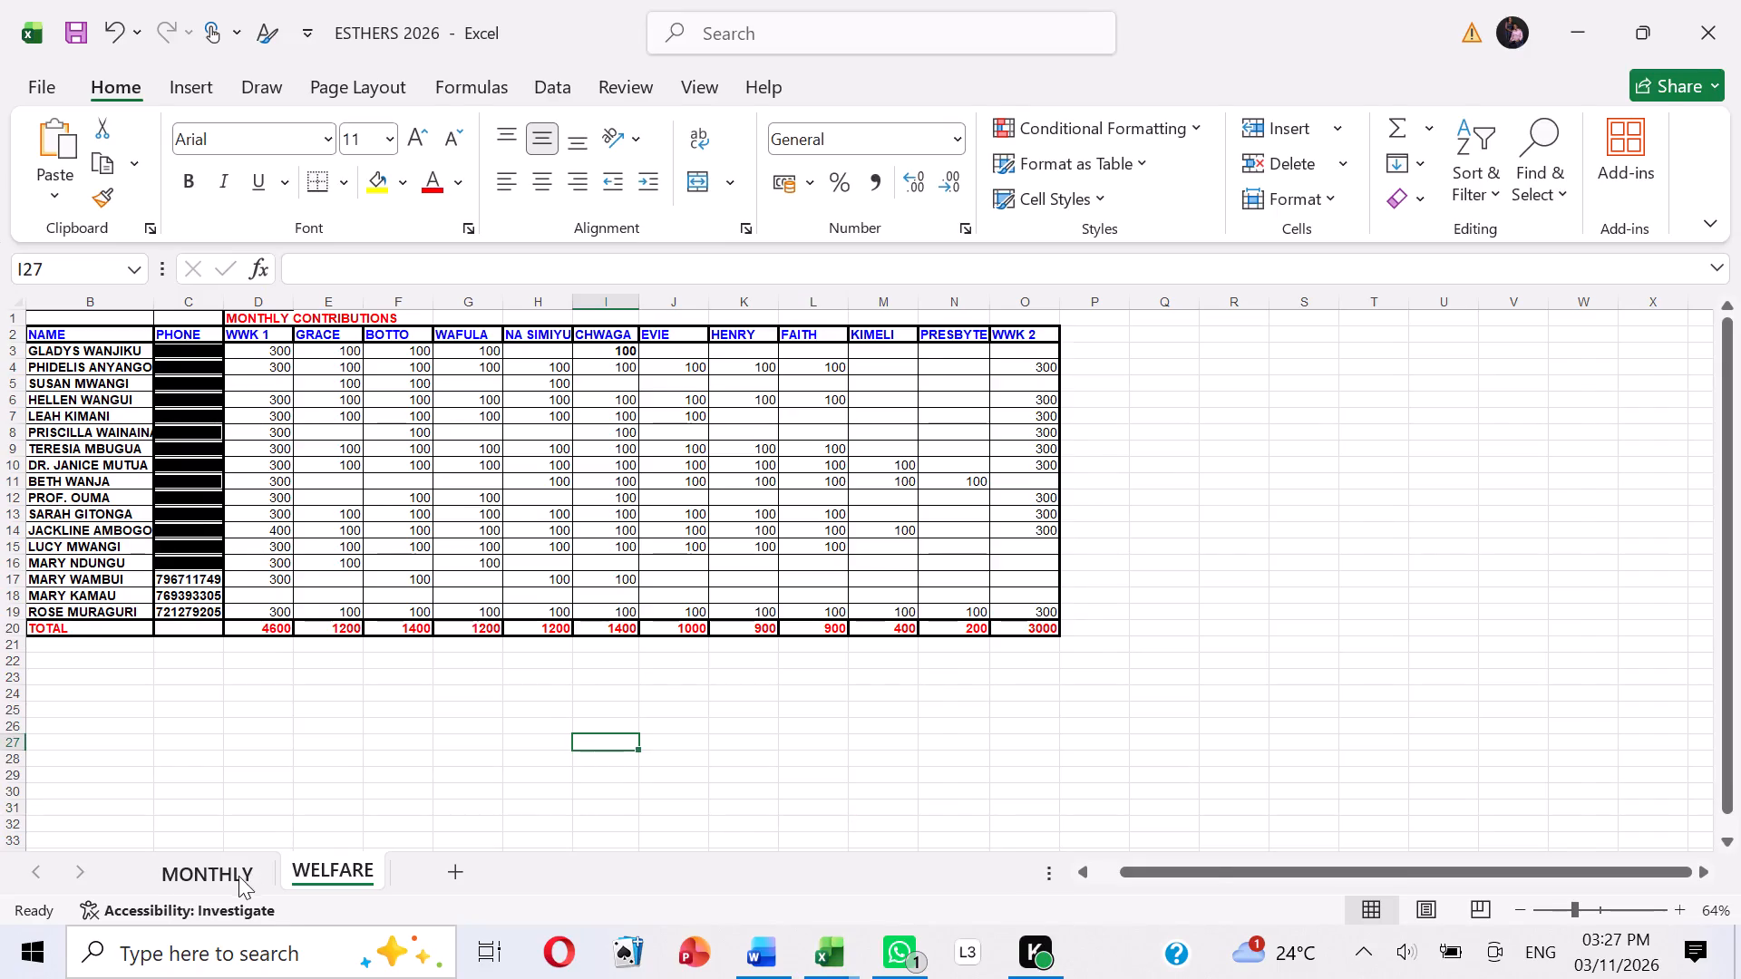
{"action": "left_click_drag", "start_coordinate": [1260, 877], "coordinate": [1067, 897]}
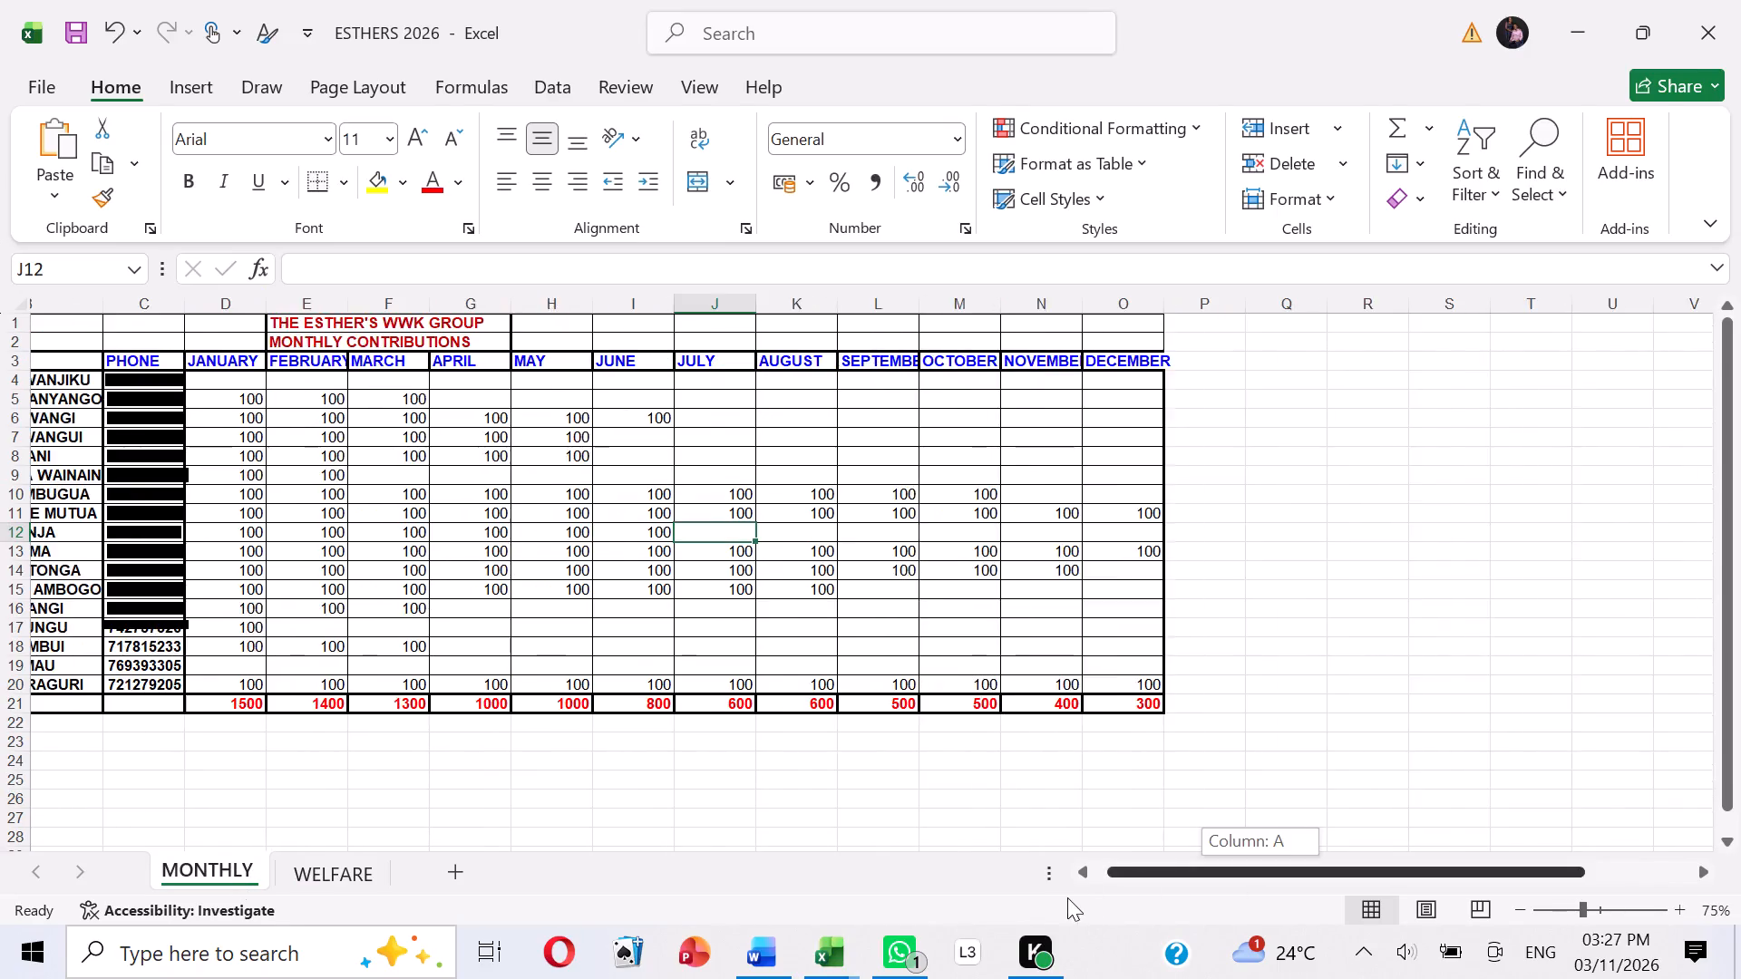
{"action": "left_click_drag", "start_coordinate": [1067, 897], "coordinate": [1065, 897]}
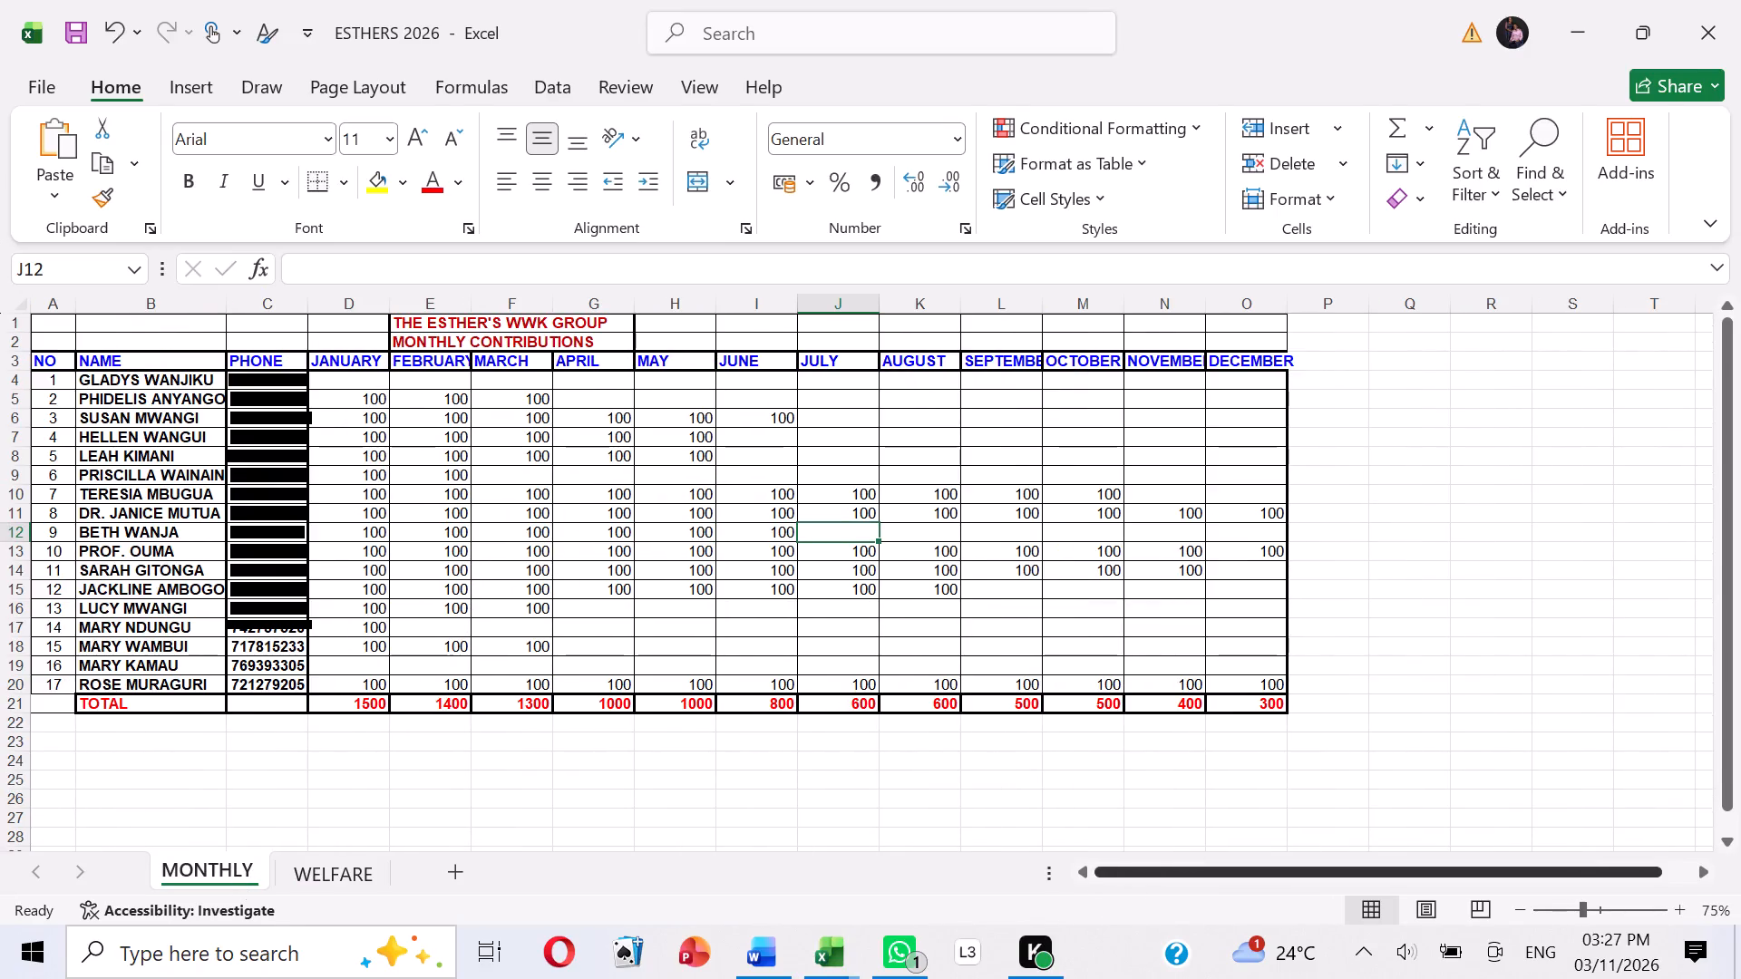
{"action": "left_click_drag", "start_coordinate": [62, 325], "coordinate": [932, 609]}
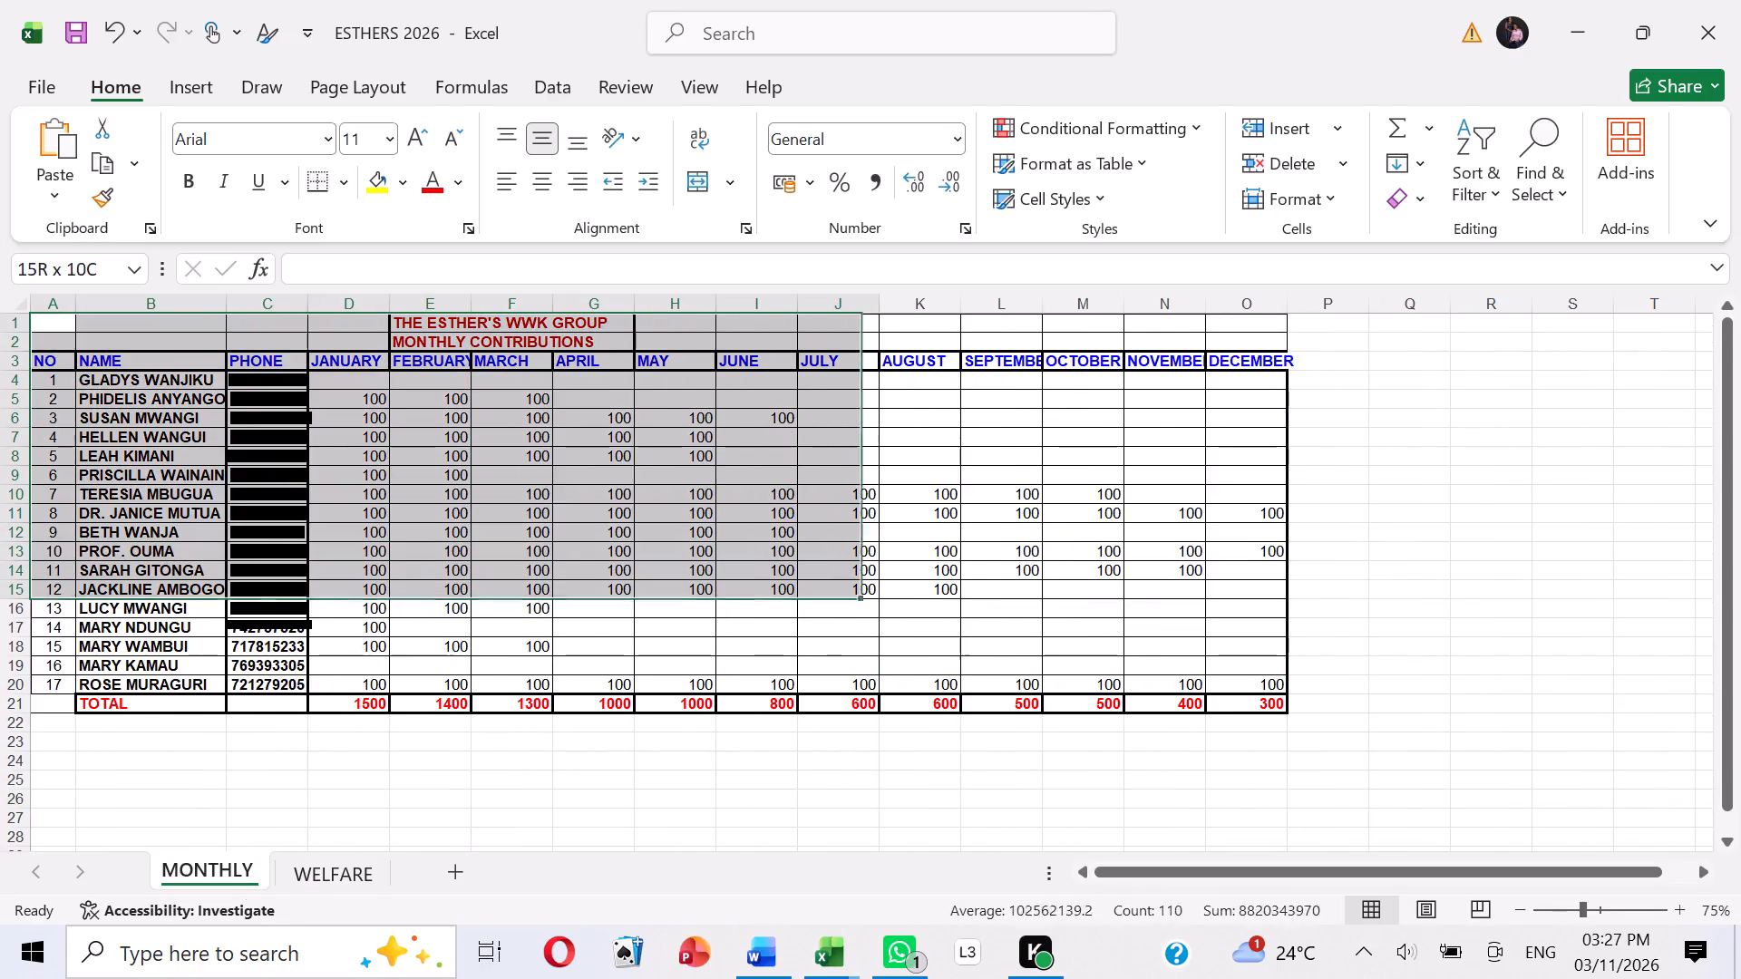
{"action": "left_click_drag", "start_coordinate": [932, 609], "coordinate": [1267, 703]}
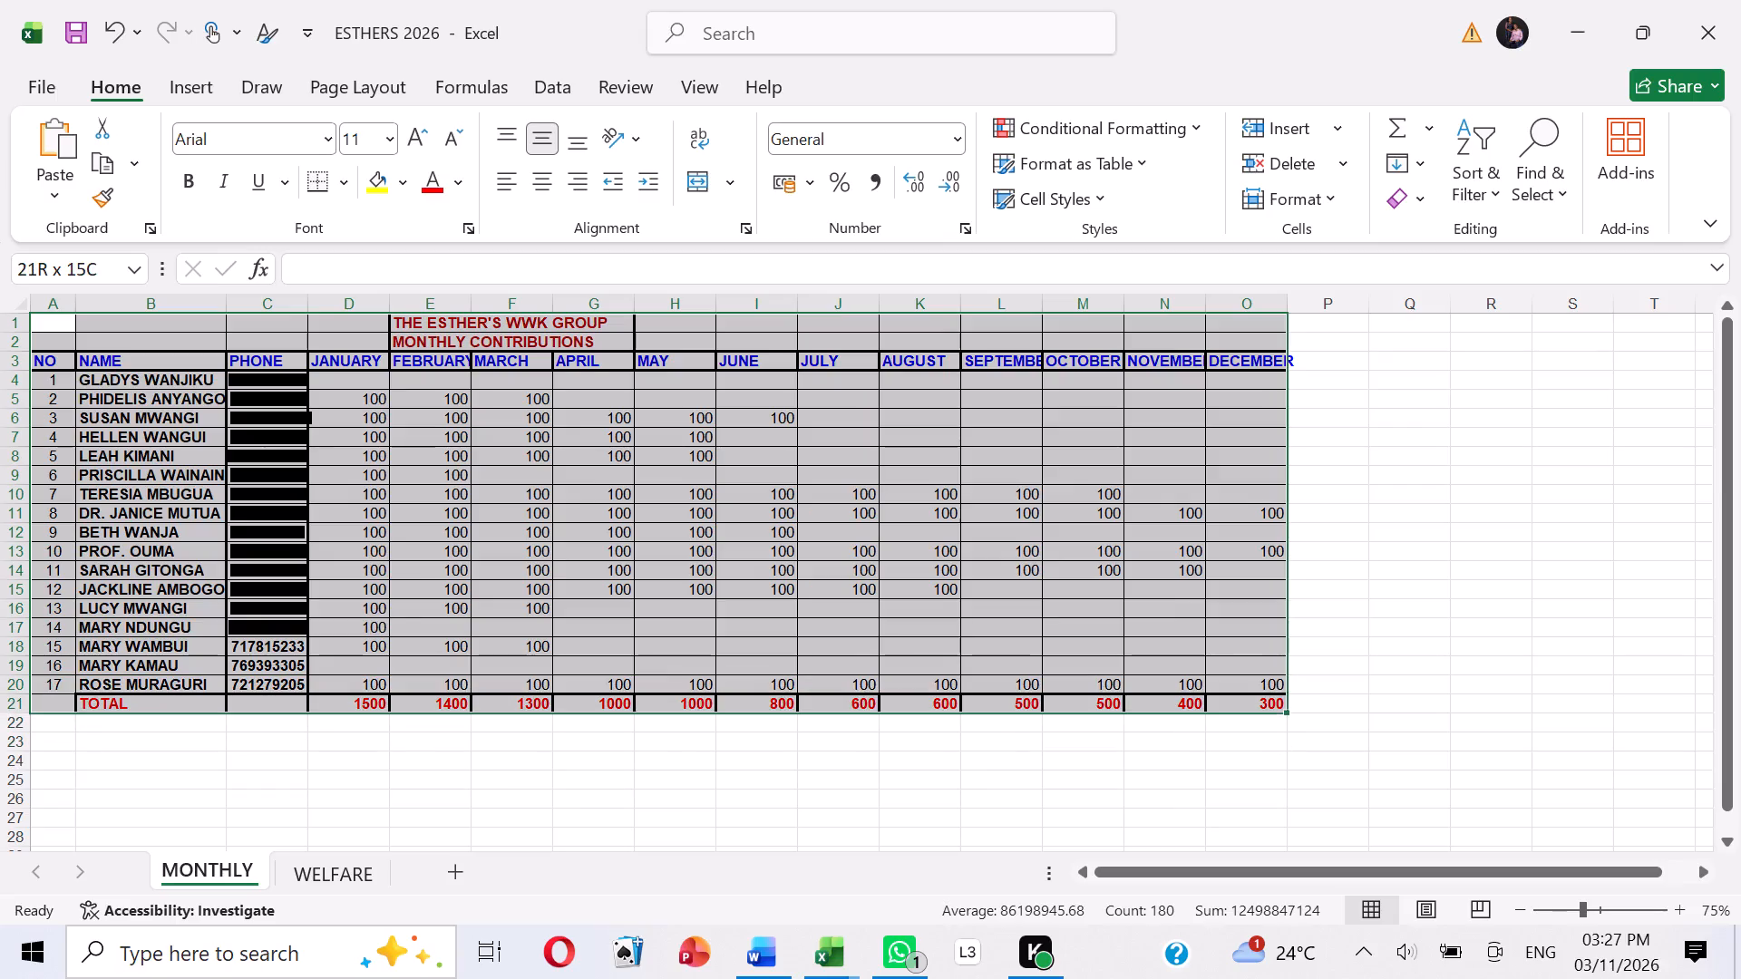
{"action": "left_click_drag", "start_coordinate": [1267, 703], "coordinate": [1269, 701]}
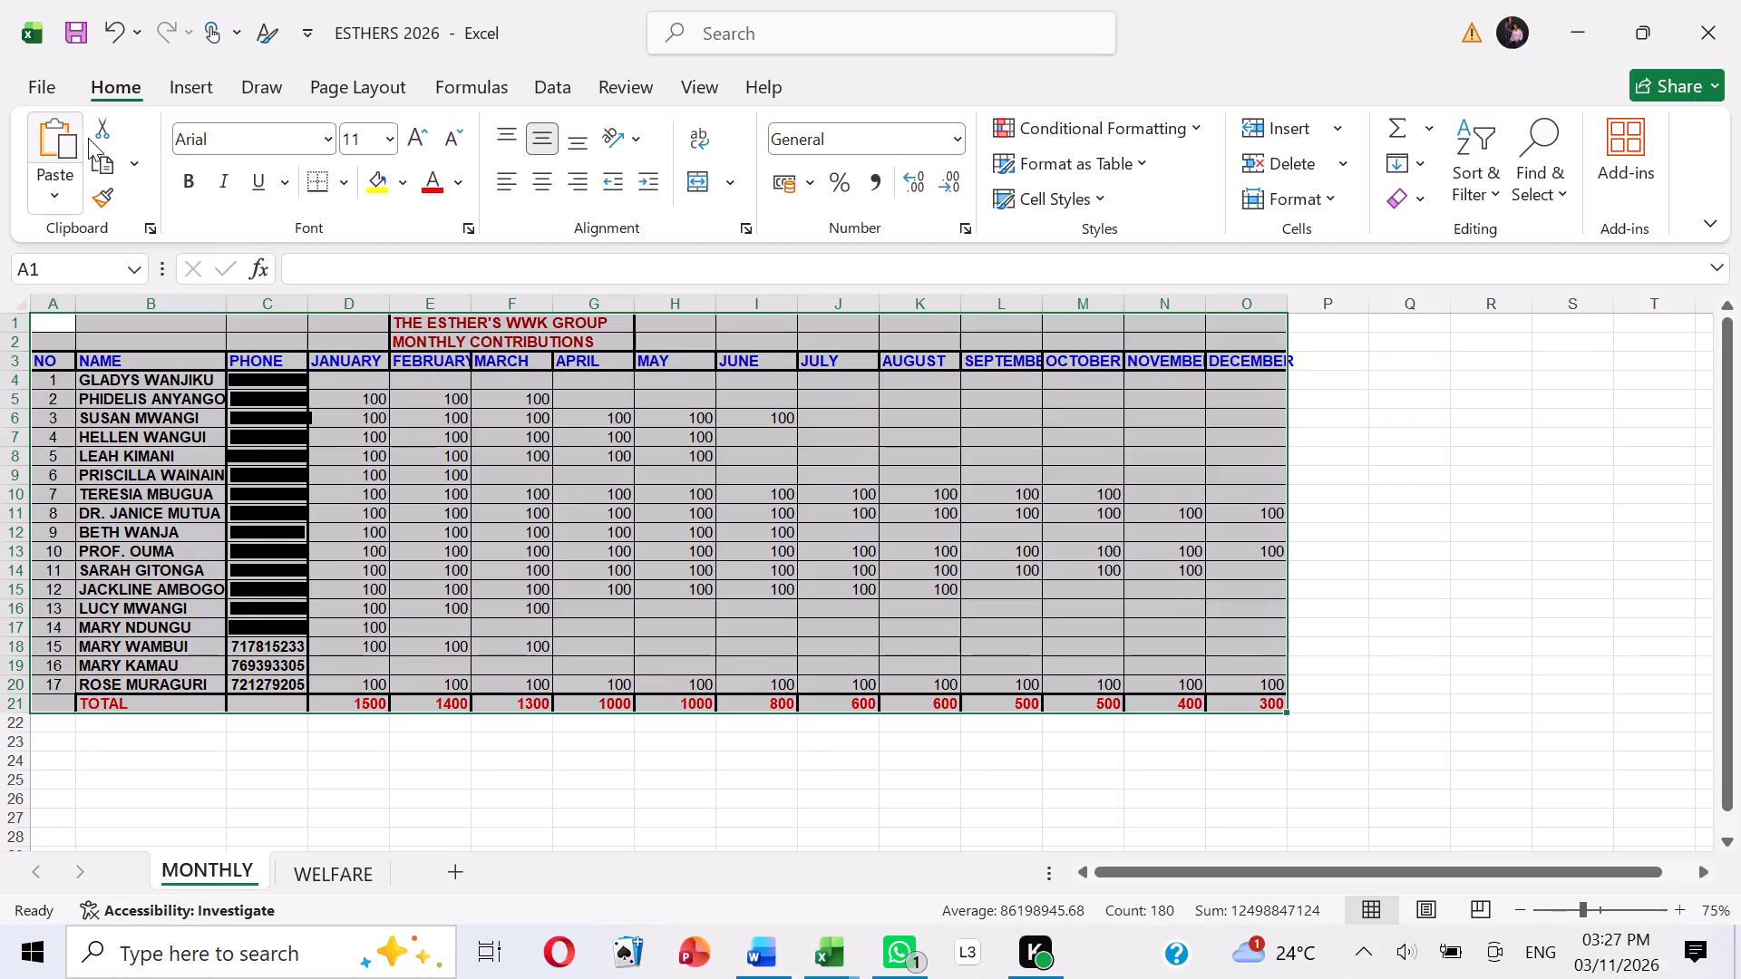
{"action": "left_click", "coordinate": [111, 166]}
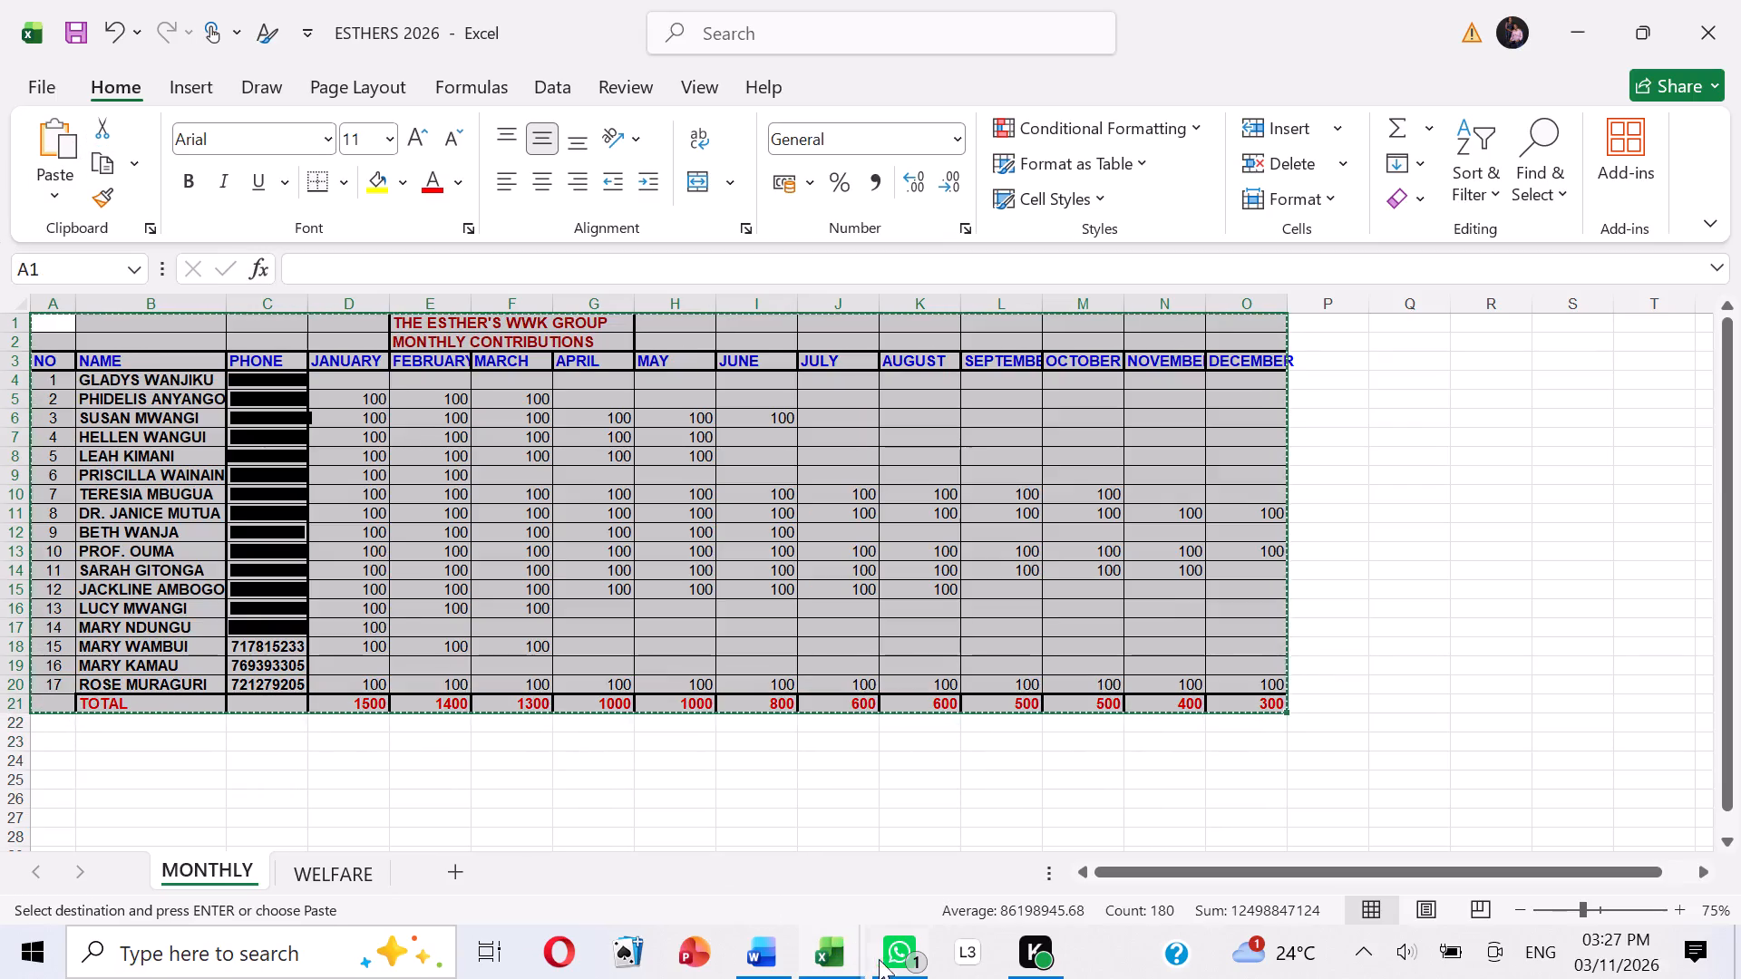
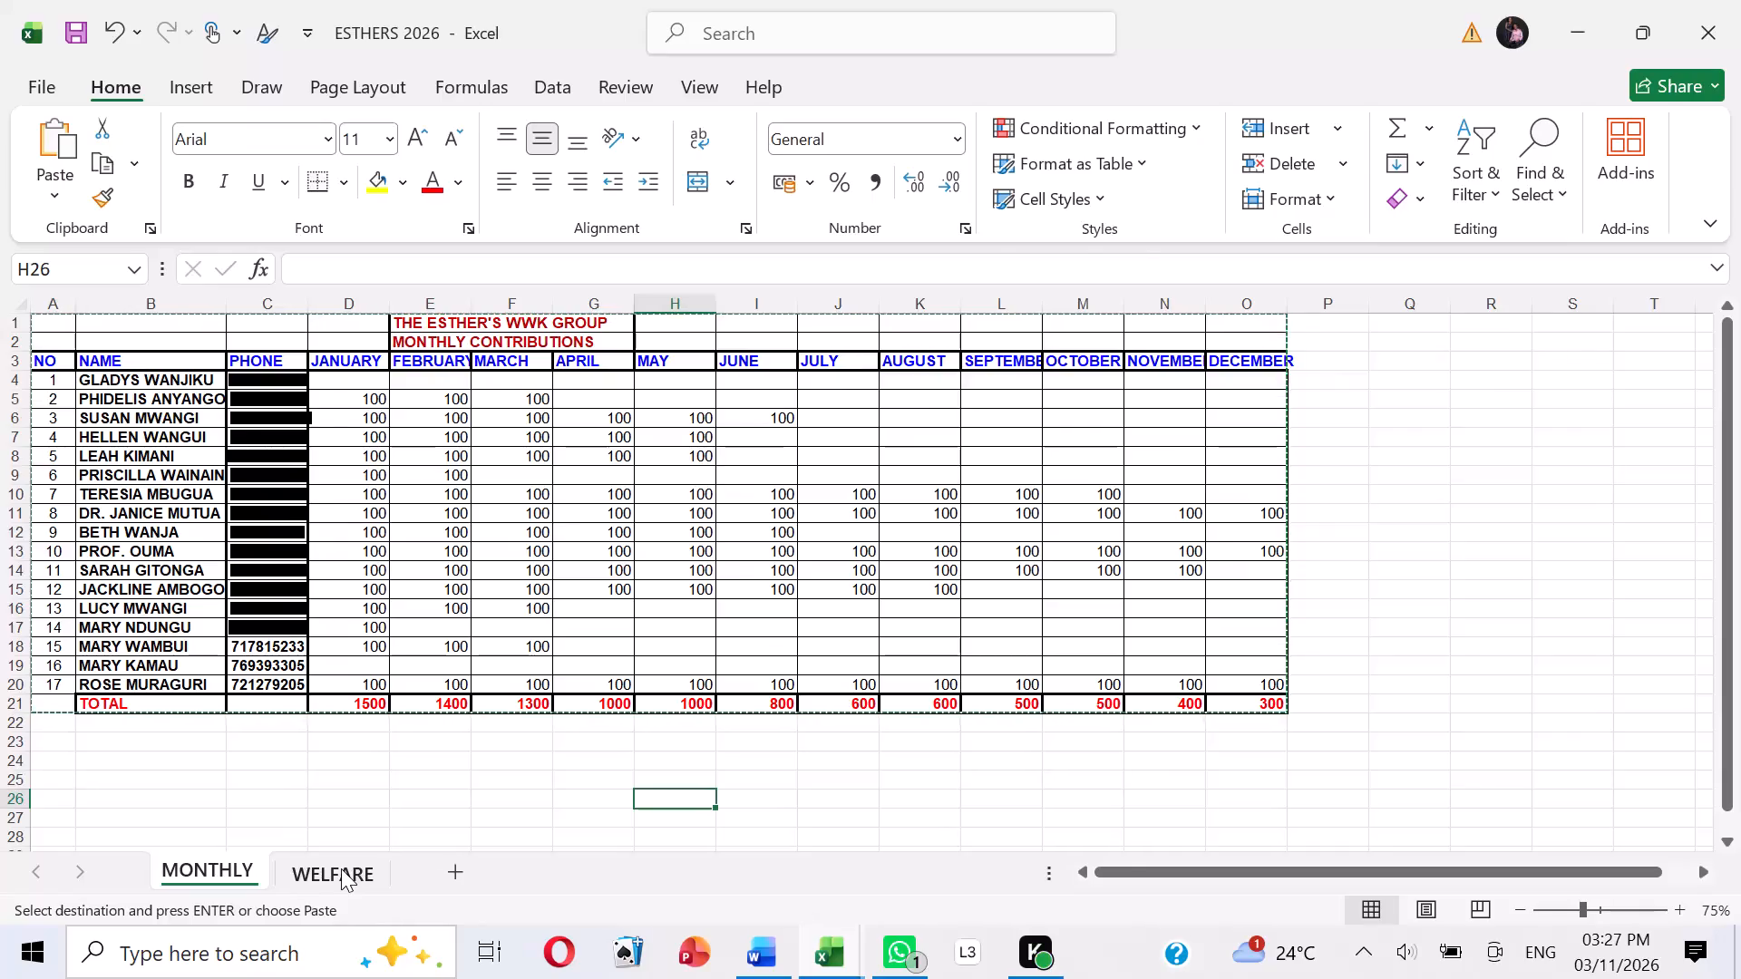
Copy the entire contributions table on the WELFARE sheet, cells A1 to O20, including the headings and TOTAL row.
{"action": "left_click", "coordinate": [341, 868]}
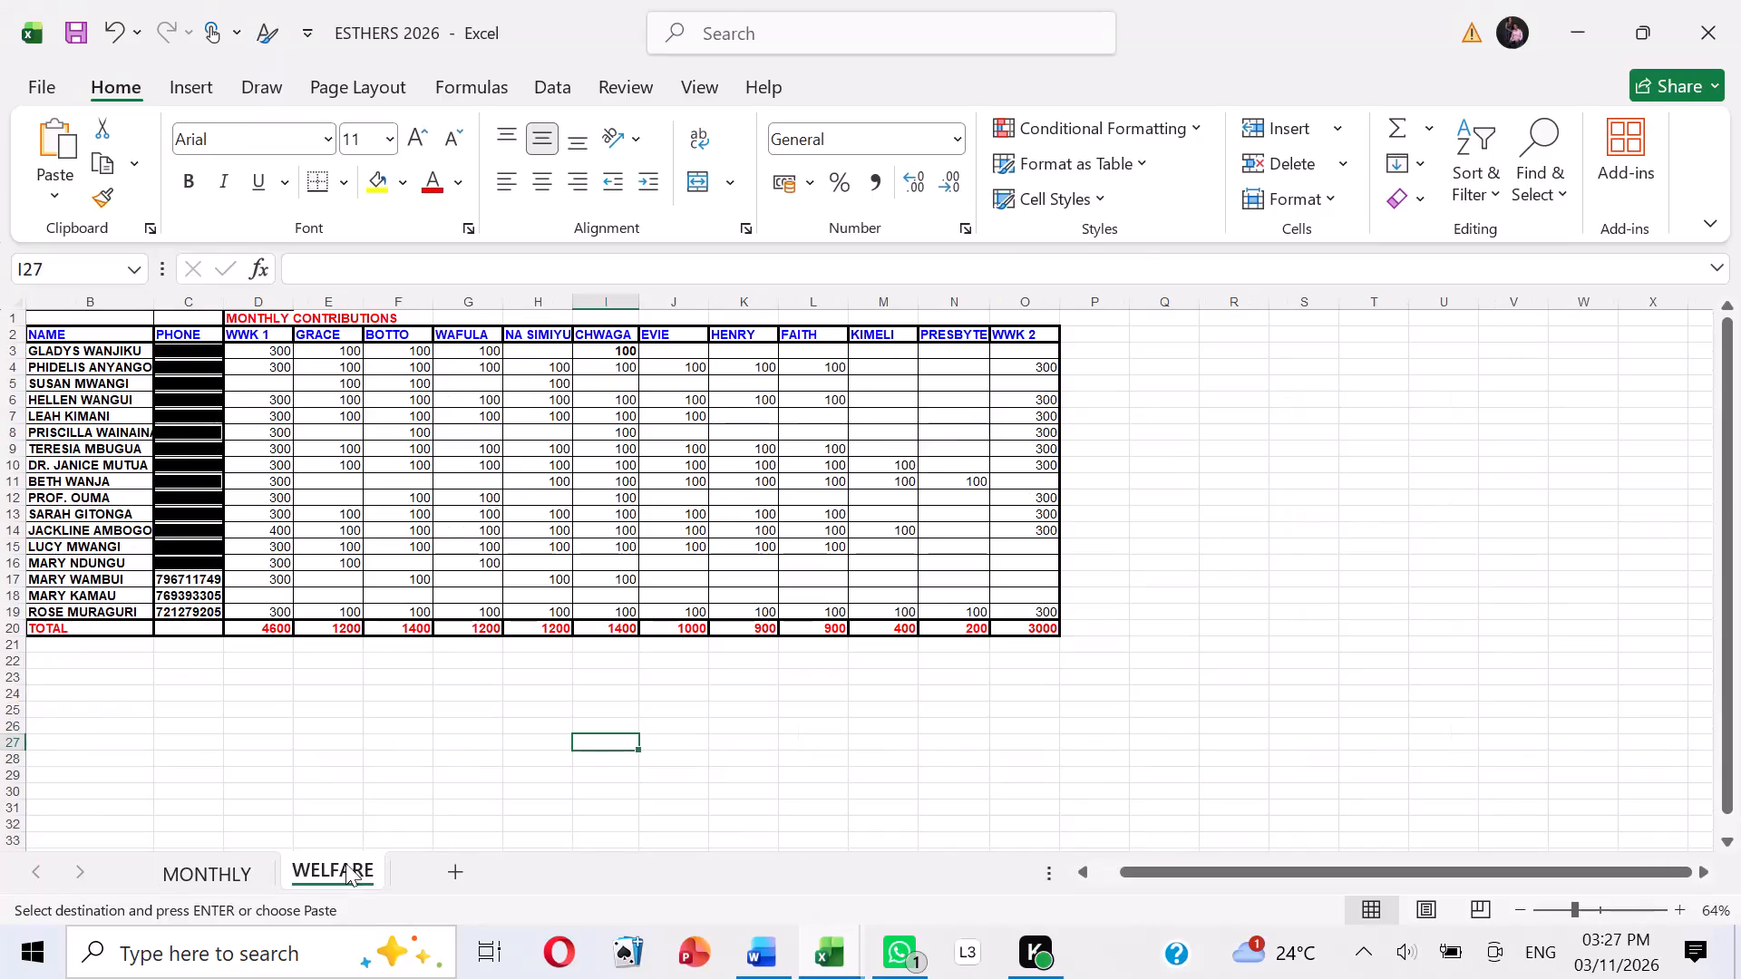
{"action": "left_click", "coordinate": [382, 717]}
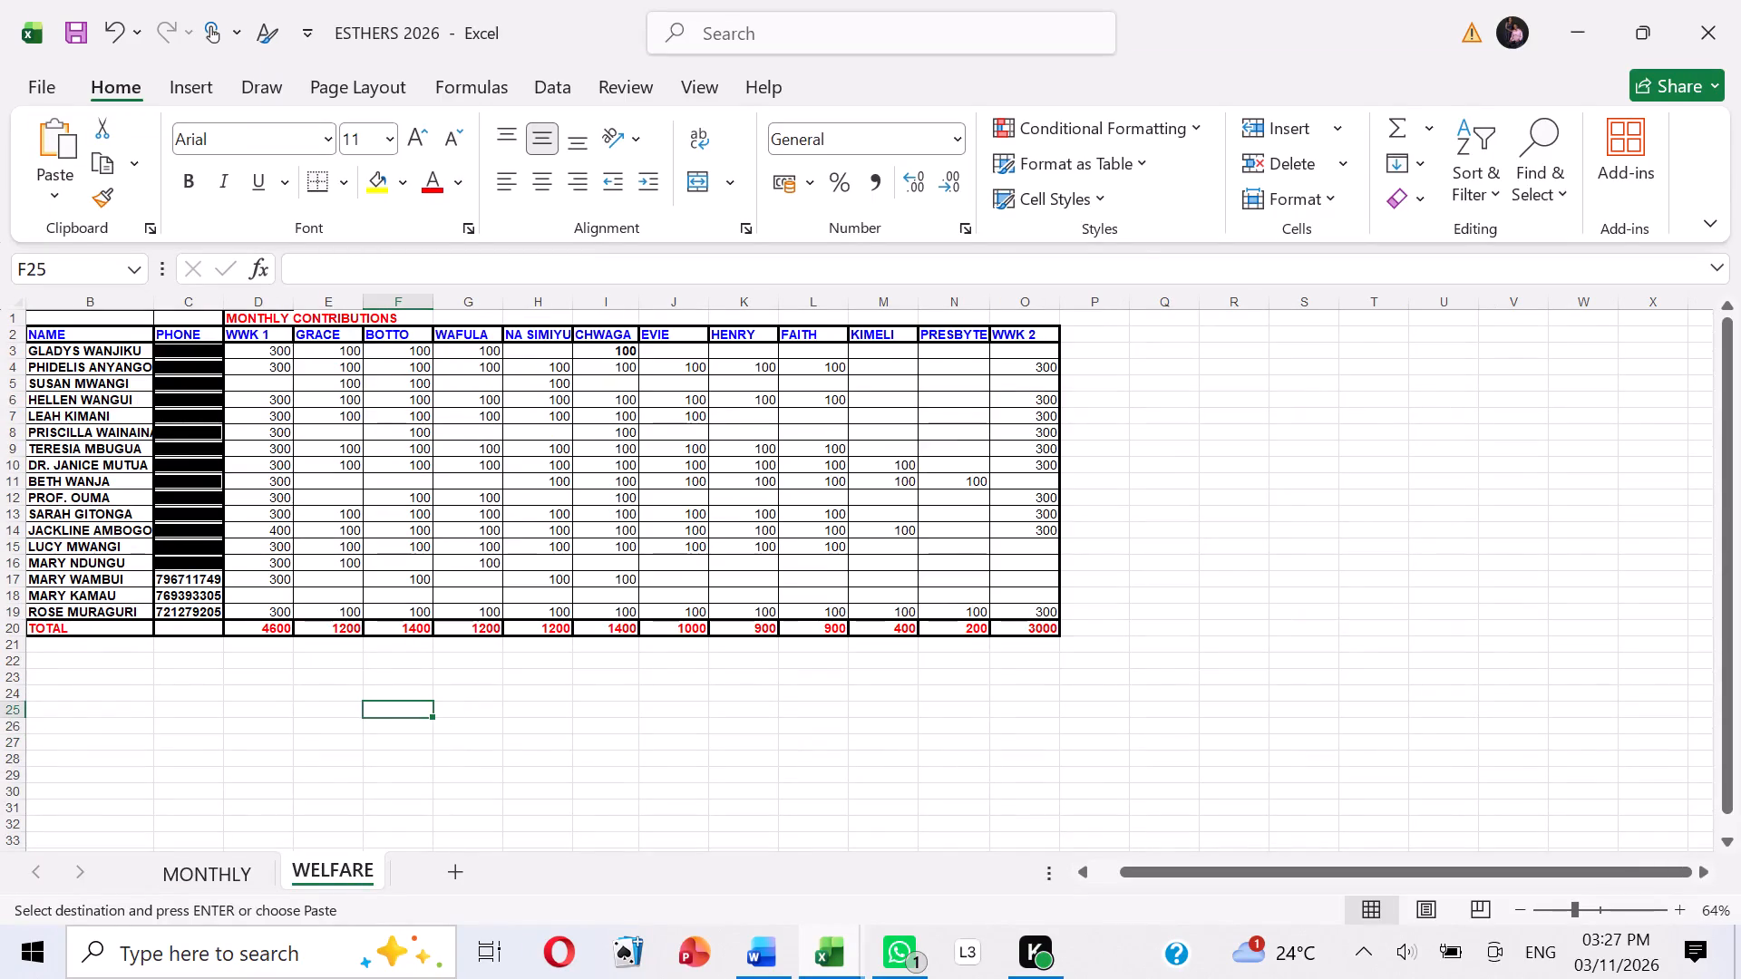
{"action": "left_click_drag", "start_coordinate": [1150, 875], "coordinate": [1098, 888]}
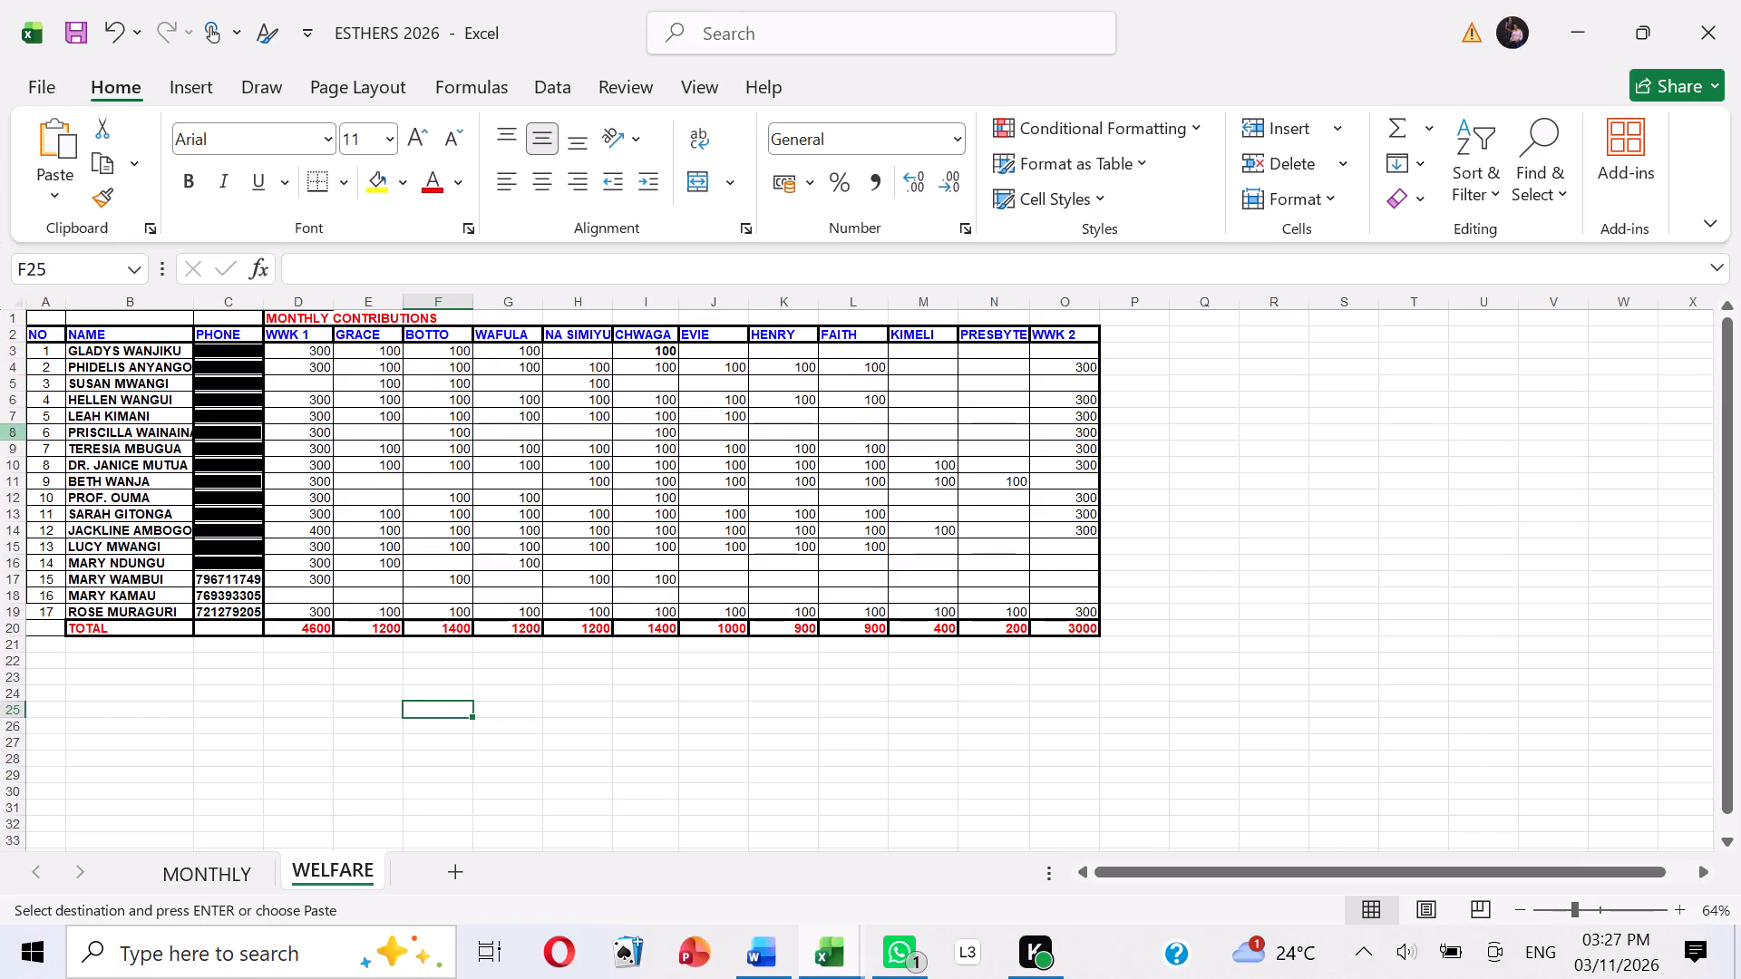
{"action": "scroll", "coordinate": [97, 383], "scroll_direction": "up", "scroll_amount": 3}
{"action": "left_click_drag", "start_coordinate": [45, 319], "coordinate": [225, 350]}
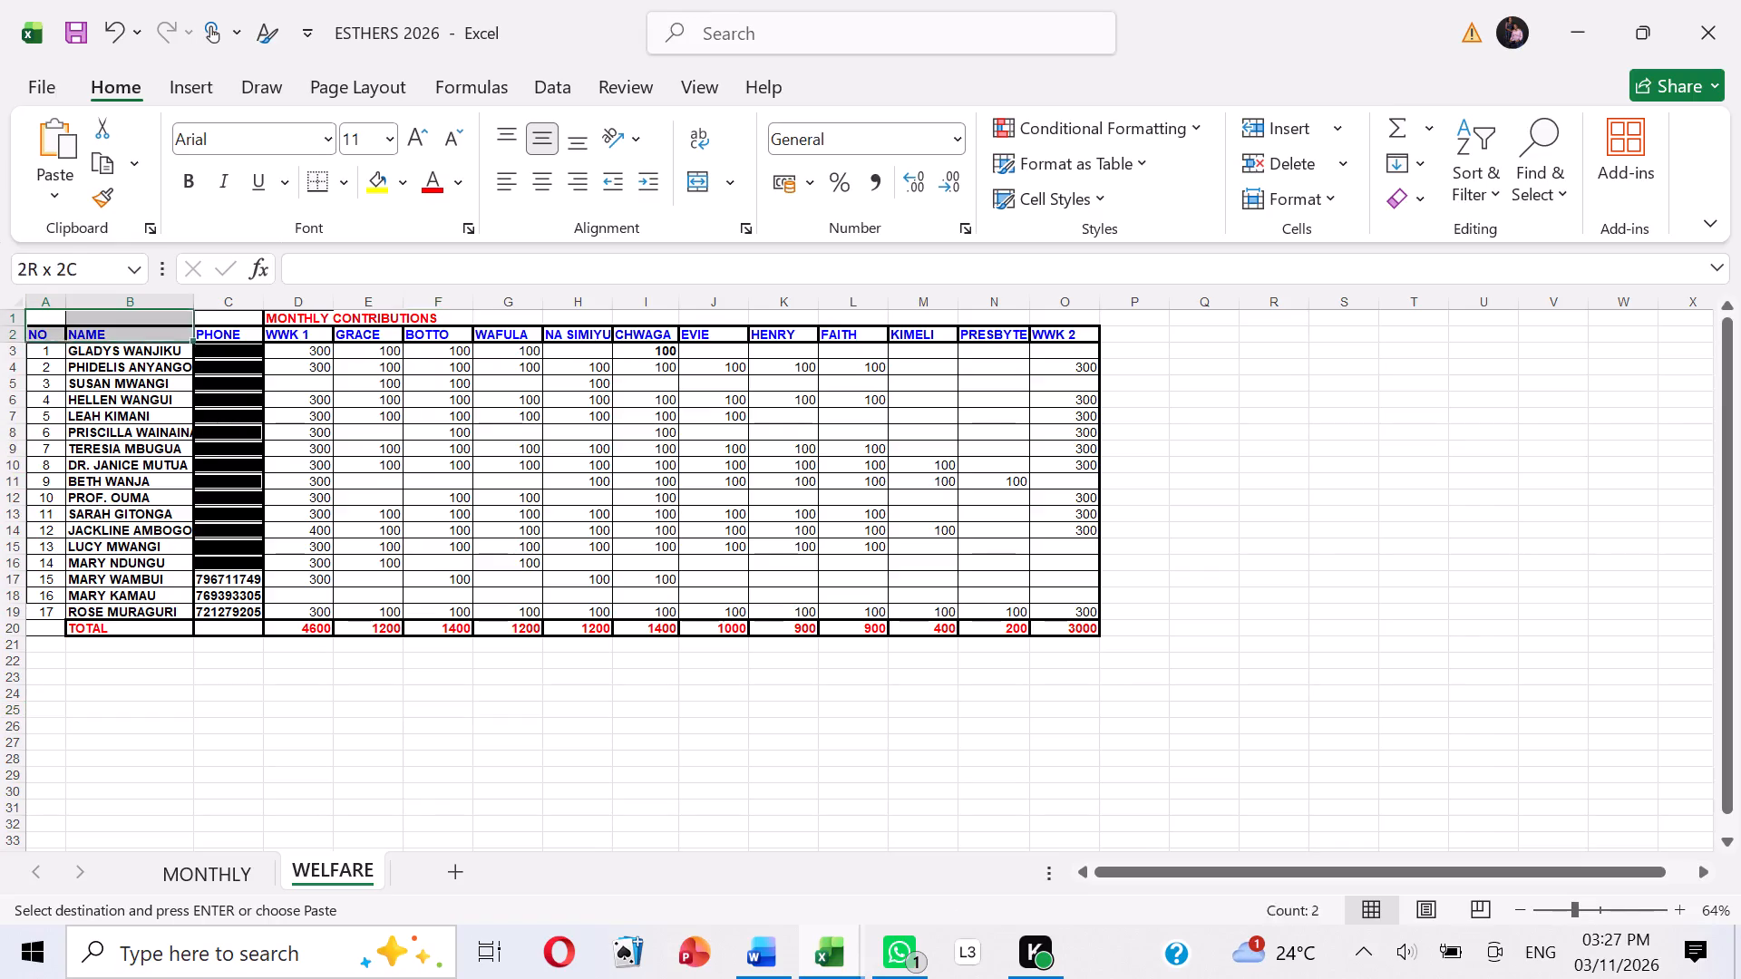
{"action": "left_click_drag", "start_coordinate": [225, 350], "coordinate": [1055, 626]}
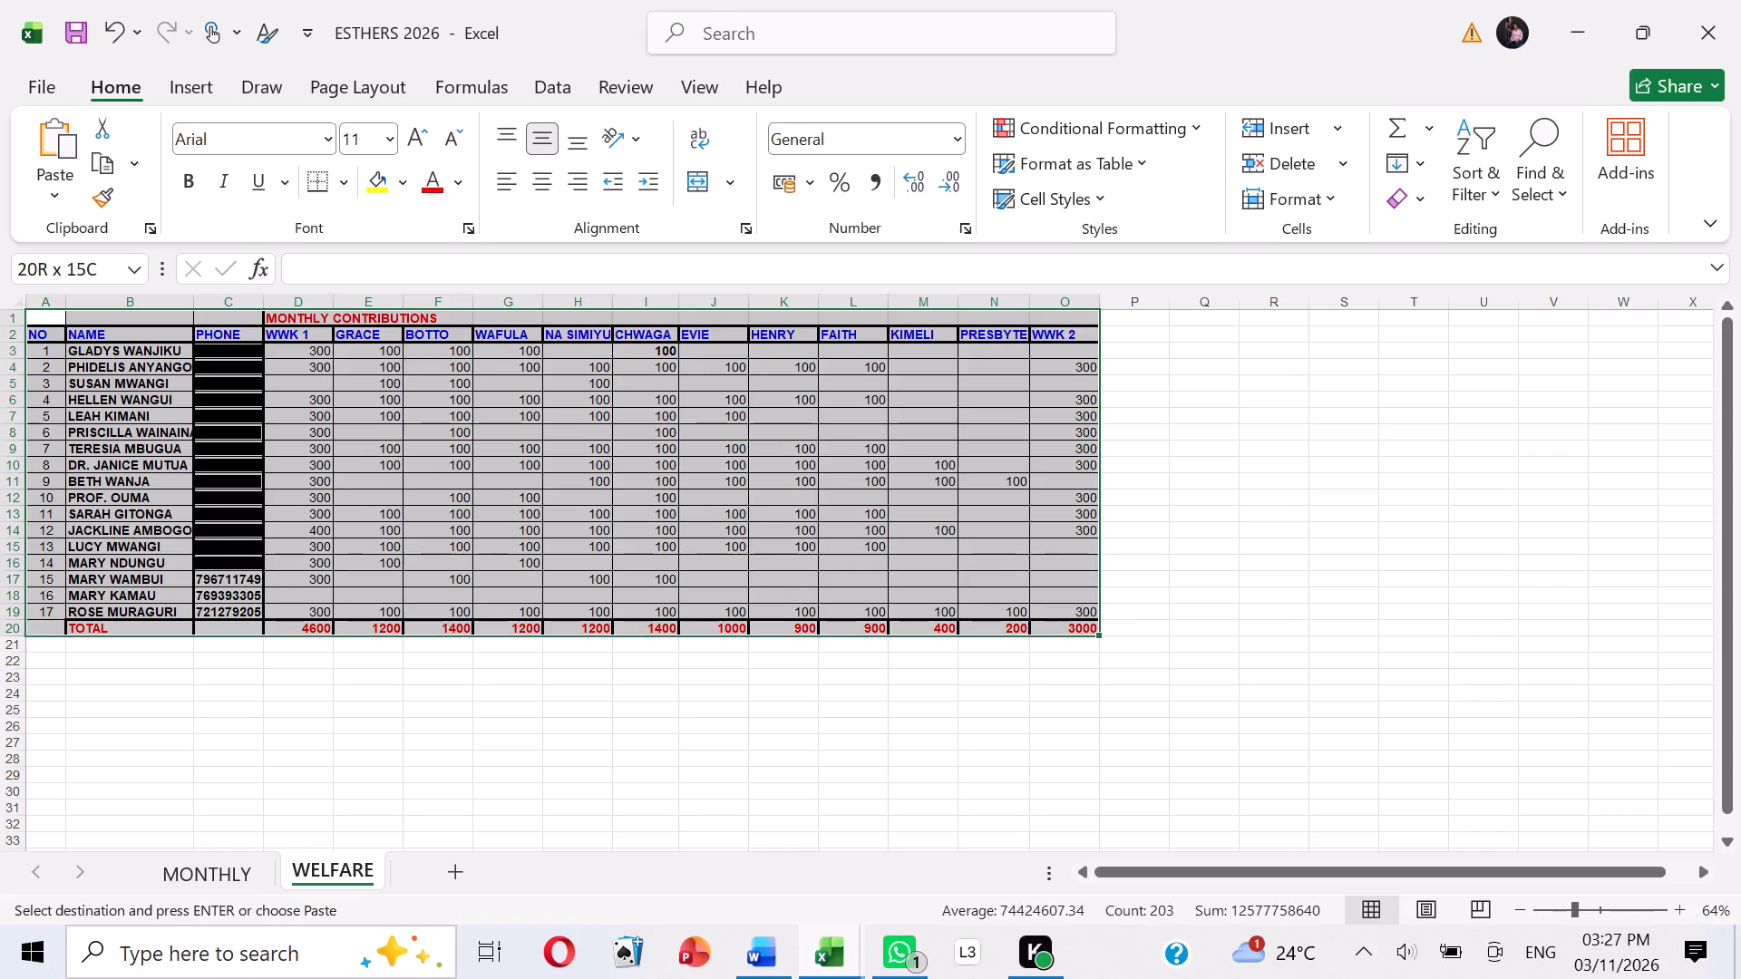
{"action": "left_click_drag", "start_coordinate": [1055, 626], "coordinate": [1053, 626]}
{"action": "left_click", "coordinate": [101, 161]}
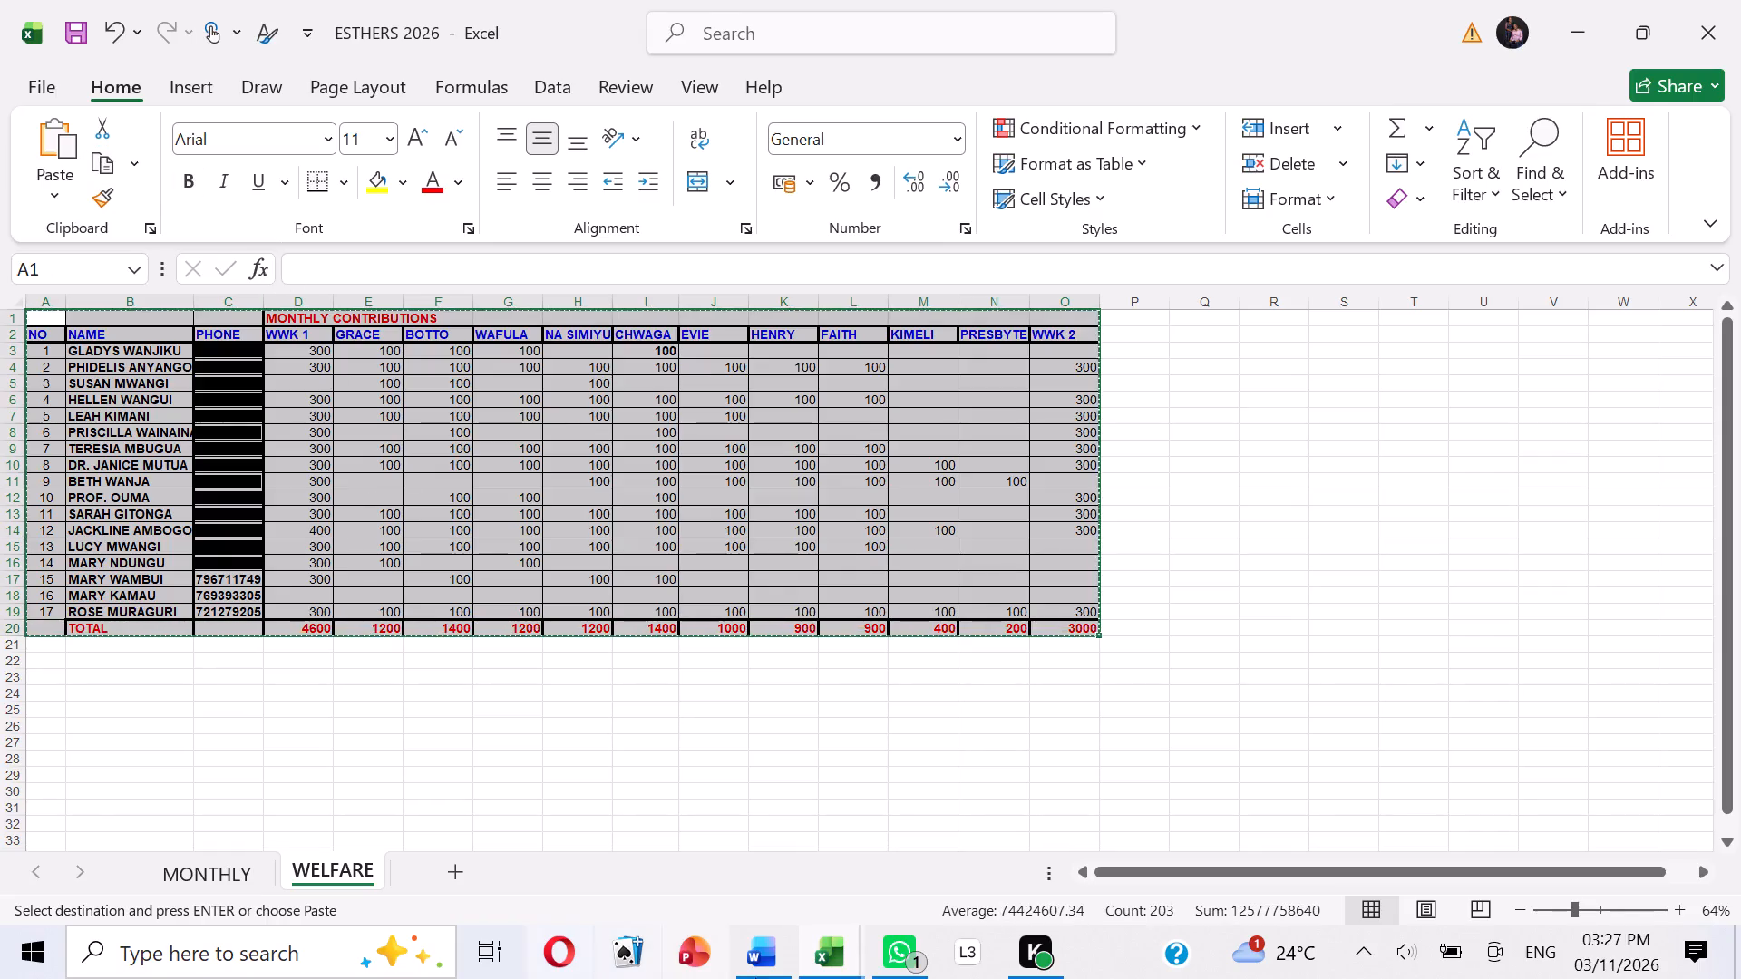
Show the open Excel workbooks to switch away from ESTHERS 2026.
{"action": "left_click", "coordinate": [837, 946]}
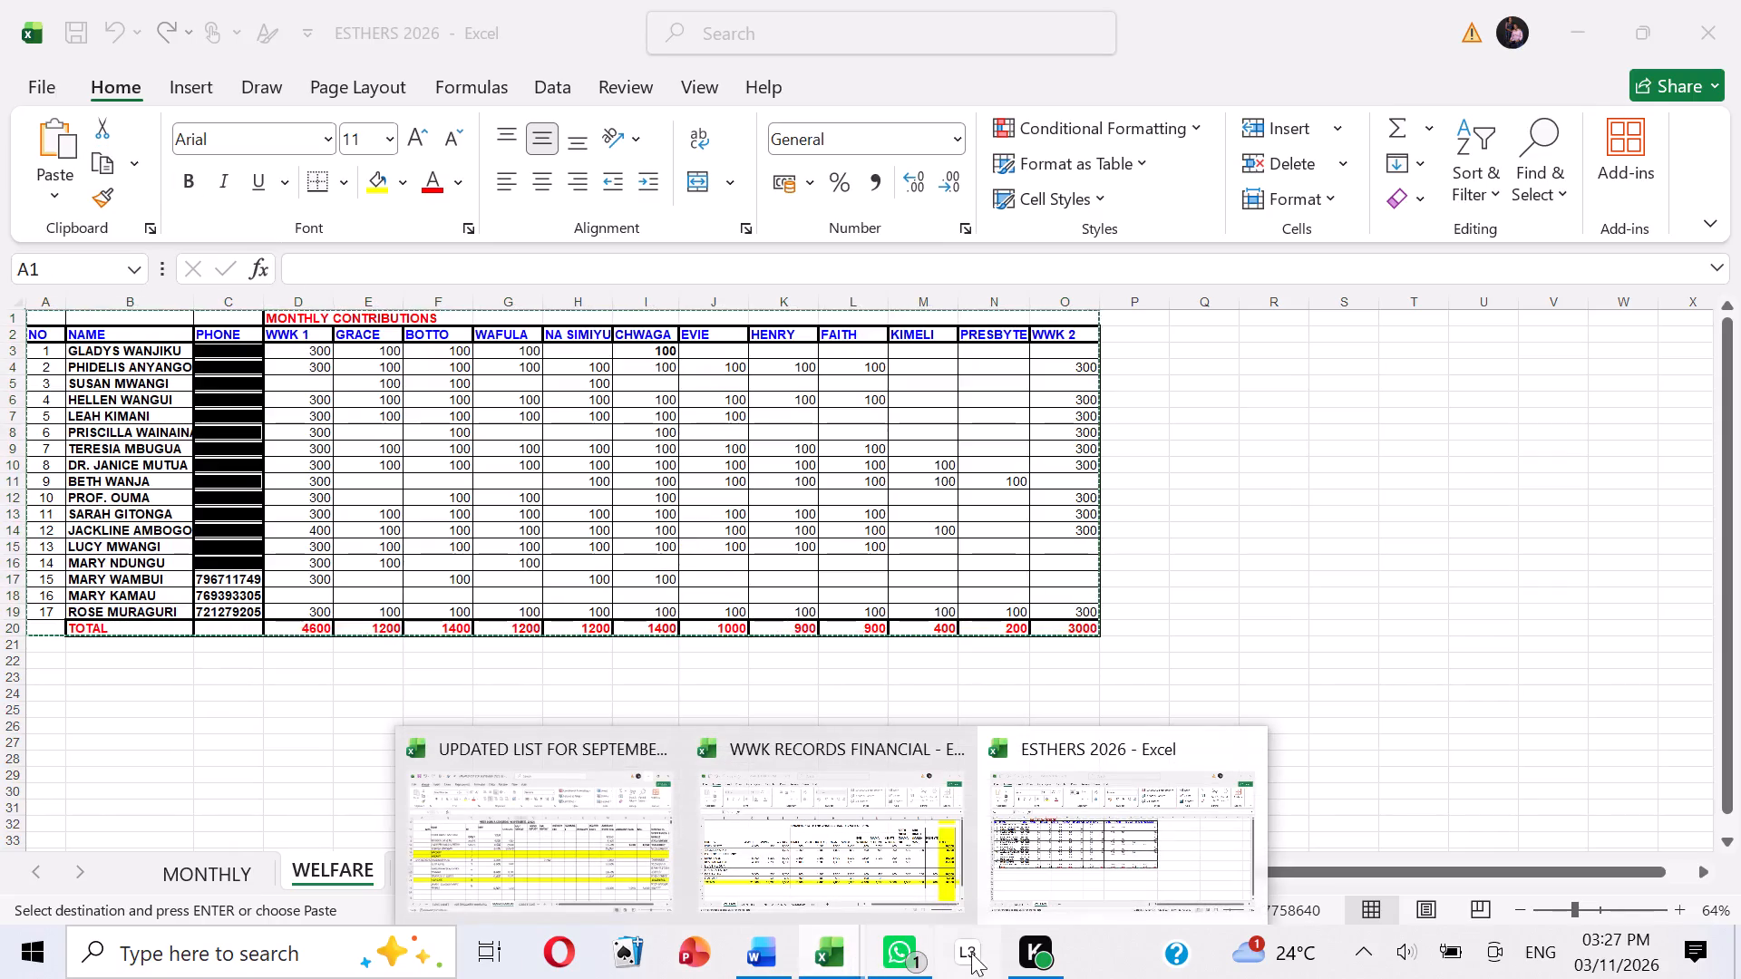
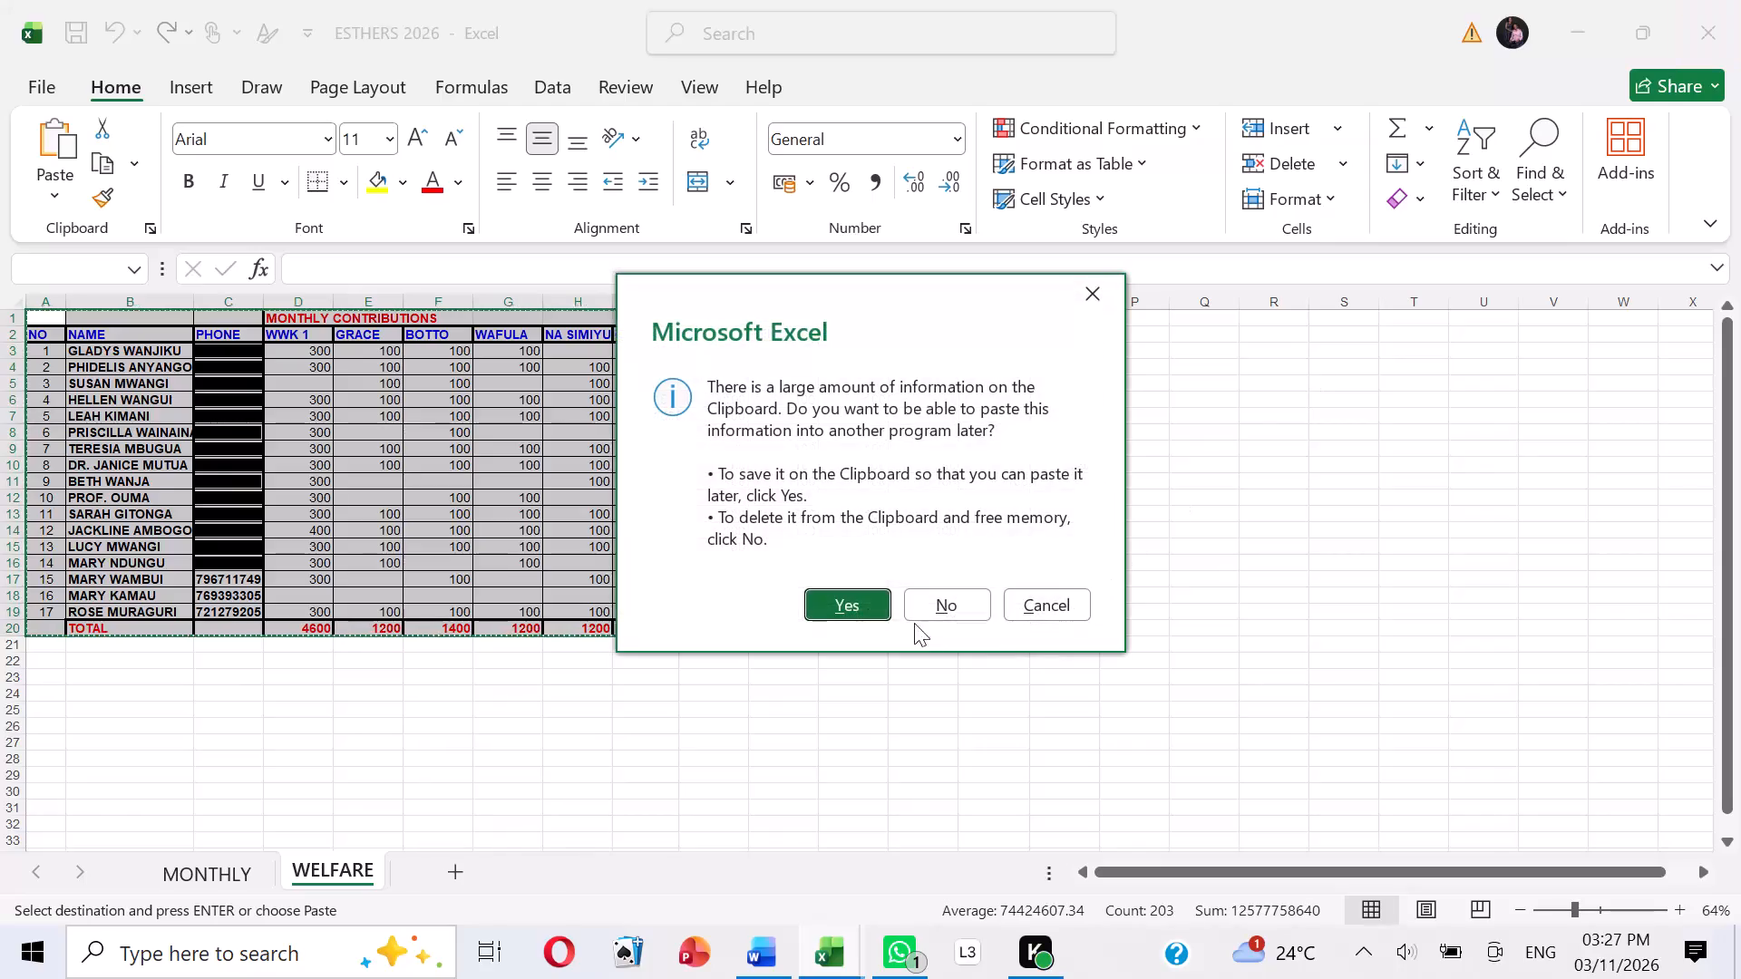
Finish closing the ESTHERS 2026 workbook, choosing not to keep the copied WELFARE table on the clipboard.
{"action": "left_click", "coordinate": [934, 611]}
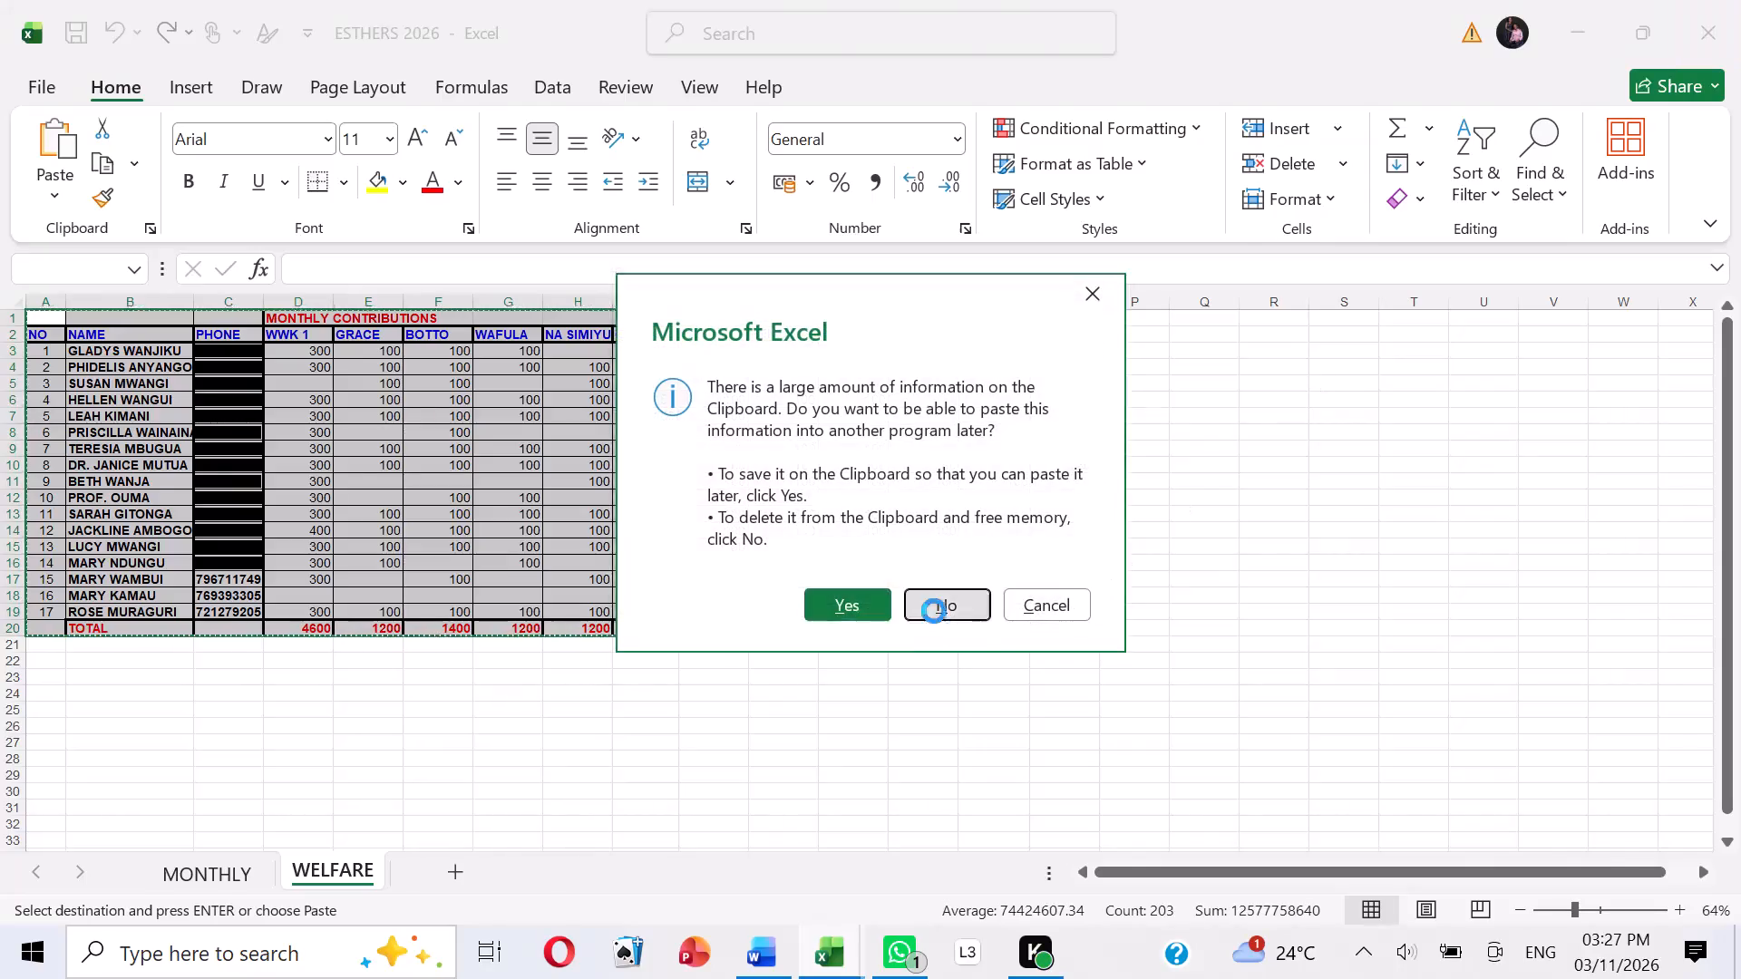
Show the Excel workbooks that are still open in order to pick one of them.
{"action": "left_click", "coordinate": [878, 798]}
{"action": "left_click", "coordinate": [828, 950]}
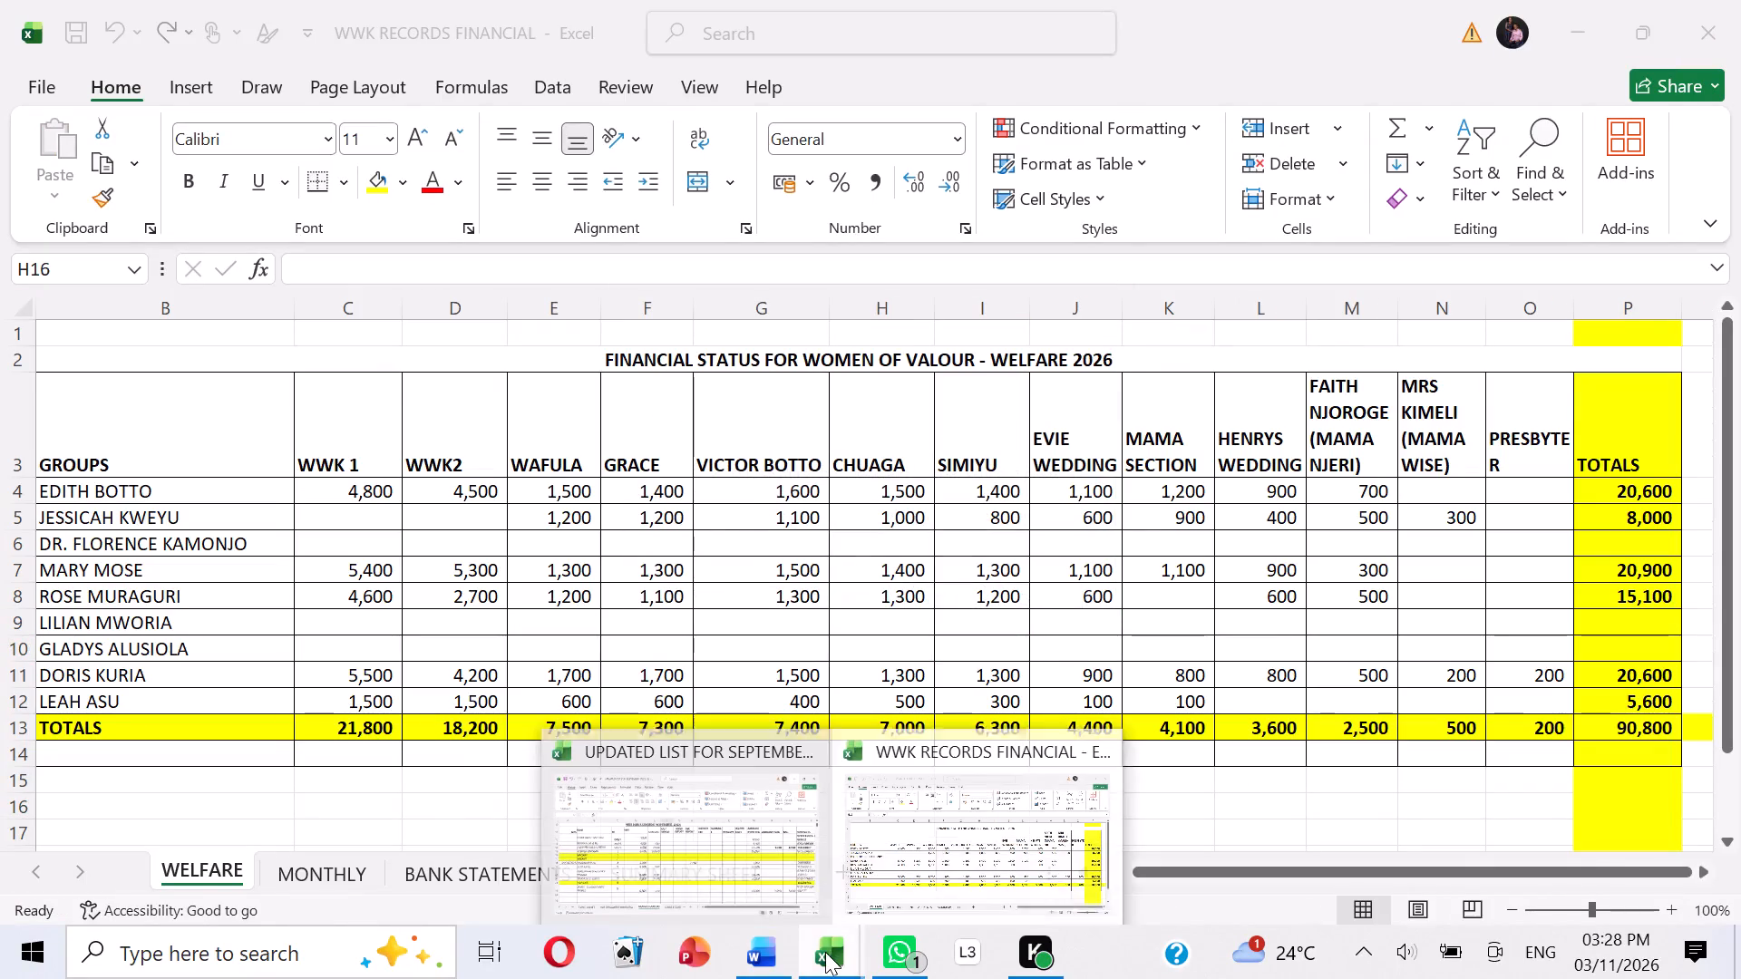
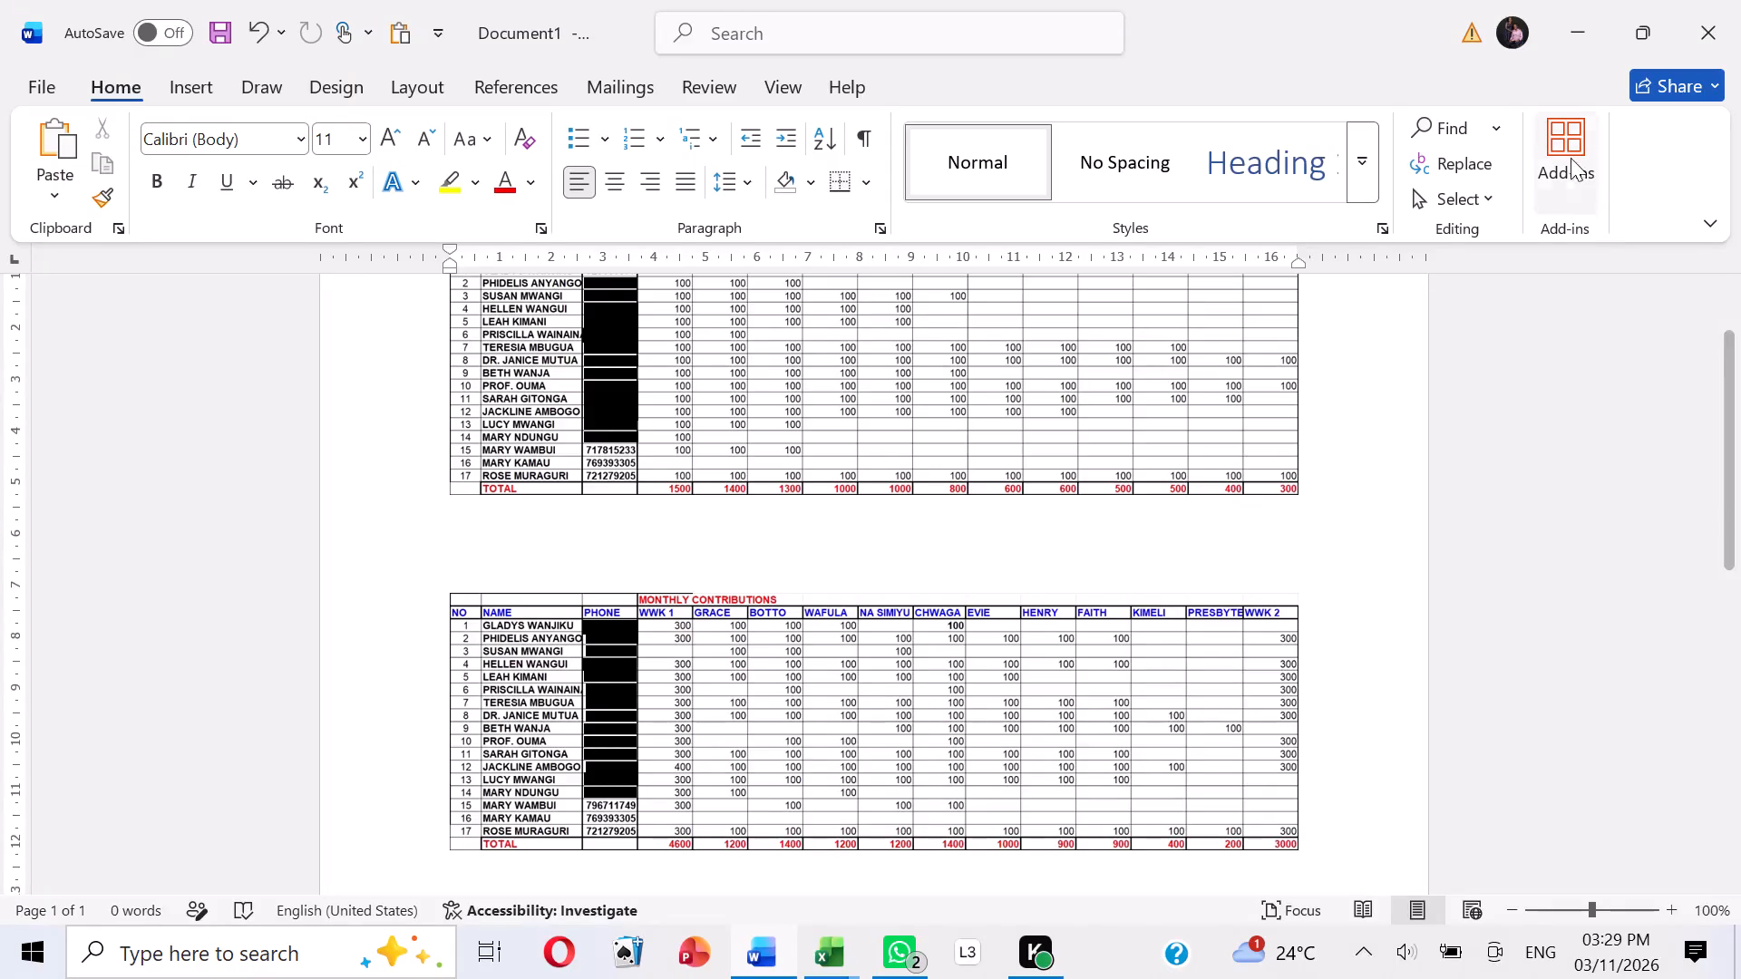
Start closing the Word document Document1, which holds the monthly contributions tables.
{"action": "left_click", "coordinate": [1709, 38]}
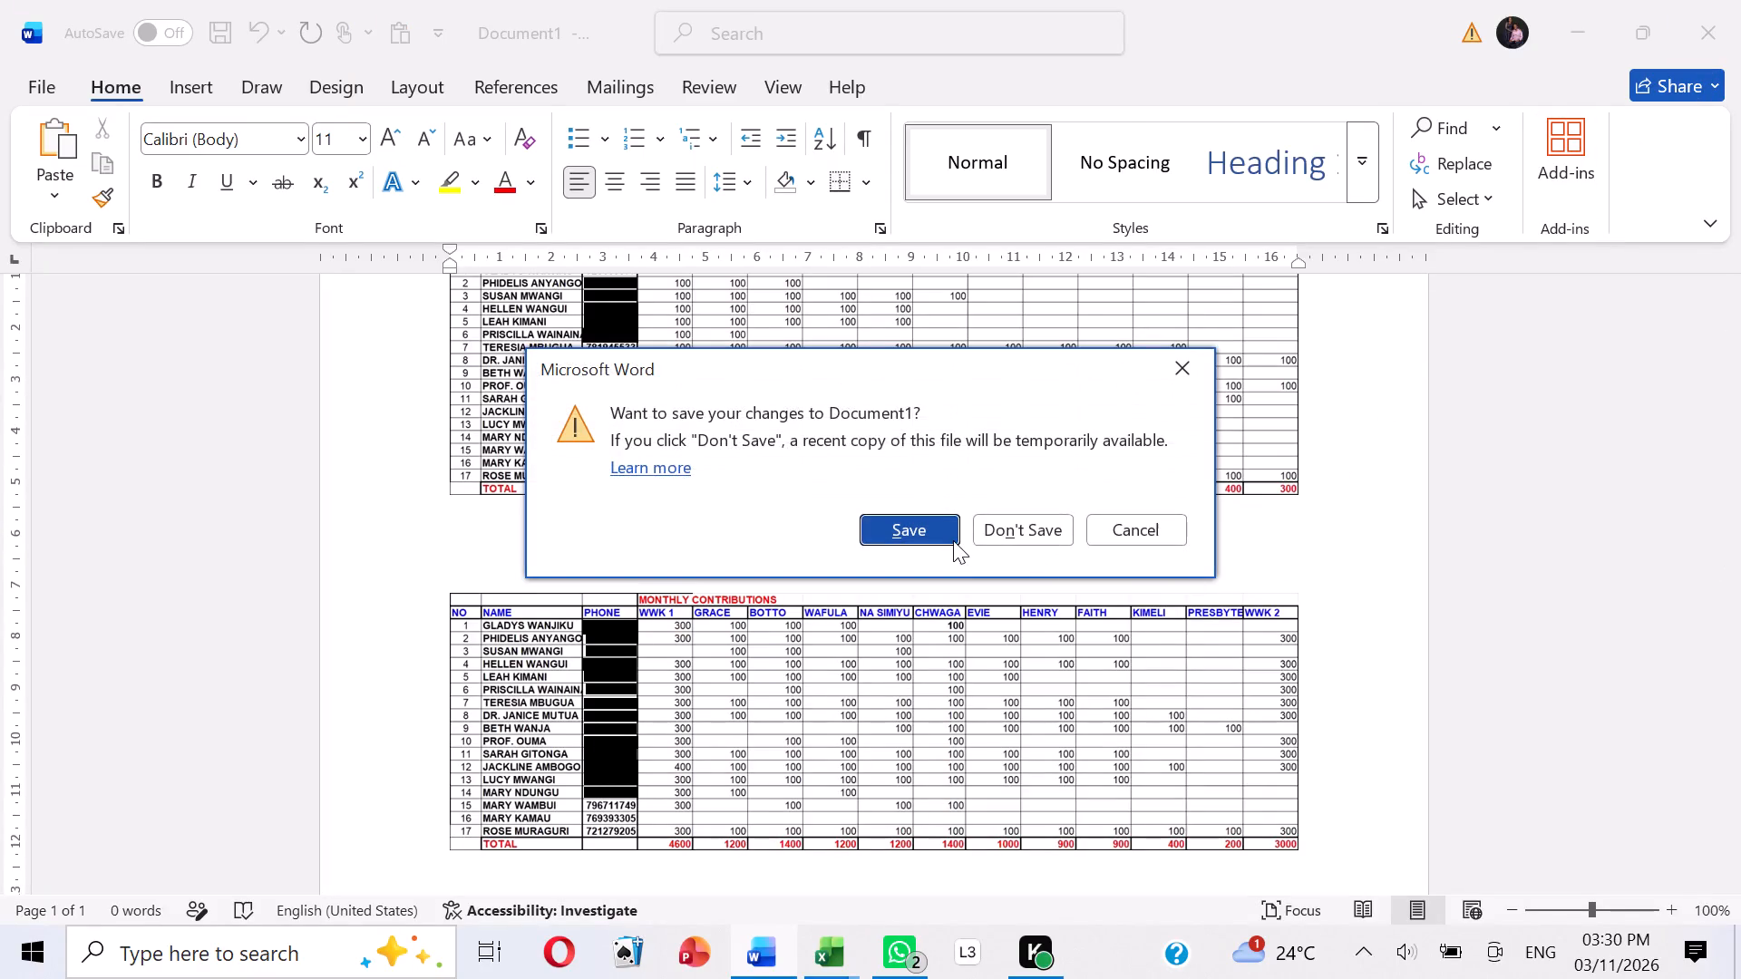
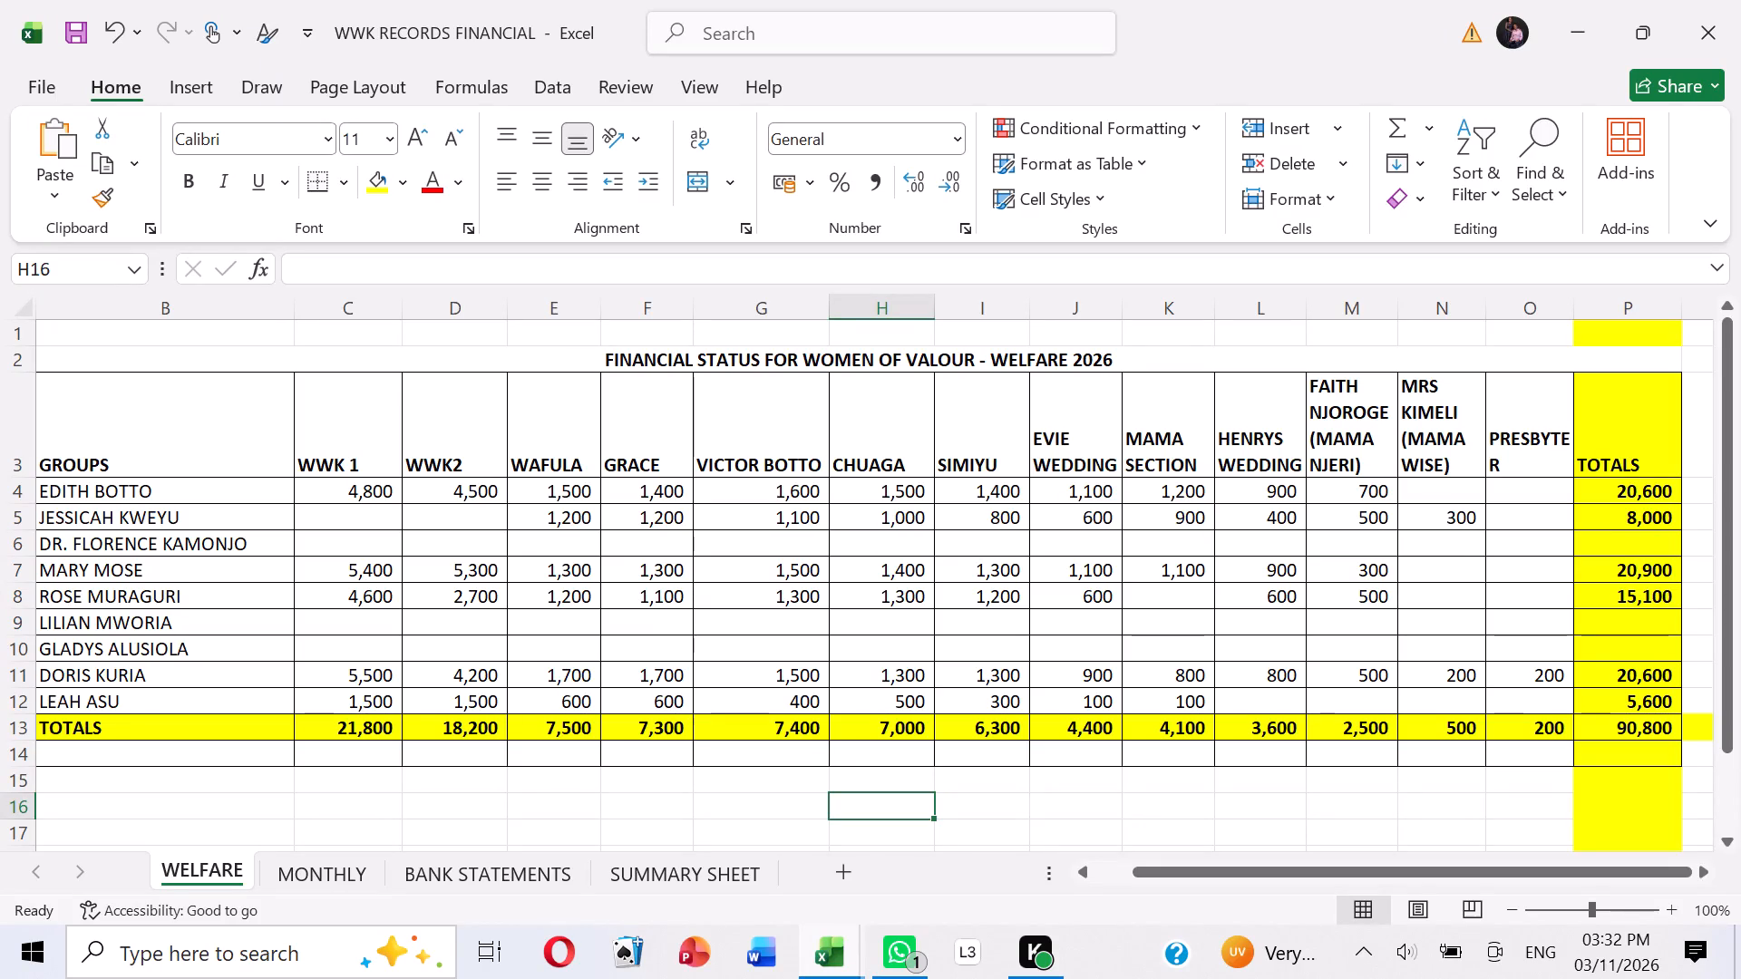
Save the WWK RECORDS FINANCIAL workbook with an empty cell below the welfare table selected.
{"action": "left_click", "coordinate": [722, 778]}
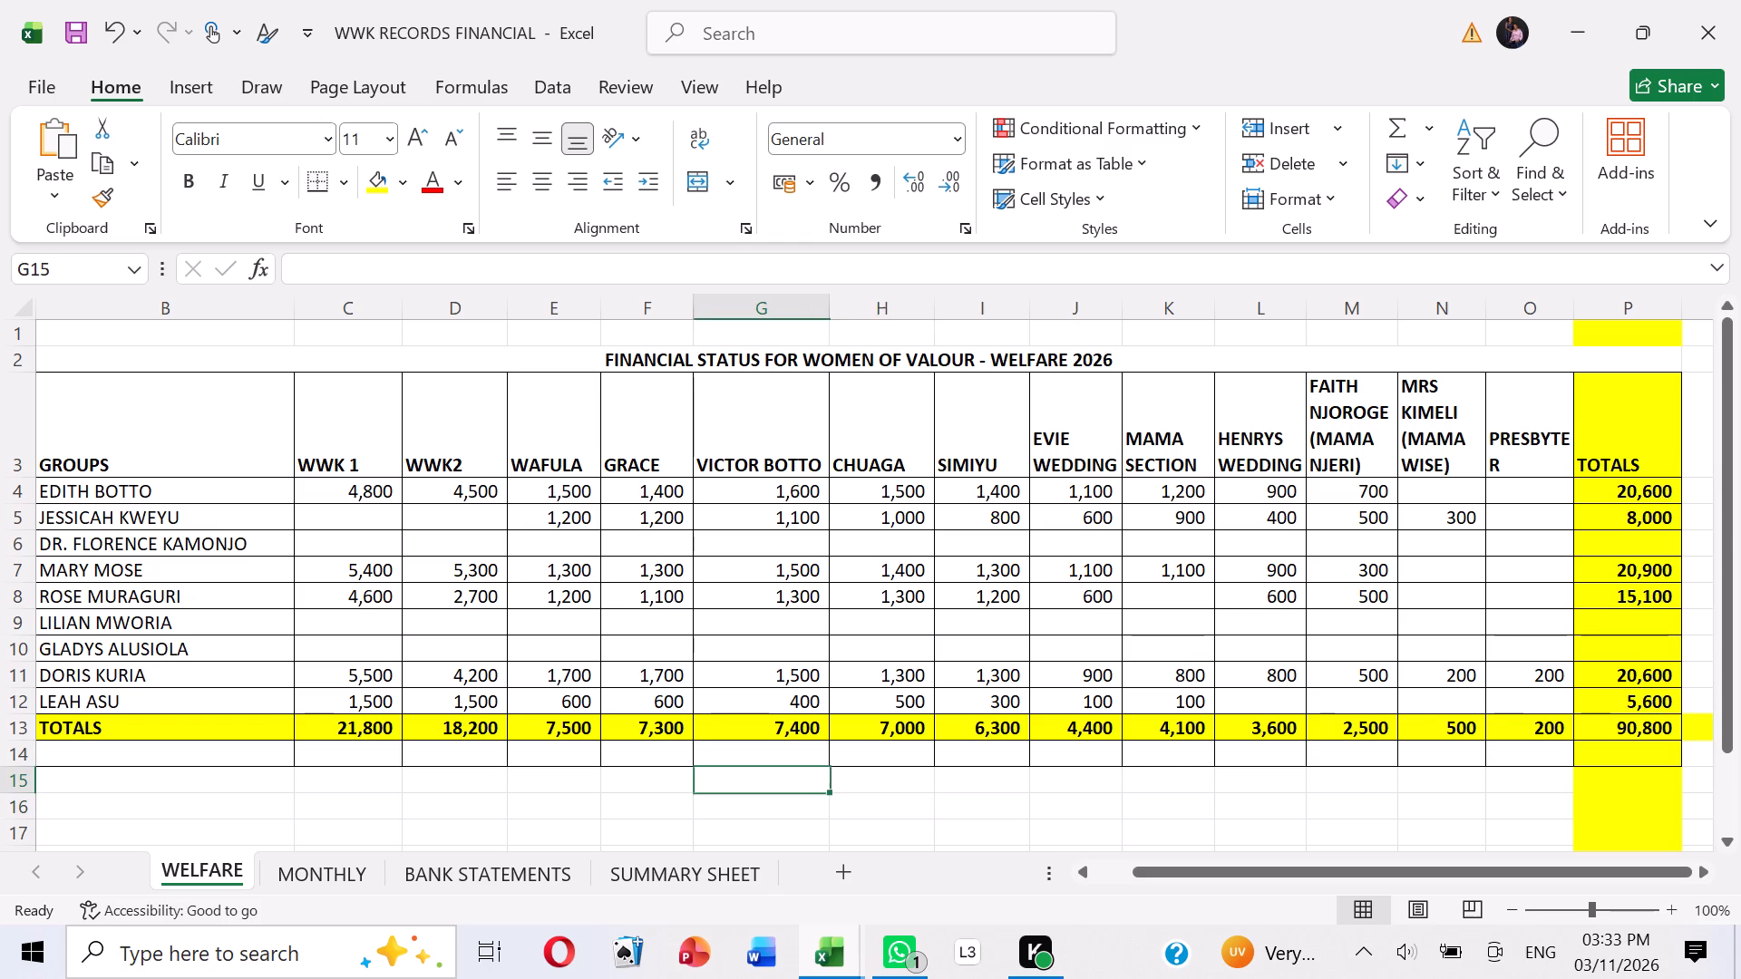
{"action": "left_click", "coordinate": [80, 33]}
On the WELFARE sheet, set the EVIE WEDDING contribution of group no. 1 to 1200.
{"action": "left_click_drag", "start_coordinate": [1182, 872], "coordinate": [1081, 894]}
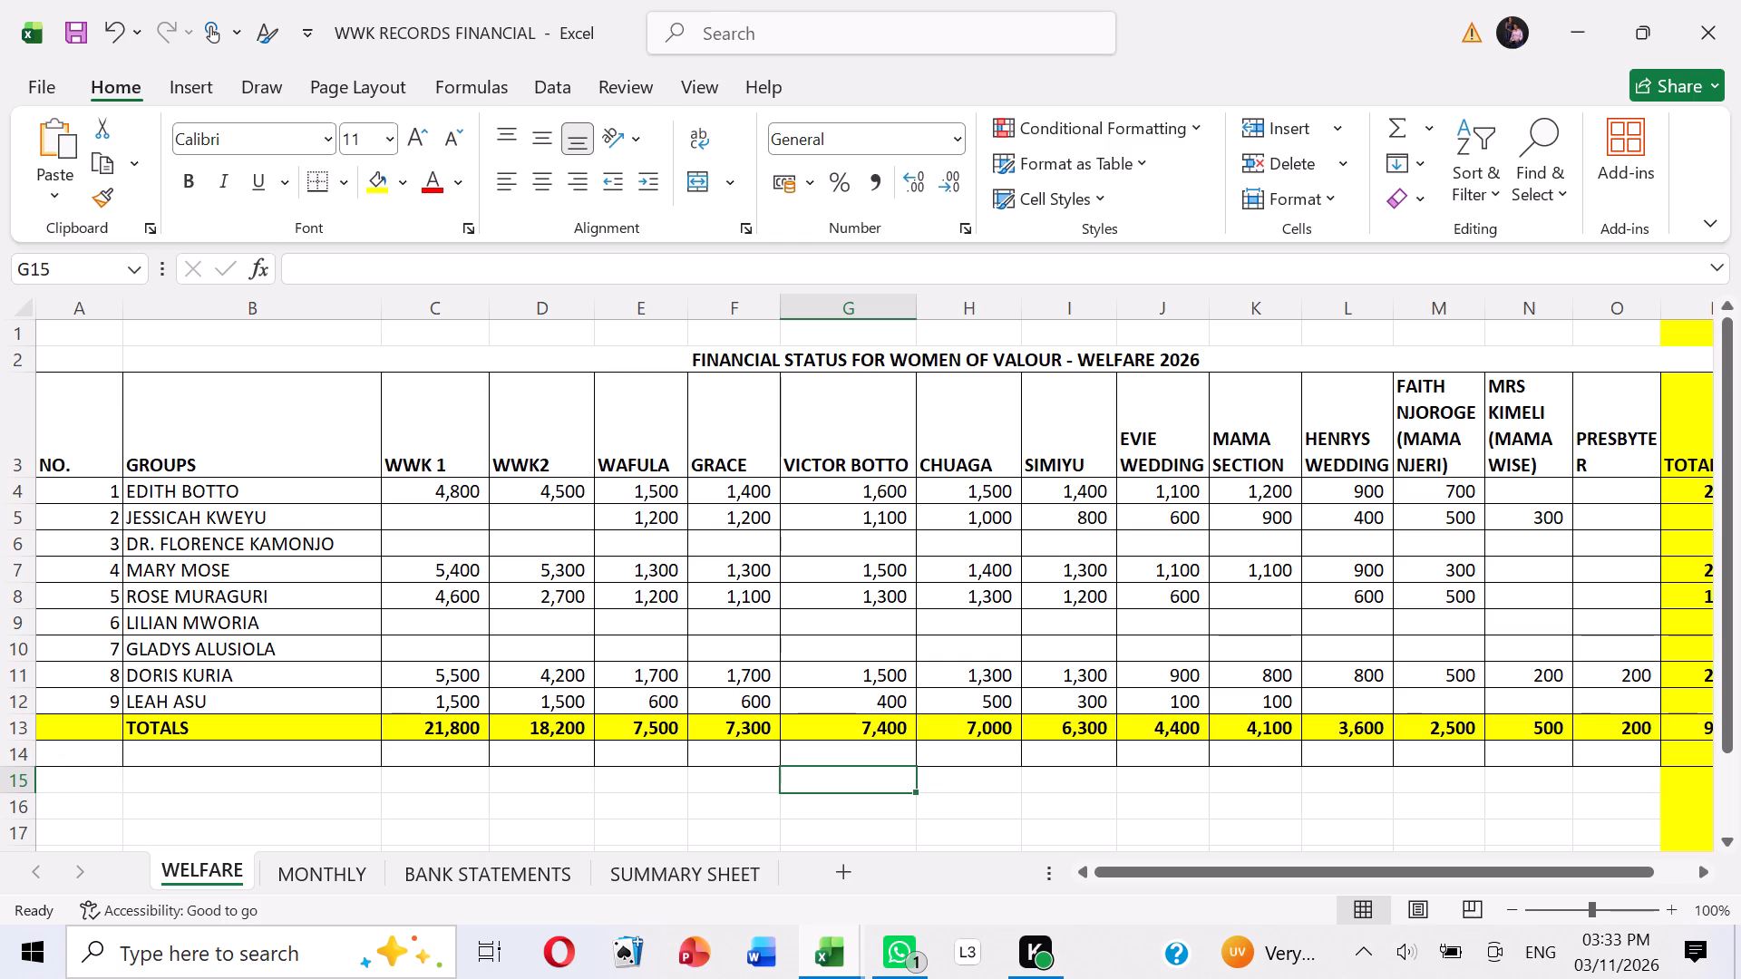
{"action": "left_click", "coordinate": [547, 476]}
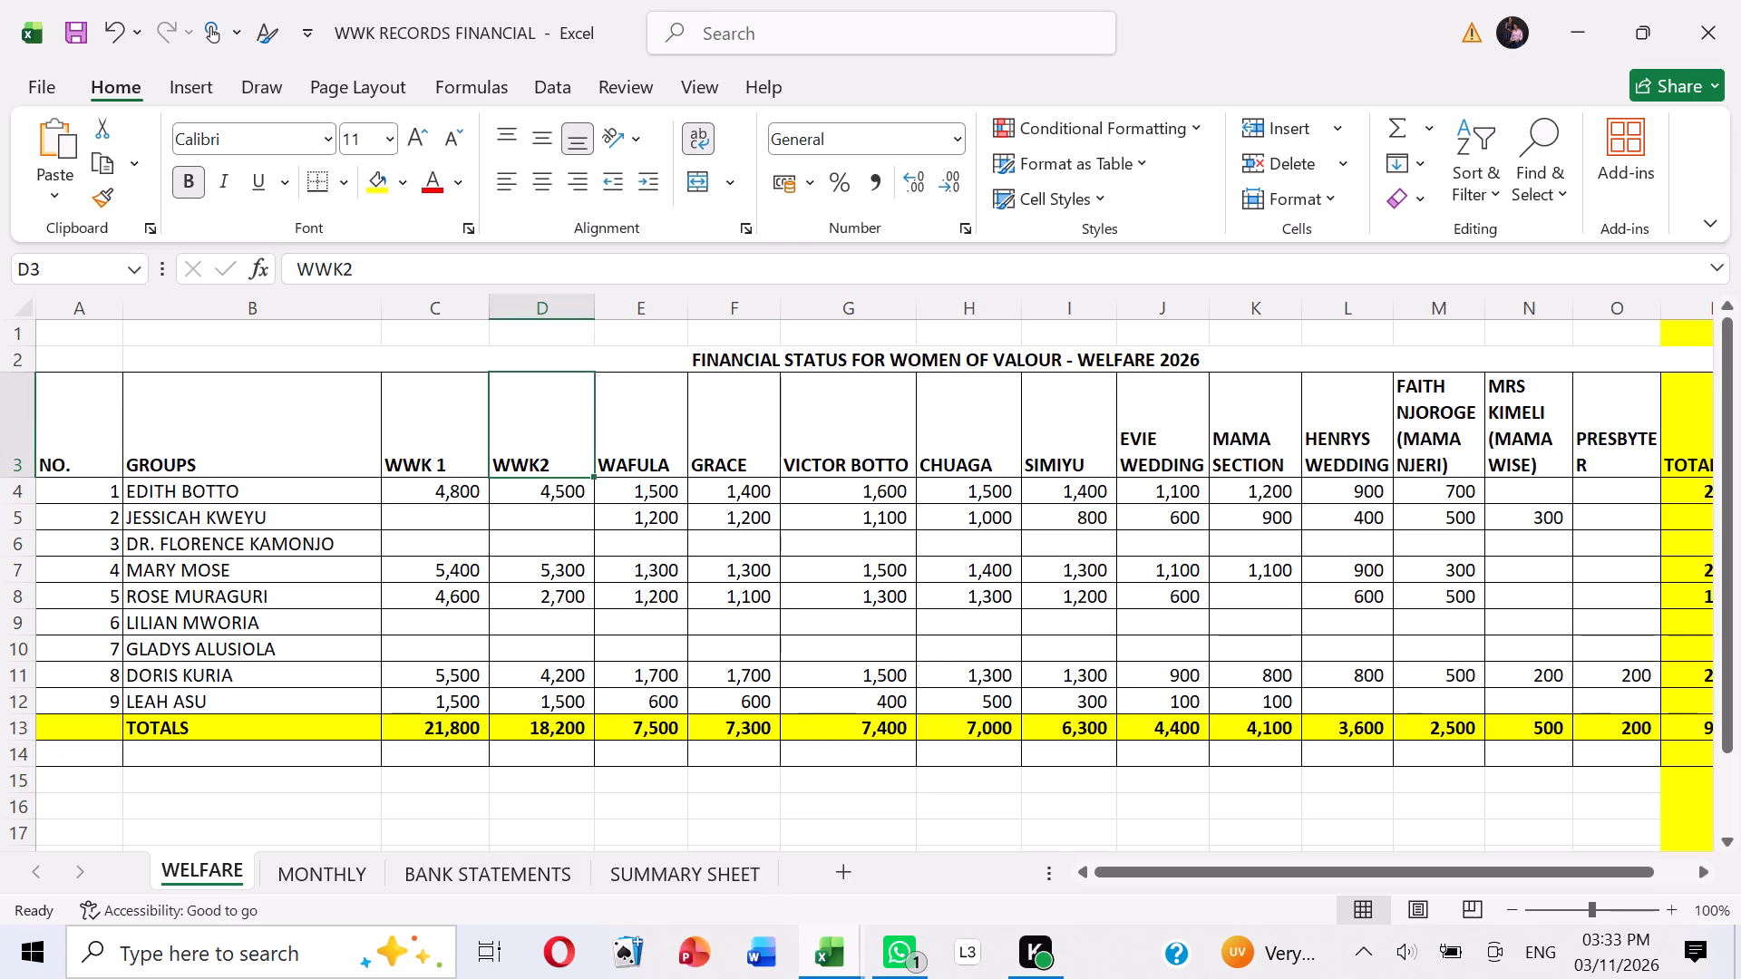
{"action": "left_click", "coordinate": [661, 489]}
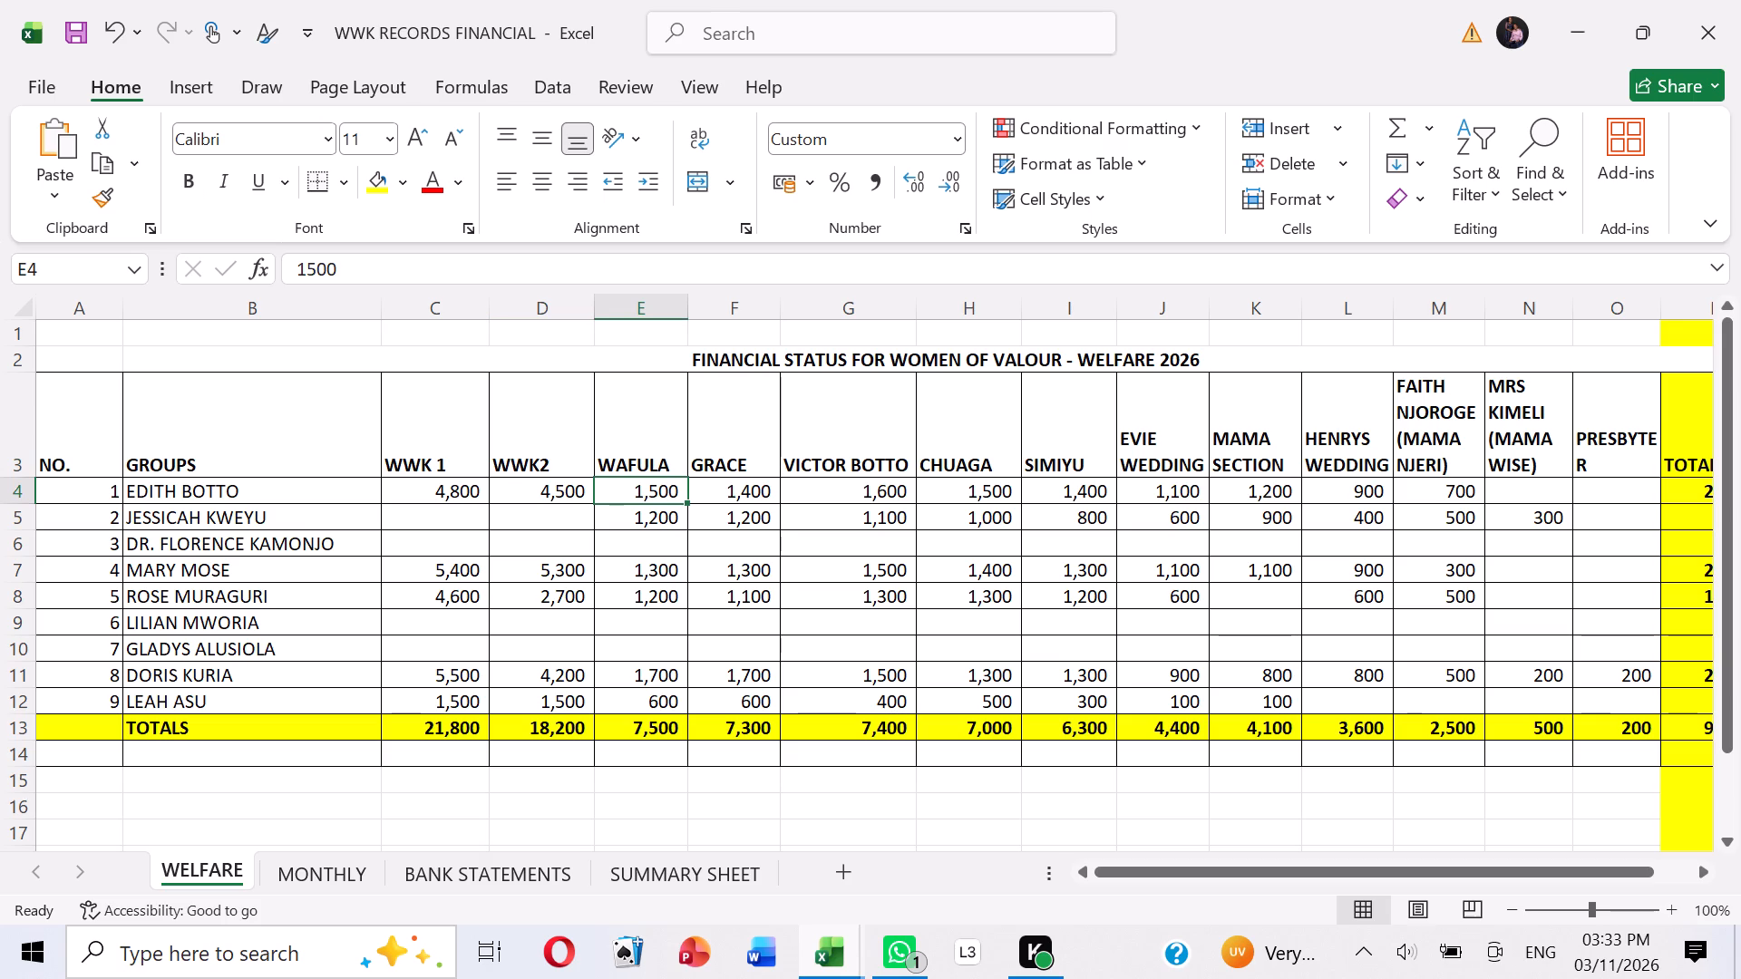
{"action": "key", "text": "Right"}
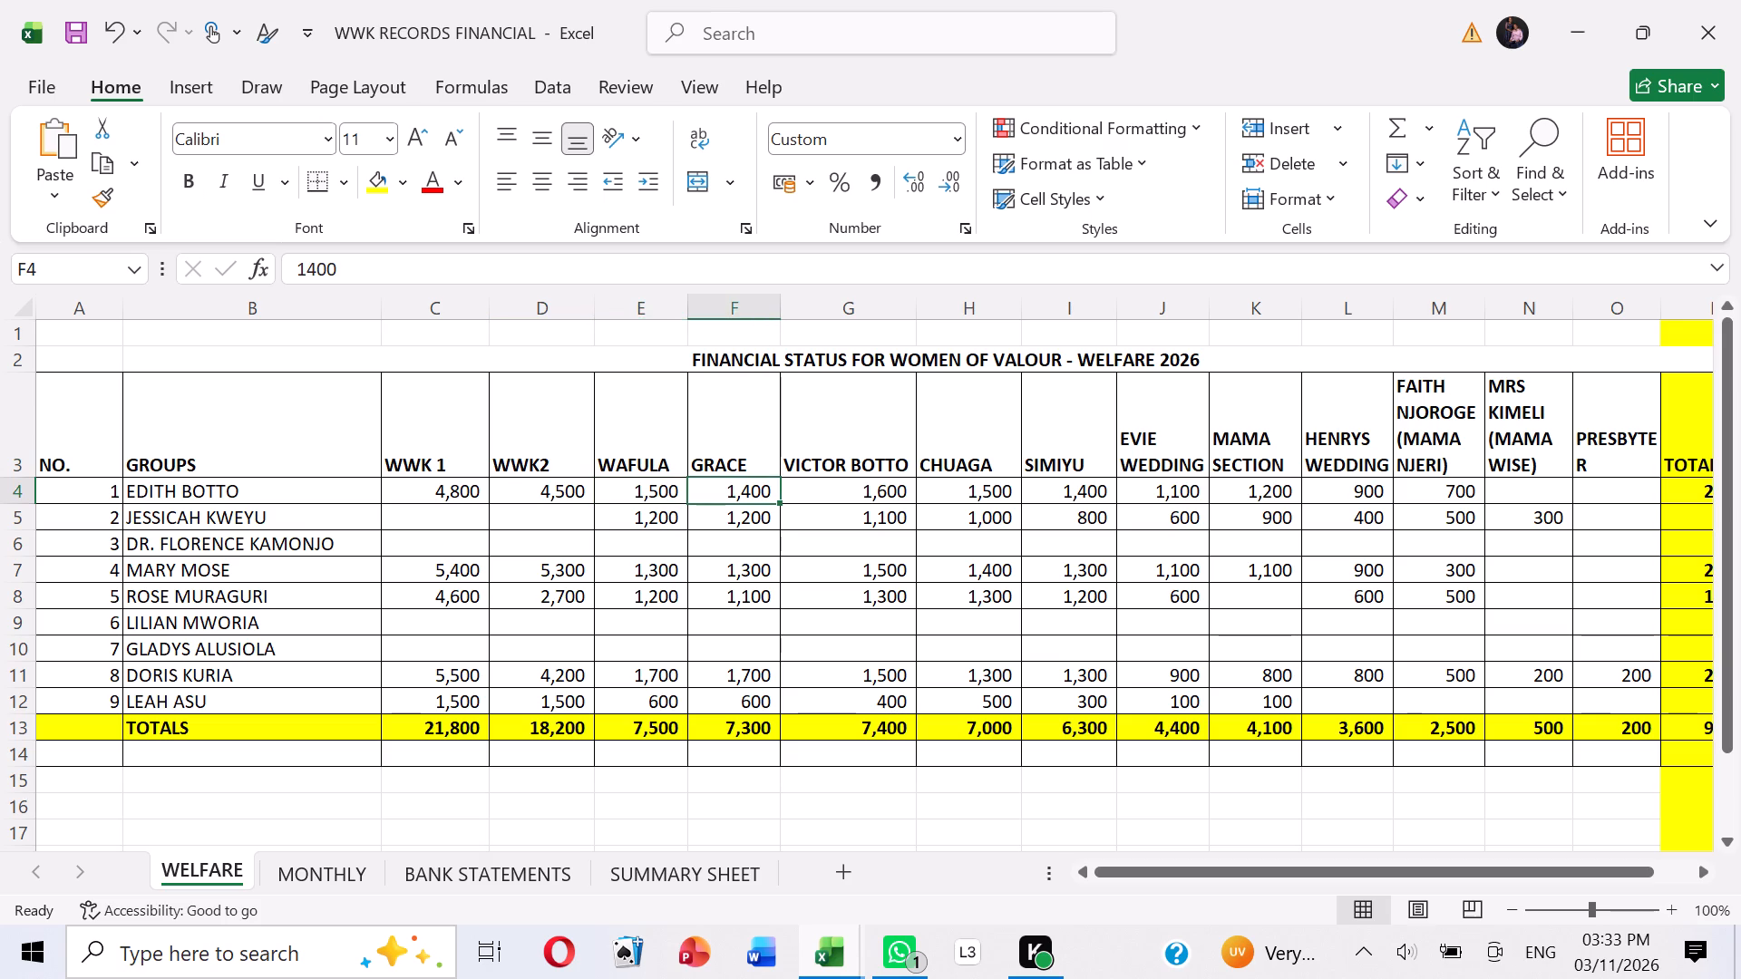
{"action": "key", "text": "Right"}
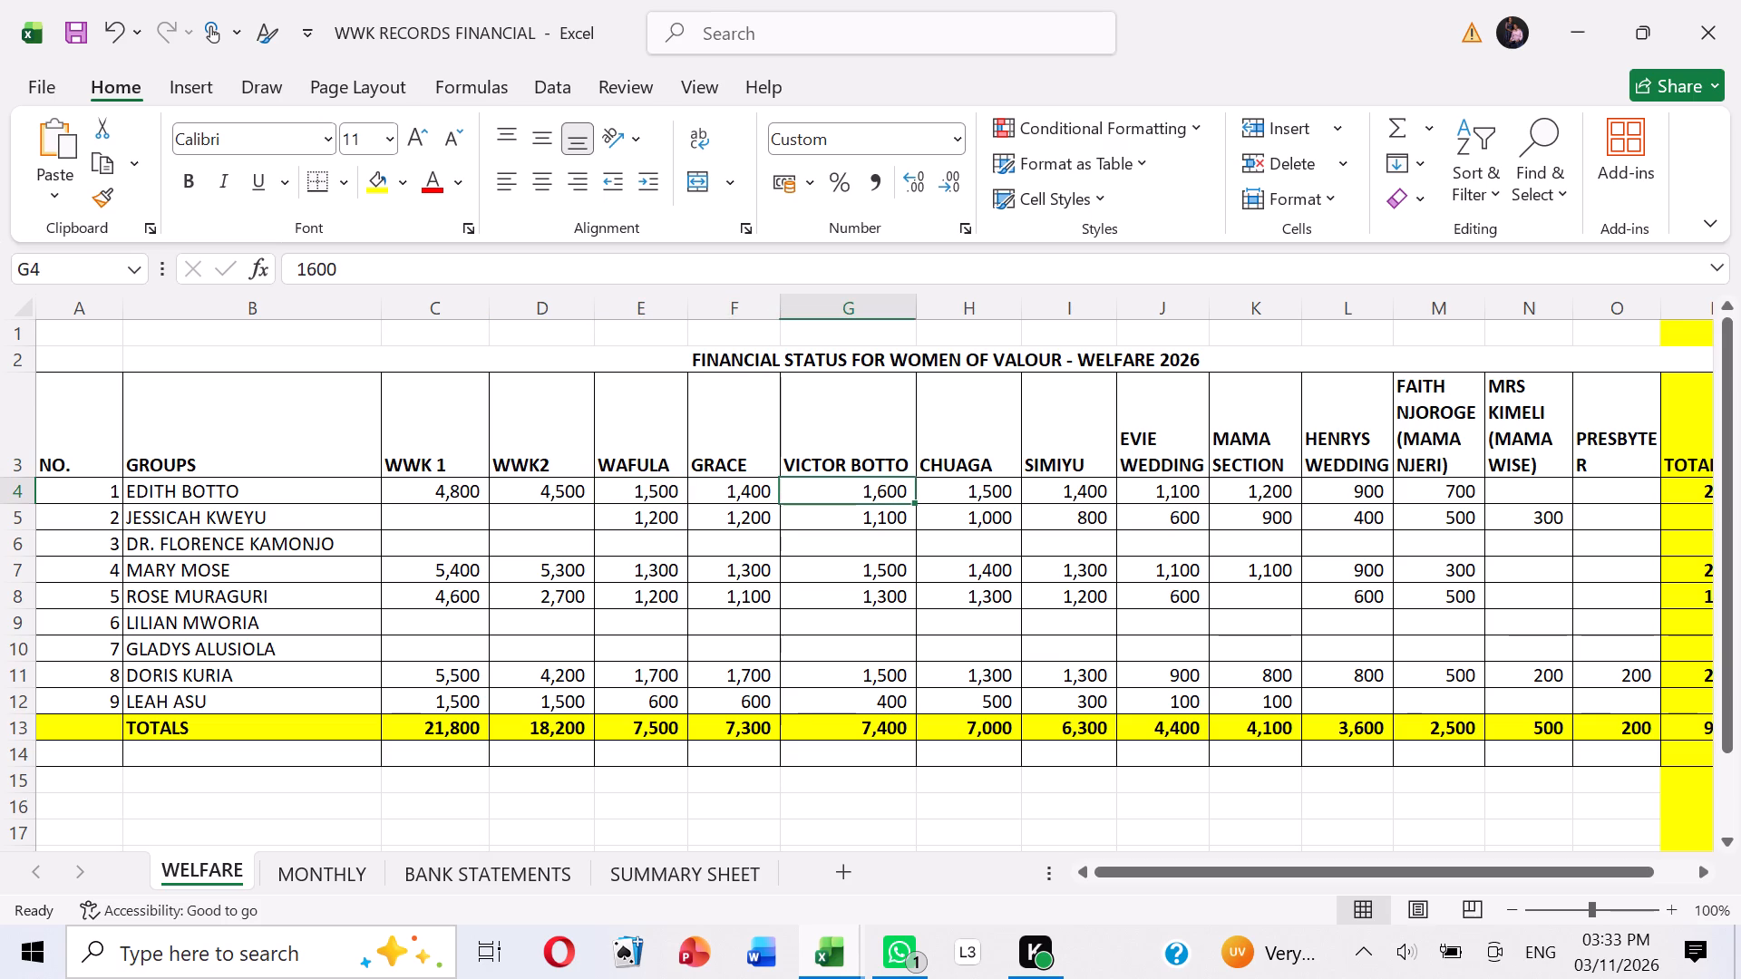
{"action": "key", "text": "Right"}
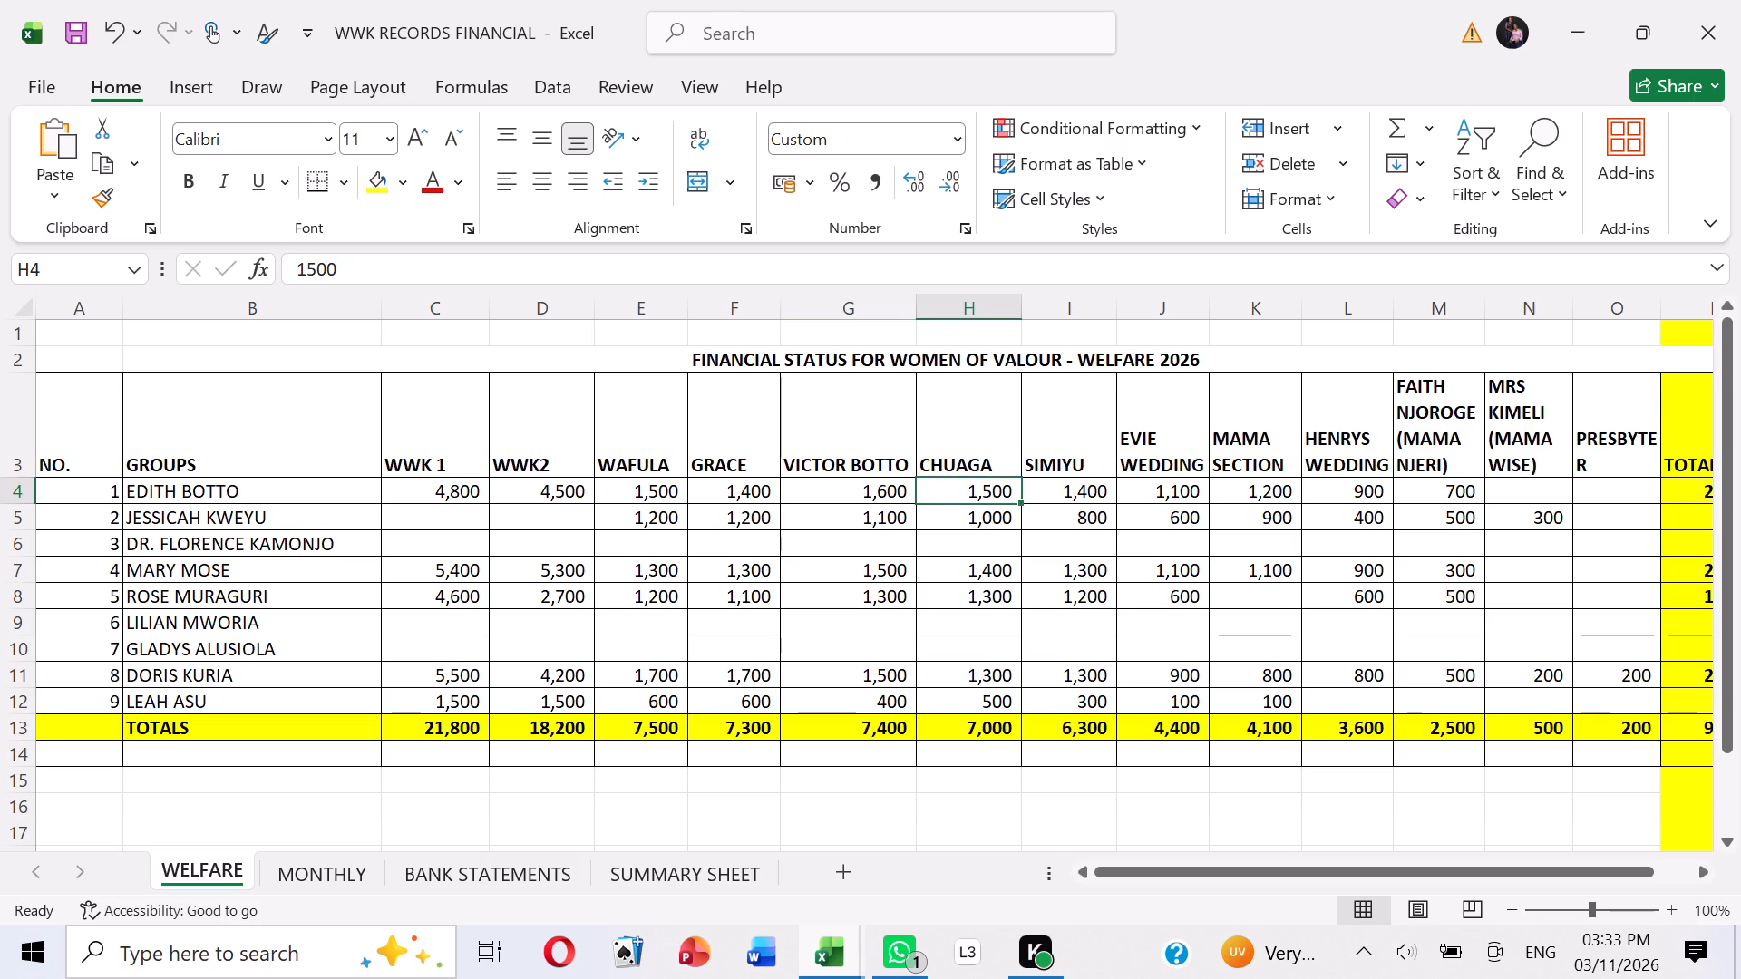
{"action": "key", "text": "Right"}
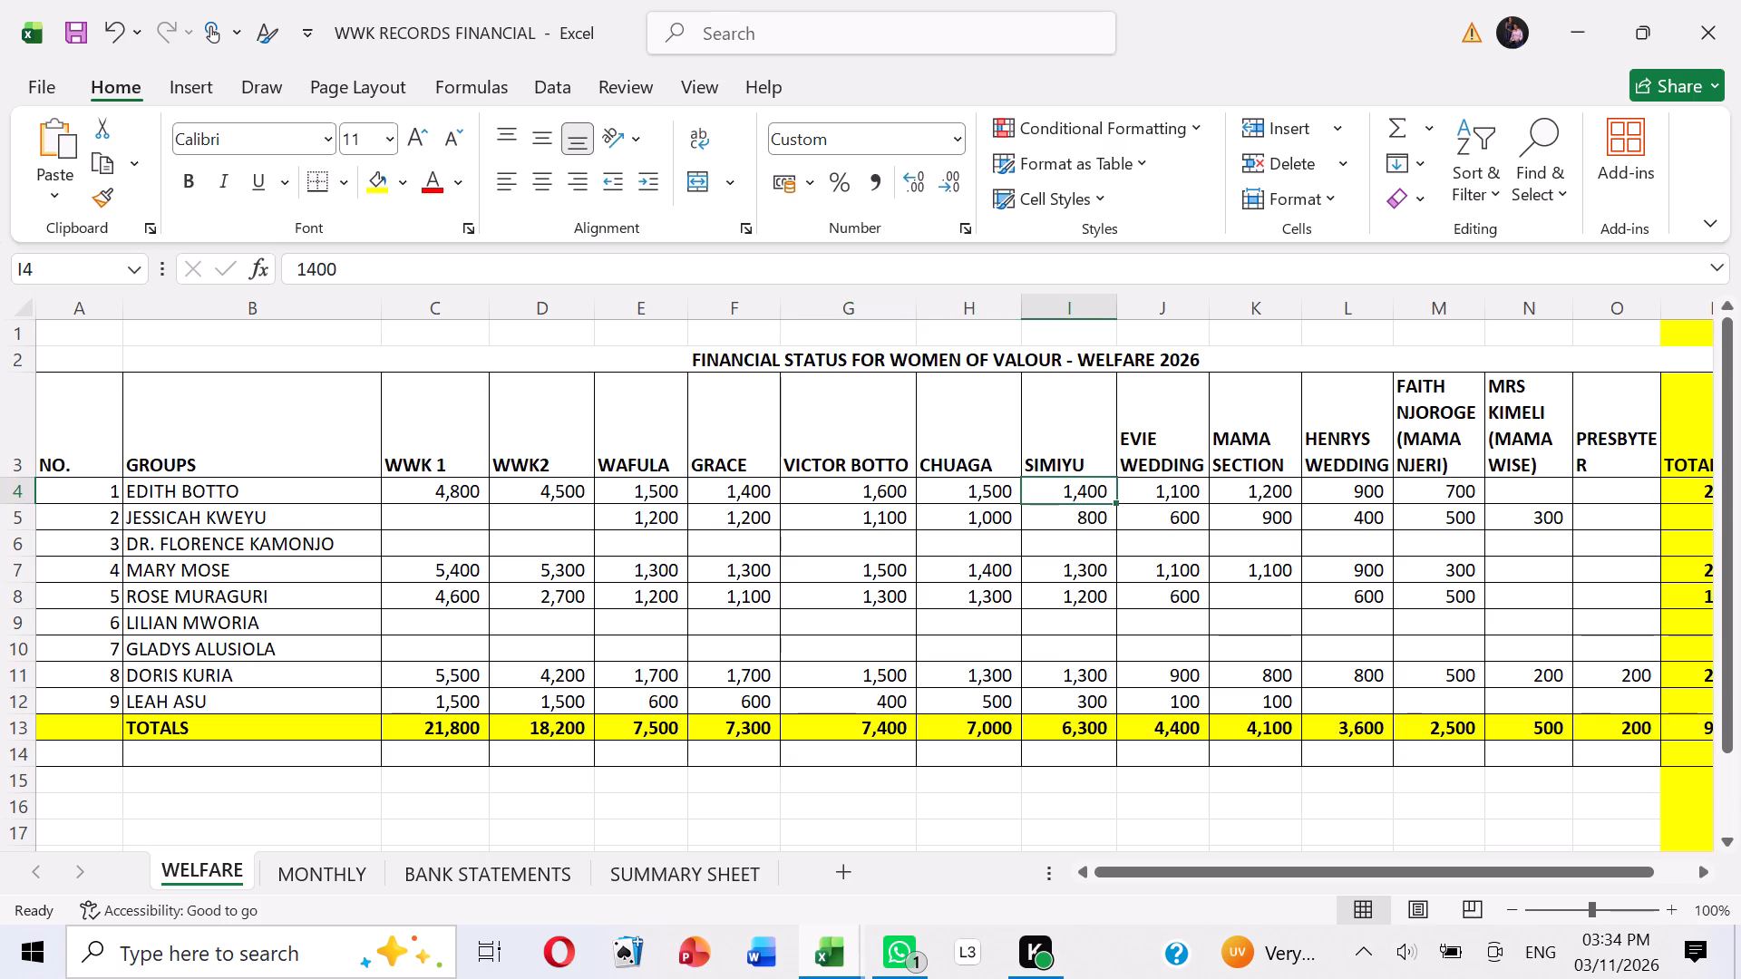
{"action": "key", "text": "Right"}
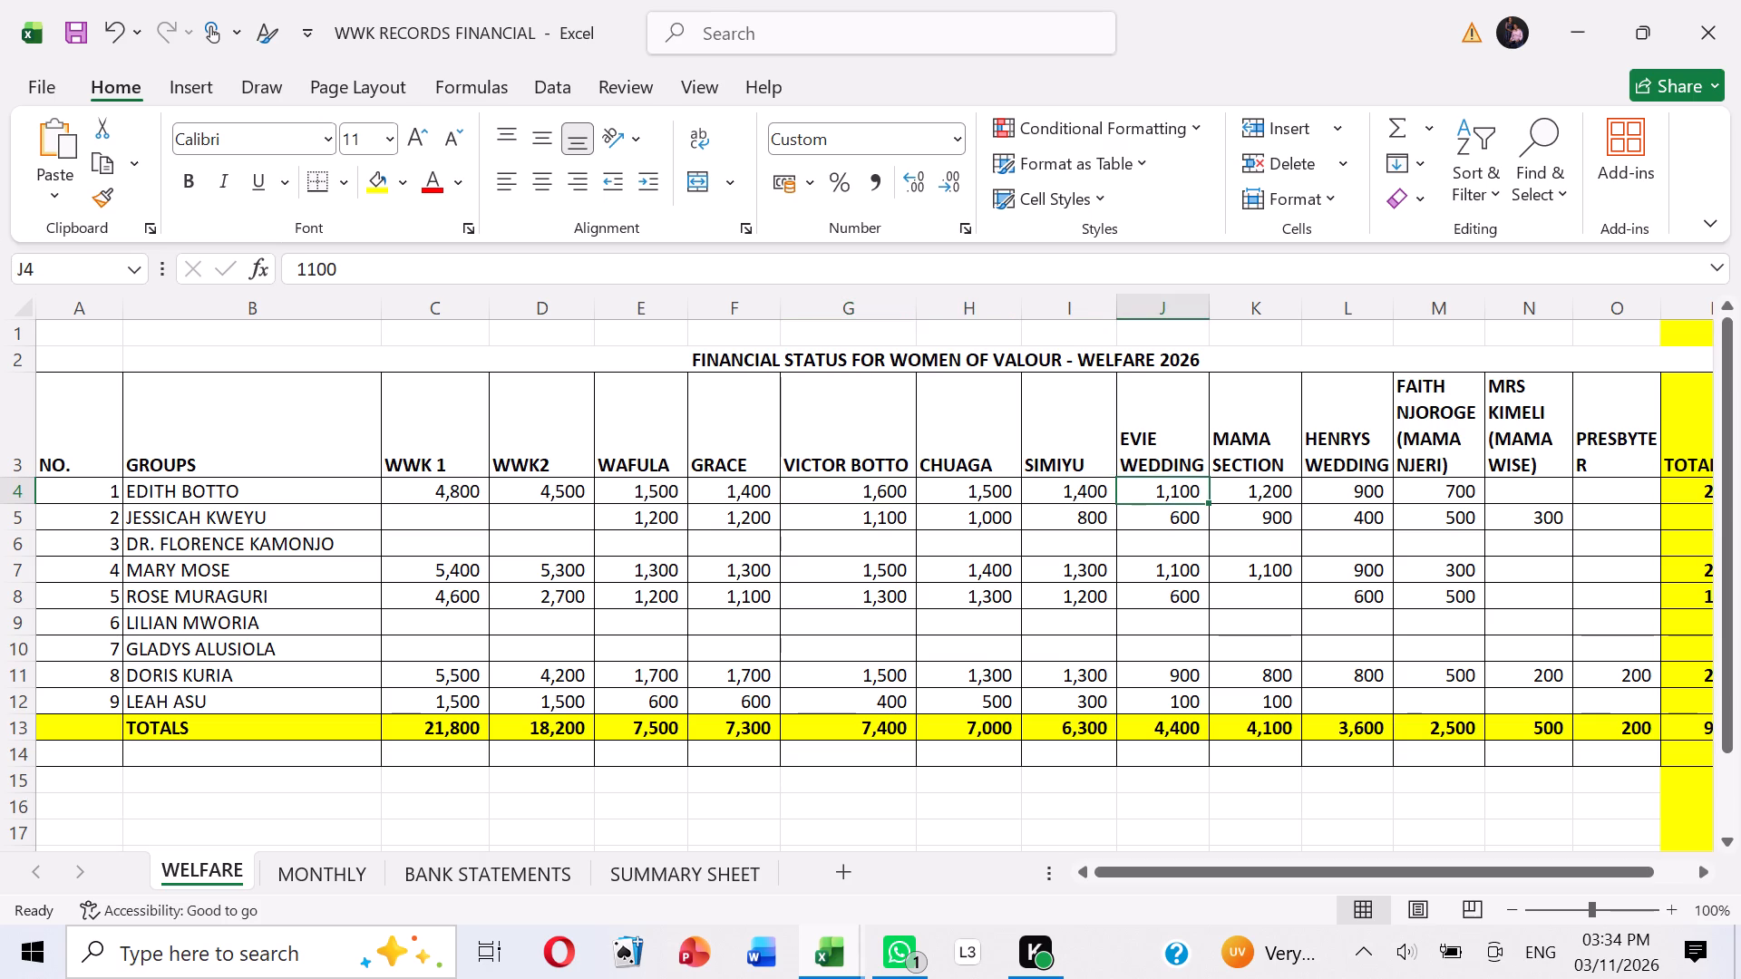
{"action": "type", "text": "1200"}
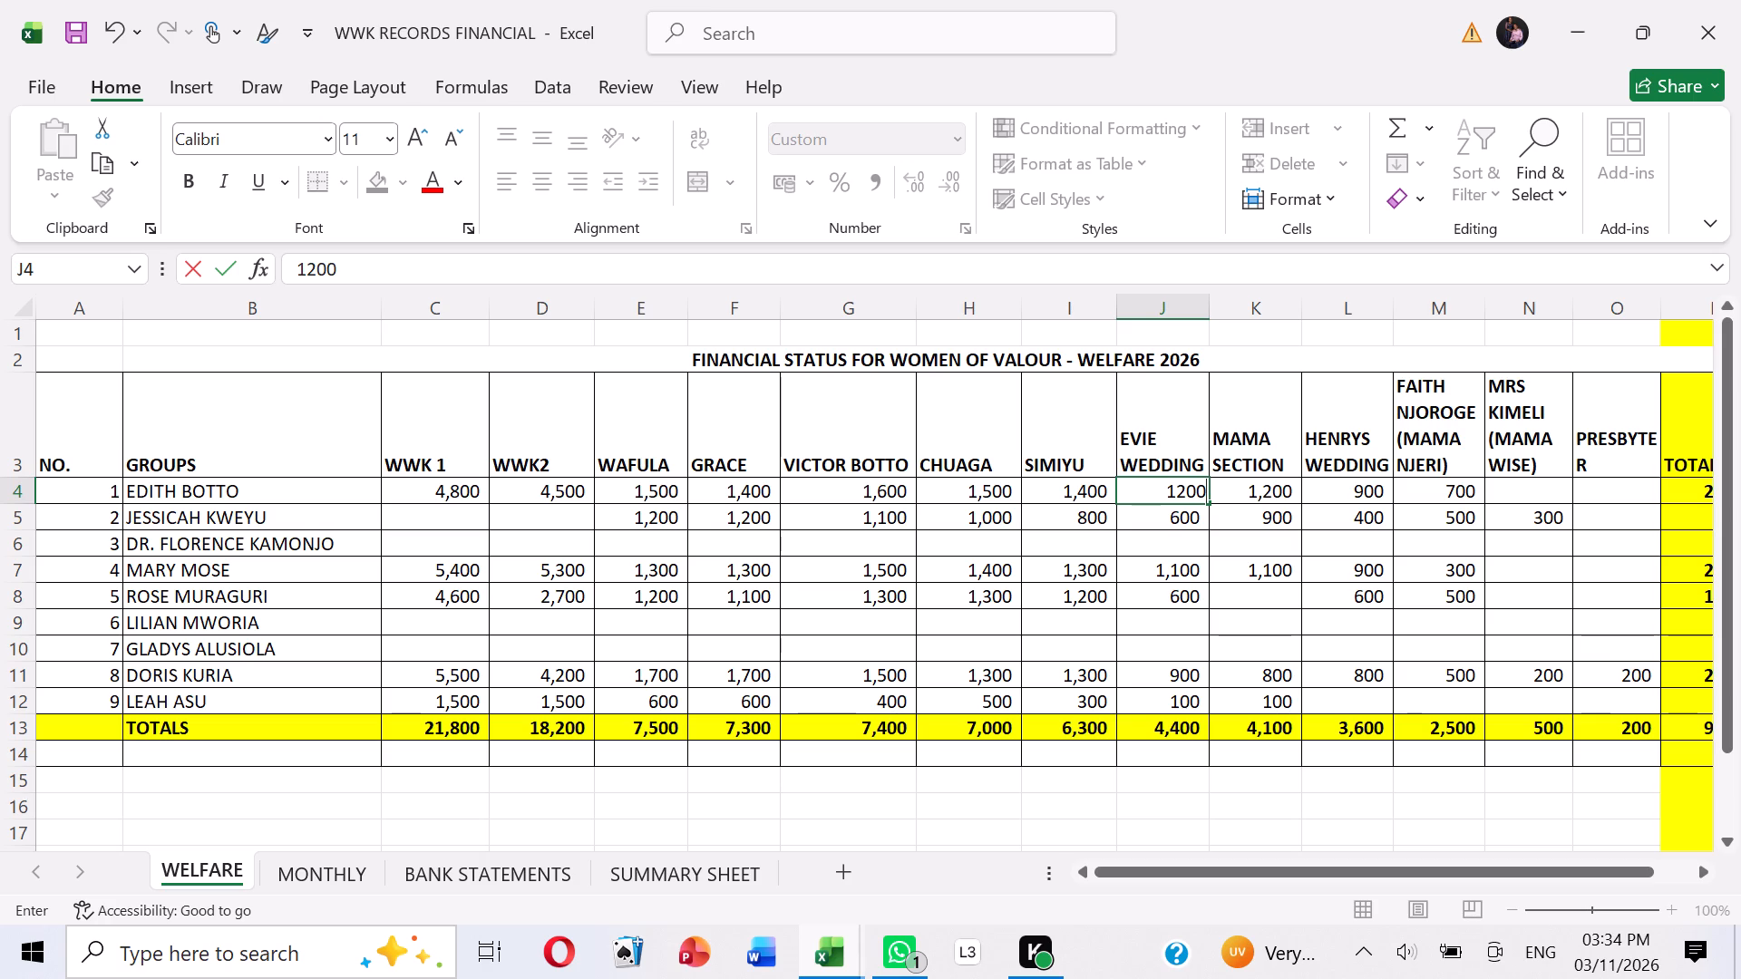
{"action": "key", "text": "Right"}
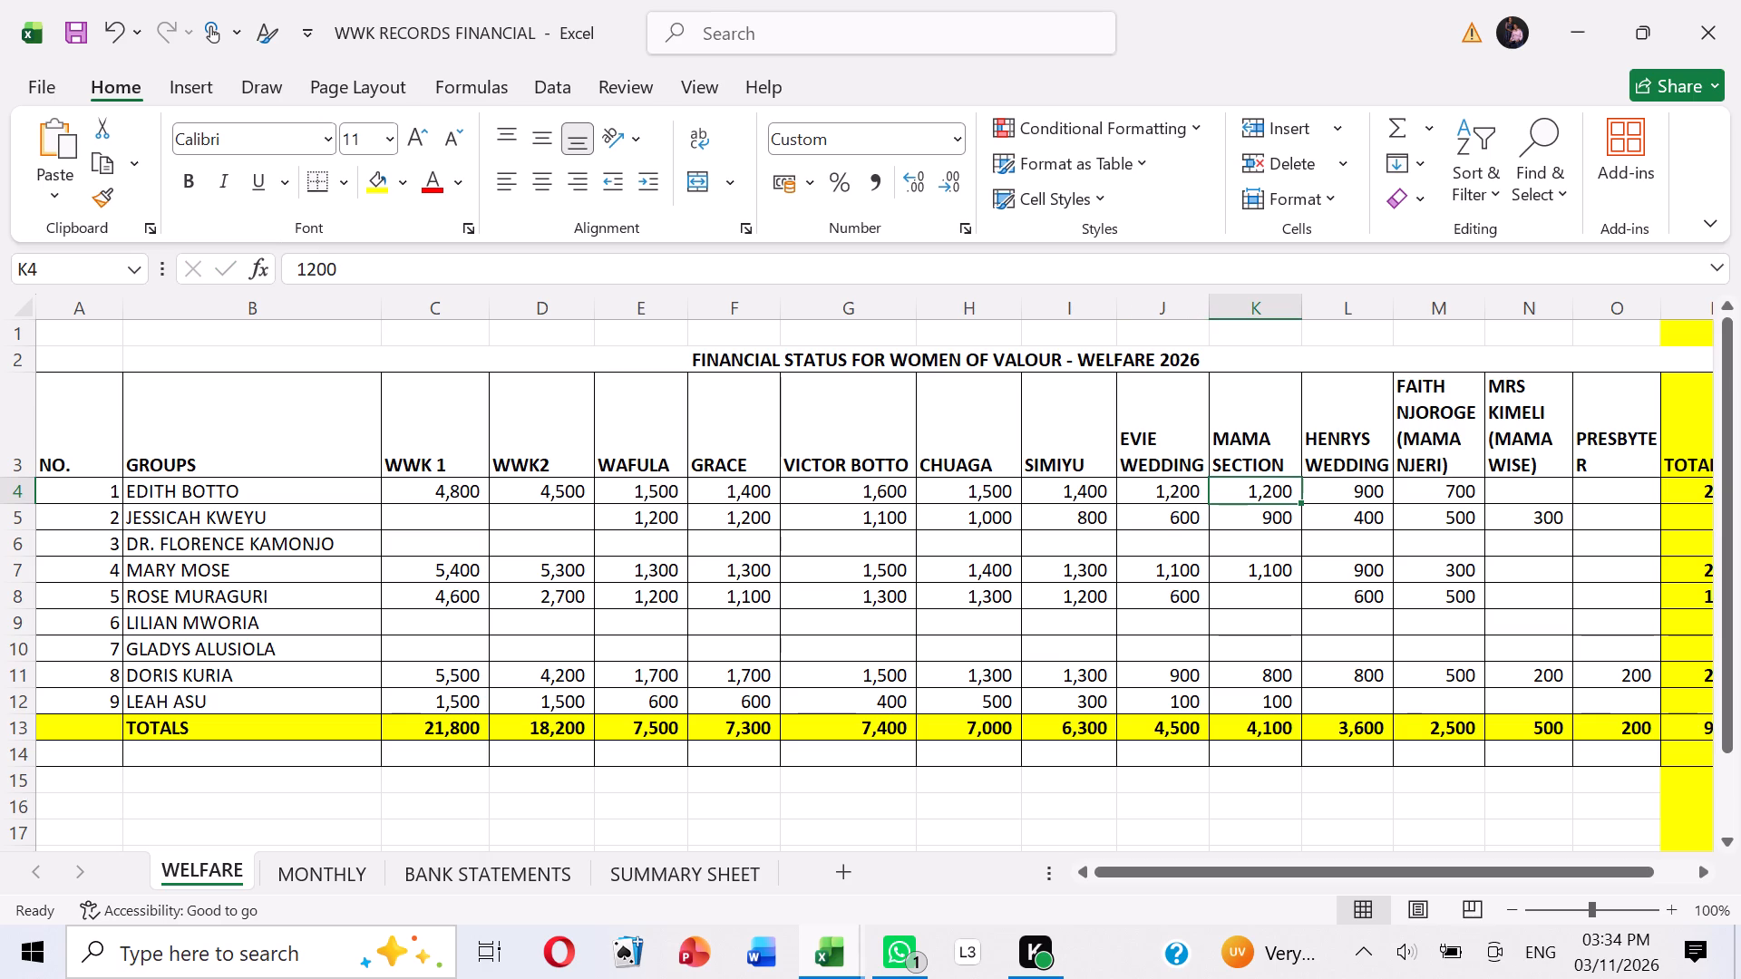
Select the SIMIYU contribution of group no. 1 in the welfare table.
{"action": "left_click", "coordinate": [1075, 488]}
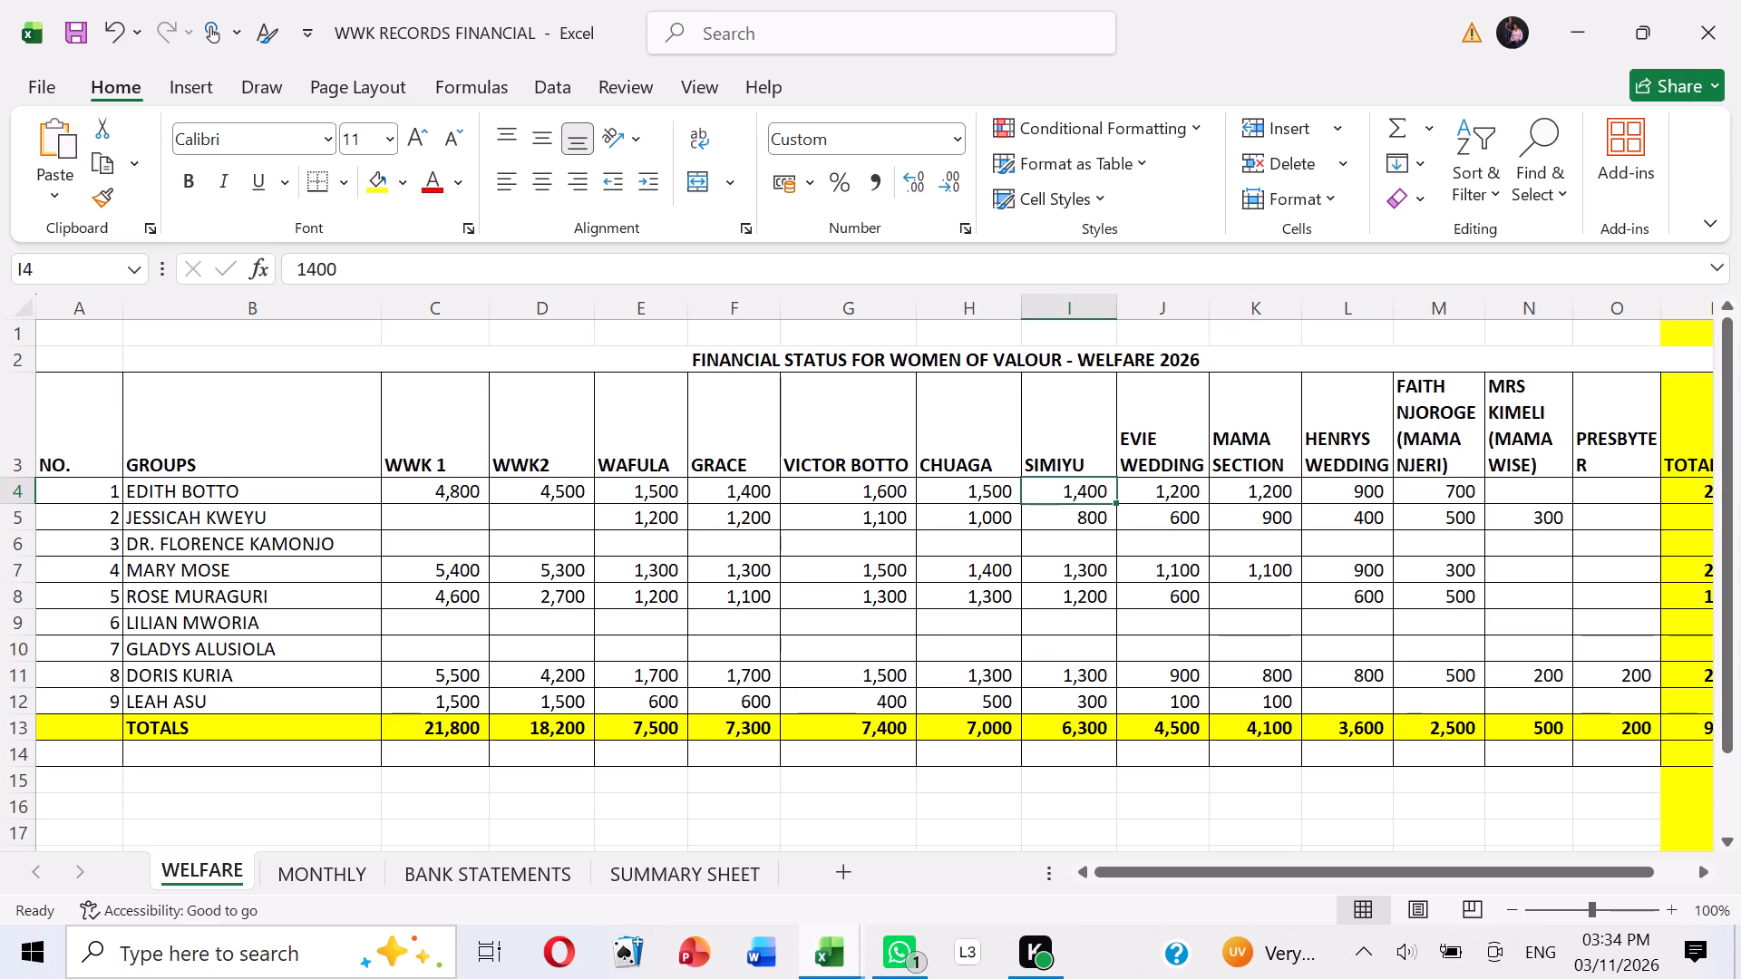
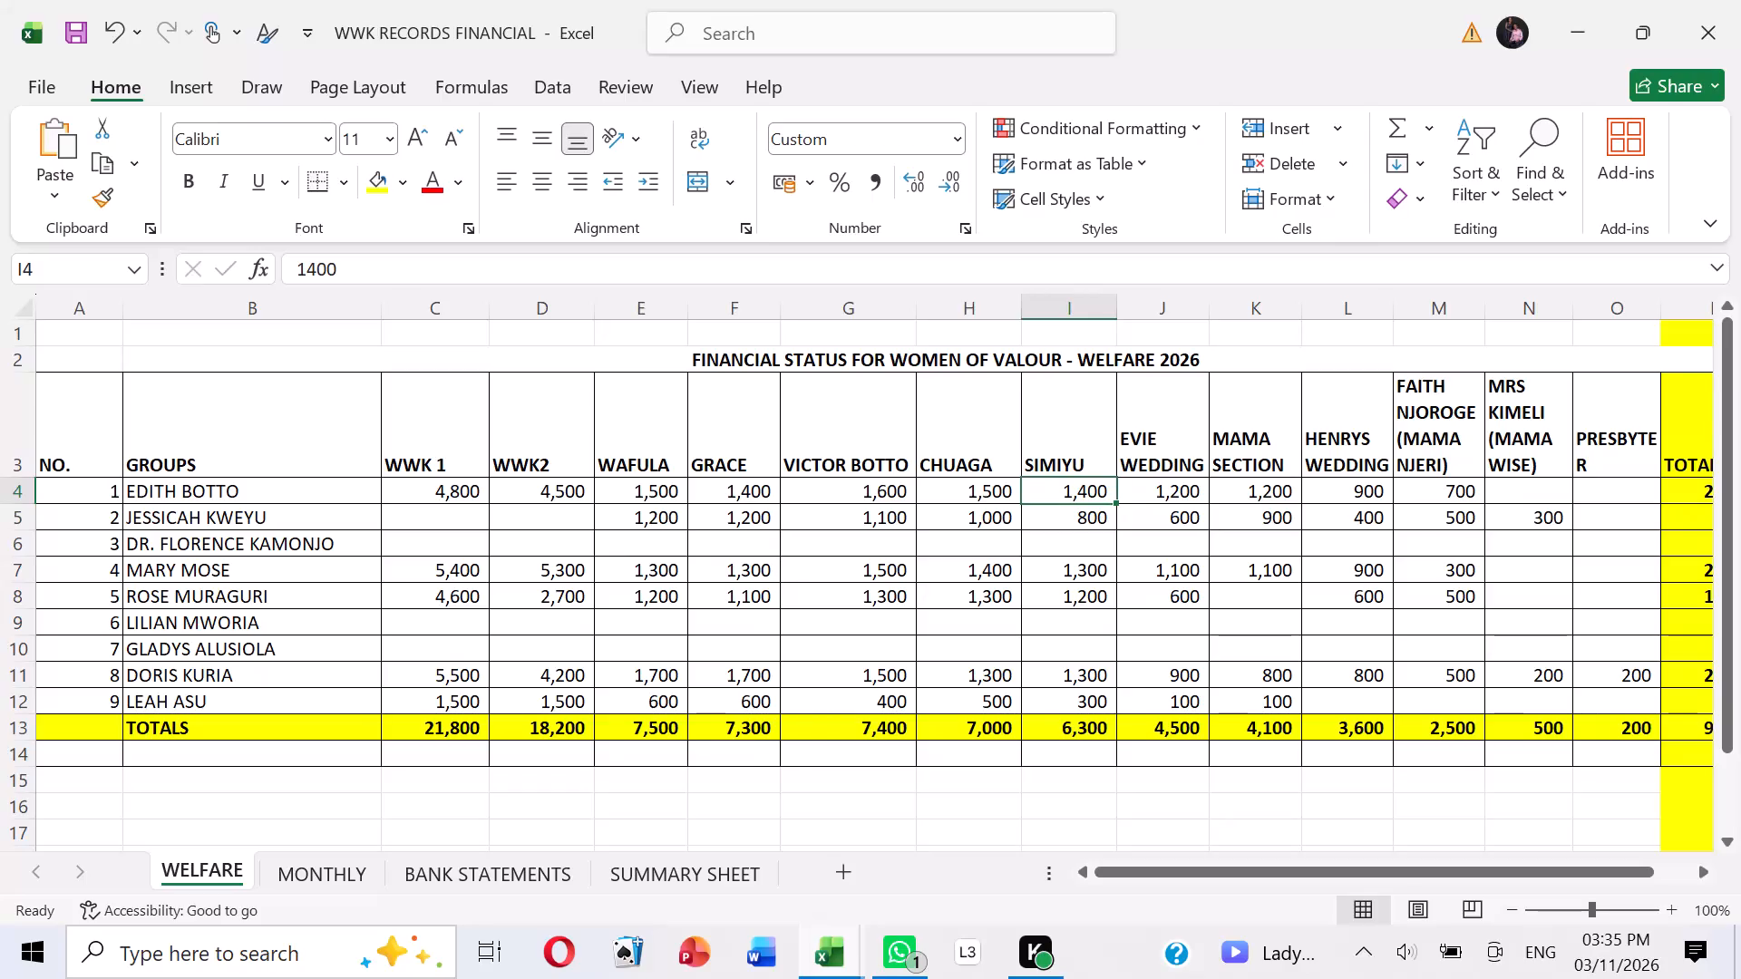
For group no. 1 in the welfare table, set the MAMA NJERI contribution to 1100 and the MAMA WISE contribution to 100.
{"action": "left_click", "coordinate": [1448, 492]}
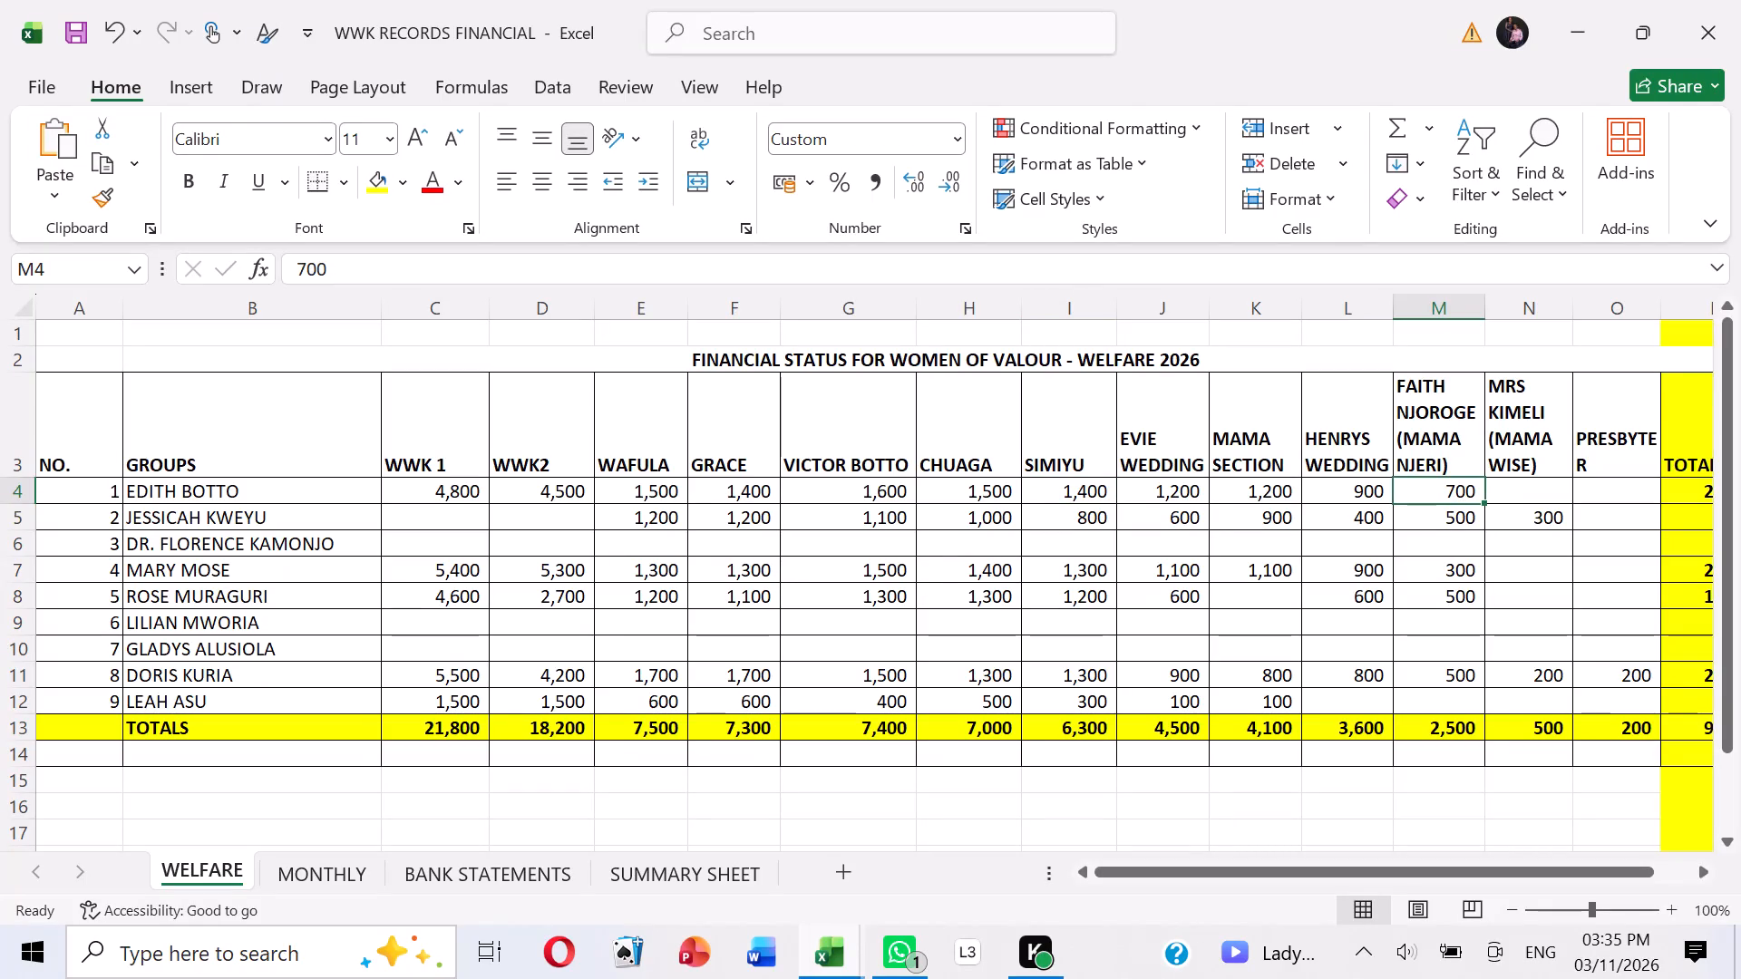
{"action": "type", "text": "1100"}
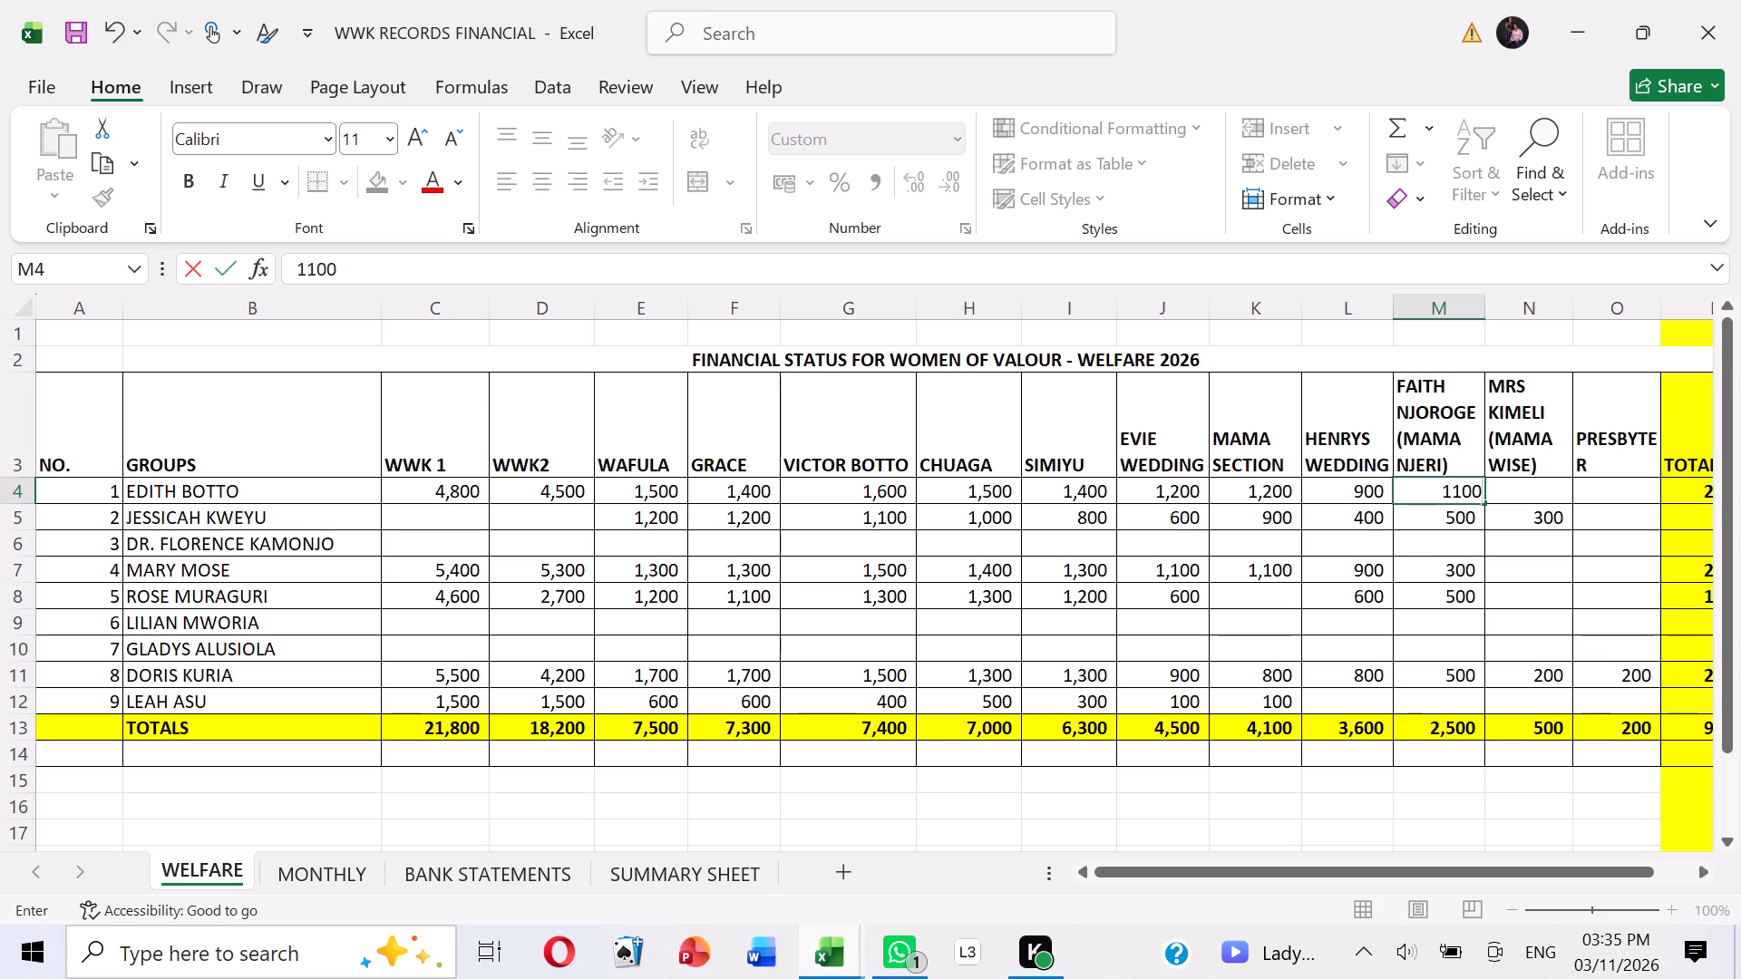
{"action": "key", "text": "Right"}
{"action": "type", "text": "100"}
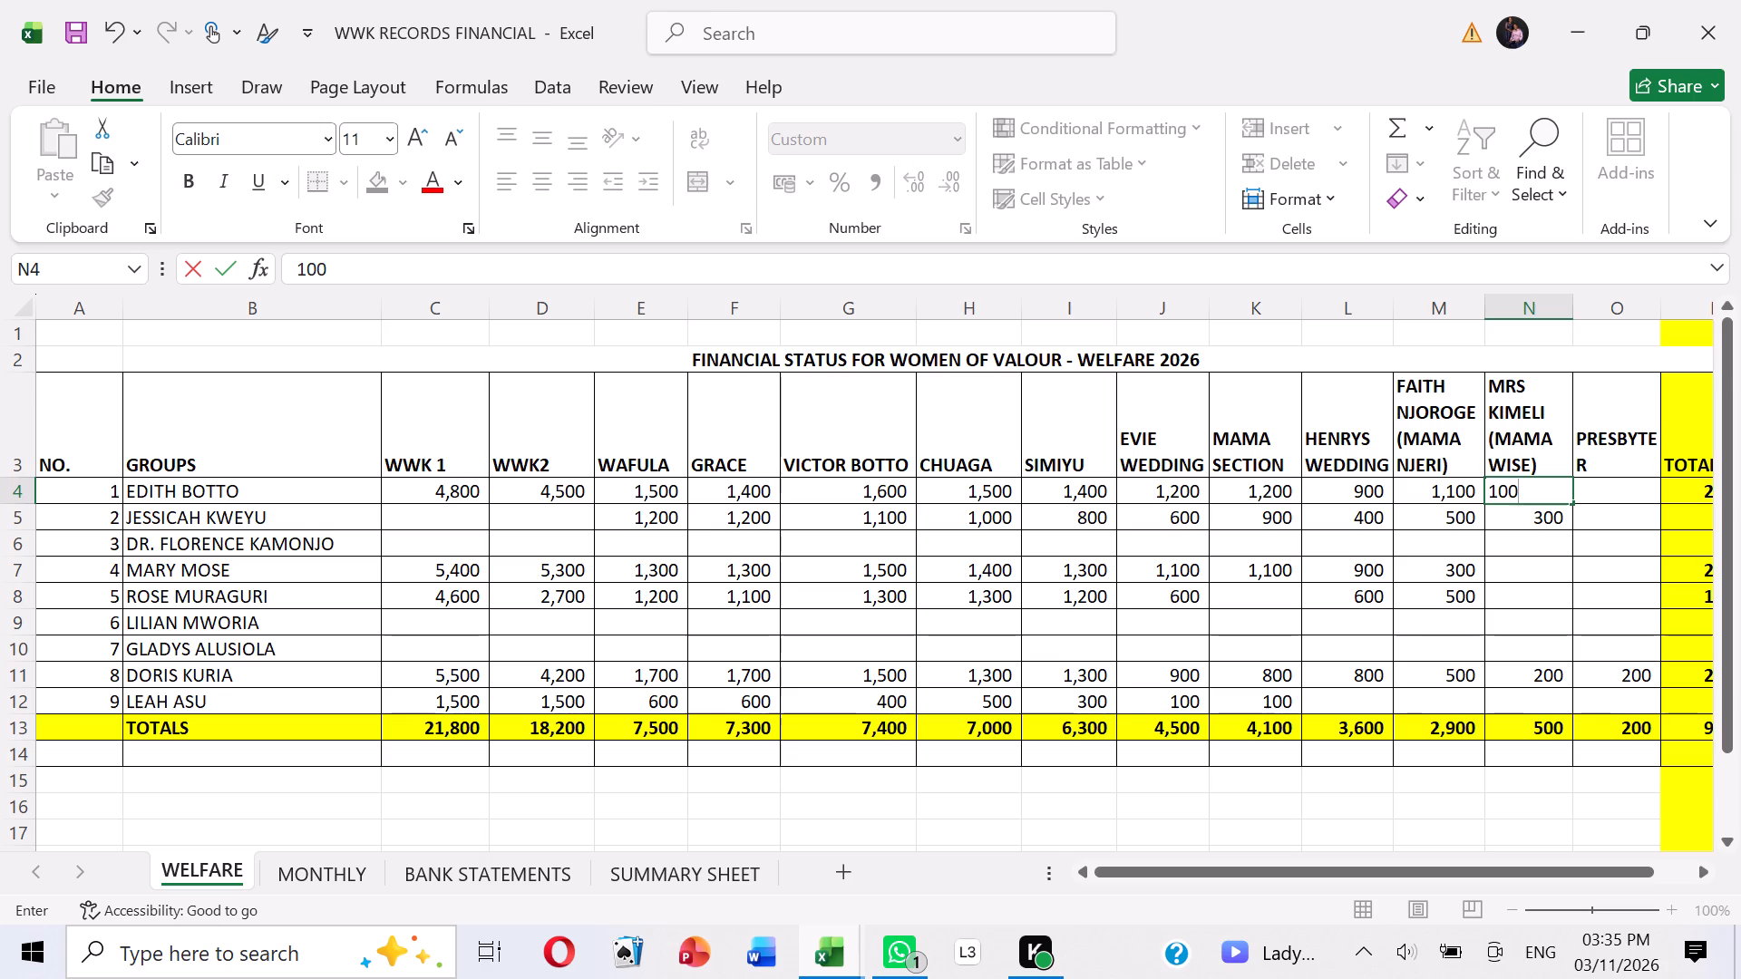
{"action": "left_click", "coordinate": [1589, 552]}
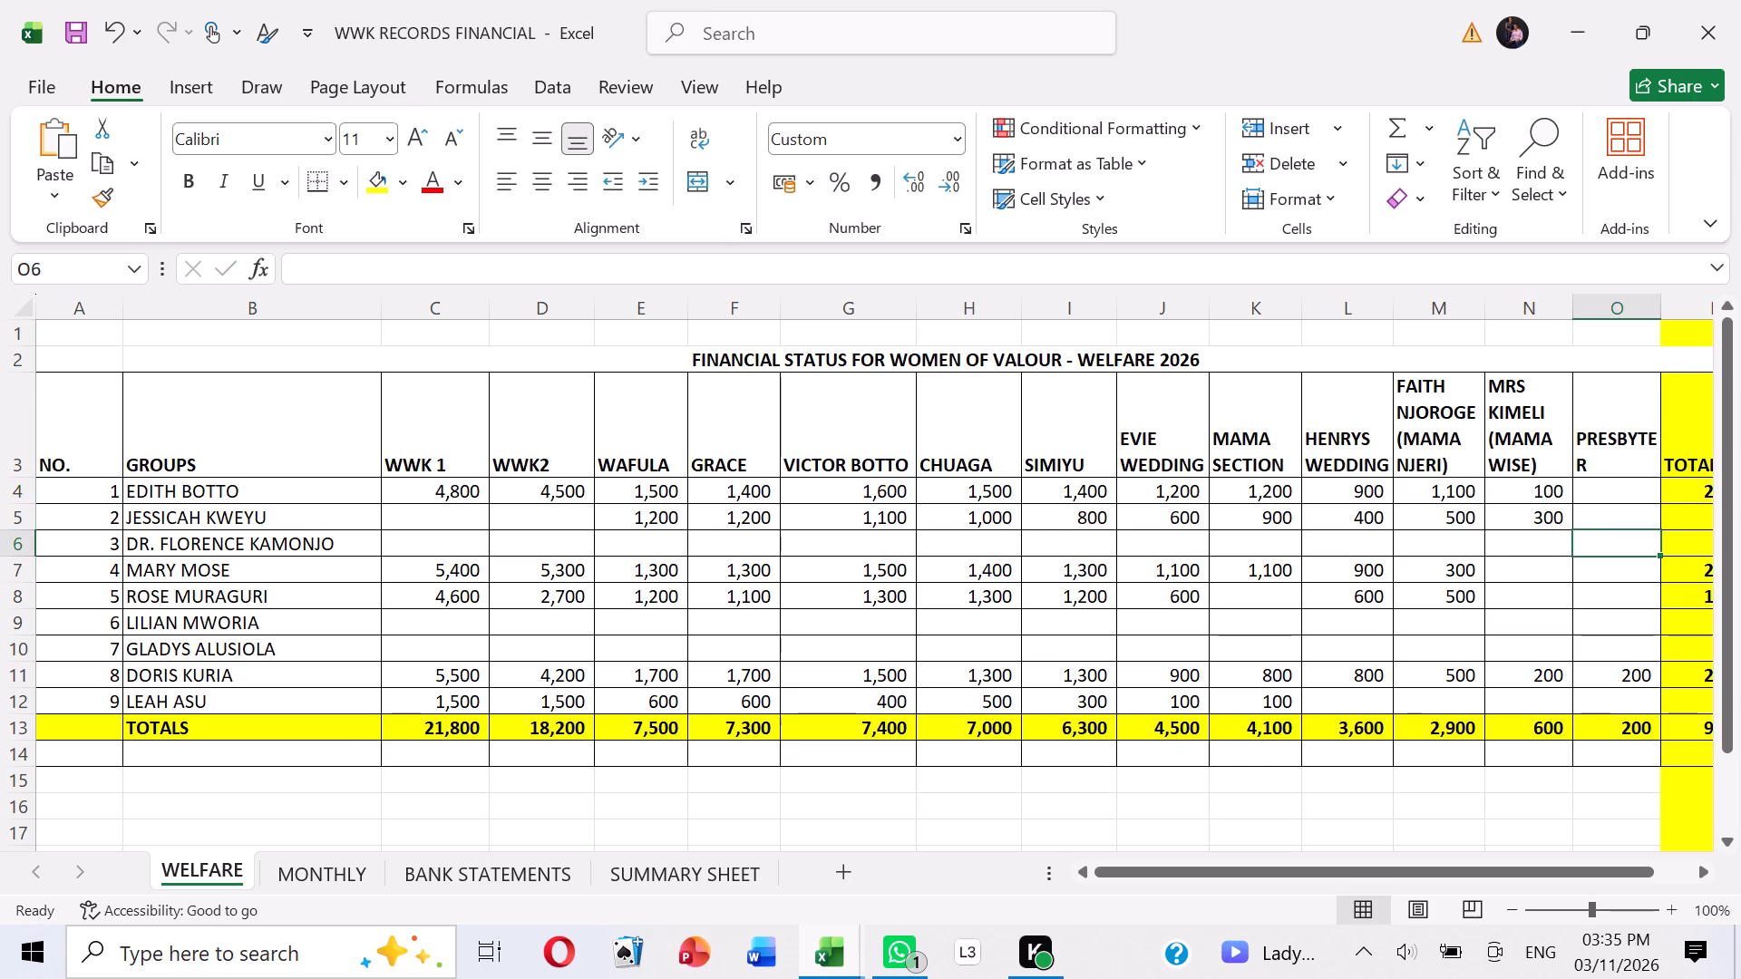
Save the WWK RECORDS FINANCIAL workbook with the updated group no. 1 contributions.
{"action": "left_click_drag", "start_coordinate": [1612, 868], "coordinate": [1631, 868]}
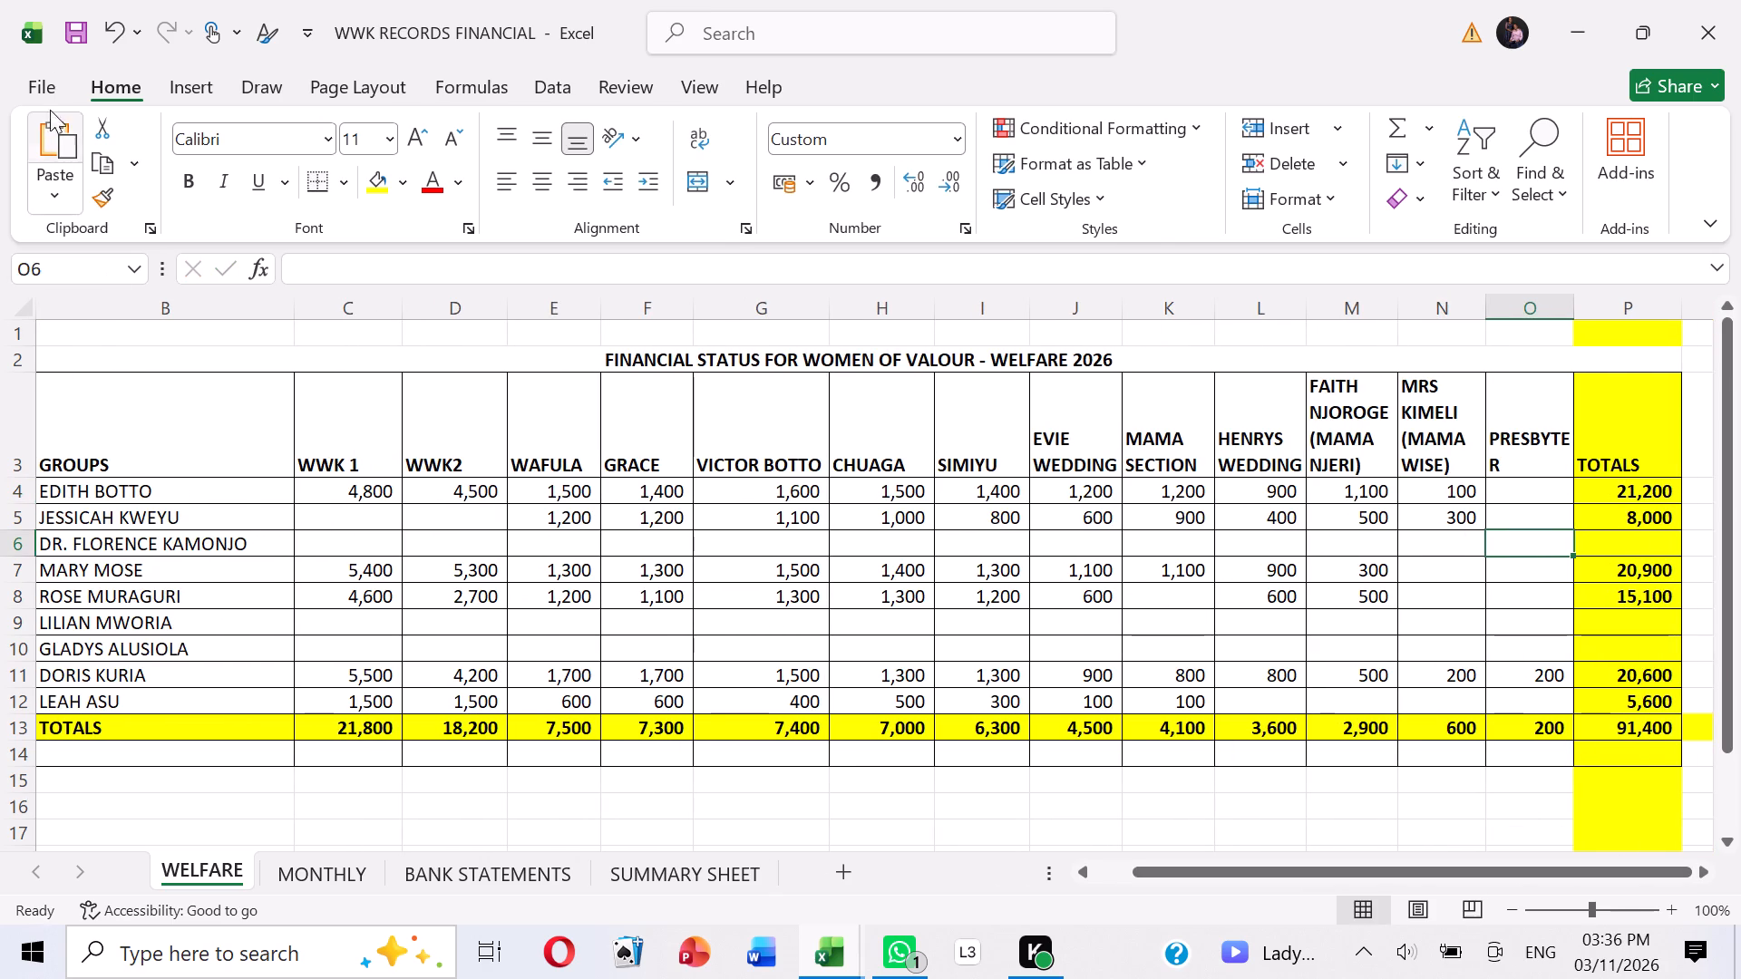
{"action": "left_click", "coordinate": [73, 26]}
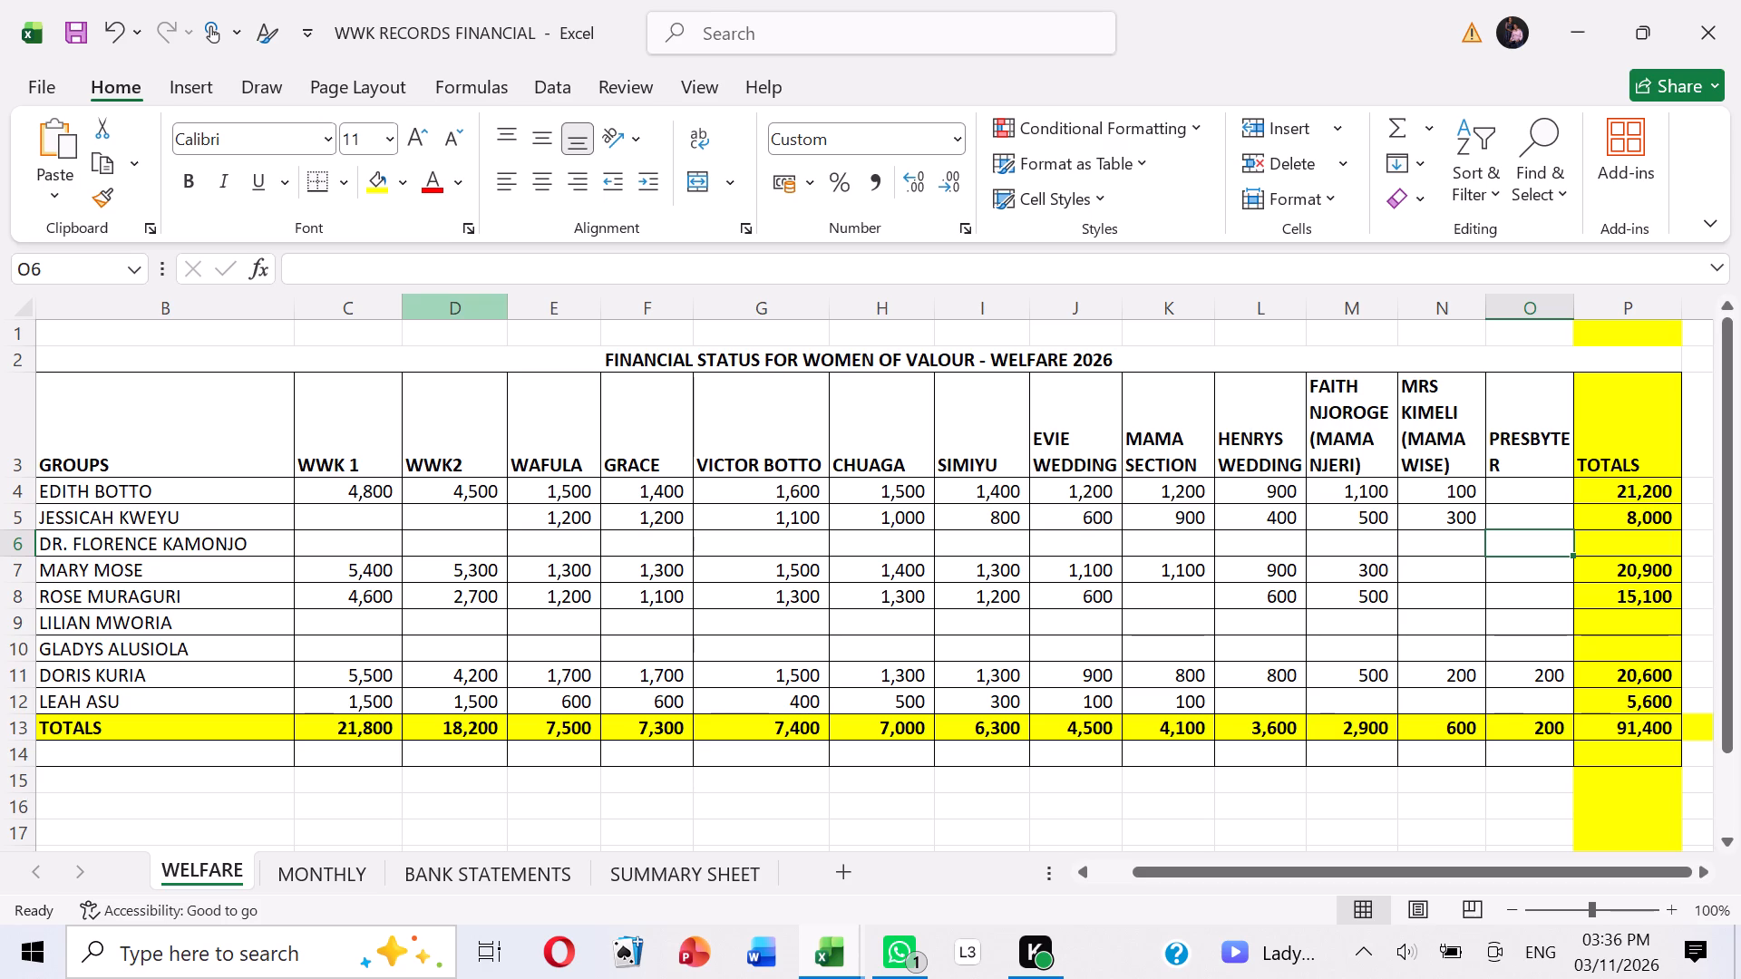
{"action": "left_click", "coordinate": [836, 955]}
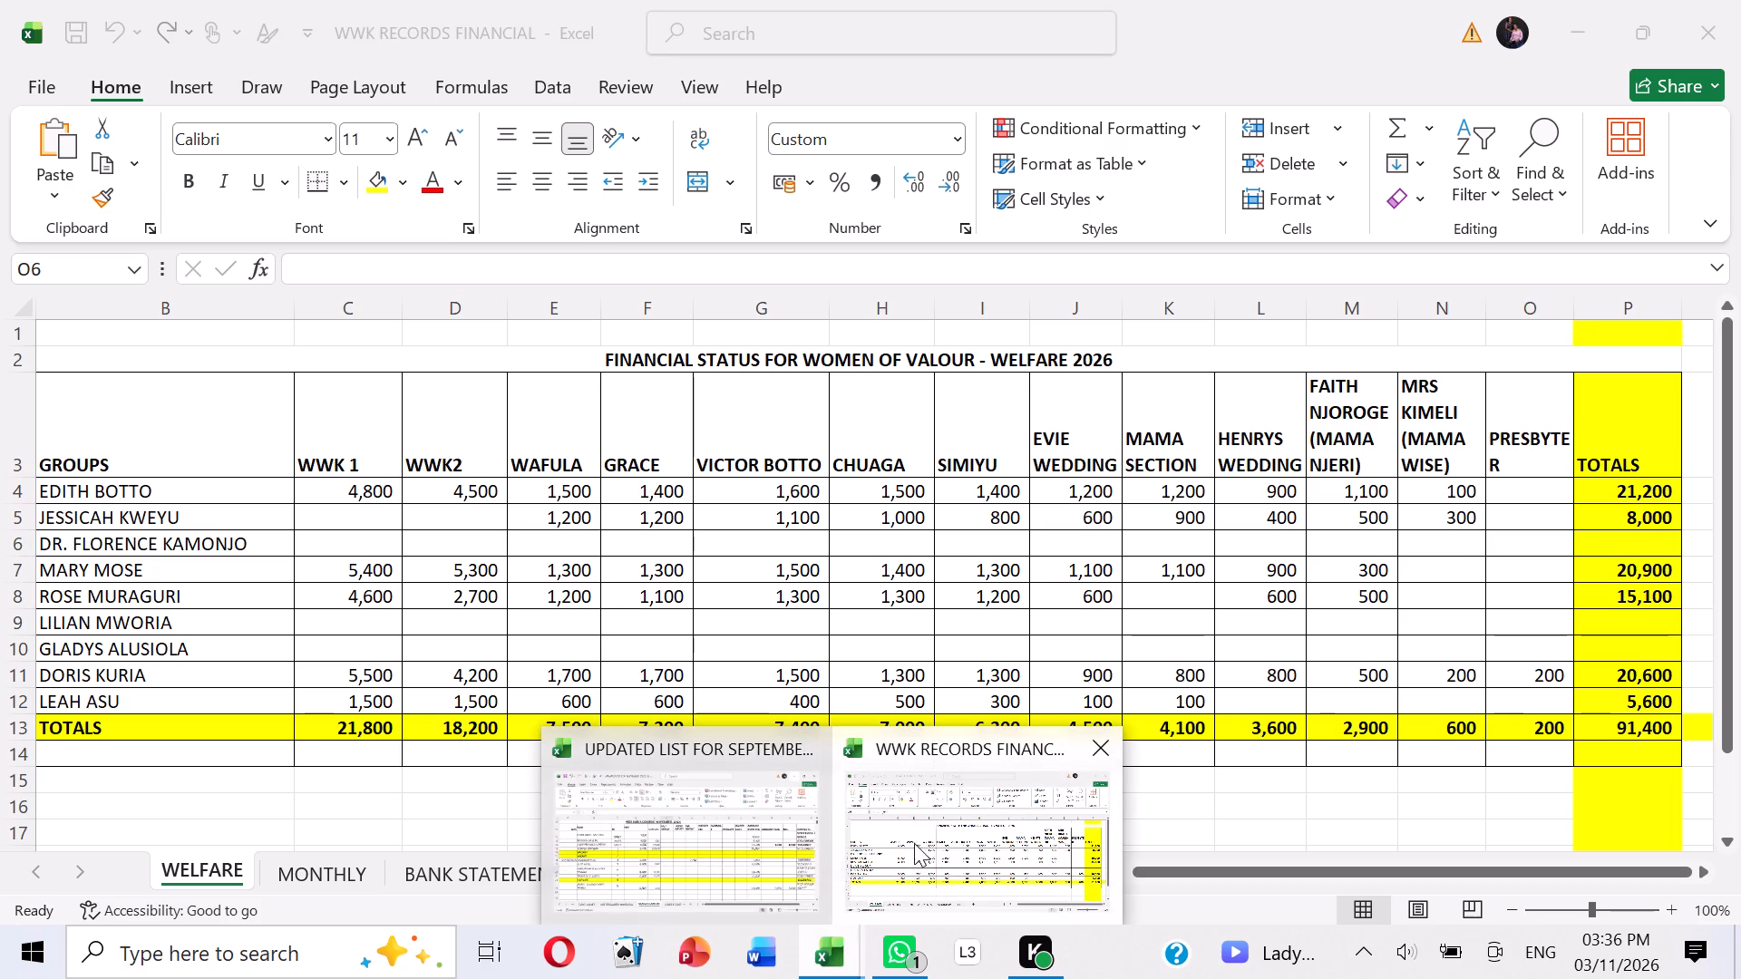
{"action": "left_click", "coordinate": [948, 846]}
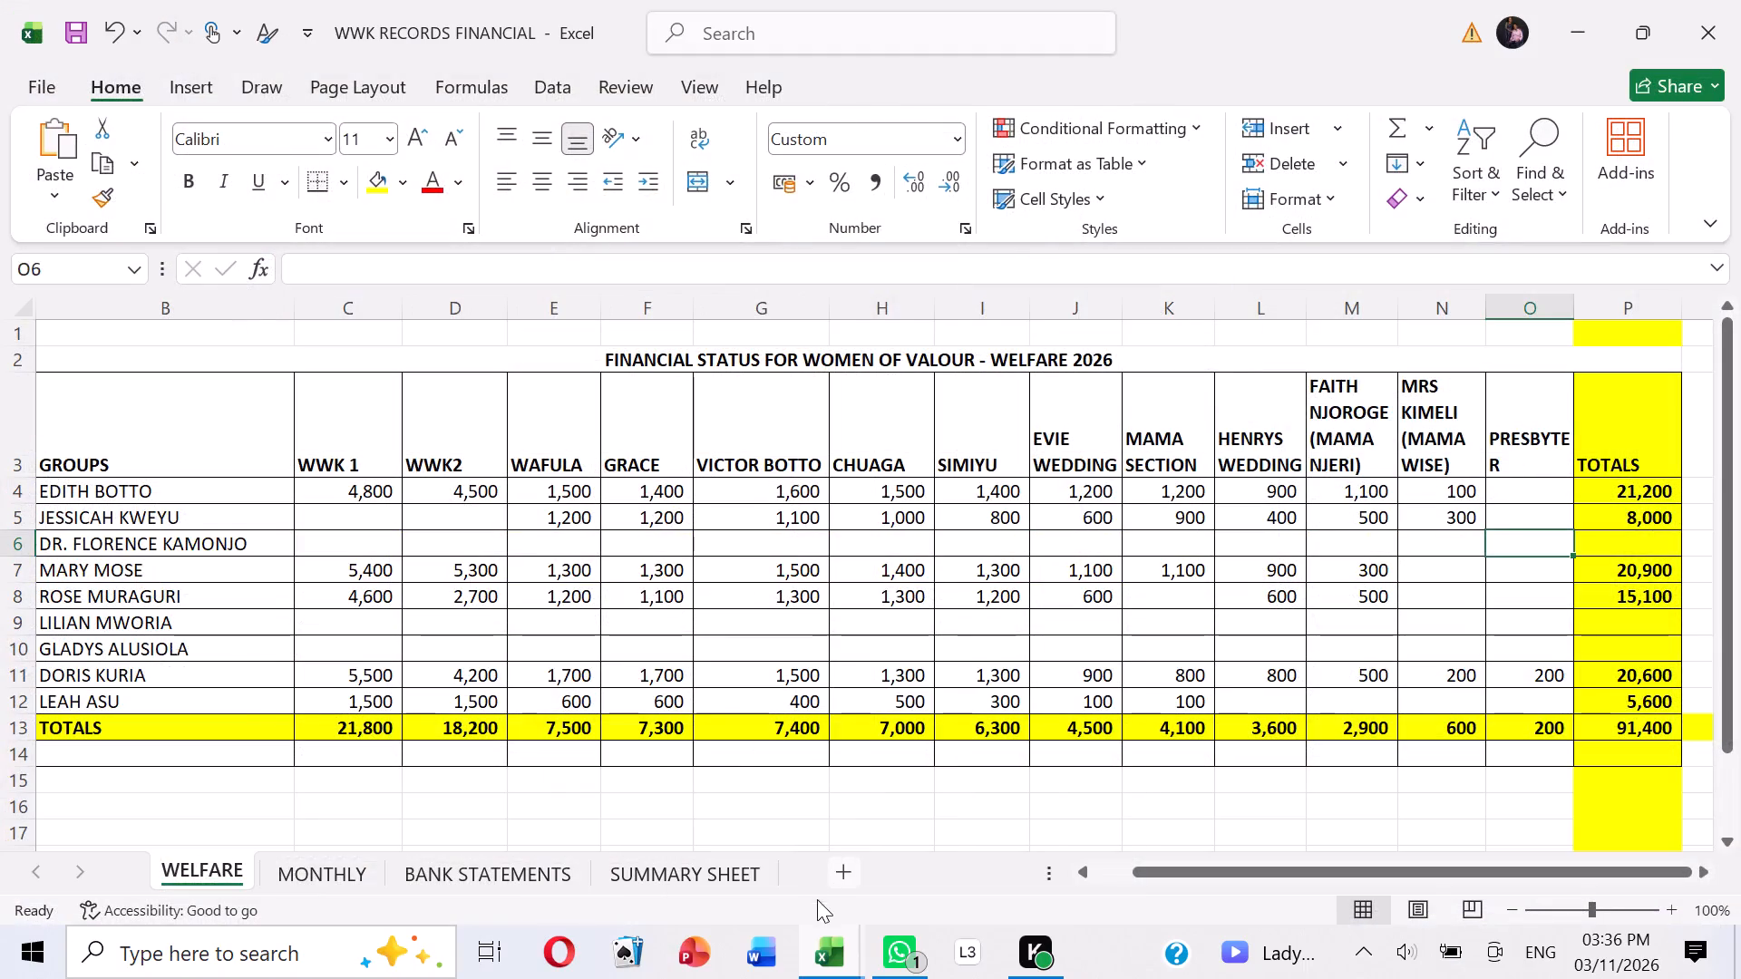
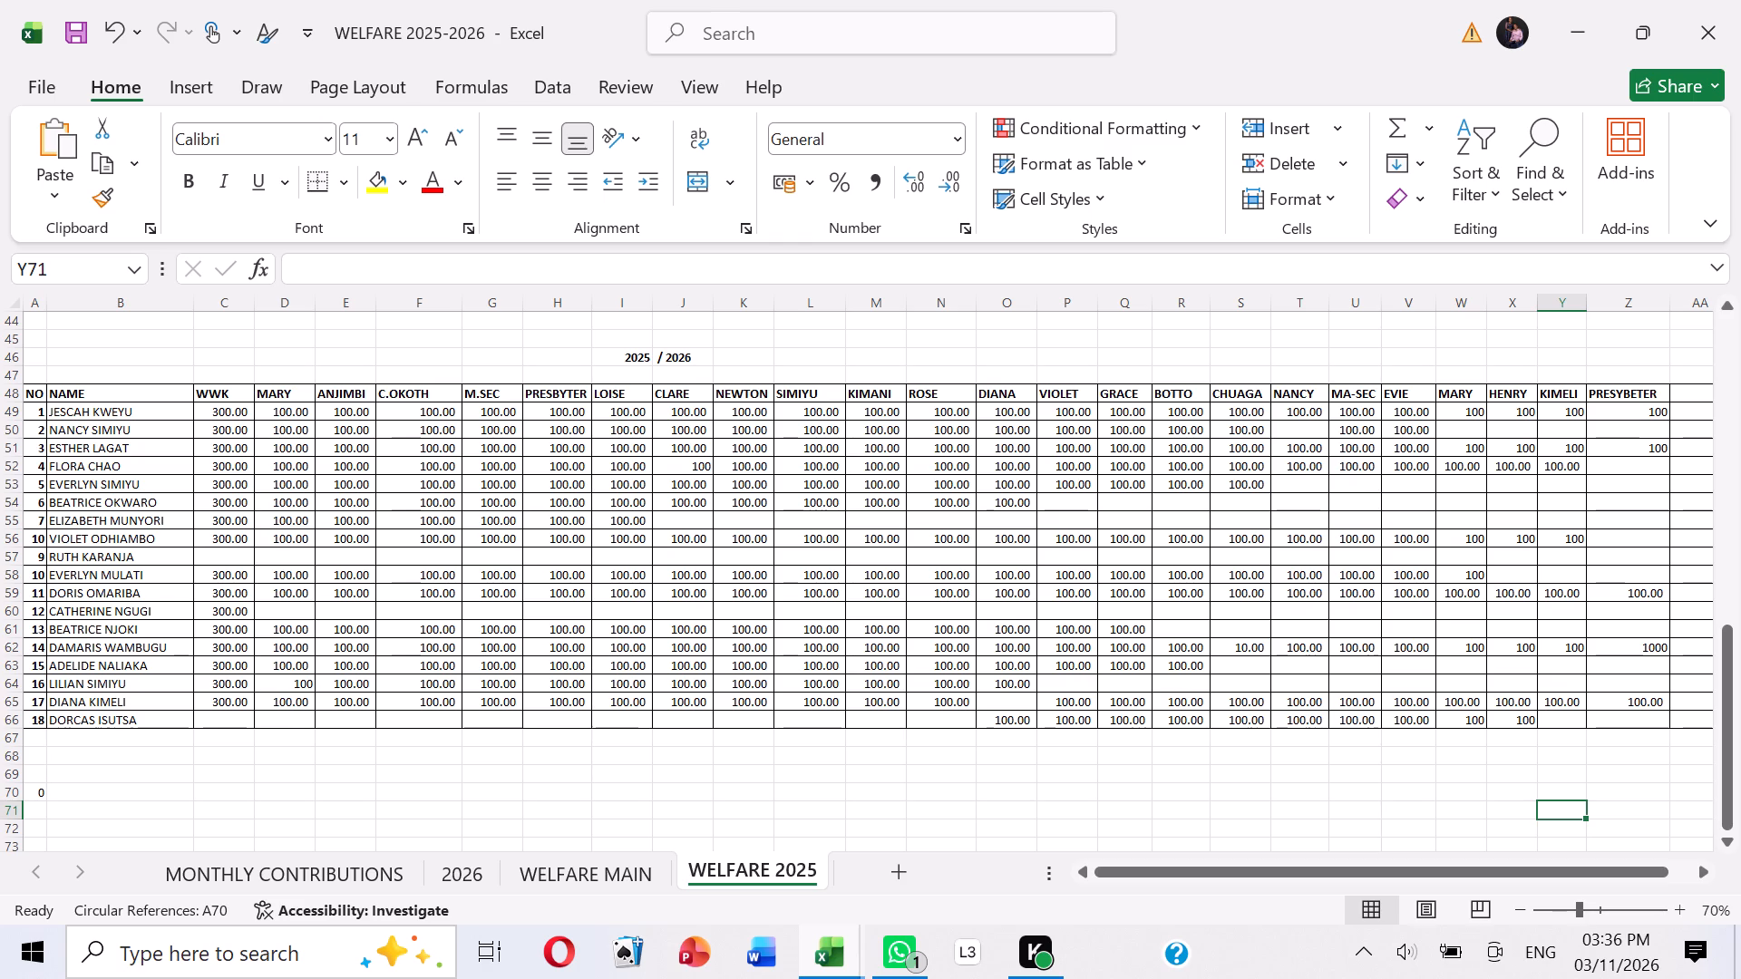
Review the WELFARE MAIN, 2026 and MONTHLY CONTRIBUTIONS sheets of the WELFARE 2025-2026 workbook, returning to the WELFARE 2025 sheet.
{"action": "left_click", "coordinate": [608, 848]}
{"action": "left_click", "coordinate": [615, 868]}
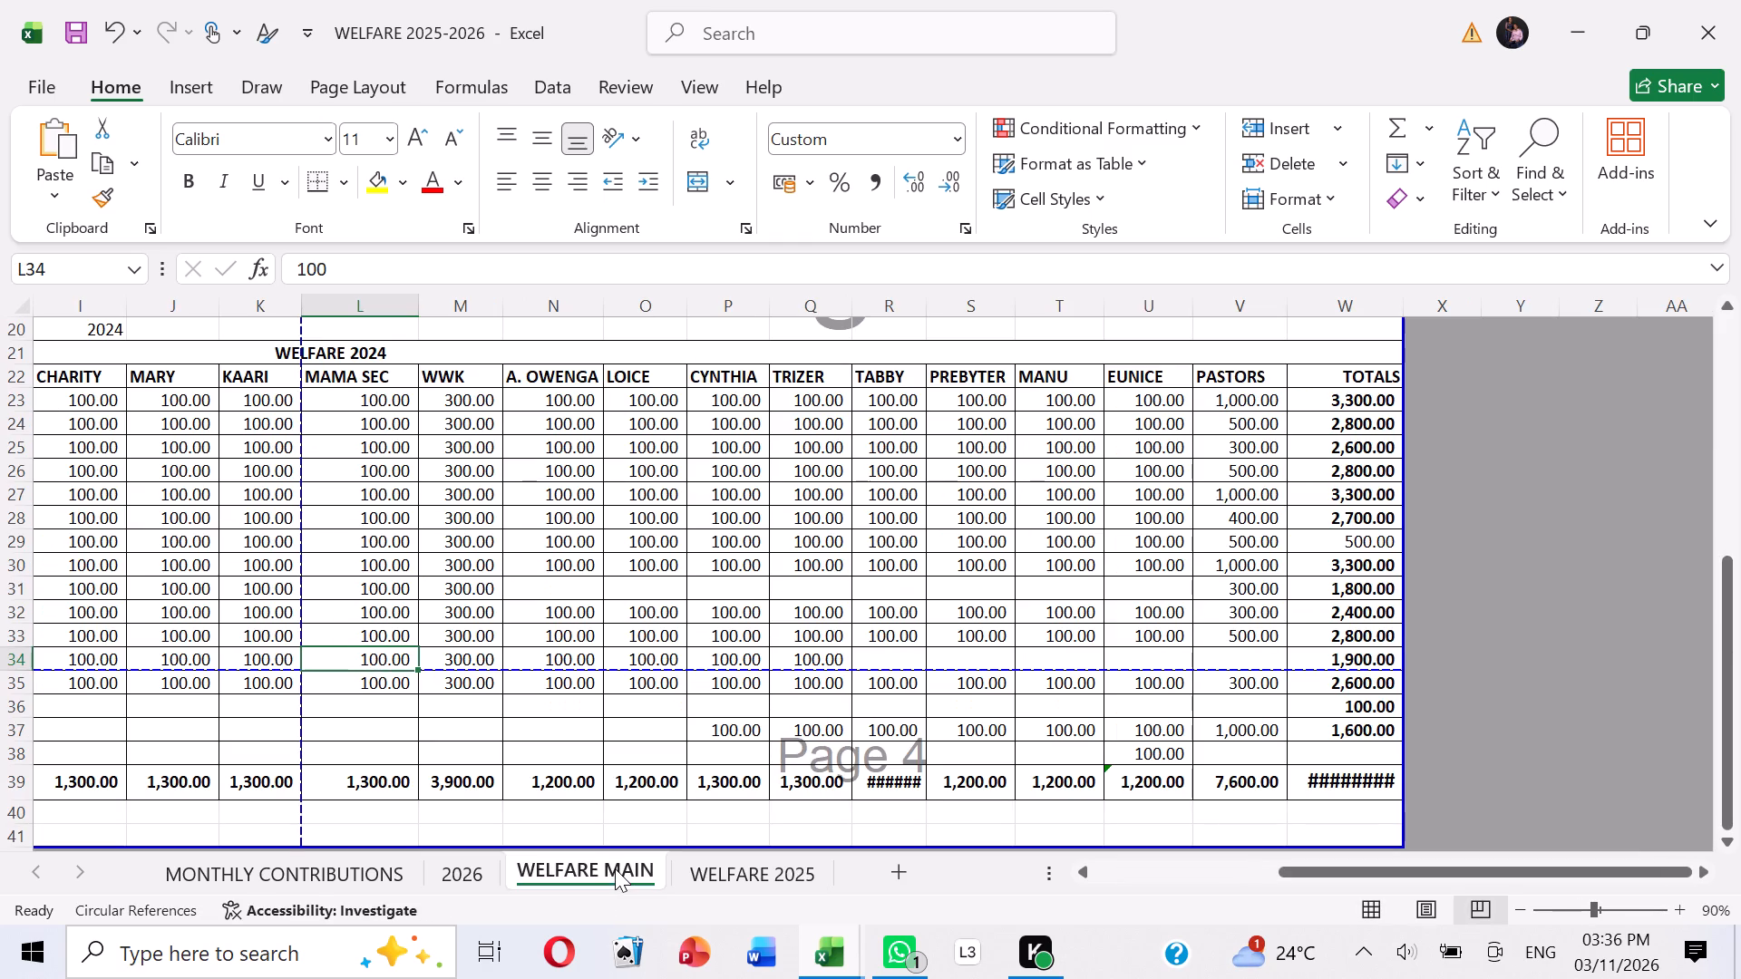
{"action": "left_click", "coordinate": [1475, 603]}
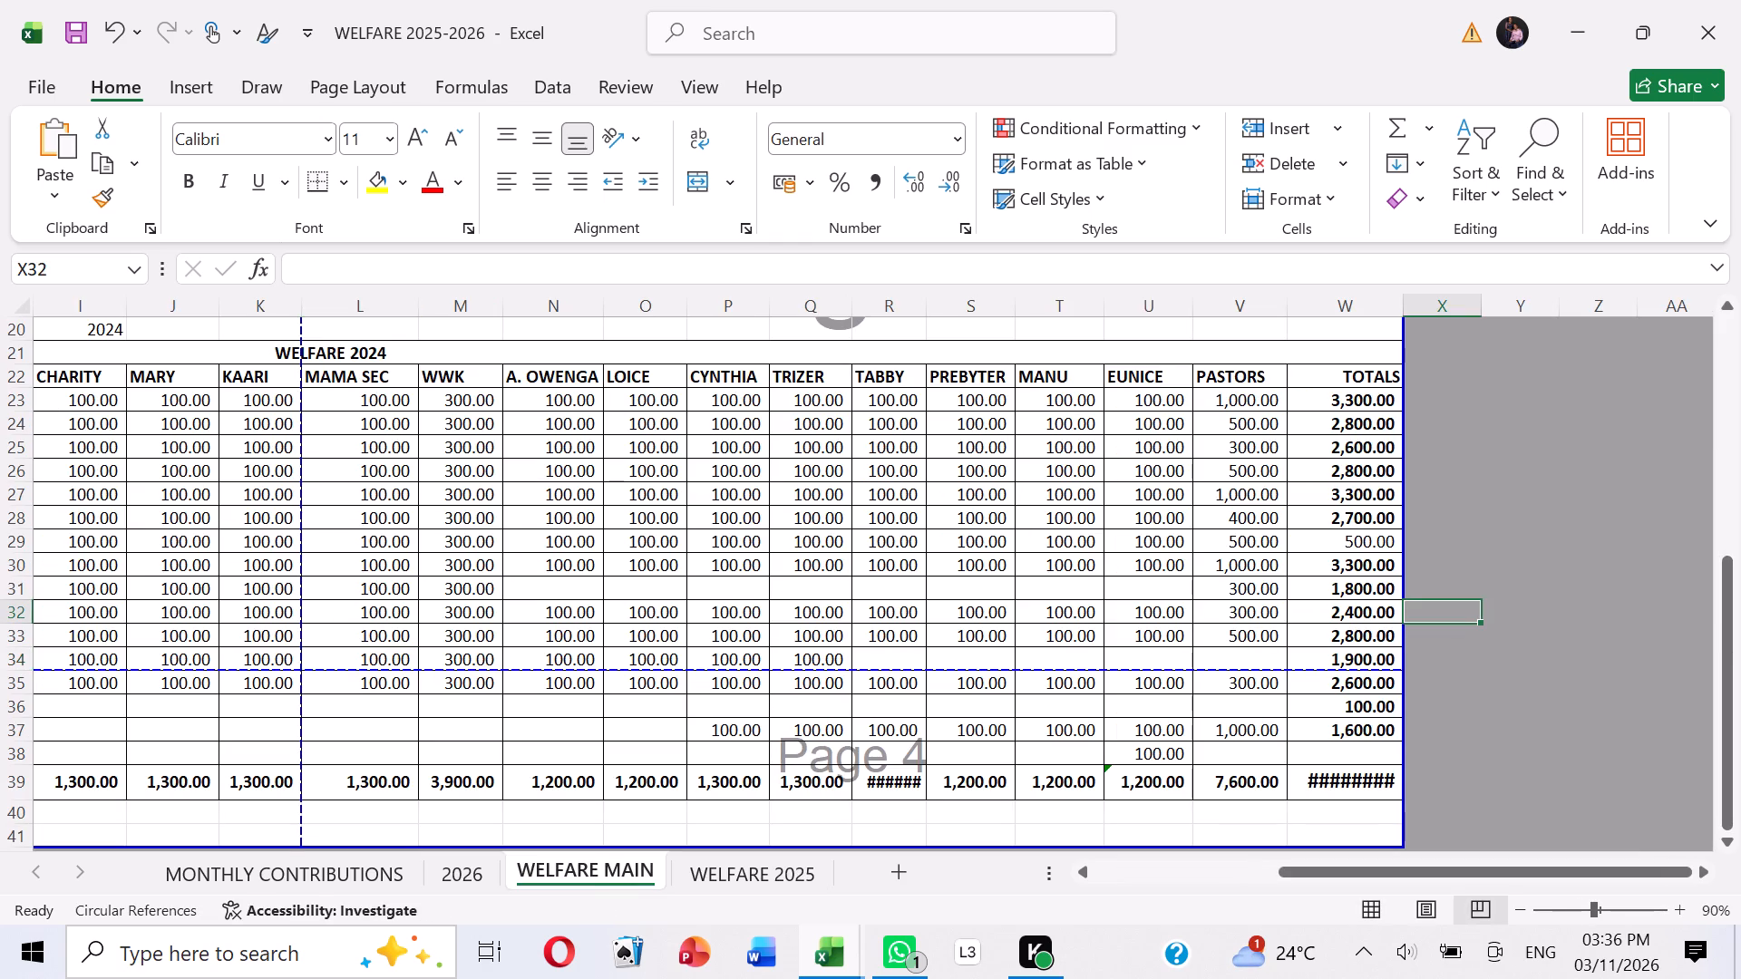
{"action": "left_click", "coordinate": [472, 874]}
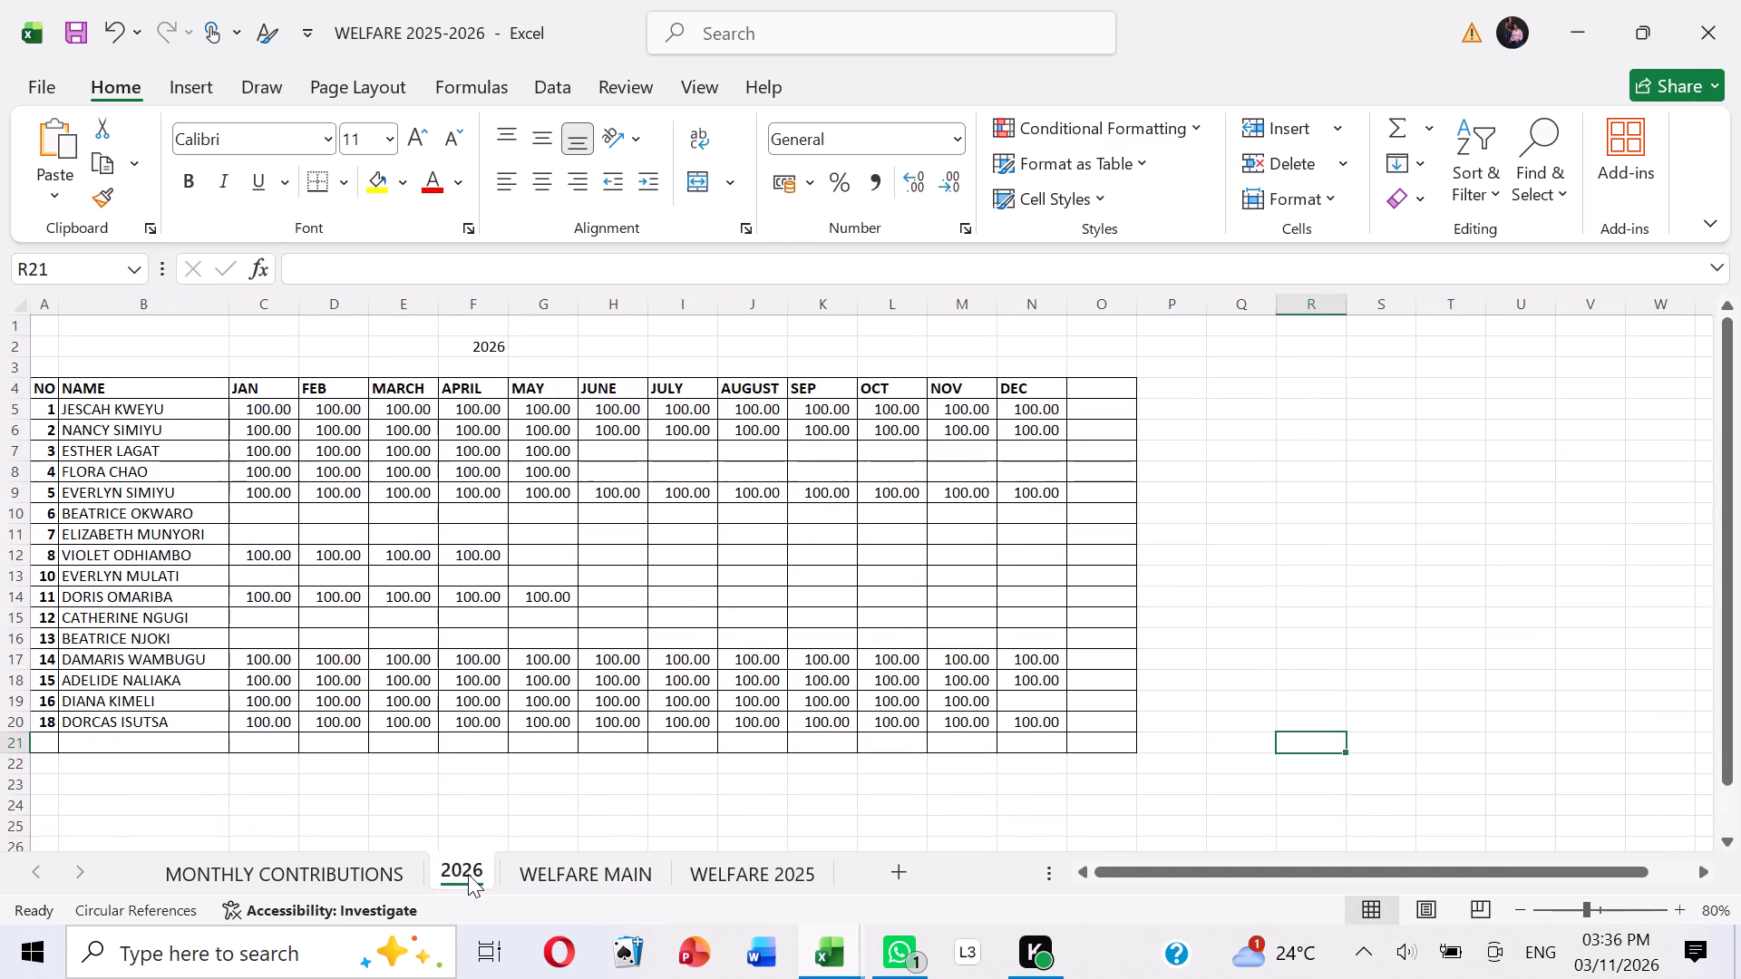
{"action": "left_click", "coordinate": [356, 875]}
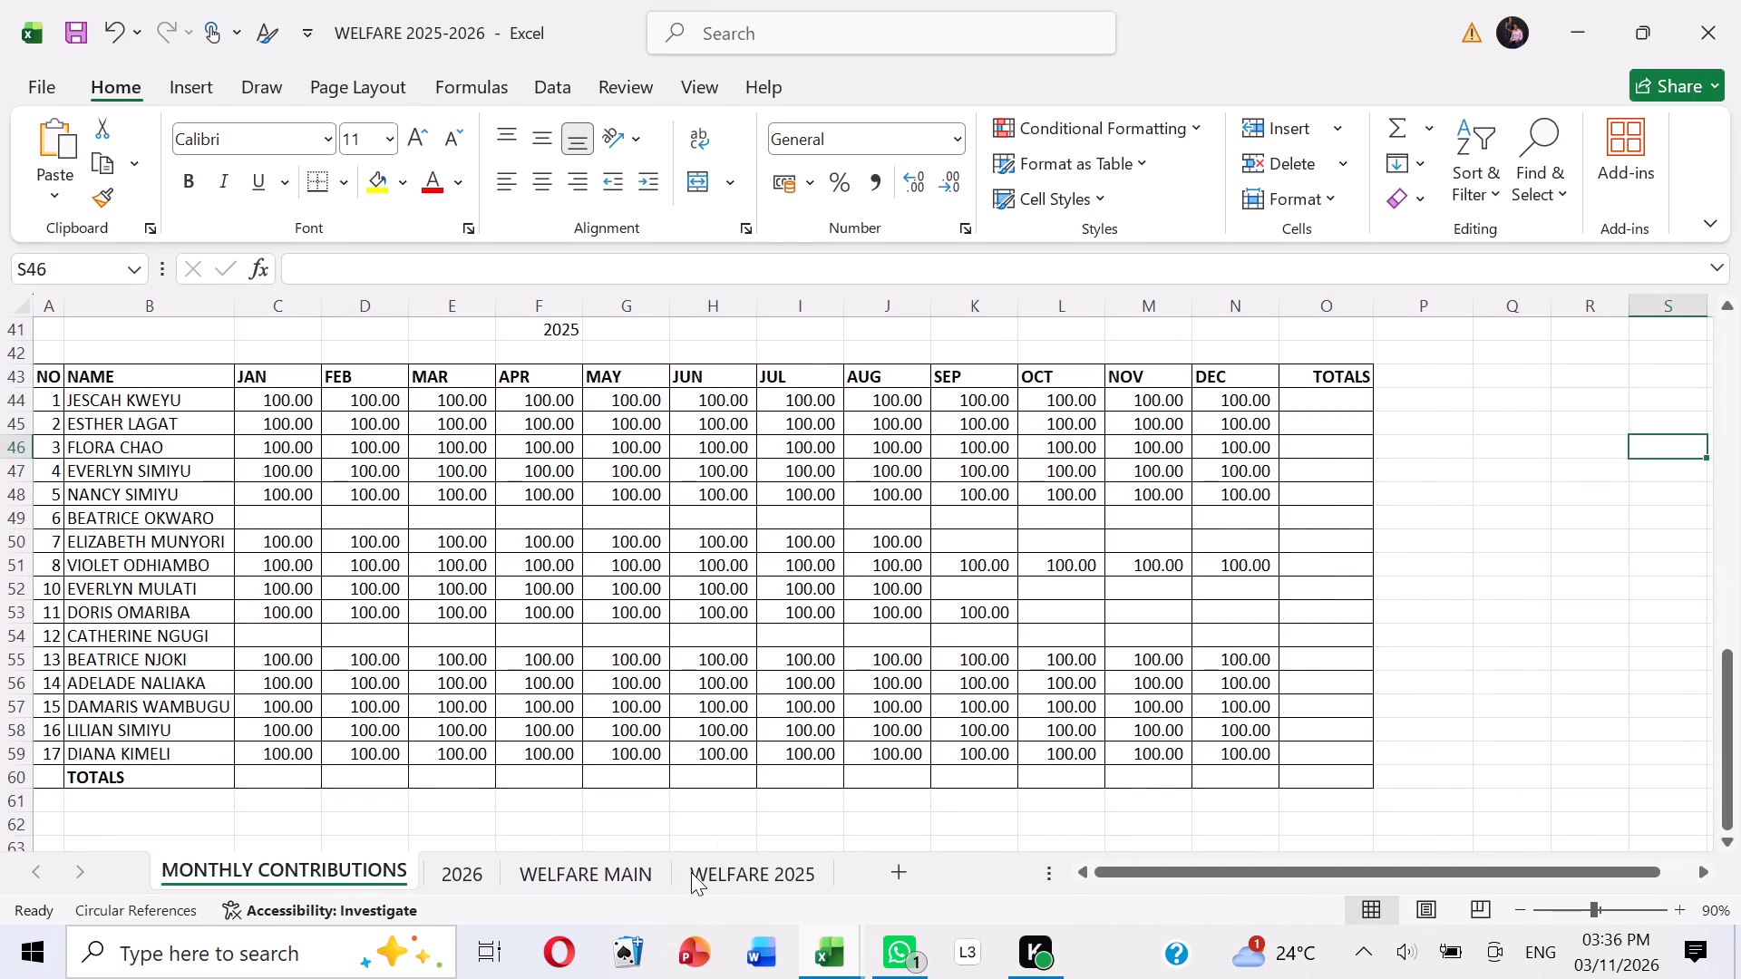
{"action": "left_click", "coordinate": [723, 870]}
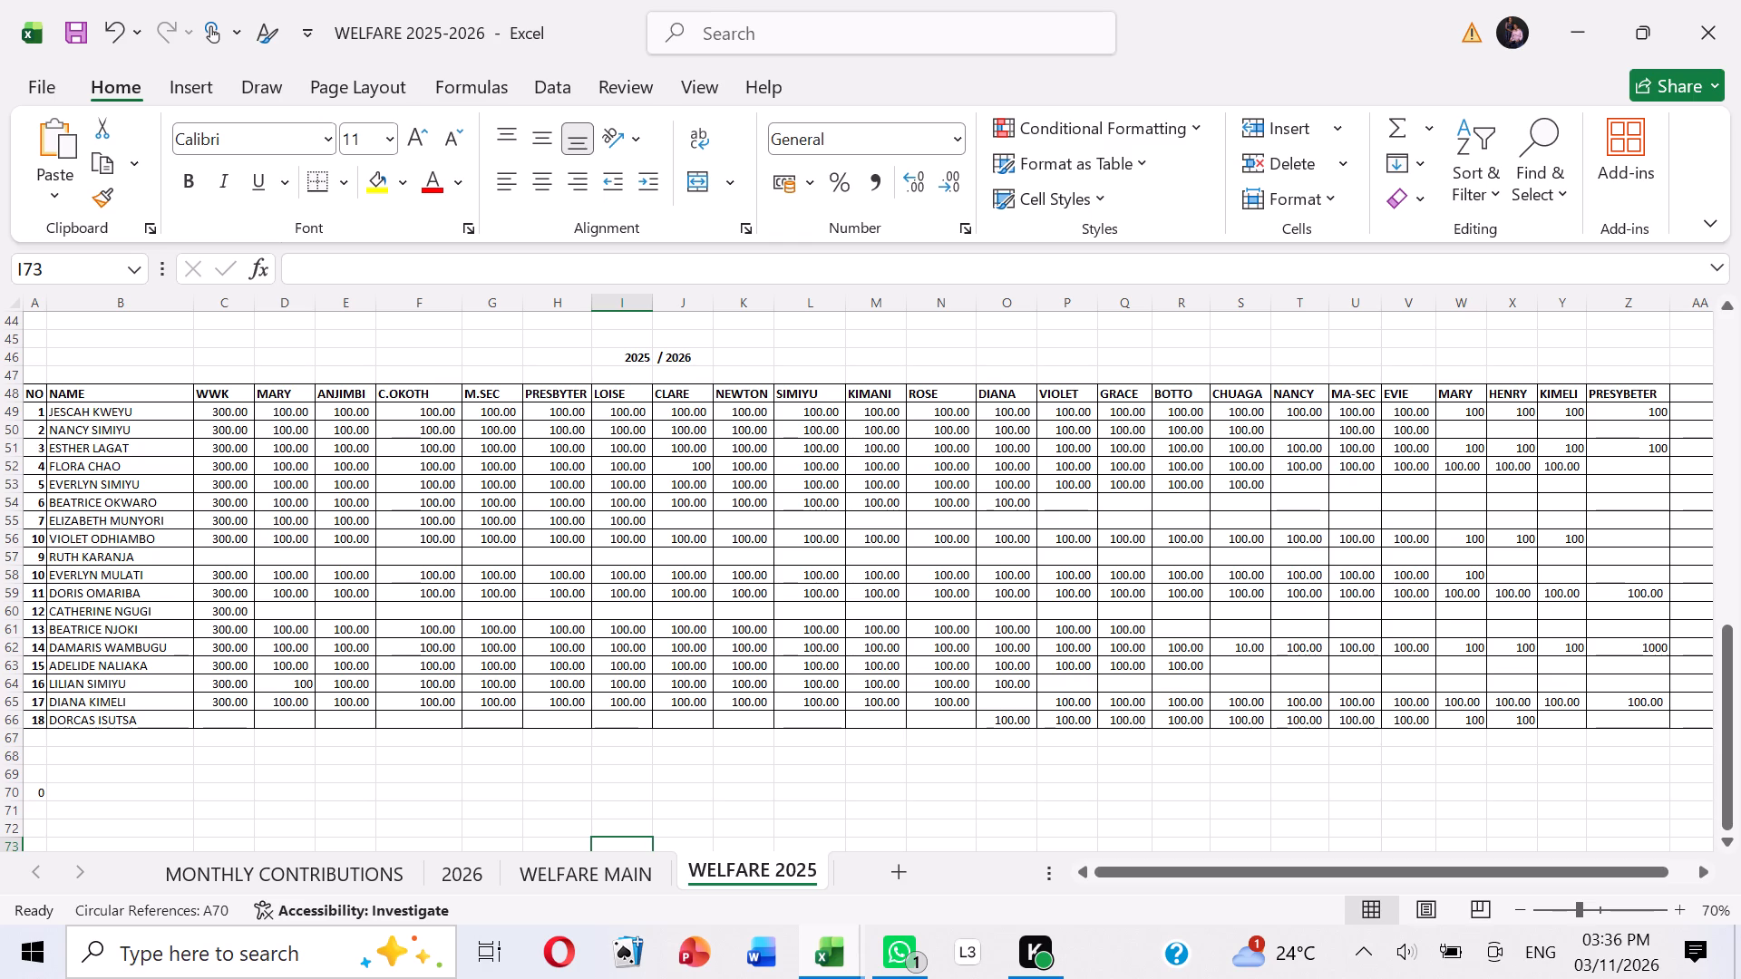
Check the MONTHLY CONTRIBUTIONS and 2026 sheets and the upper tables of WELFARE MAIN, and return to the WELFARE 2025 sheet.
{"action": "left_click", "coordinate": [308, 883]}
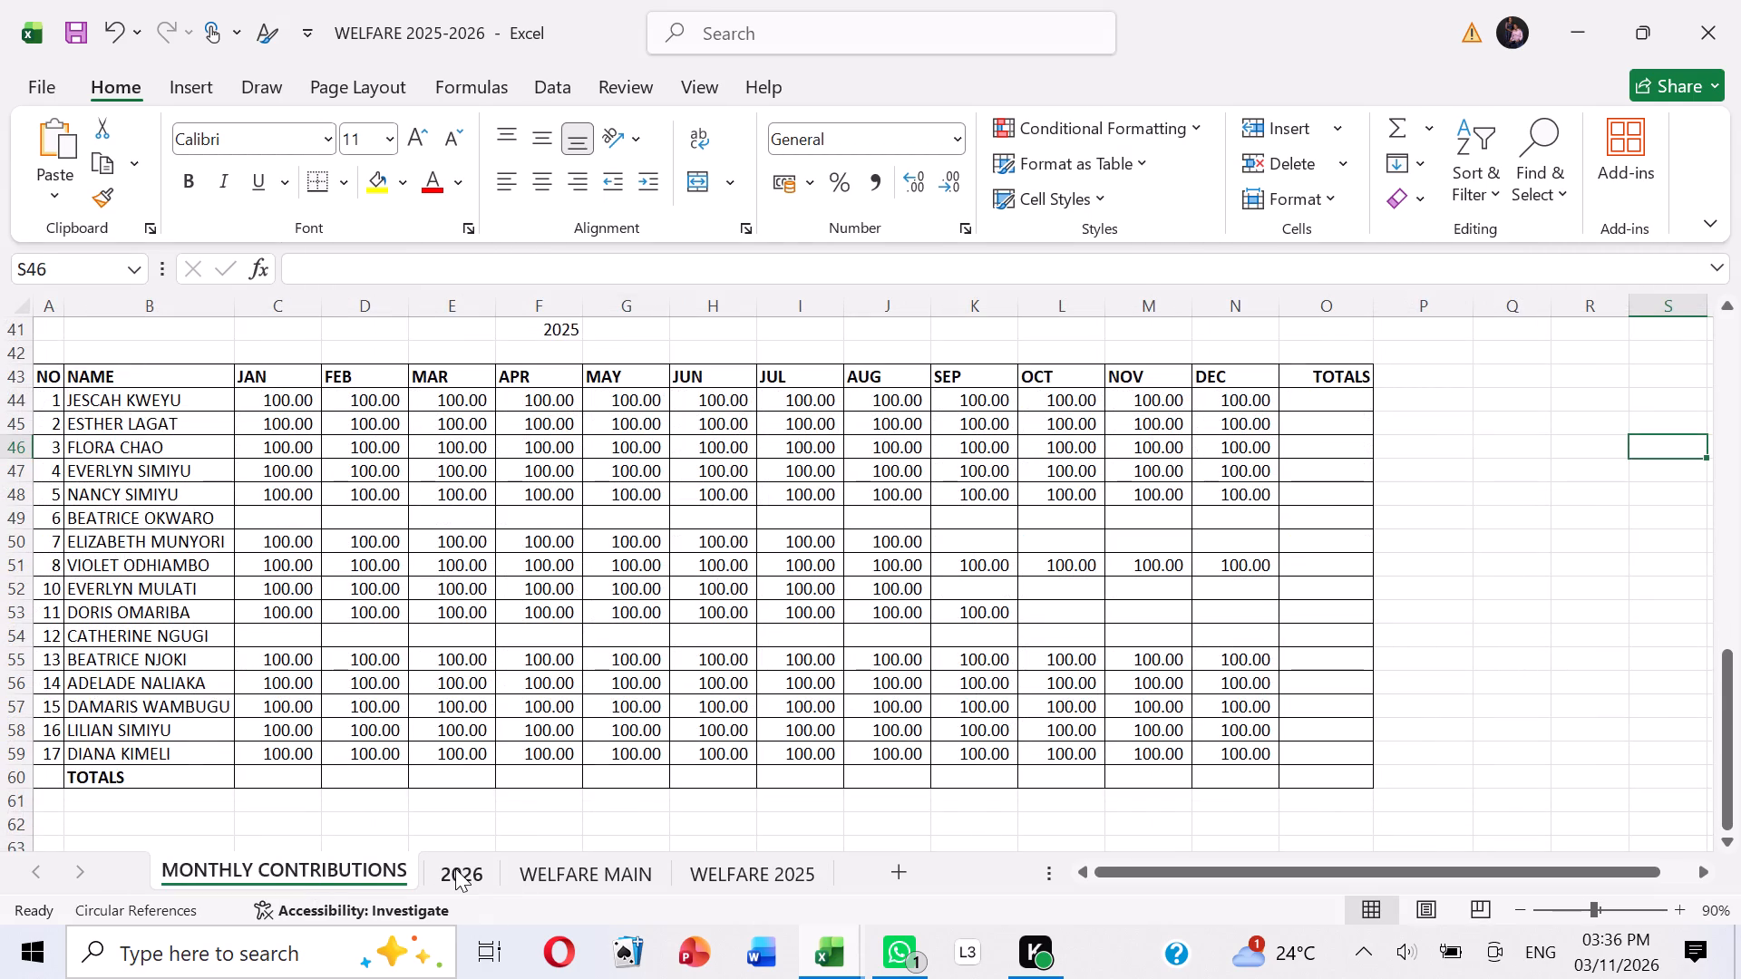
{"action": "left_click", "coordinate": [455, 869]}
{"action": "left_click", "coordinate": [583, 876]}
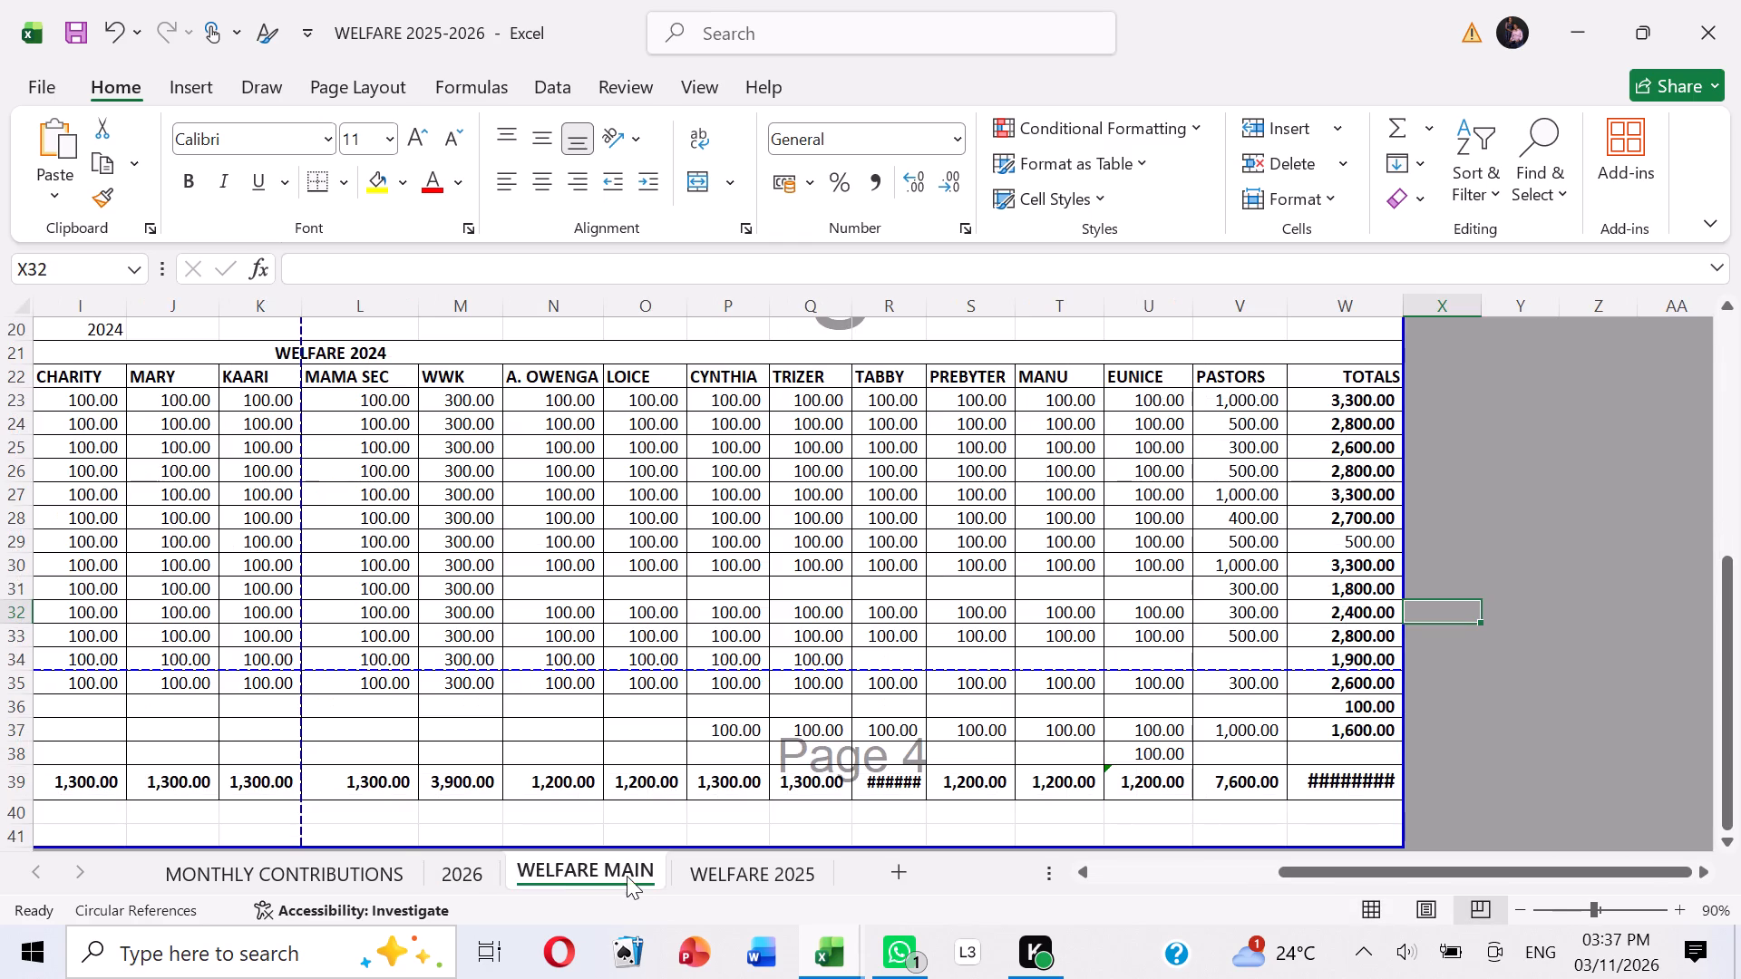
{"action": "scroll", "coordinate": [13, 781], "scroll_direction": "up", "scroll_amount": 4}
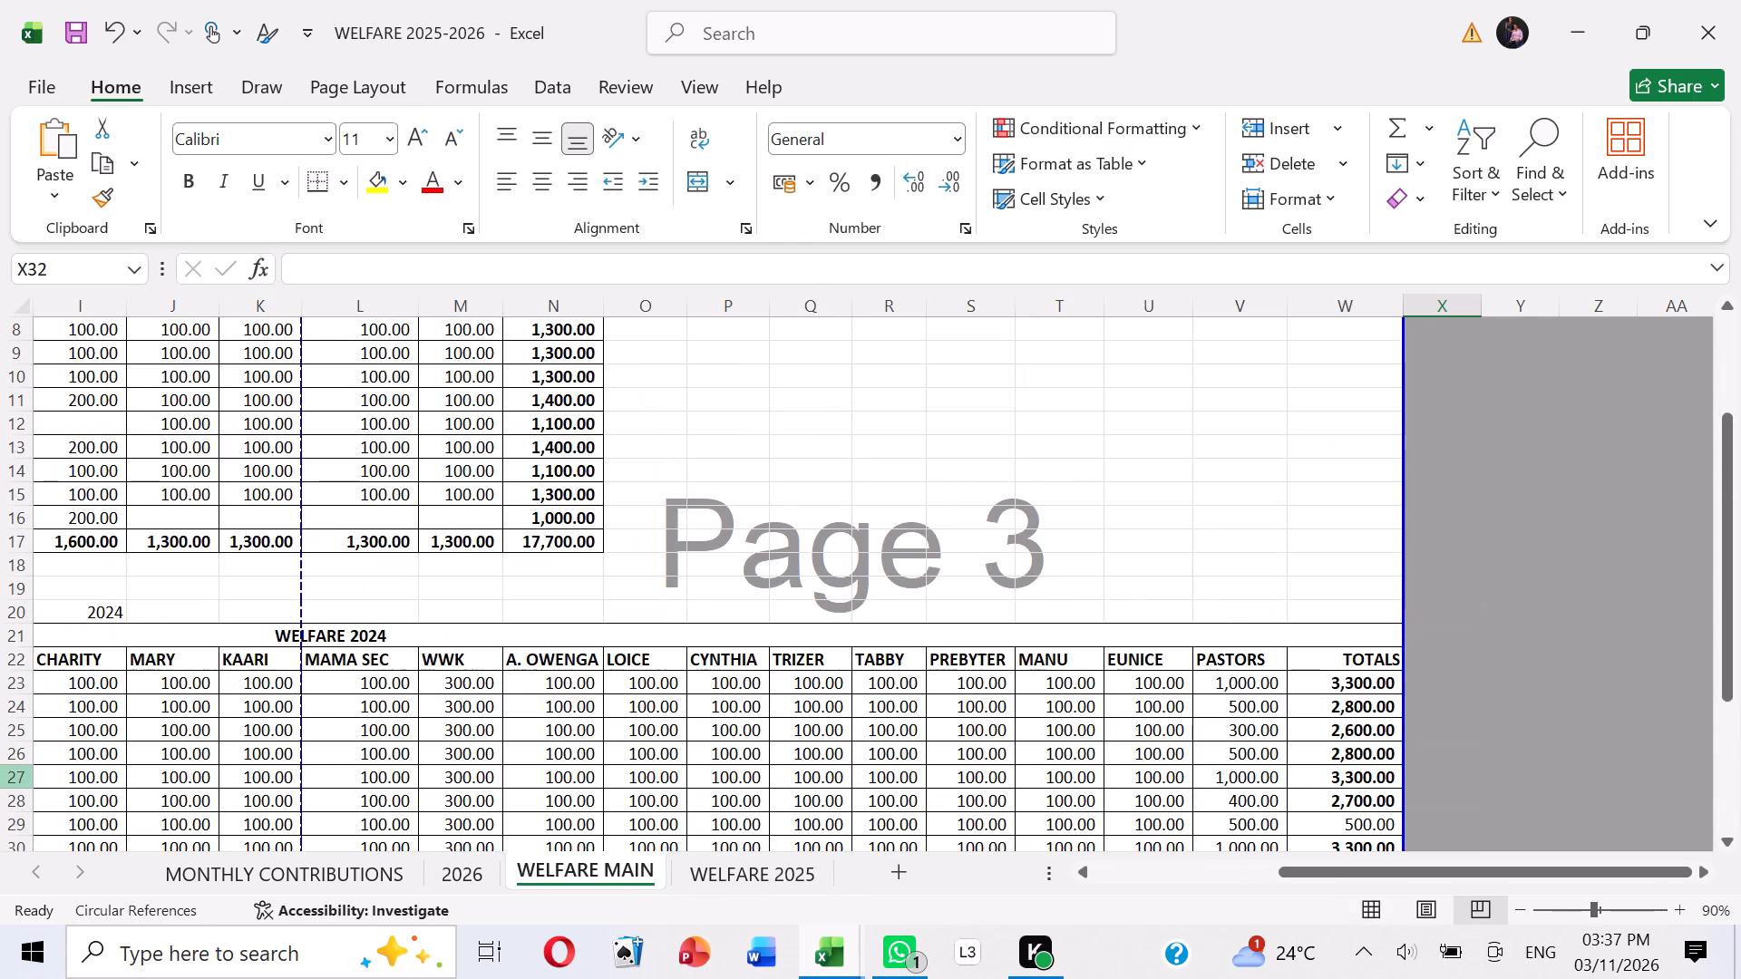
{"action": "scroll", "coordinate": [92, 765], "scroll_direction": "up", "scroll_amount": 9}
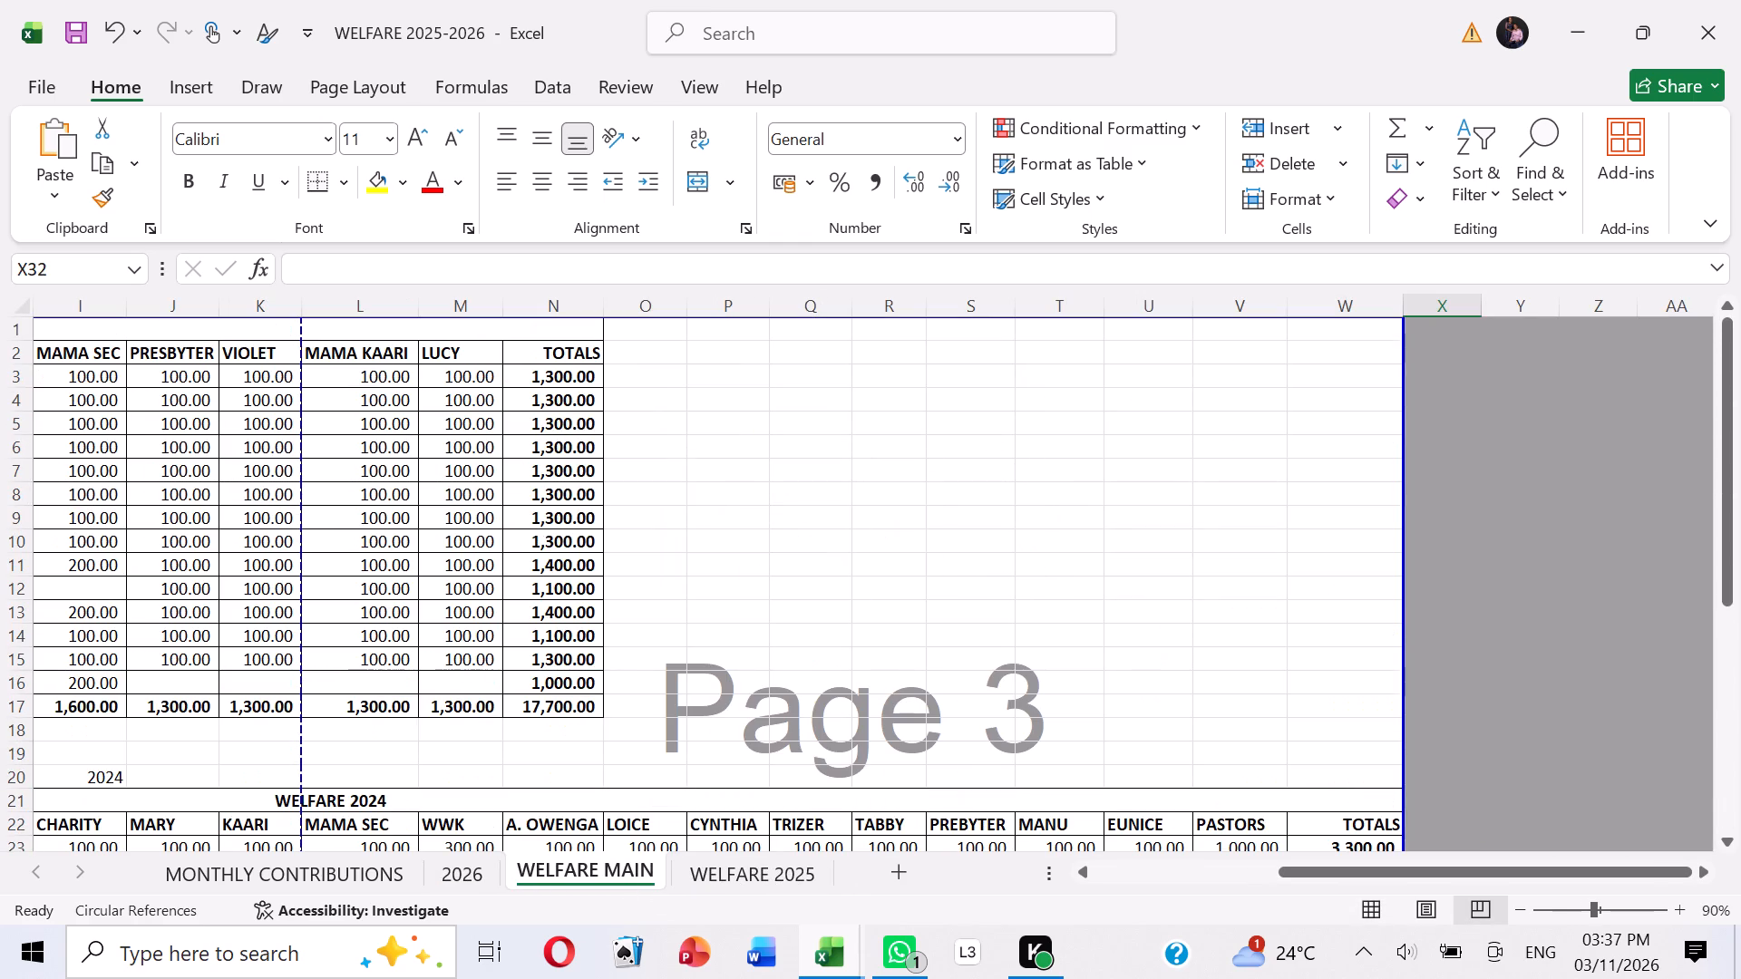
{"action": "left_click", "coordinate": [763, 870]}
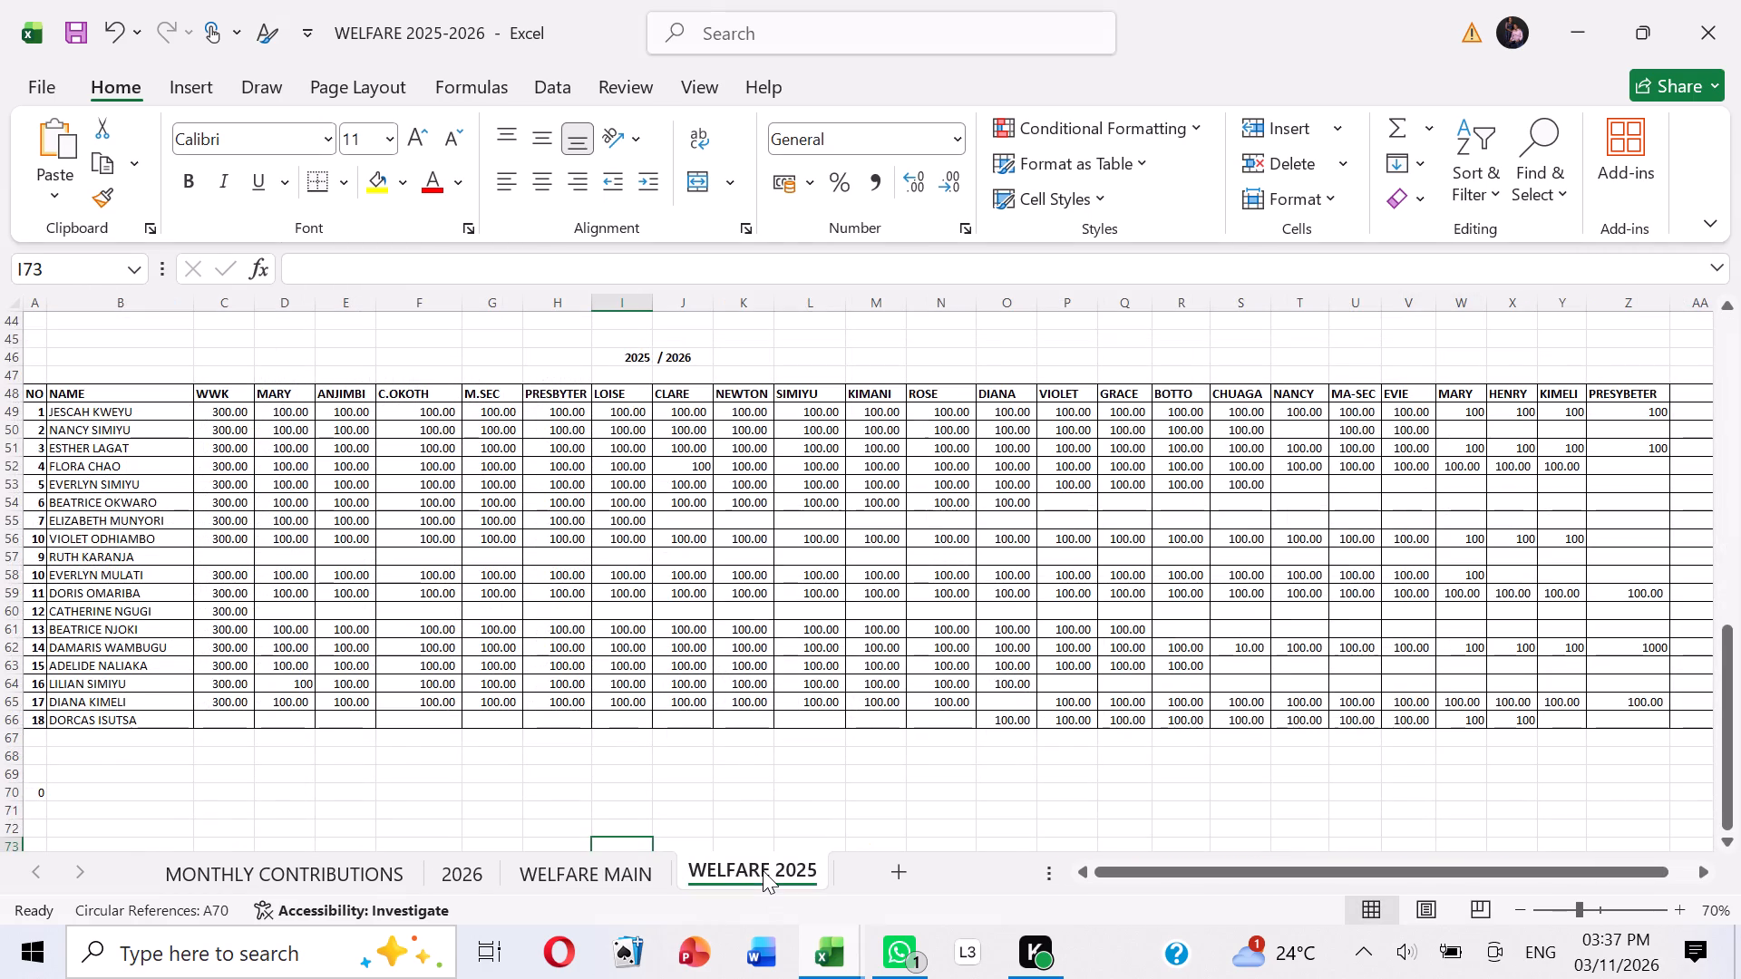
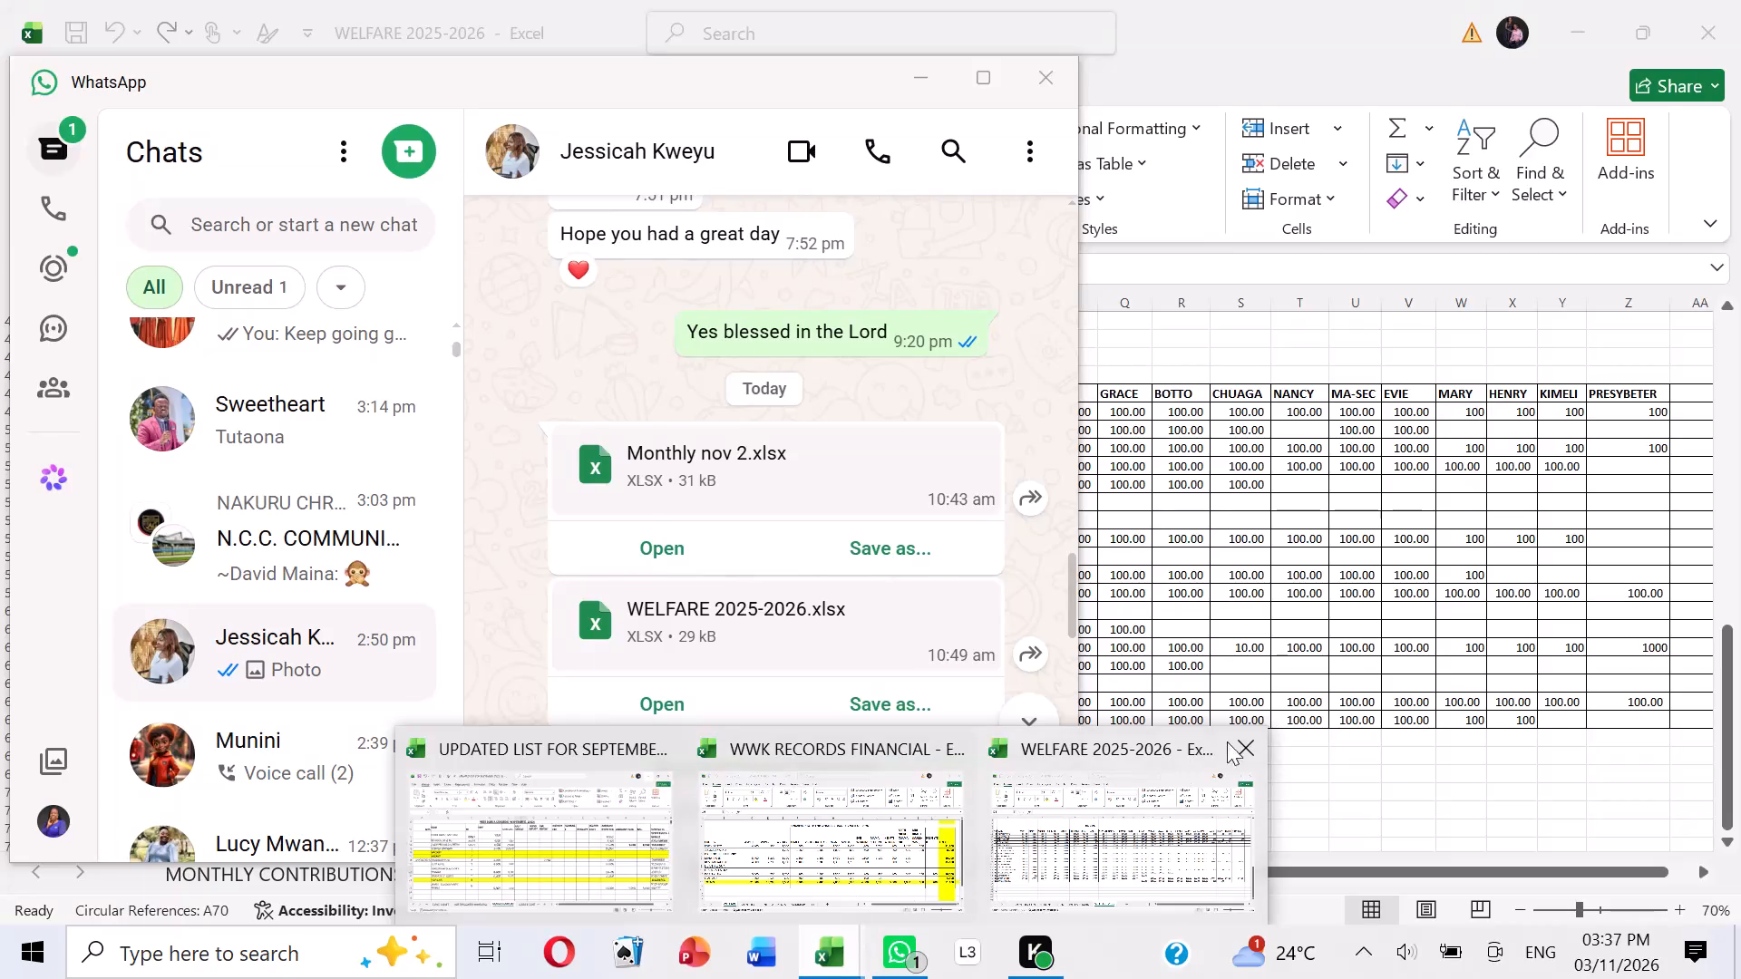
Close the WELFARE 2025-2026 workbook and switch to the WELFARE sheet of the WWK RECORDS FINANCIAL workbook.
{"action": "left_click", "coordinate": [1256, 743]}
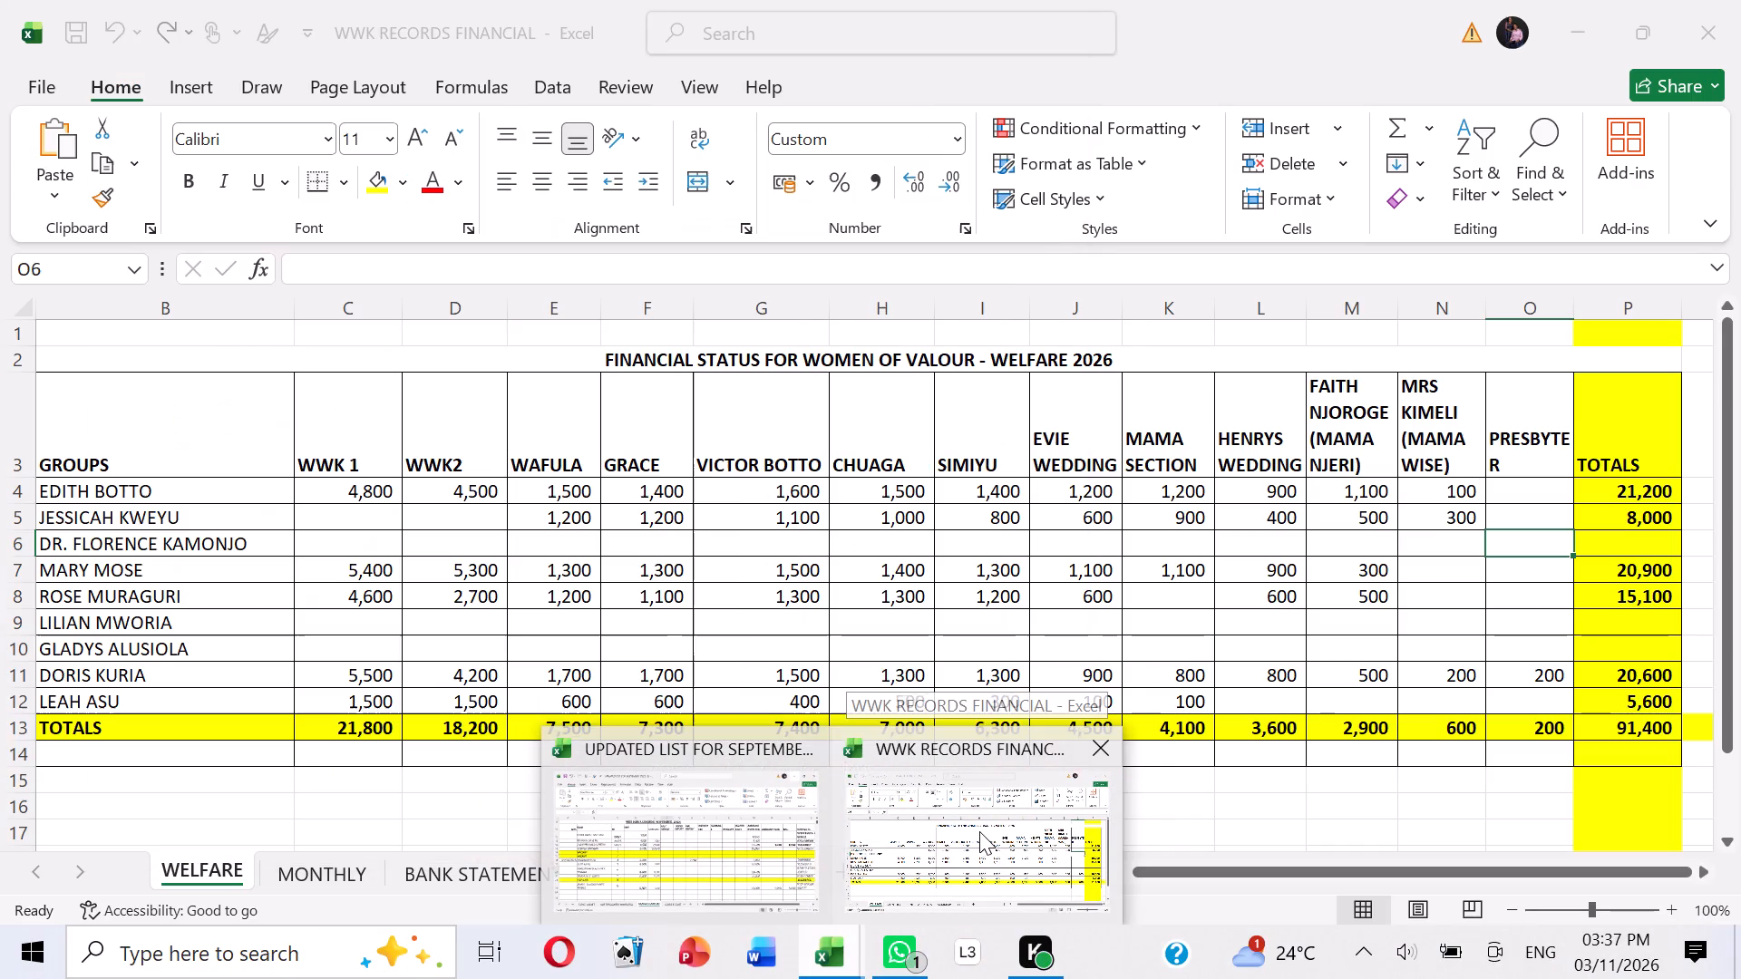
{"action": "left_click", "coordinate": [979, 831]}
{"action": "left_click", "coordinate": [835, 824]}
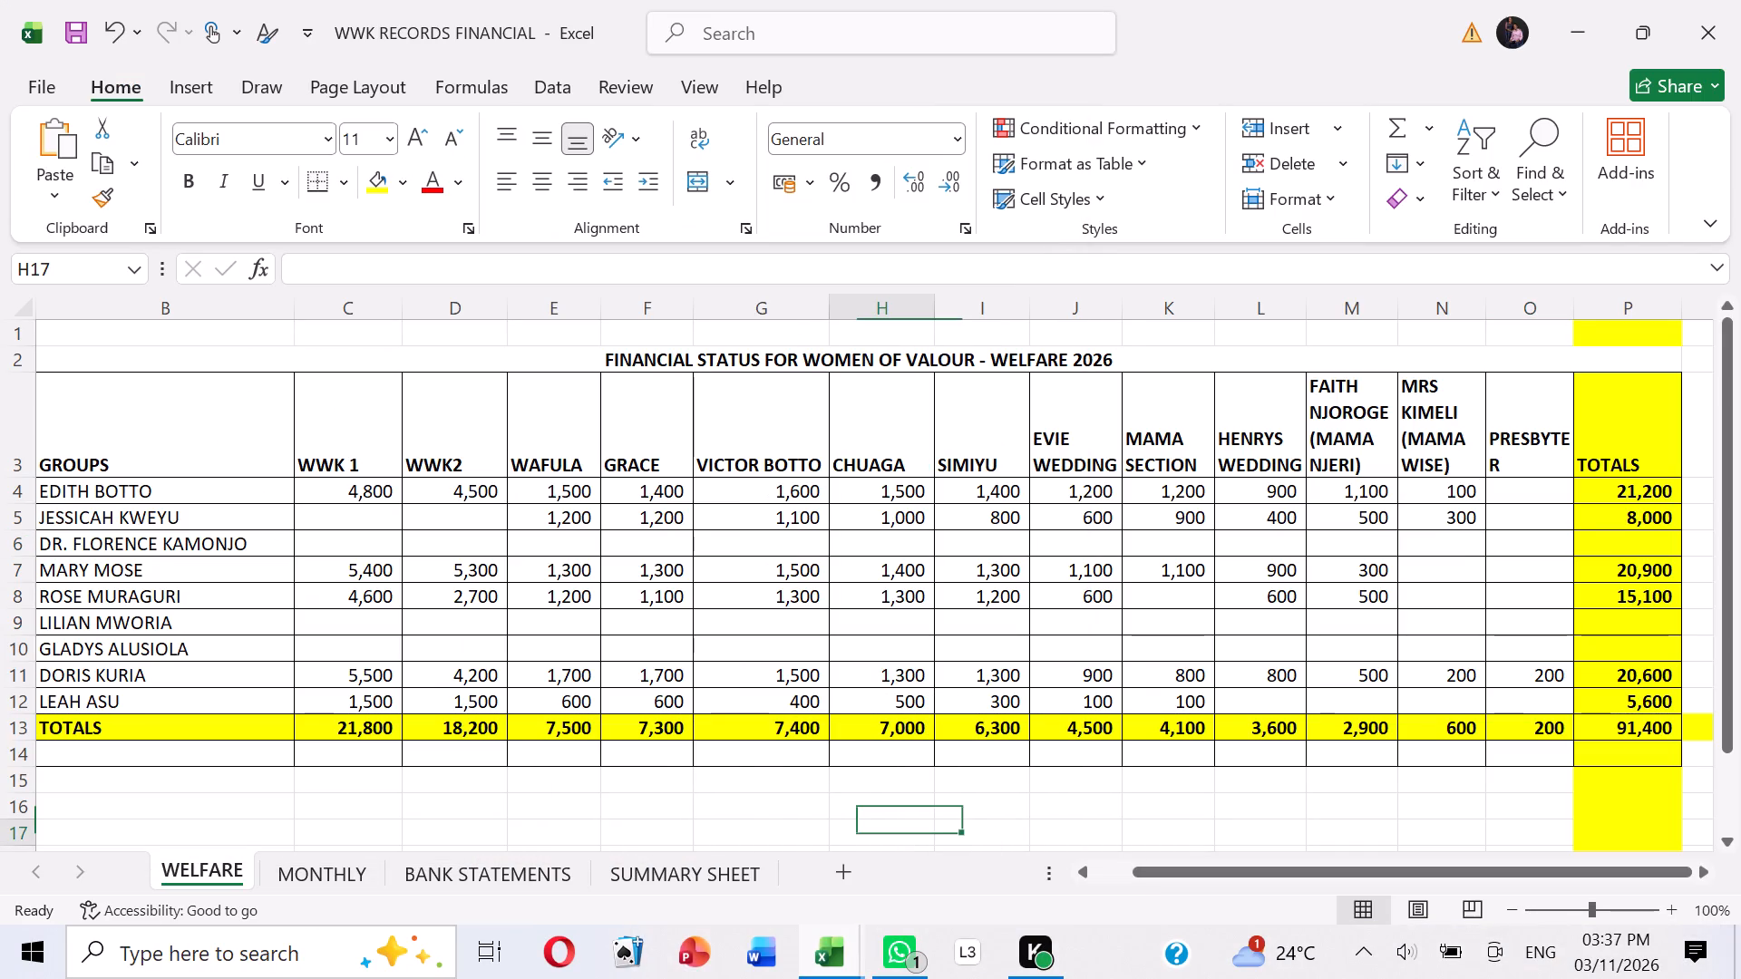
{"action": "left_click", "coordinate": [1525, 509]}
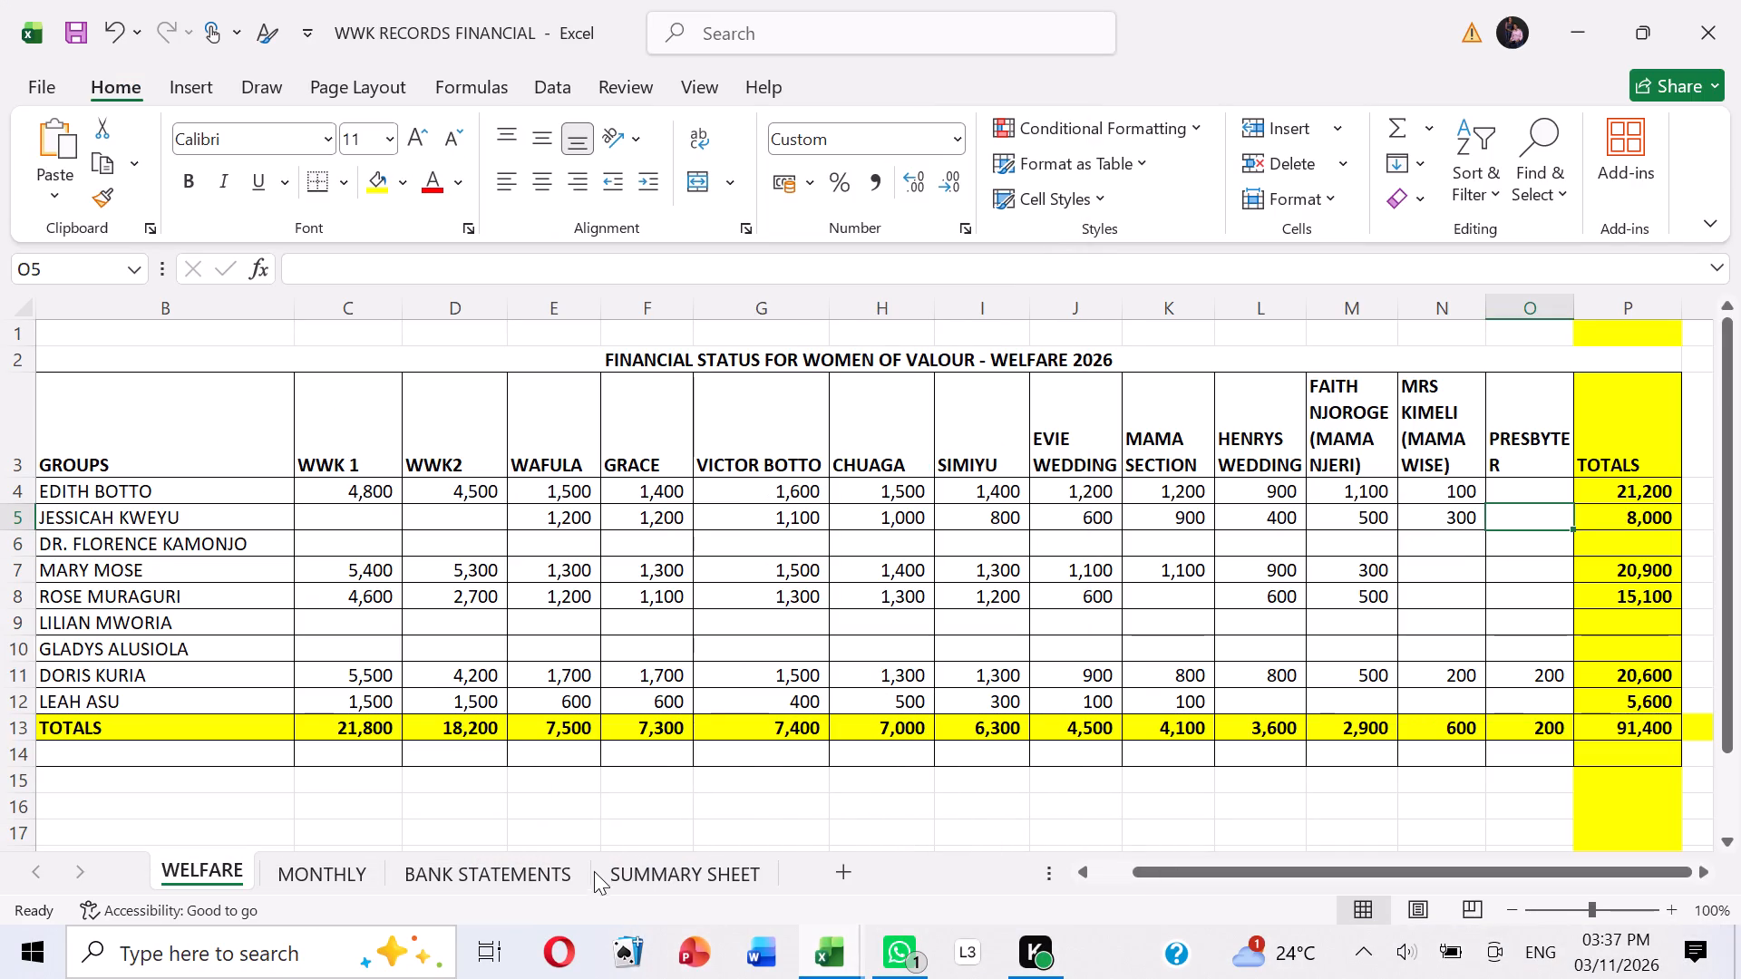
On the MONTHLY sheet, set the first group's sadaka to 1600 for January and 1500 for February.
{"action": "left_click", "coordinate": [338, 875]}
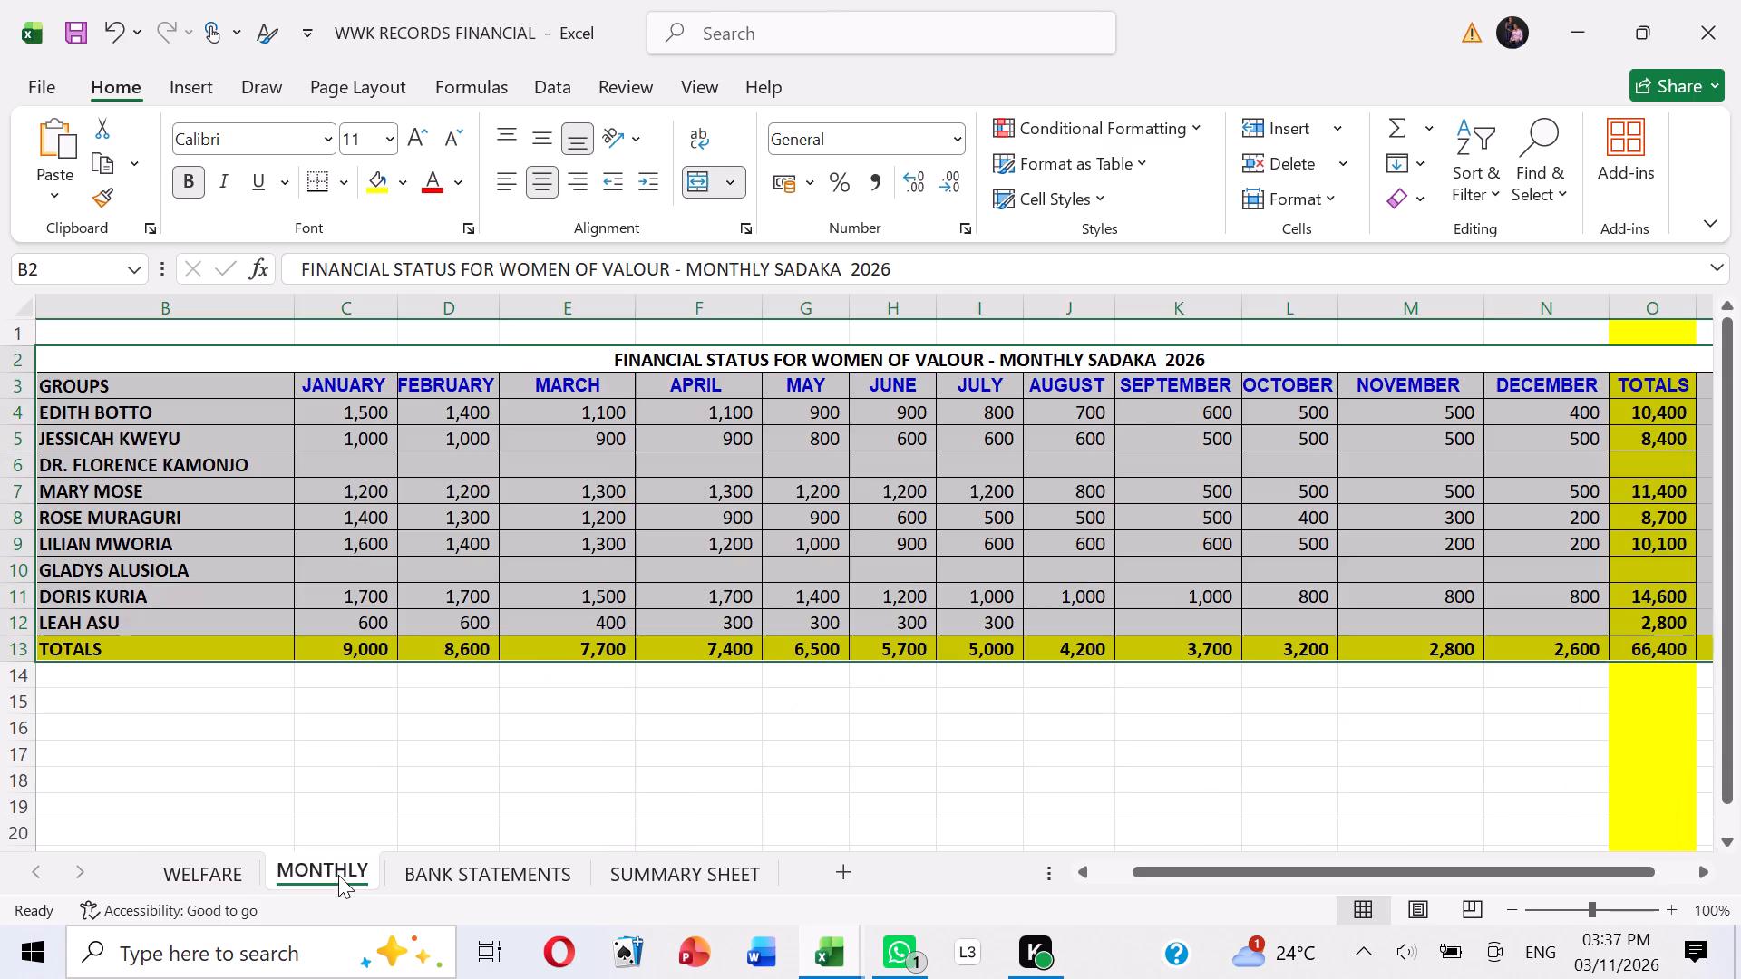
{"action": "left_click", "coordinate": [524, 548]}
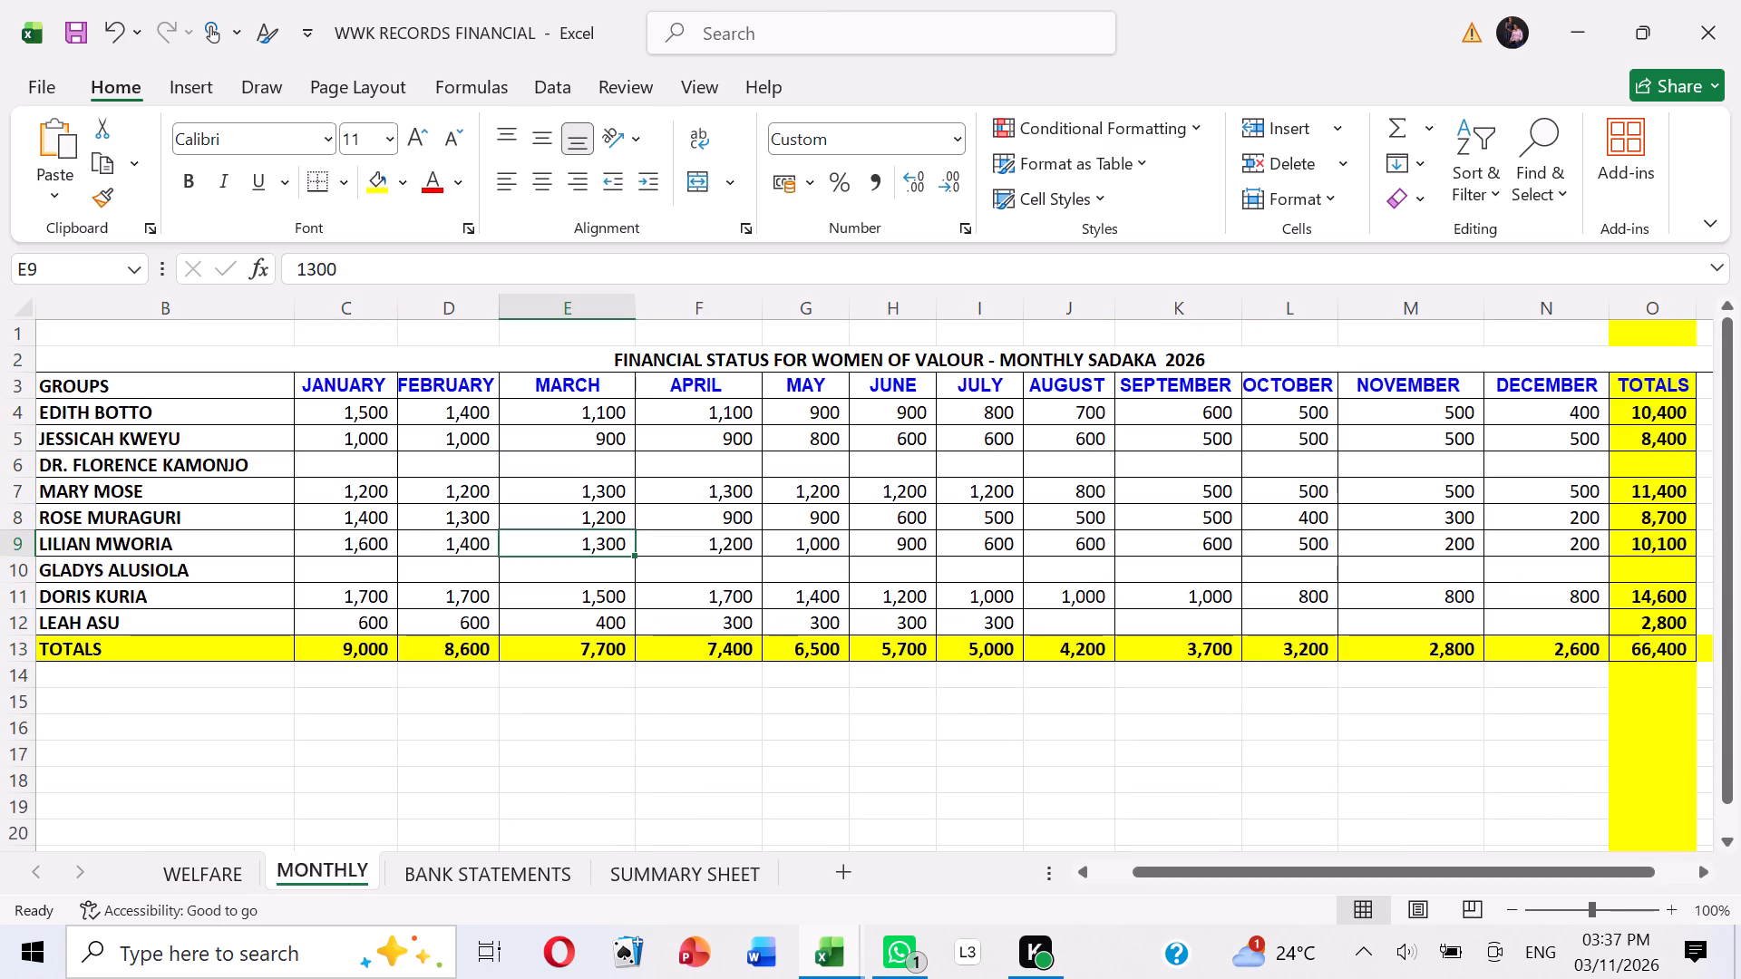
{"action": "left_click", "coordinate": [358, 413]}
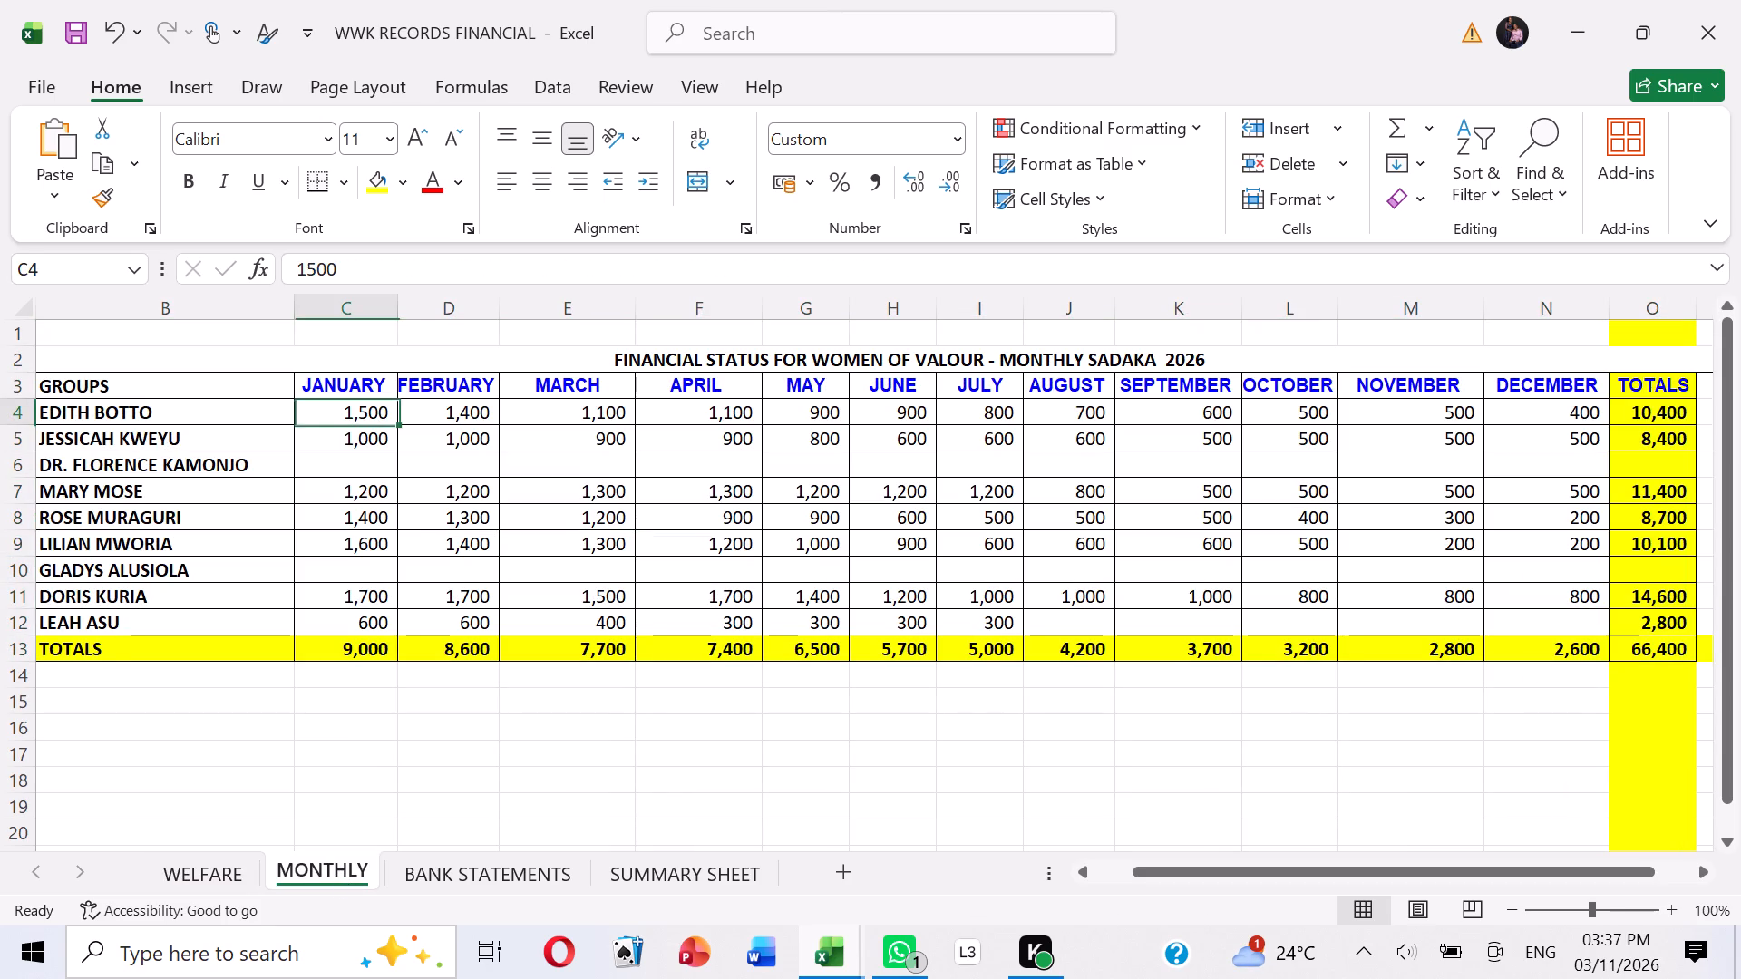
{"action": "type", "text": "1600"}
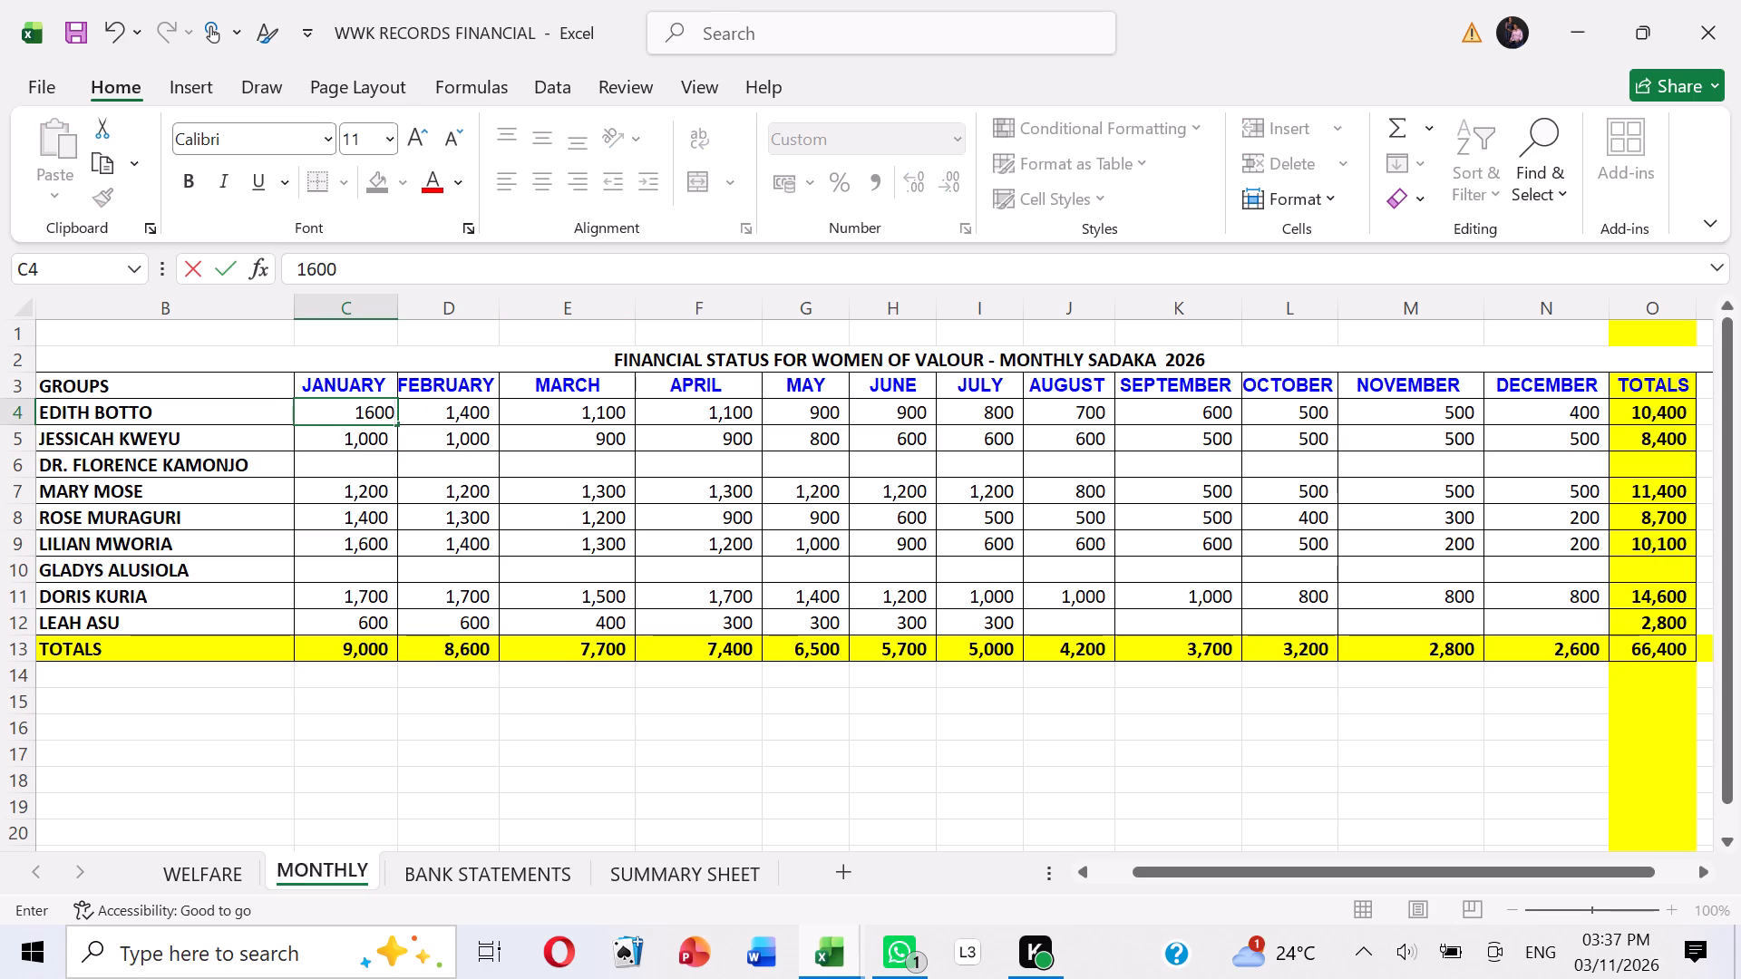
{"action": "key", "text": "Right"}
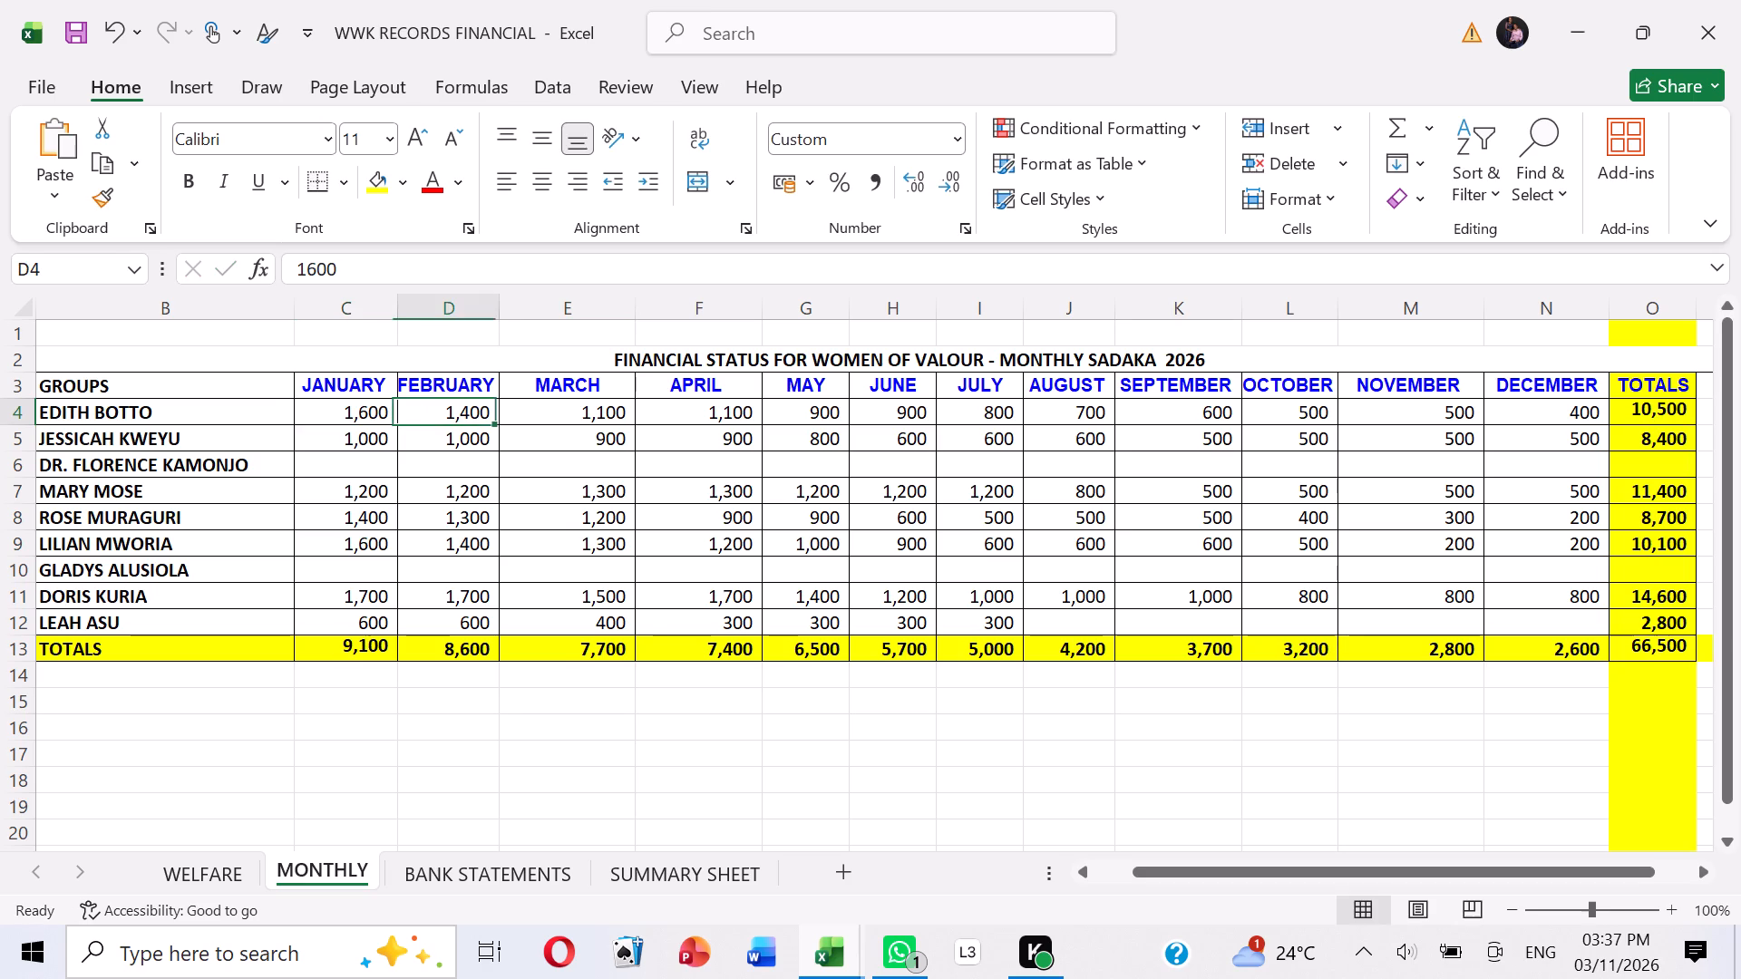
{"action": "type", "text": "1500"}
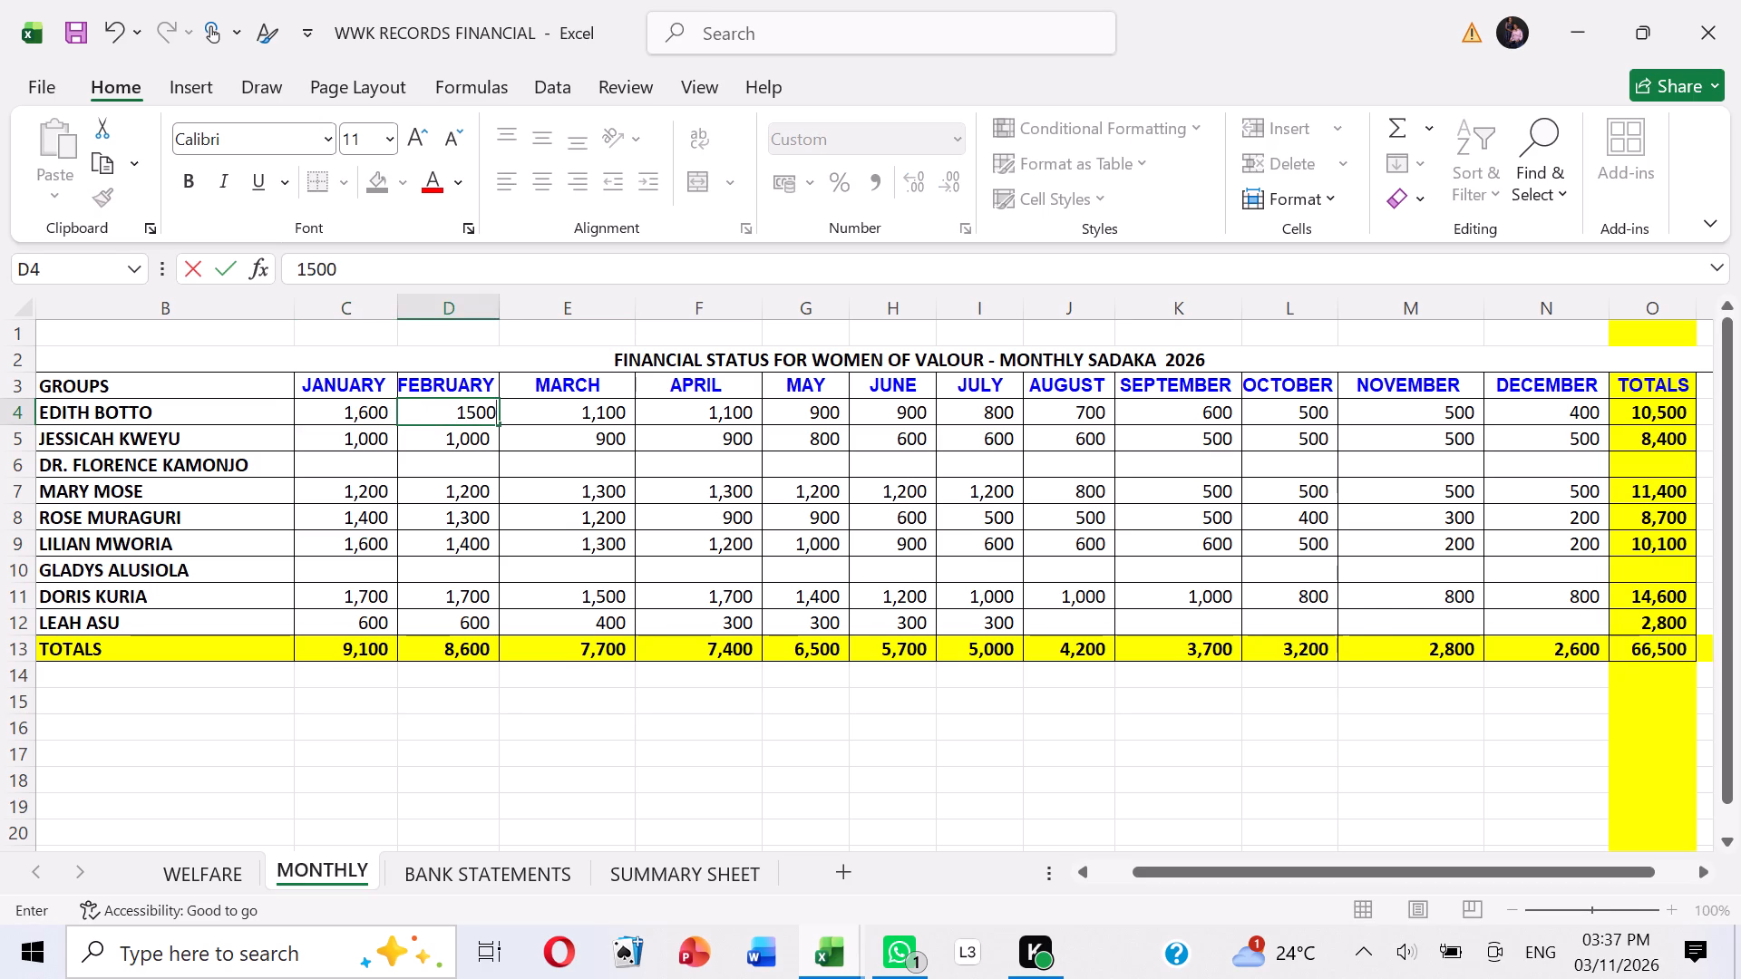
In row 4 of the MONTHLY sheet, enter 1500 for February, 1200 for March and April, and 1000 for May and June.
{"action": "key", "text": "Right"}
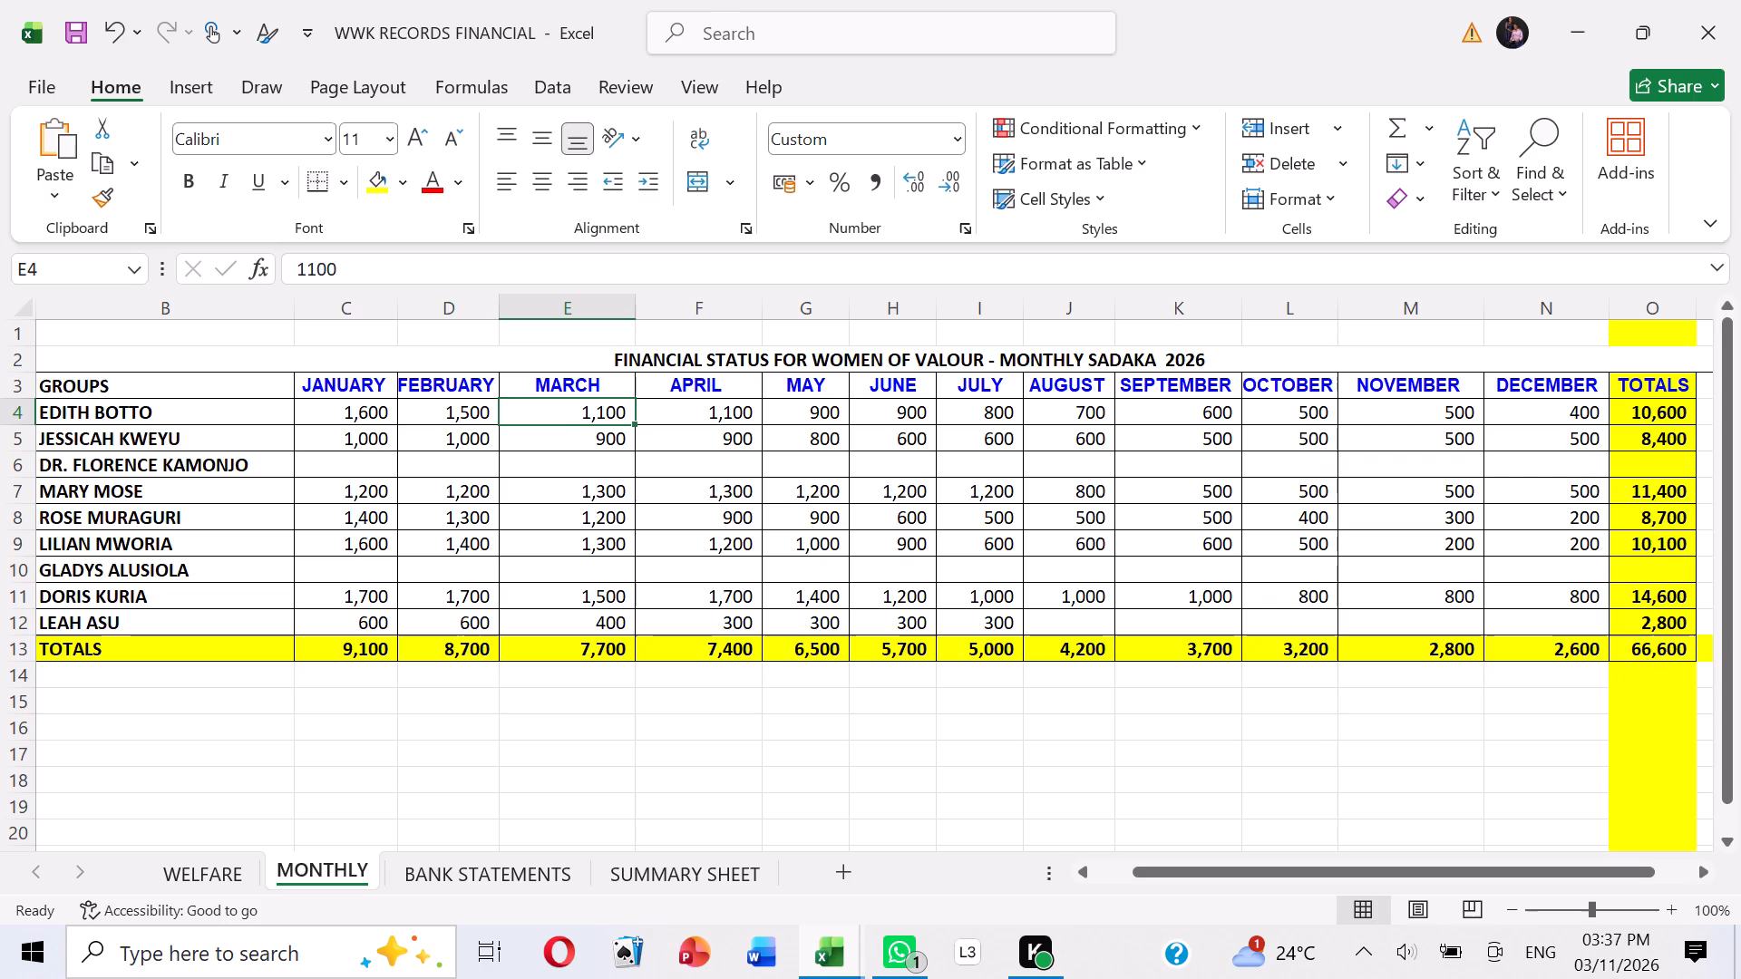
{"action": "type", "text": "1200"}
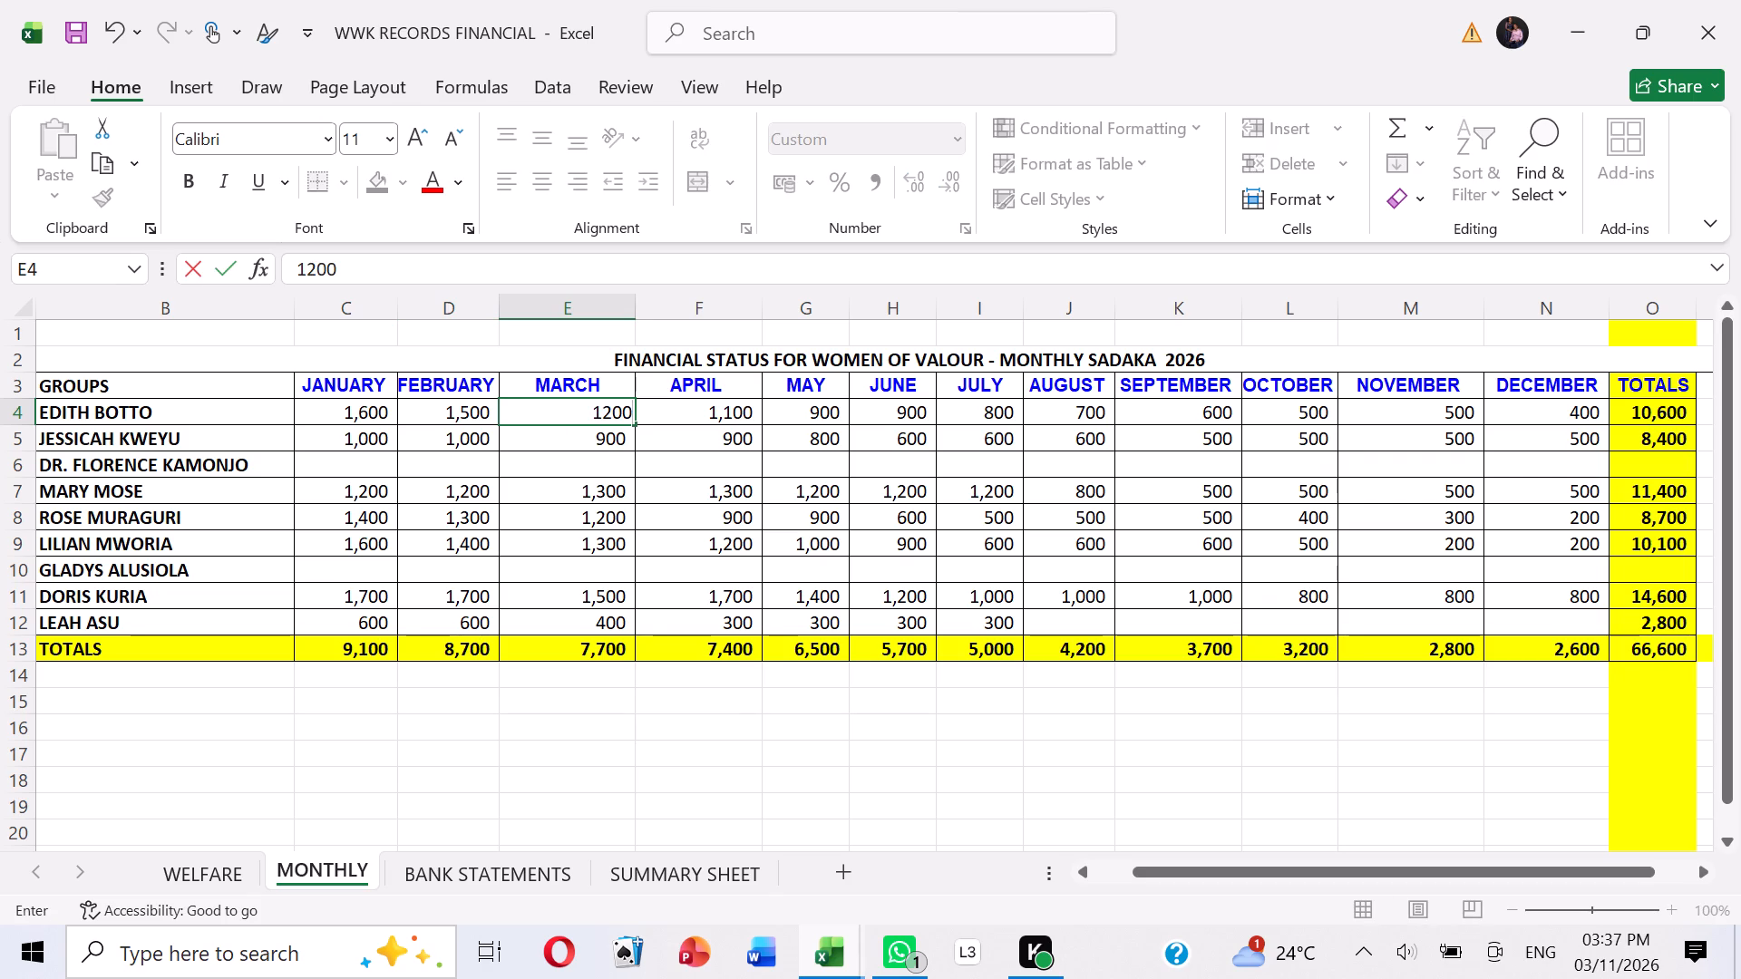
{"action": "key", "text": "Right"}
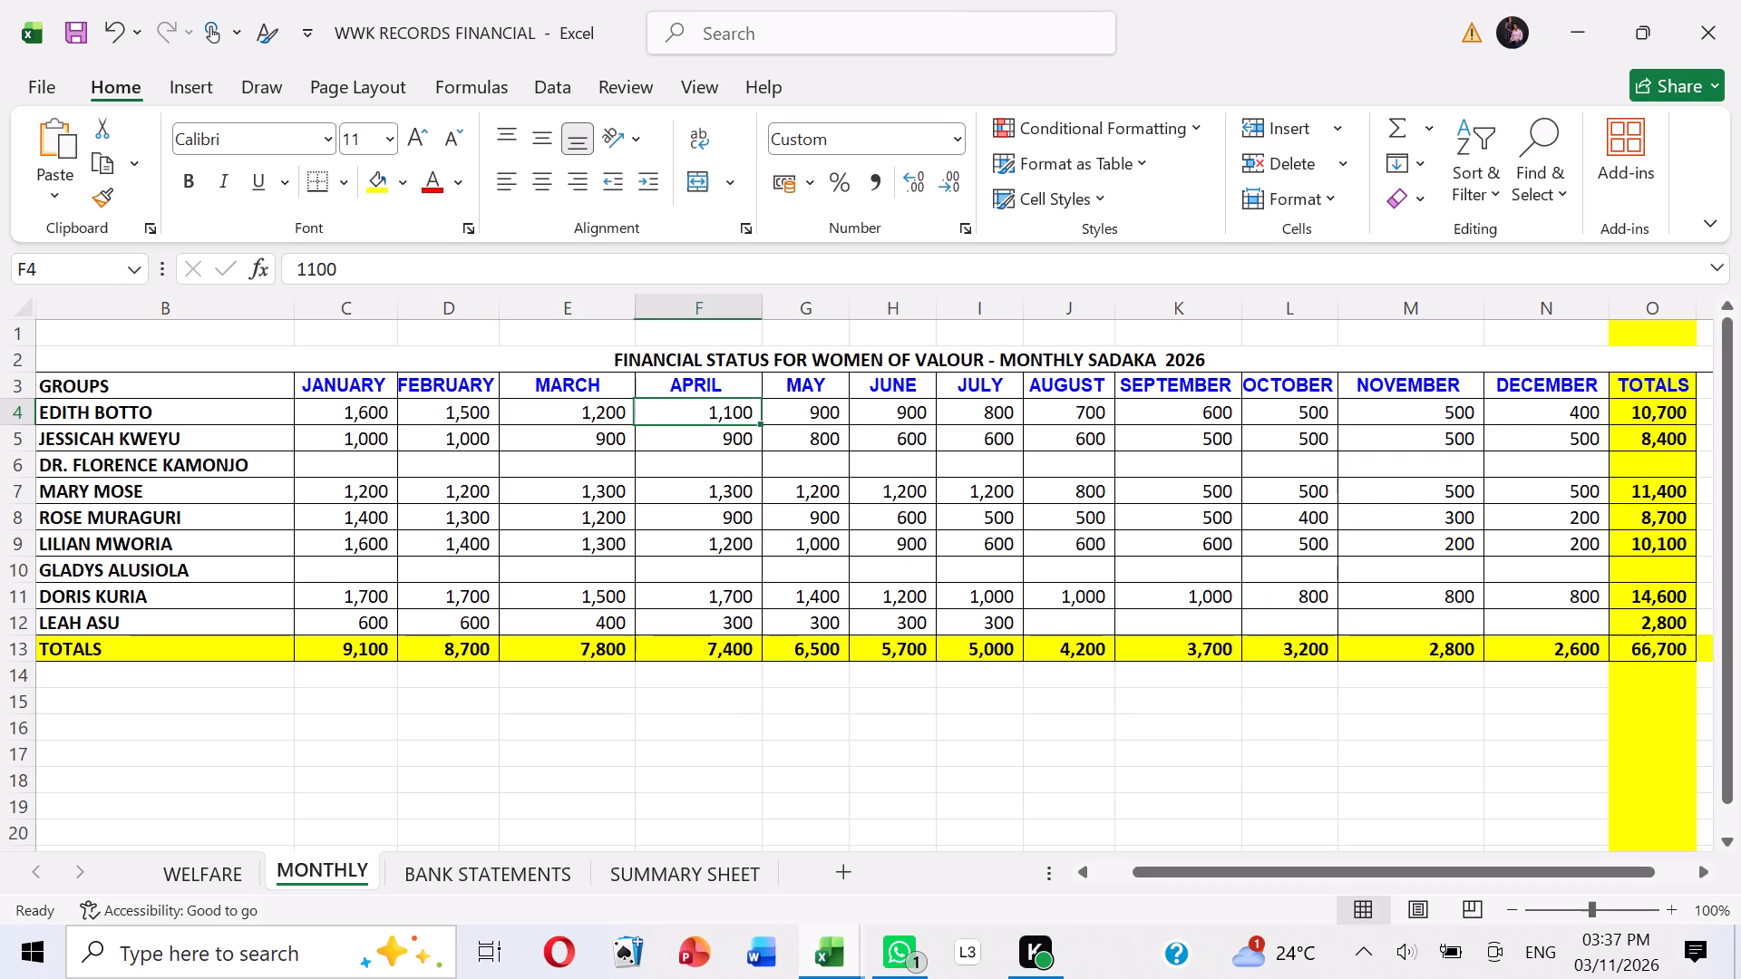
{"action": "type", "text": "1200"}
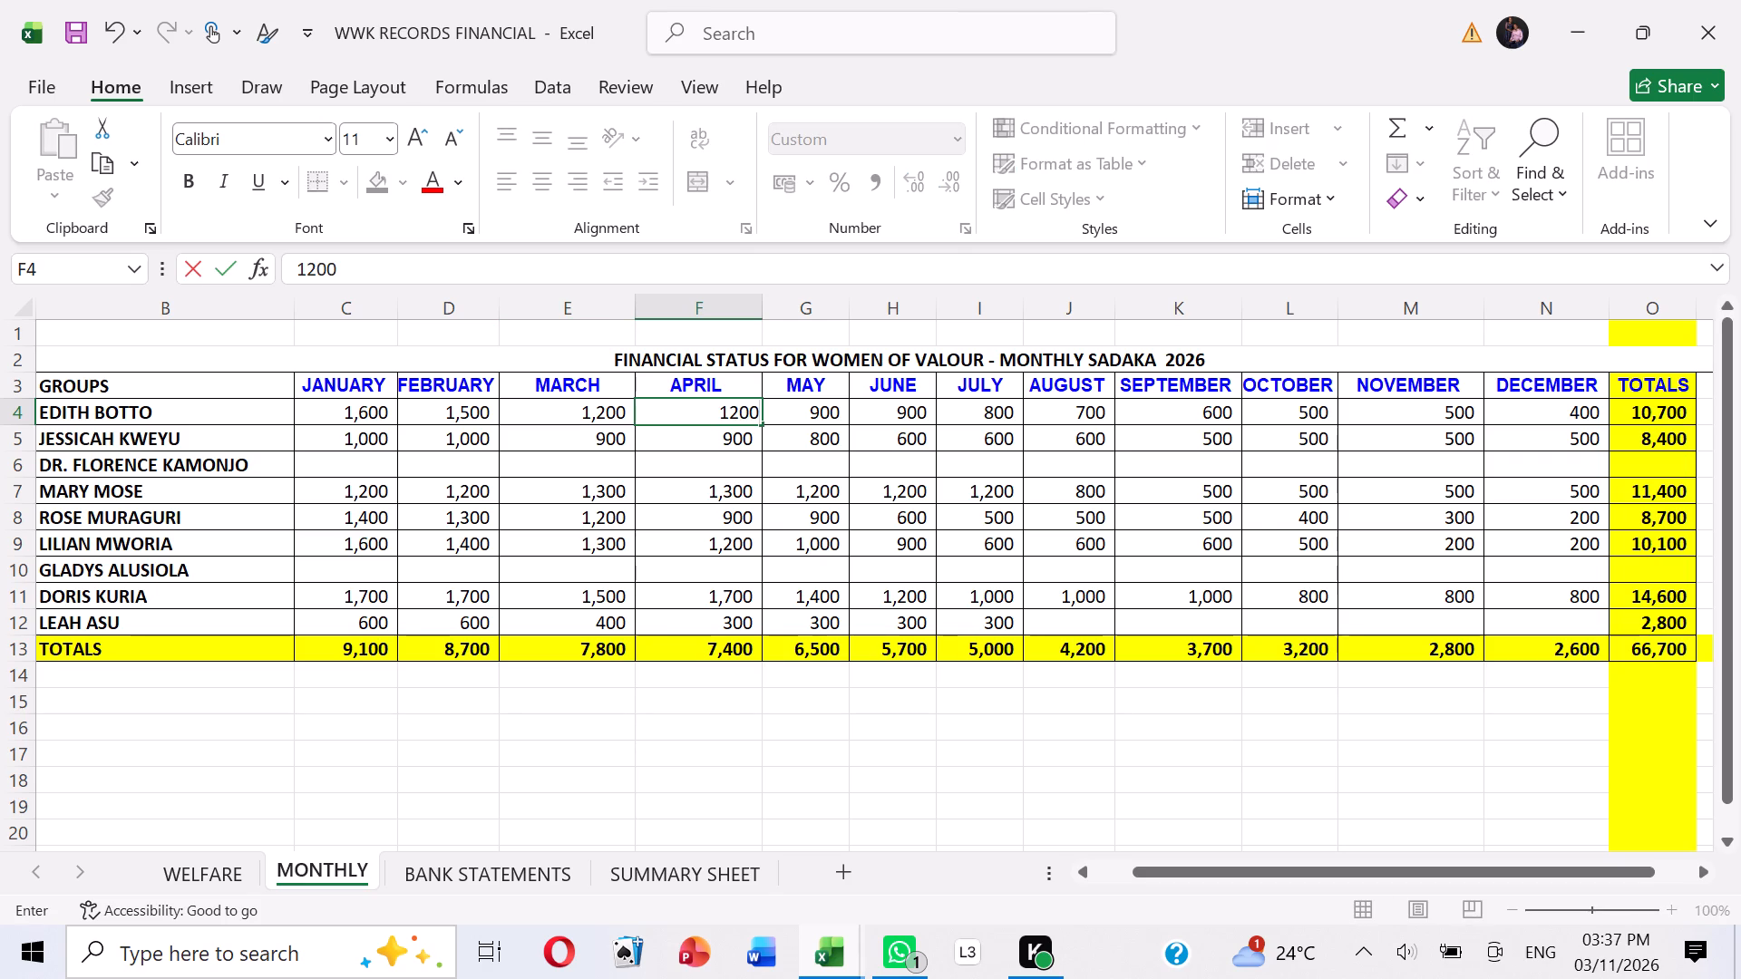
{"action": "key", "text": "Right"}
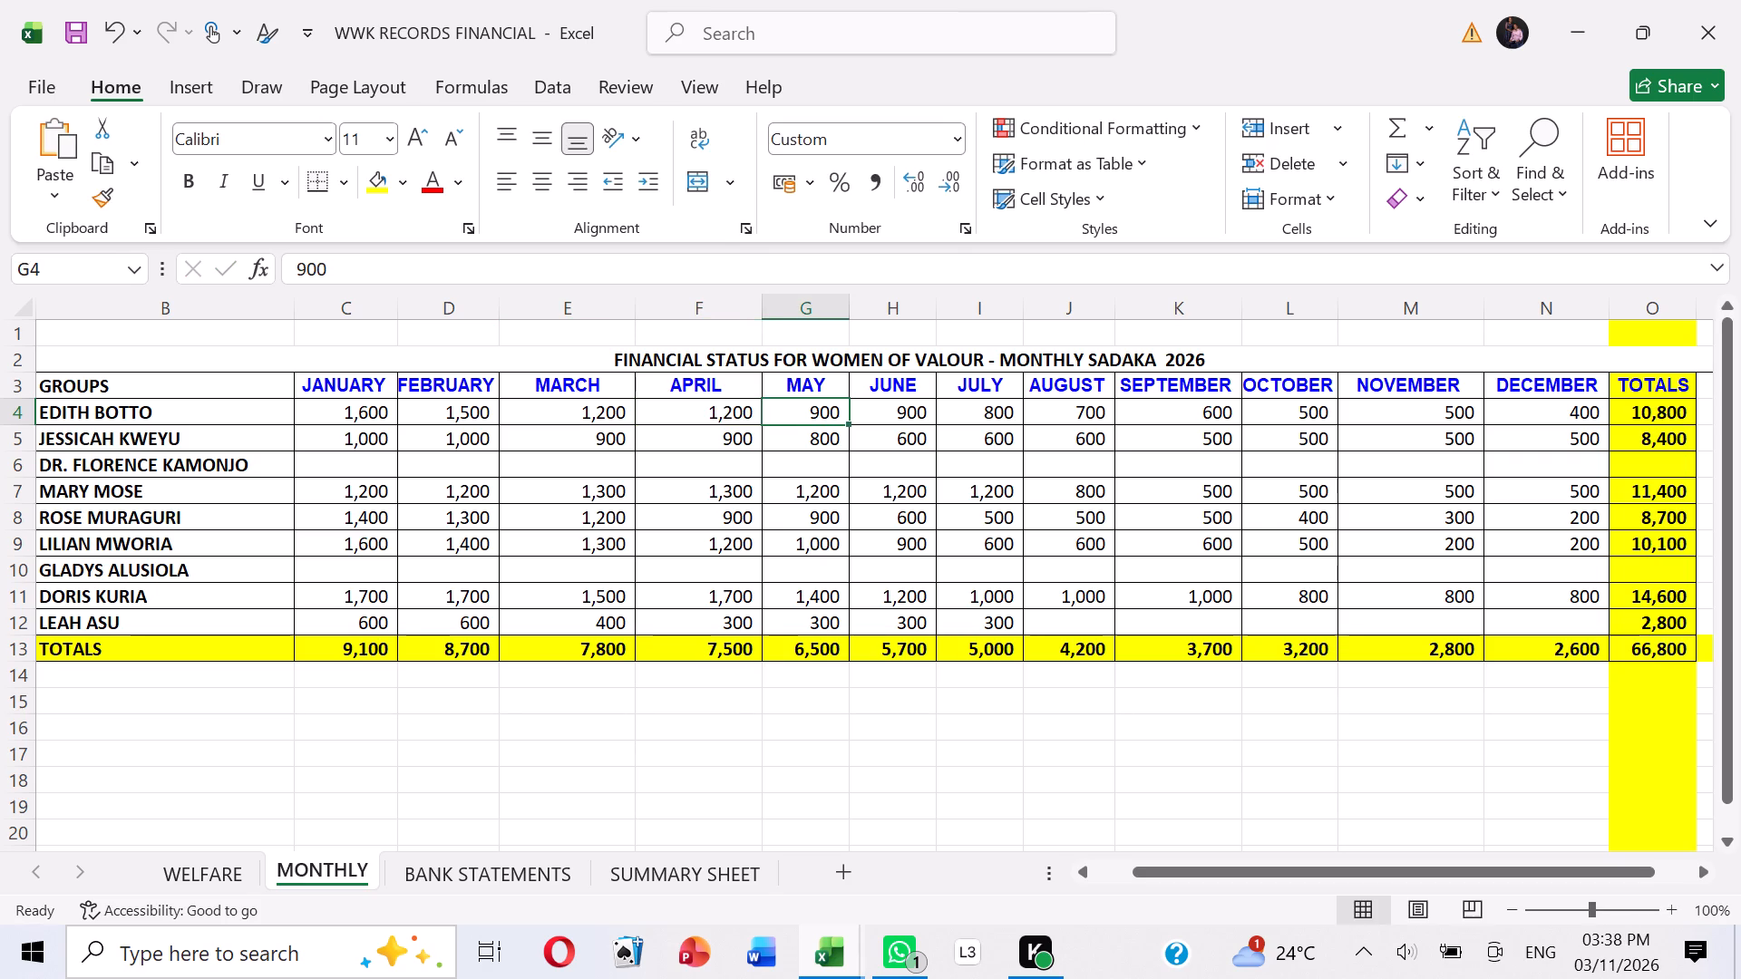
{"action": "type", "text": "1000"}
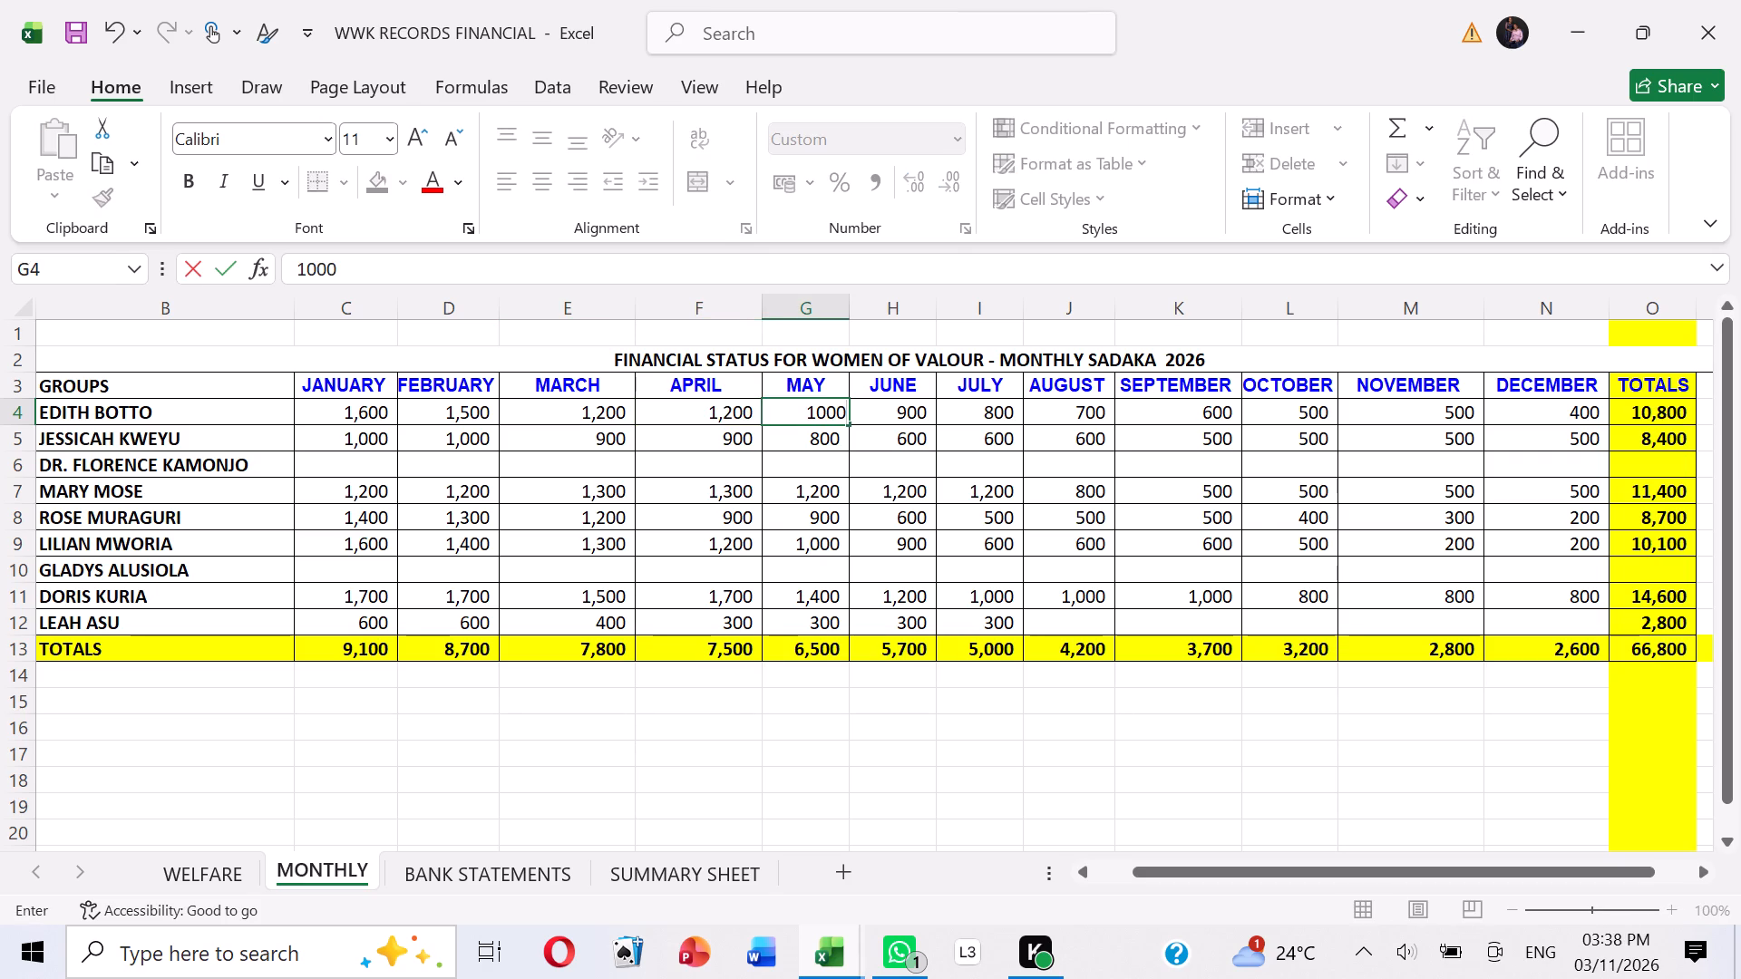
{"action": "key", "text": "Right"}
{"action": "type", "text": "1000"}
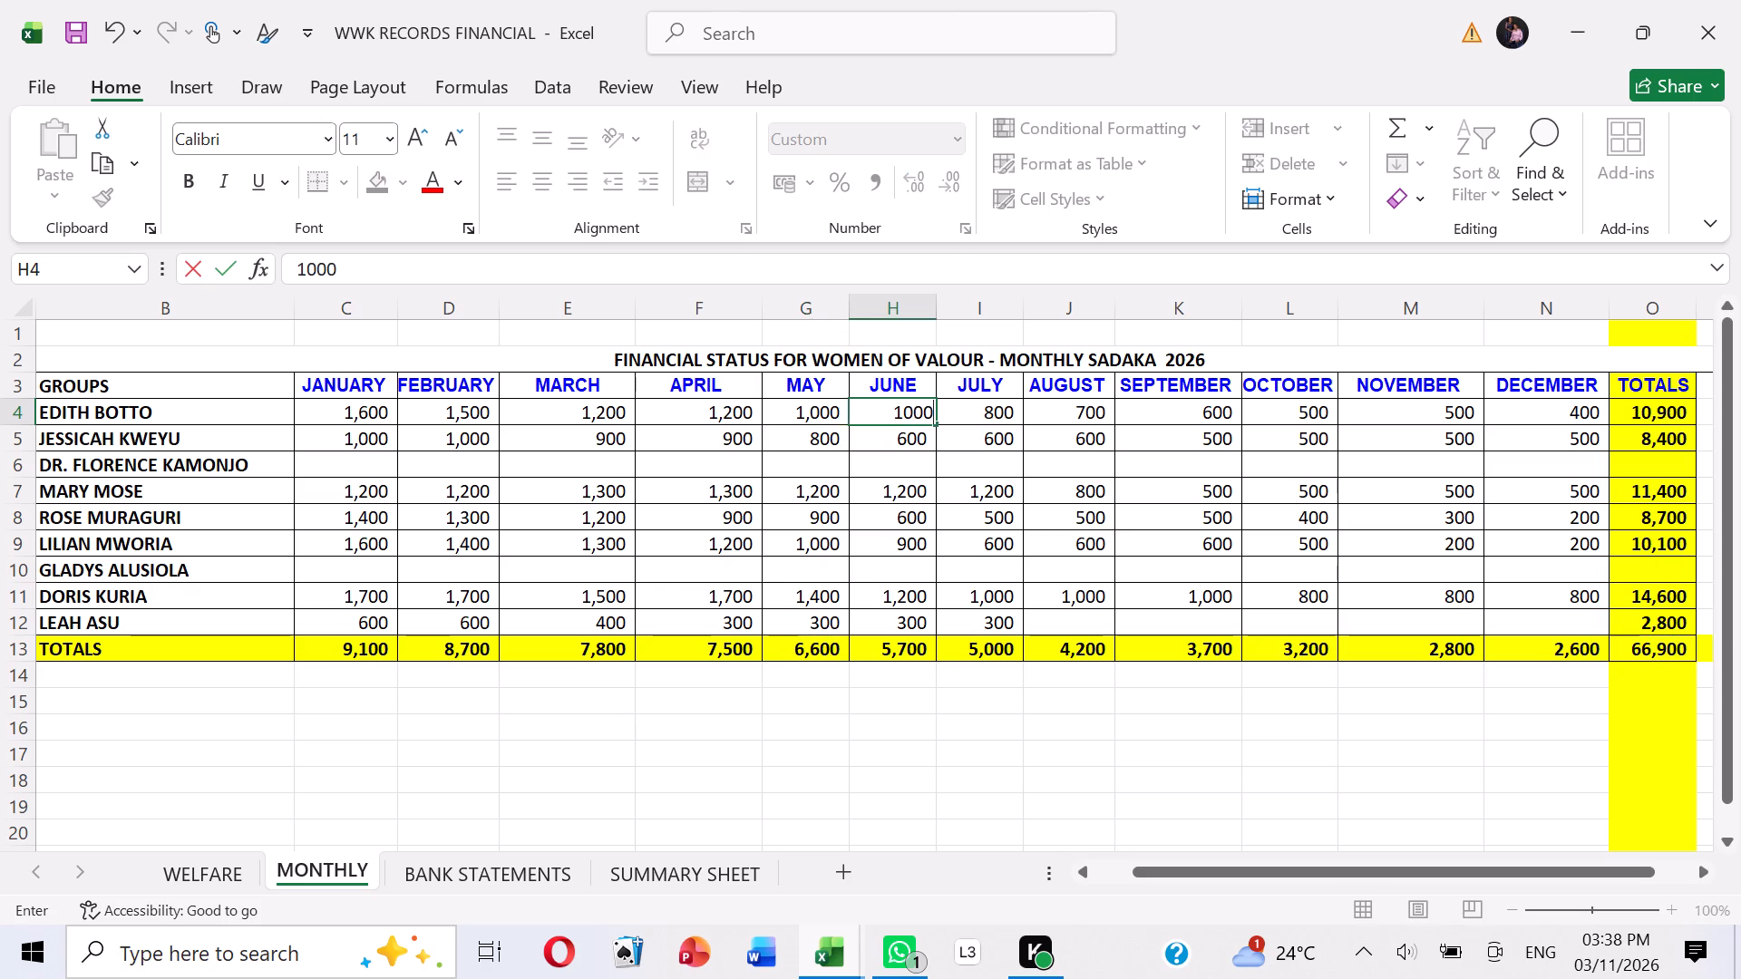
{"action": "key", "text": "Right"}
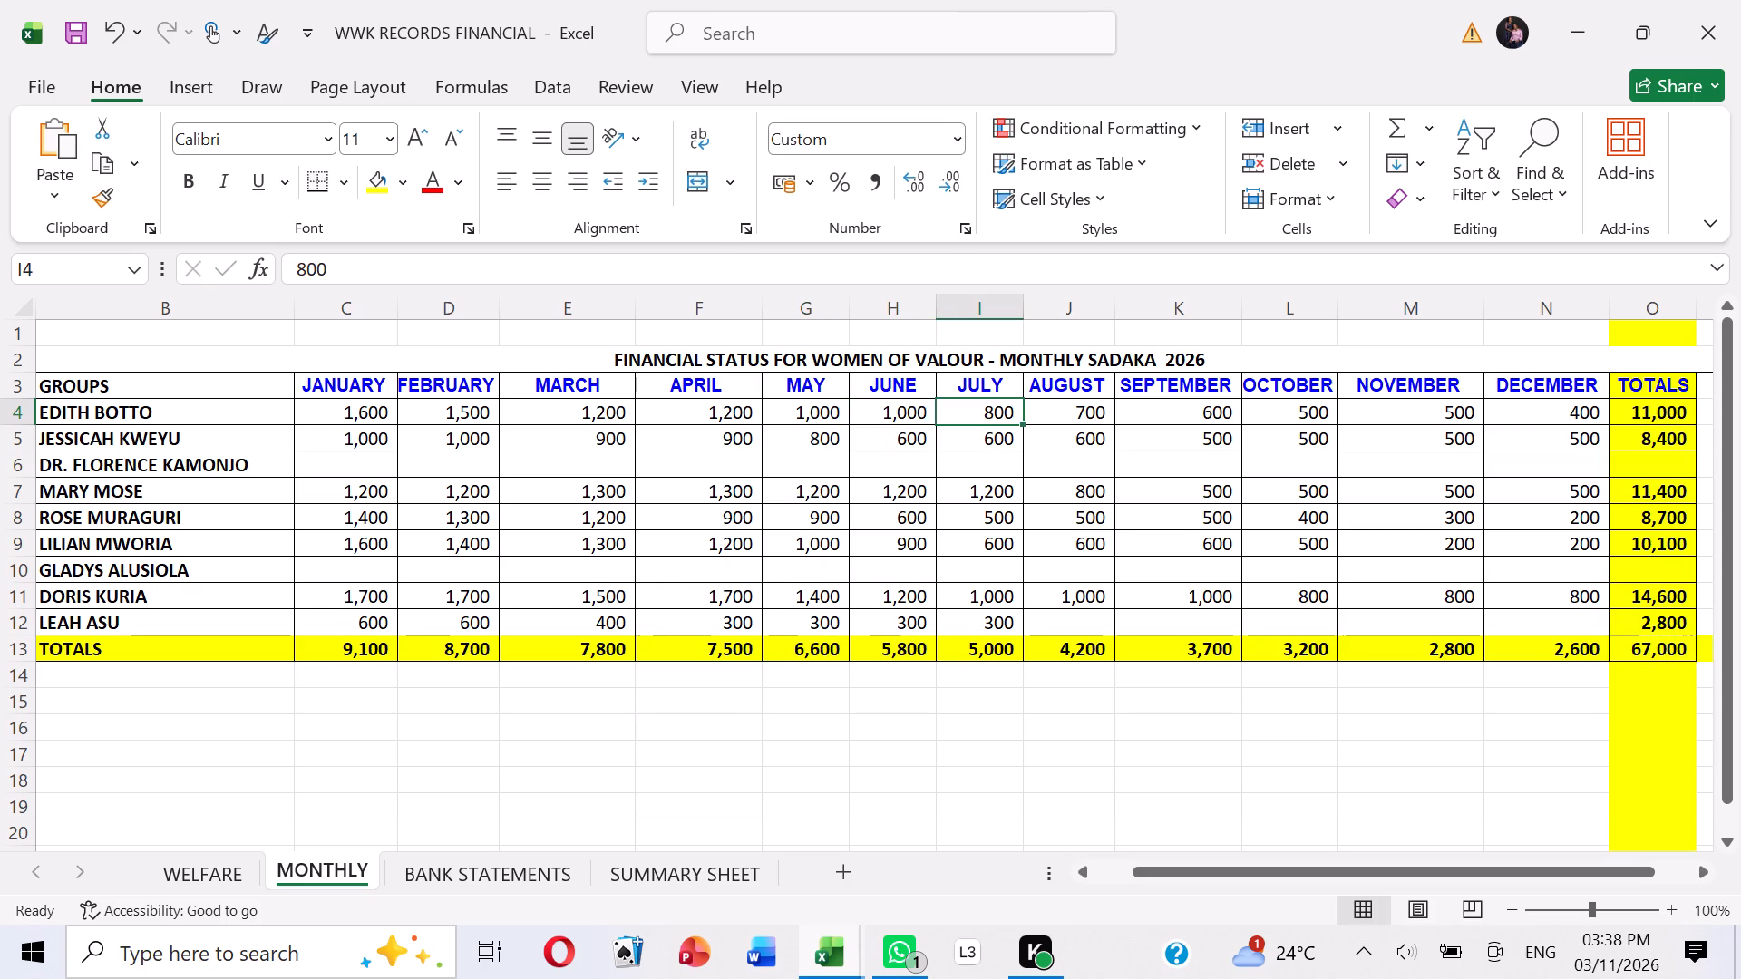
In row 4, set July and August to 900, September to 800, October and November to 700, and December to 500.
{"action": "type", "text": "900"}
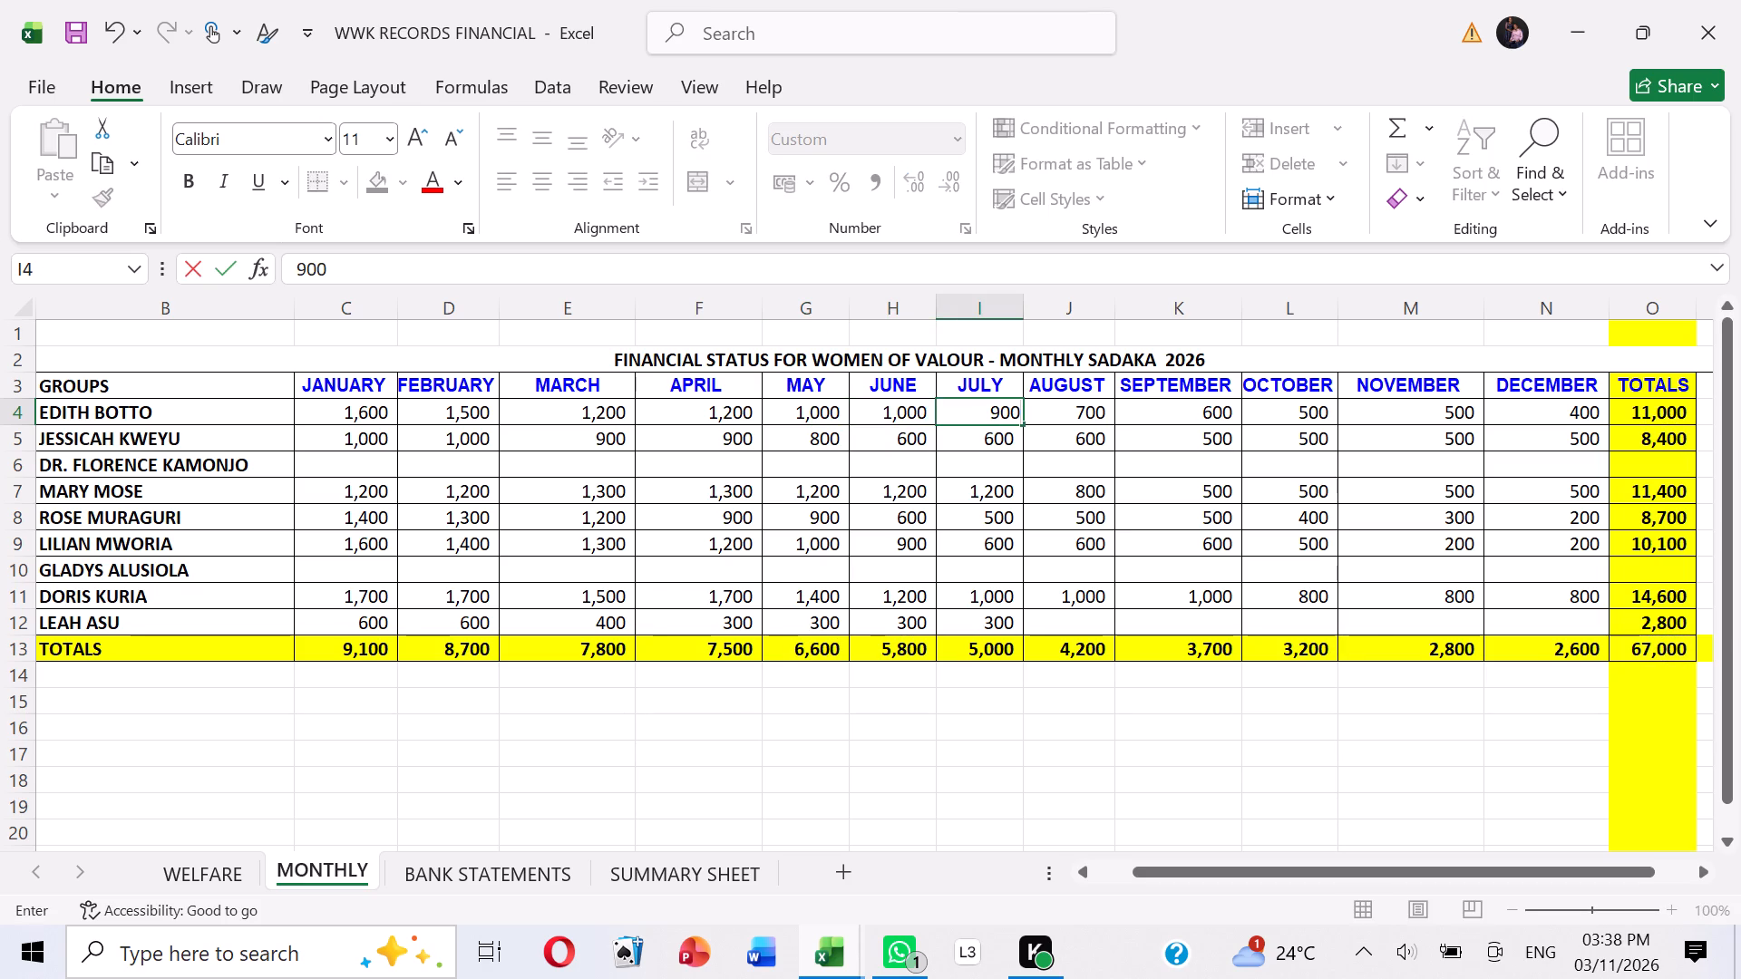
{"action": "key", "text": "Right"}
{"action": "type", "text": "900"}
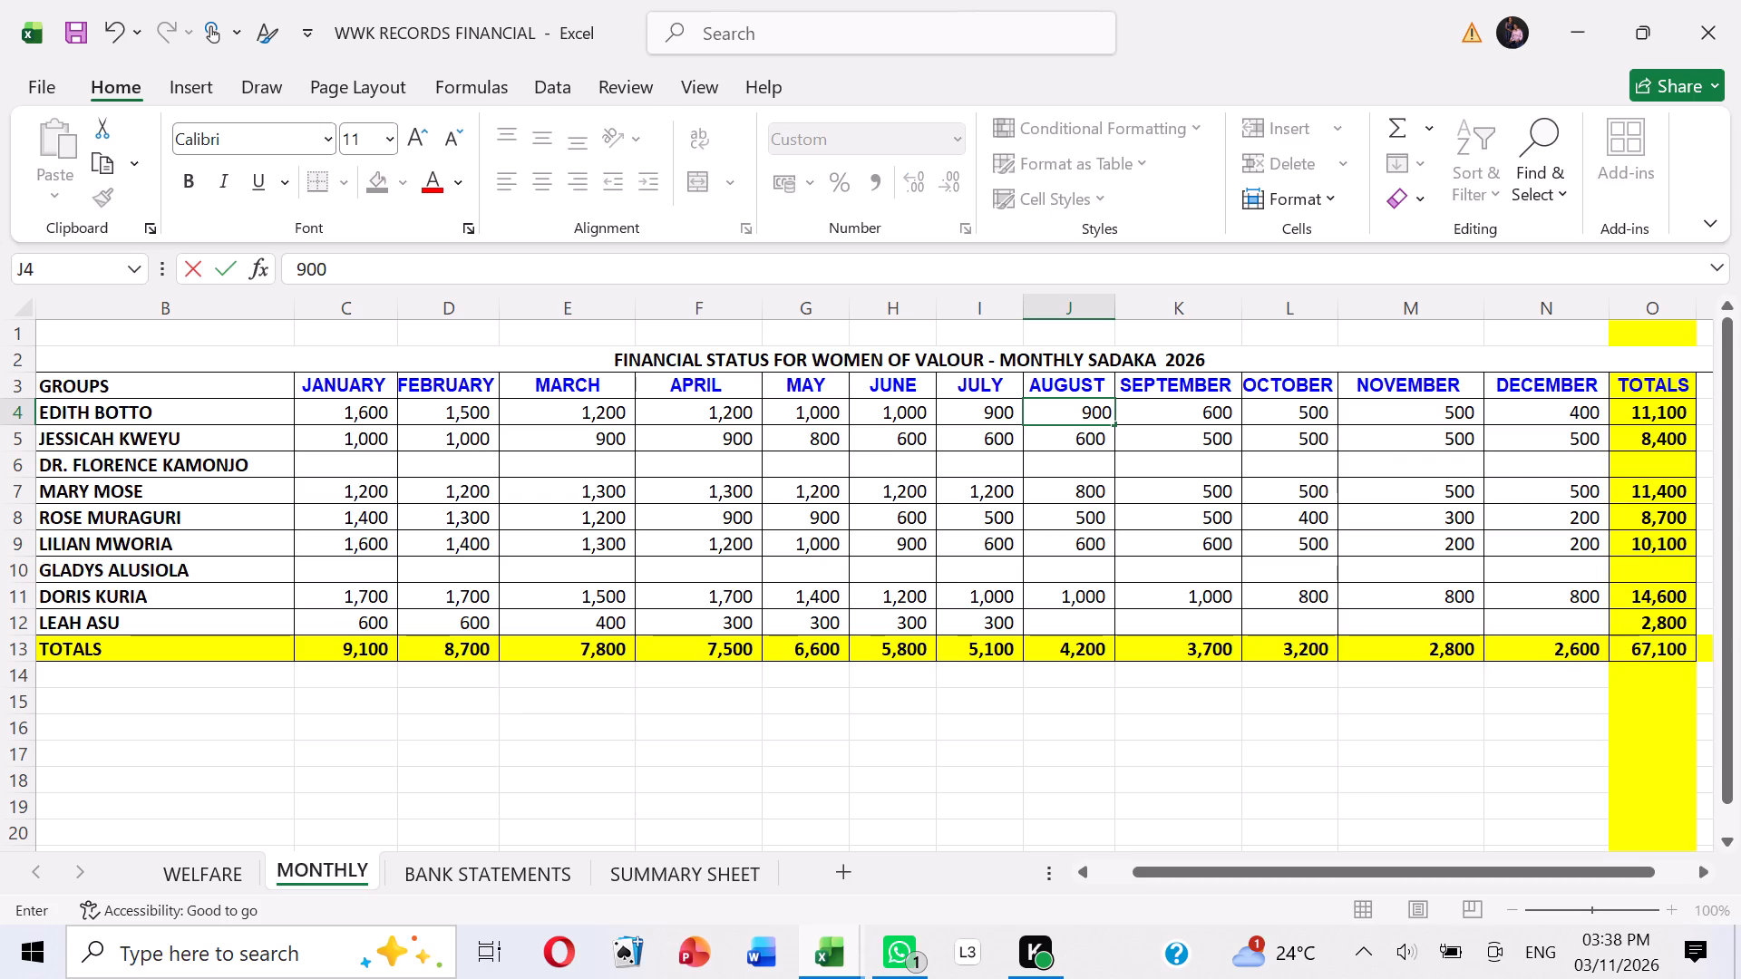
{"action": "key", "text": "Right"}
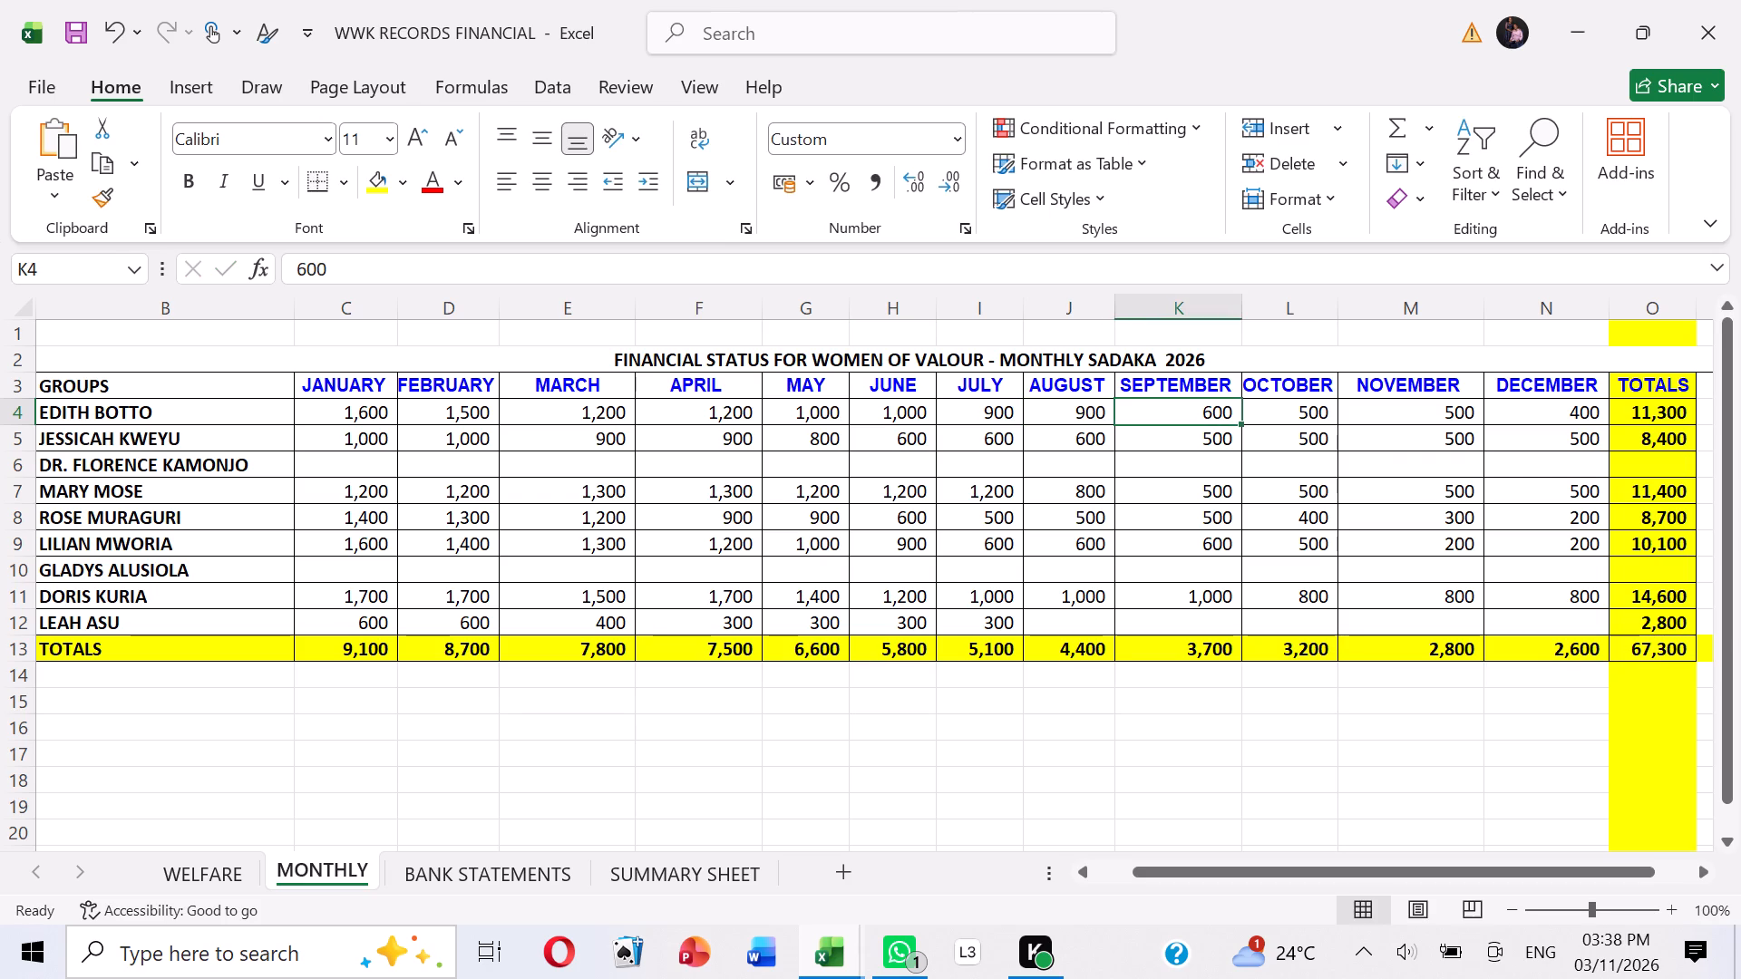
{"action": "type", "text": "800"}
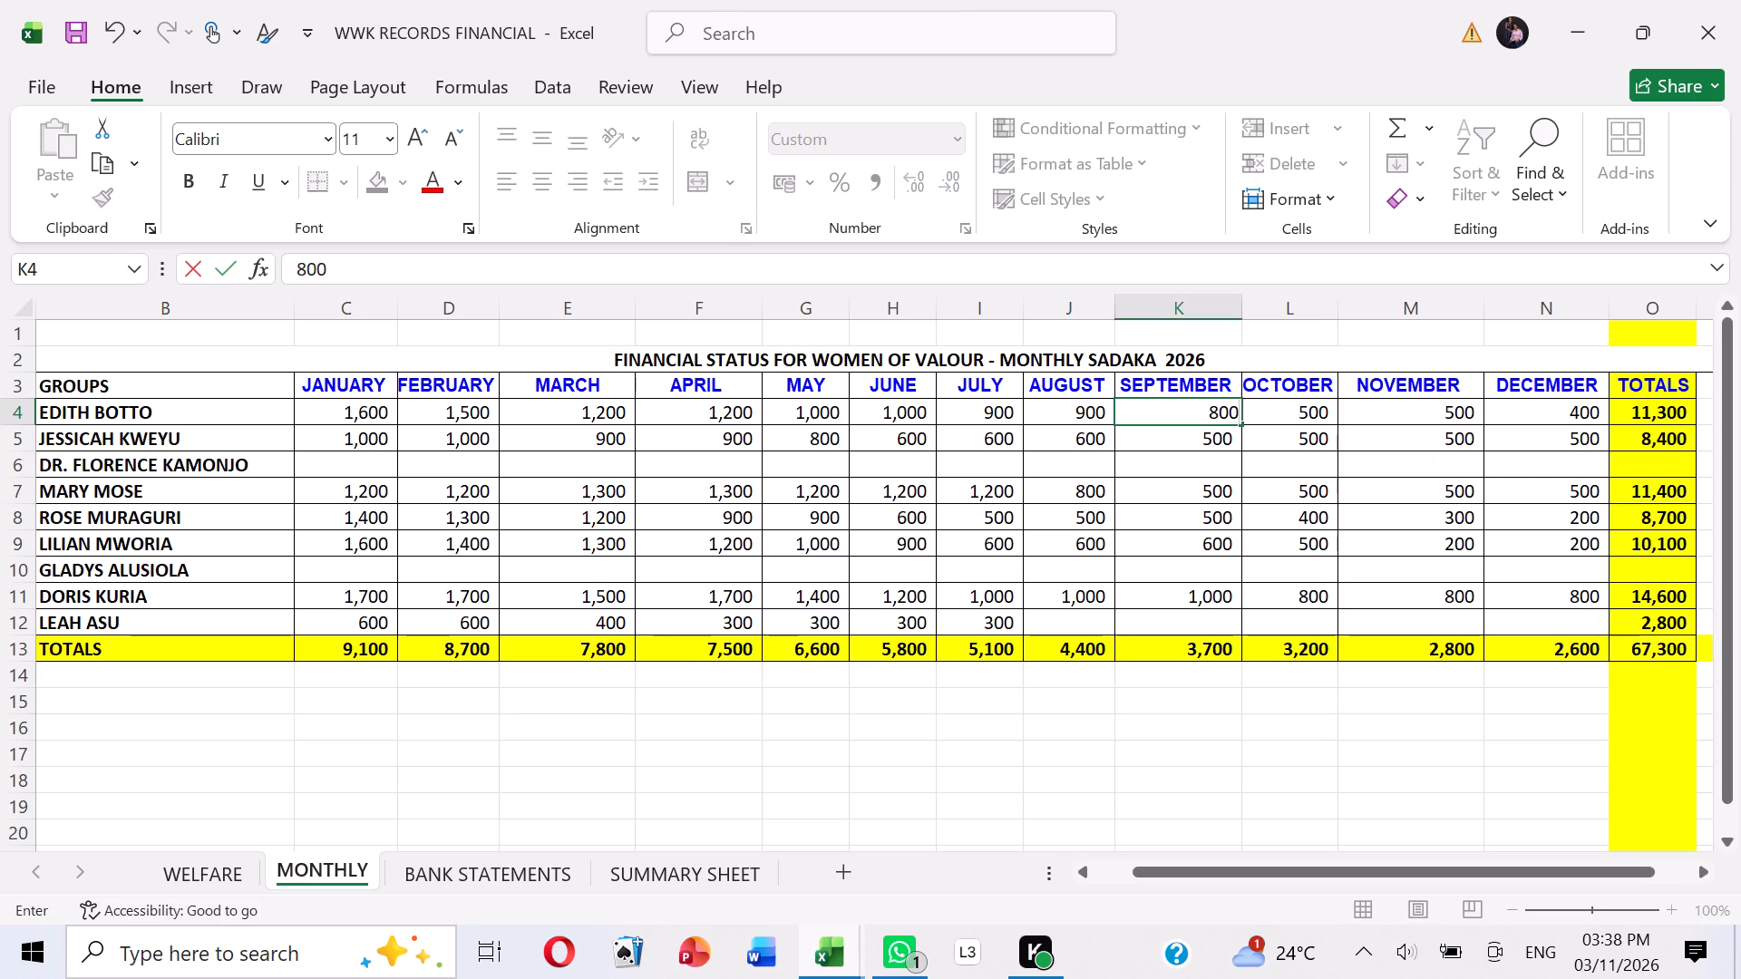
{"action": "key", "text": "Right"}
{"action": "key", "text": "7"}
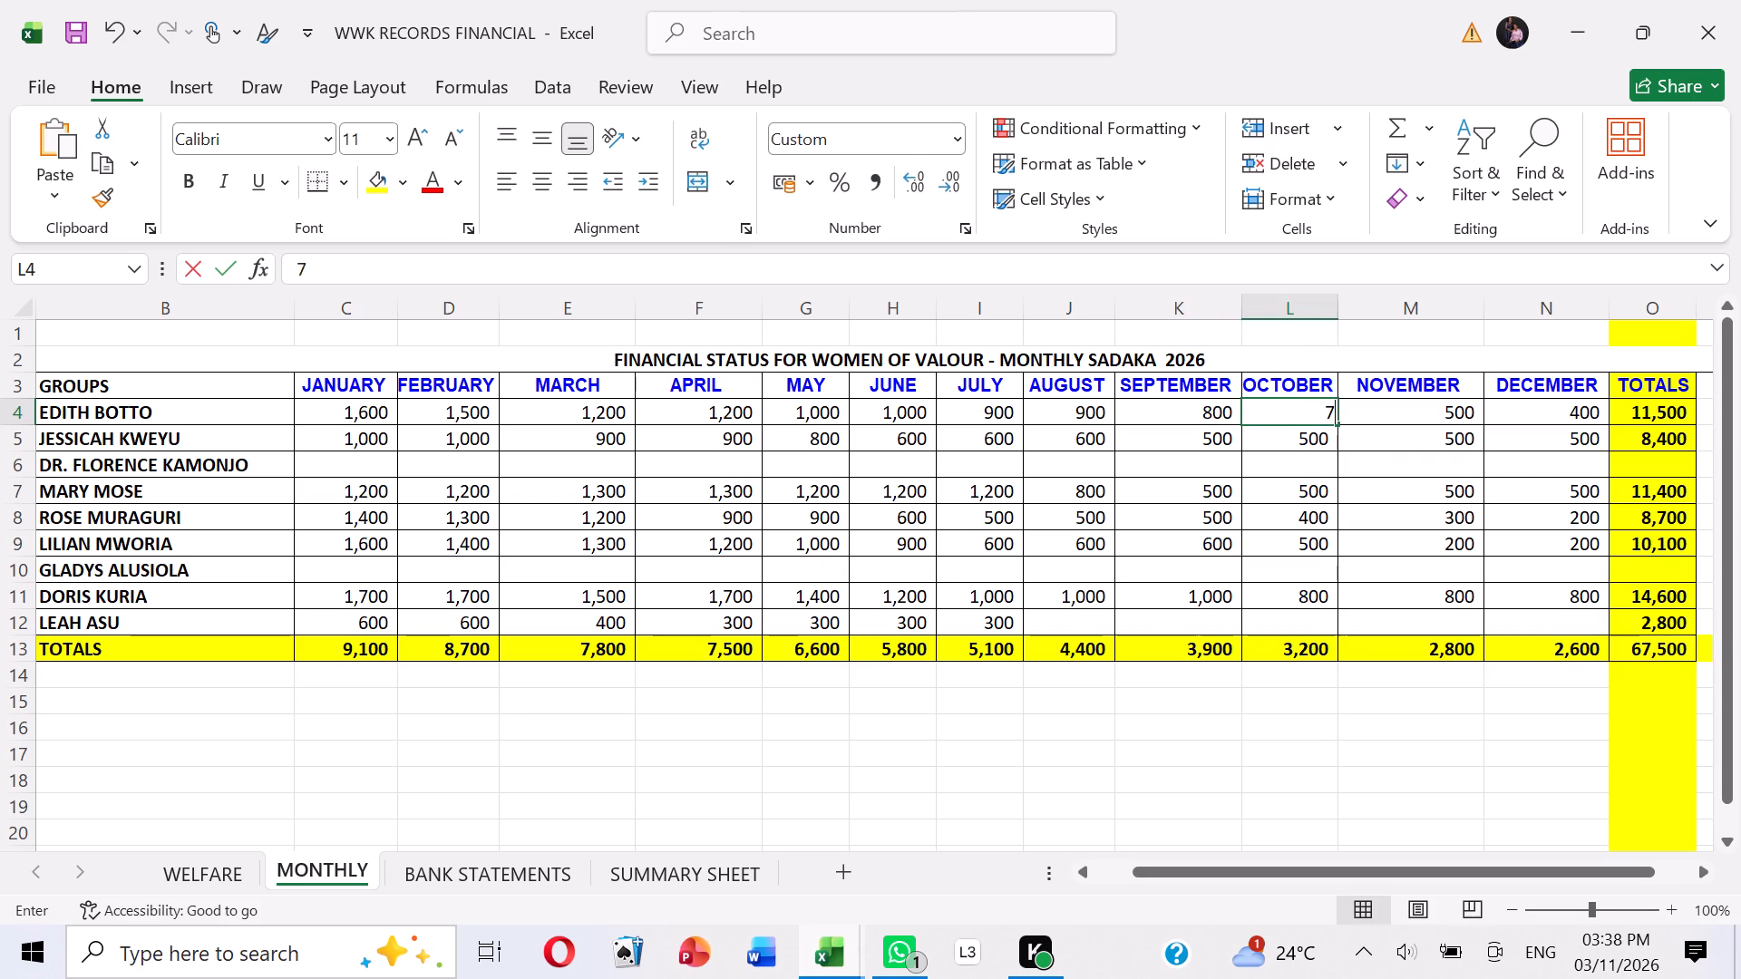
{"action": "type", "text": "00"}
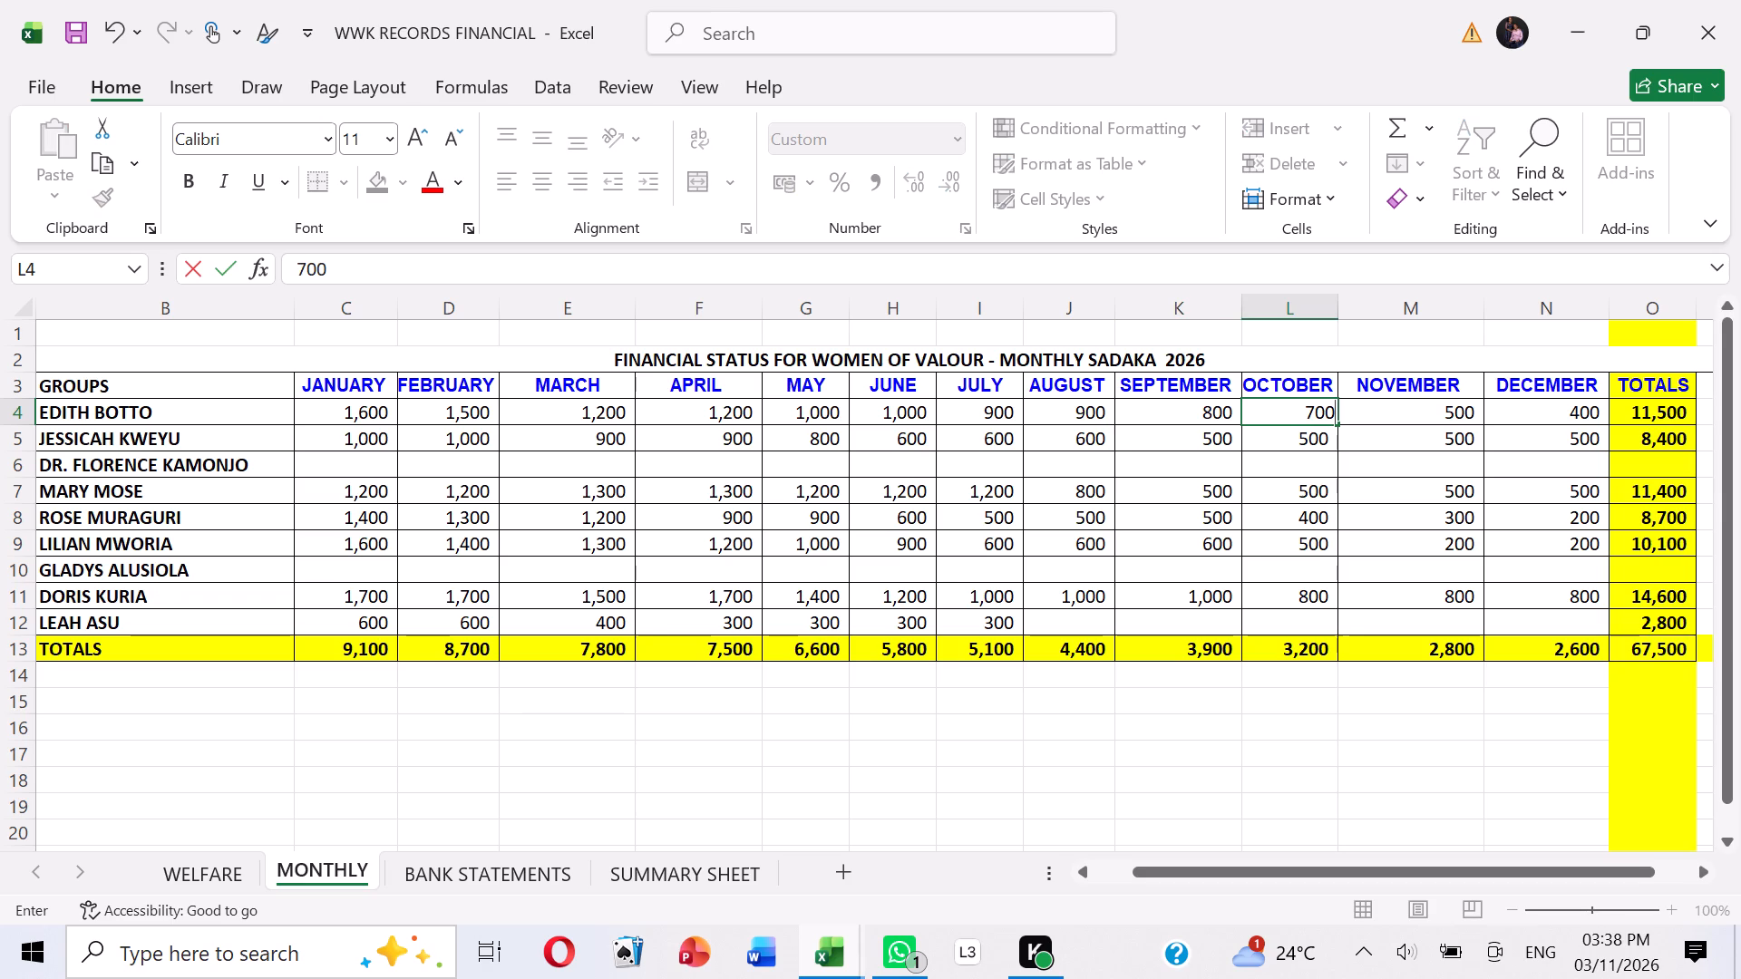
{"action": "key", "text": "Right"}
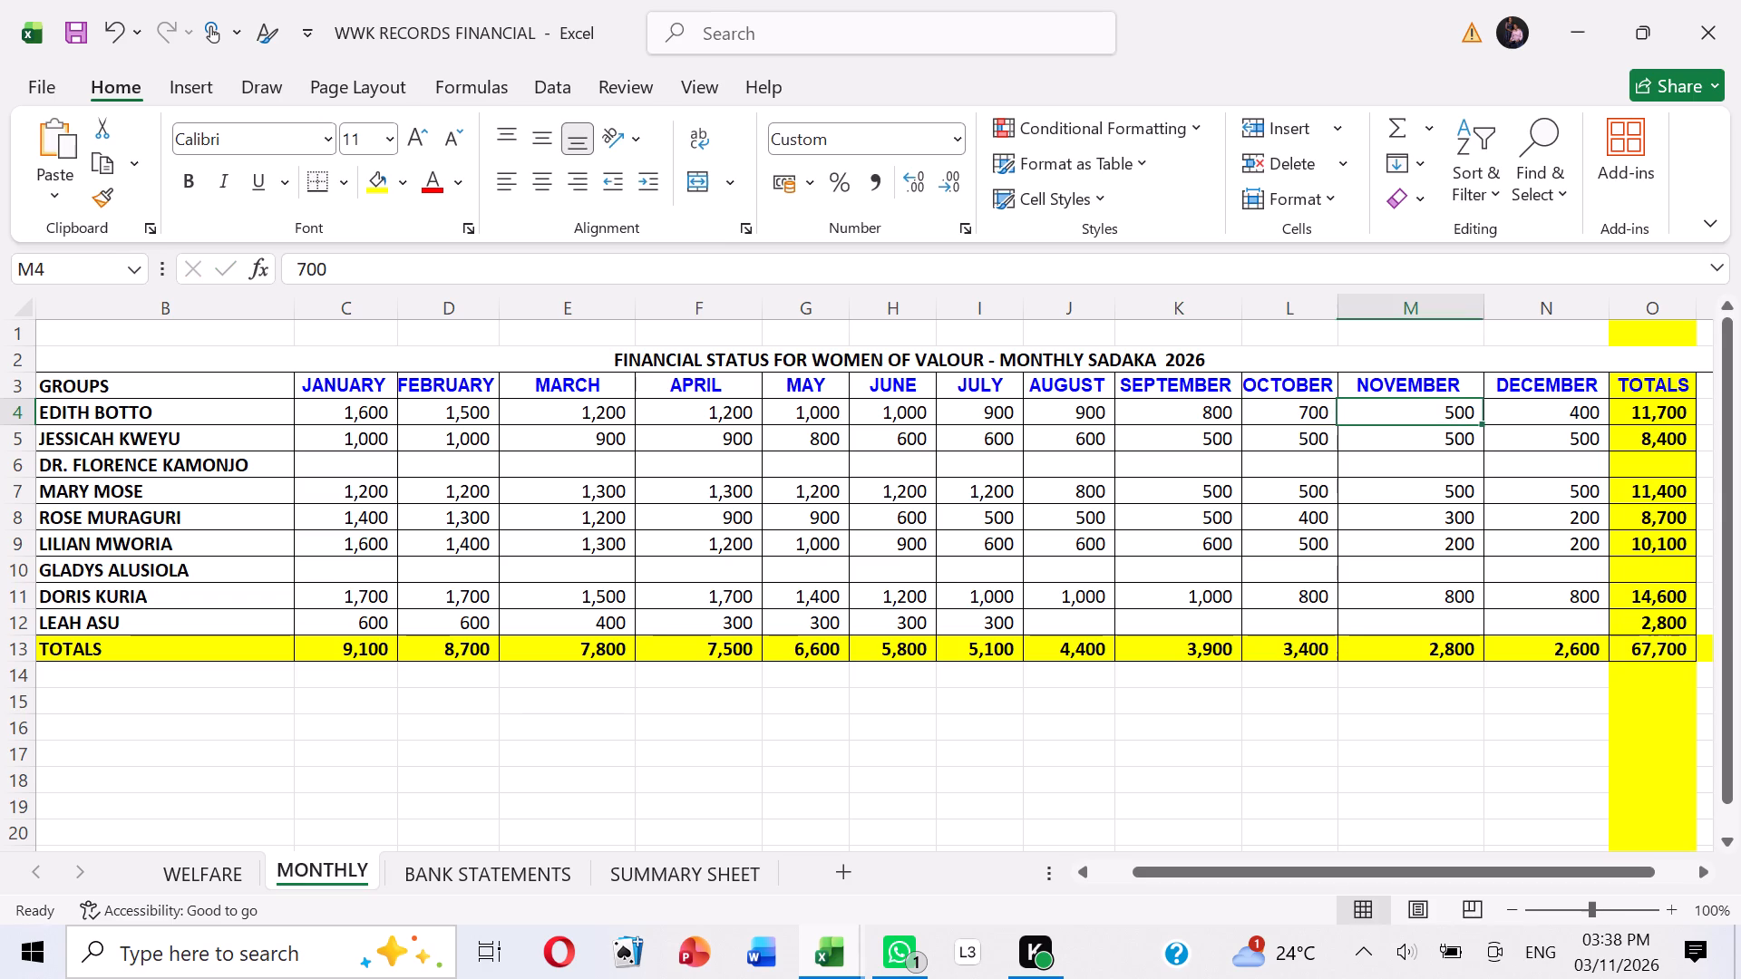
{"action": "type", "text": "700"}
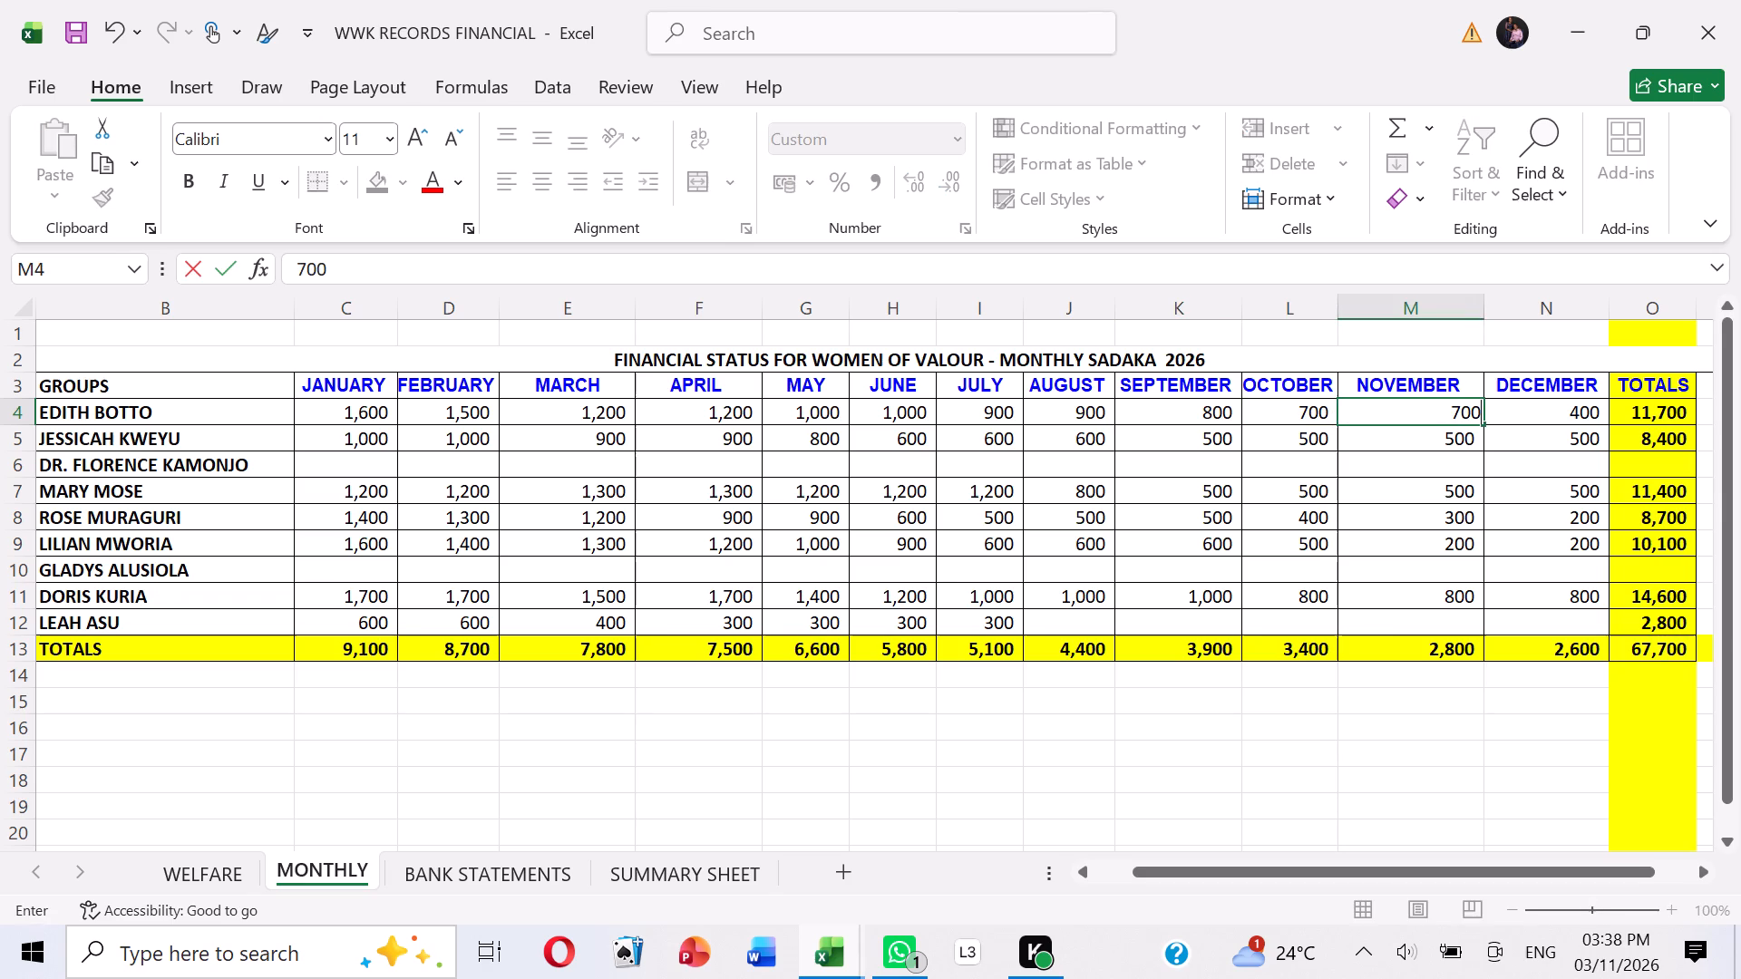
{"action": "key", "text": "Right"}
{"action": "type", "text": "500"}
{"action": "left_click", "coordinate": [461, 499]}
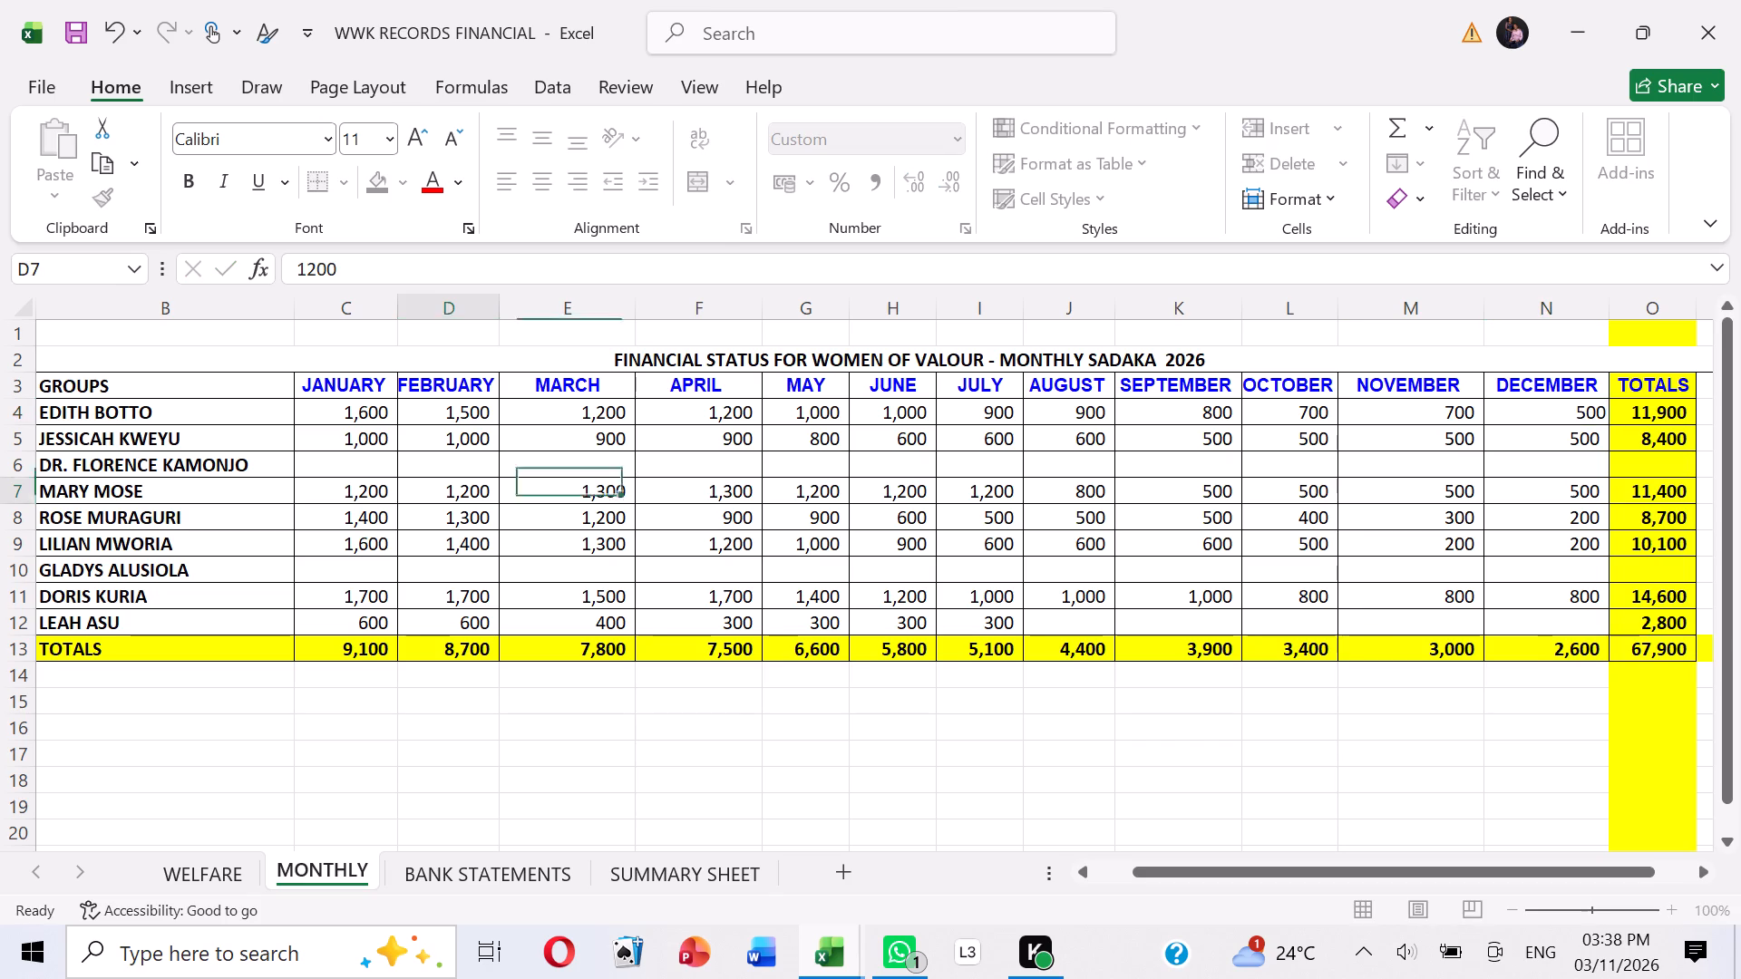
Save the WWK RECORDS FINANCIAL workbook.
{"action": "left_click", "coordinate": [74, 33]}
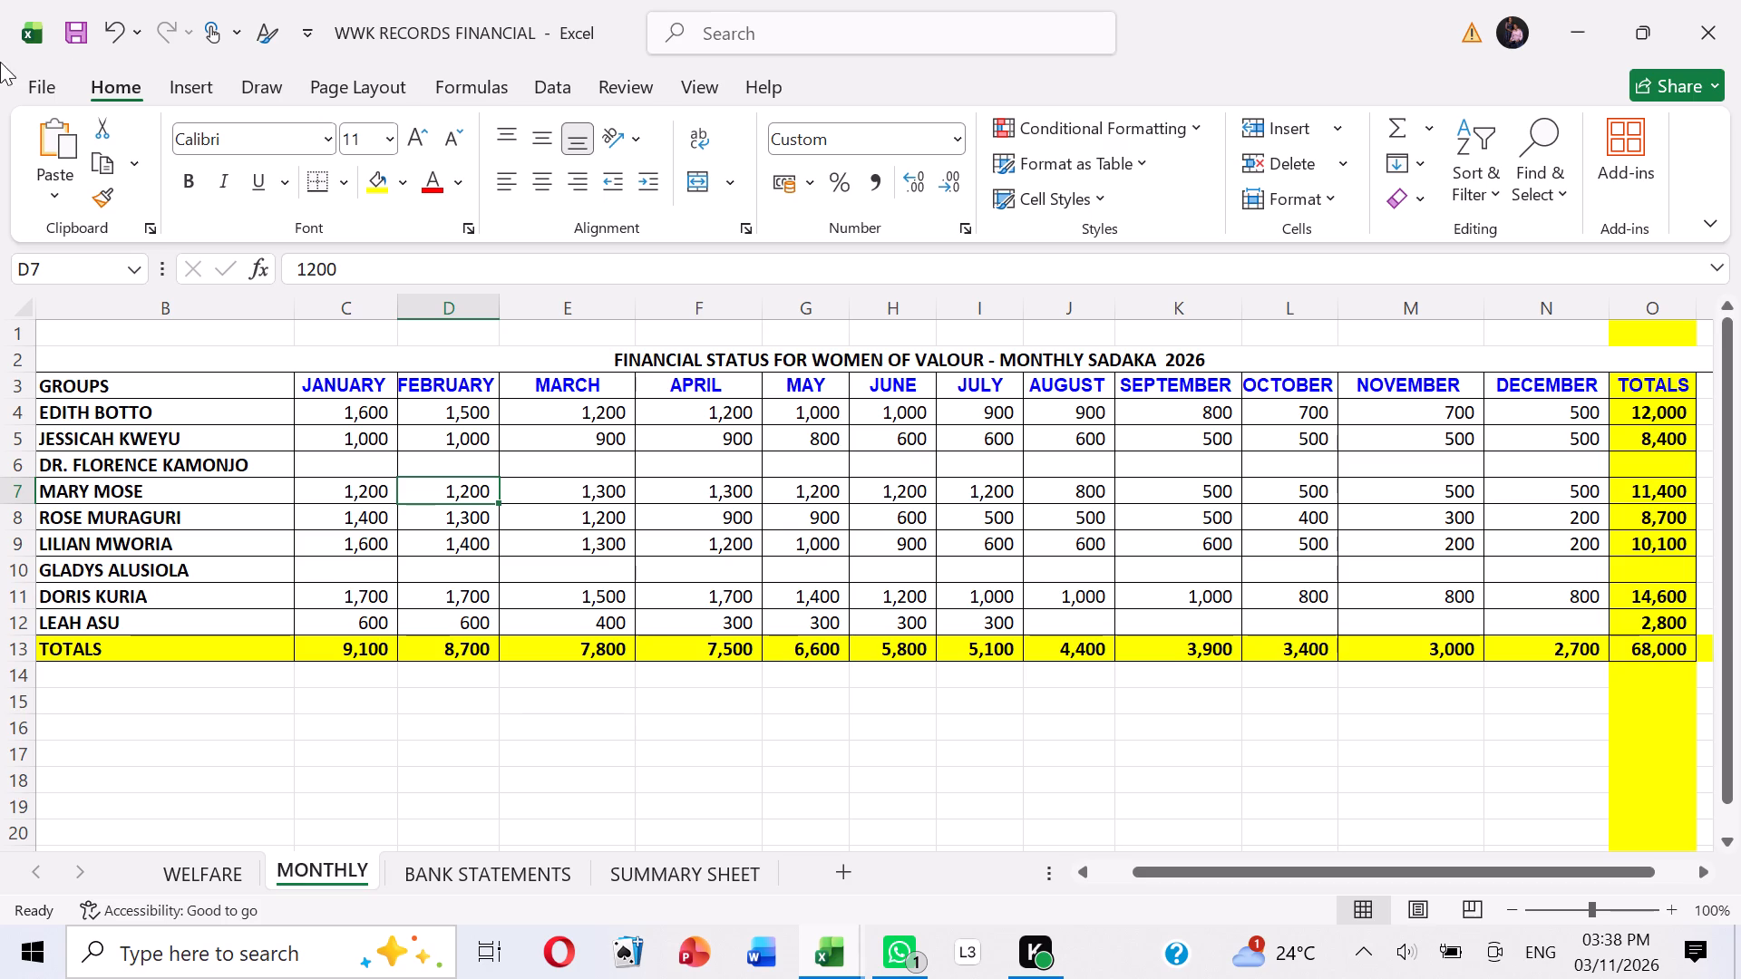
In row 5 of the monthly sadaka table, set January, February, March and April to 1100 each.
{"action": "left_click", "coordinate": [341, 430]}
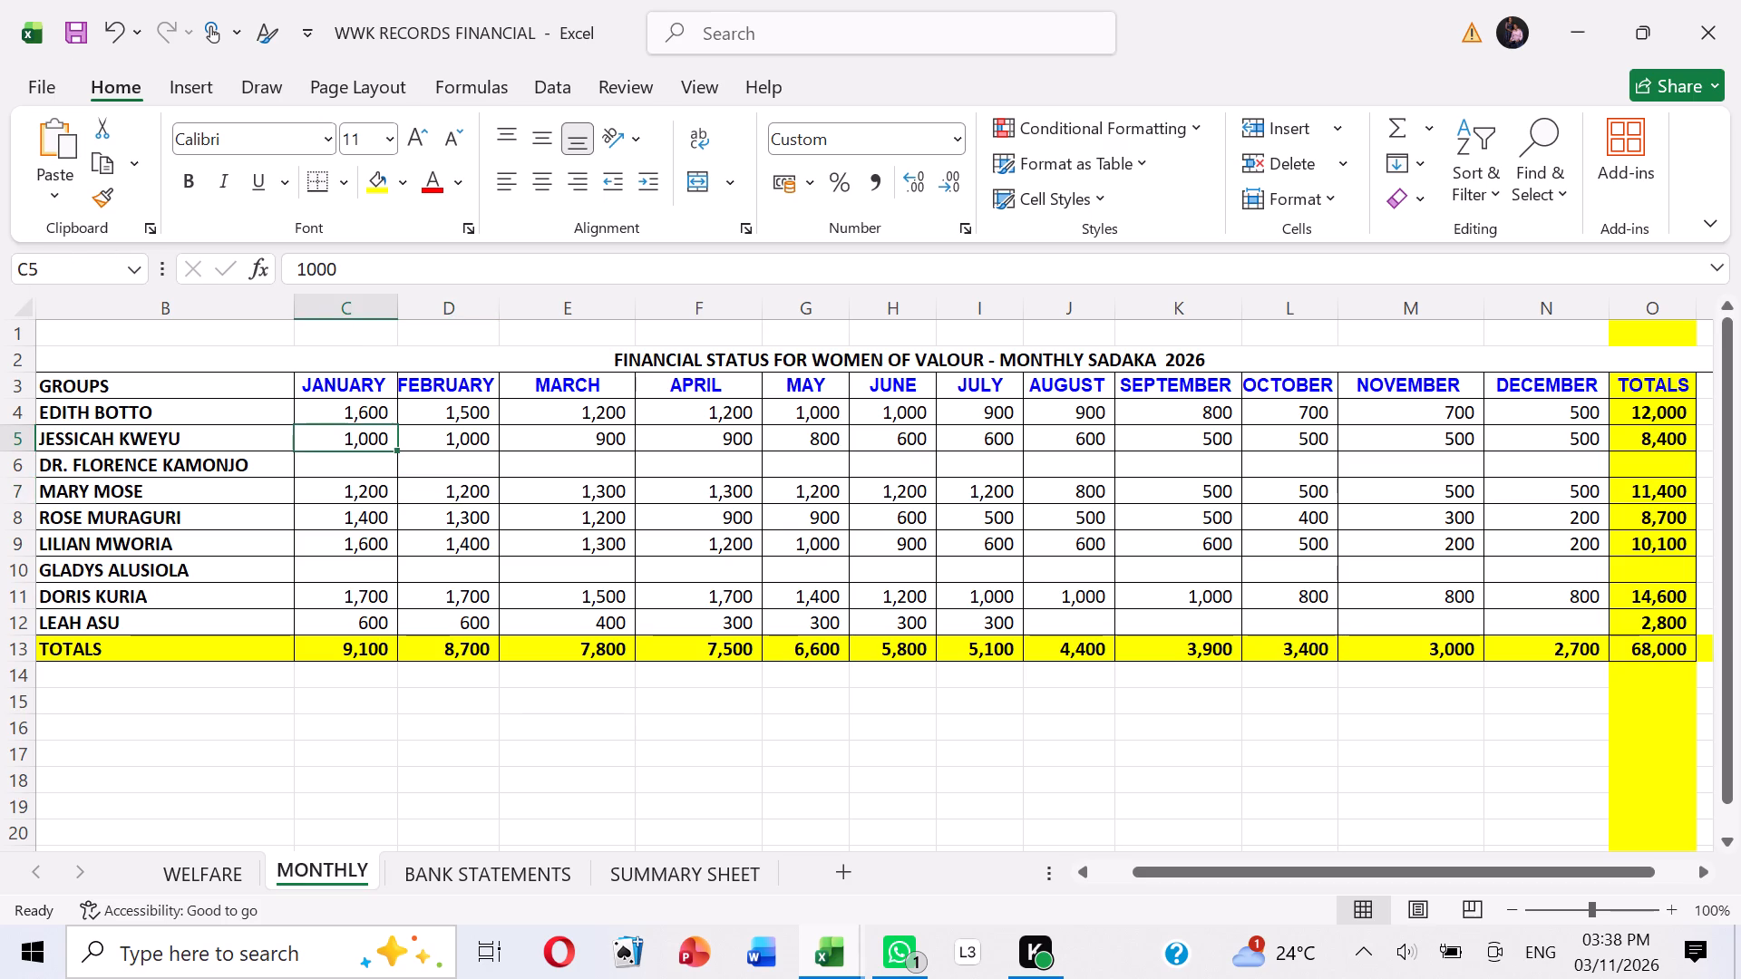
{"action": "type", "text": "11"}
{"action": "type", "text": "00"}
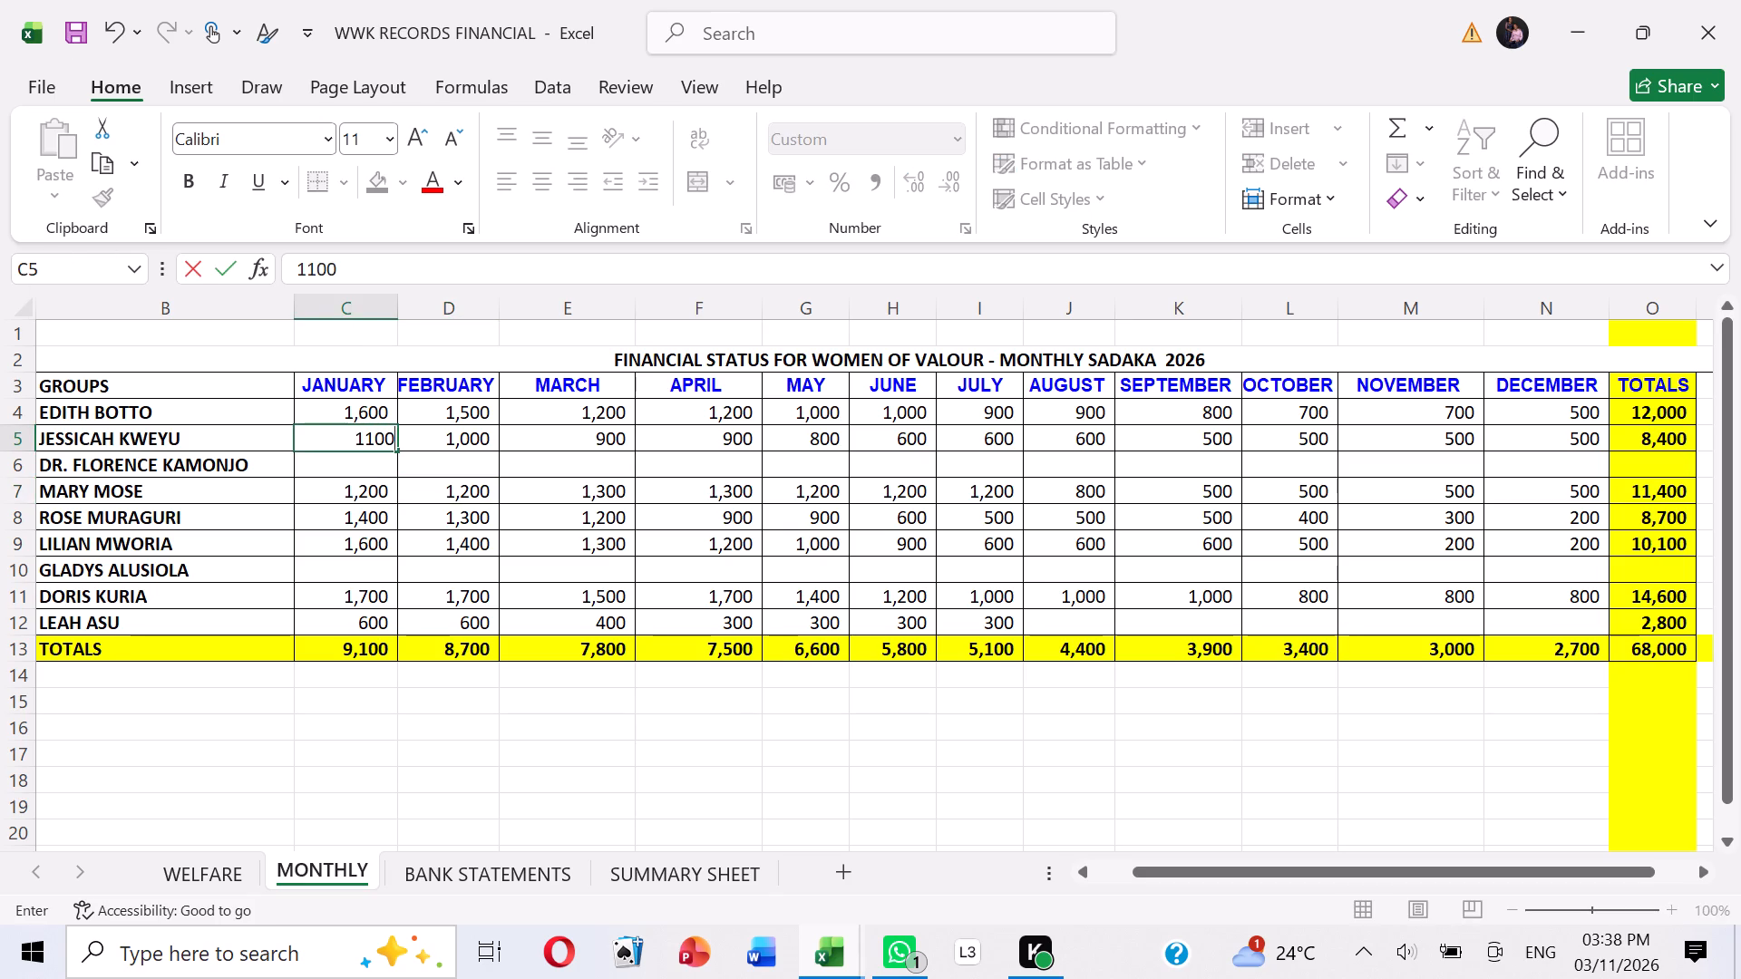
{"action": "key", "text": "End"}
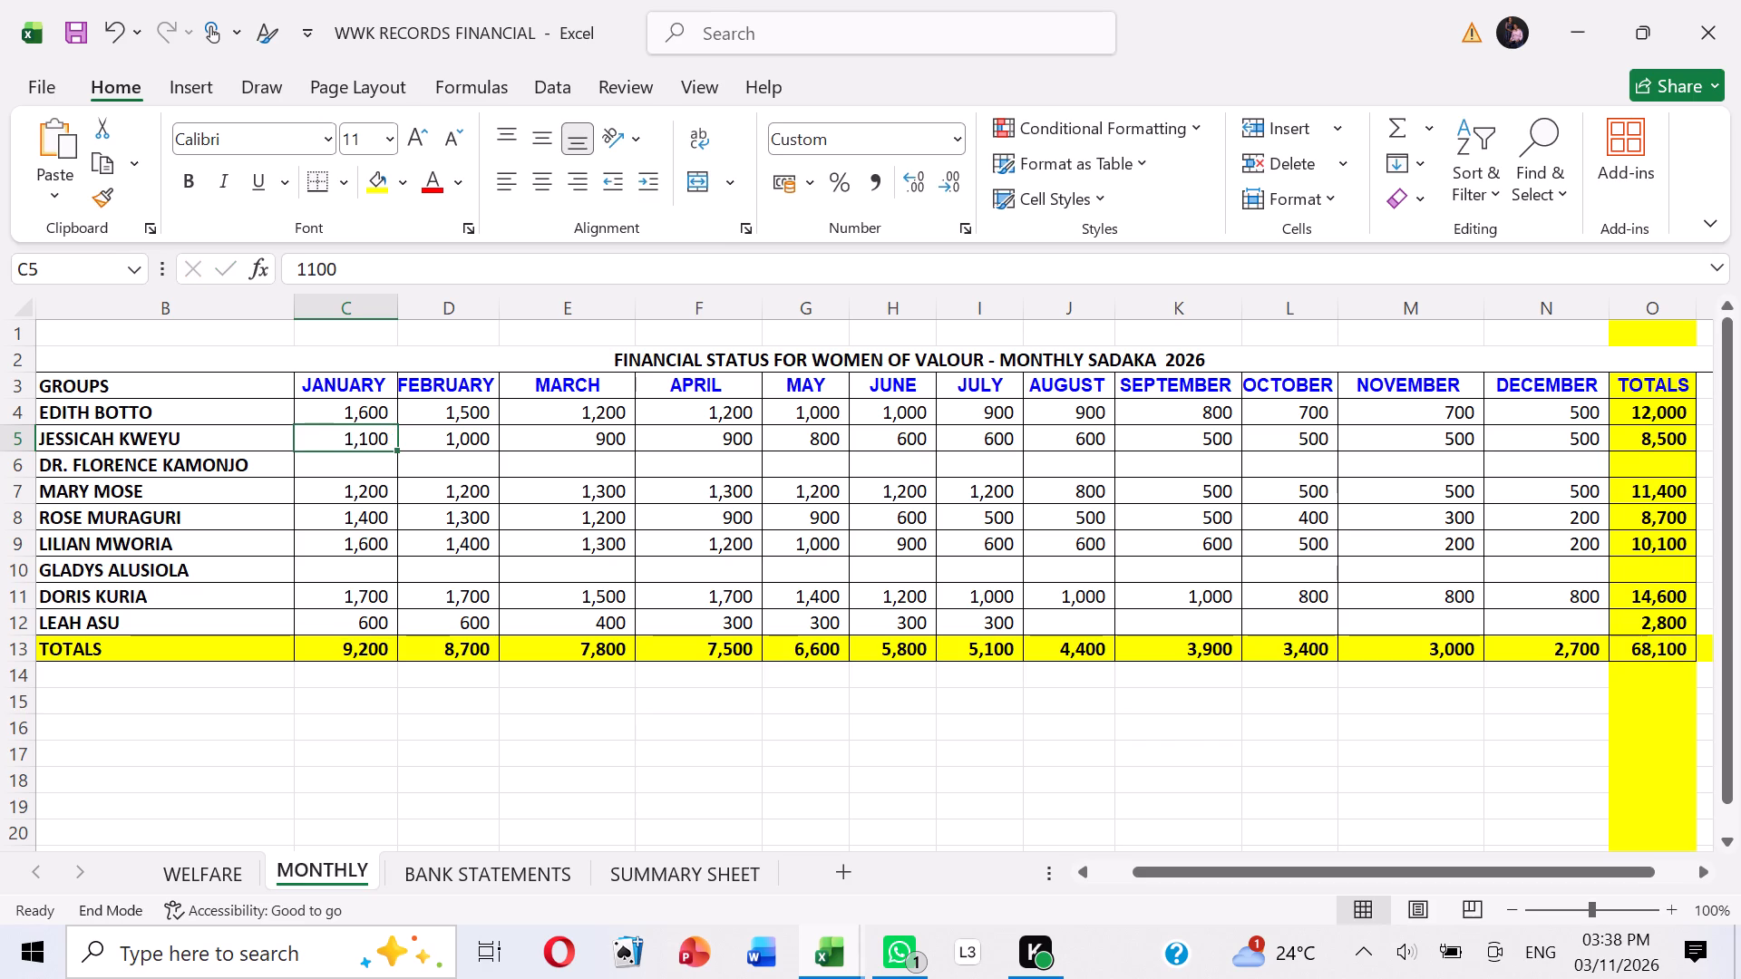
{"action": "key", "text": "Right"}
{"action": "scroll", "coordinate": [348, 434], "scroll_direction": "down", "scroll_amount": 1}
{"action": "scroll", "coordinate": [342, 434], "scroll_direction": "up", "scroll_amount": 1}
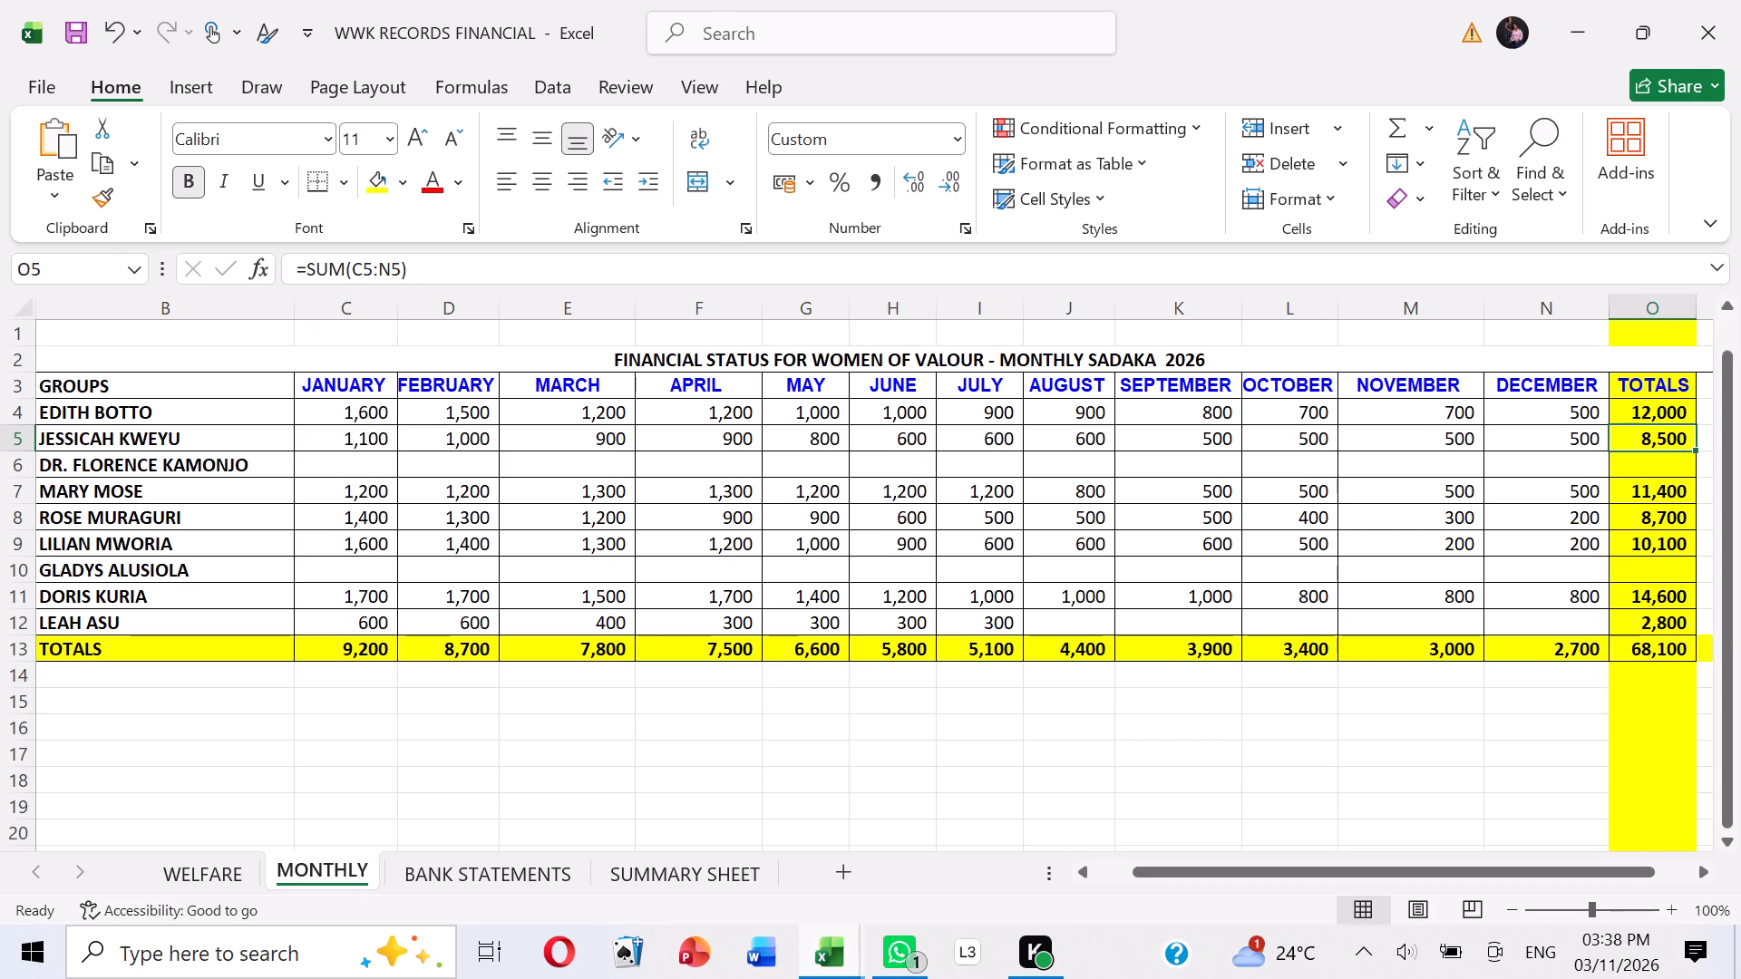
{"action": "left_click", "coordinate": [433, 523]}
{"action": "left_click", "coordinate": [442, 445]}
{"action": "type", "text": "1100"}
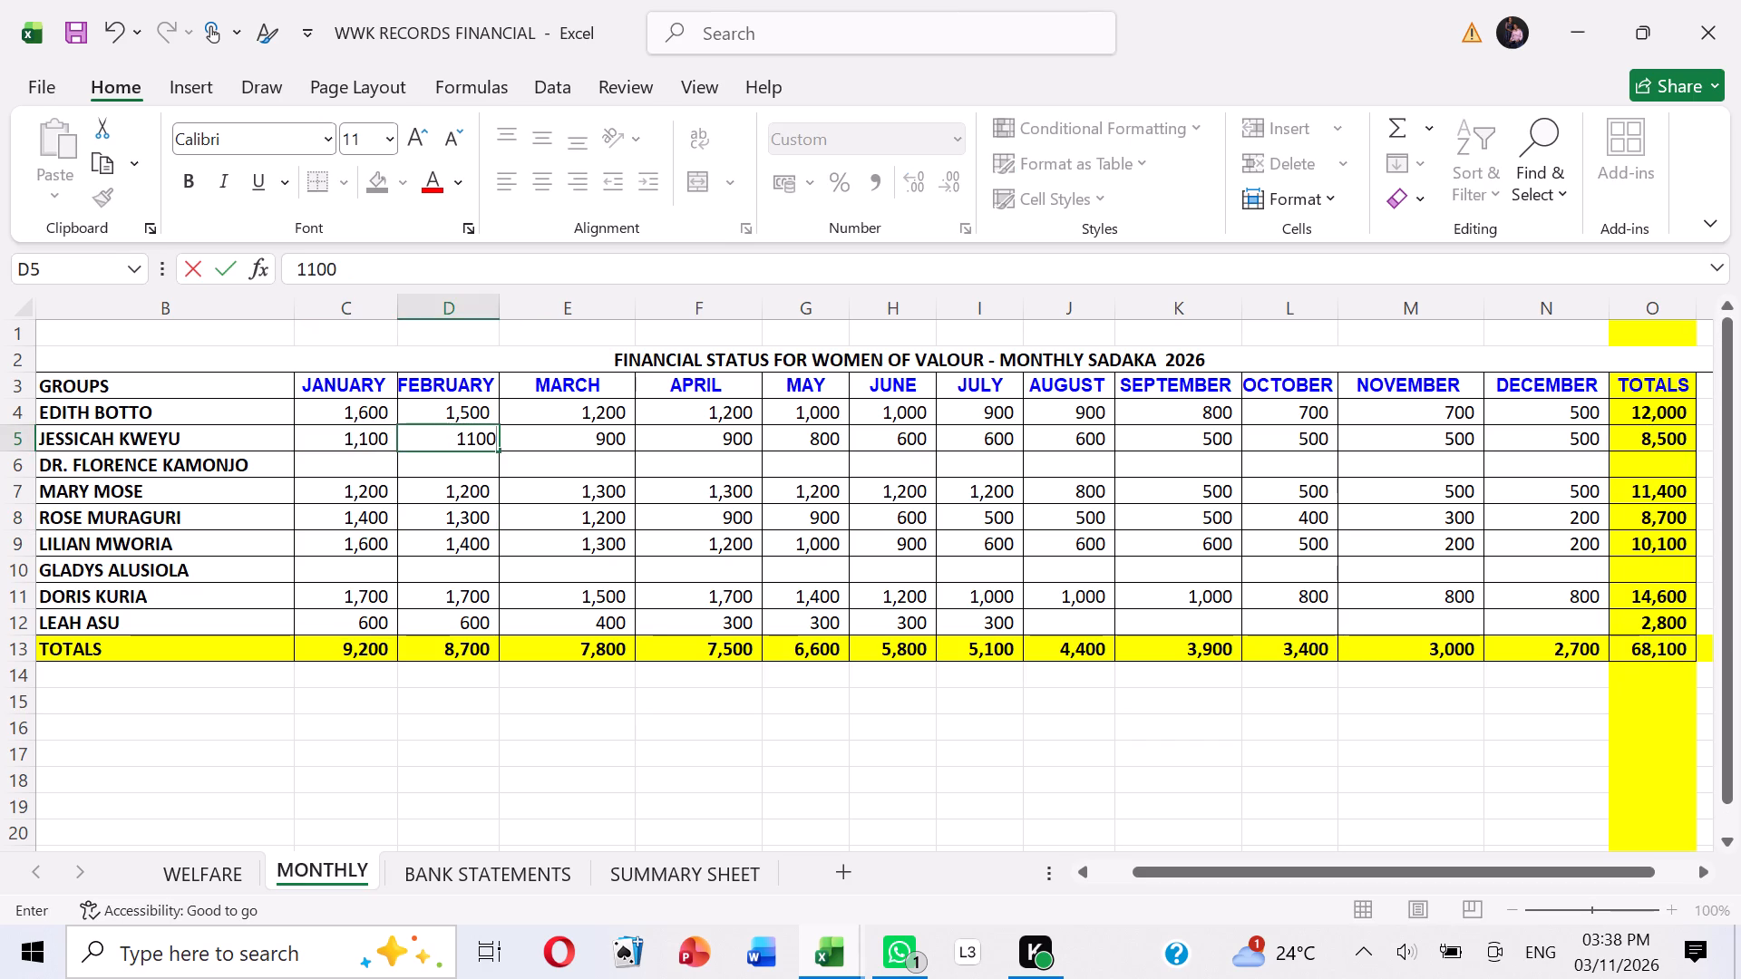
{"action": "key", "text": "Right"}
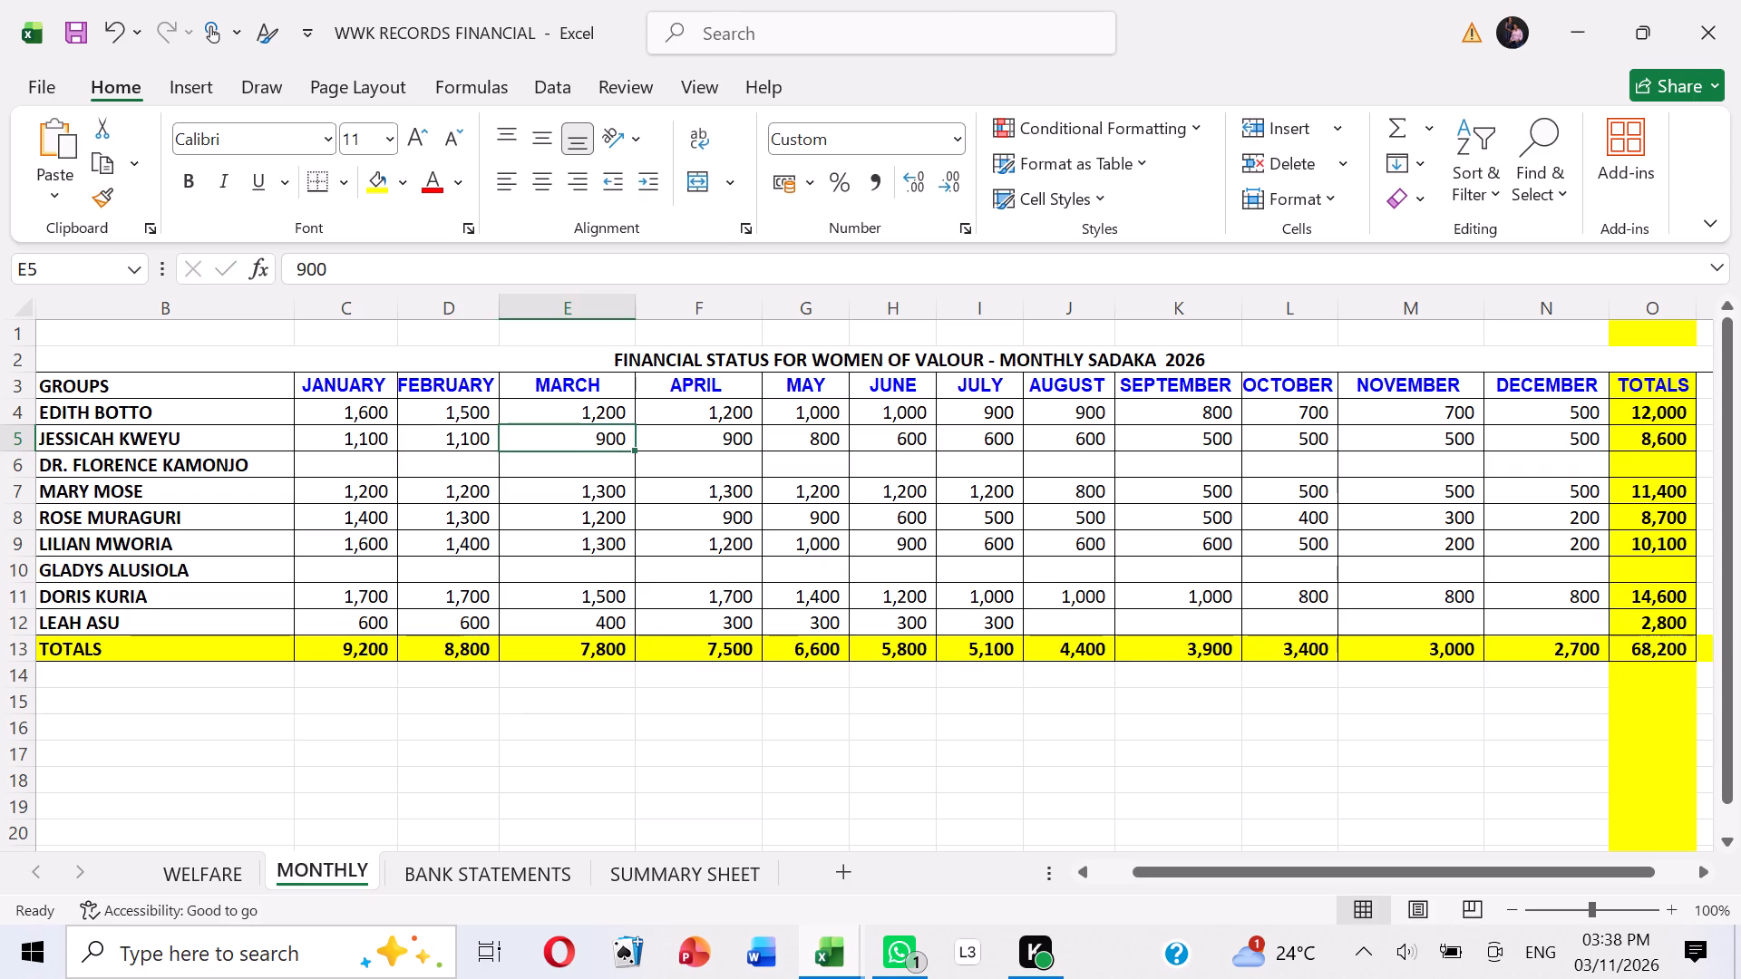
{"action": "type", "text": "1100"}
{"action": "key", "text": "Right"}
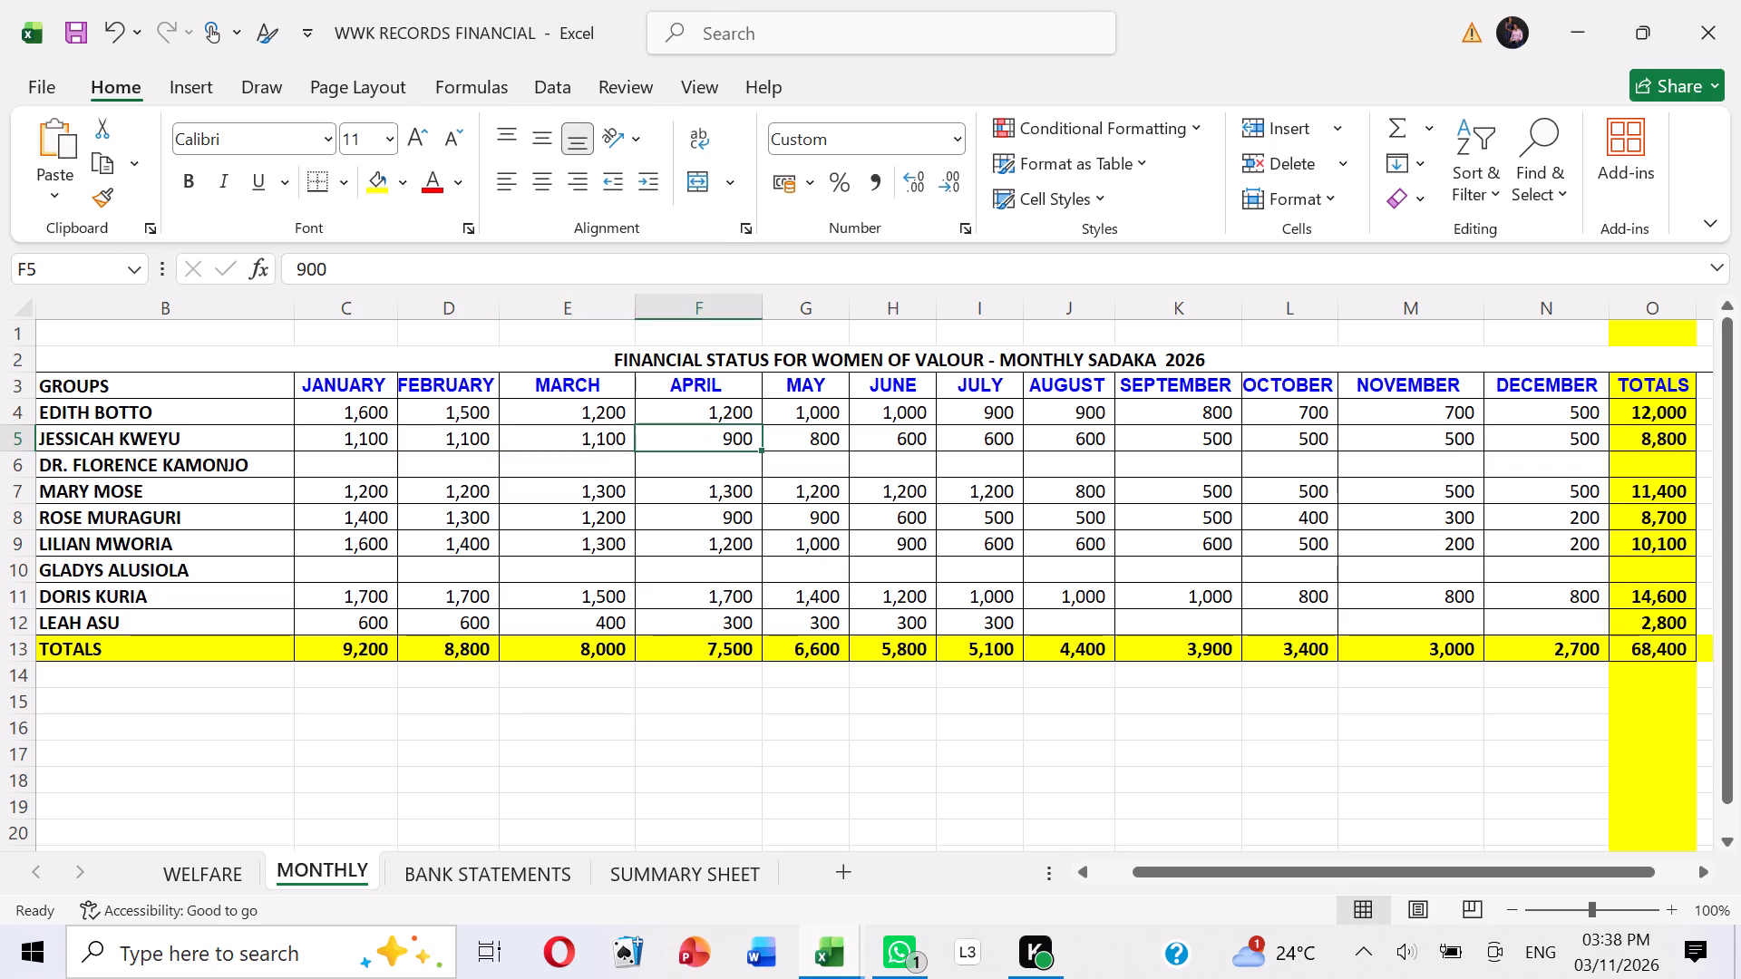
{"action": "type", "text": "1100"}
{"action": "key", "text": "Right"}
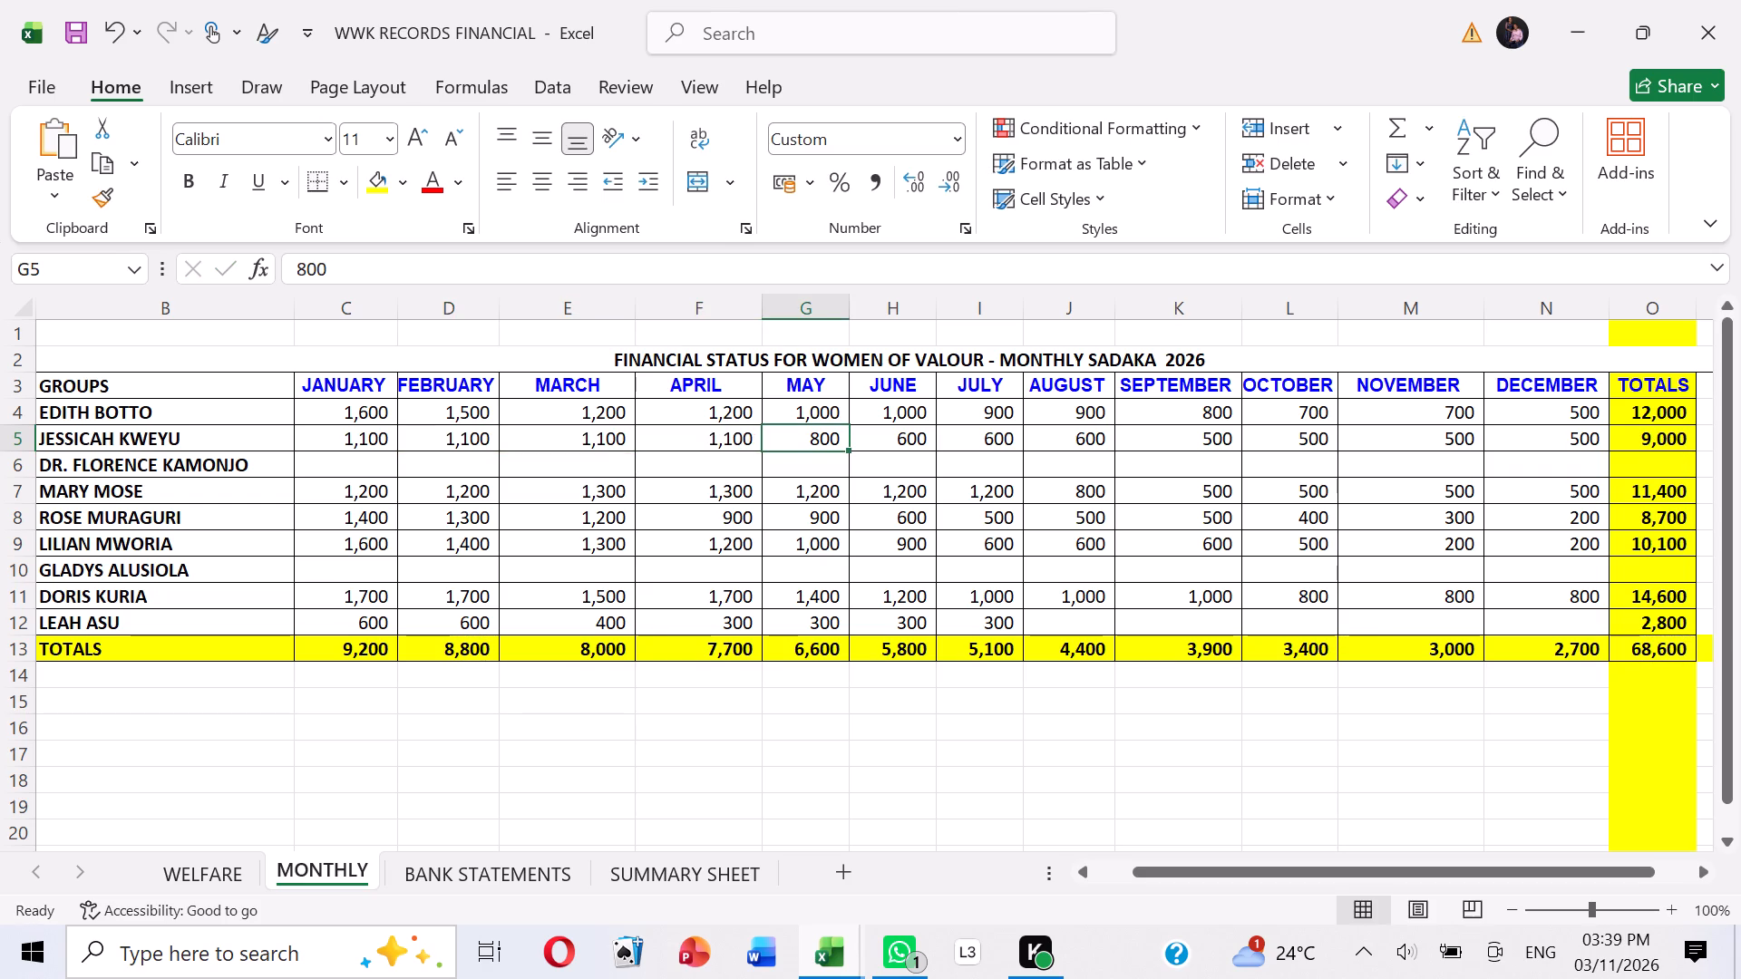
In row 5, set May to 1000 and each month from June through November to 700.
{"action": "key", "text": "1"}
{"action": "type", "text": "000"}
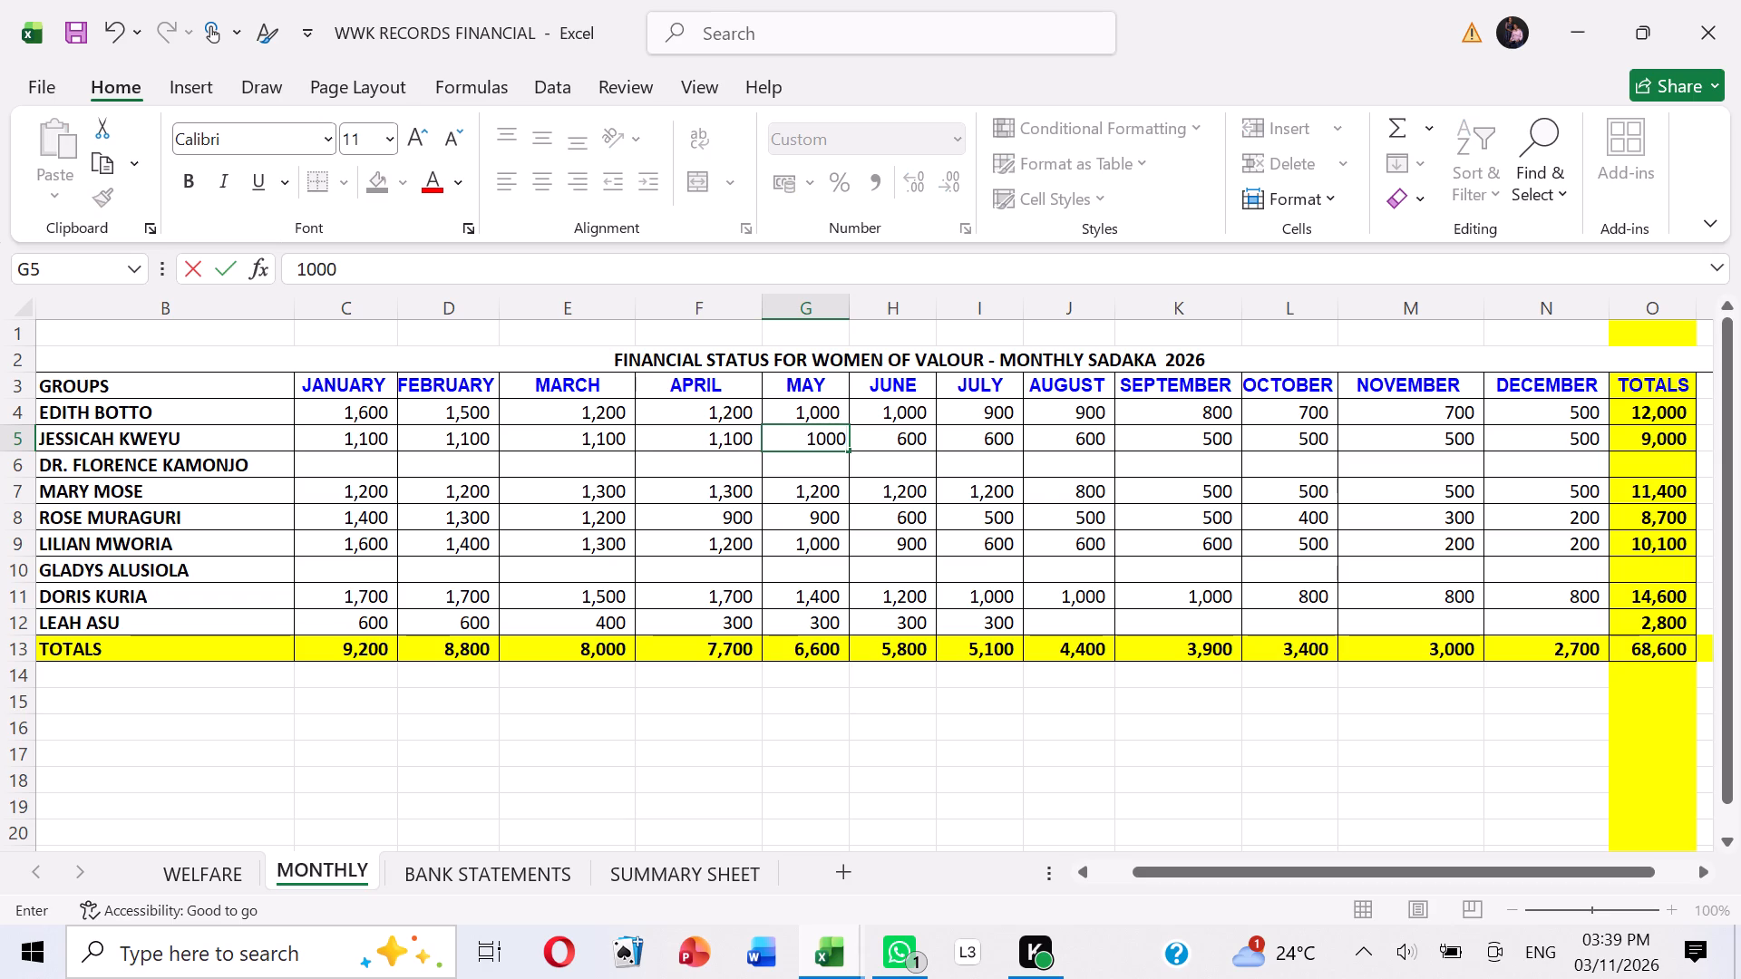
{"action": "key", "text": "Right"}
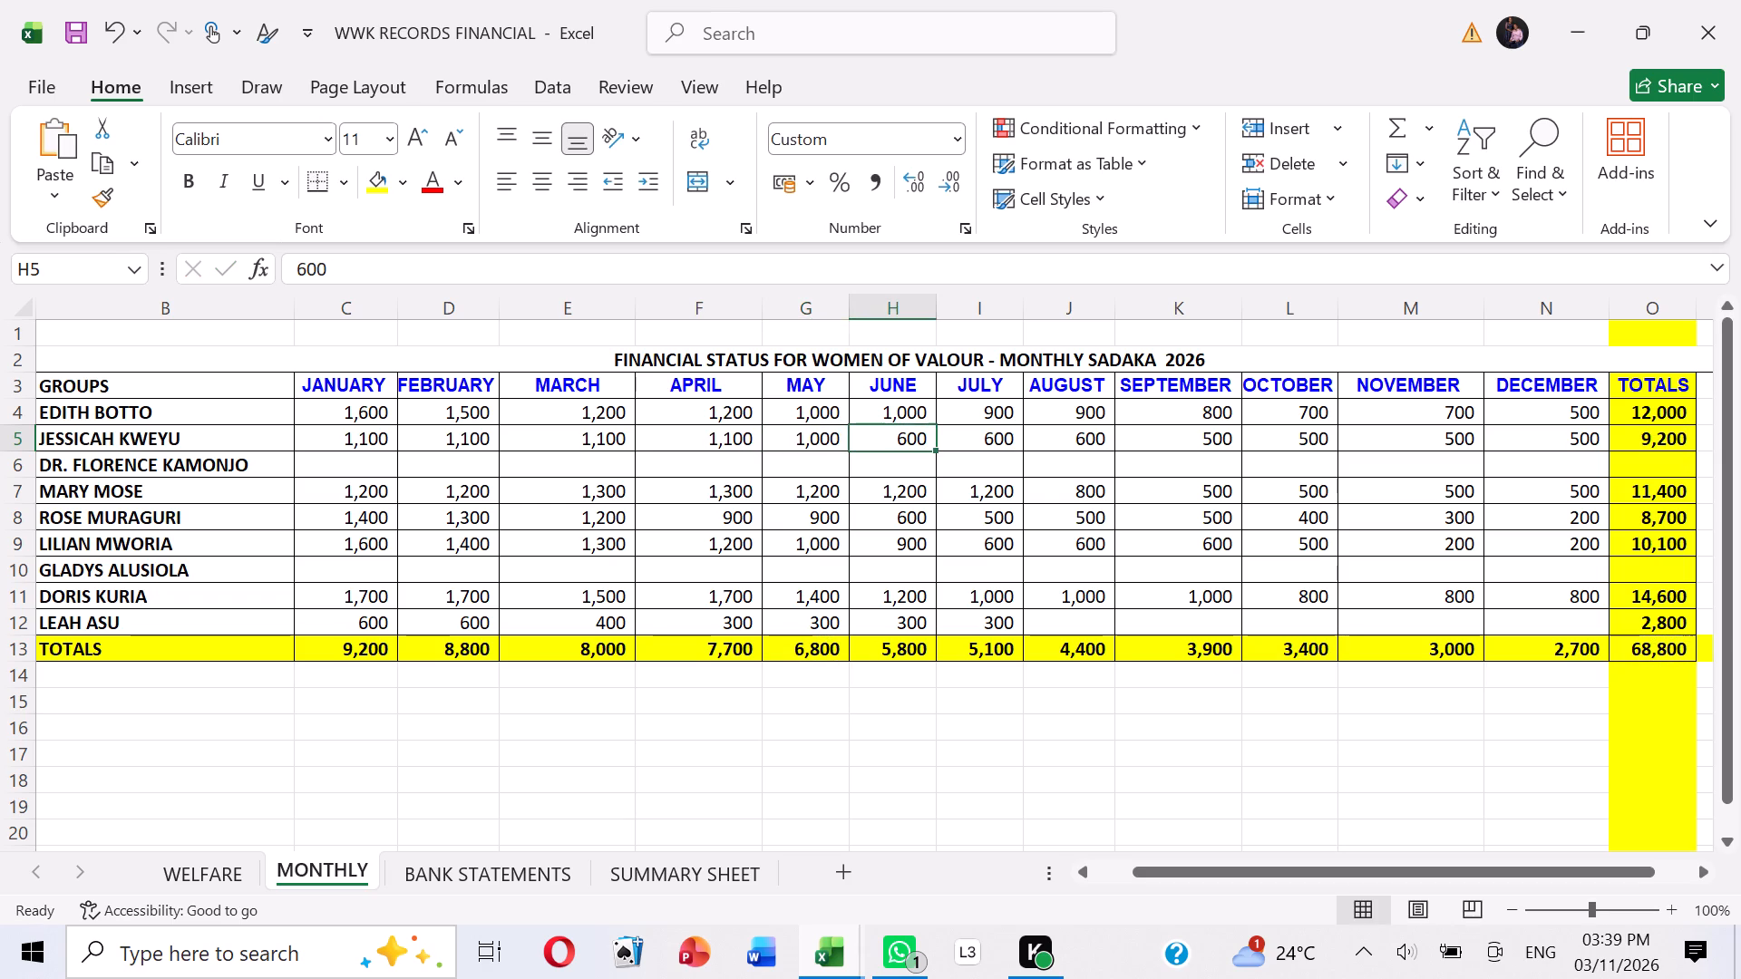
{"action": "type", "text": "700"}
{"action": "key", "text": "Right"}
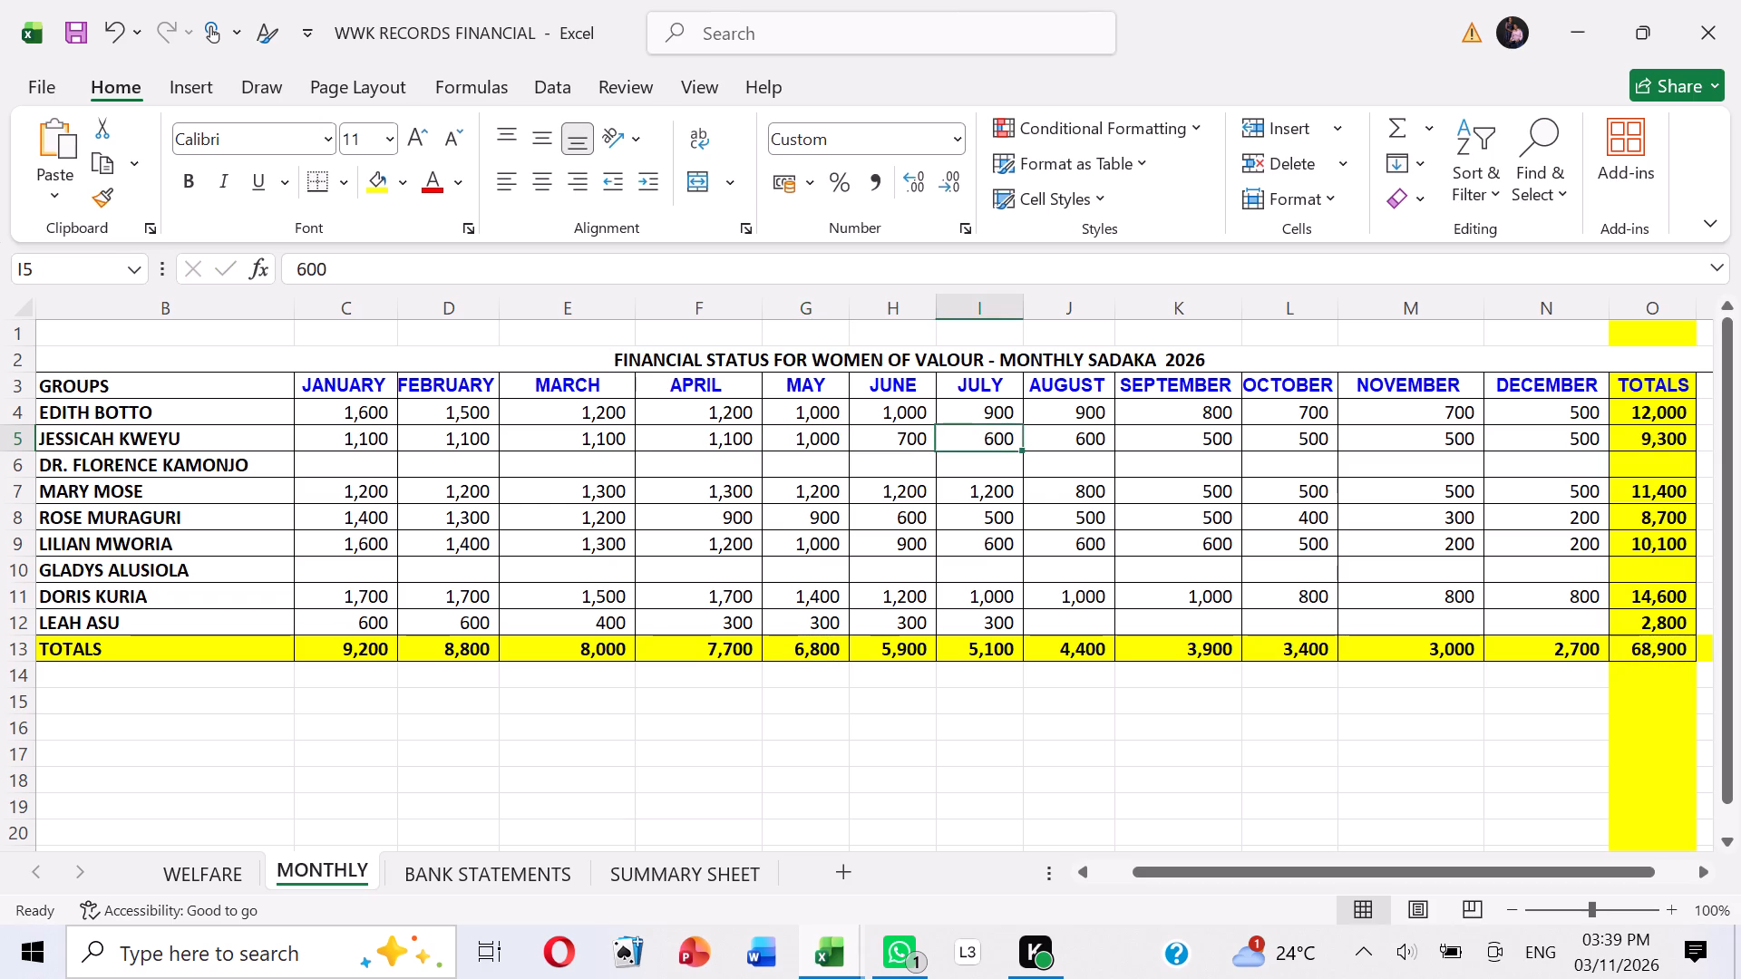
{"action": "type", "text": "700"}
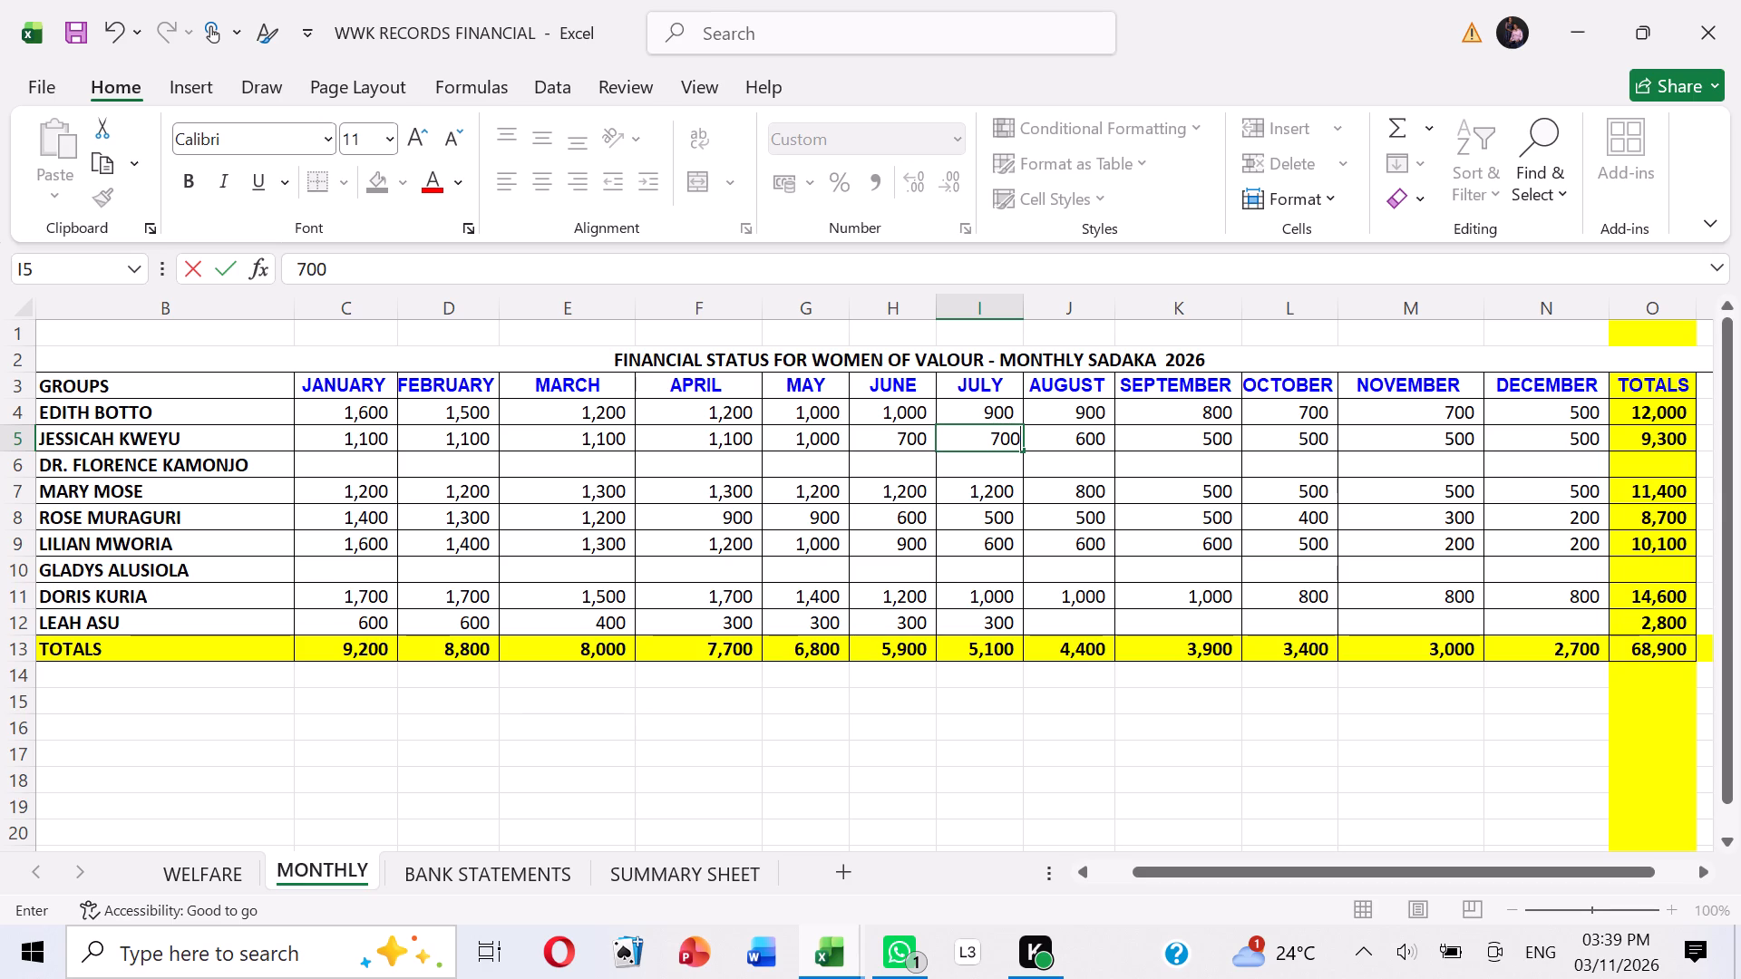
{"action": "key", "text": "Right"}
{"action": "type", "text": "700"}
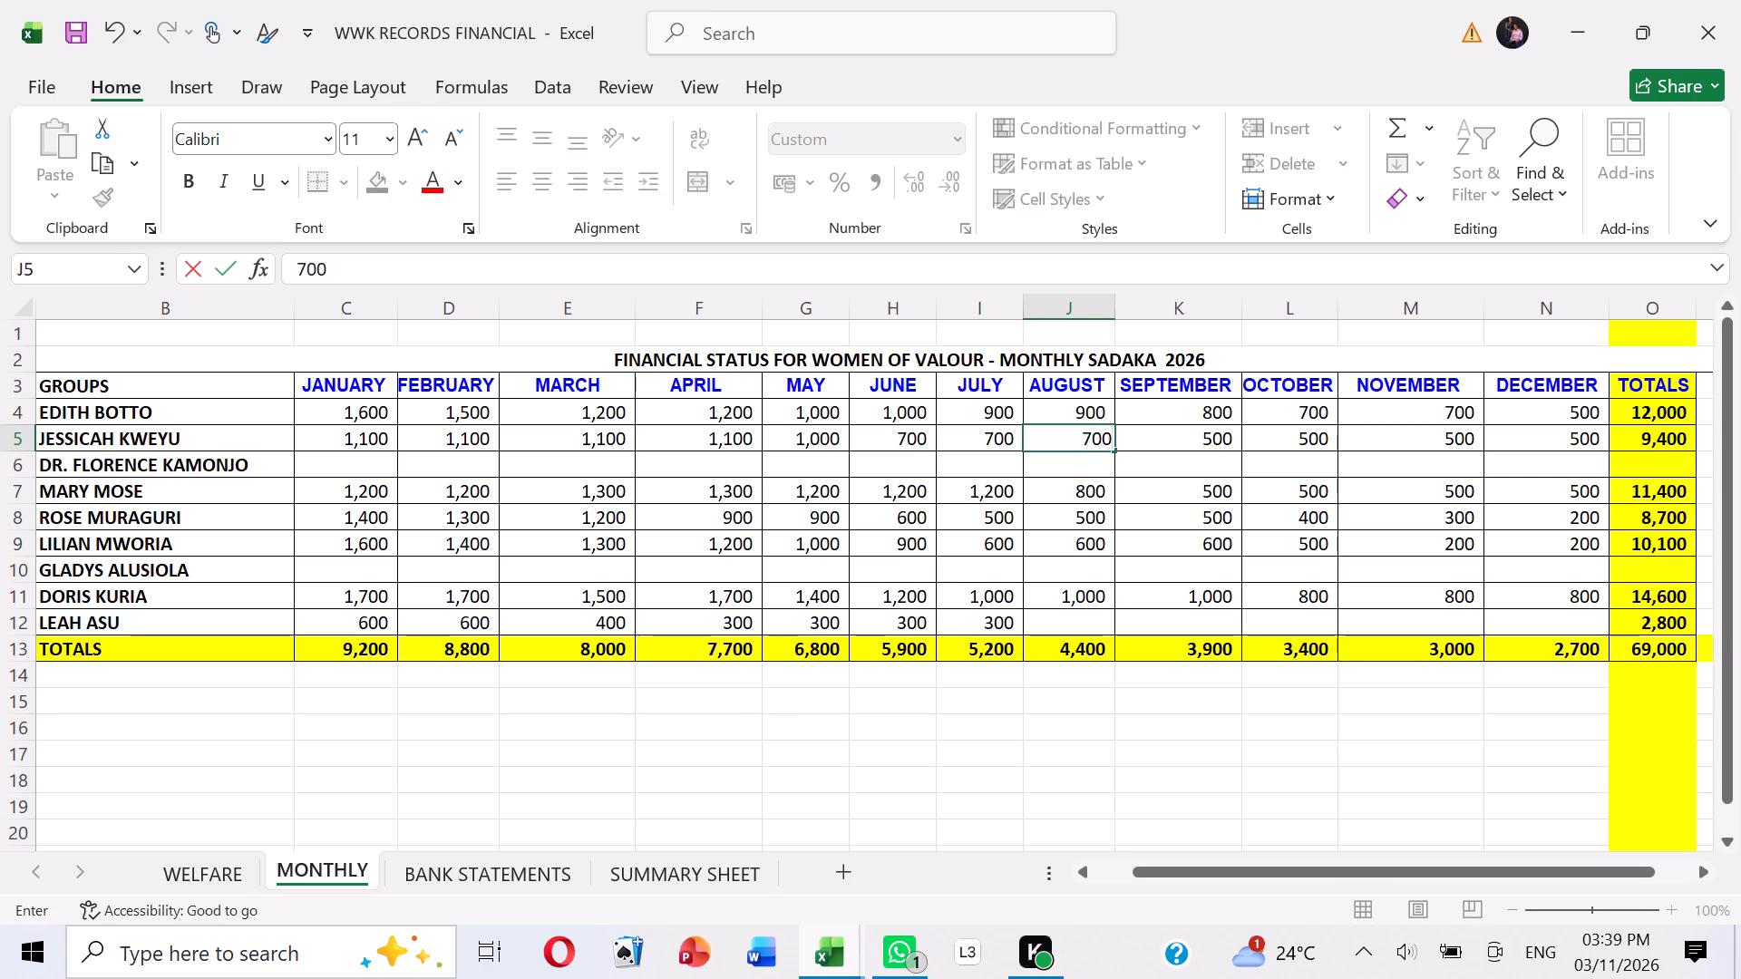
{"action": "key", "text": "Right"}
{"action": "type", "text": "700"}
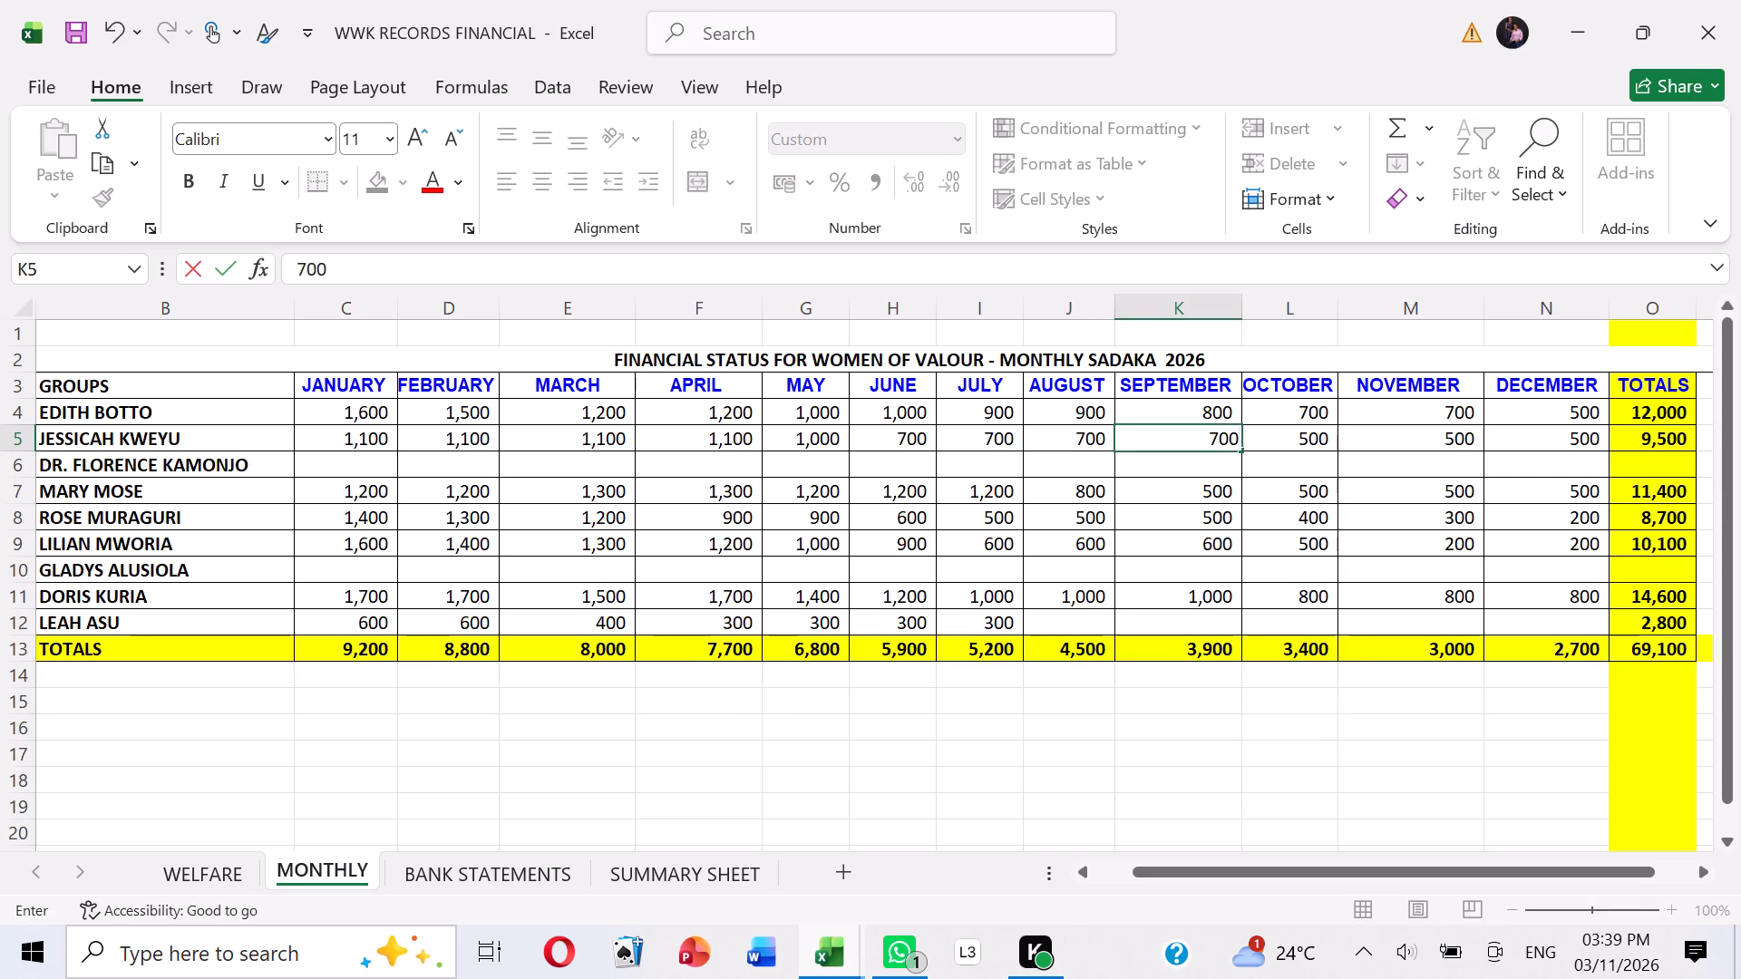
{"action": "key", "text": "Right"}
{"action": "type", "text": "700"}
{"action": "key", "text": "Right"}
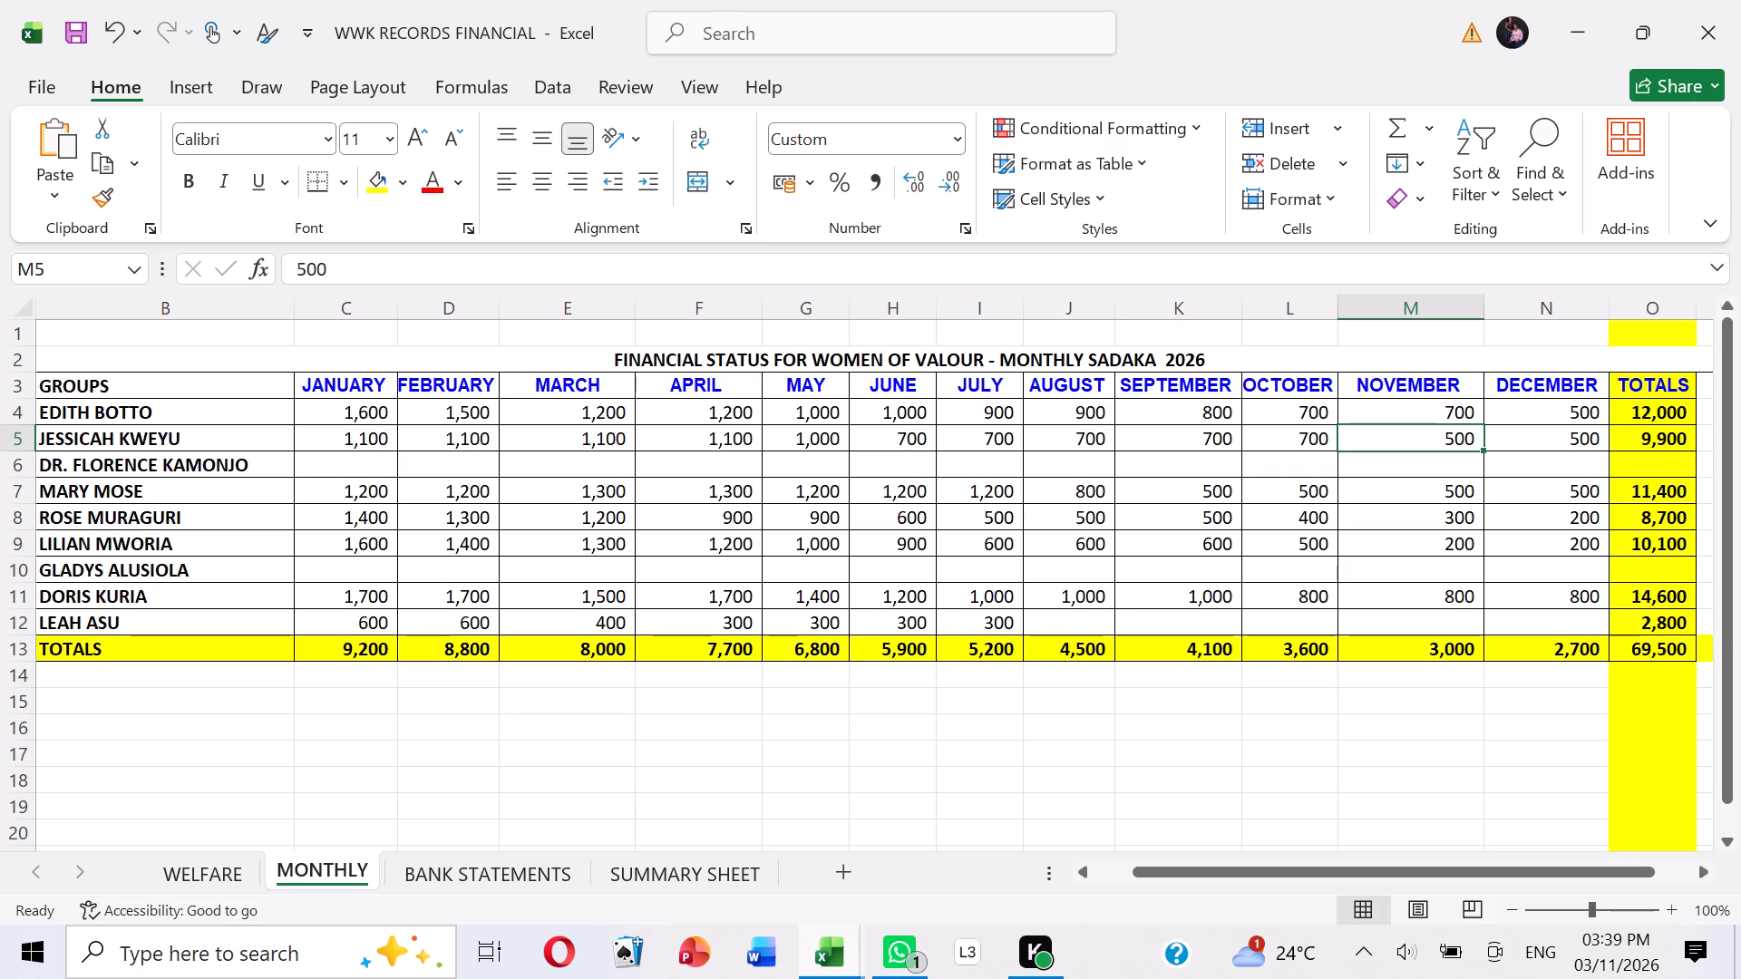
{"action": "type", "text": "700"}
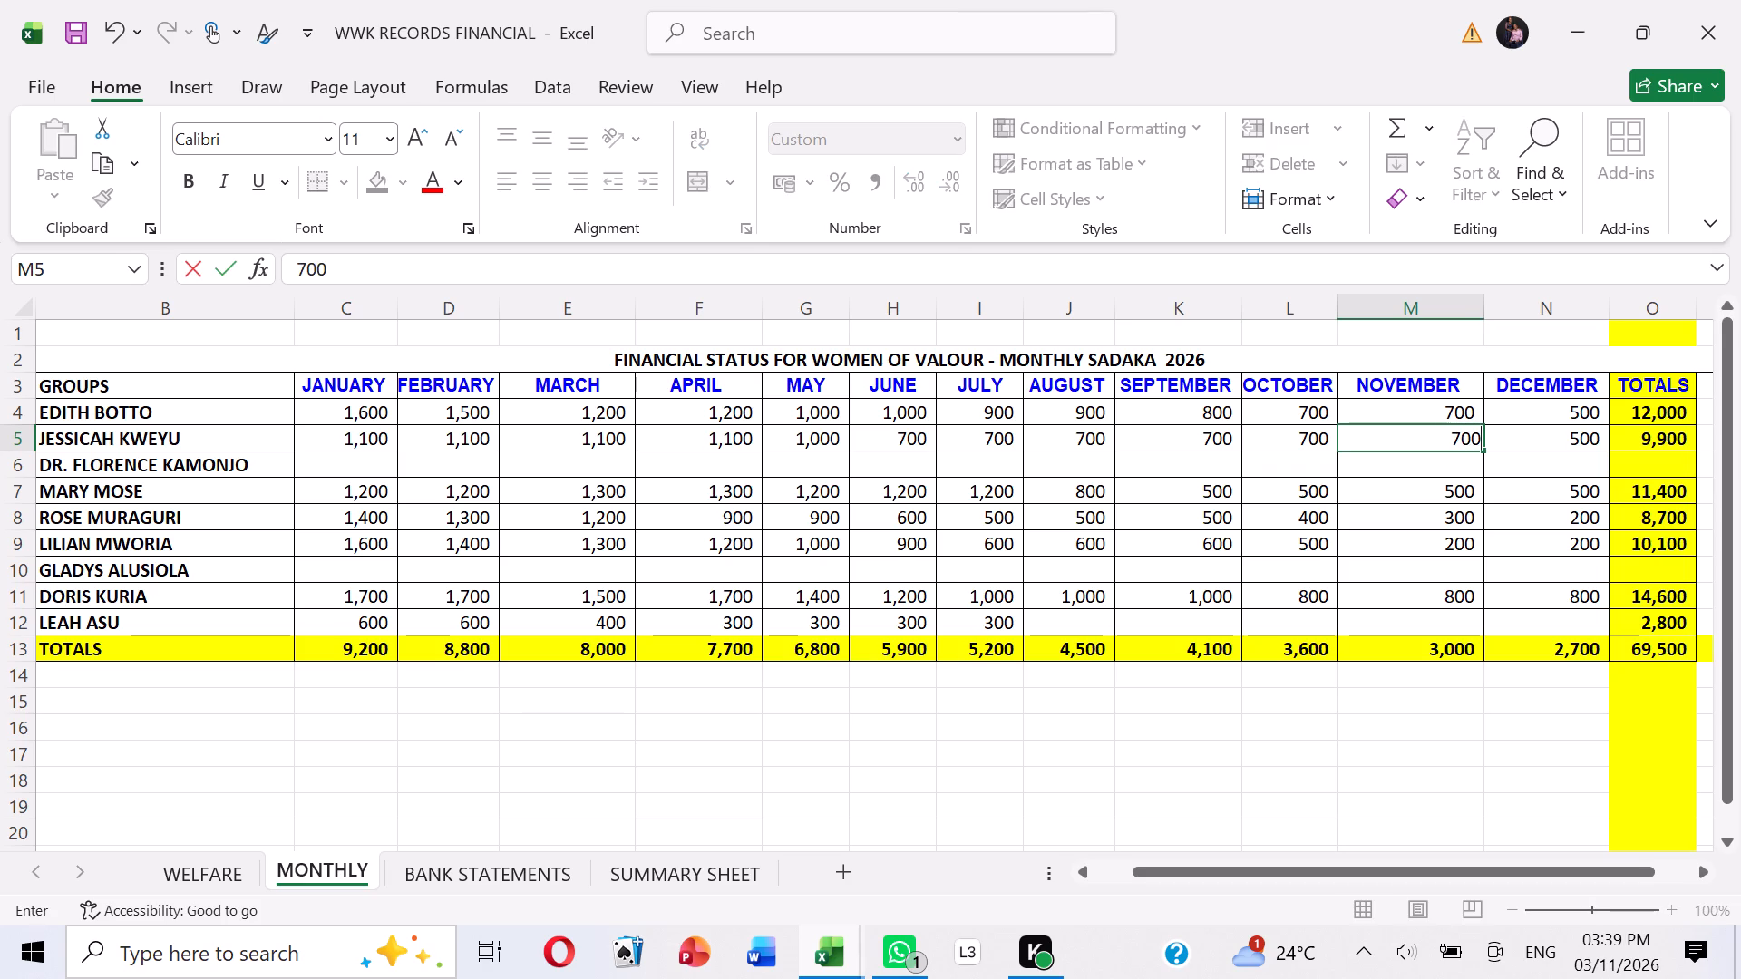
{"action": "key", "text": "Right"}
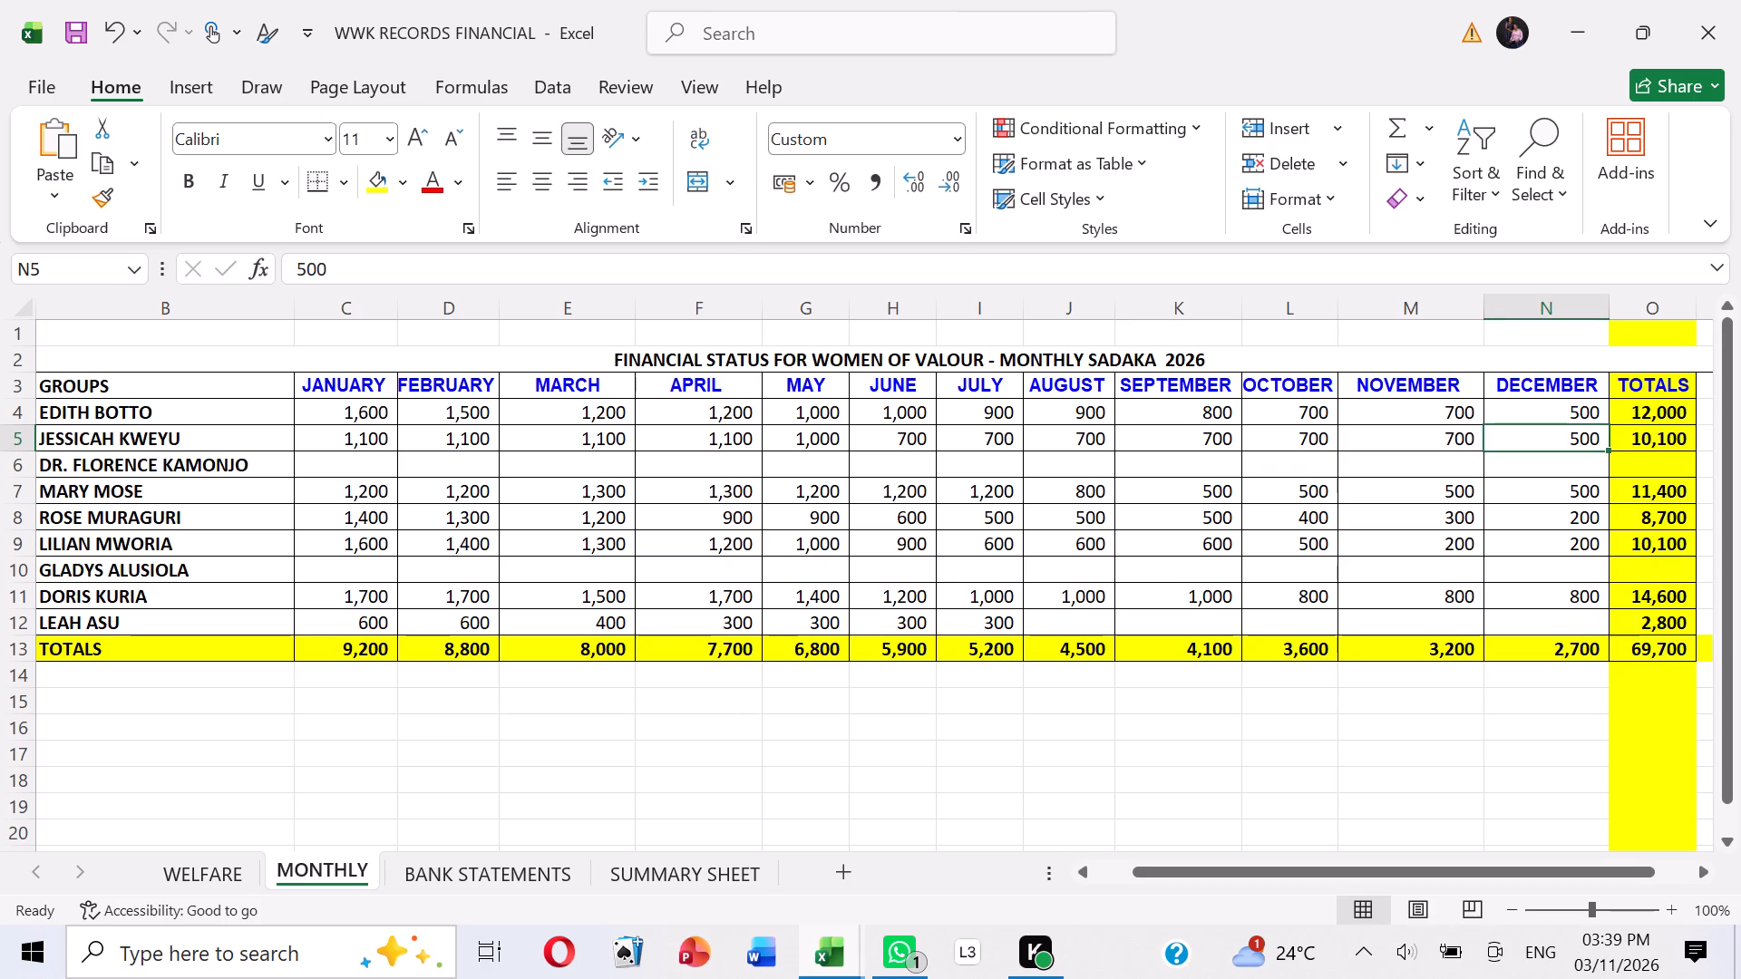
Set December in row 5 of the monthly sadaka table to 600 and save the workbook.
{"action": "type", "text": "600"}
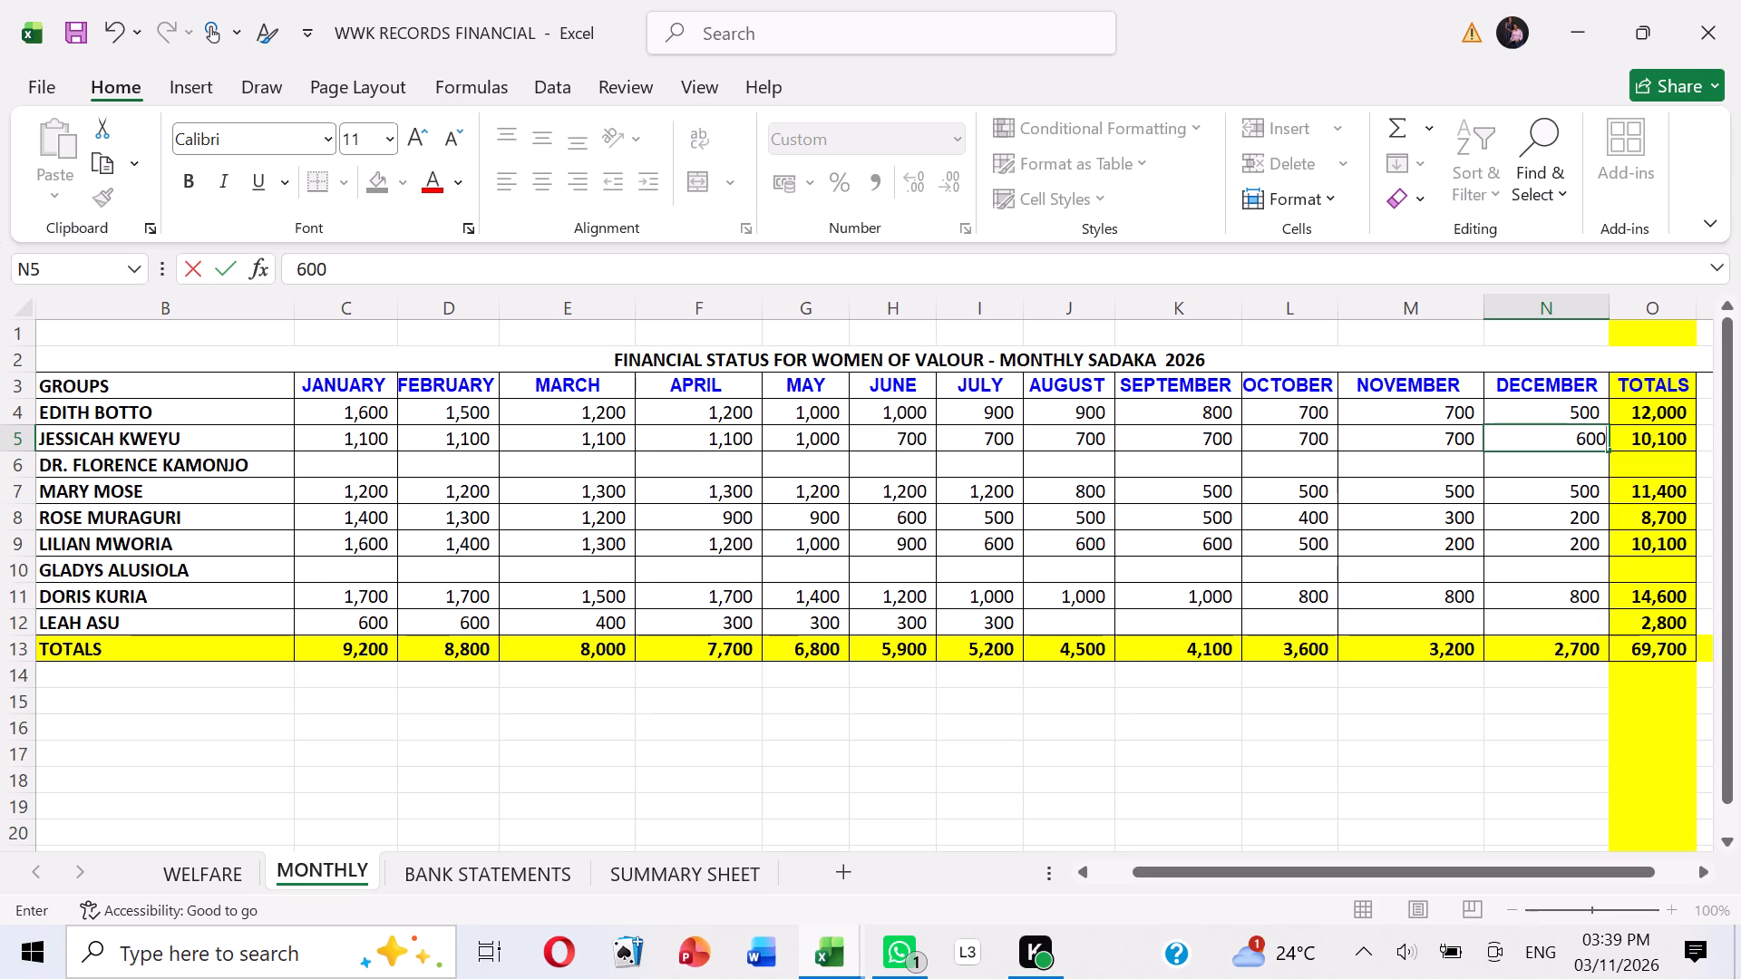
{"action": "left_click", "coordinate": [75, 21]}
{"action": "left_click", "coordinate": [1156, 702]}
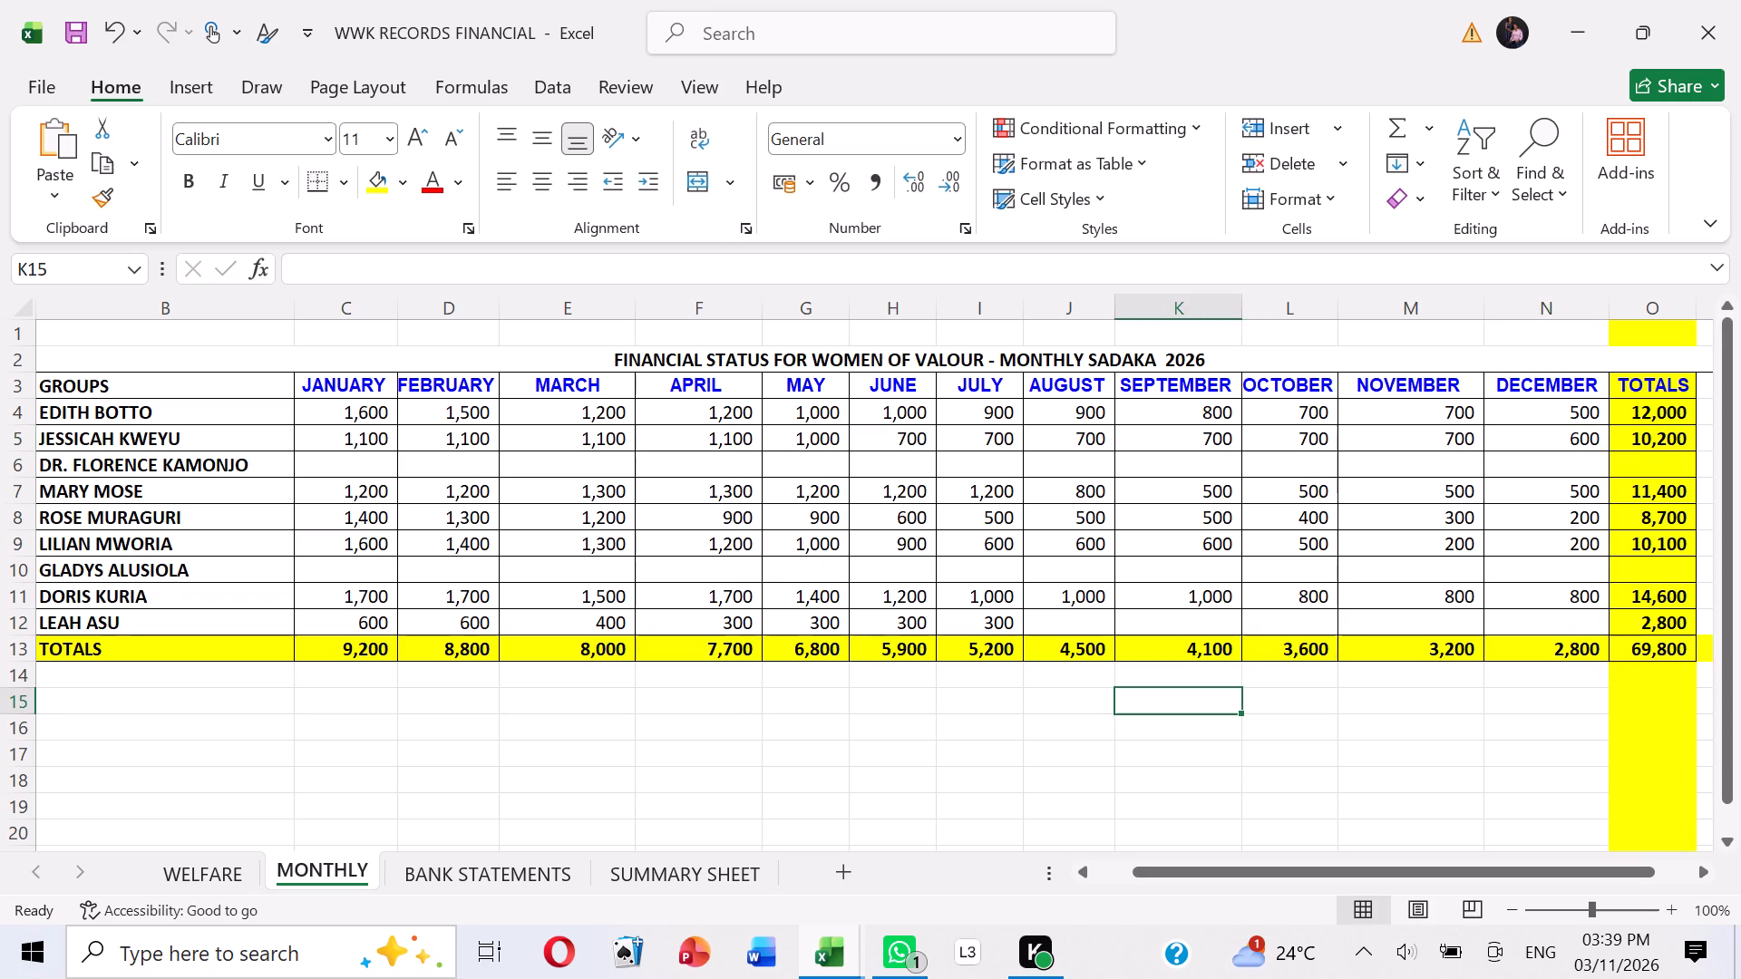
Go to the WELFARE sheet and select the empty WWK 1 cell in row 5.
{"action": "left_click", "coordinate": [350, 468]}
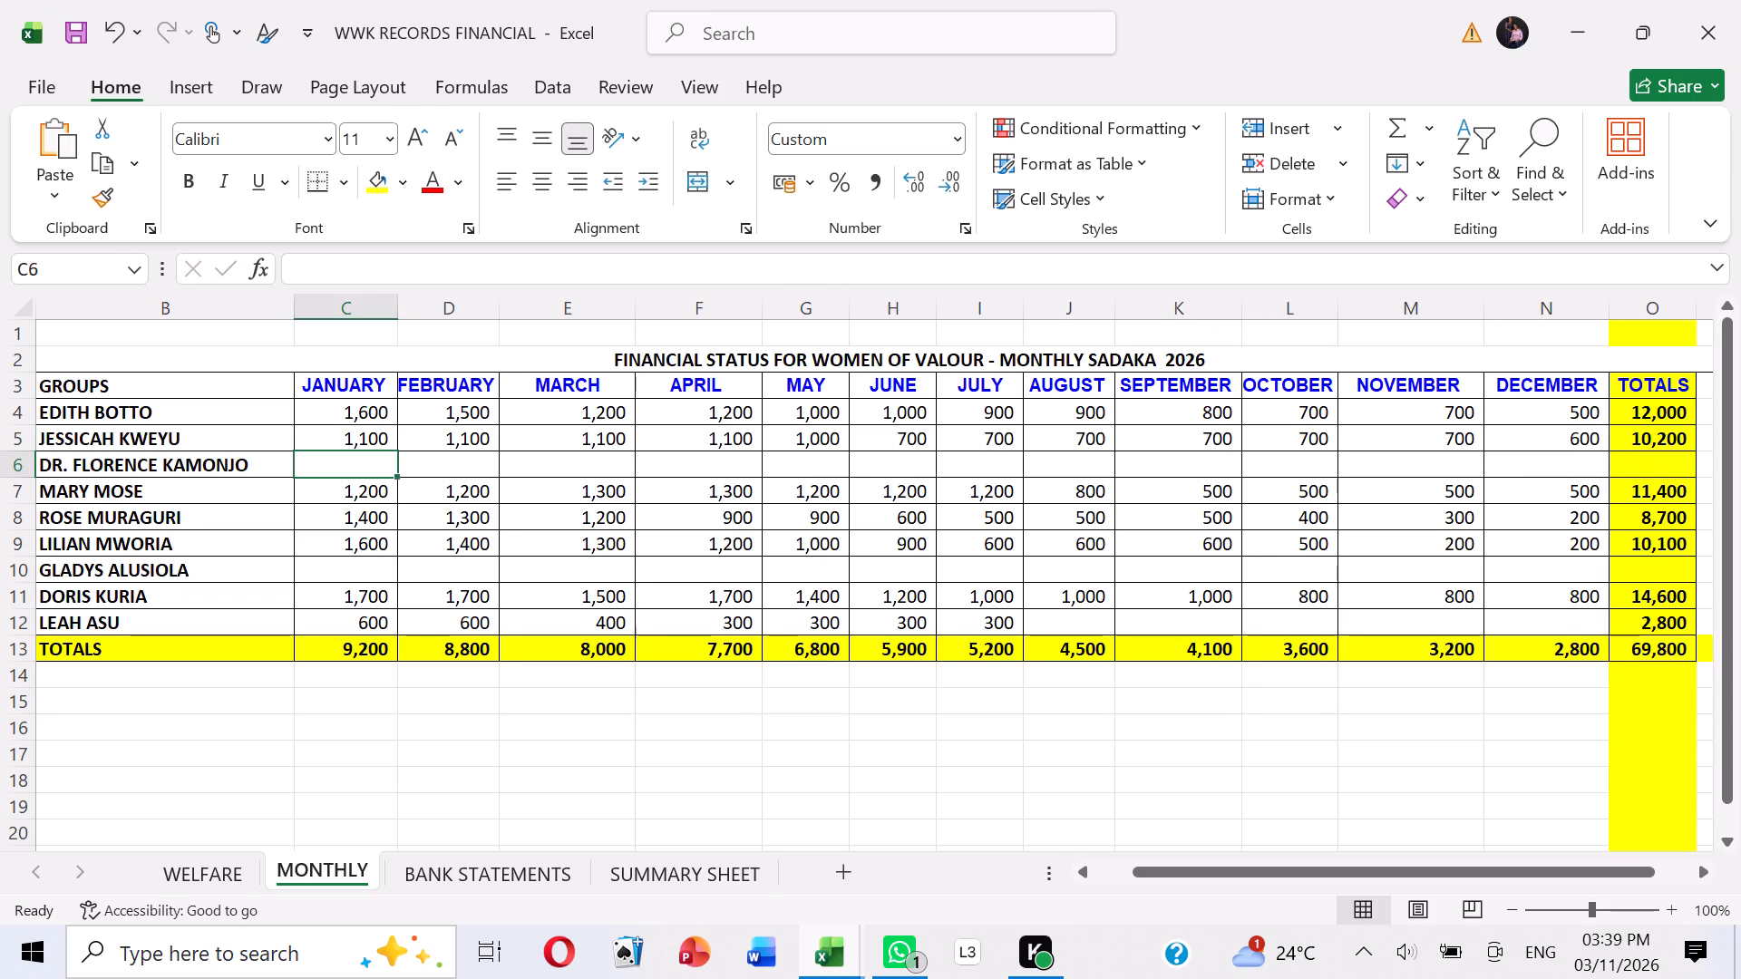
{"action": "left_click", "coordinate": [225, 883]}
{"action": "left_click", "coordinate": [388, 509]}
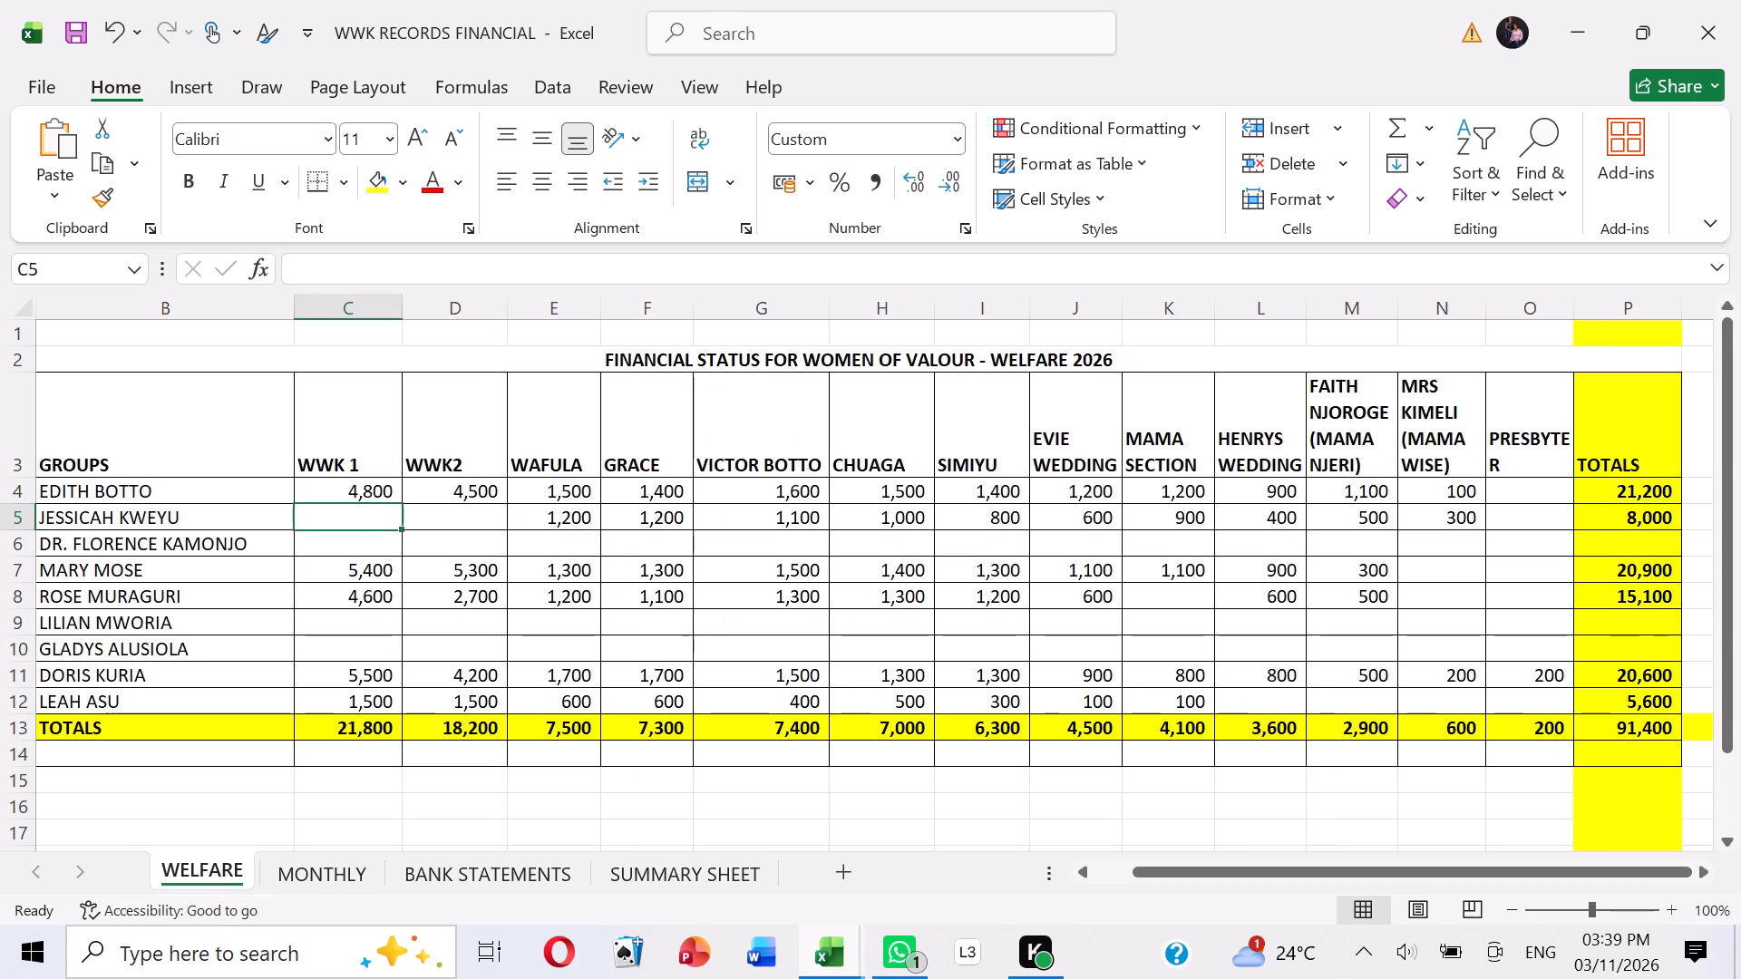
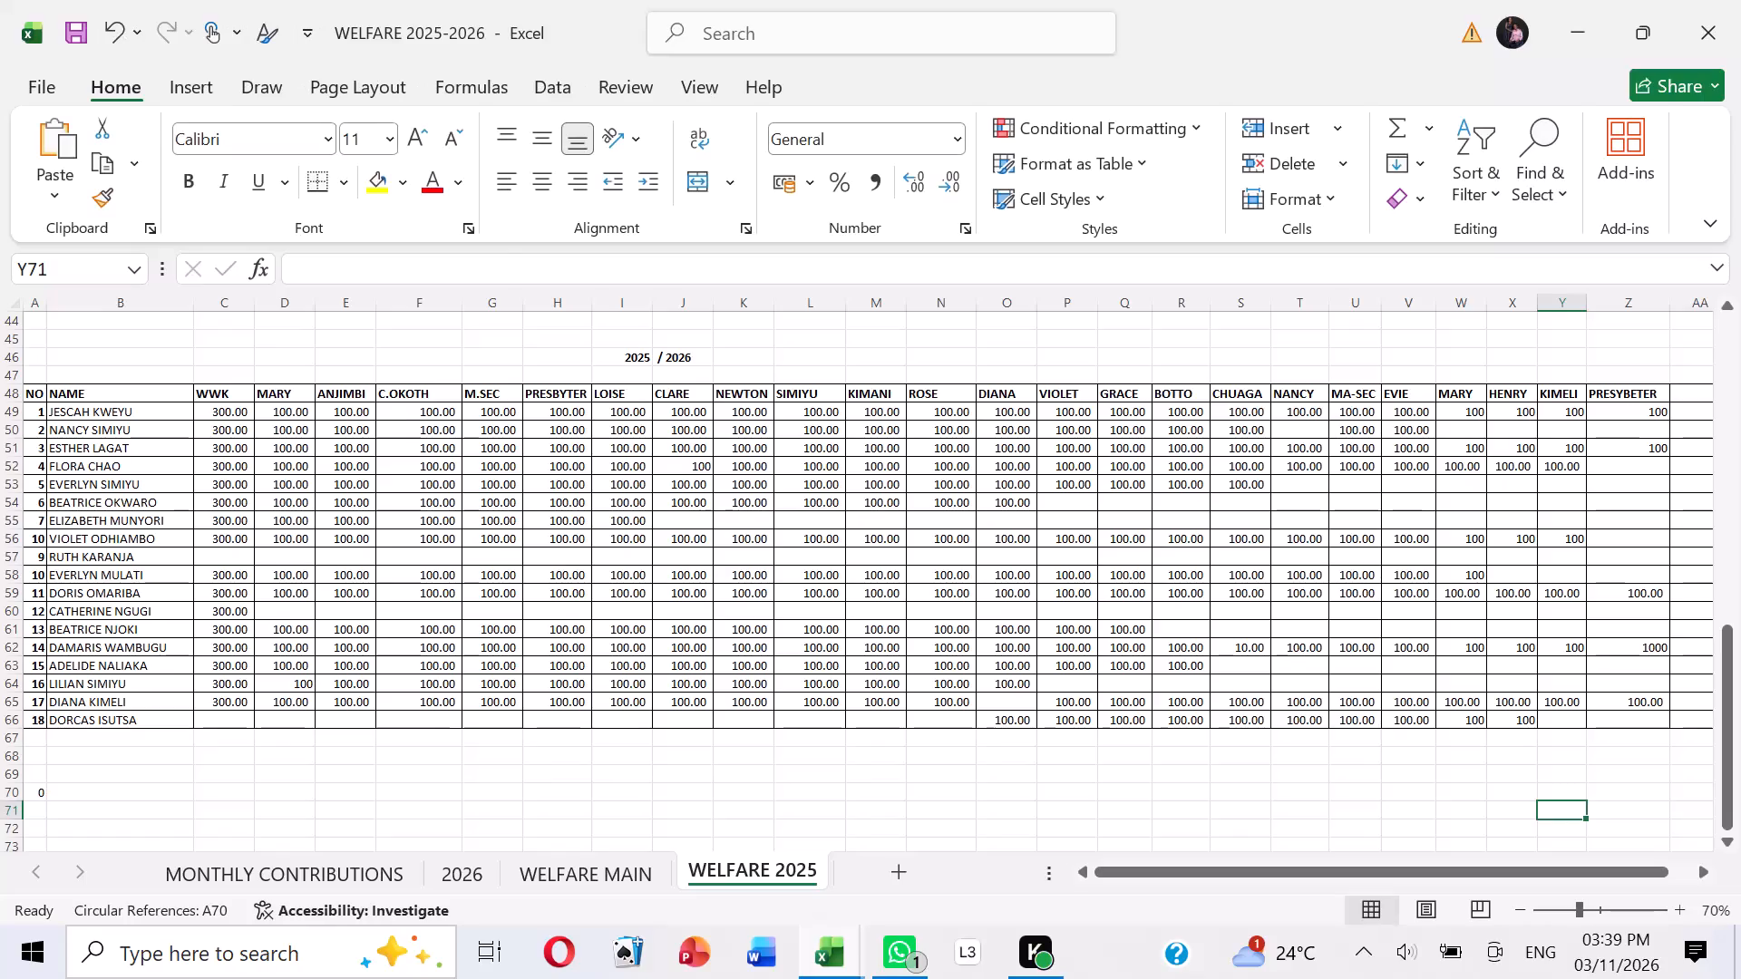
Check the members' contributions in the WELFARE 2025-2026 workbook on the WELFARE 2025, 2026 and MONTHLY CONTRIBUTIONS sheets.
{"action": "left_click", "coordinate": [229, 415]}
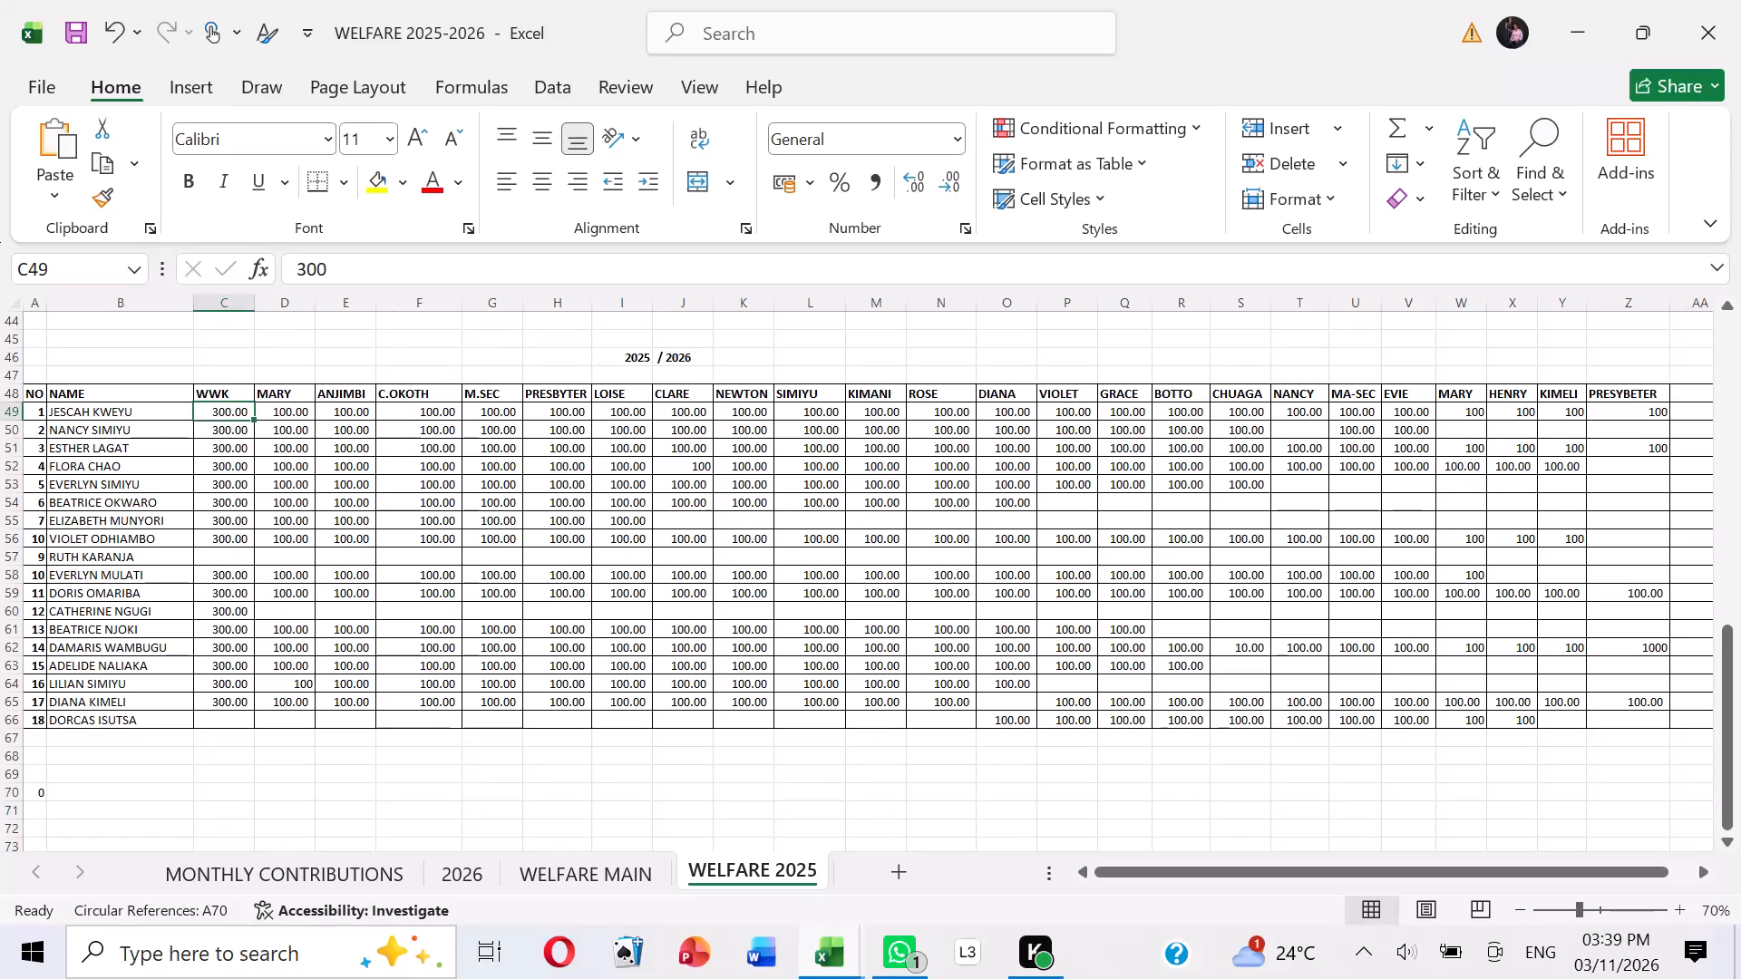
{"action": "left_click", "coordinate": [479, 885]}
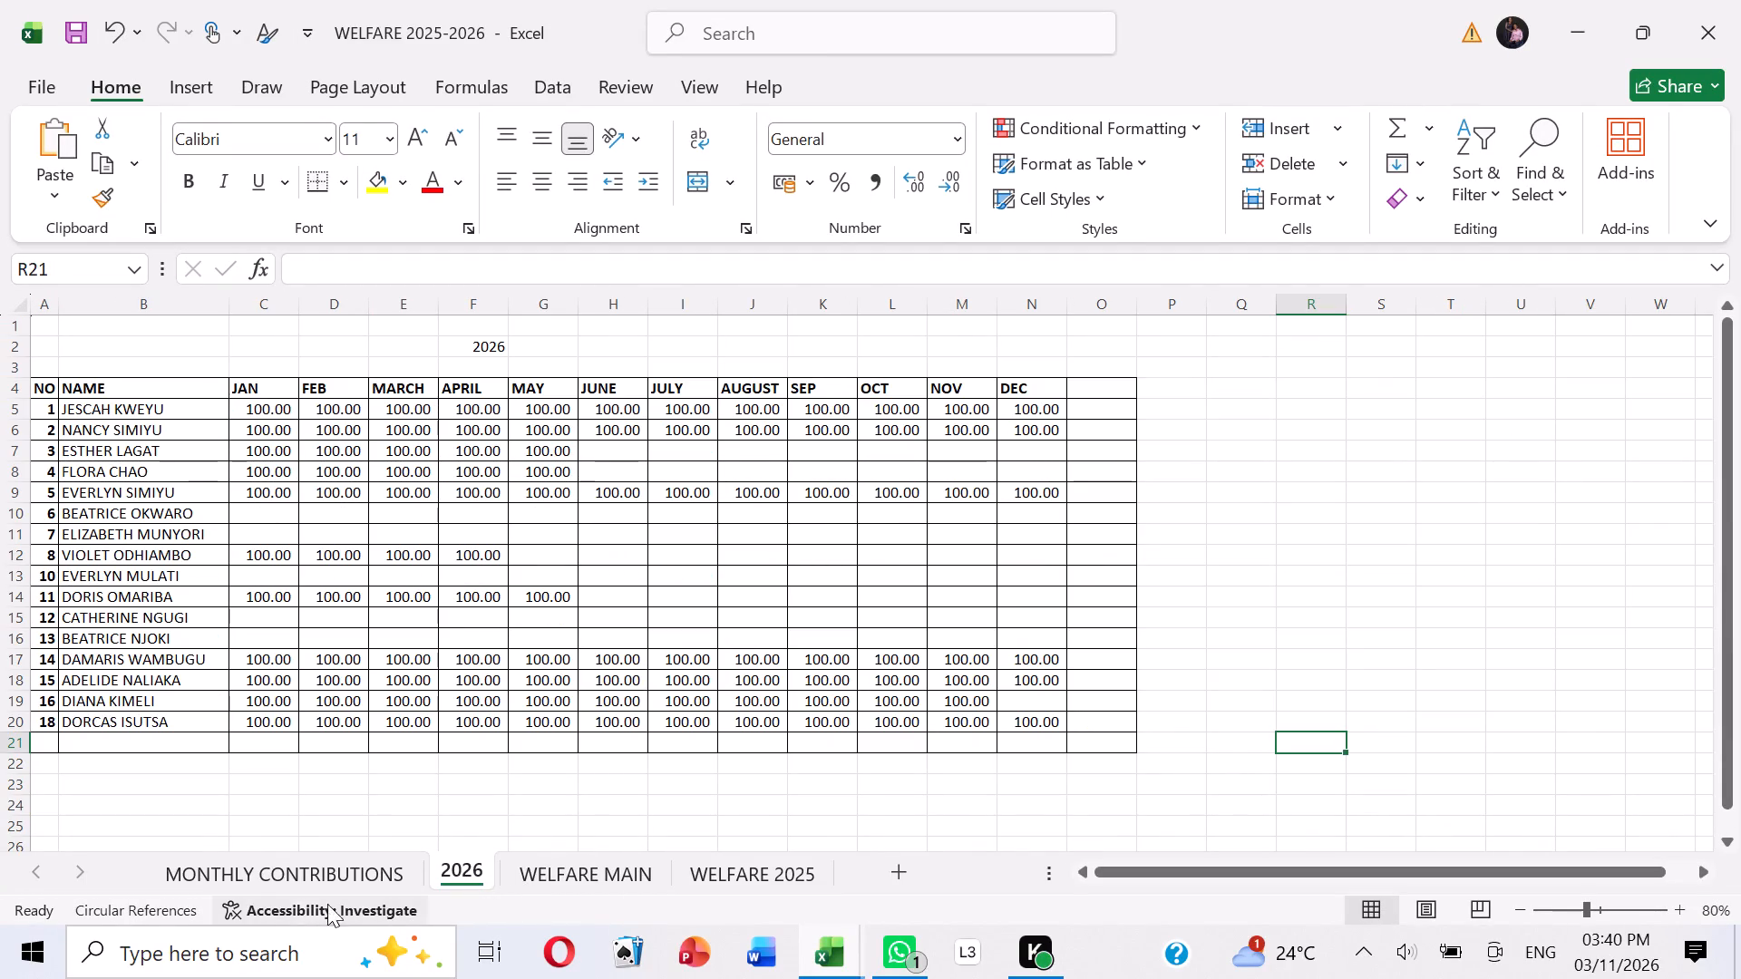
{"action": "left_click", "coordinate": [248, 877]}
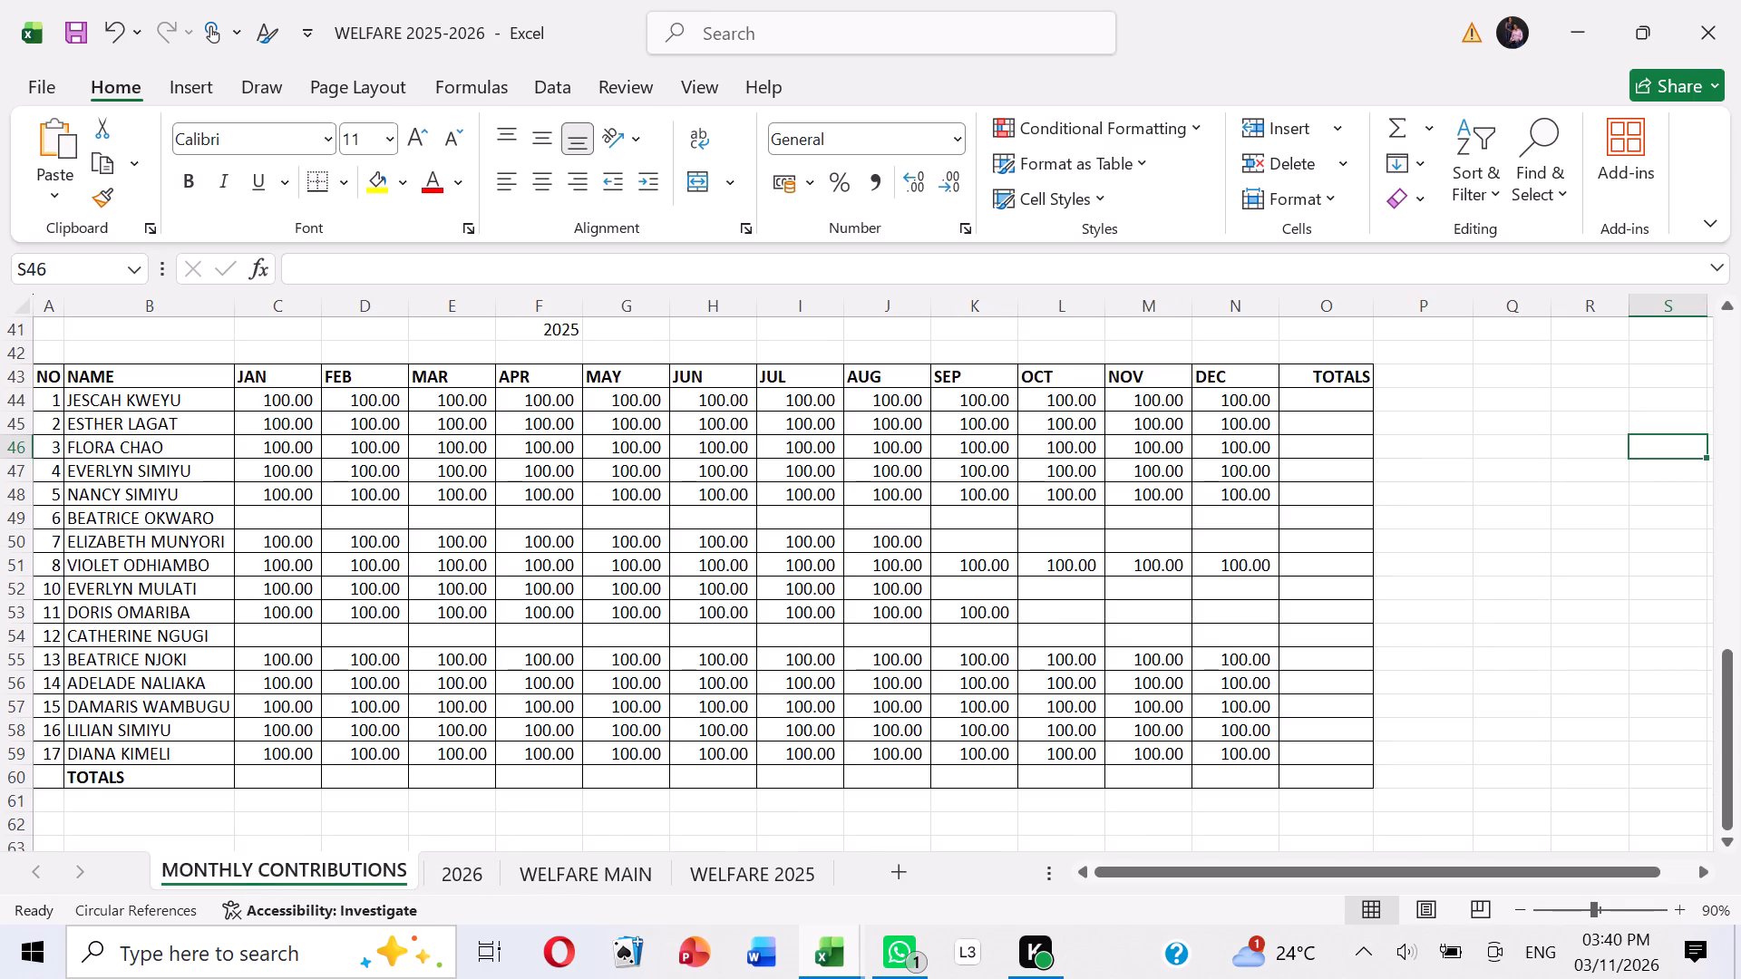
On the 2026 sheet, add AutoSum totals in row 21 for the January to December contribution columns.
{"action": "left_click", "coordinate": [475, 868]}
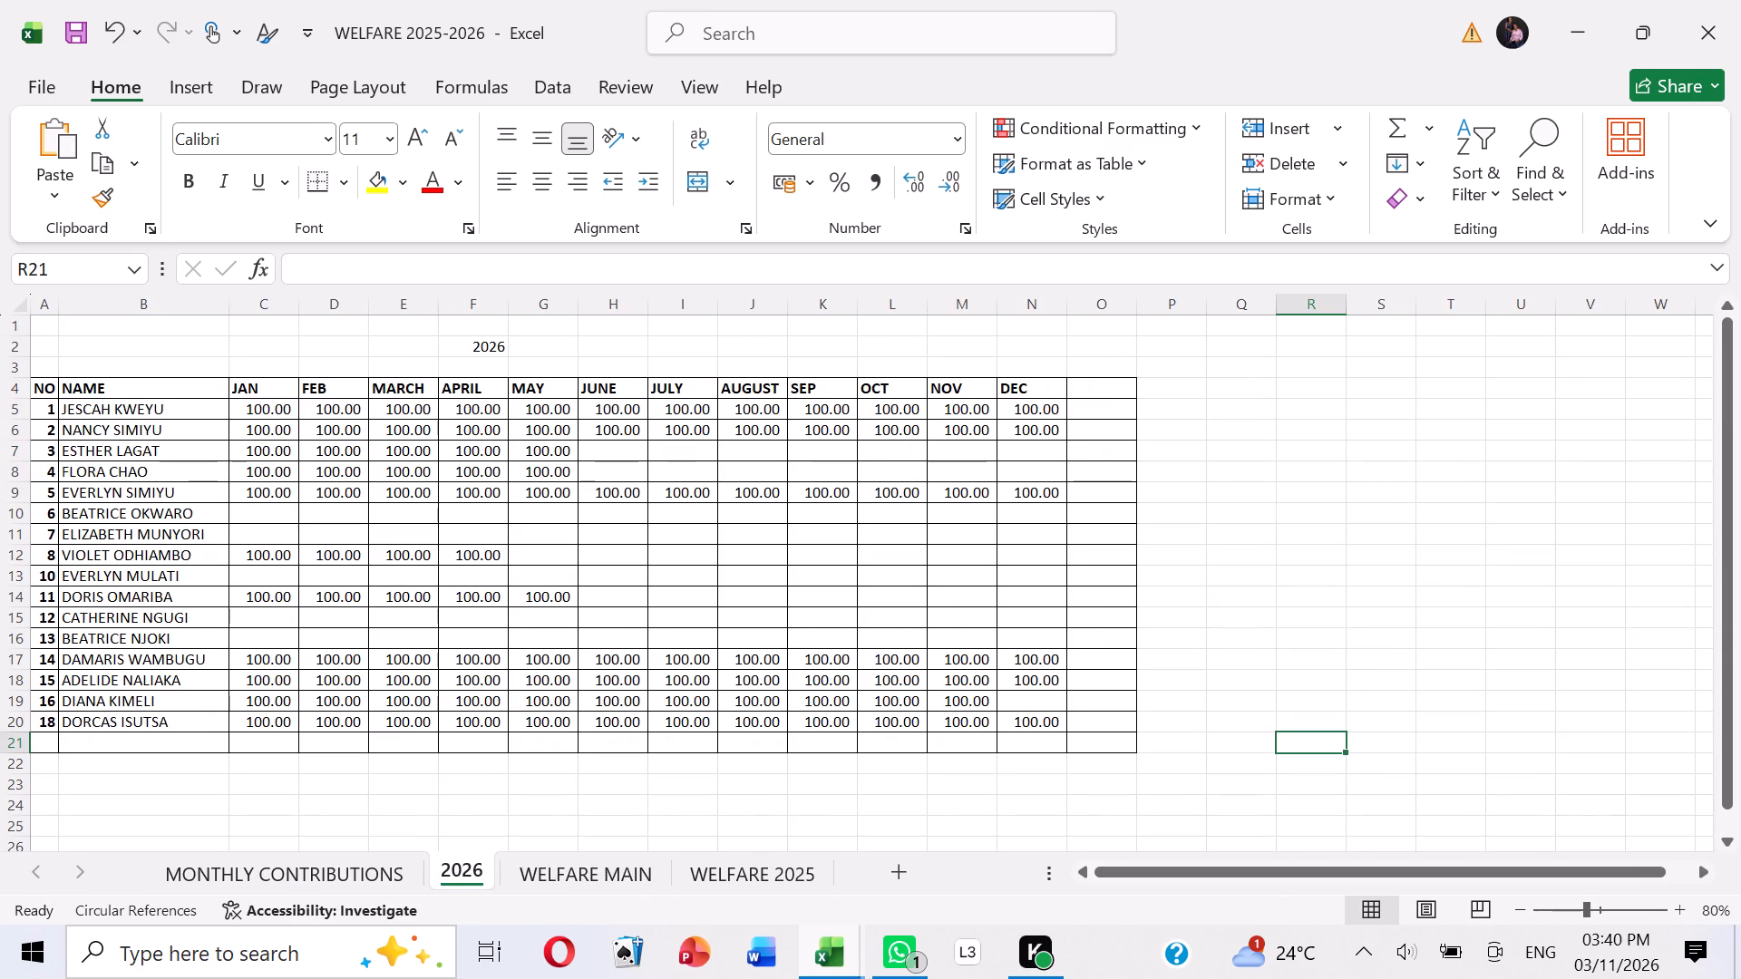
{"action": "left_click_drag", "start_coordinate": [258, 400], "coordinate": [1132, 743]}
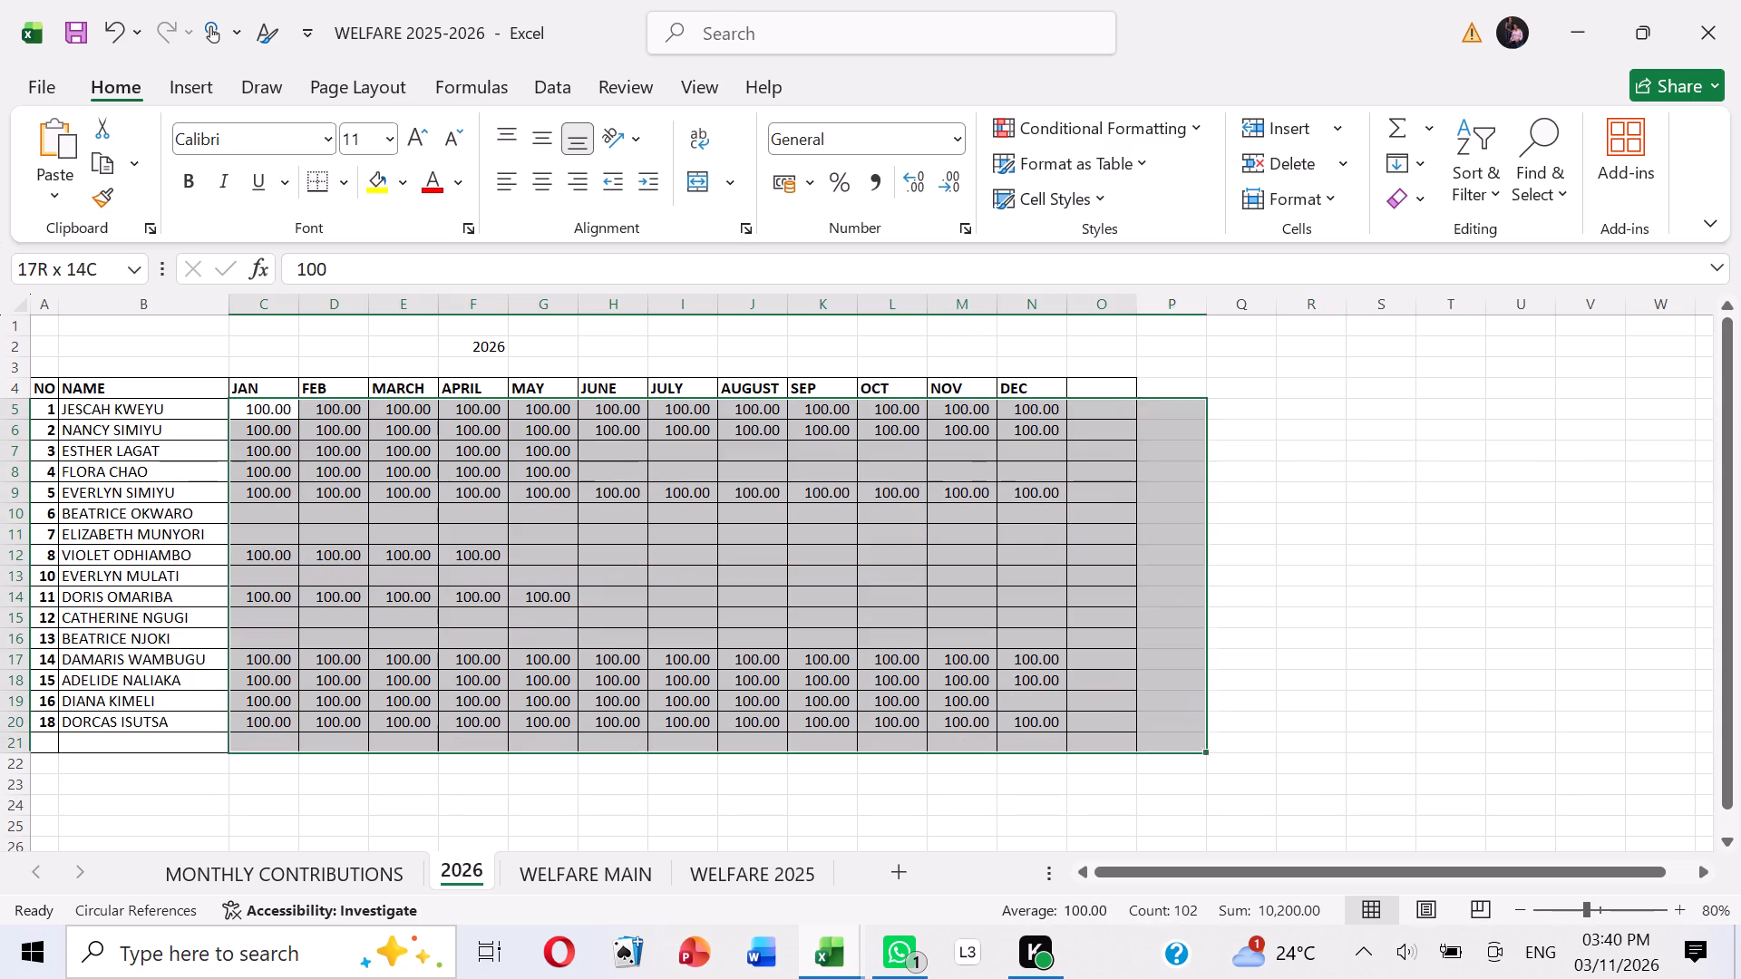
{"action": "left_click_drag", "start_coordinate": [1132, 743], "coordinate": [1043, 741]}
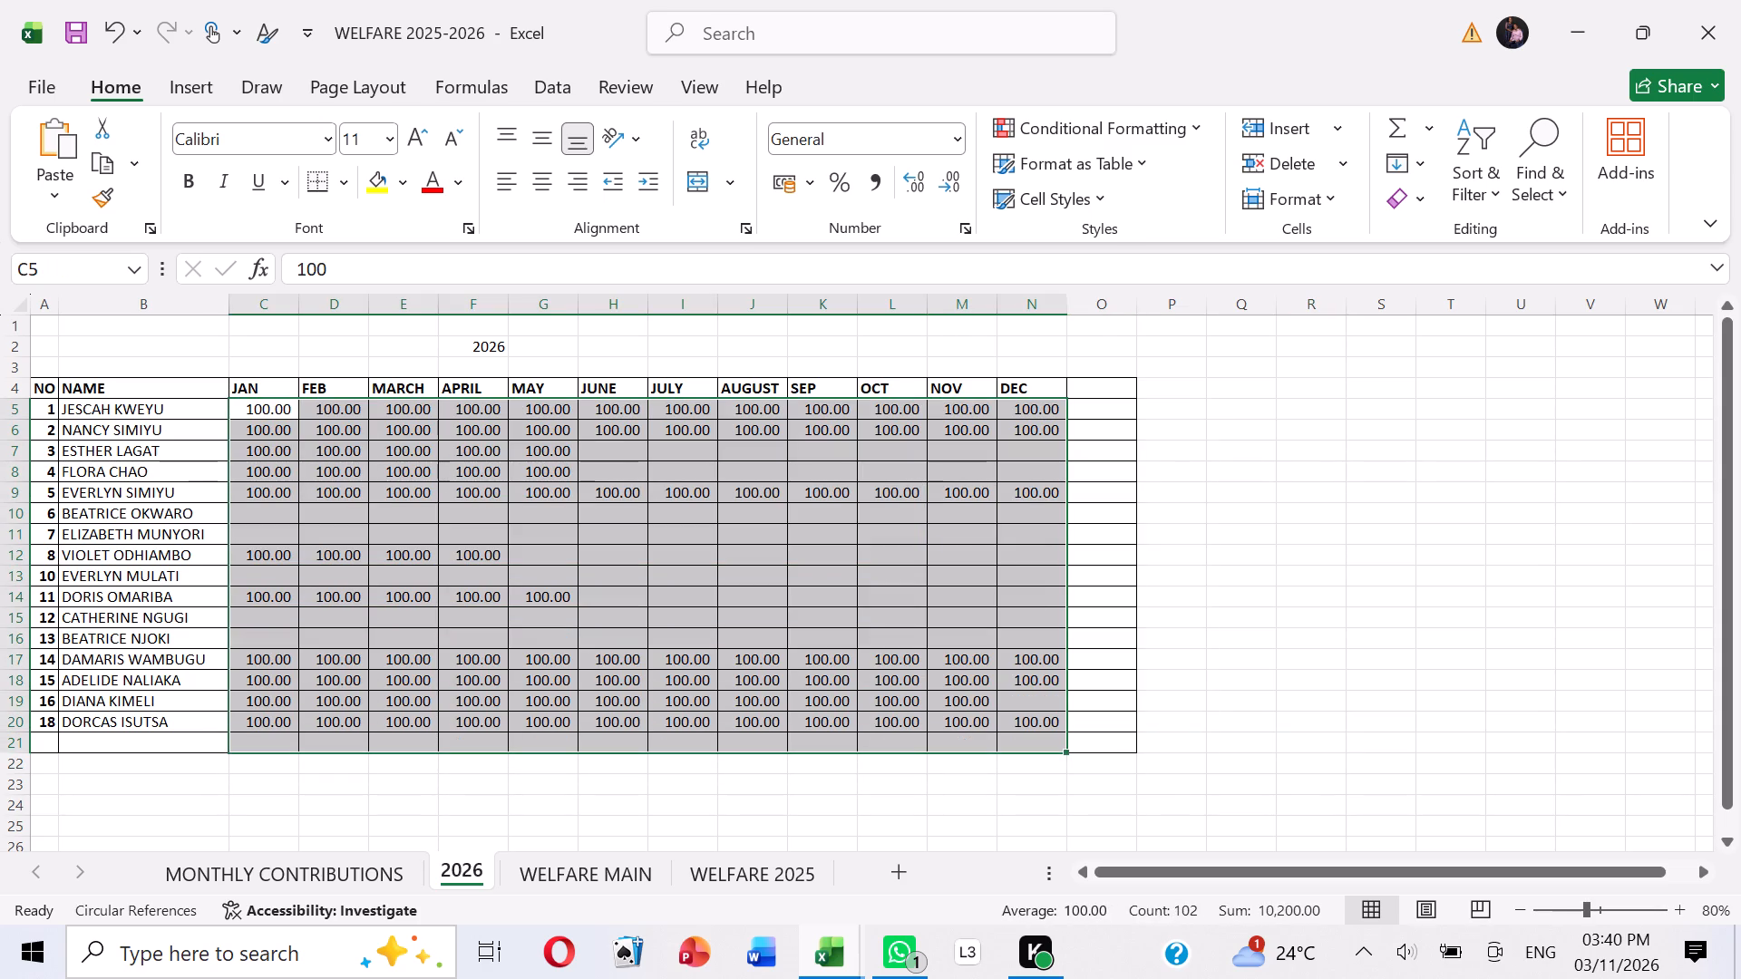
{"action": "left_click", "coordinate": [1391, 132]}
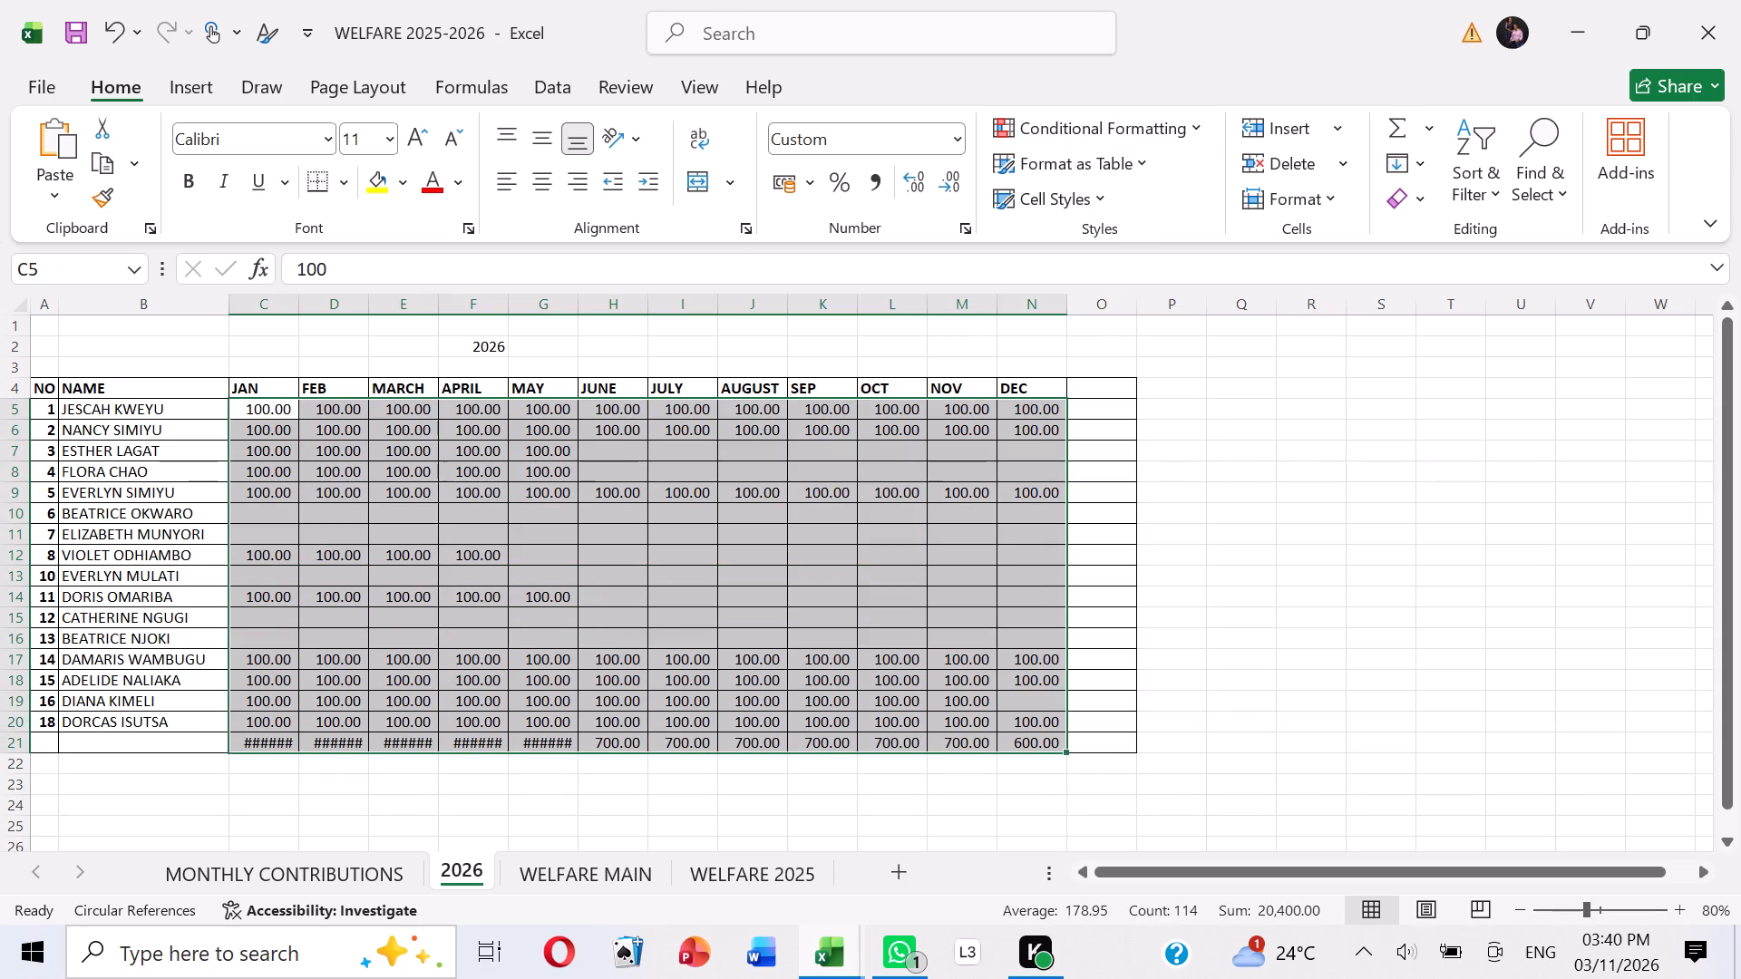
Widen the January to May columns of the 2026 table so that the row 21 totals fit.
{"action": "left_click_drag", "start_coordinate": [507, 305], "coordinate": [518, 310]}
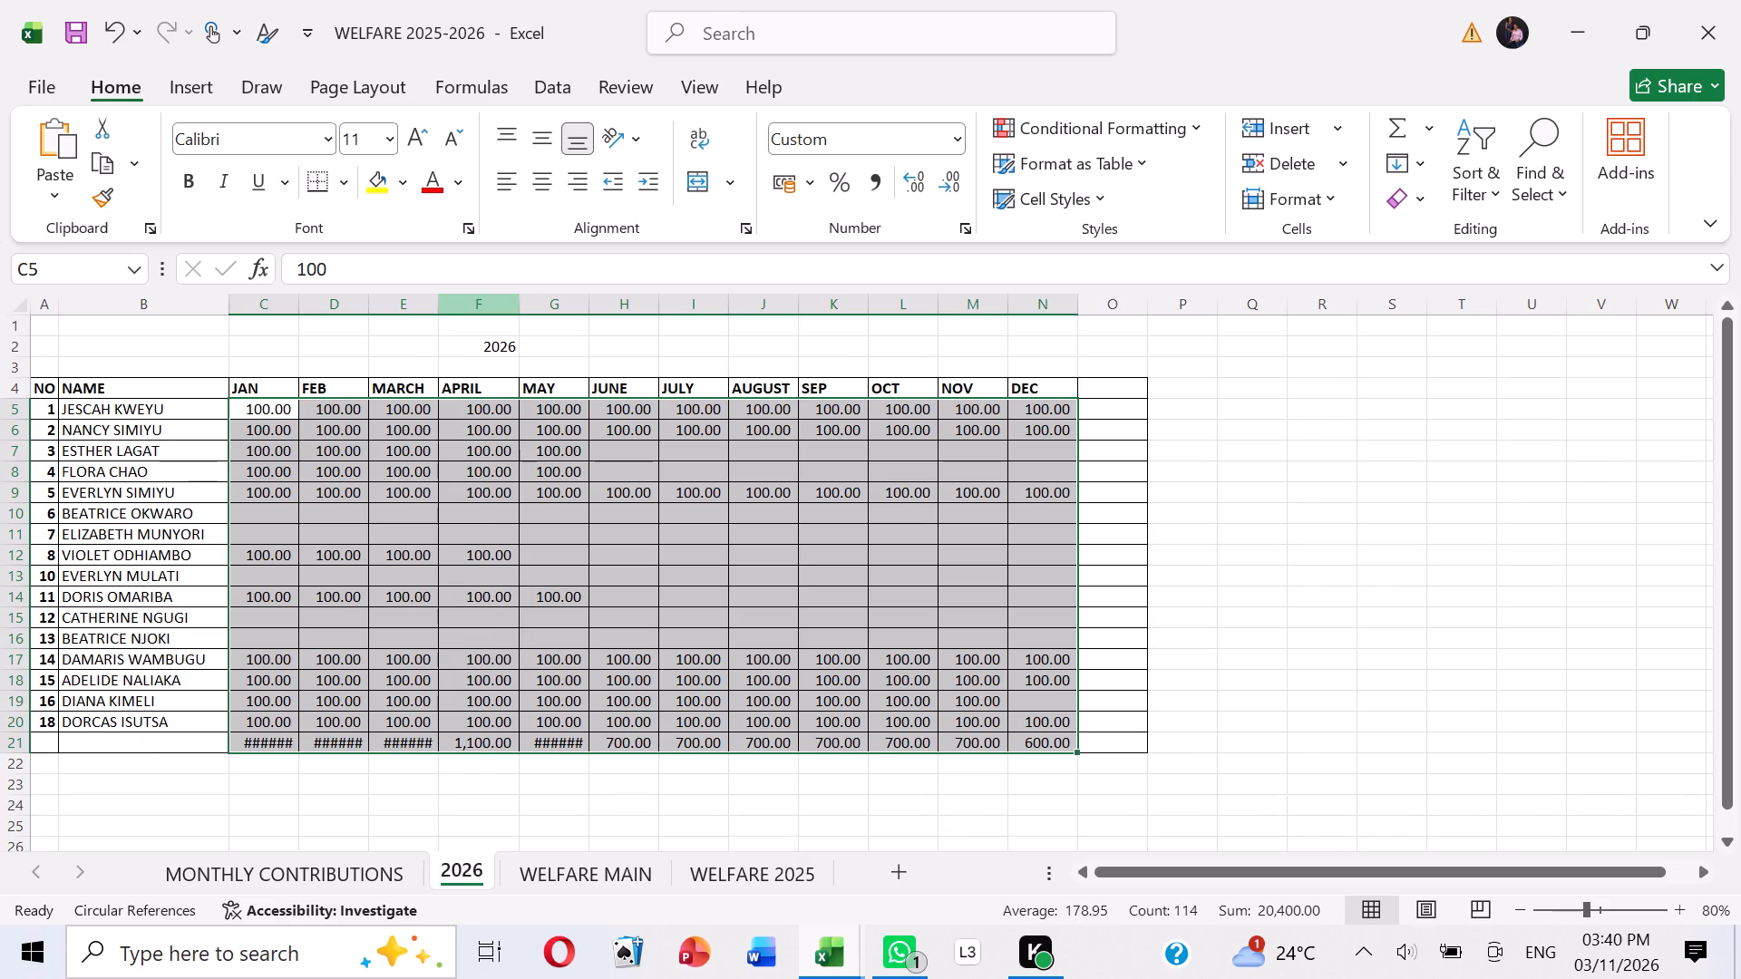
{"action": "left_click_drag", "start_coordinate": [438, 306], "coordinate": [448, 306]}
{"action": "left_click_drag", "start_coordinate": [367, 308], "coordinate": [368, 308]}
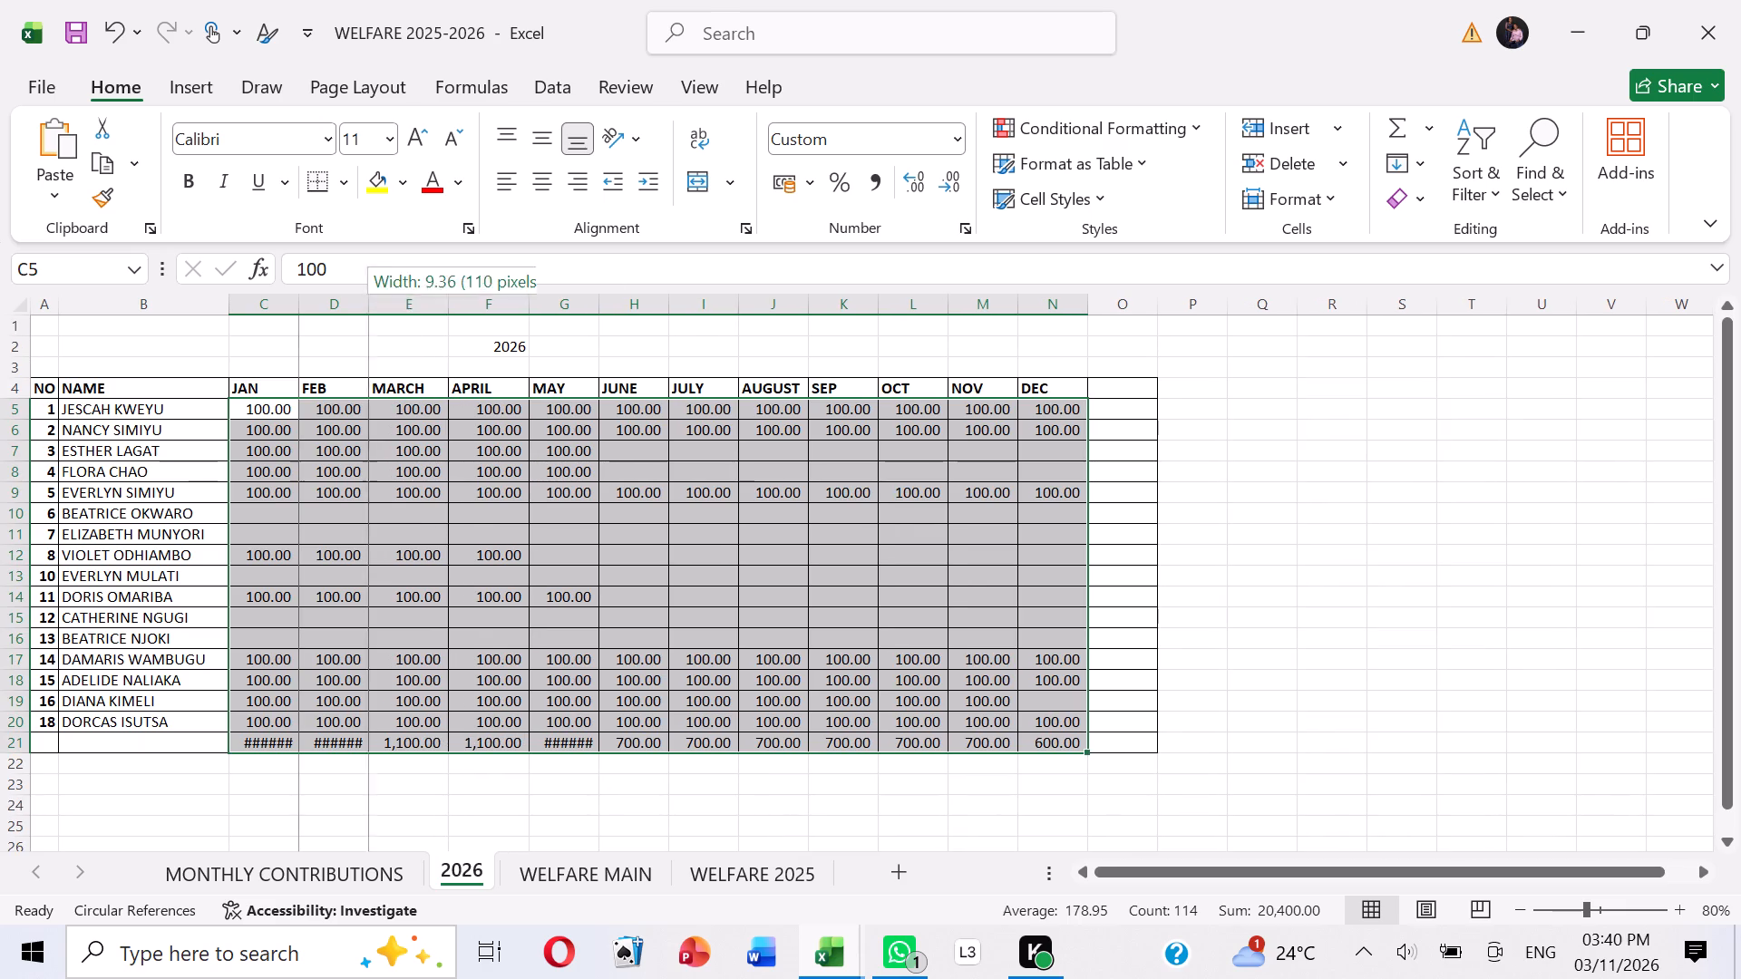
{"action": "left_click_drag", "start_coordinate": [368, 308], "coordinate": [382, 308]}
{"action": "left_click_drag", "start_coordinate": [293, 305], "coordinate": [307, 307]}
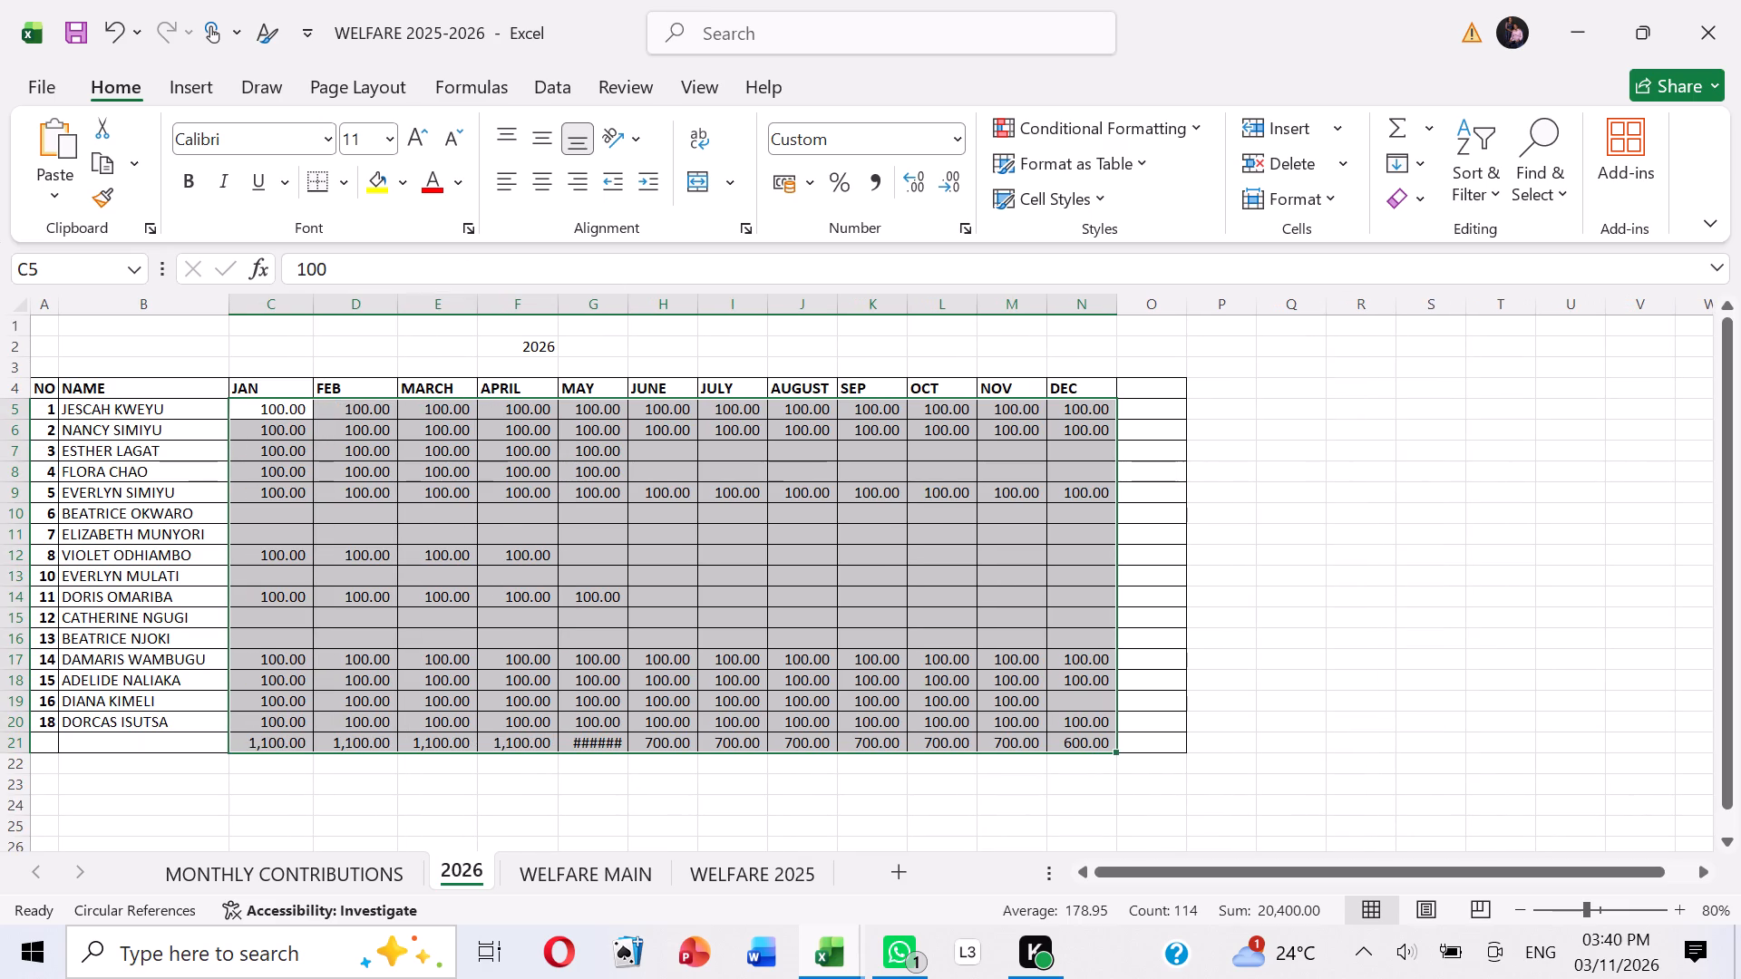
{"action": "left_click", "coordinate": [623, 307]}
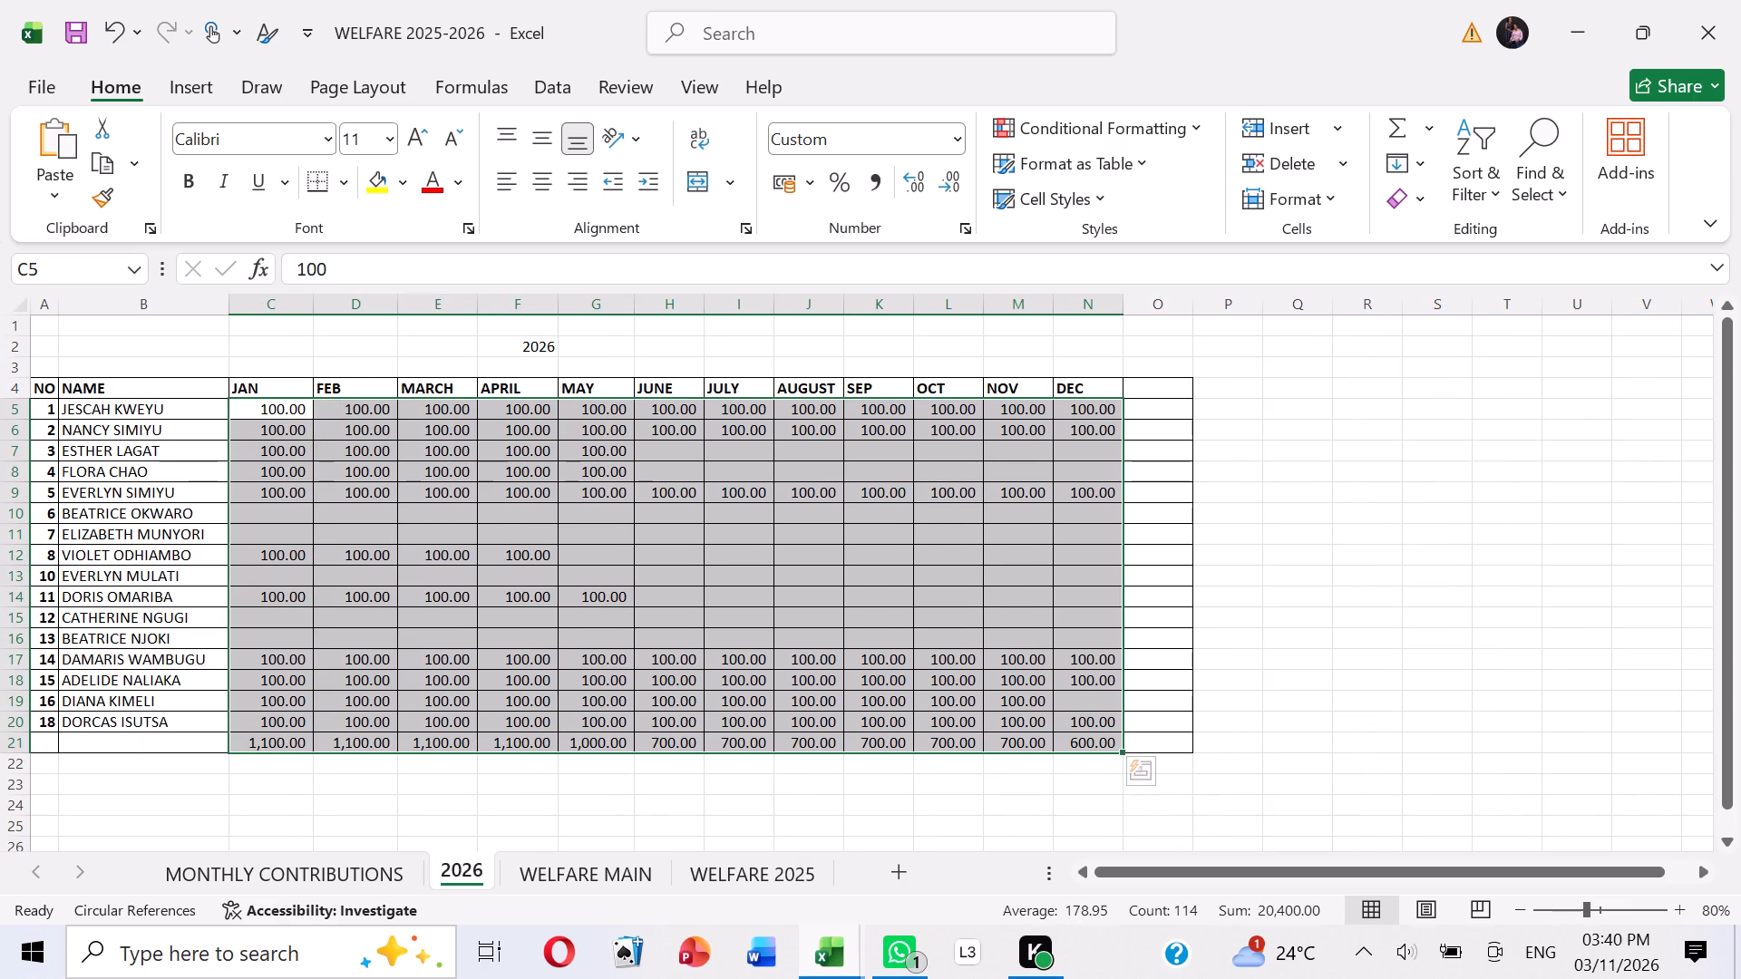
{"action": "left_click", "coordinate": [1307, 599]}
Look through the 2023 and 2024 welfare tables on the WELFARE MAIN sheet, including their totals rows.
{"action": "left_click", "coordinate": [580, 868]}
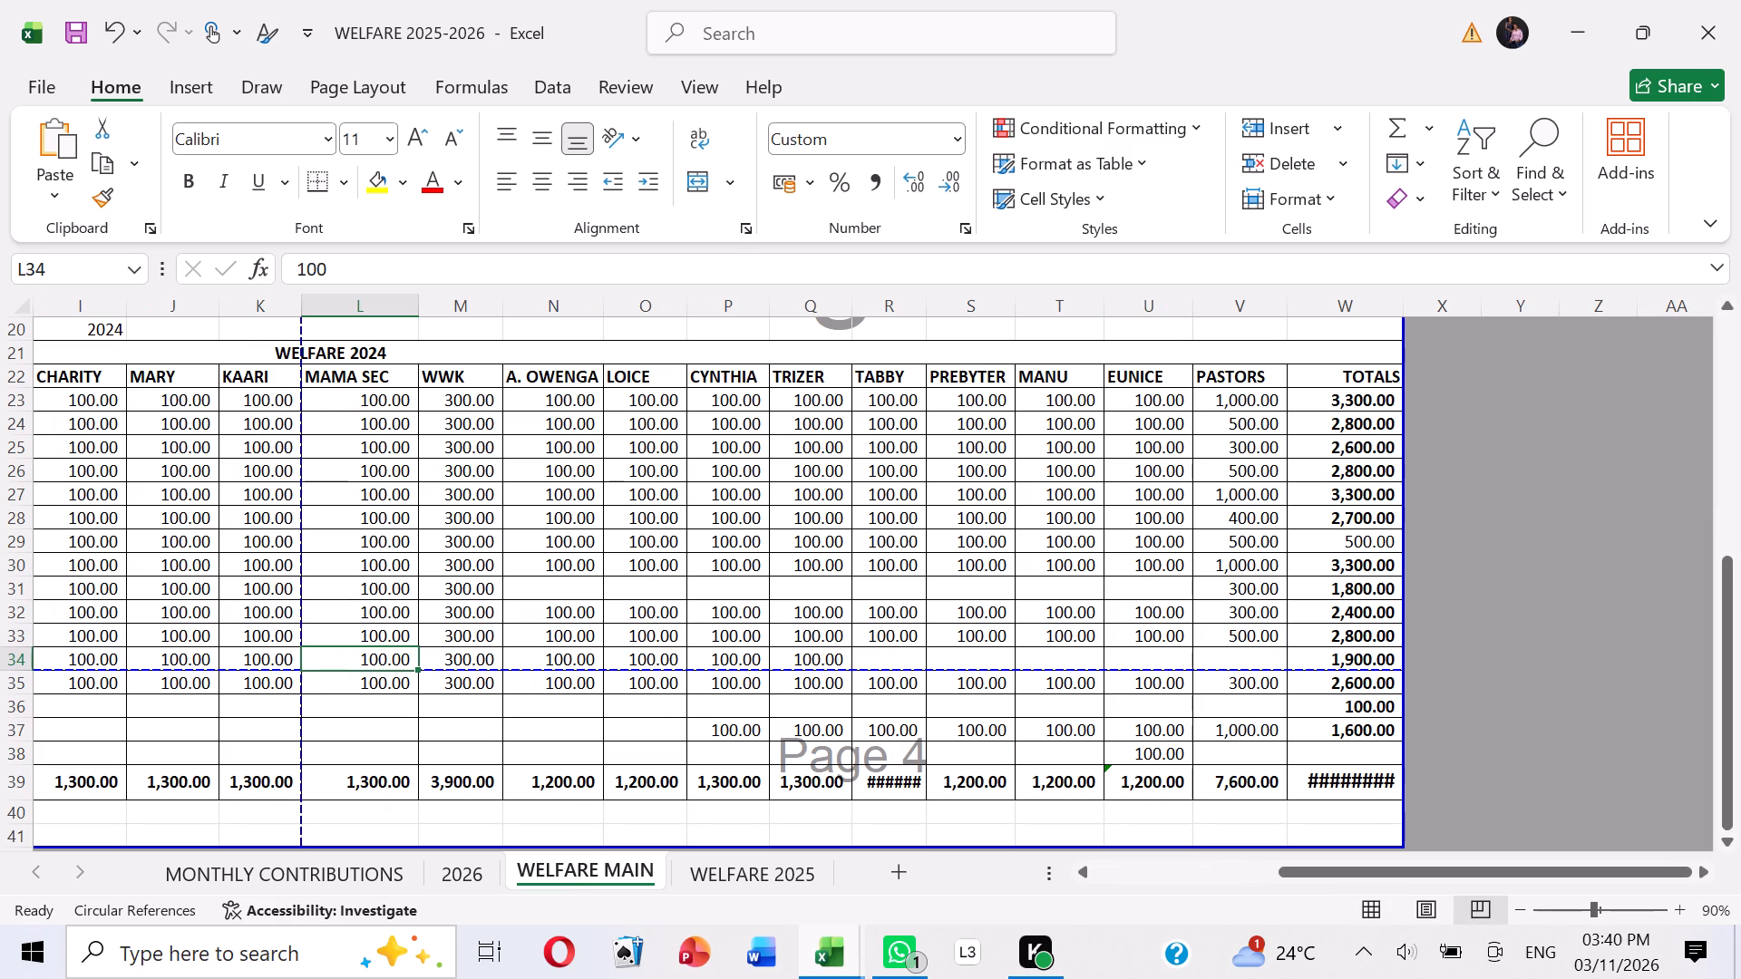
{"action": "scroll", "coordinate": [771, 757], "scroll_direction": "up", "scroll_amount": 5}
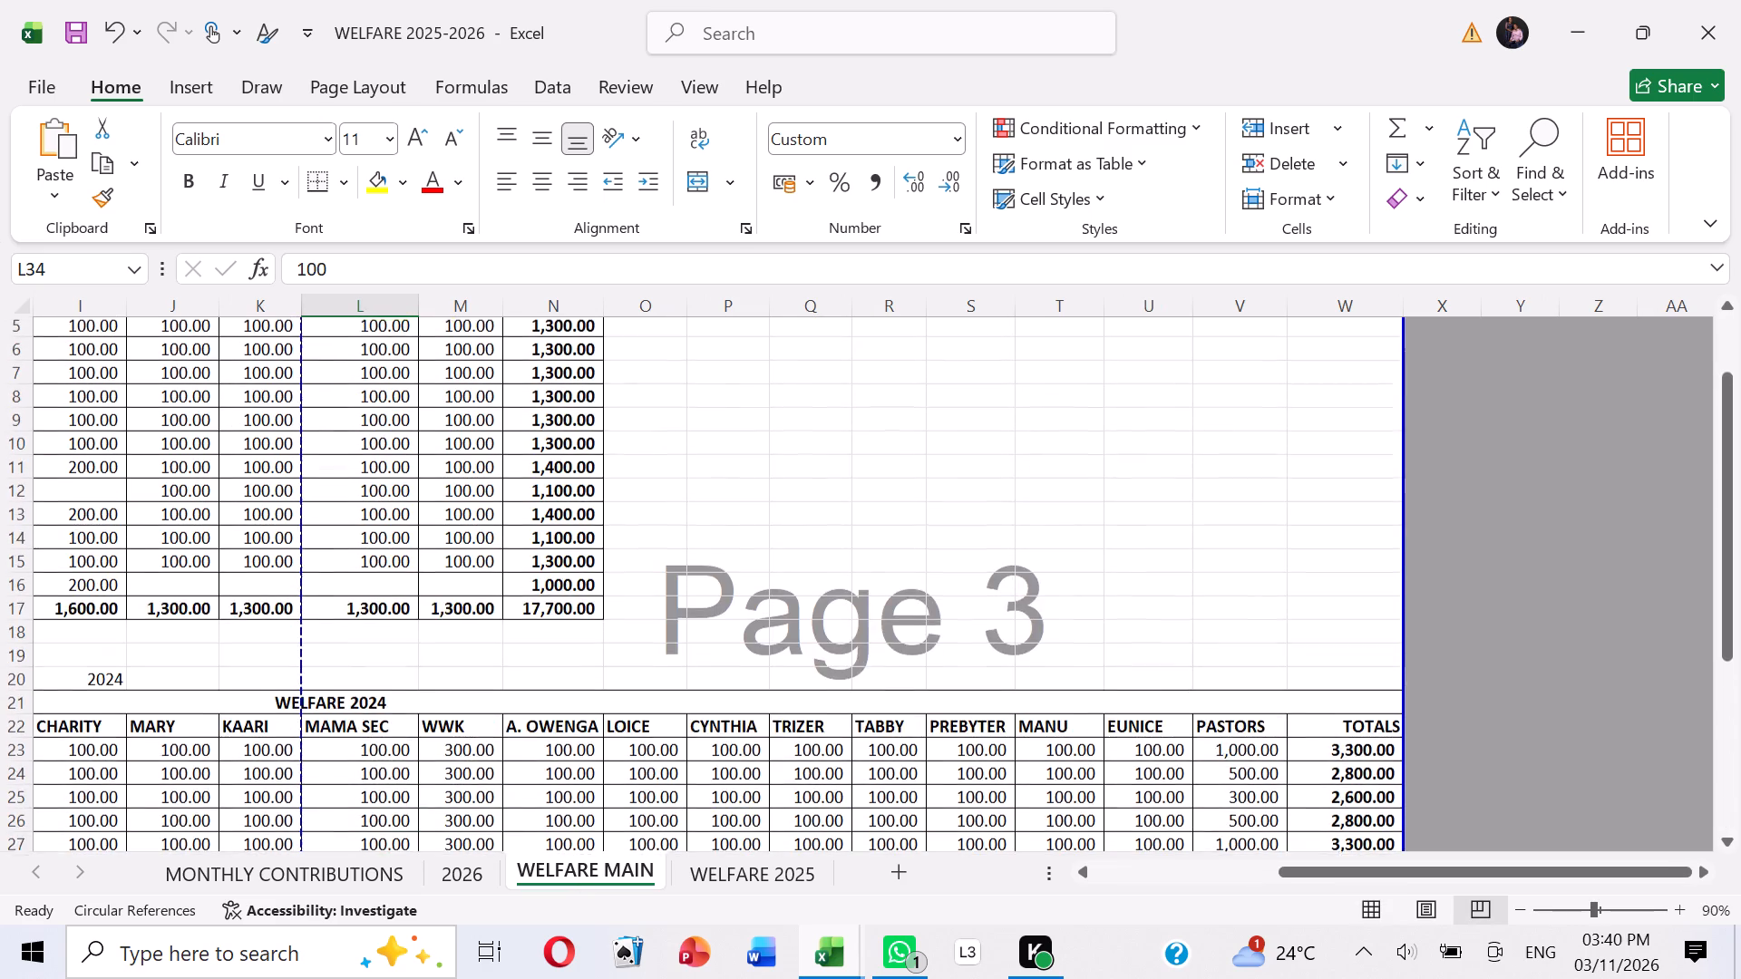
{"action": "scroll", "coordinate": [771, 757], "scroll_direction": "down", "scroll_amount": 1}
{"action": "scroll", "coordinate": [771, 757], "scroll_direction": "up", "scroll_amount": 12}
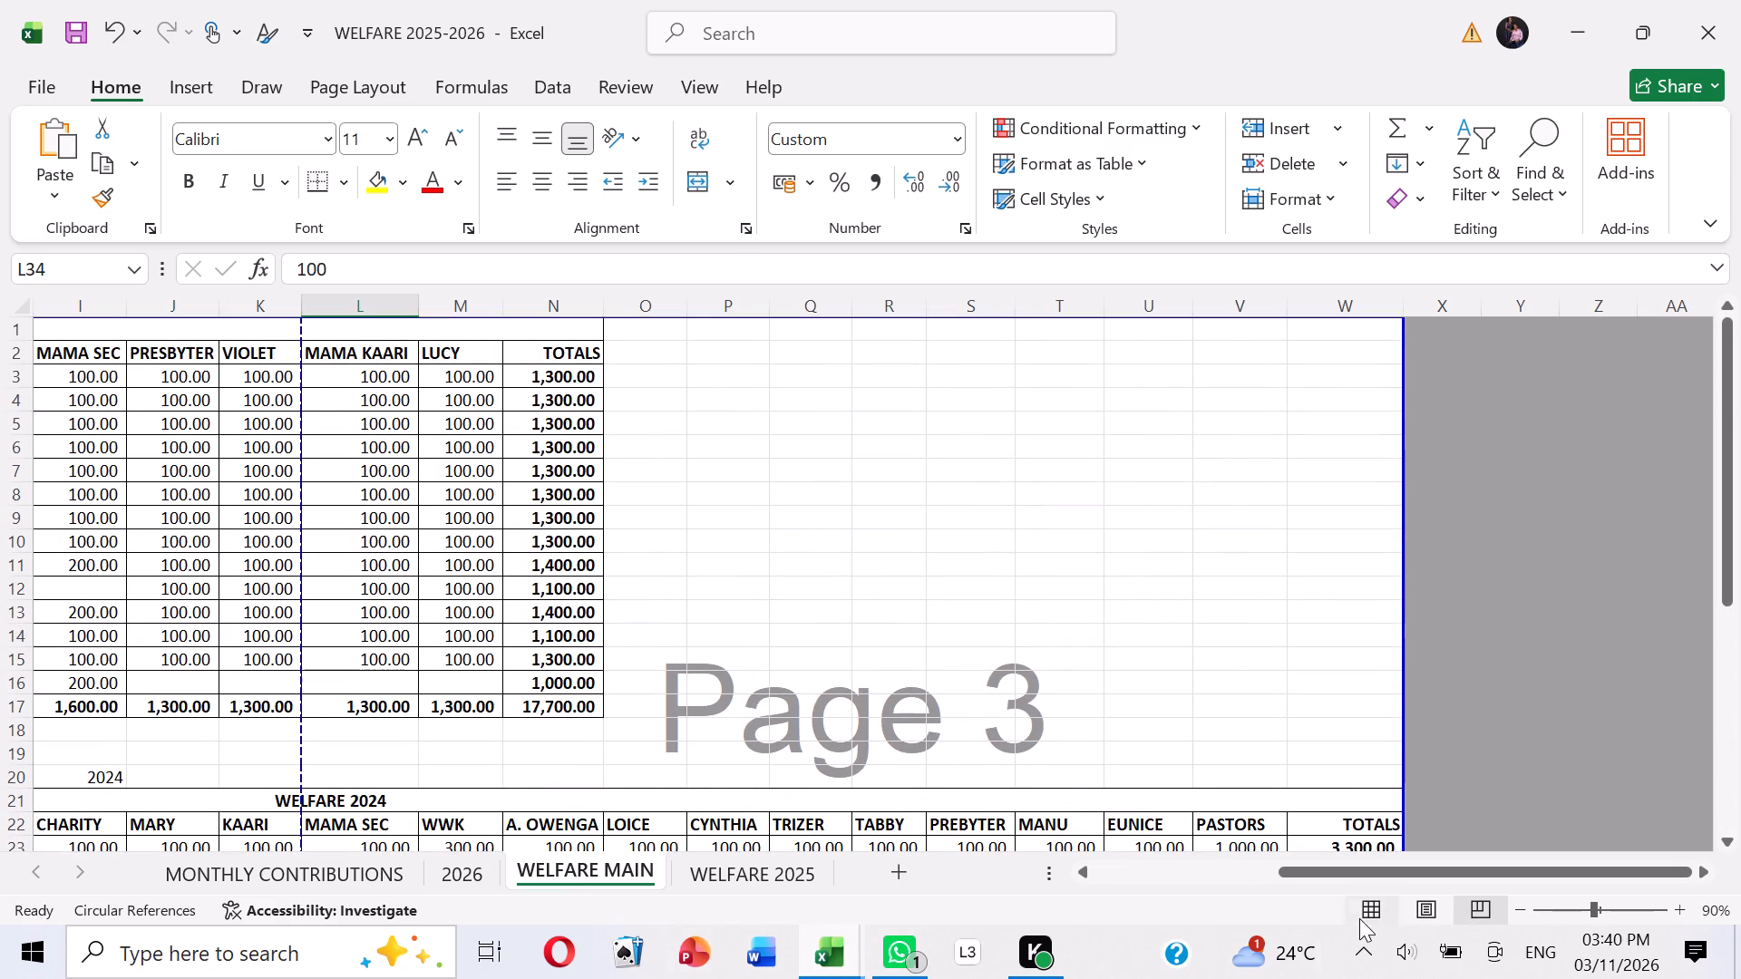
{"action": "left_click_drag", "start_coordinate": [1361, 873], "coordinate": [1068, 902]}
{"action": "scroll", "coordinate": [328, 654], "scroll_direction": "up", "scroll_amount": 1}
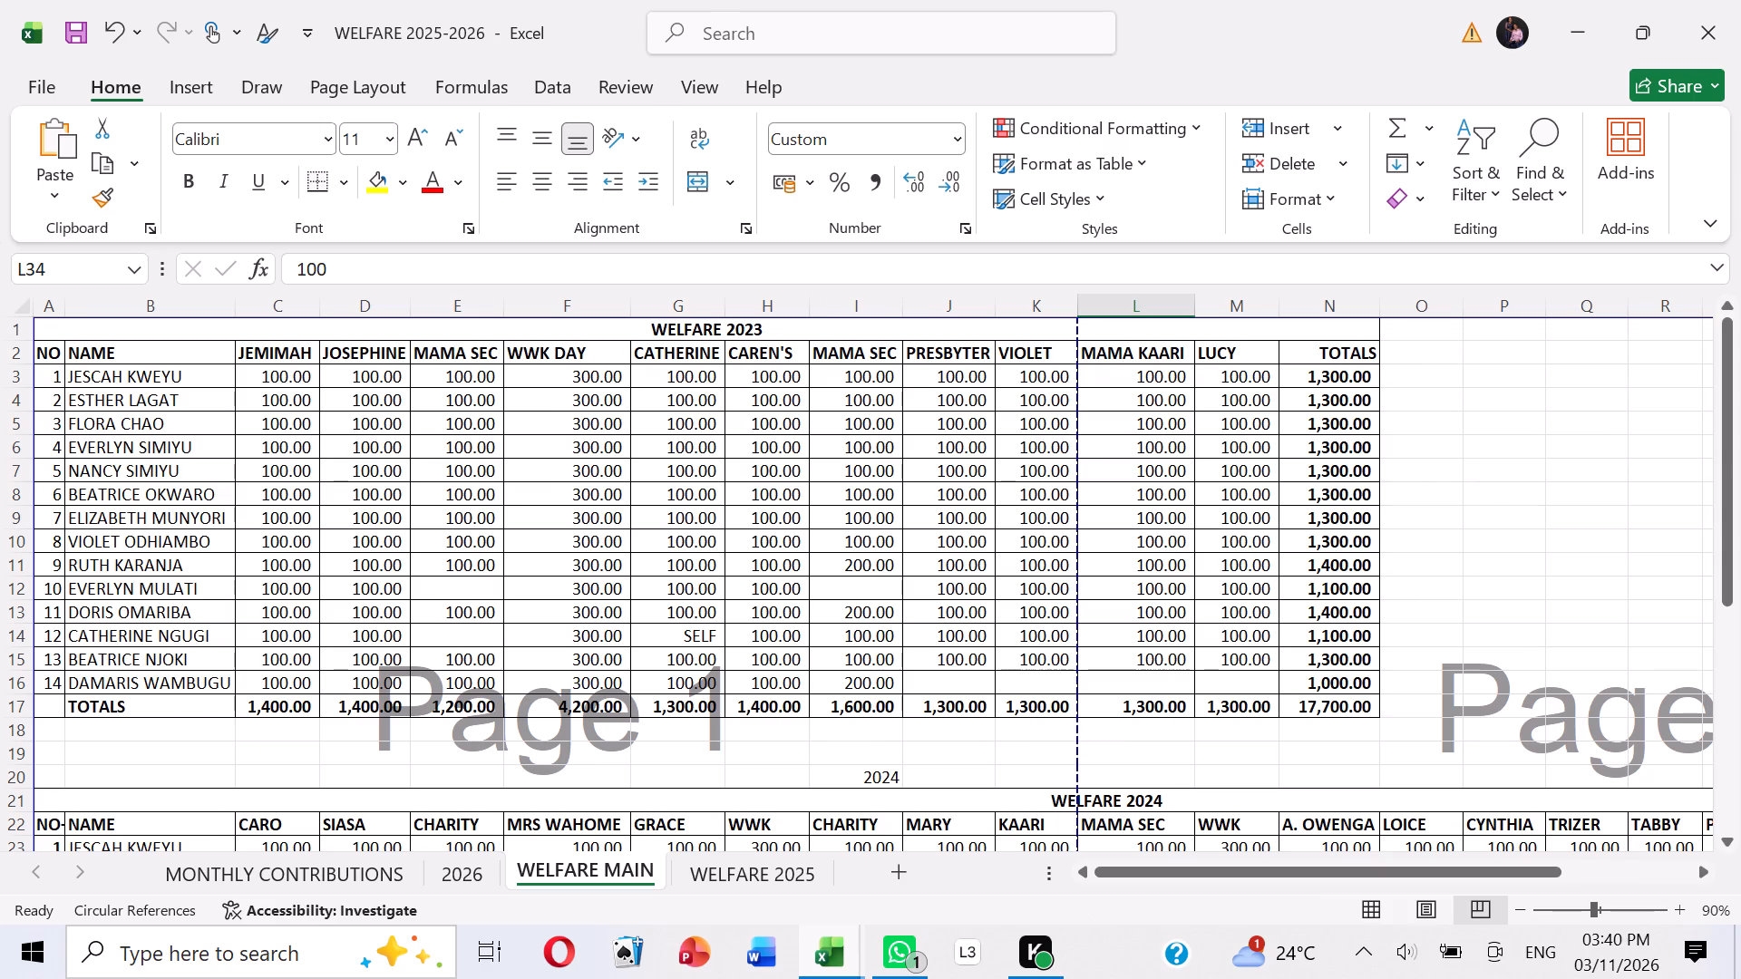
{"action": "scroll", "coordinate": [328, 654], "scroll_direction": "up", "scroll_amount": 2}
{"action": "scroll", "coordinate": [341, 646], "scroll_direction": "down", "scroll_amount": 9}
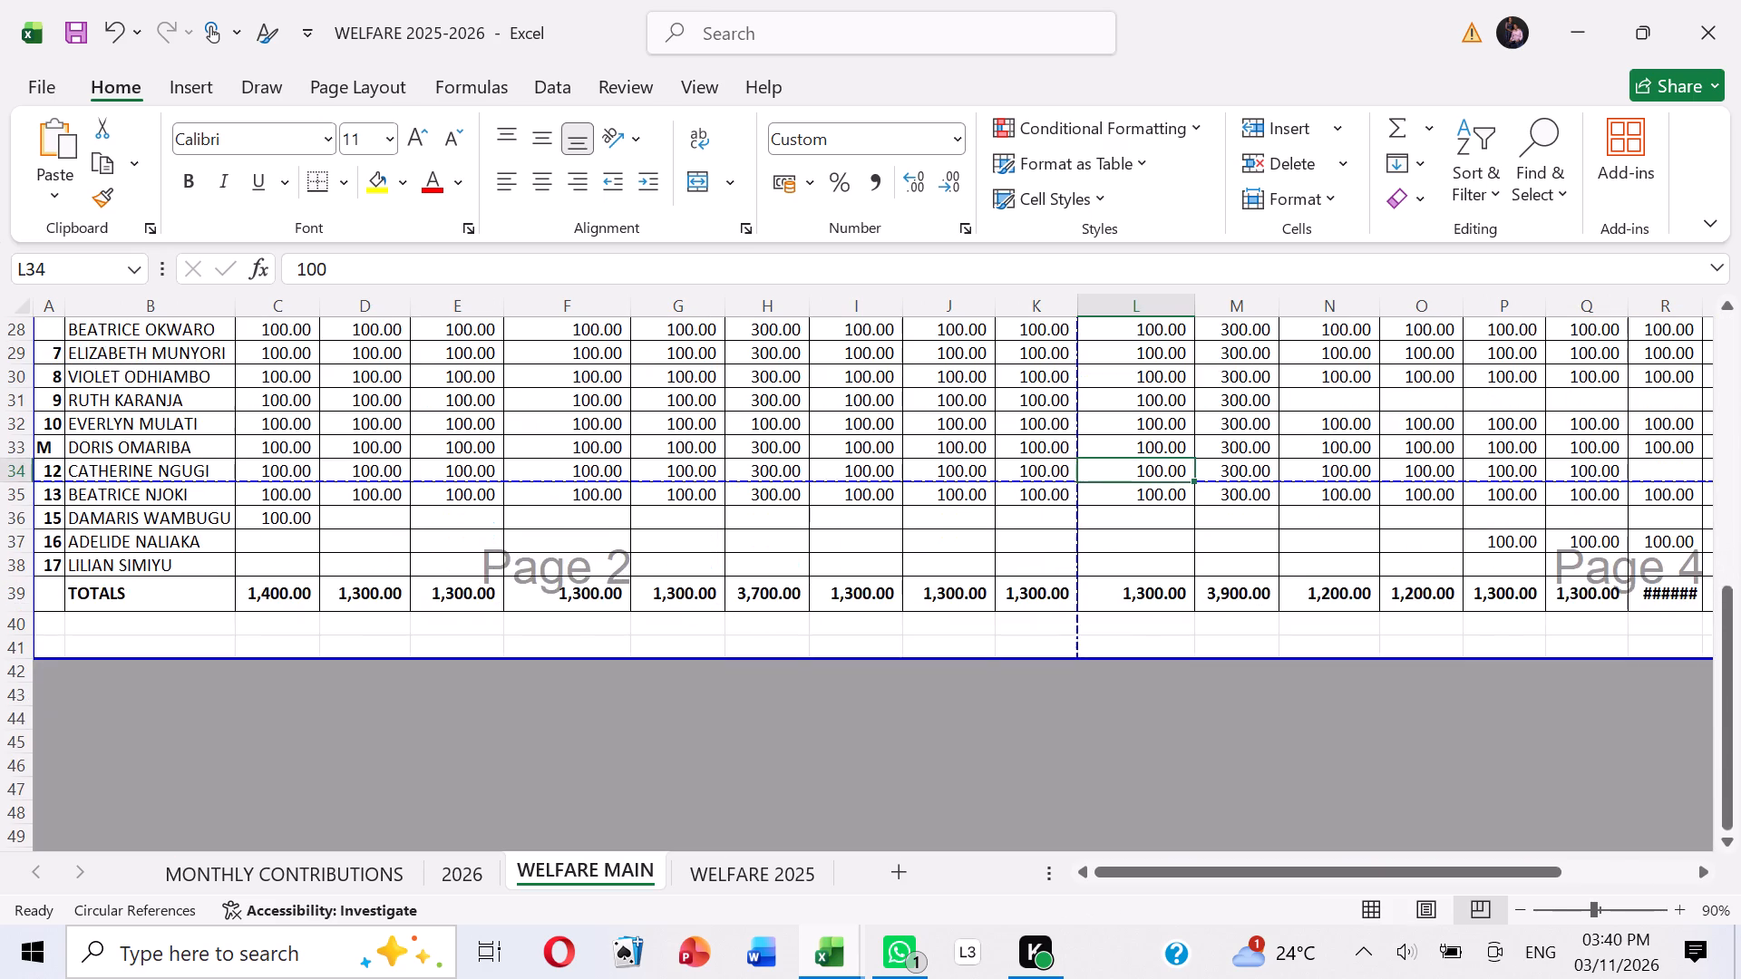
{"action": "scroll", "coordinate": [391, 694], "scroll_direction": "down", "scroll_amount": 2}
On the WELFARE 2025 sheet, select all members' WWK contributions in the 2025/2026 table, C49 to C66.
{"action": "left_click", "coordinate": [749, 870]}
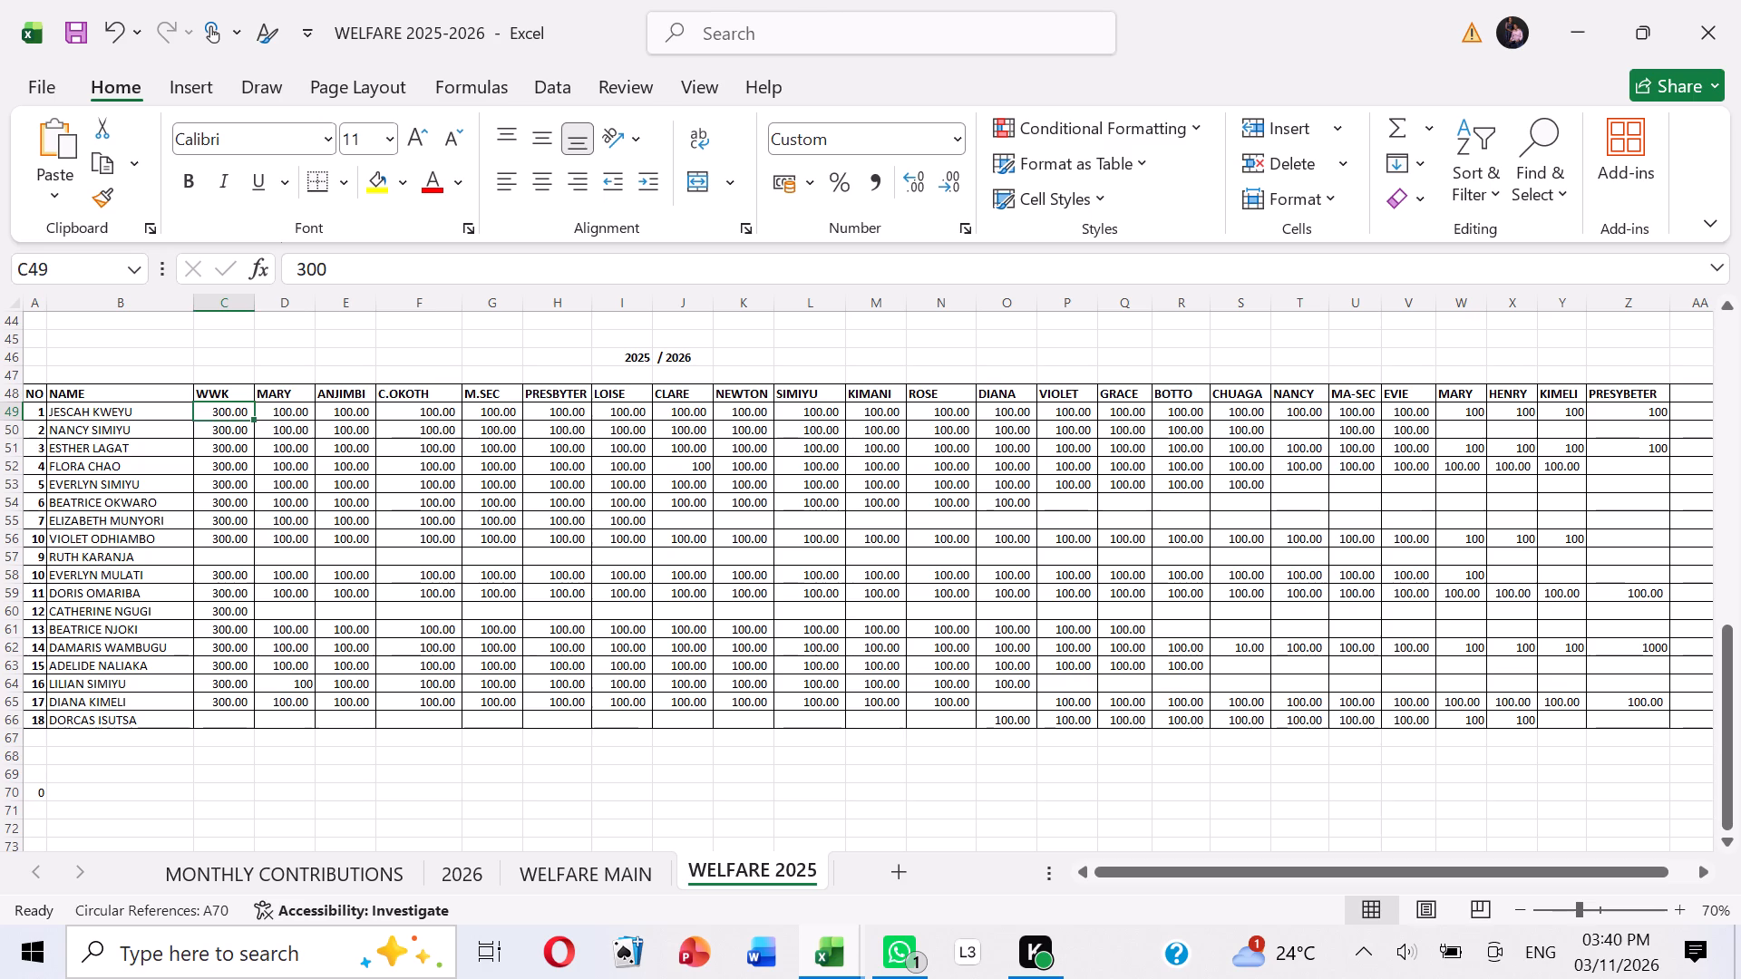
{"action": "left_click", "coordinate": [438, 772]}
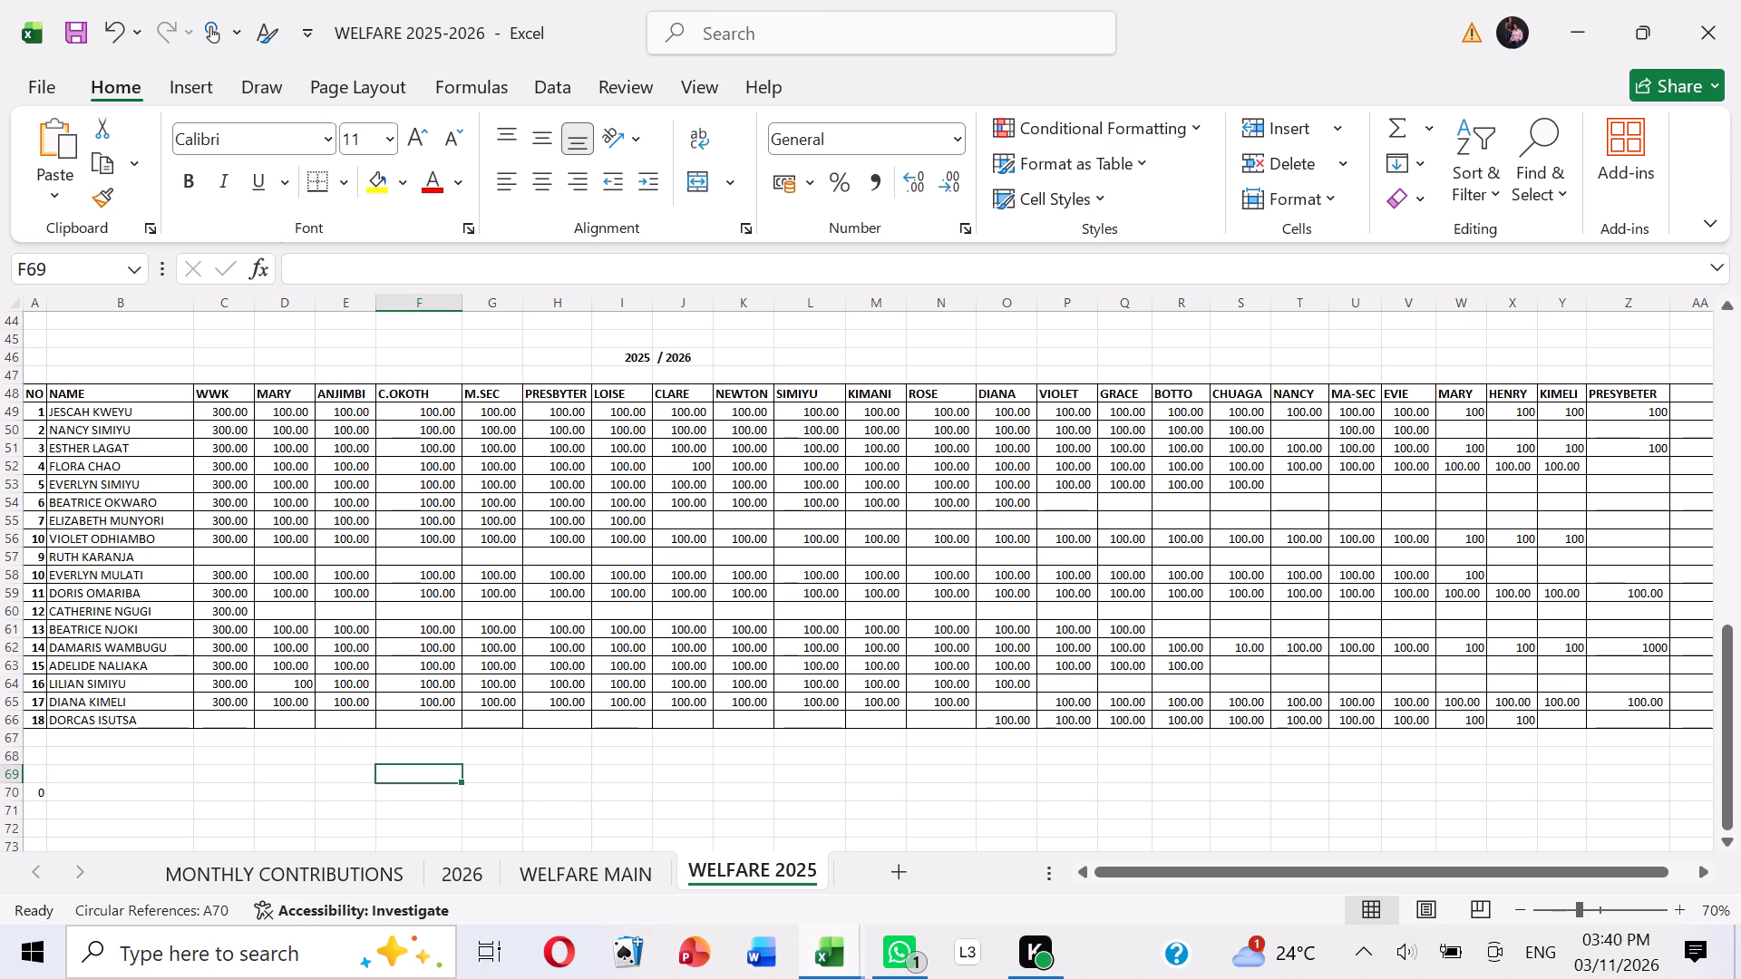
{"action": "left_click_drag", "start_coordinate": [210, 715], "coordinate": [235, 409]}
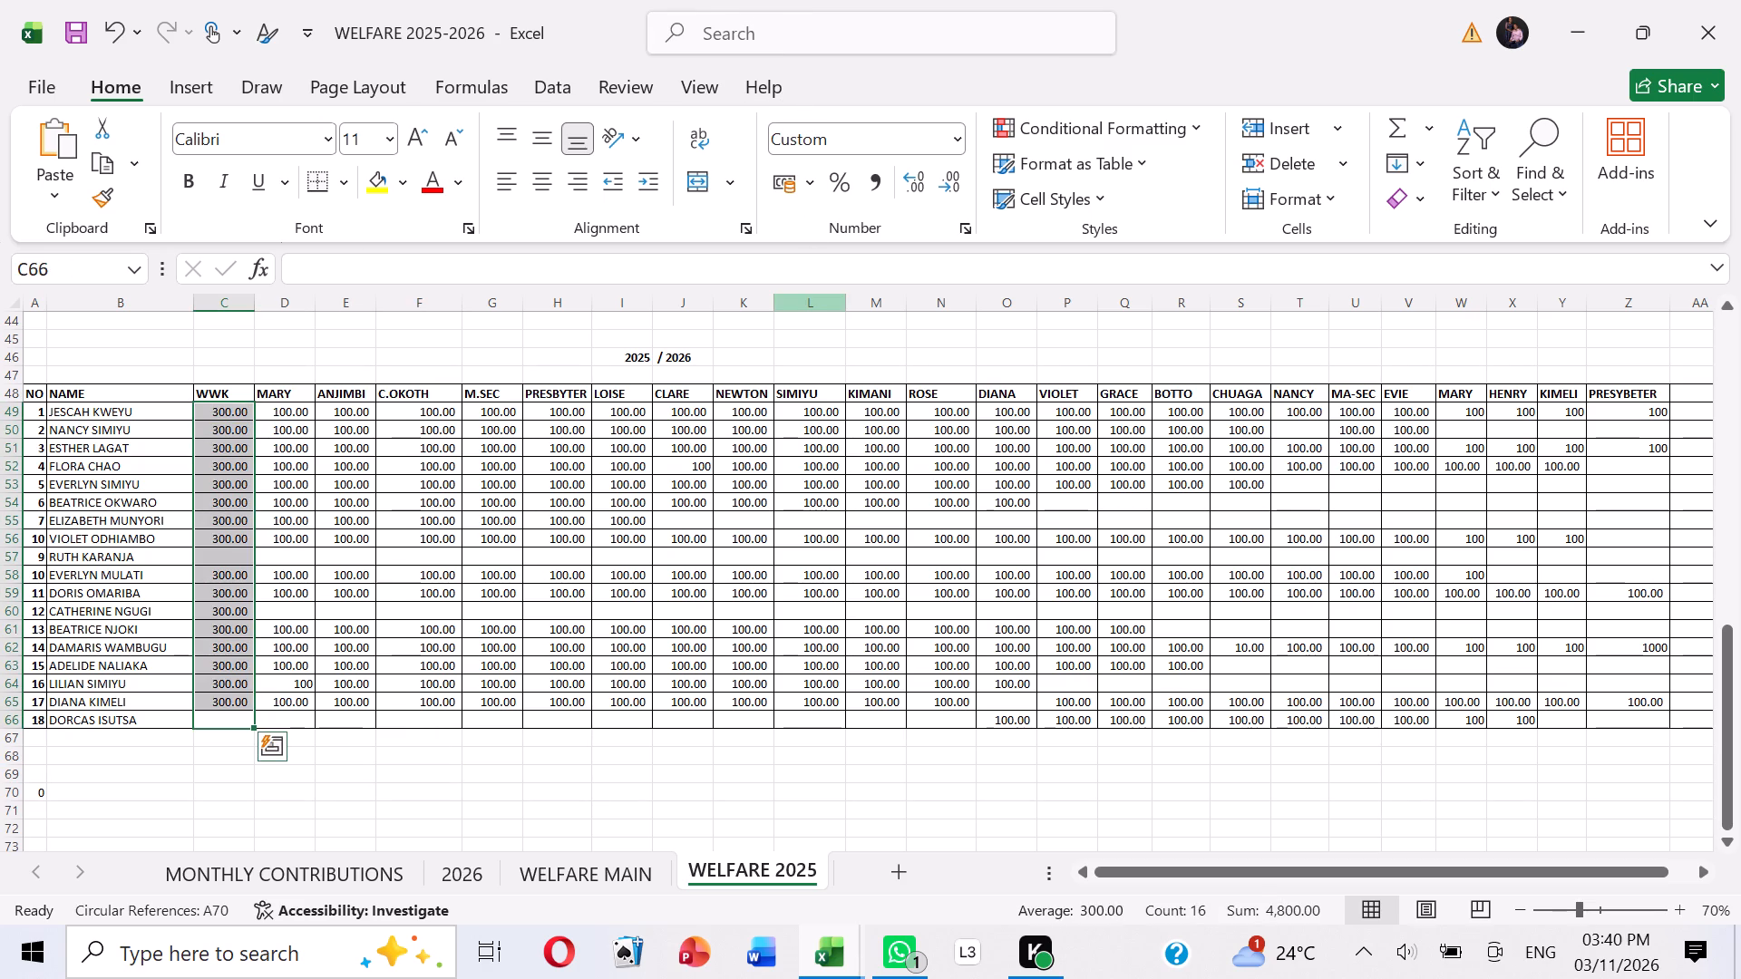
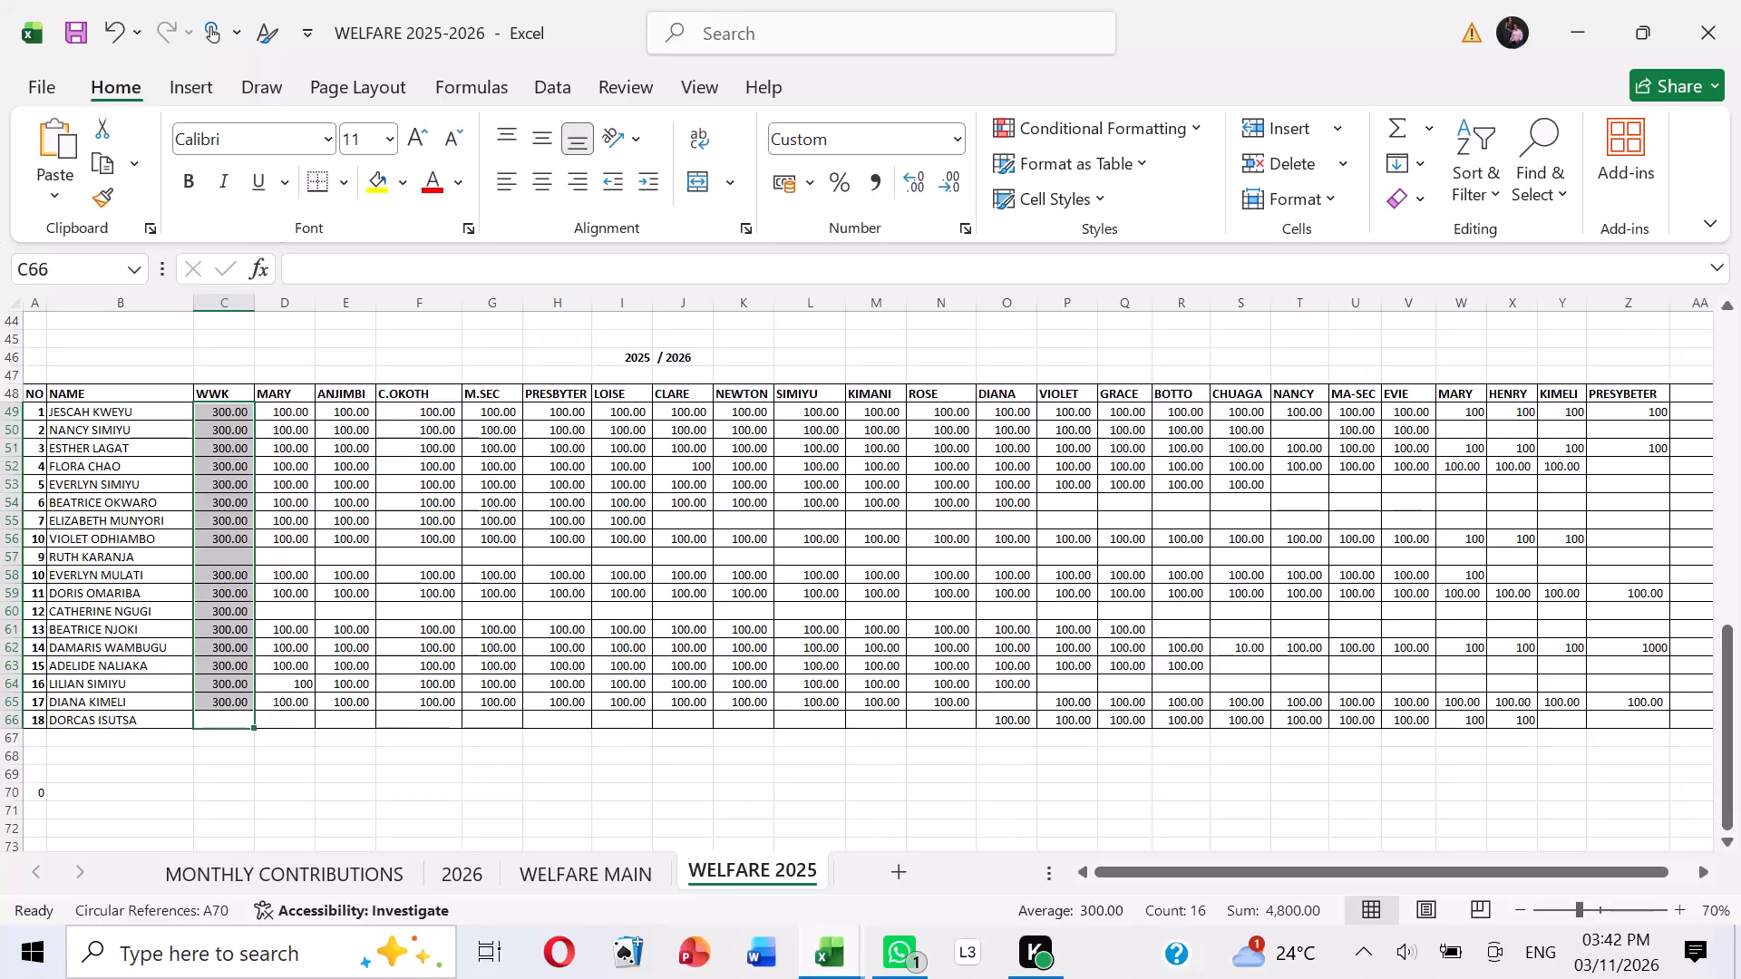
Switch to the WELFARE sheet of the WWK RECORDS FINANCIAL workbook.
{"action": "left_click", "coordinate": [830, 829]}
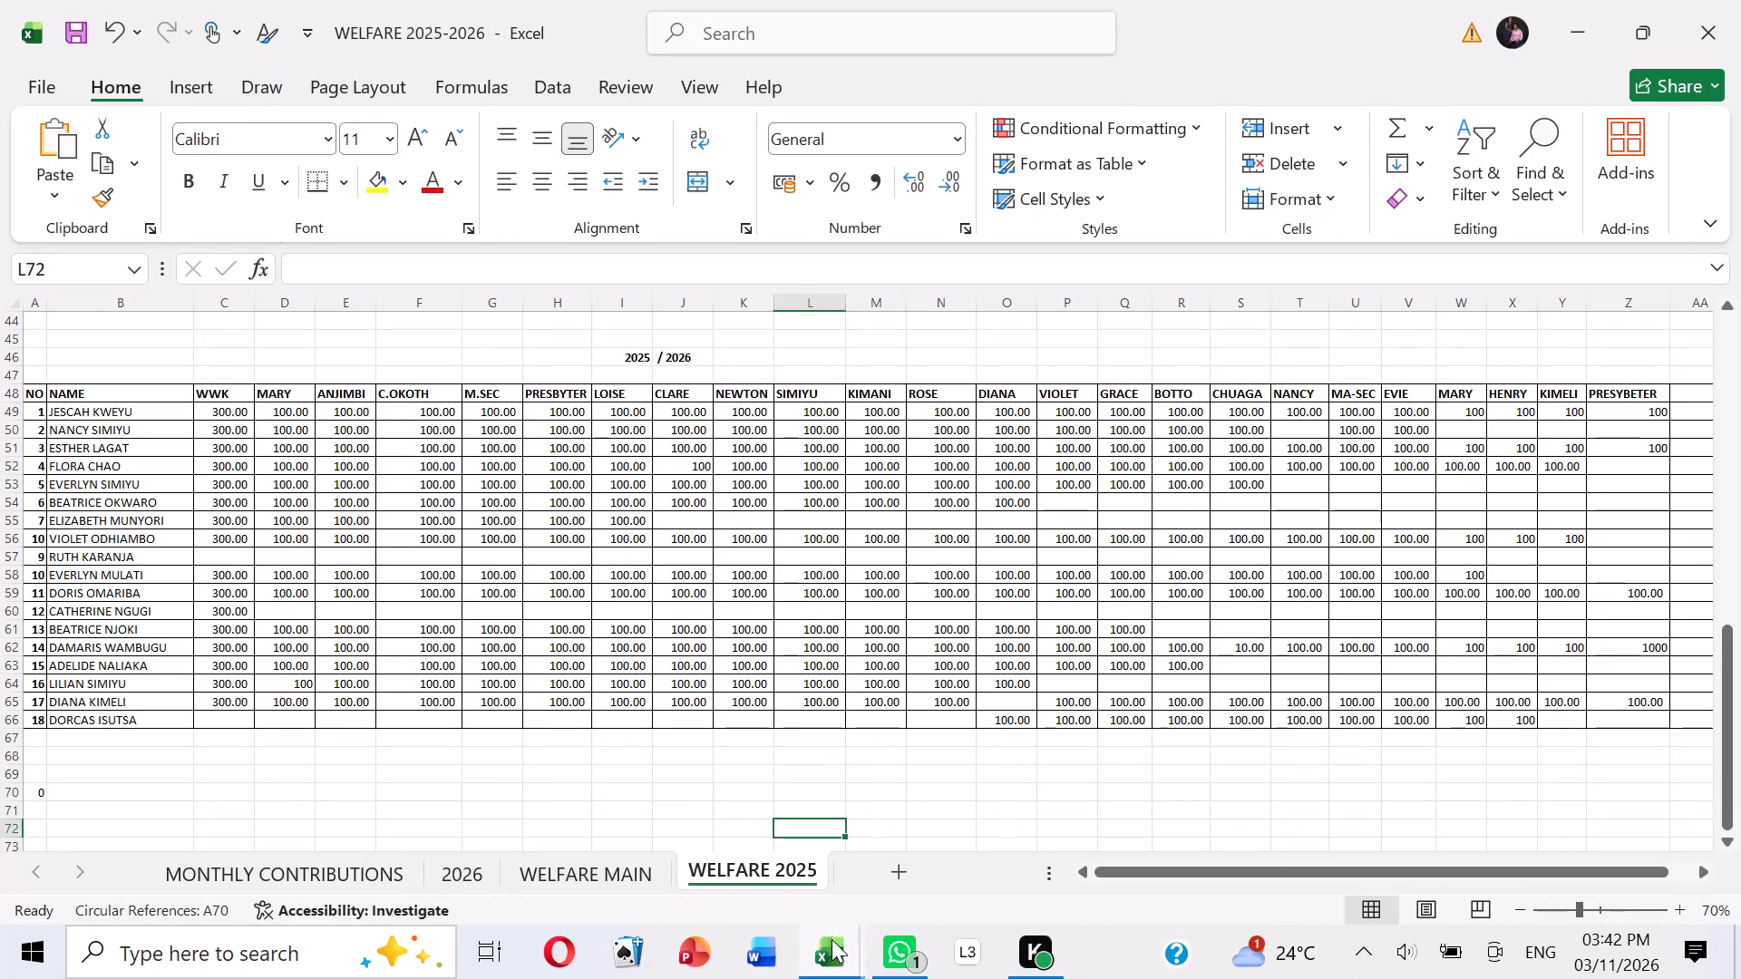
{"action": "left_click", "coordinate": [832, 939]}
{"action": "left_click", "coordinate": [910, 849]}
{"action": "left_click", "coordinate": [745, 642]}
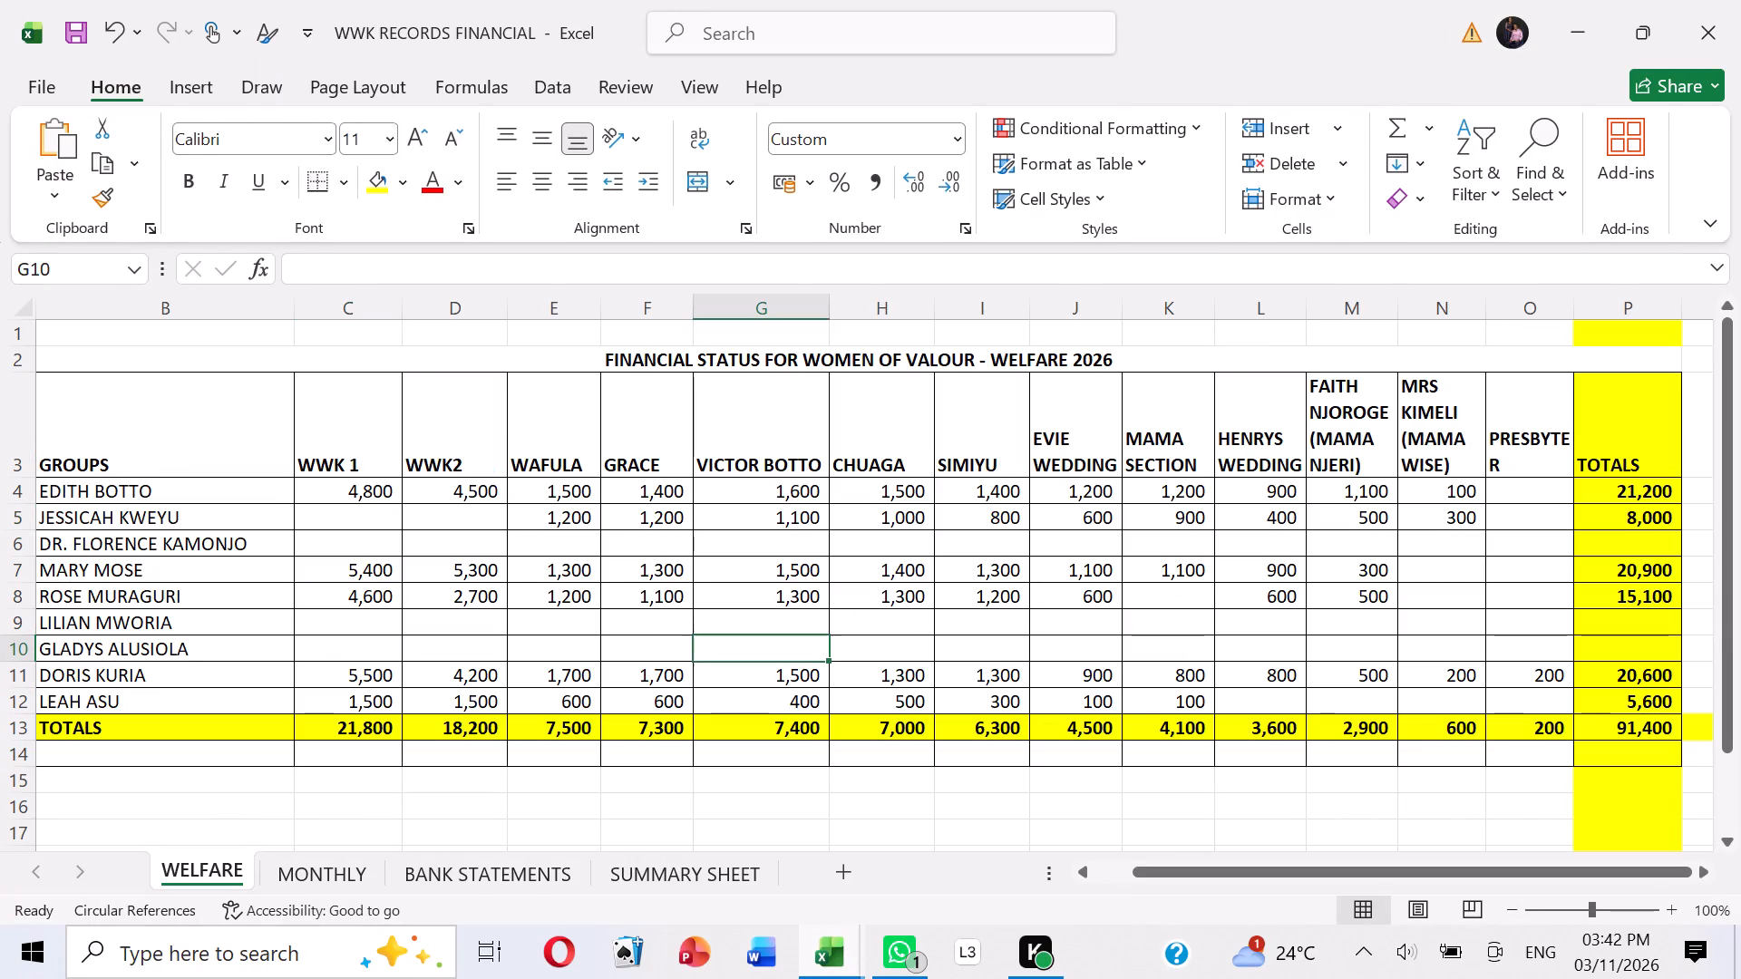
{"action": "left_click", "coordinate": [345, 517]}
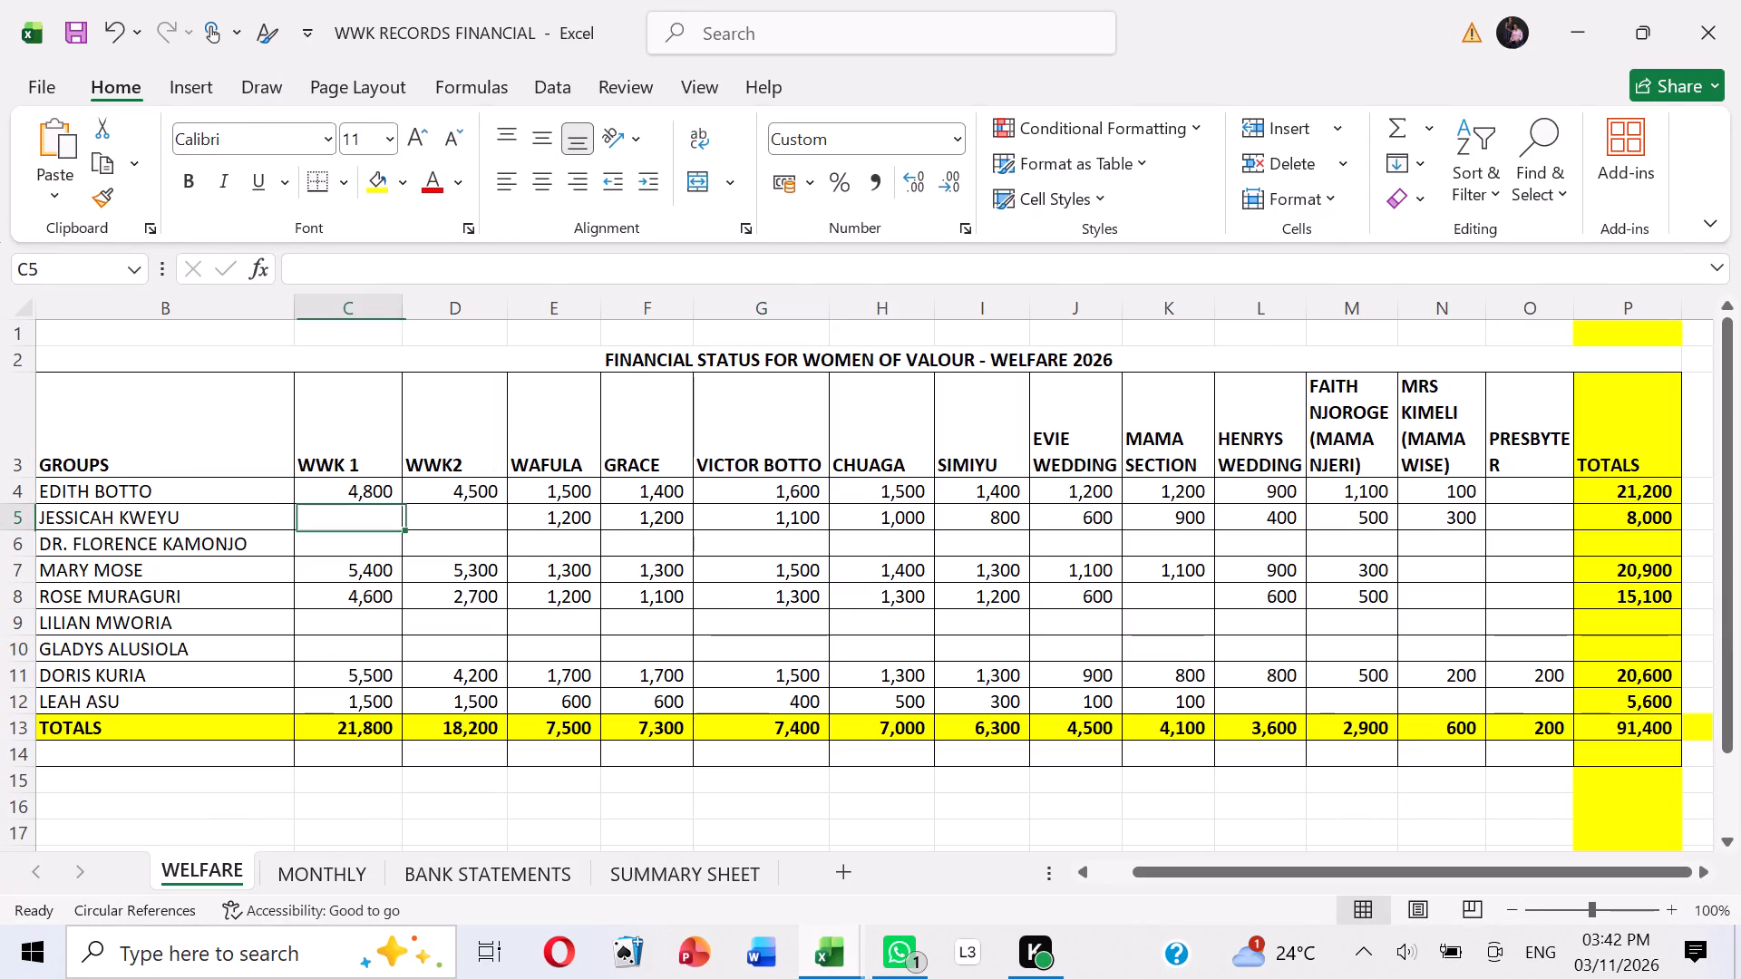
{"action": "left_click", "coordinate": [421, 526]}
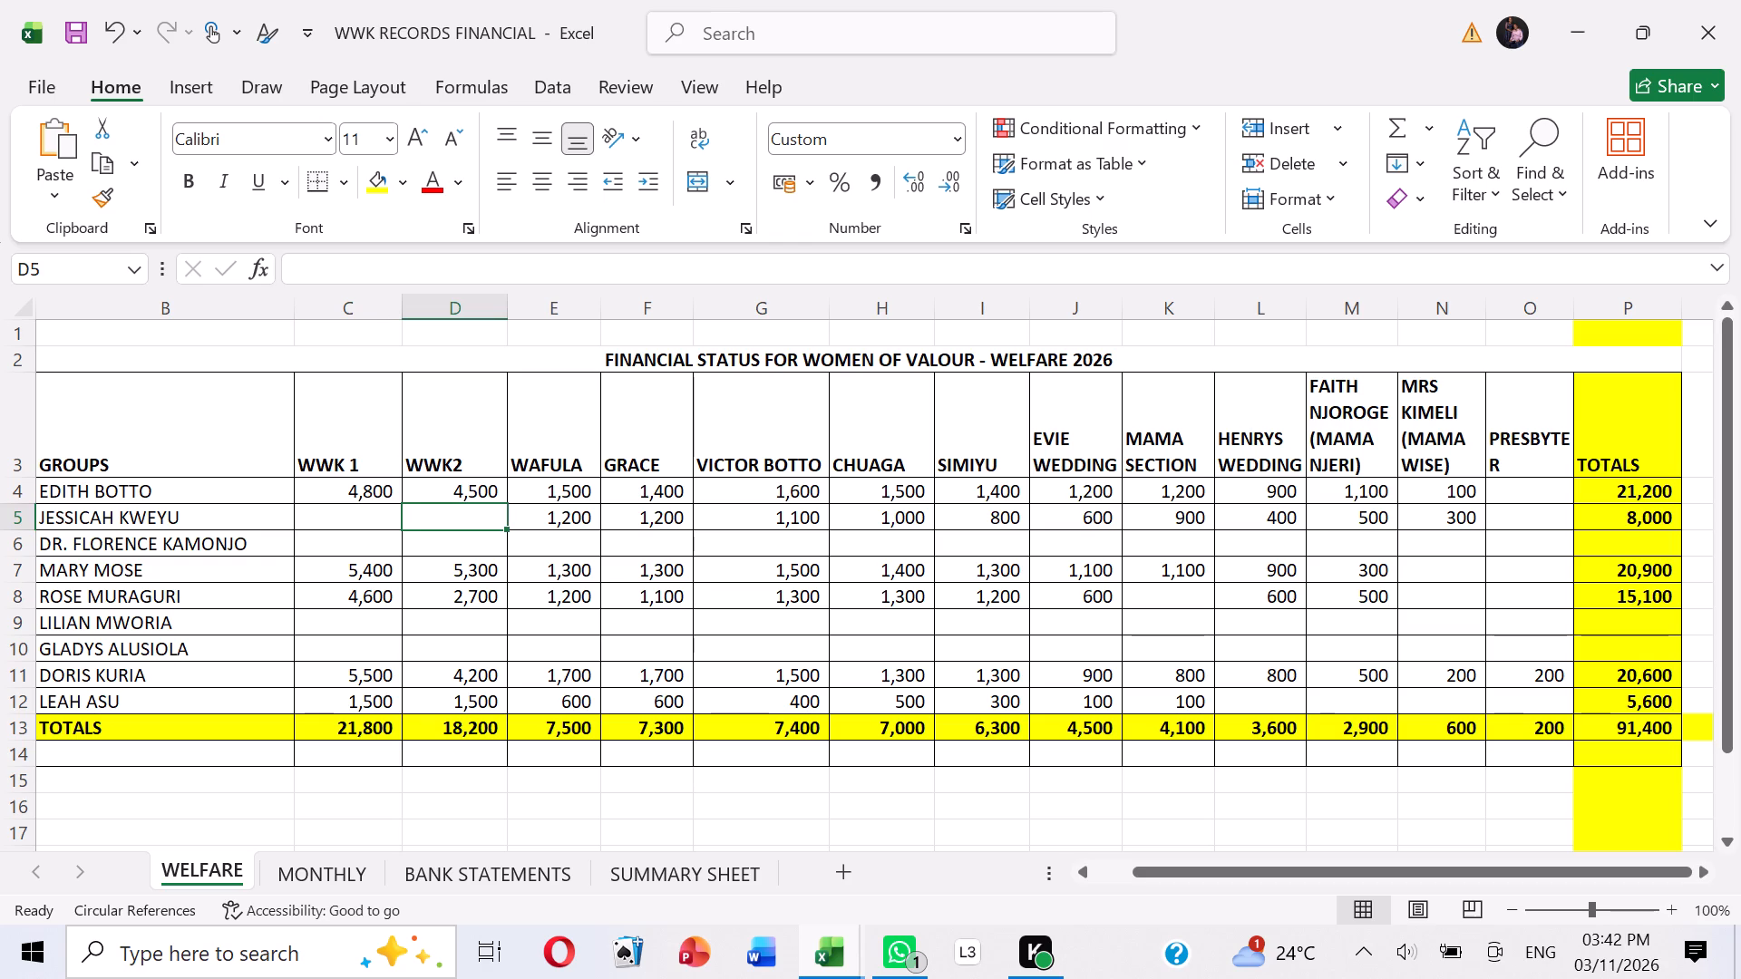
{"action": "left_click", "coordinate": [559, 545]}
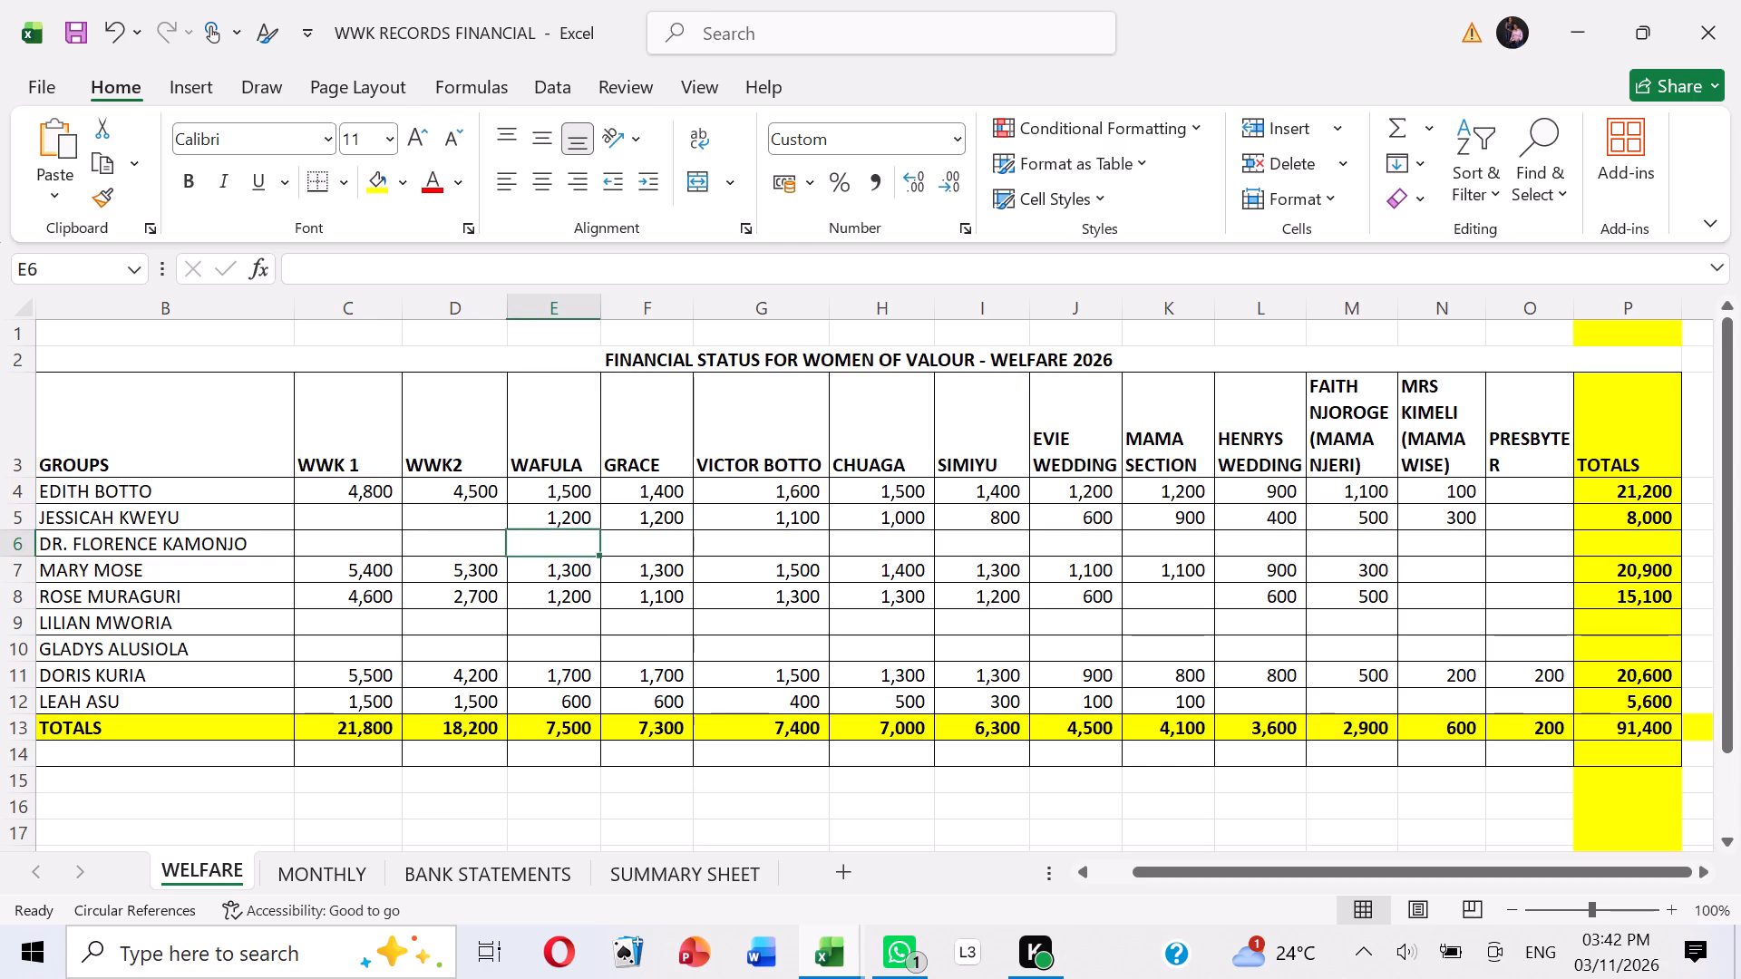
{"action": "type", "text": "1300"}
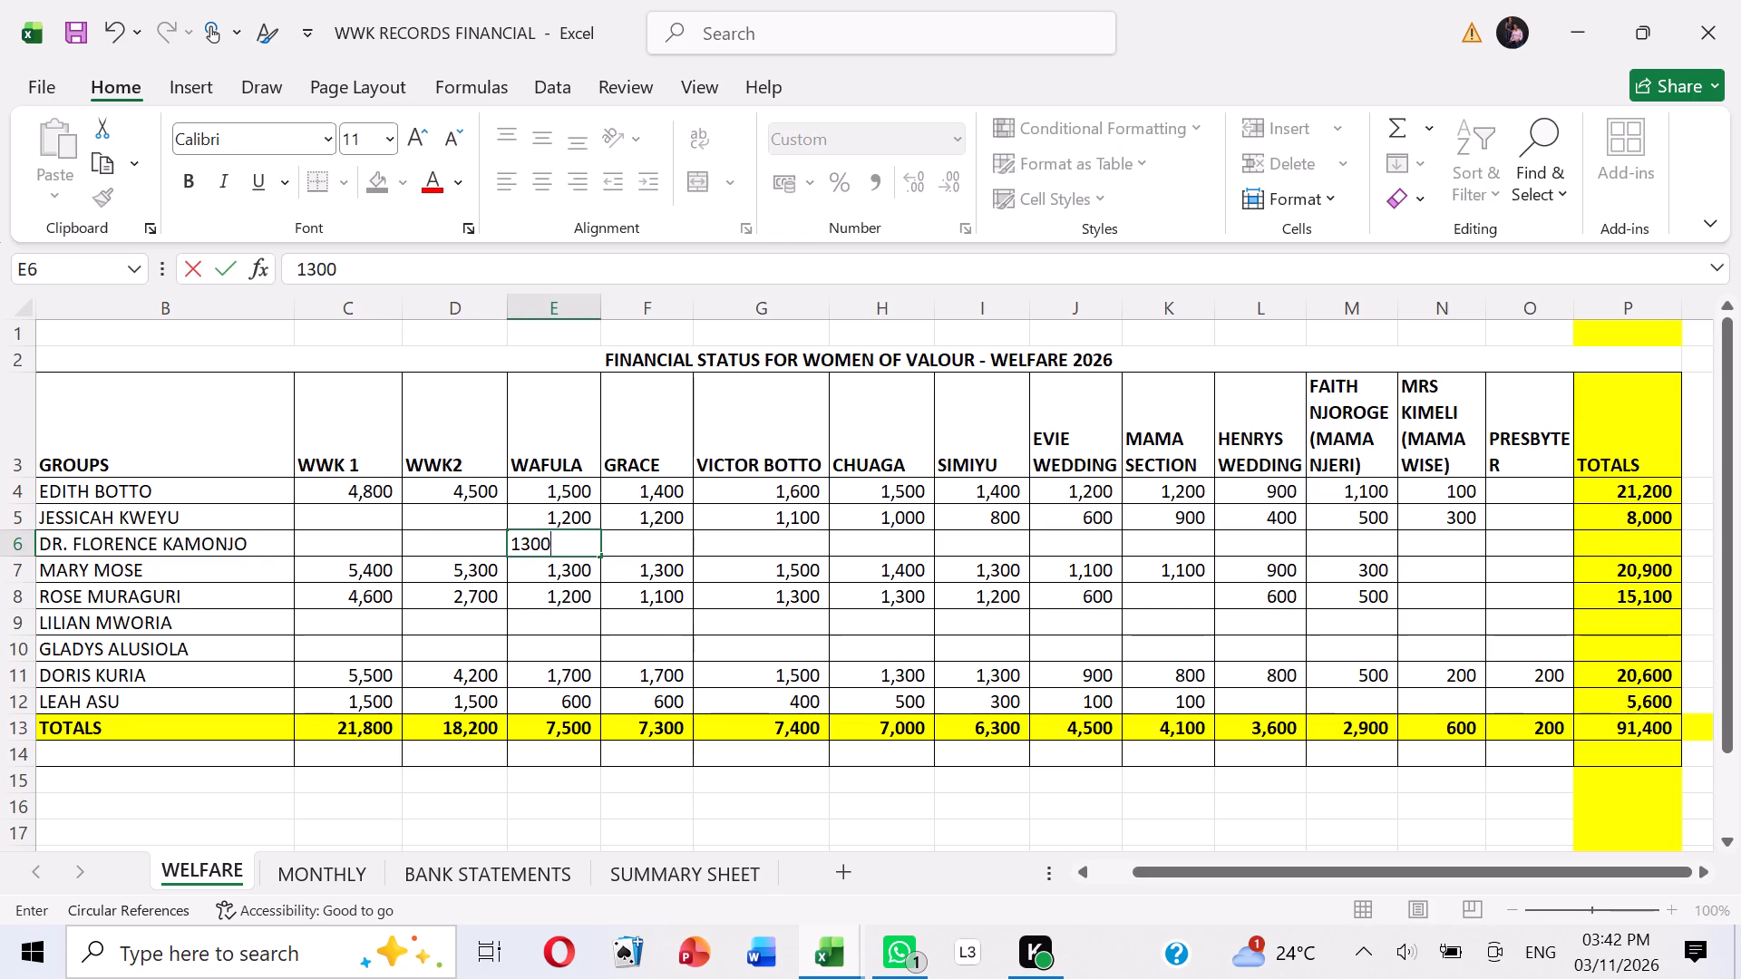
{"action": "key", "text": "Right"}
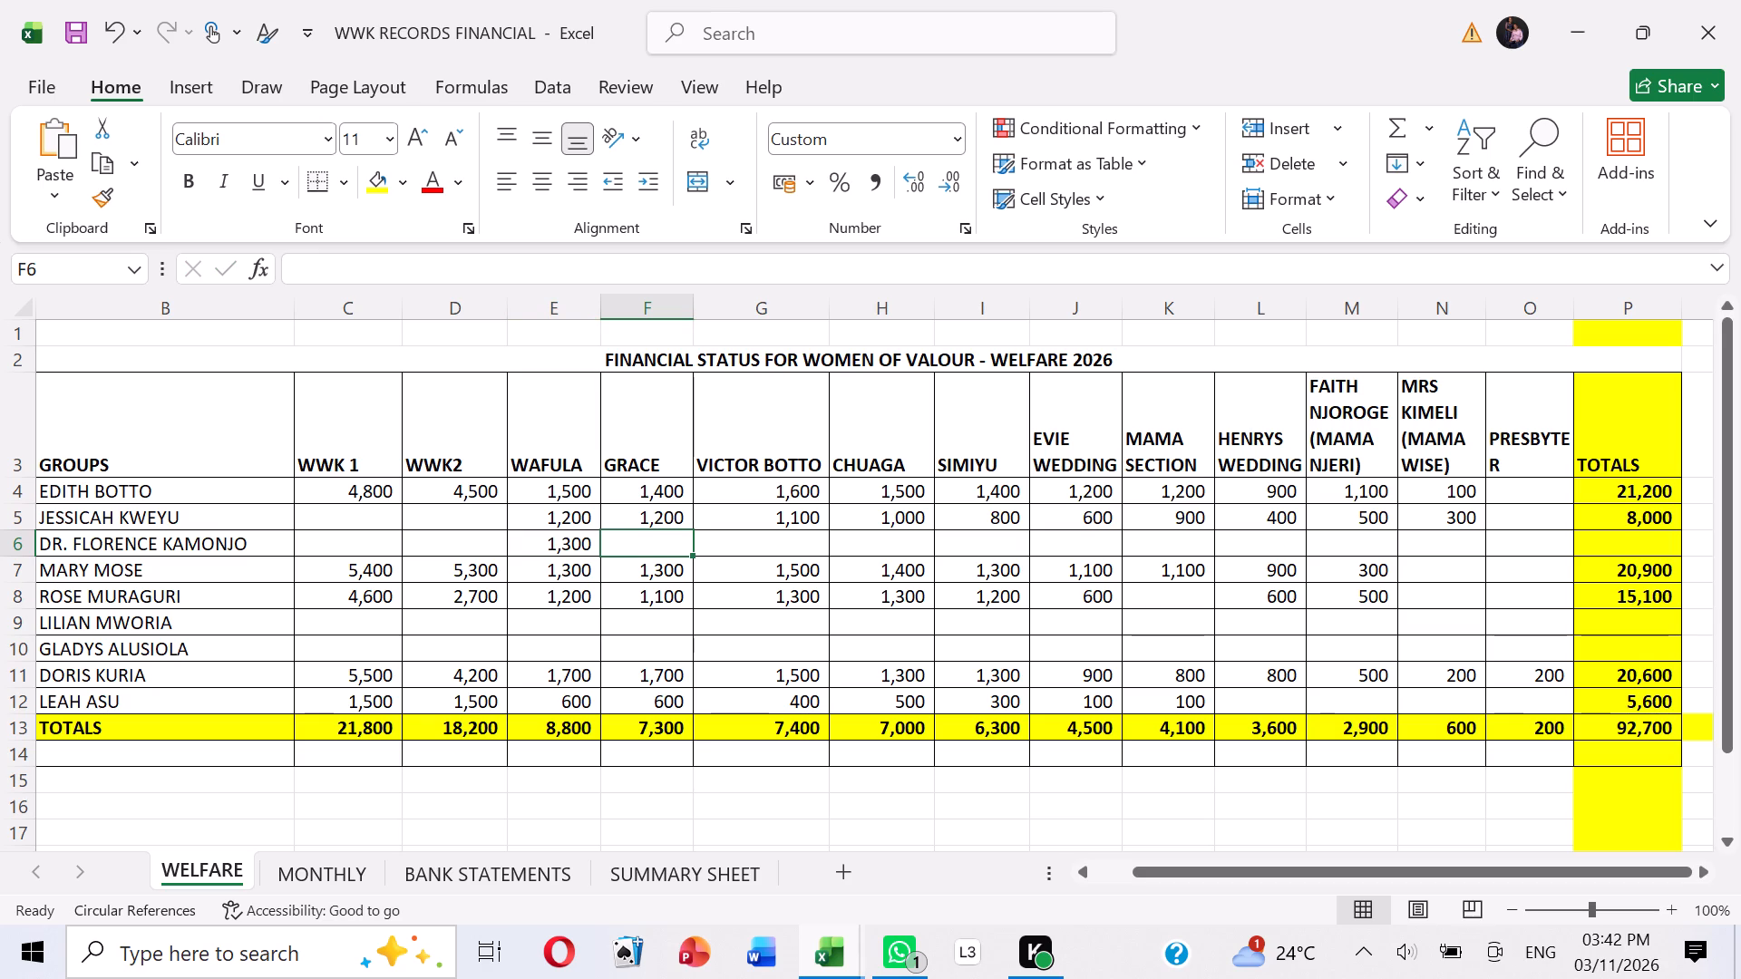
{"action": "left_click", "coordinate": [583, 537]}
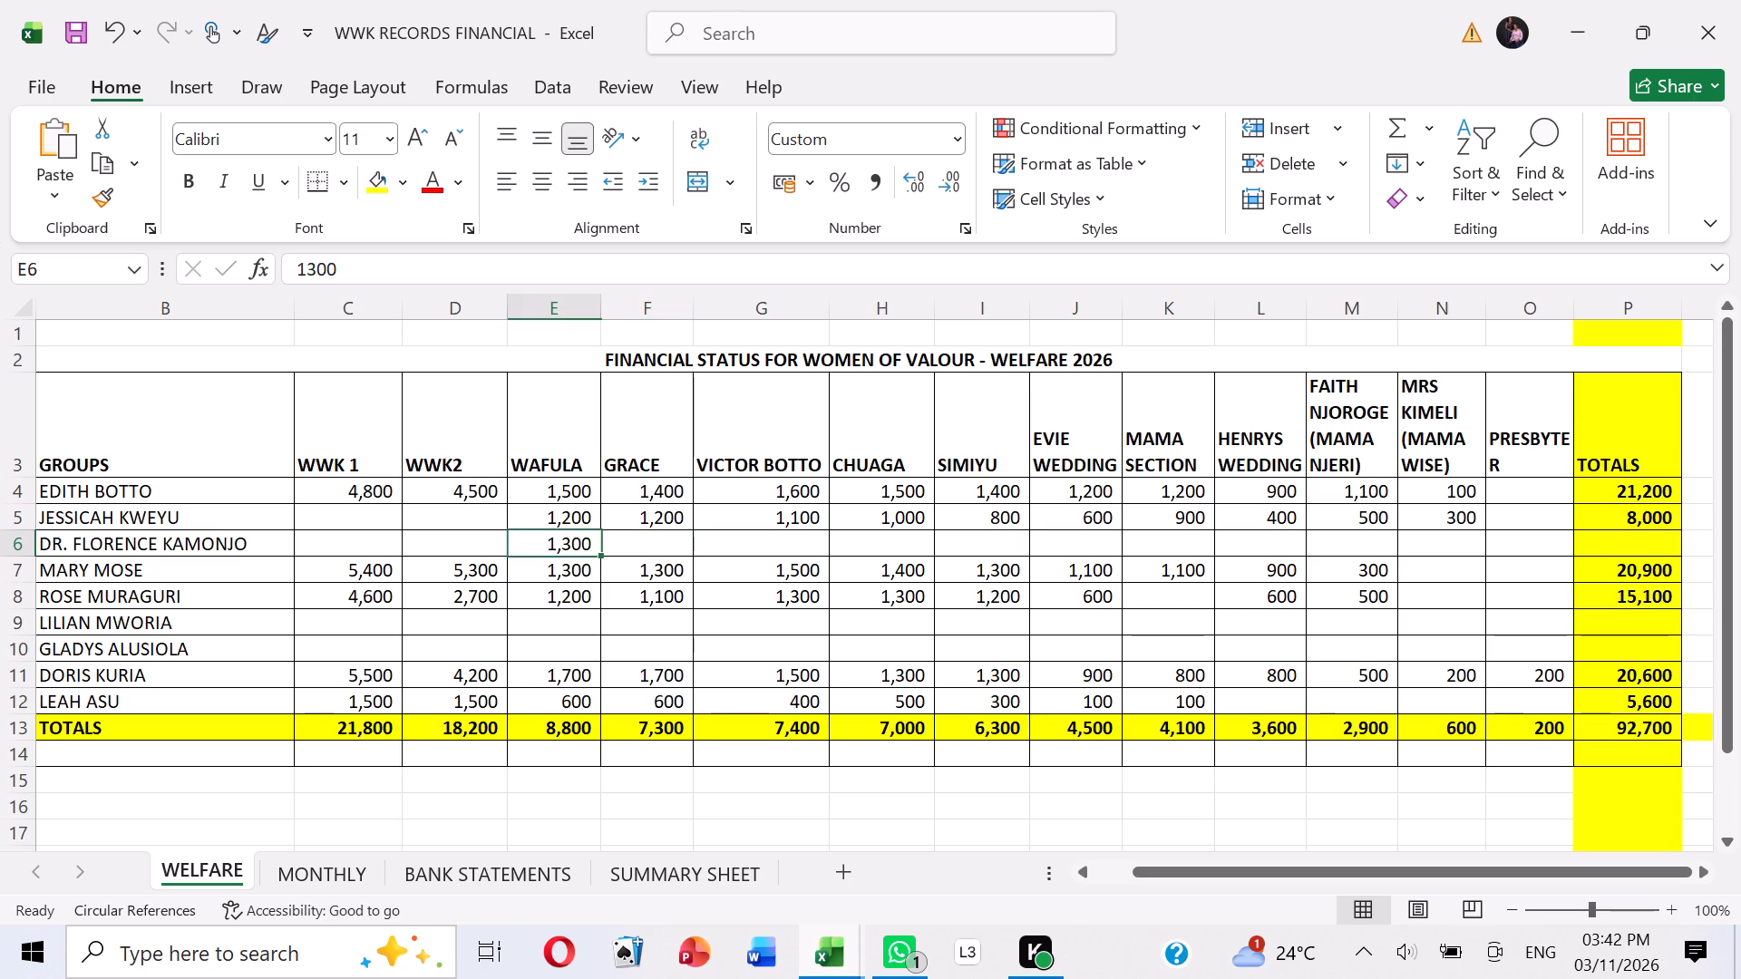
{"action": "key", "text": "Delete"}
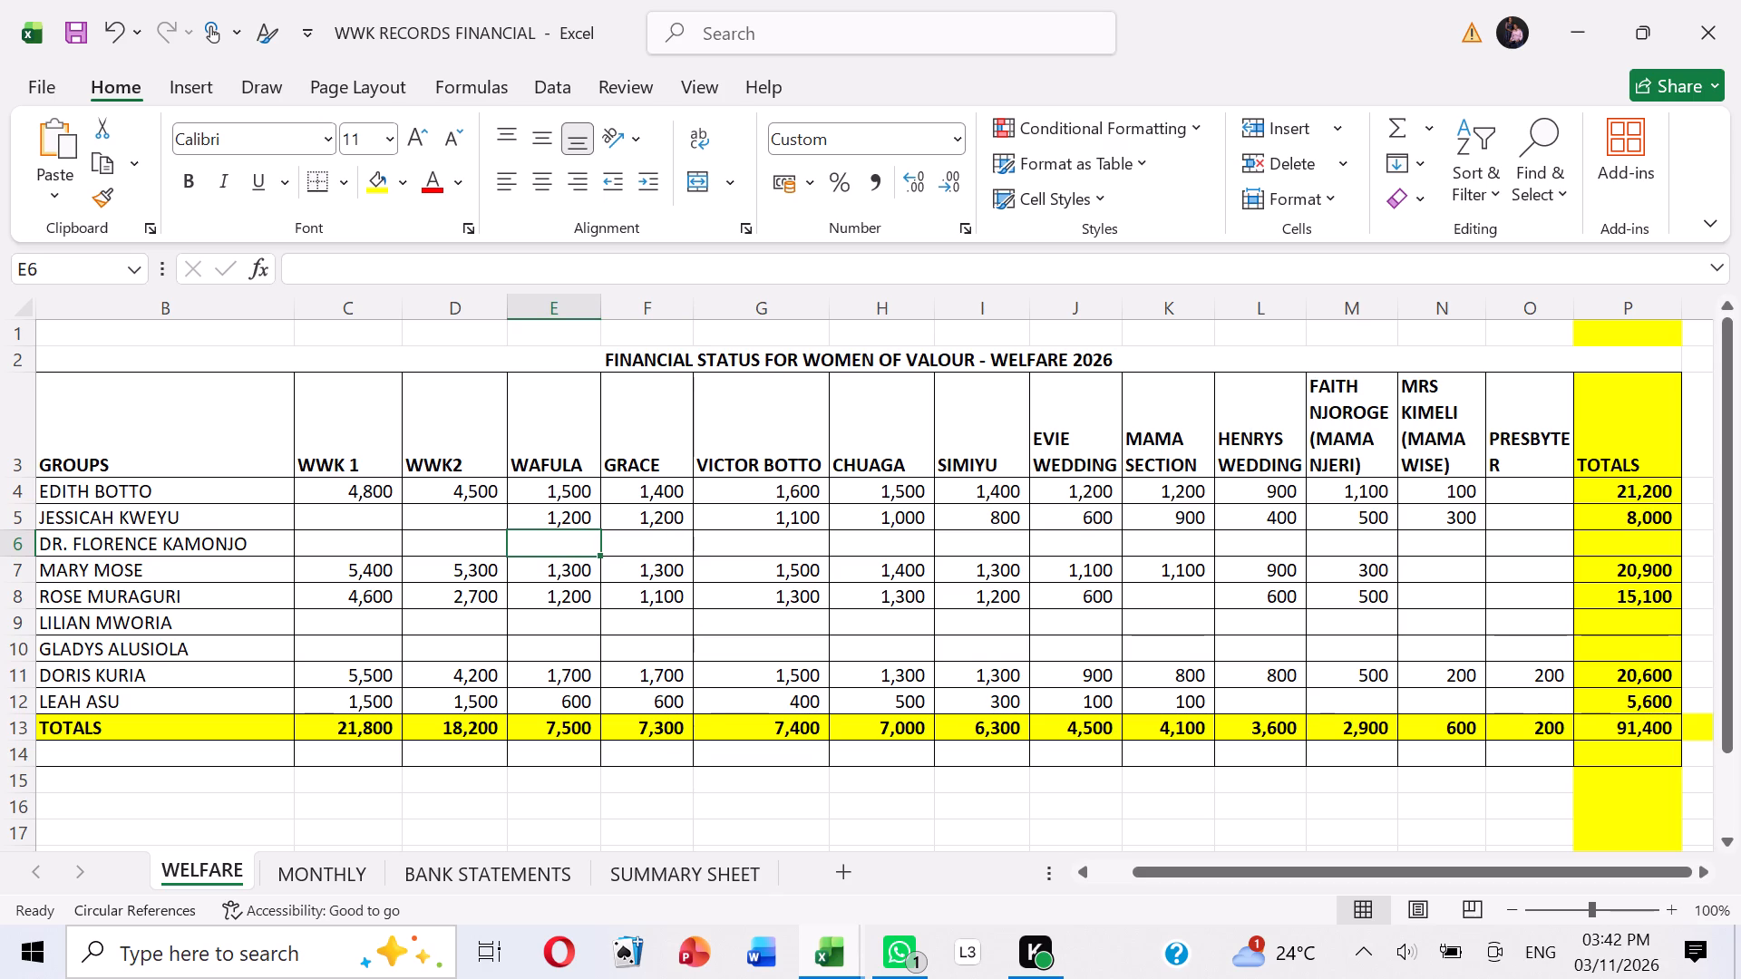
Update row 5 of the WELFARE 2026 table: E5 and F5 to 1300, G5 to 1200, and H5 to 1100.
{"action": "left_click", "coordinate": [579, 512]}
{"action": "type", "text": "1300"}
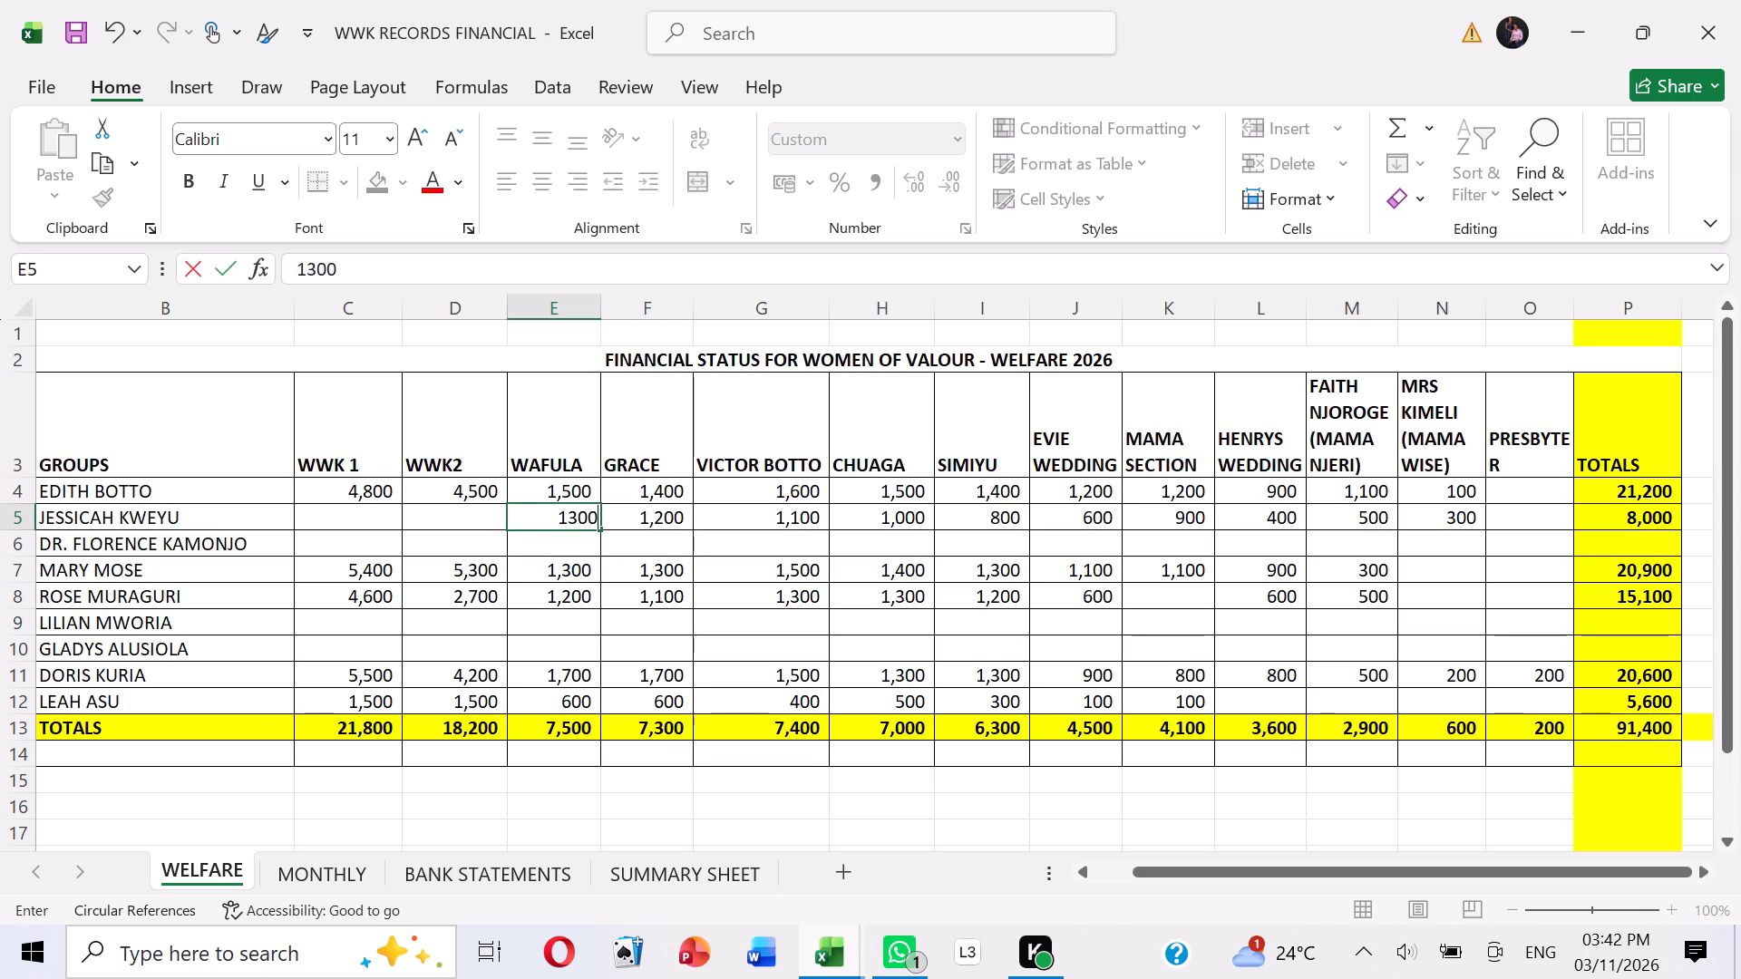
{"action": "key", "text": "Right"}
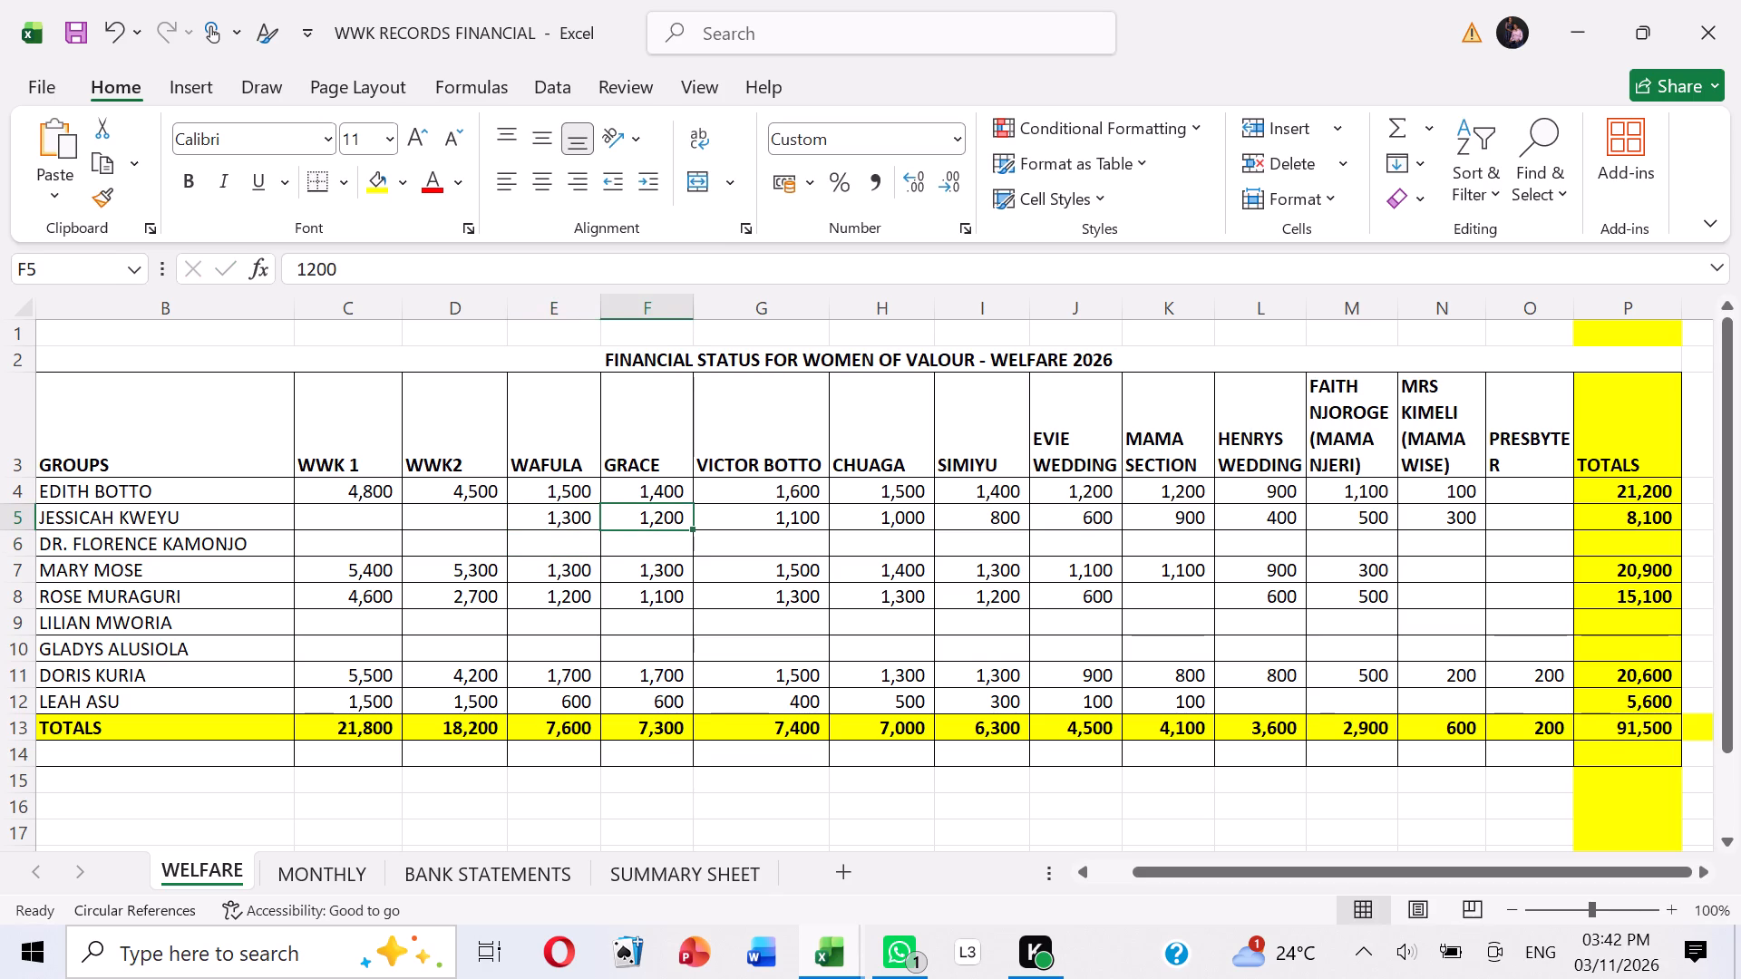
{"action": "type", "text": "1300"}
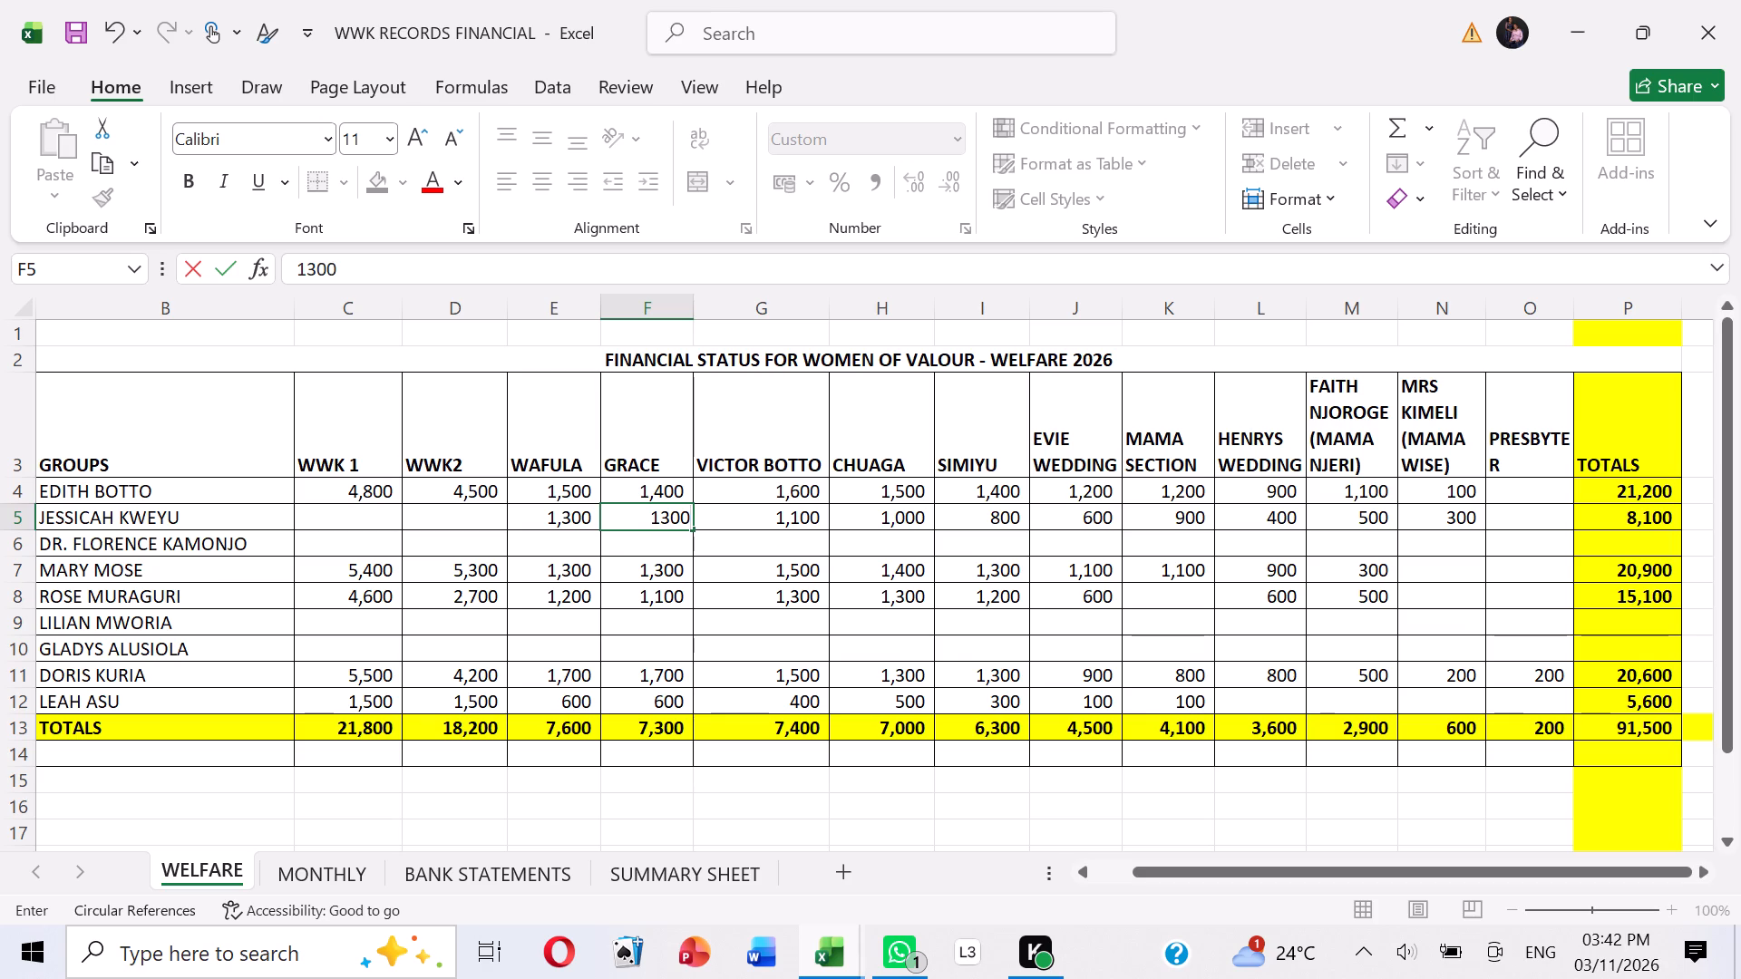
{"action": "key", "text": "Right"}
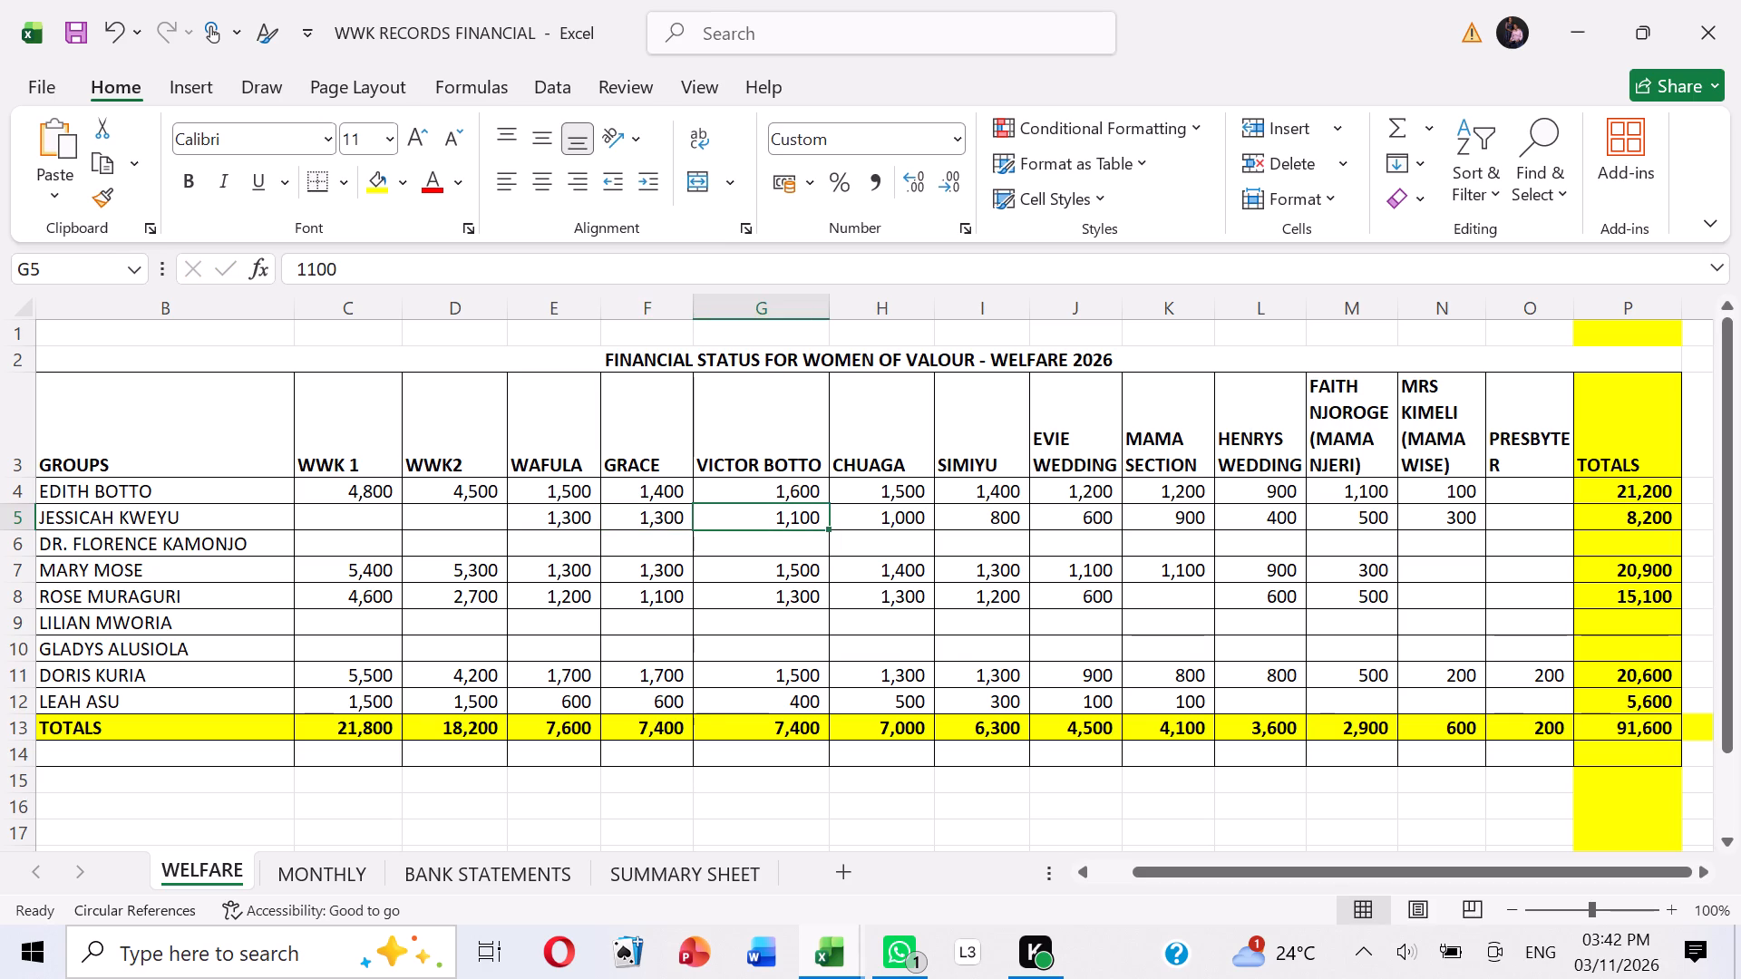
{"action": "type", "text": "1200"}
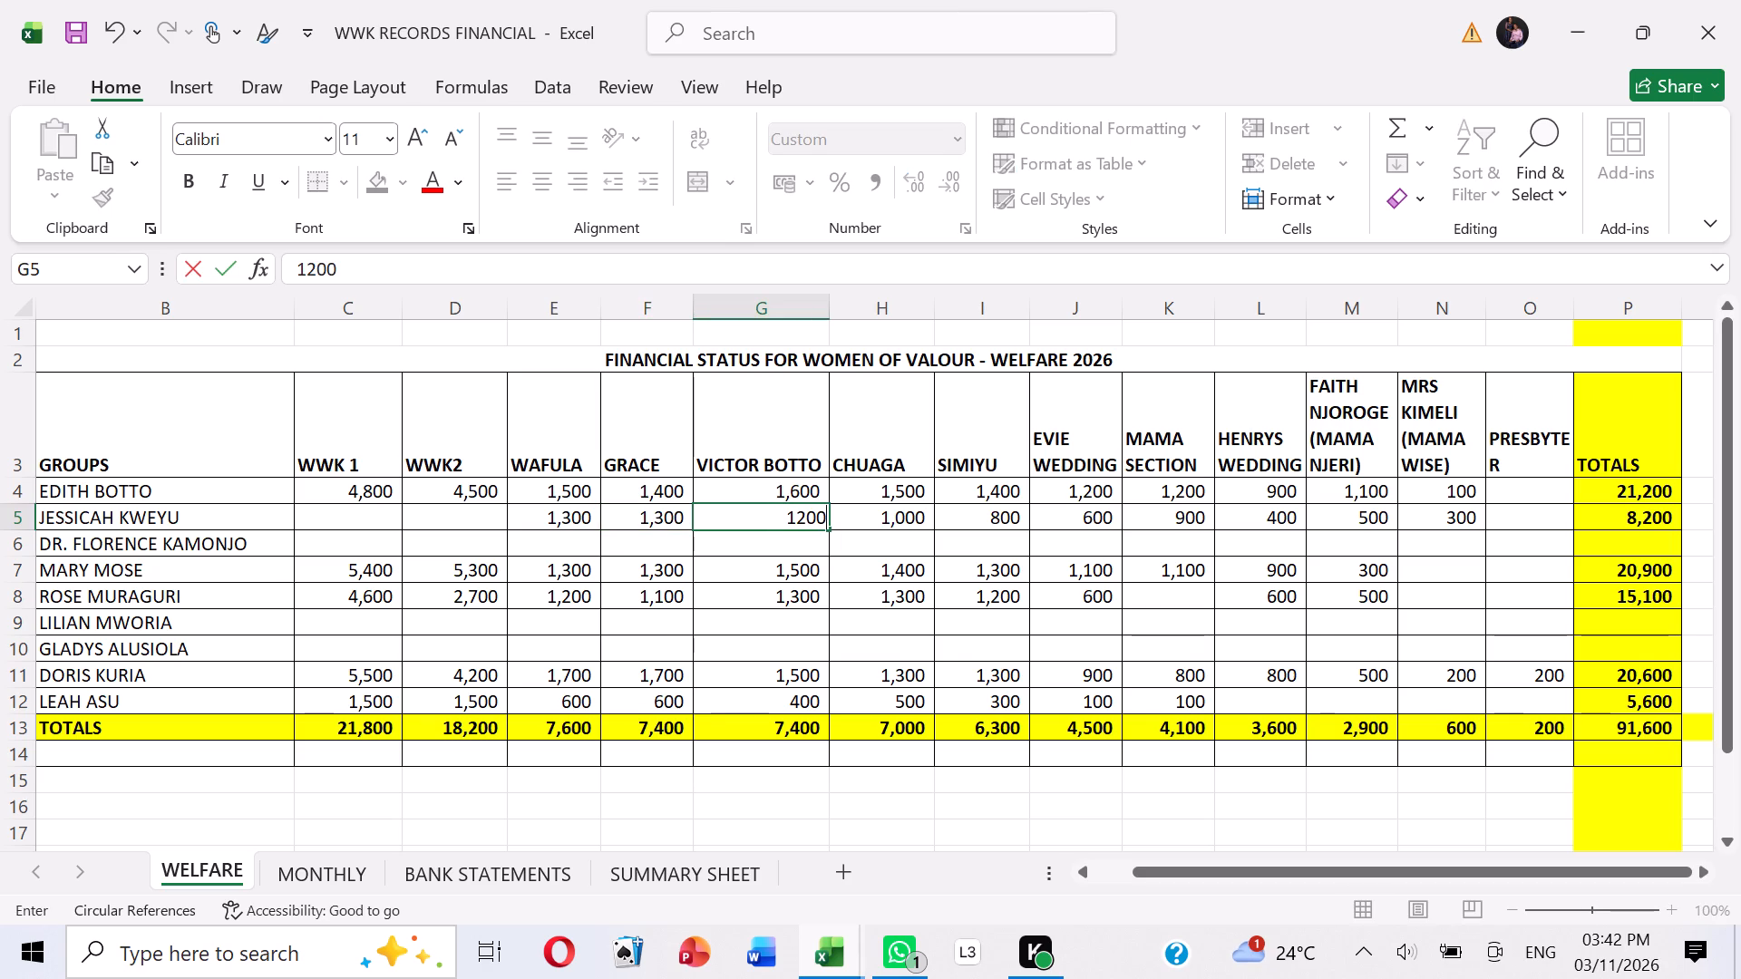
{"action": "key", "text": "Right"}
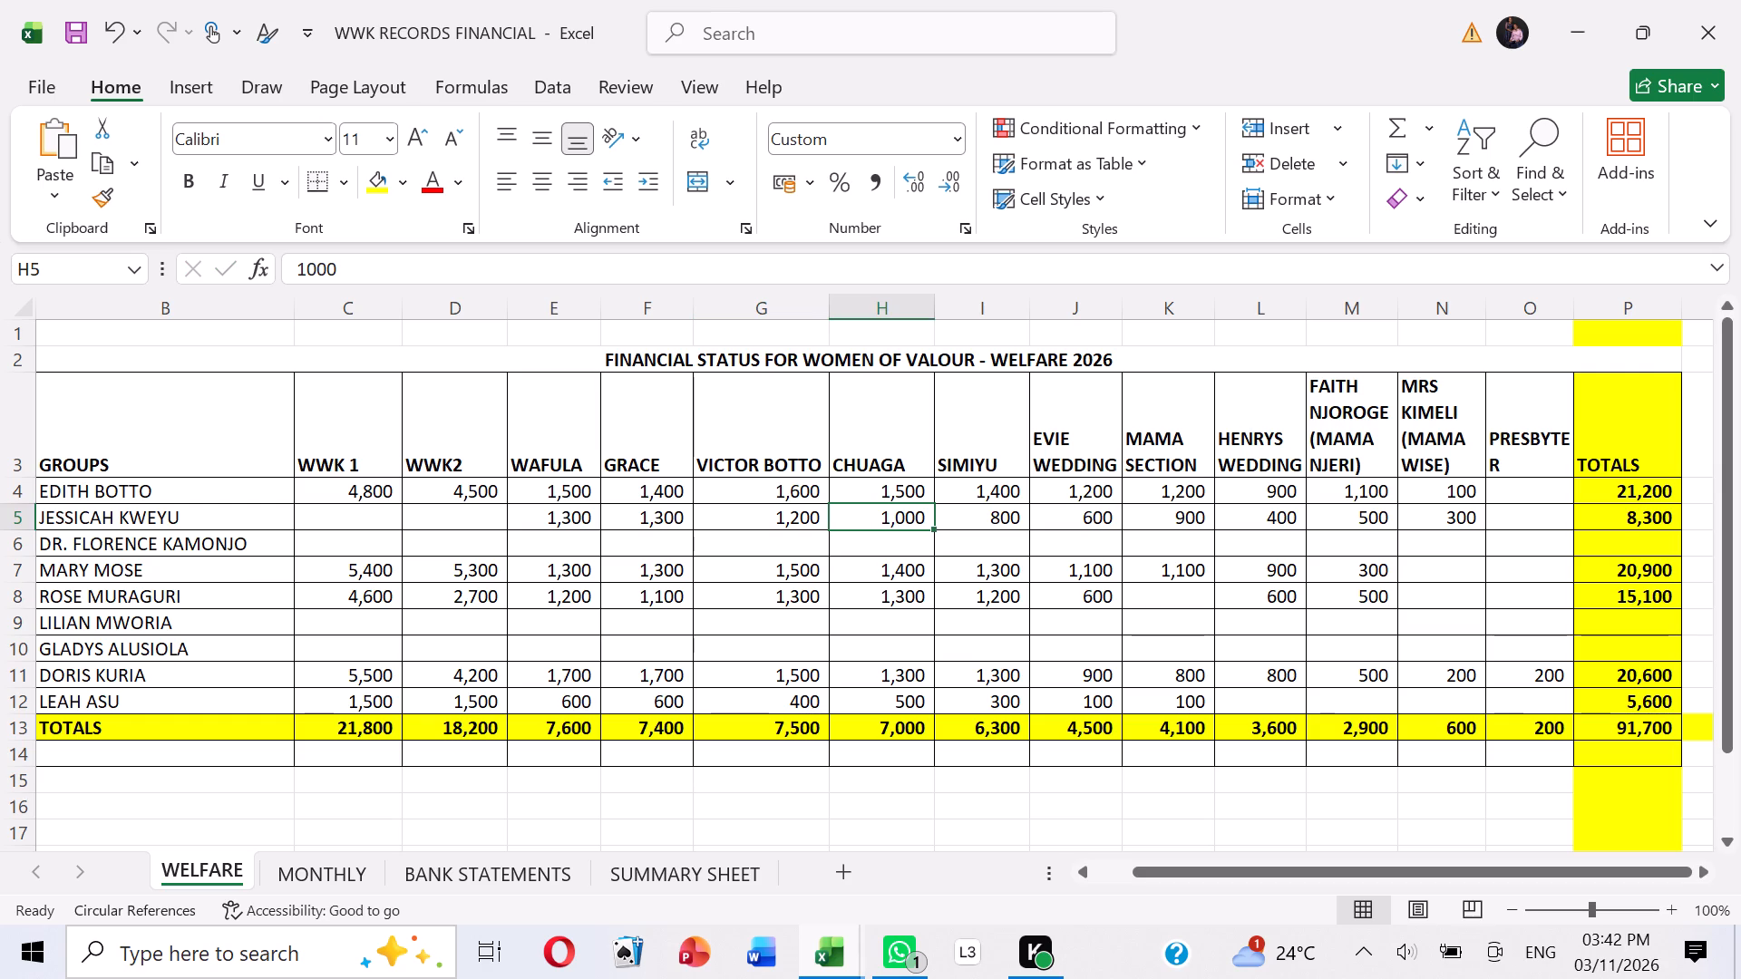
{"action": "type", "text": "11"}
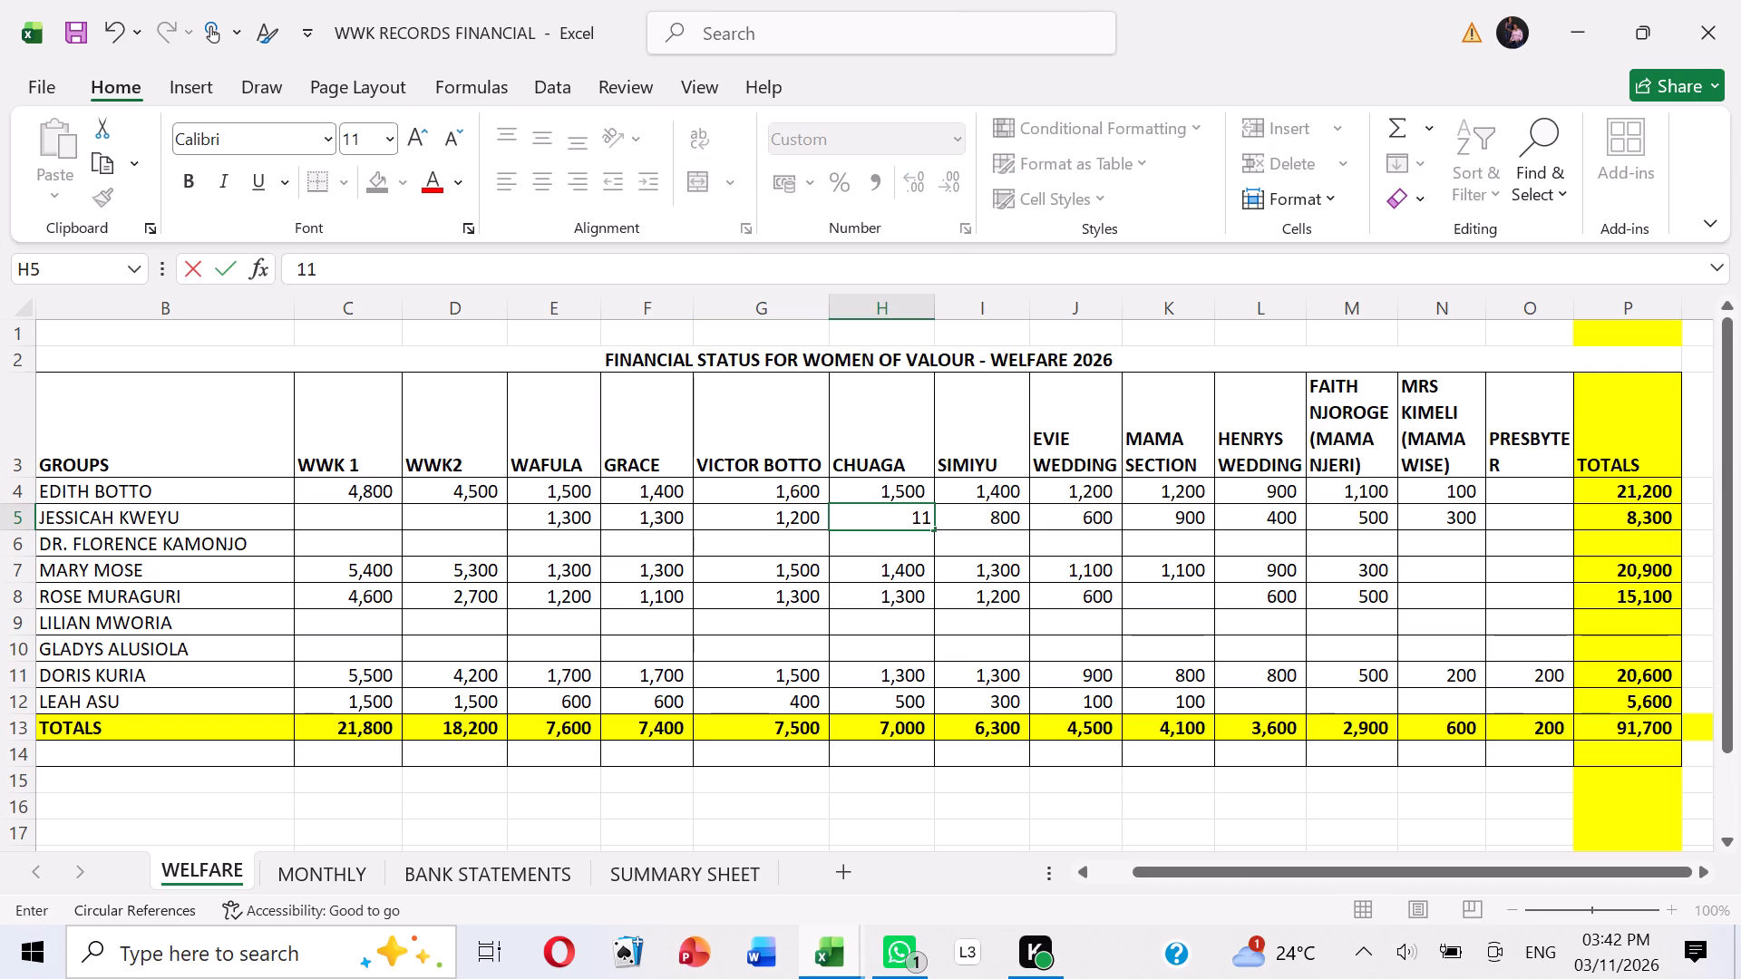
{"action": "type", "text": "00"}
{"action": "key", "text": "Right"}
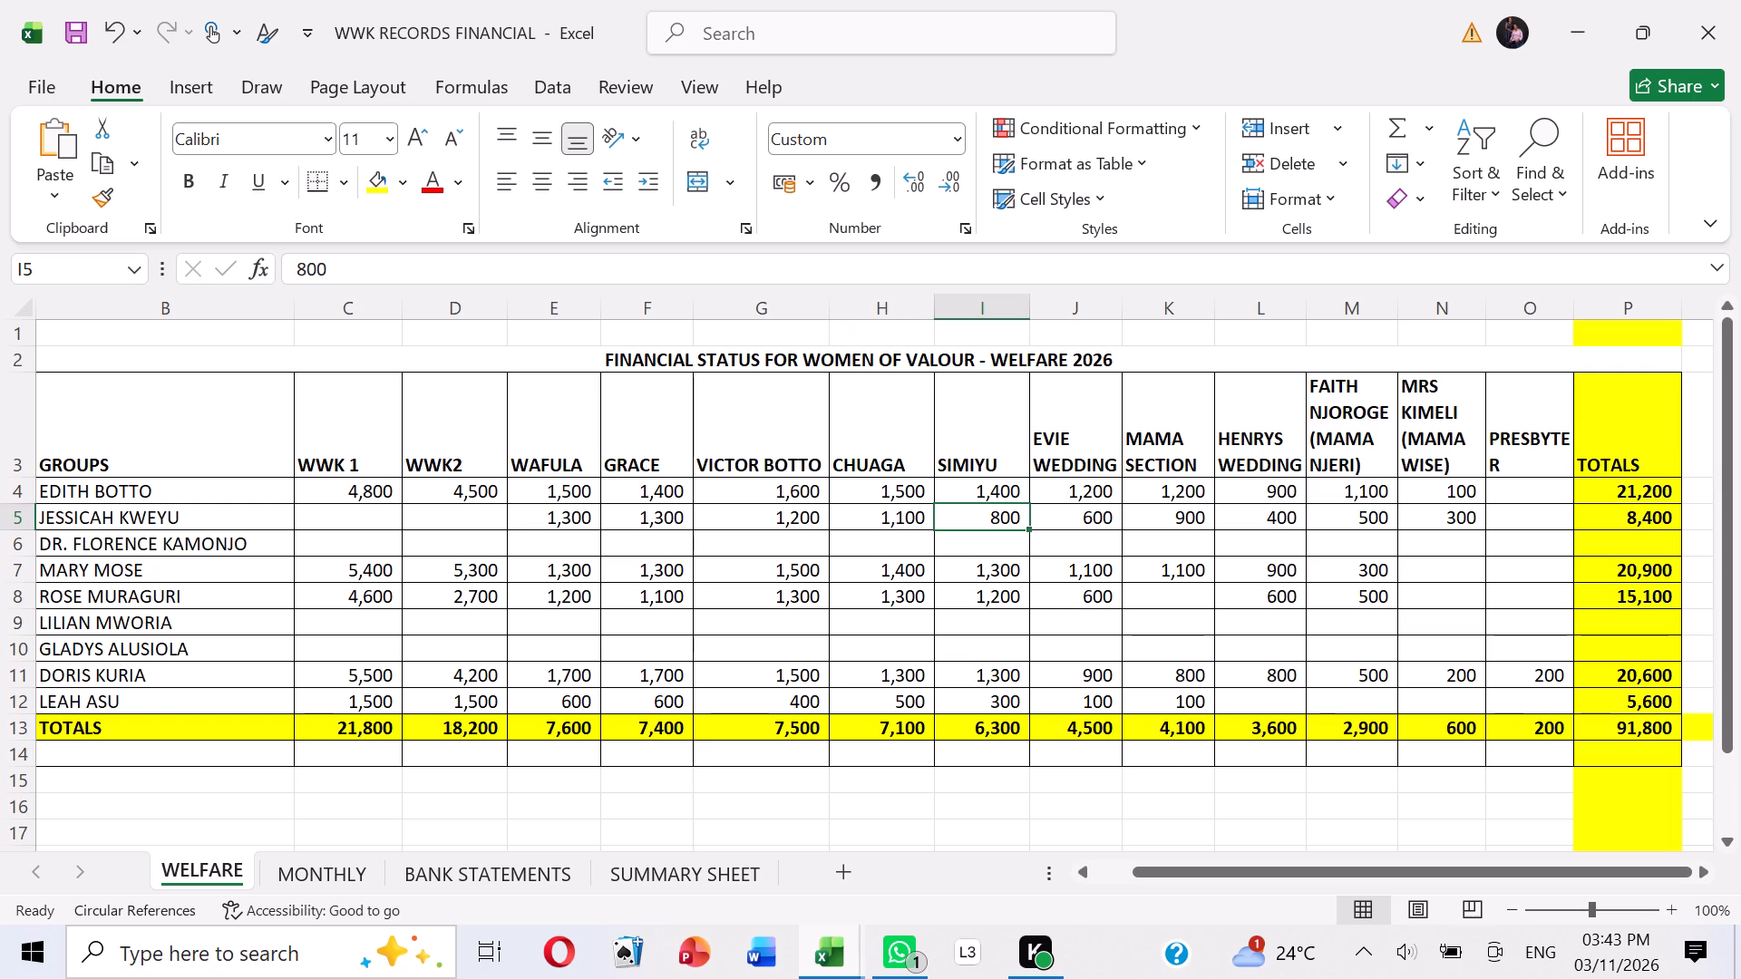
Set row 5's SIMIYU amount to 900, EVIE WEDDING and MAMA SECTION to 1000, and HENRYS WEDDING to 800.
{"action": "type", "text": "900"}
{"action": "key", "text": "Right"}
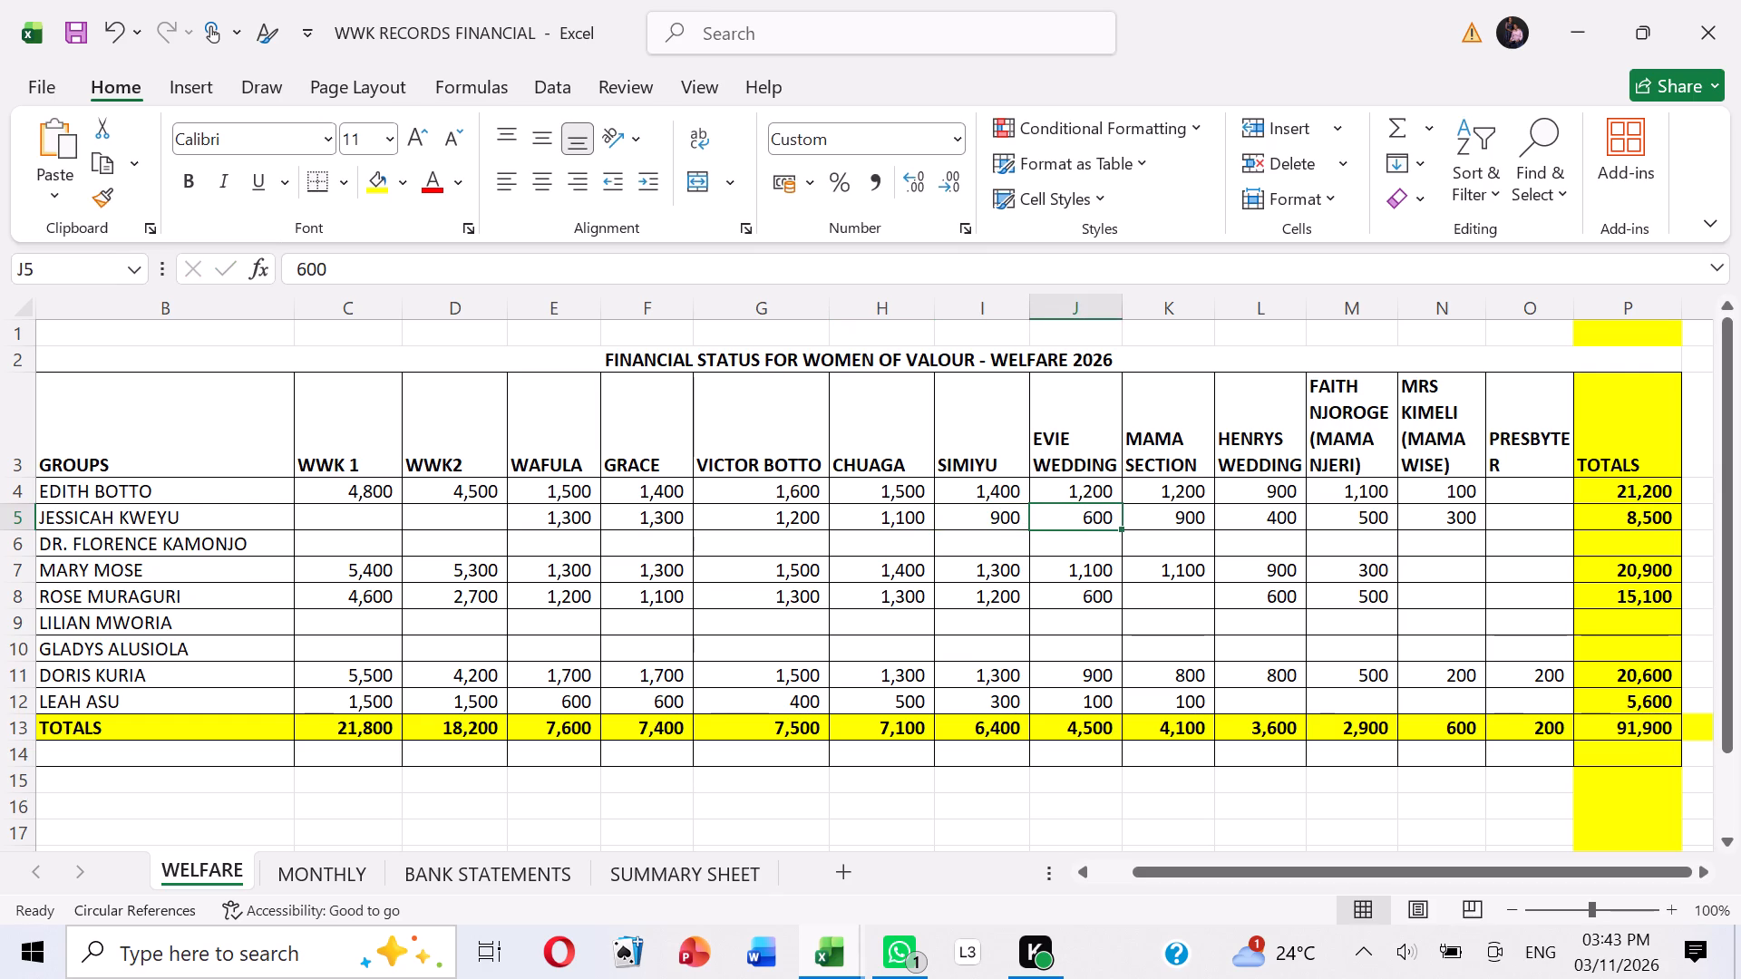
{"action": "key", "text": "1"}
{"action": "type", "text": "000"}
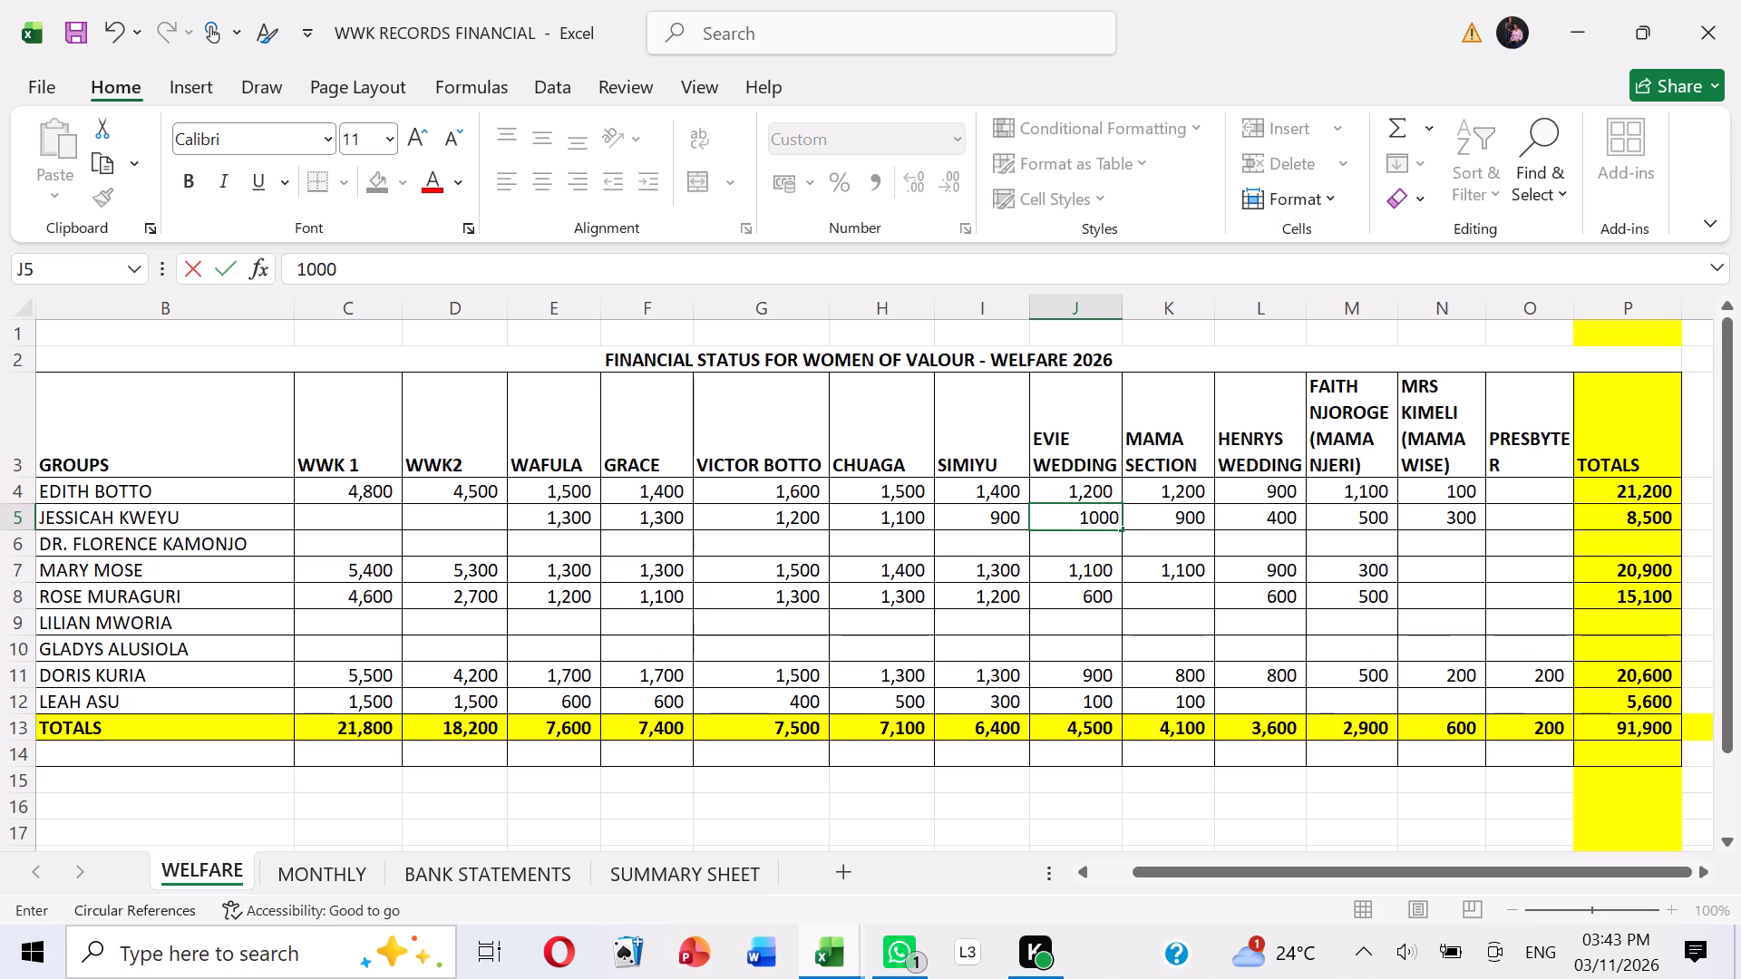
{"action": "key", "text": "Right"}
{"action": "type", "text": "1000"}
{"action": "key", "text": "Right"}
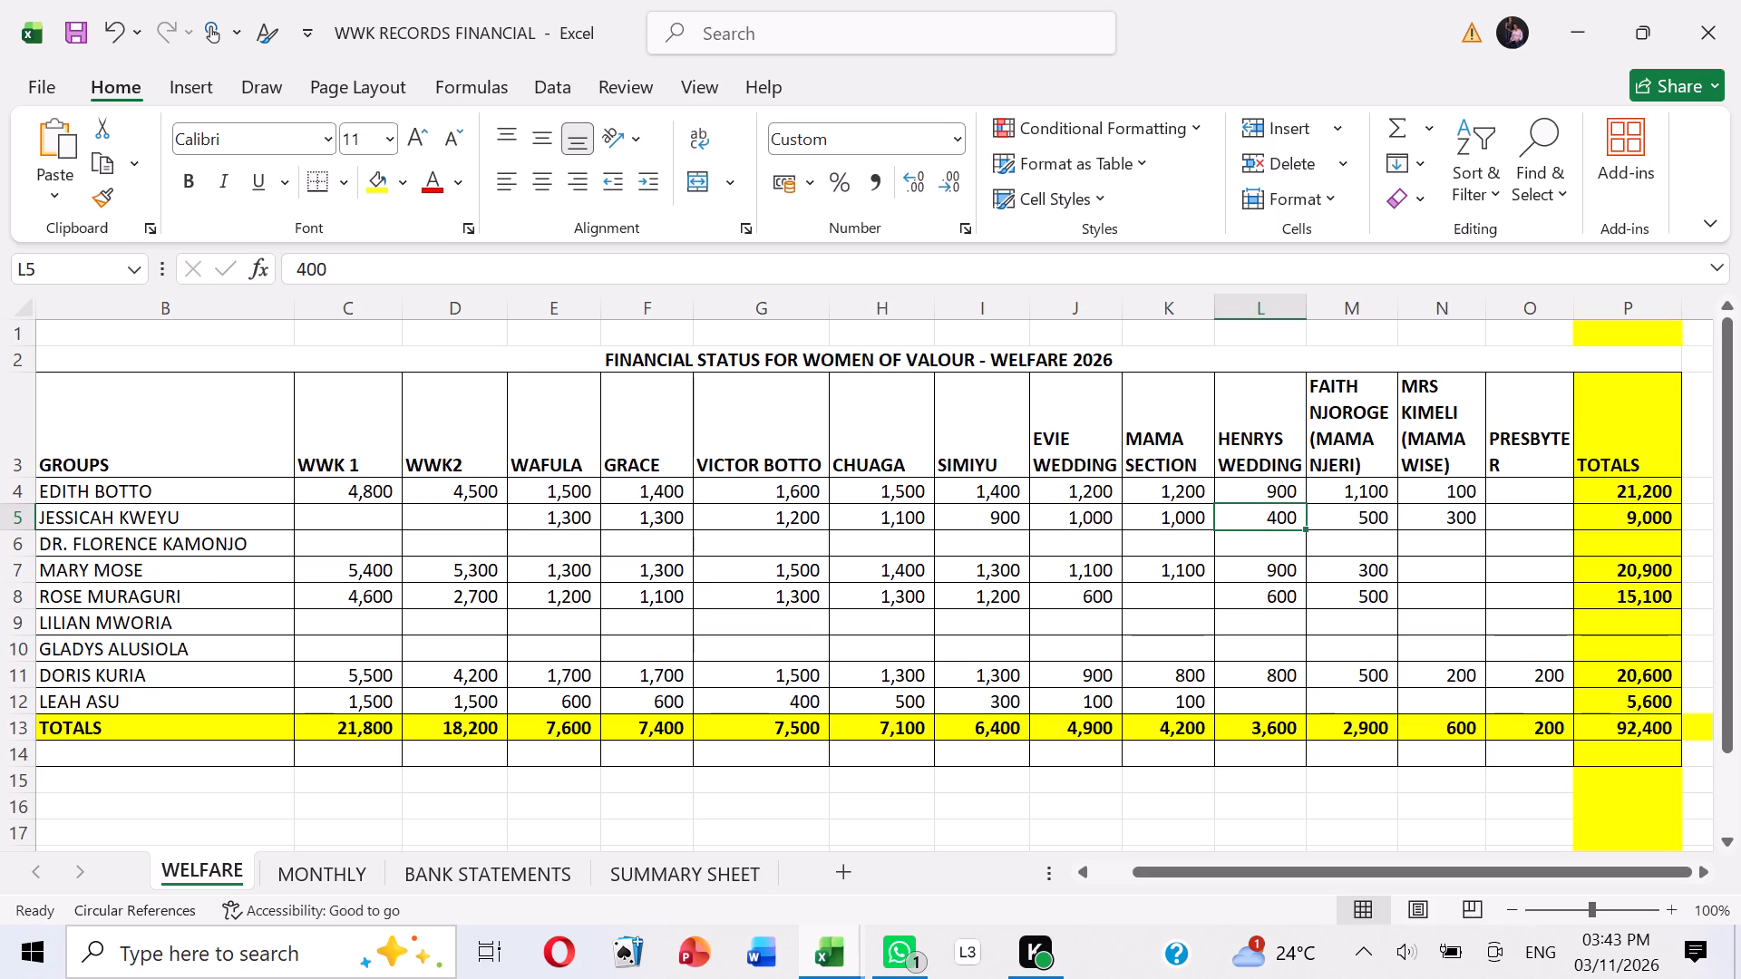
{"action": "key", "text": "8"}
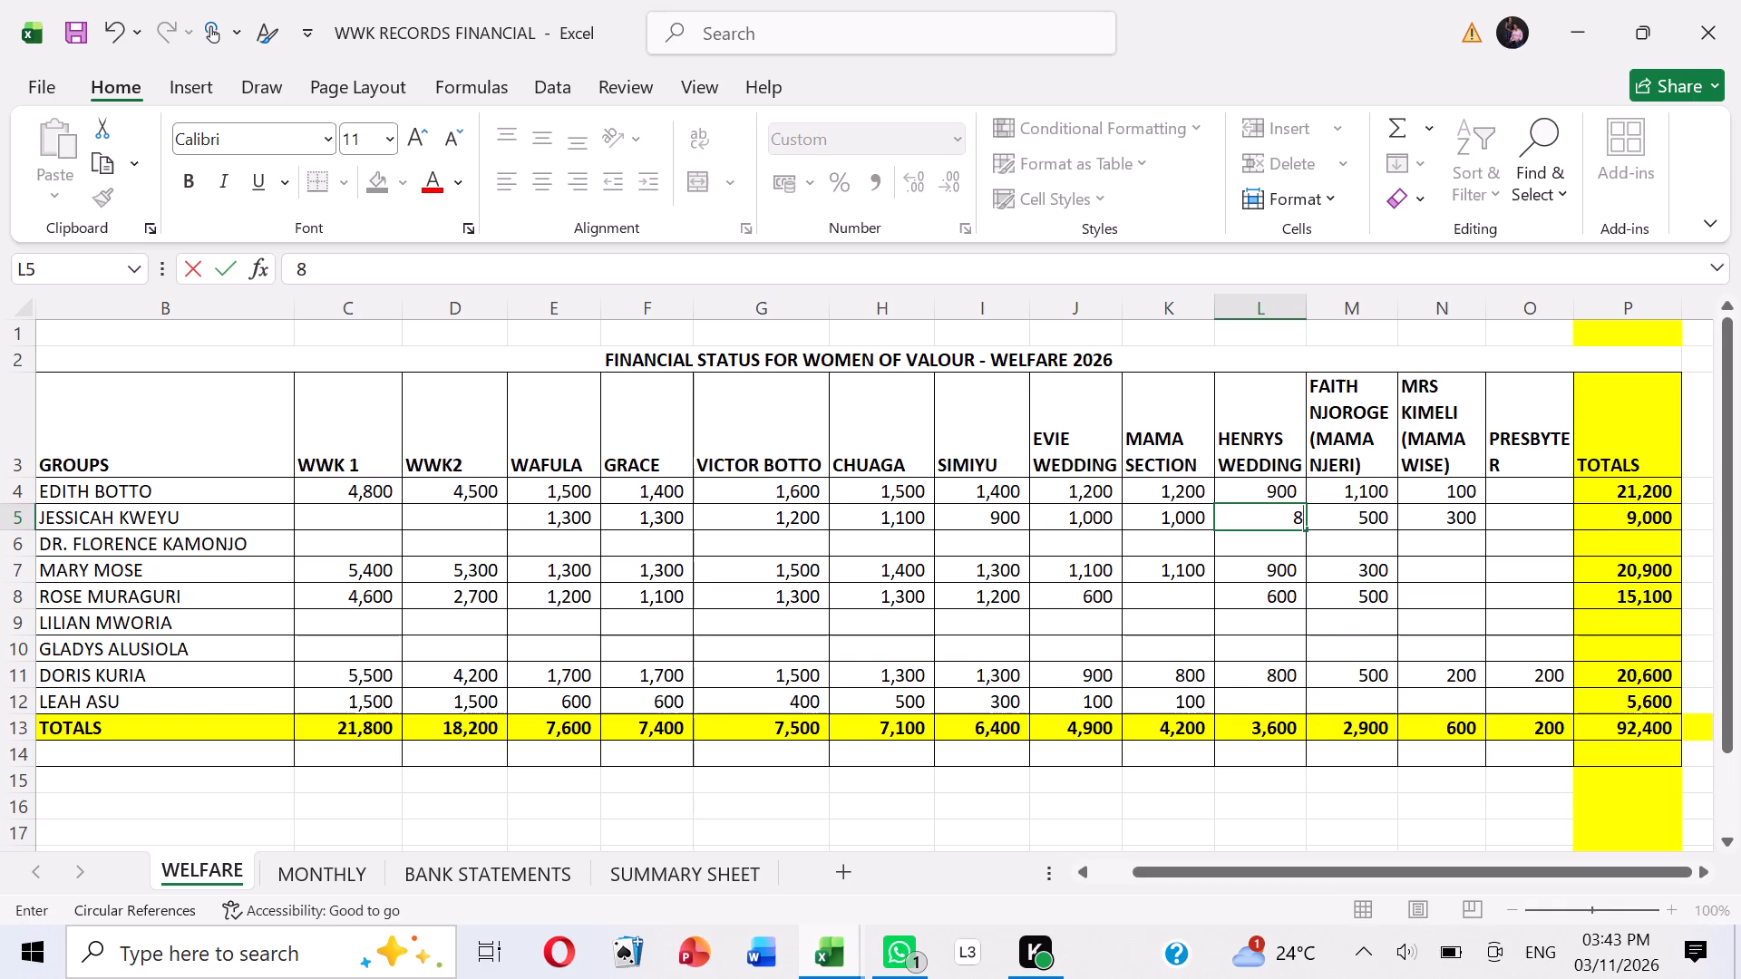
{"action": "type", "text": "00"}
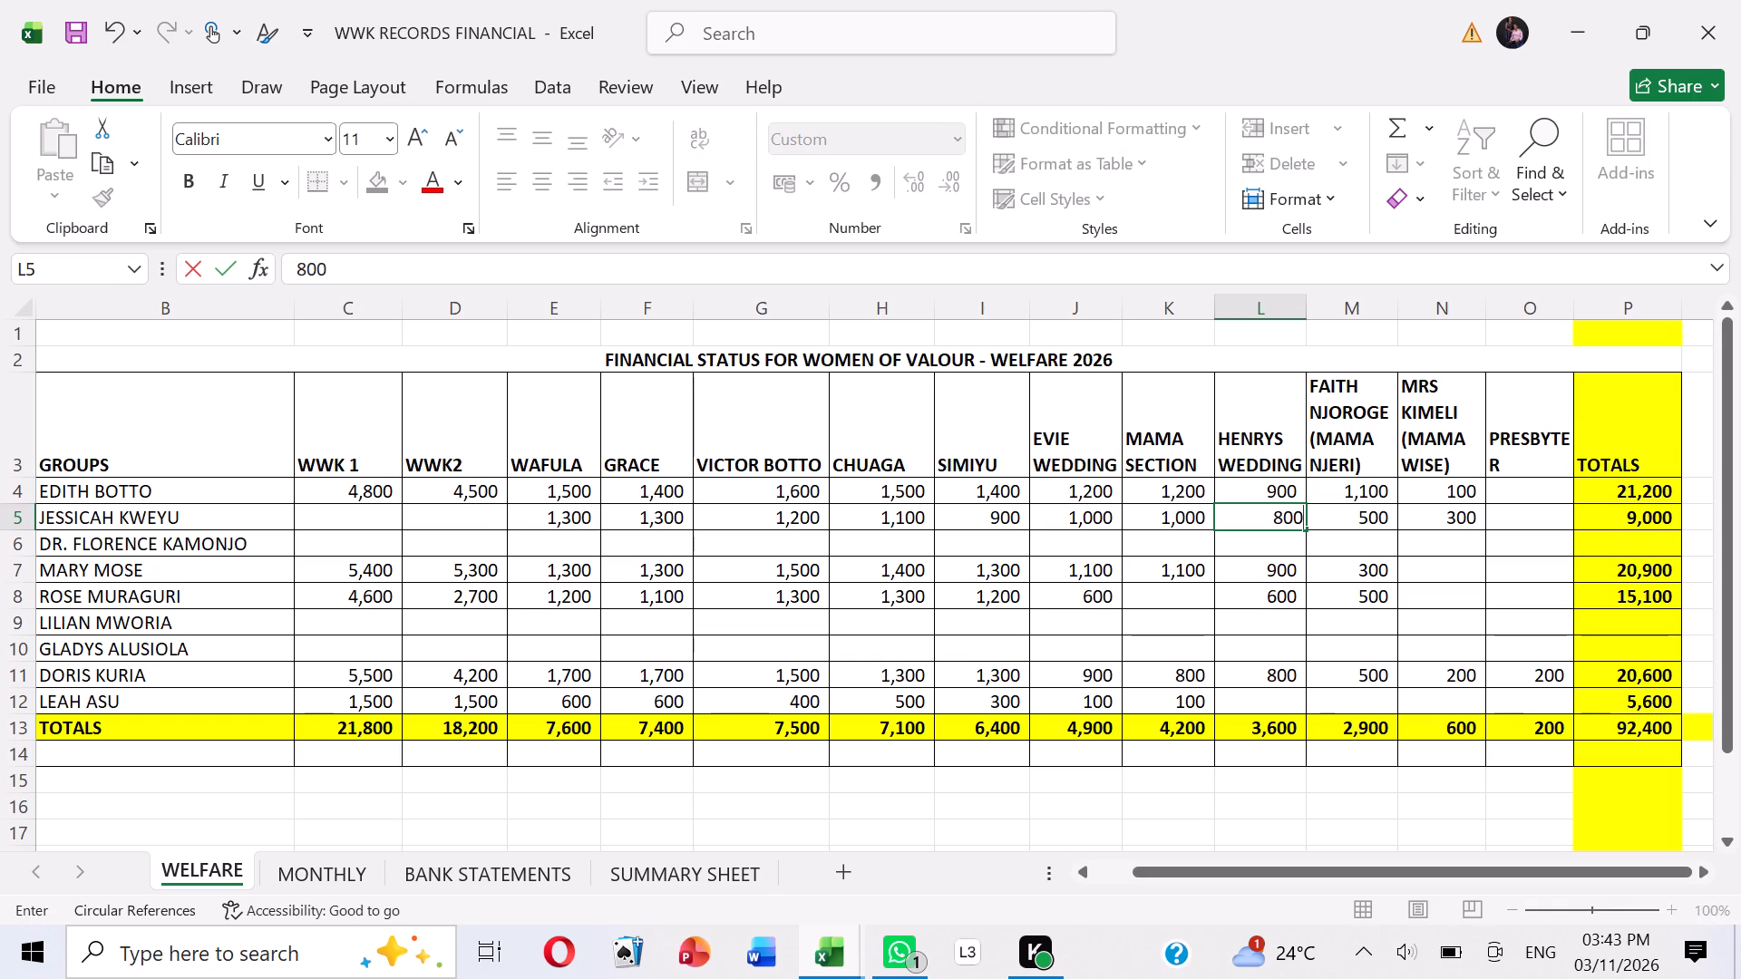
{"action": "key", "text": "Right"}
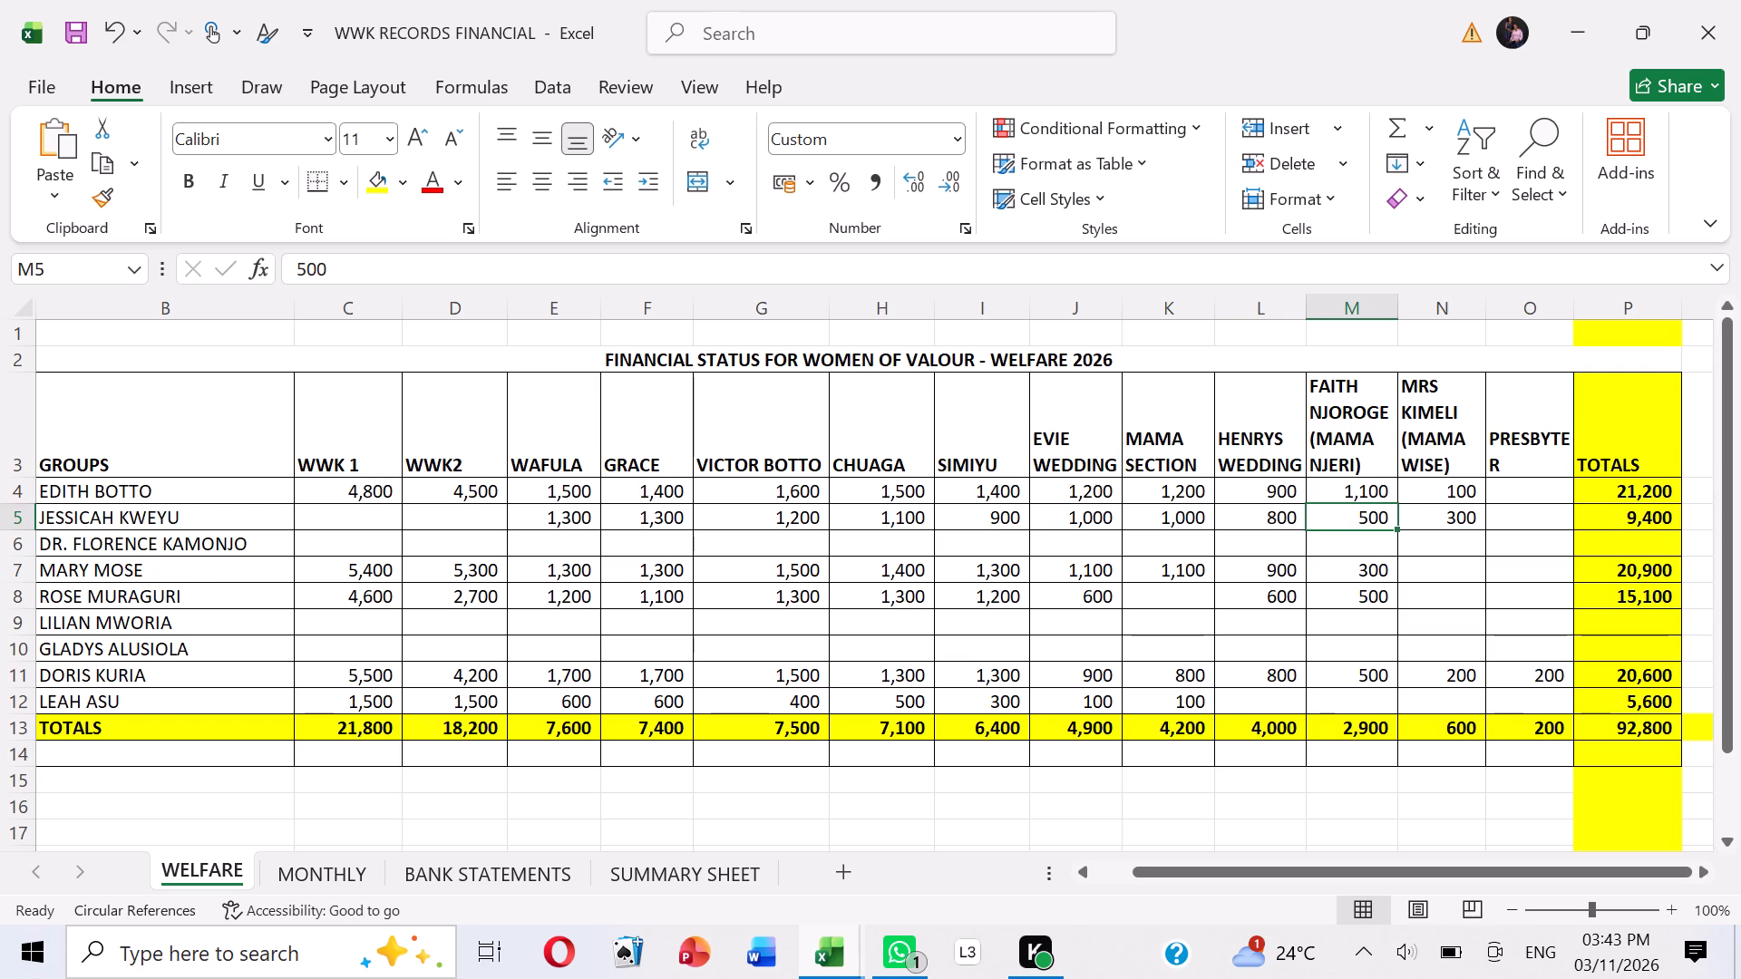
Set row 5's MAMA NJERI amount in M5 to 900 and its MAMA WISE amount in N5 to 700.
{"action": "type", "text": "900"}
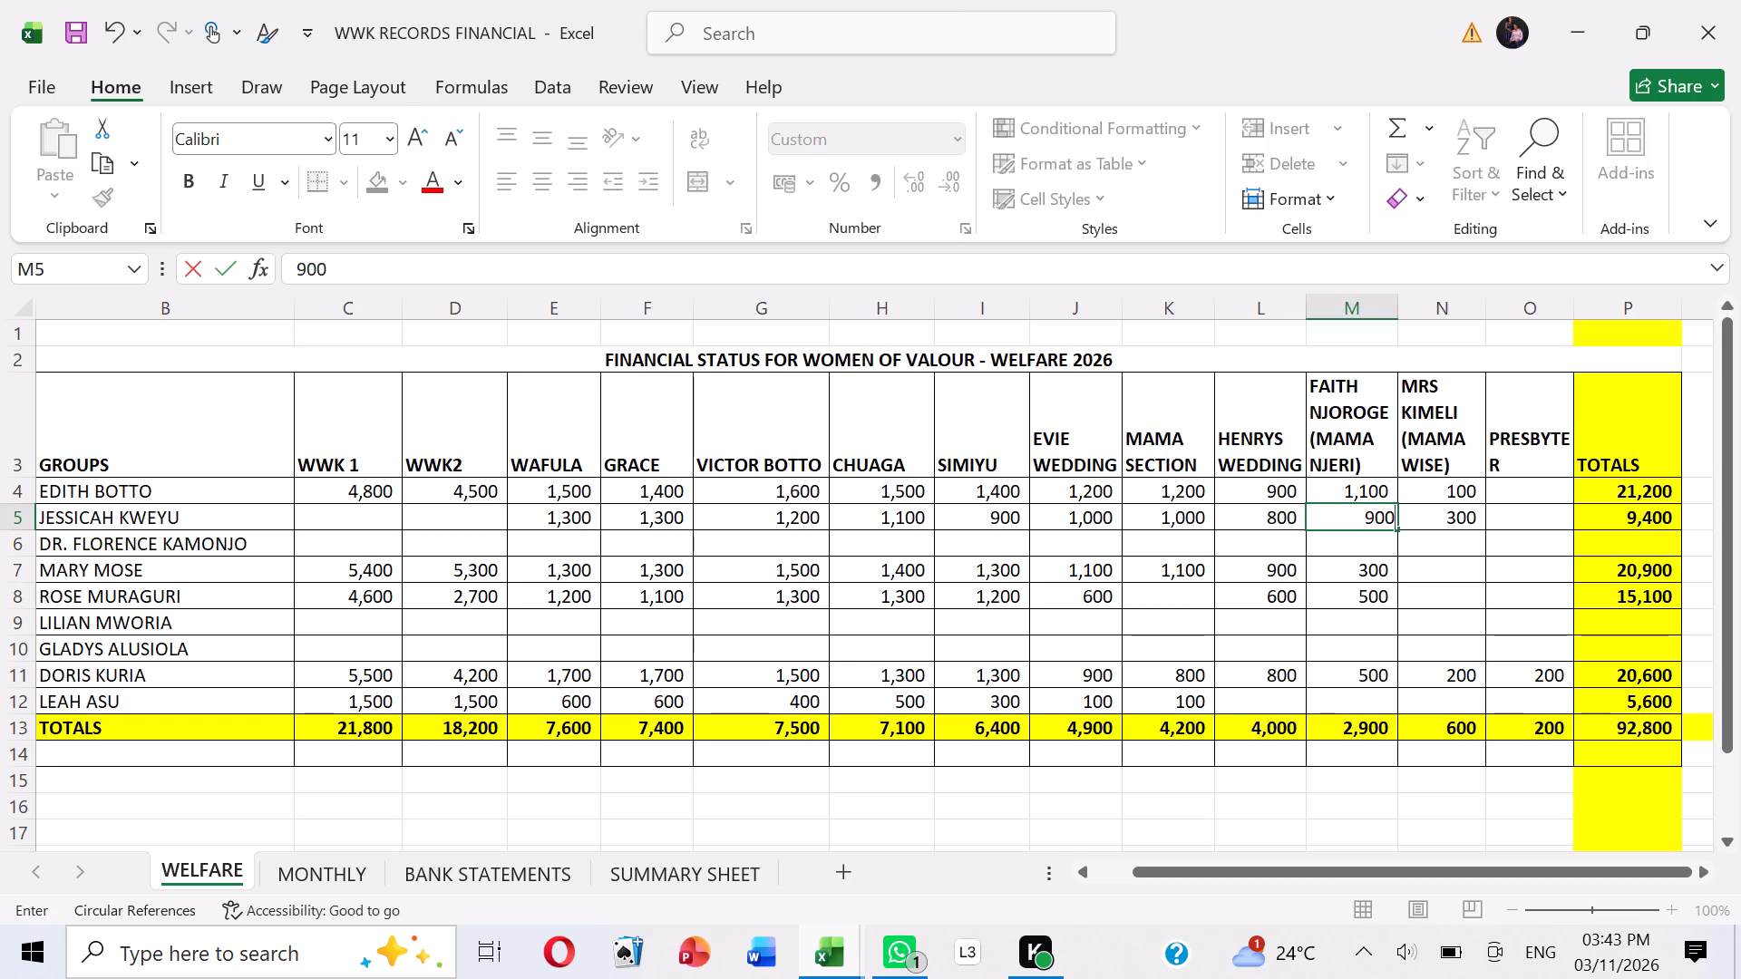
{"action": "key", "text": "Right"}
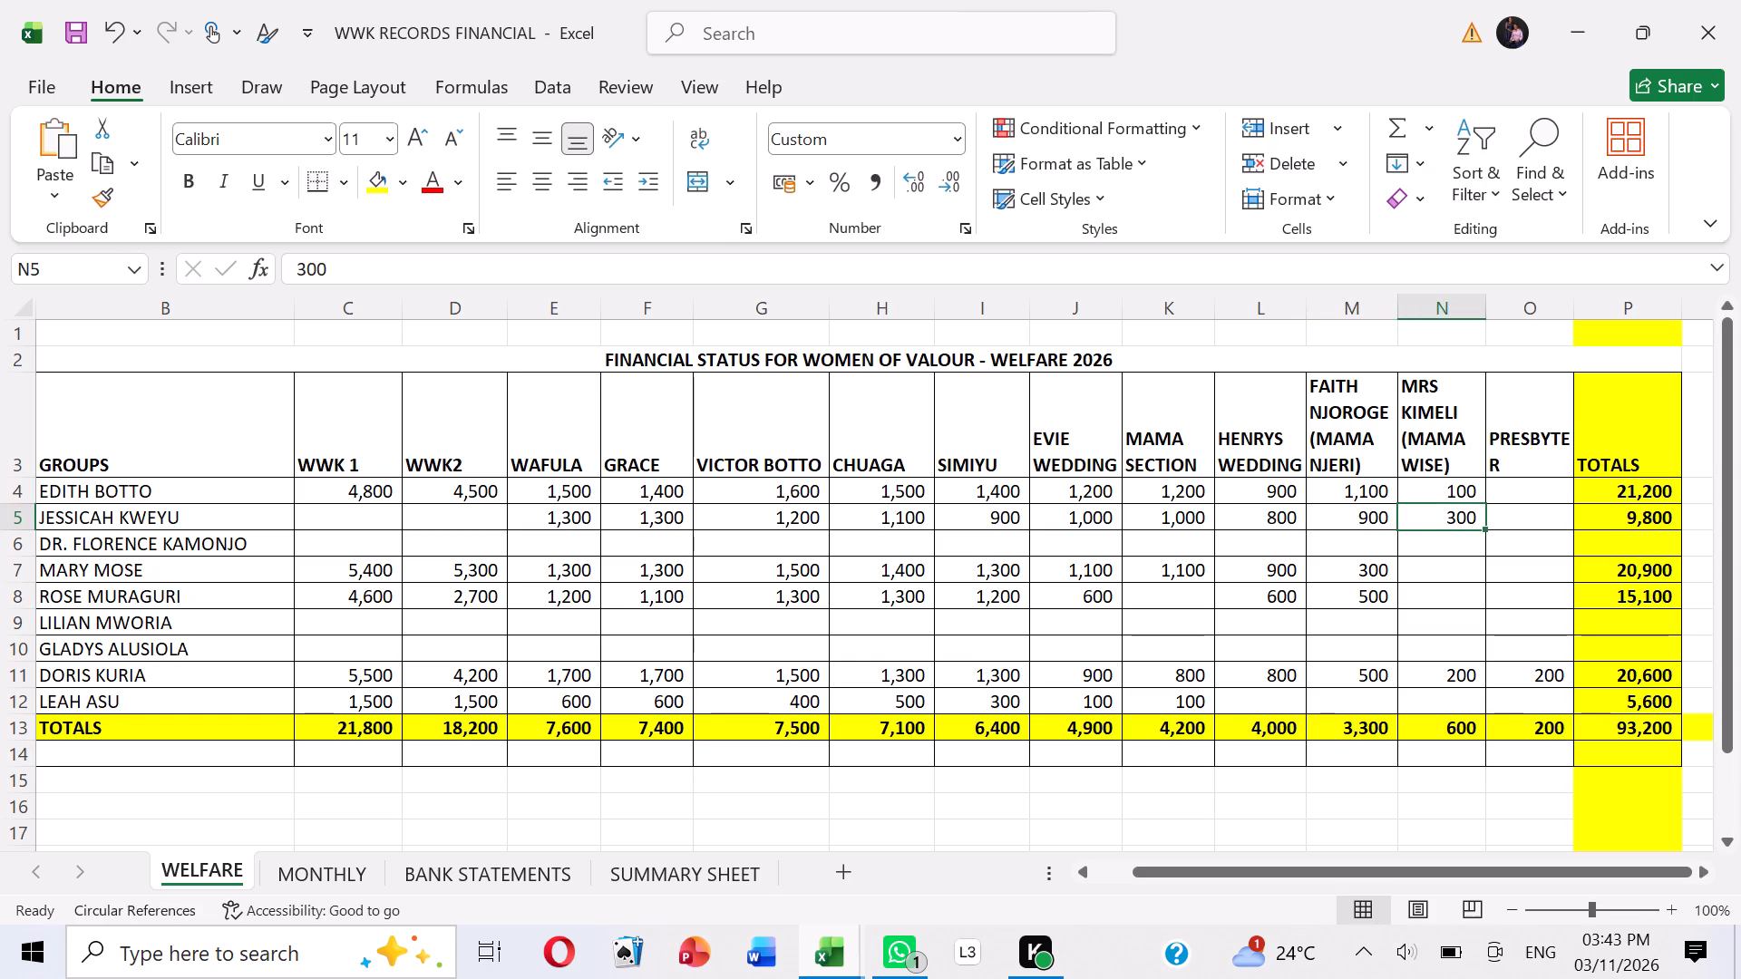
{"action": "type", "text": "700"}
{"action": "left_click", "coordinate": [872, 514]}
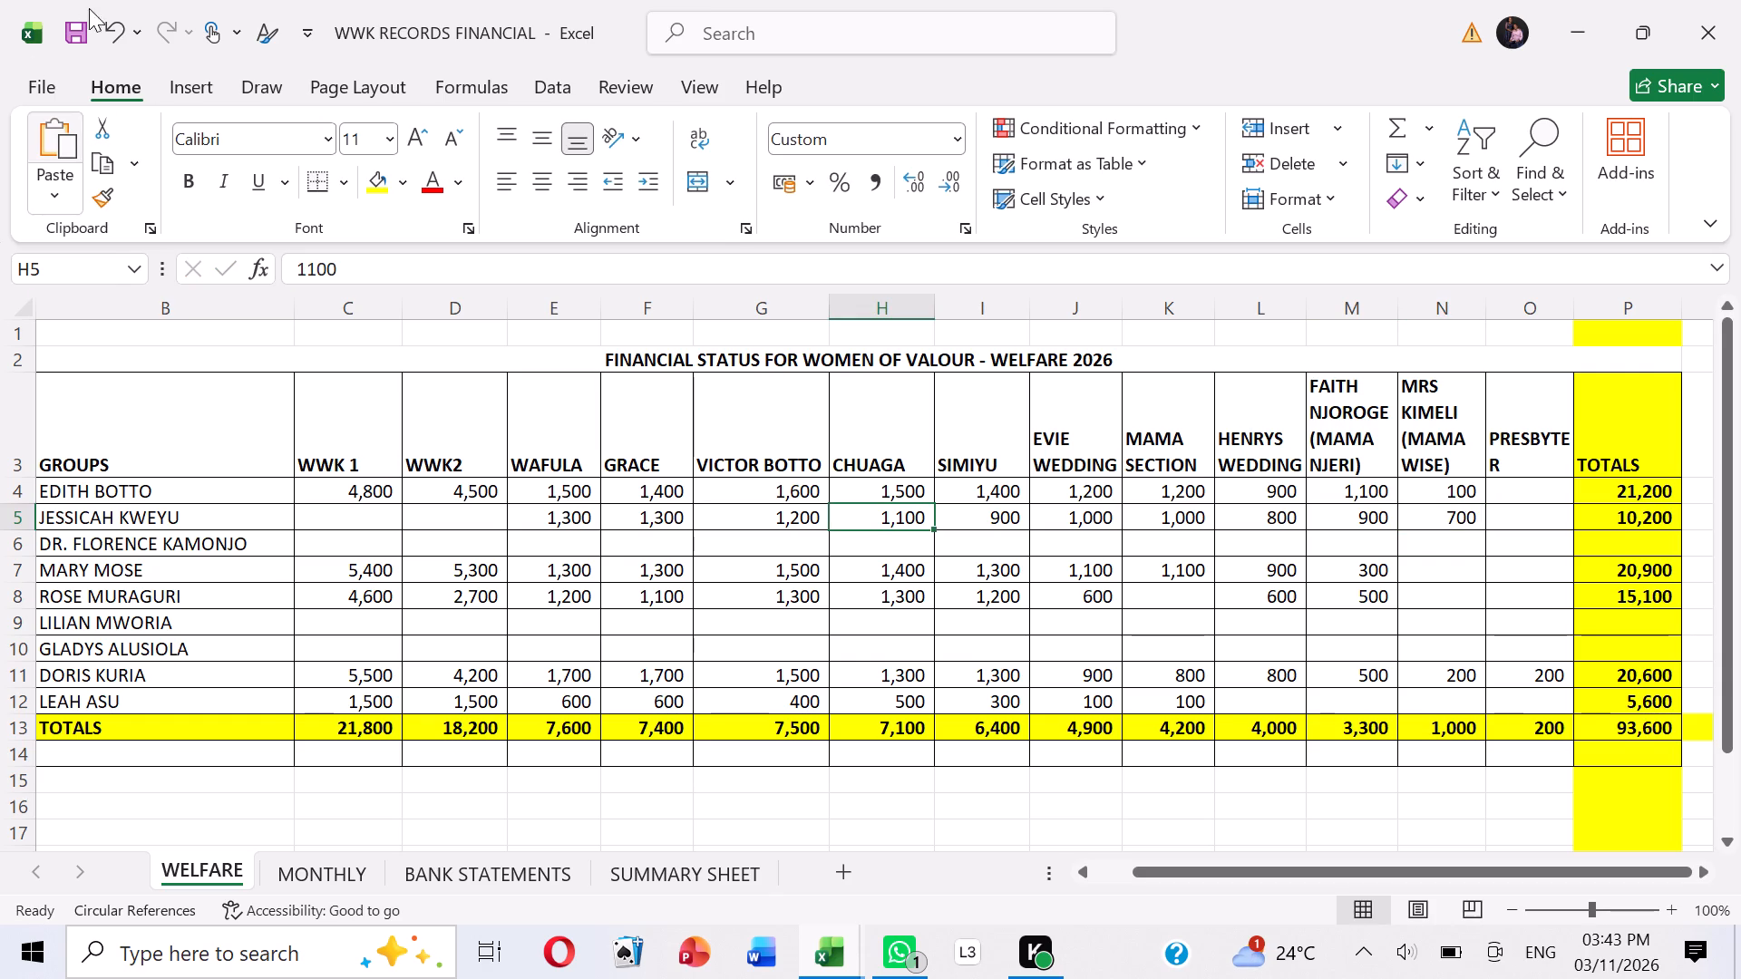
Save the WWK RECORDS FINANCIAL workbook.
{"action": "left_click", "coordinate": [76, 33]}
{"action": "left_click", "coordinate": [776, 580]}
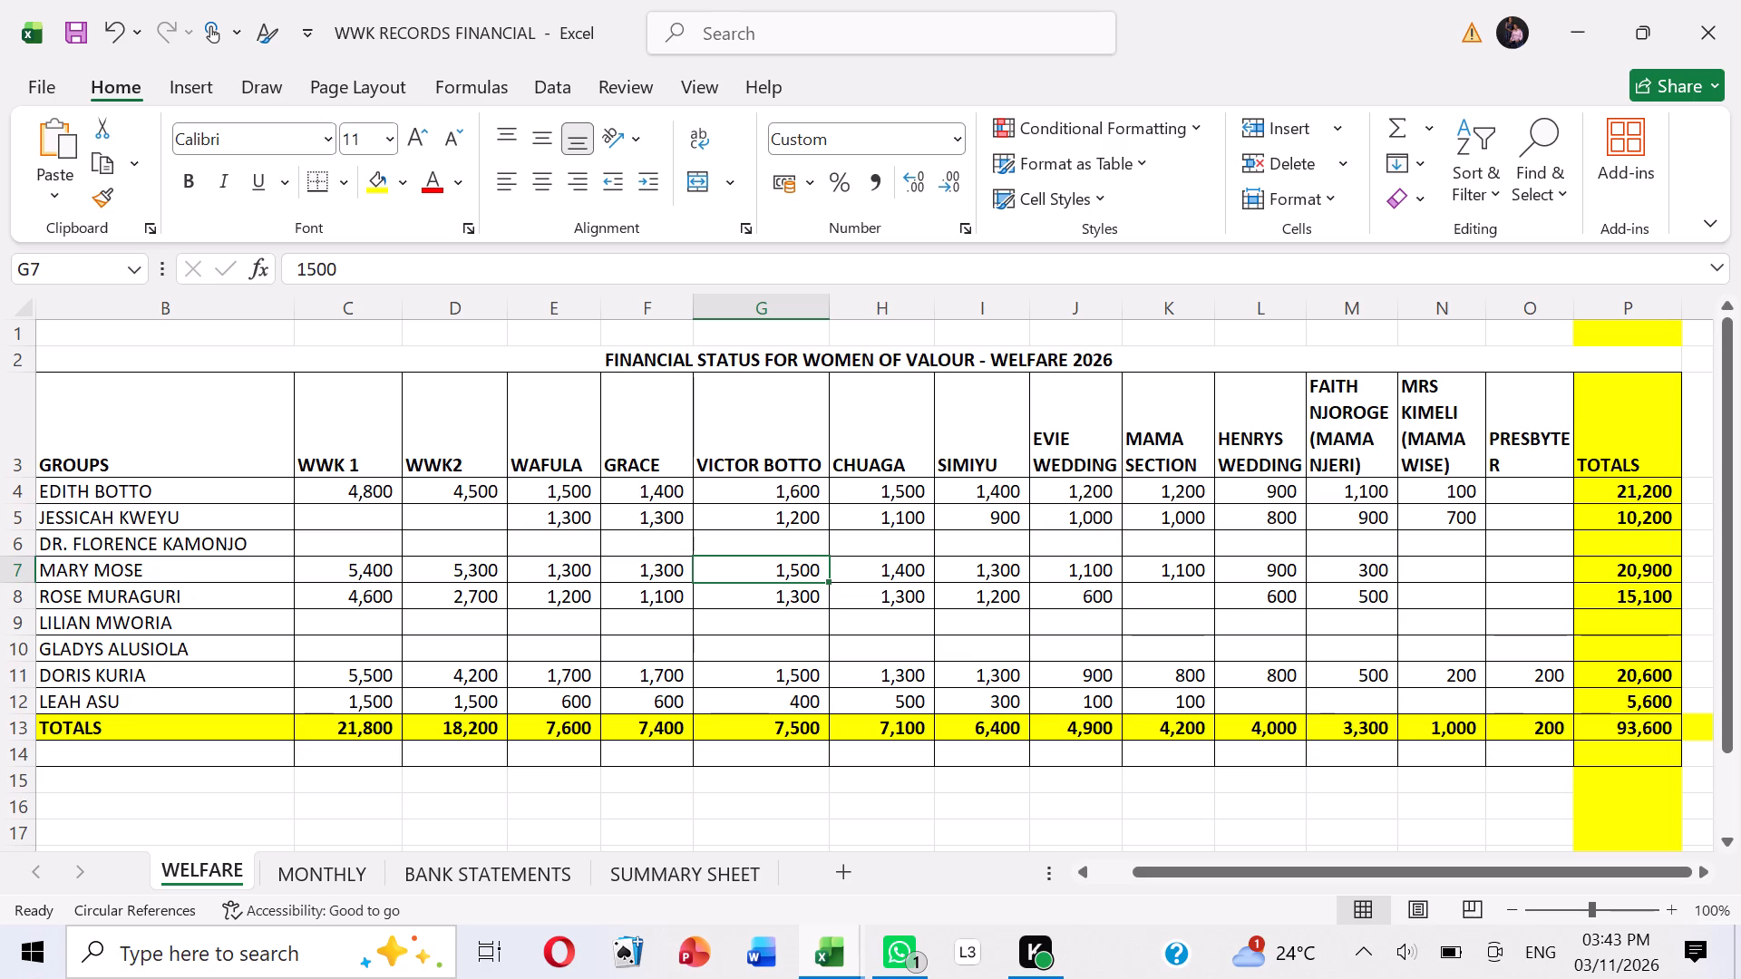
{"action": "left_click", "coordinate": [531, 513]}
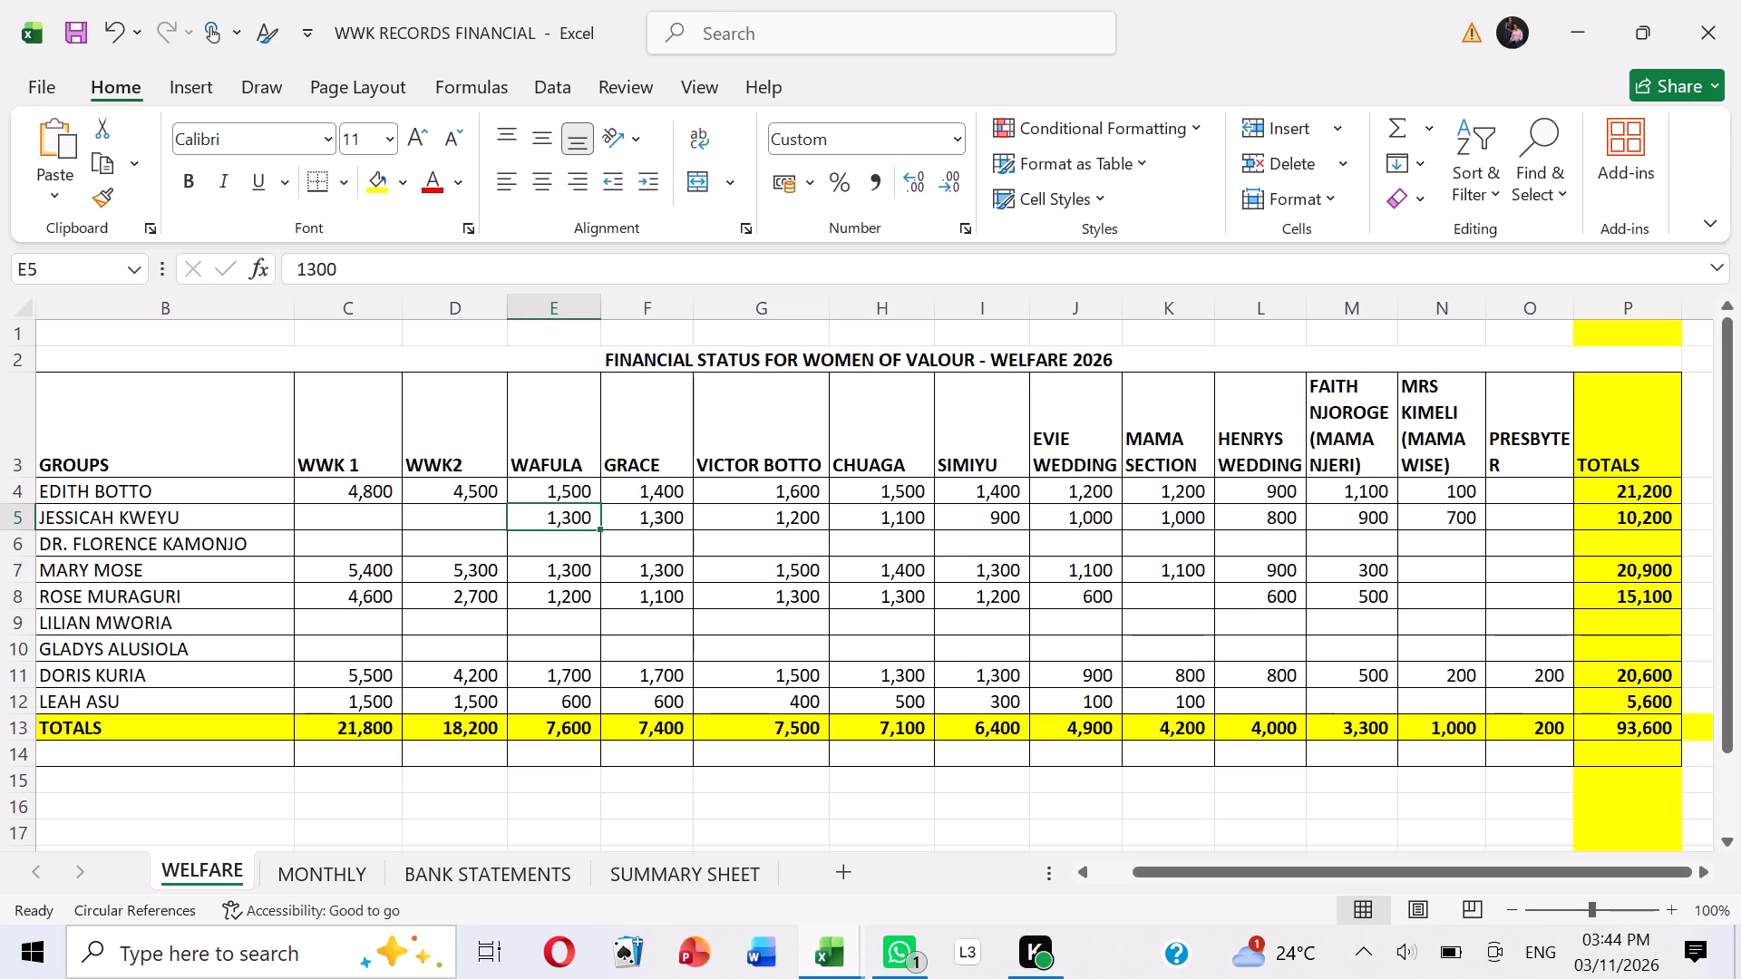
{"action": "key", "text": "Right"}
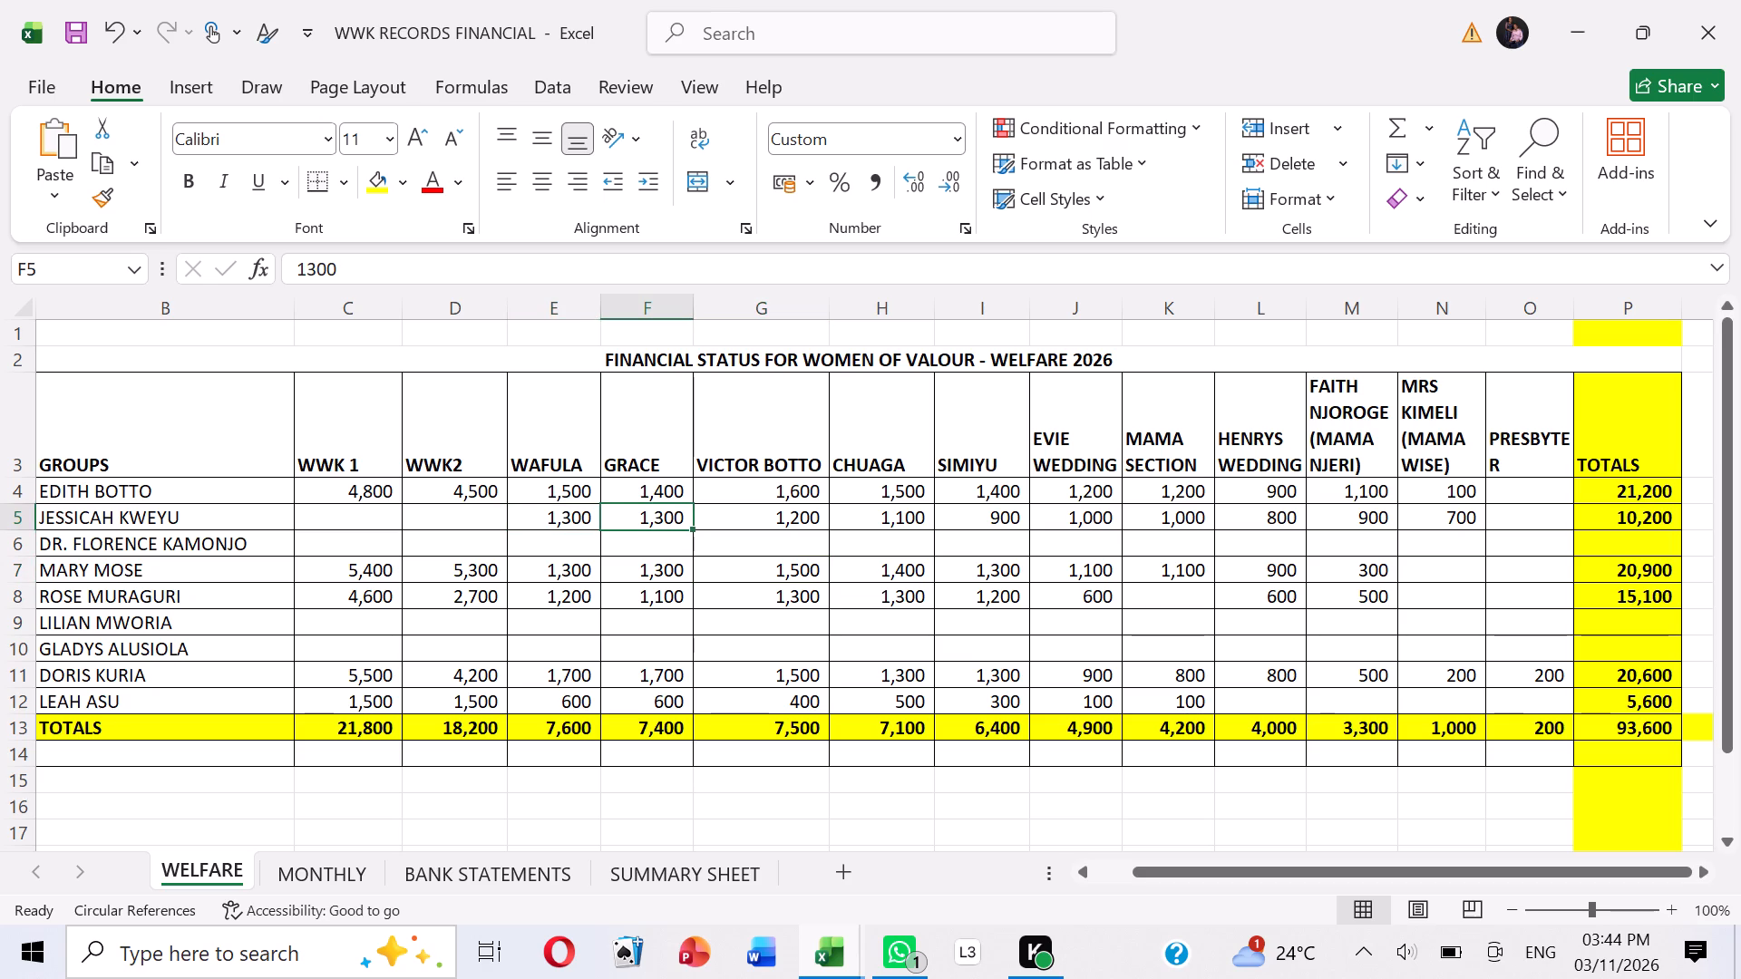
Check the amounts along row 5 of the WELFARE table, from column G to N.
{"action": "key", "text": "Right"}
{"action": "key", "text": "Right"}
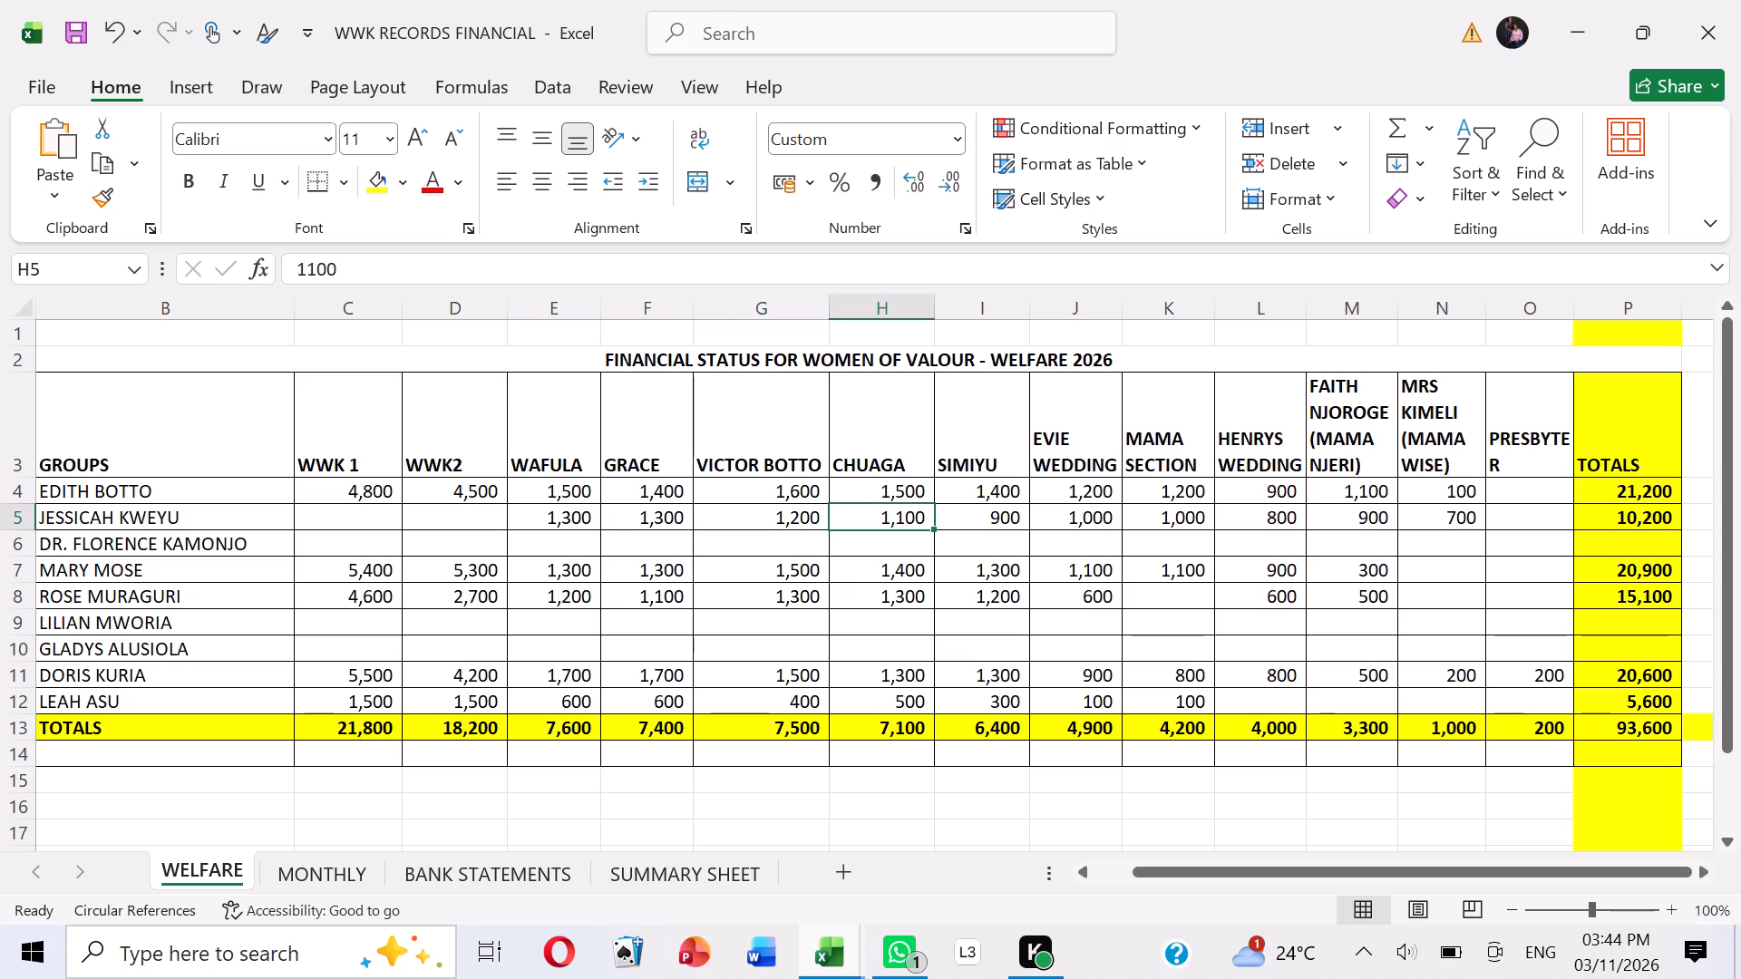
{"action": "key", "text": "Right"}
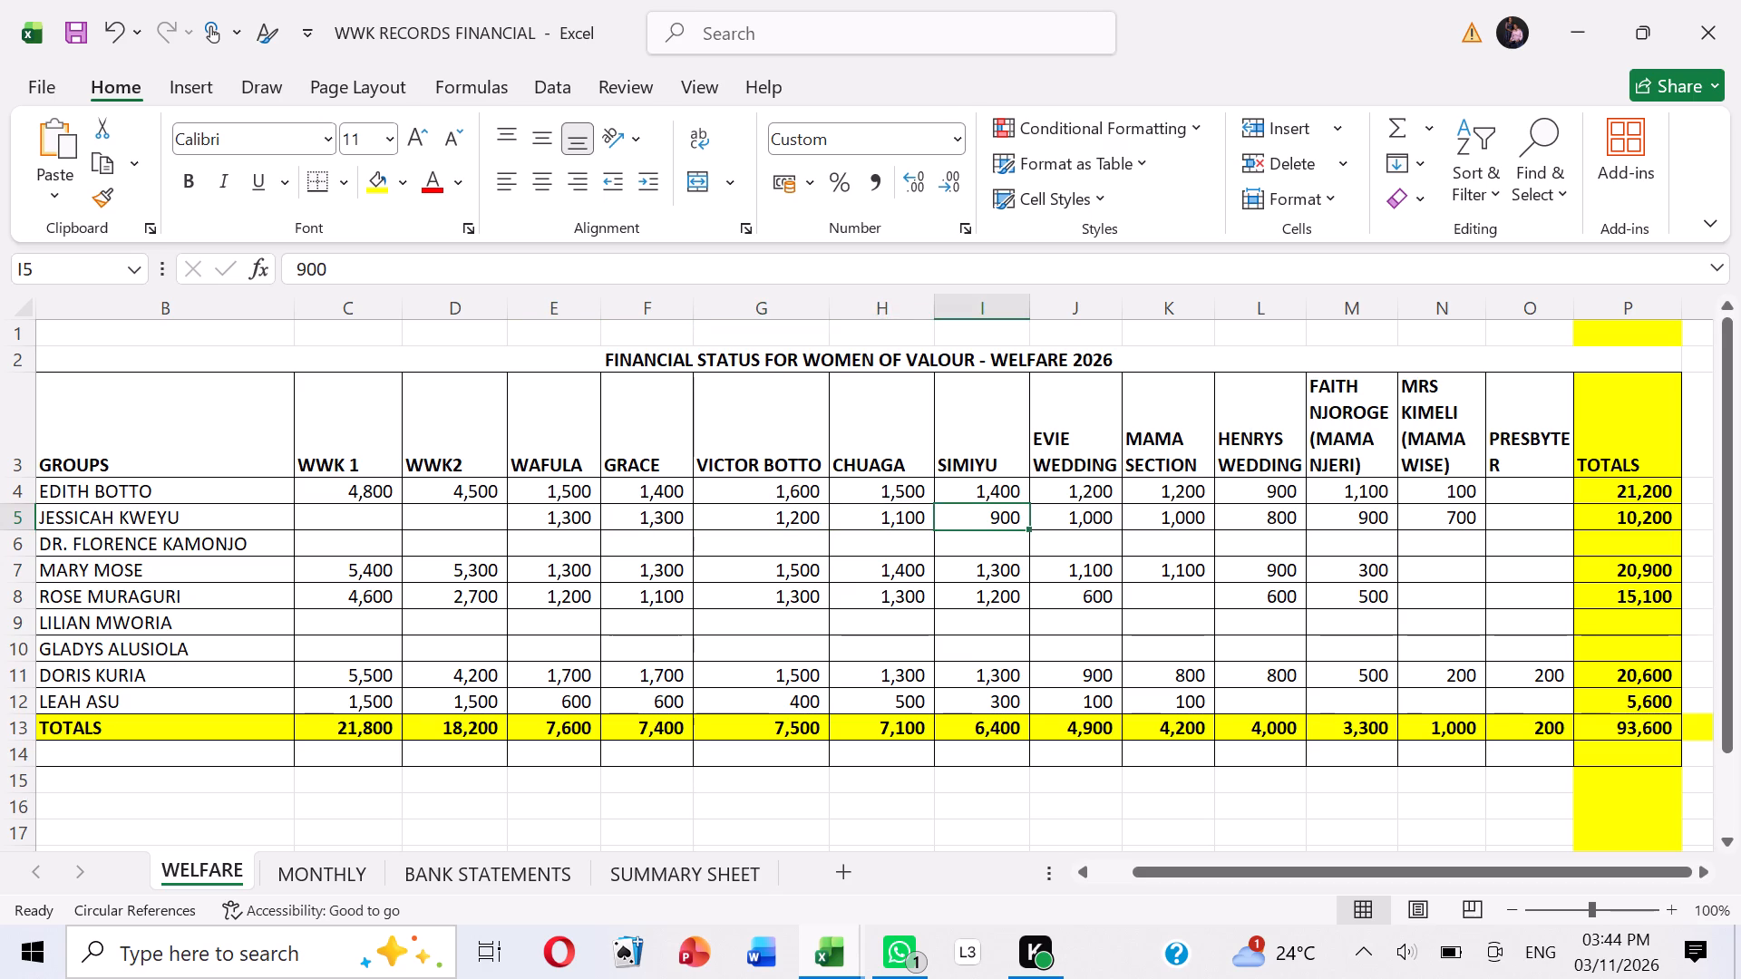
{"action": "key", "text": "Right"}
{"action": "key", "text": "Right"}
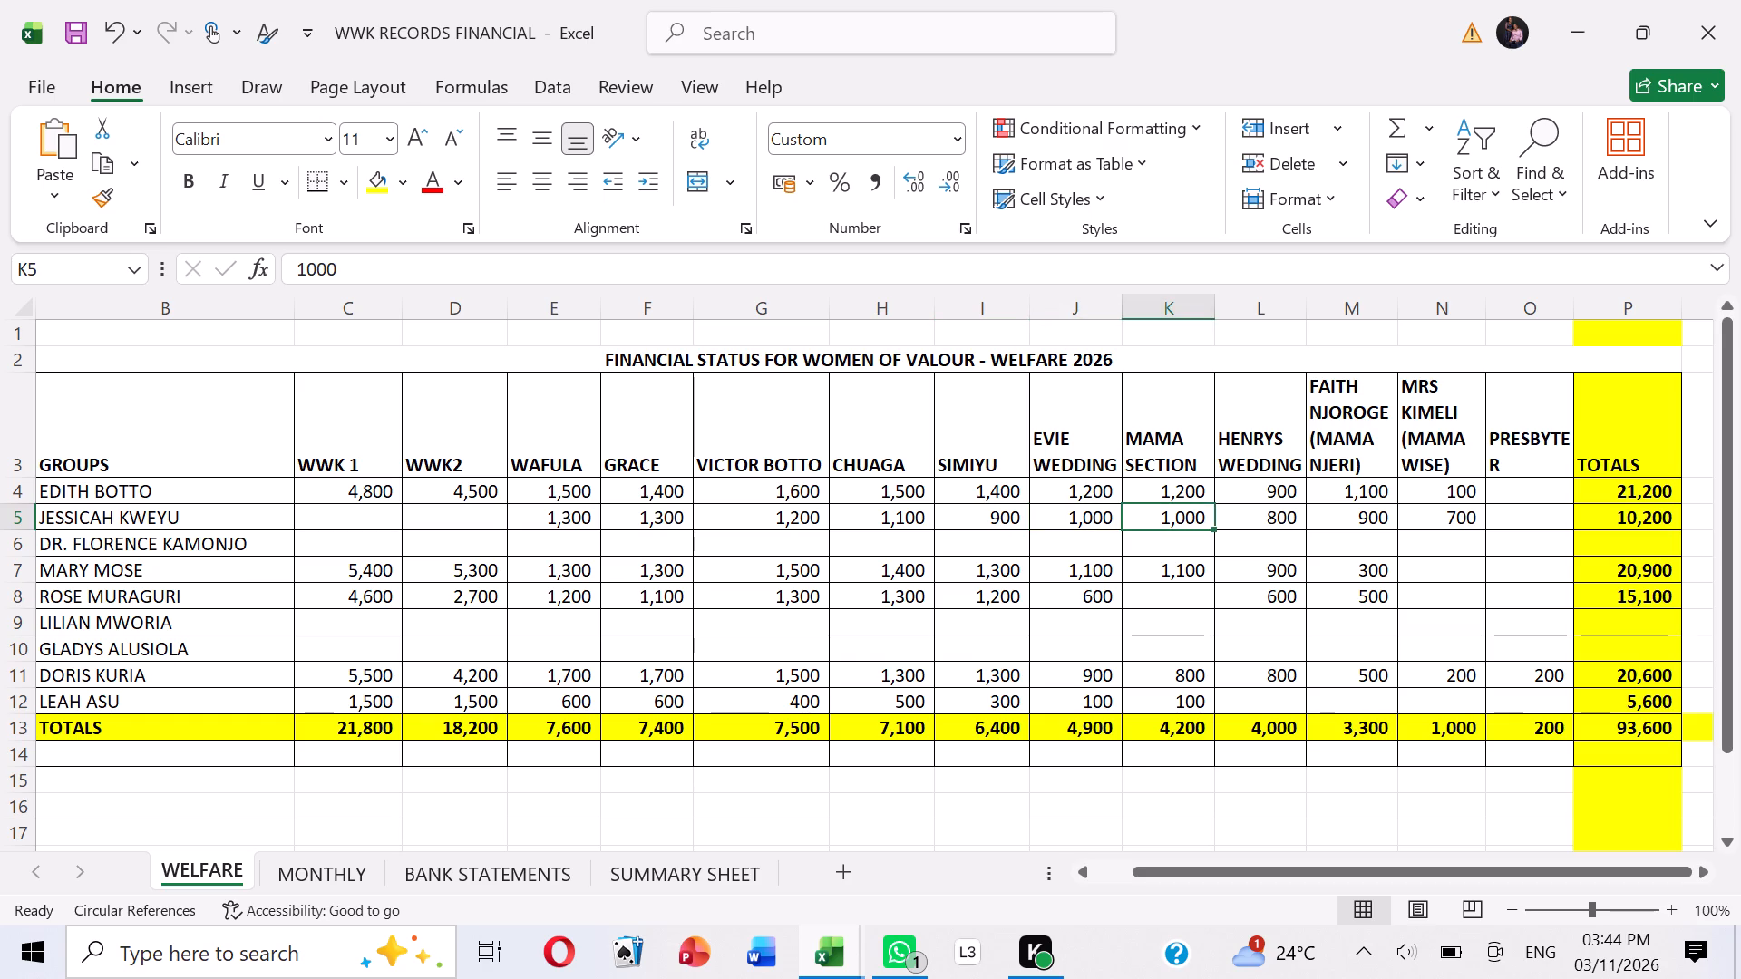
{"action": "key", "text": "Right"}
{"action": "key", "text": "Right"}
{"action": "key", "text": "Right"}
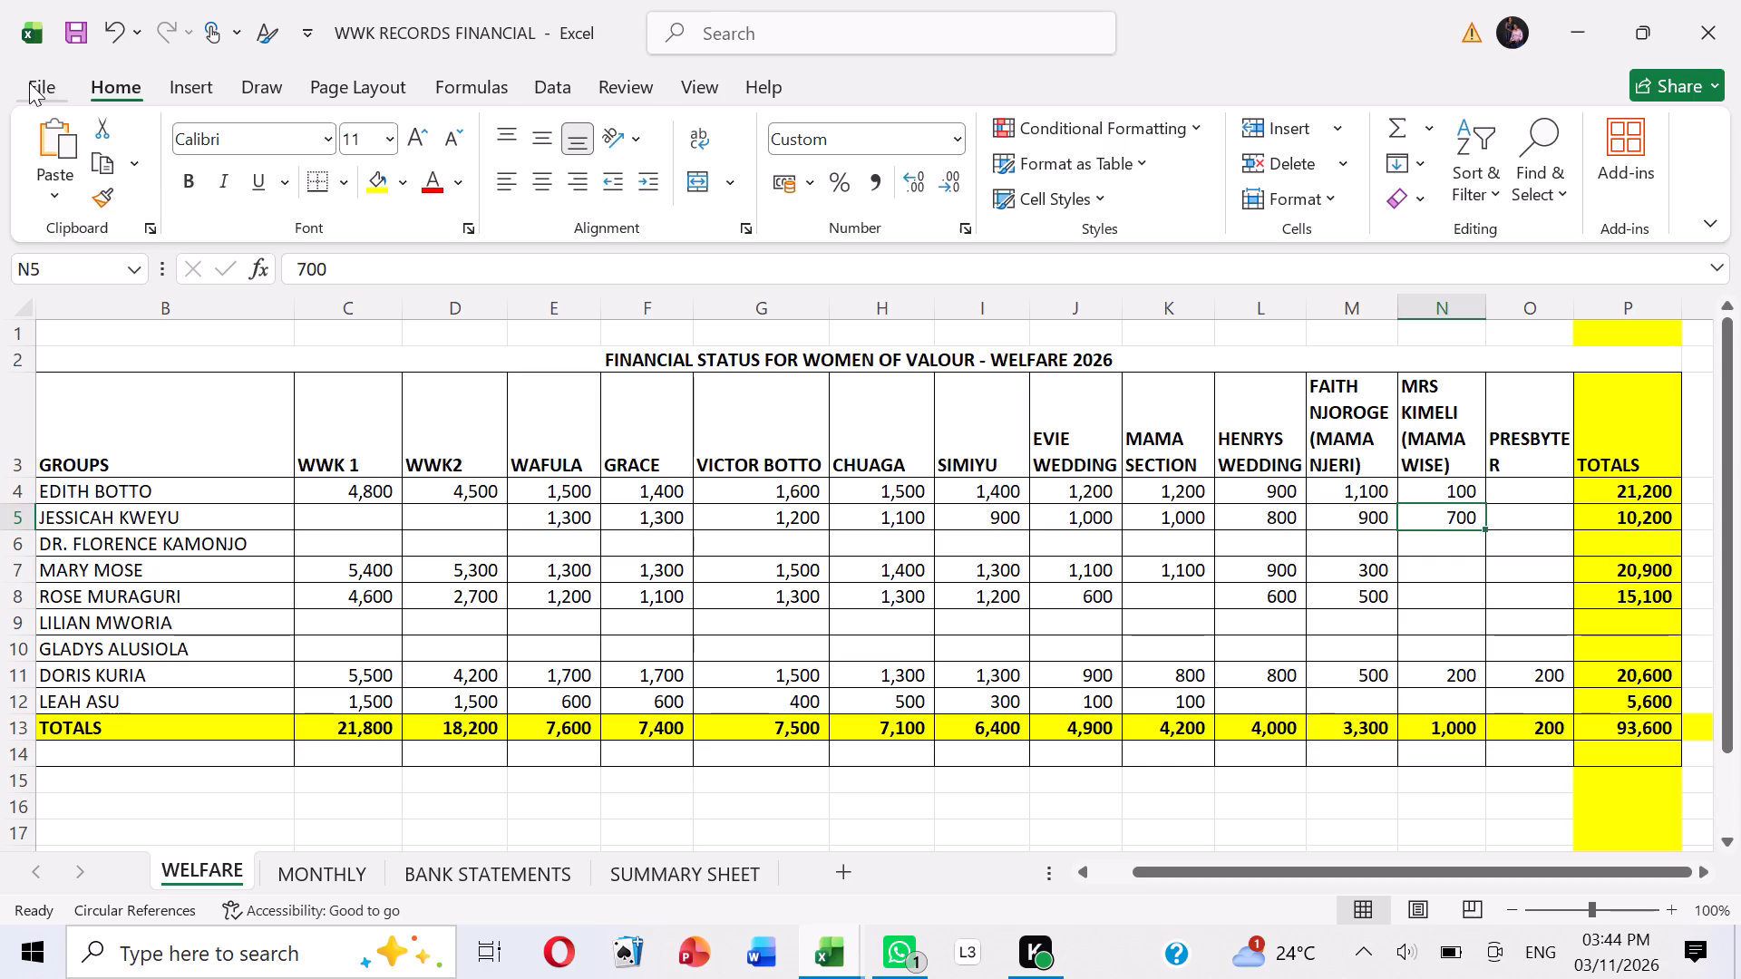
Save the WWK RECORDS FINANCIAL workbook.
{"action": "left_click", "coordinate": [81, 29]}
Set the WWK2 amount in row 8, cell D8, to 3000 and save the workbook.
{"action": "left_click", "coordinate": [343, 598]}
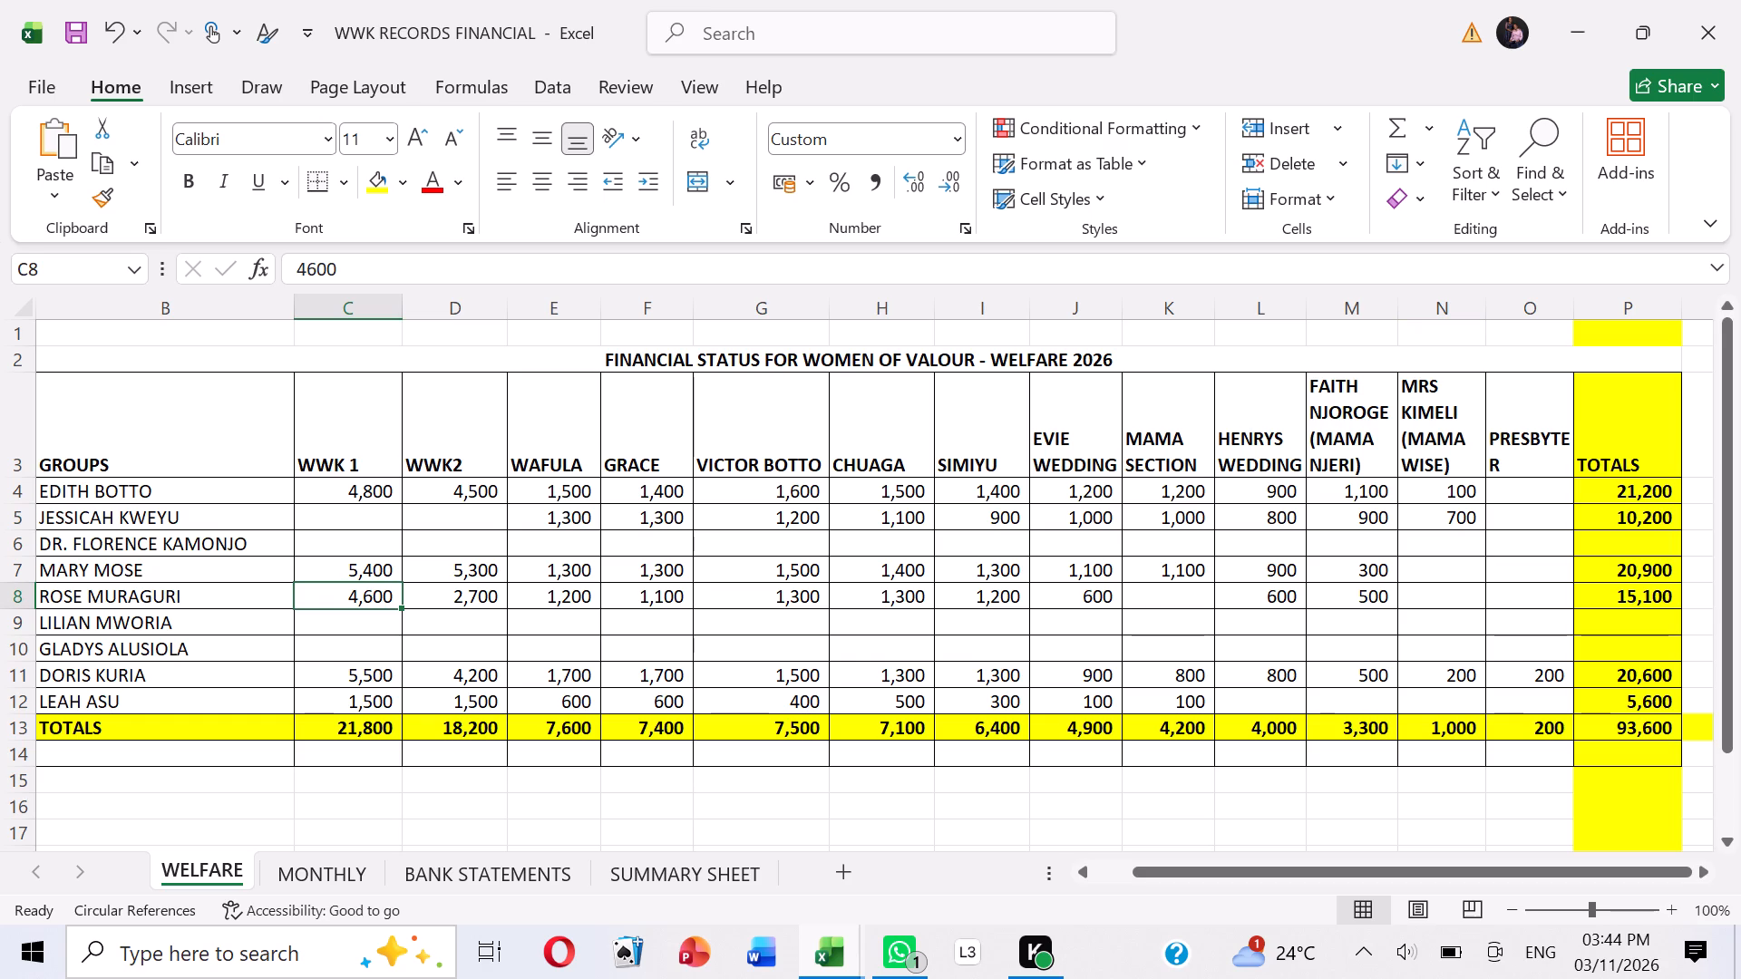
{"action": "key", "text": "Right"}
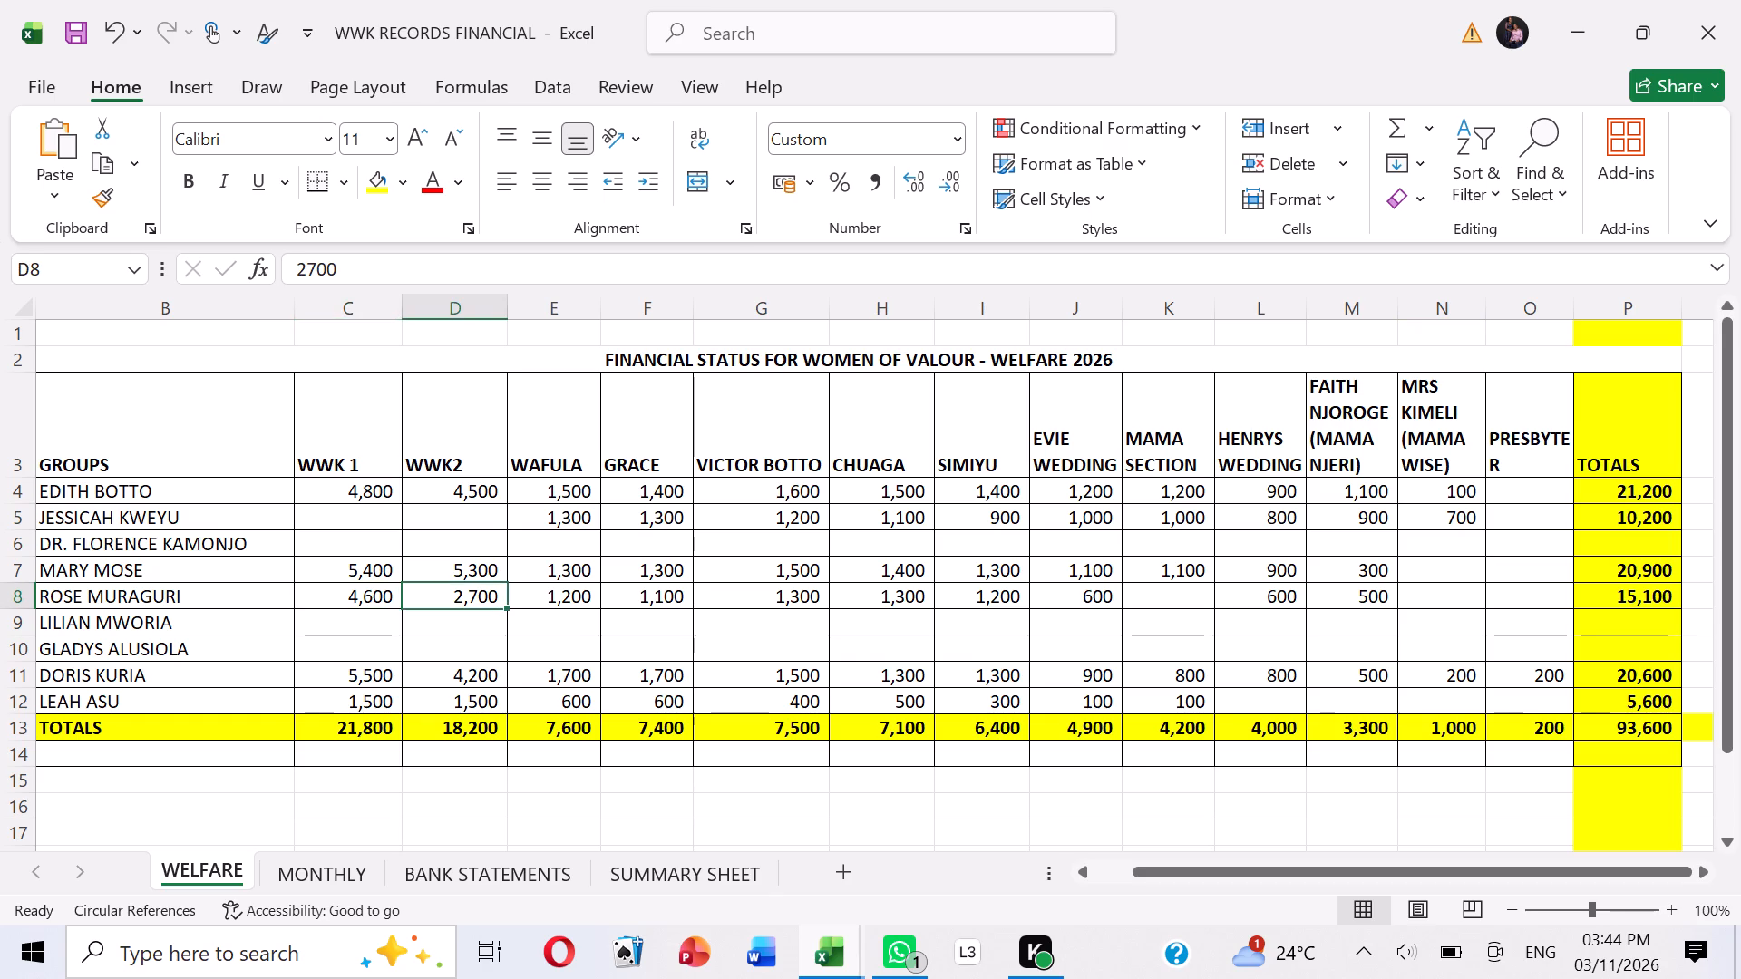
{"action": "key", "text": "3"}
{"action": "type", "text": "000"}
{"action": "scroll", "coordinate": [430, 603], "scroll_direction": "up", "scroll_amount": 1}
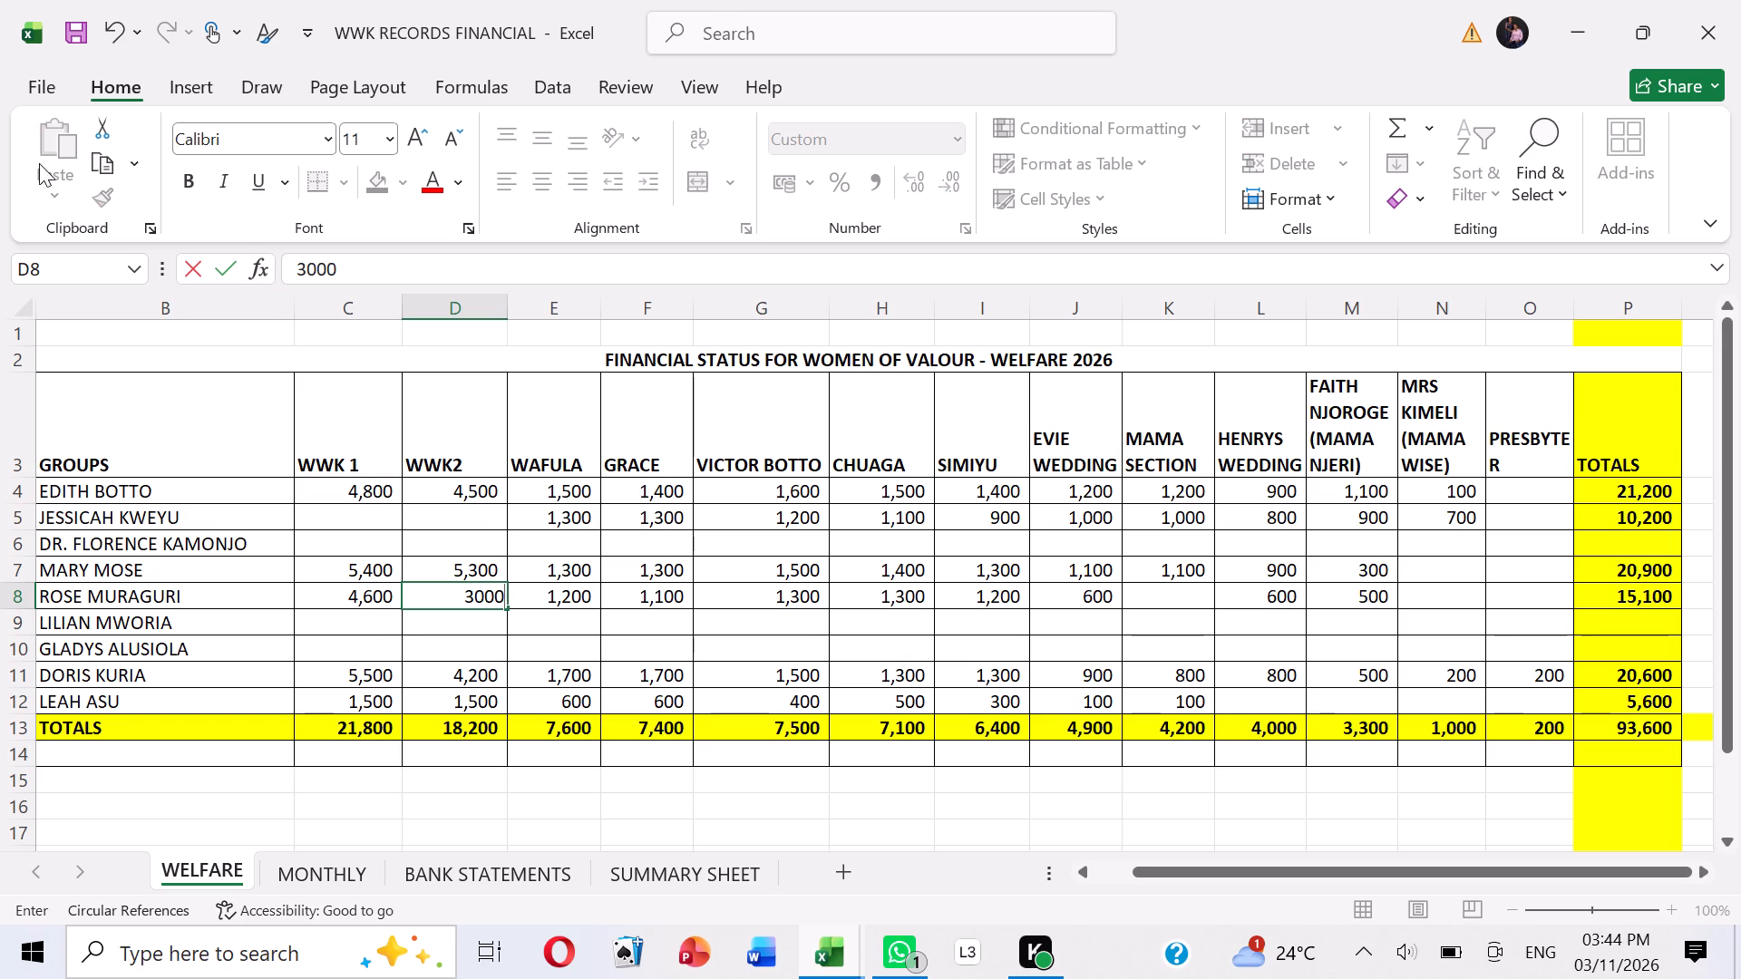
{"action": "left_click", "coordinate": [67, 27]}
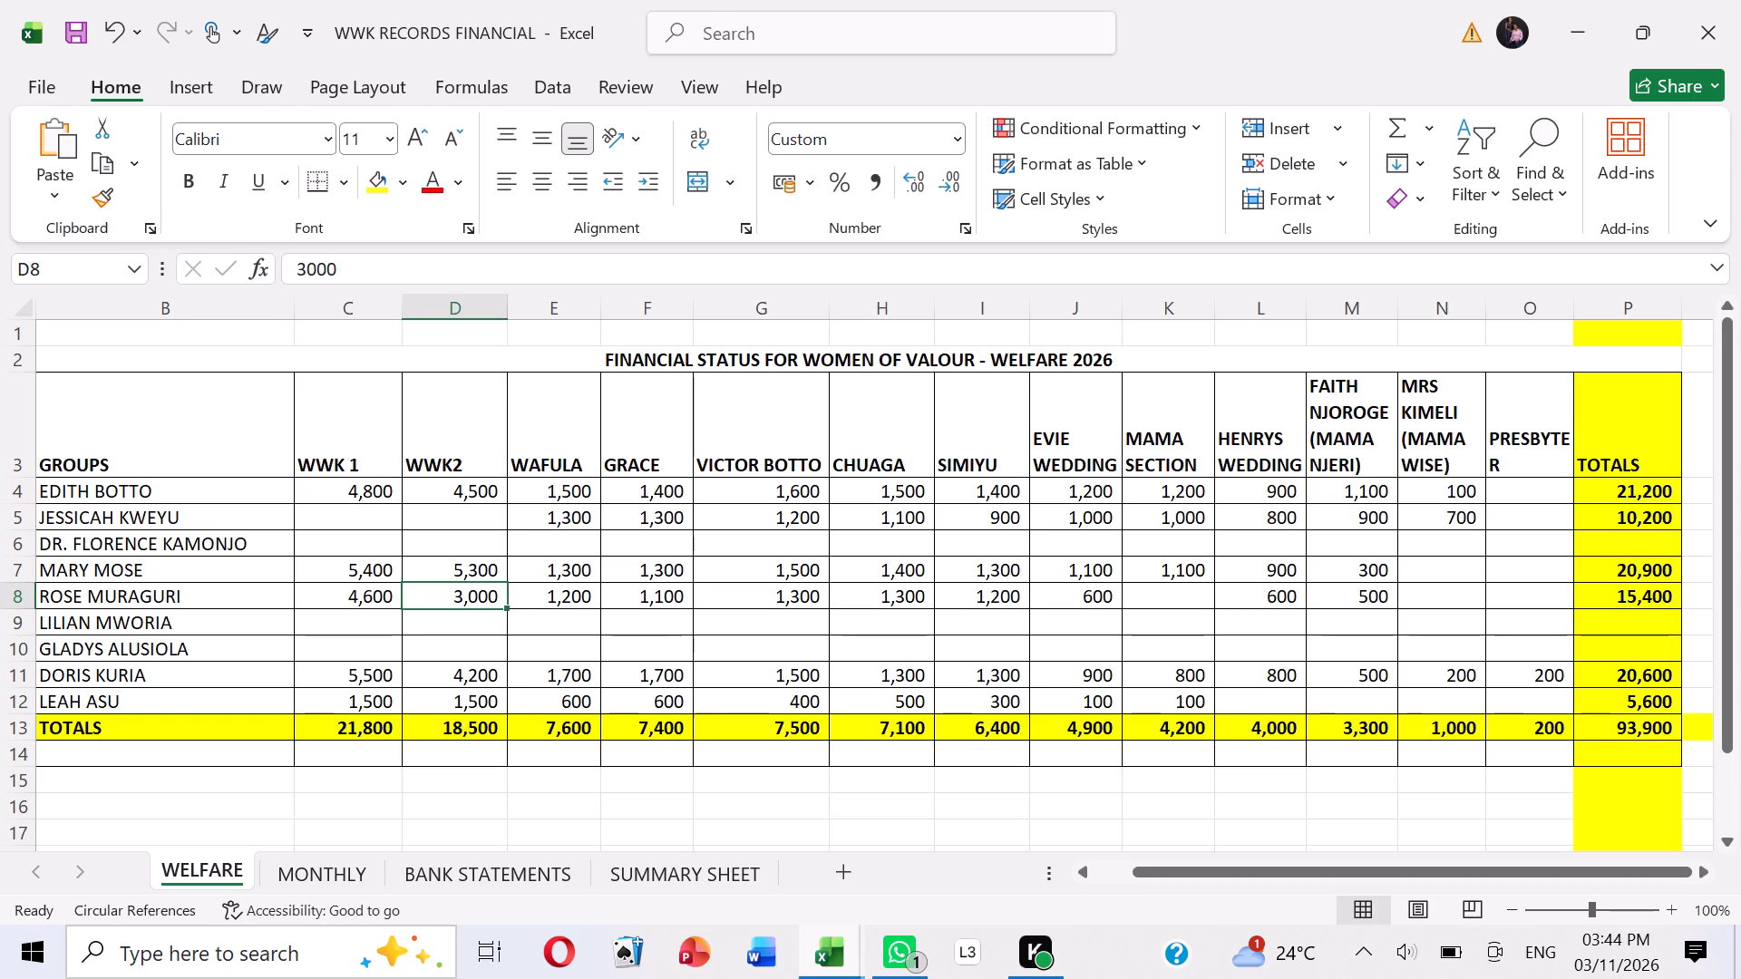
{"action": "left_click", "coordinate": [555, 601]}
{"action": "left_click", "coordinate": [73, 32]}
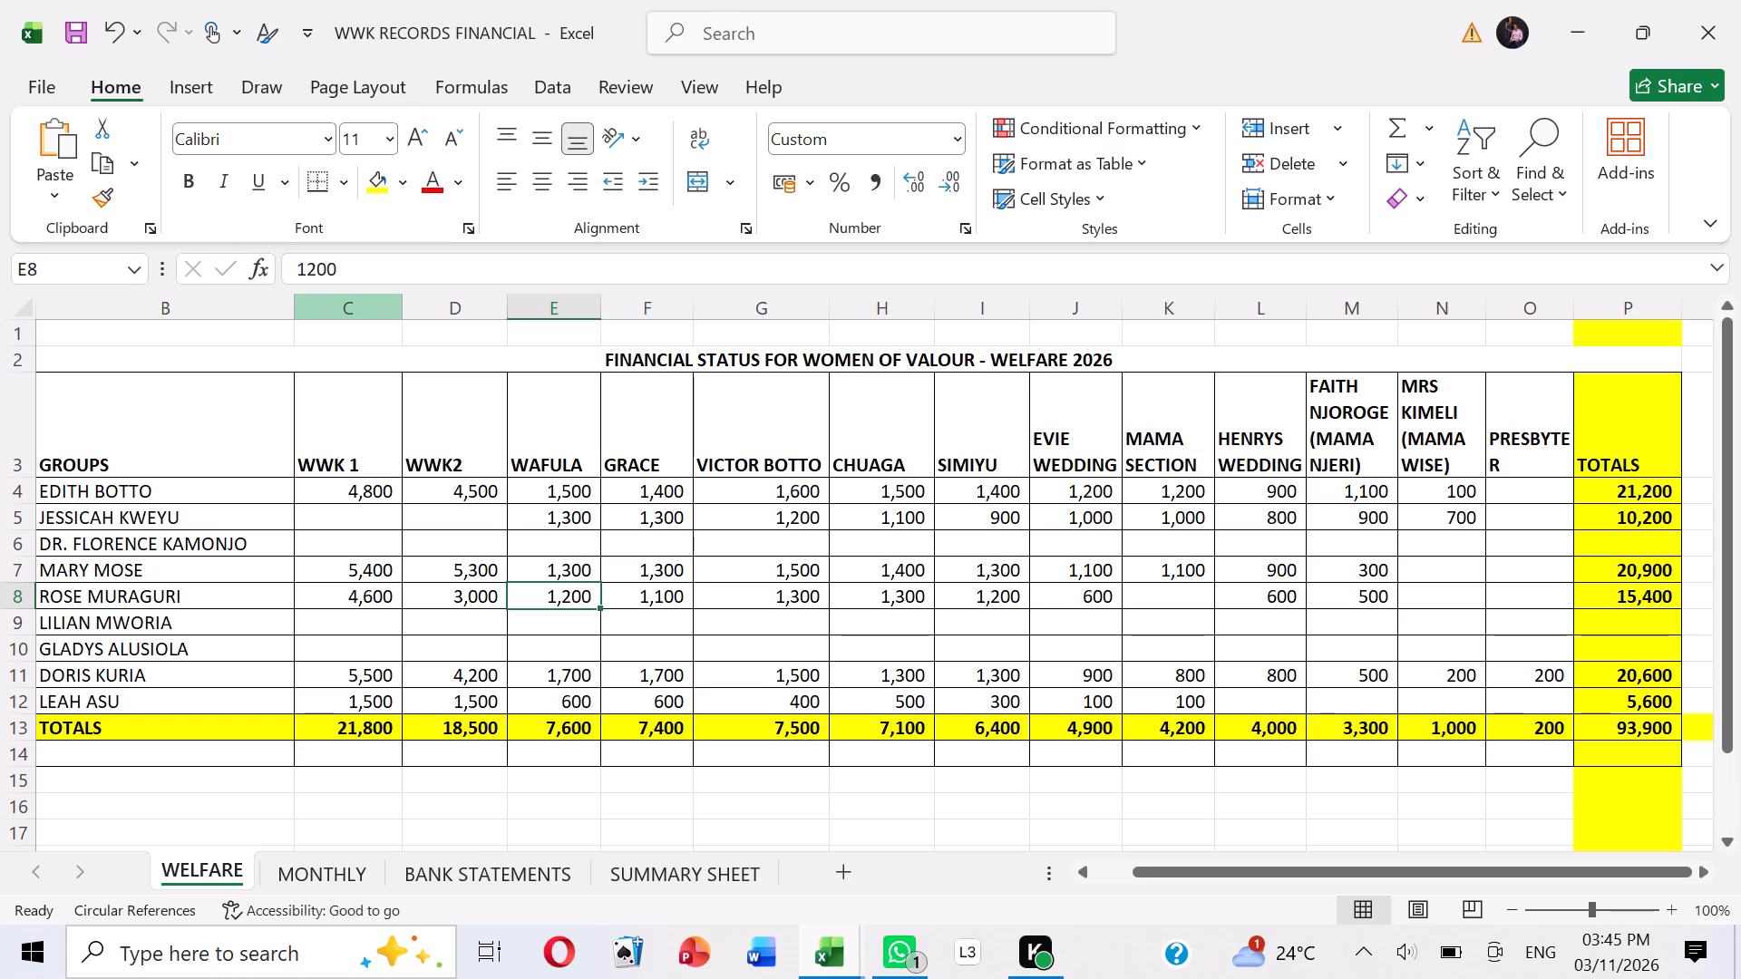
Save the WWK RECORDS FINANCIAL workbook.
{"action": "left_click", "coordinate": [321, 655]}
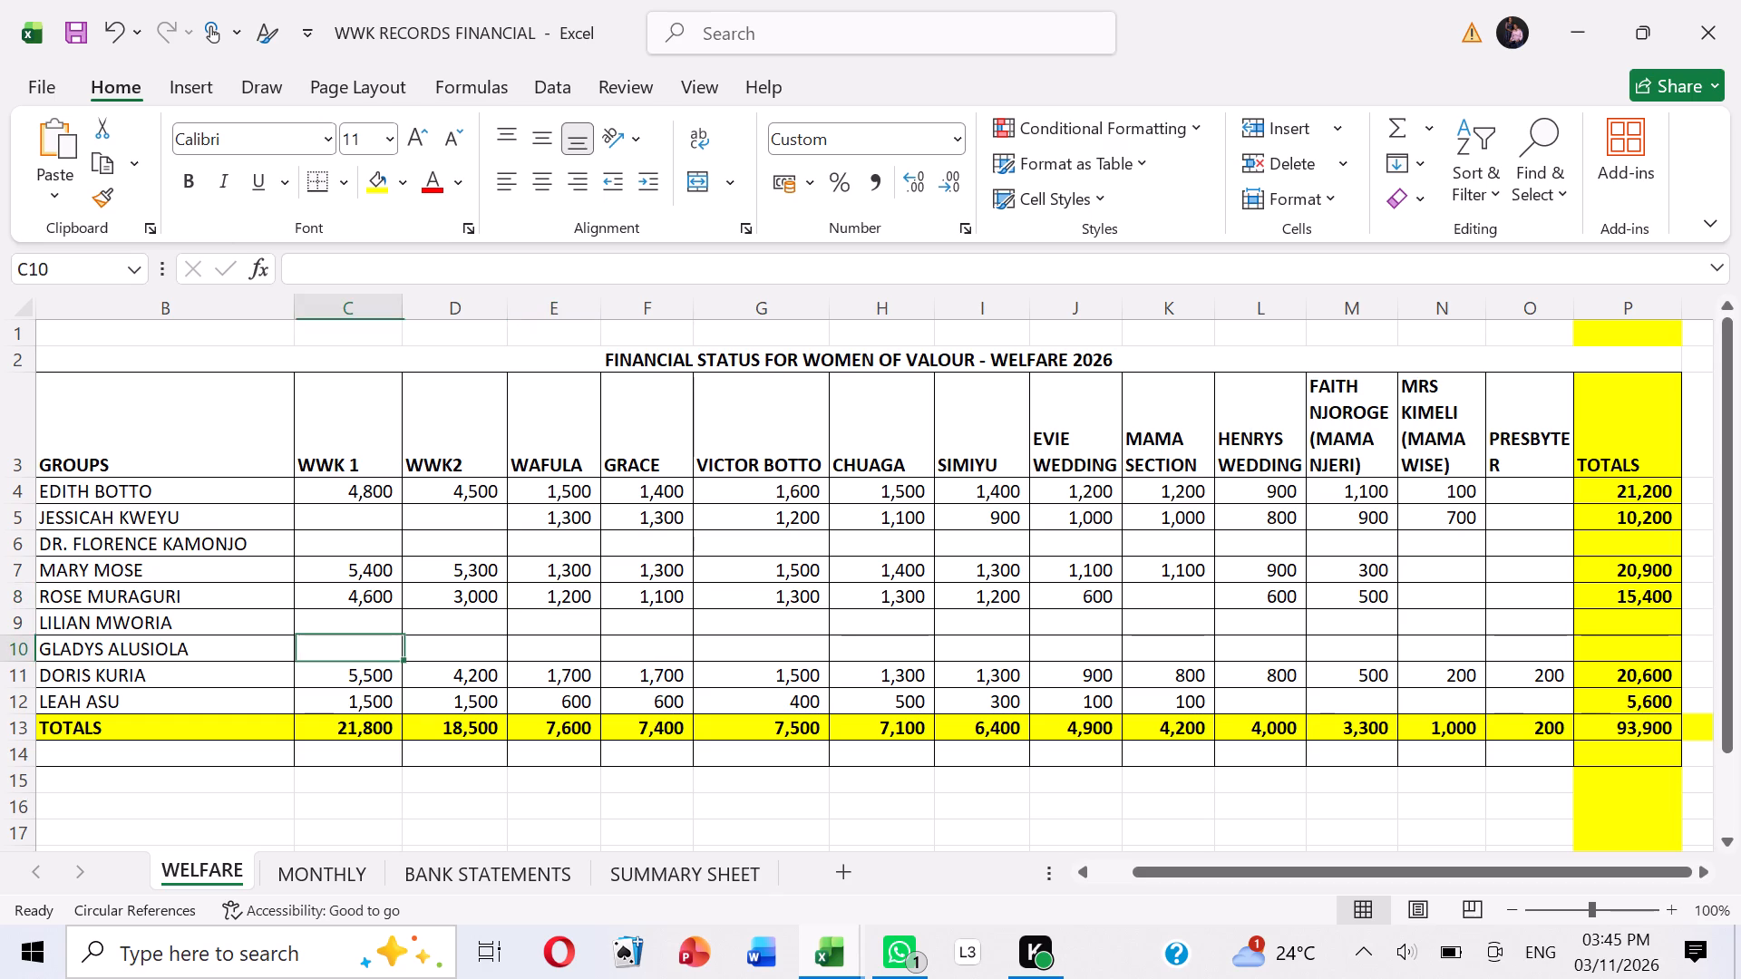
{"action": "left_click", "coordinate": [331, 596]}
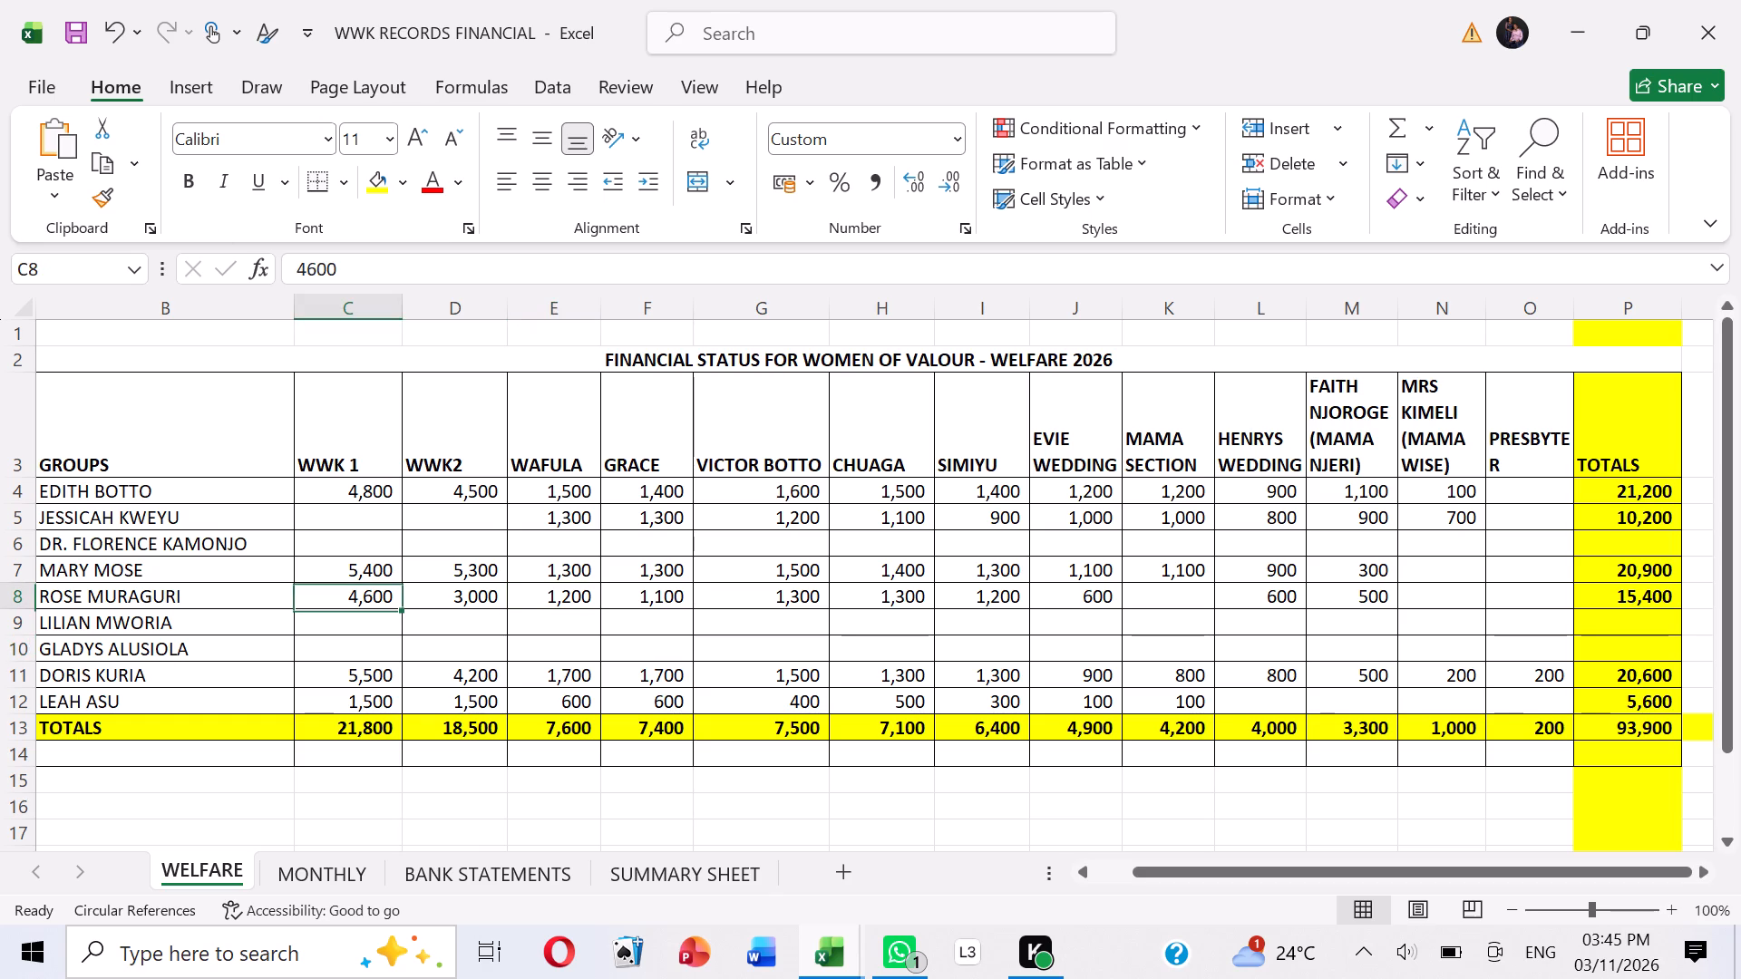
{"action": "key", "text": "Right"}
{"action": "key", "text": "Right"}
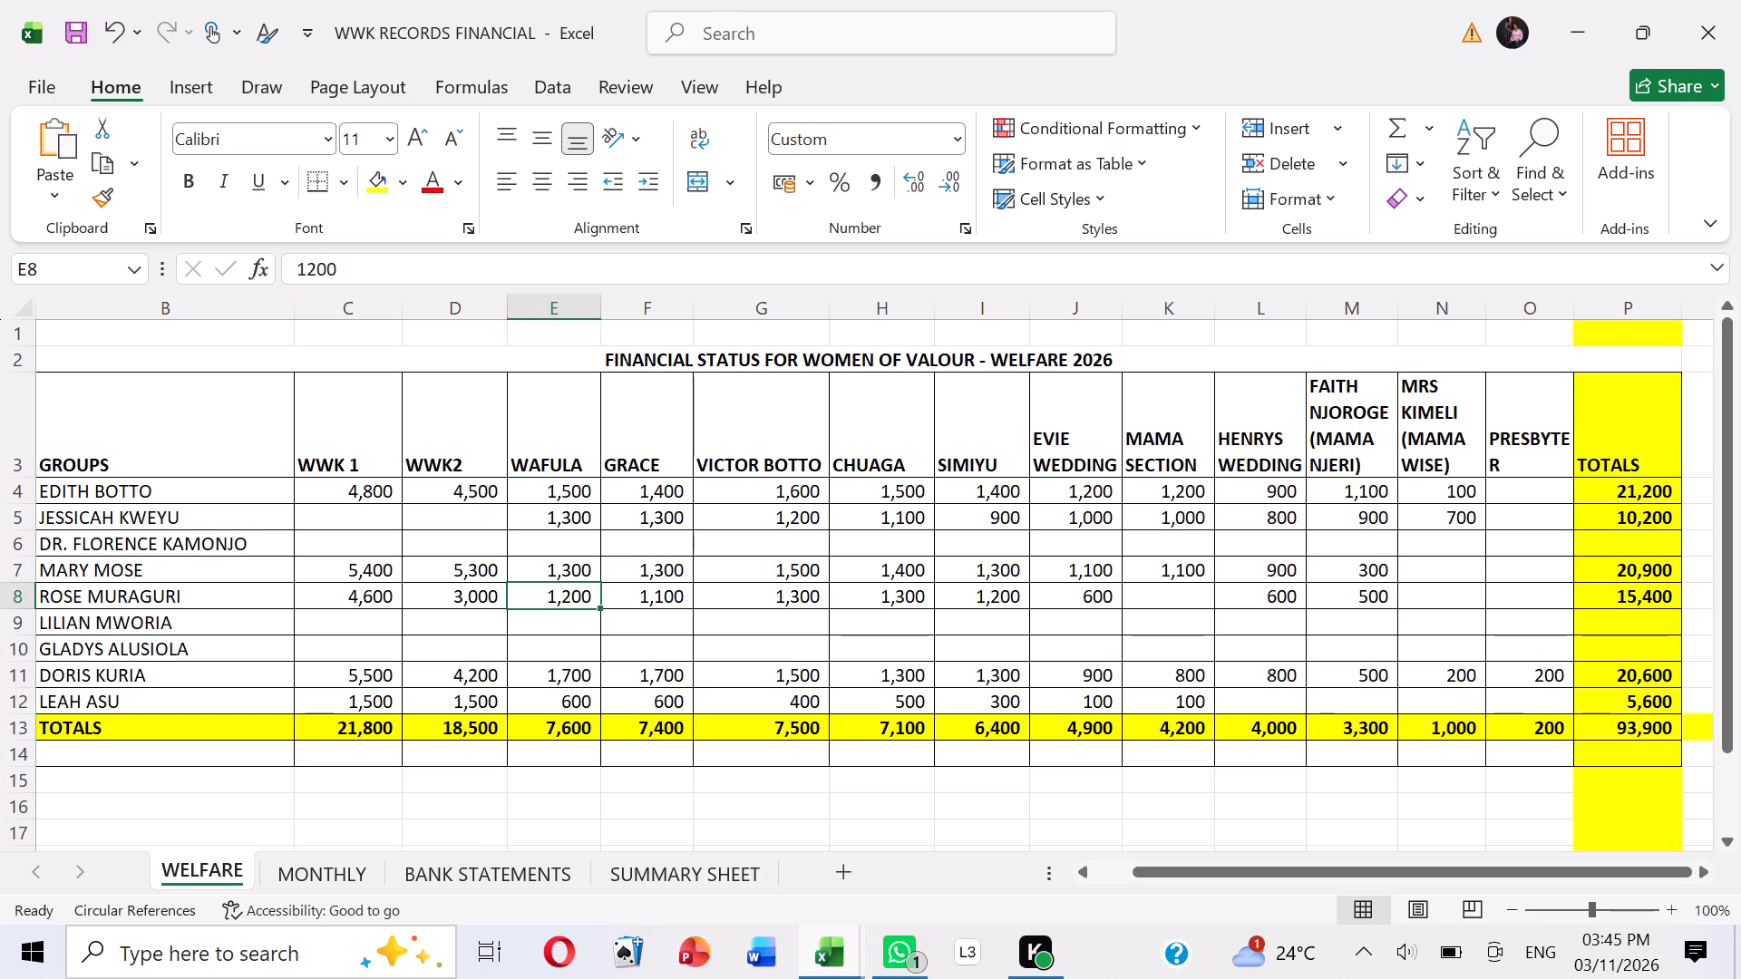
{"action": "left_click", "coordinate": [76, 17]}
{"action": "left_click", "coordinate": [702, 673]}
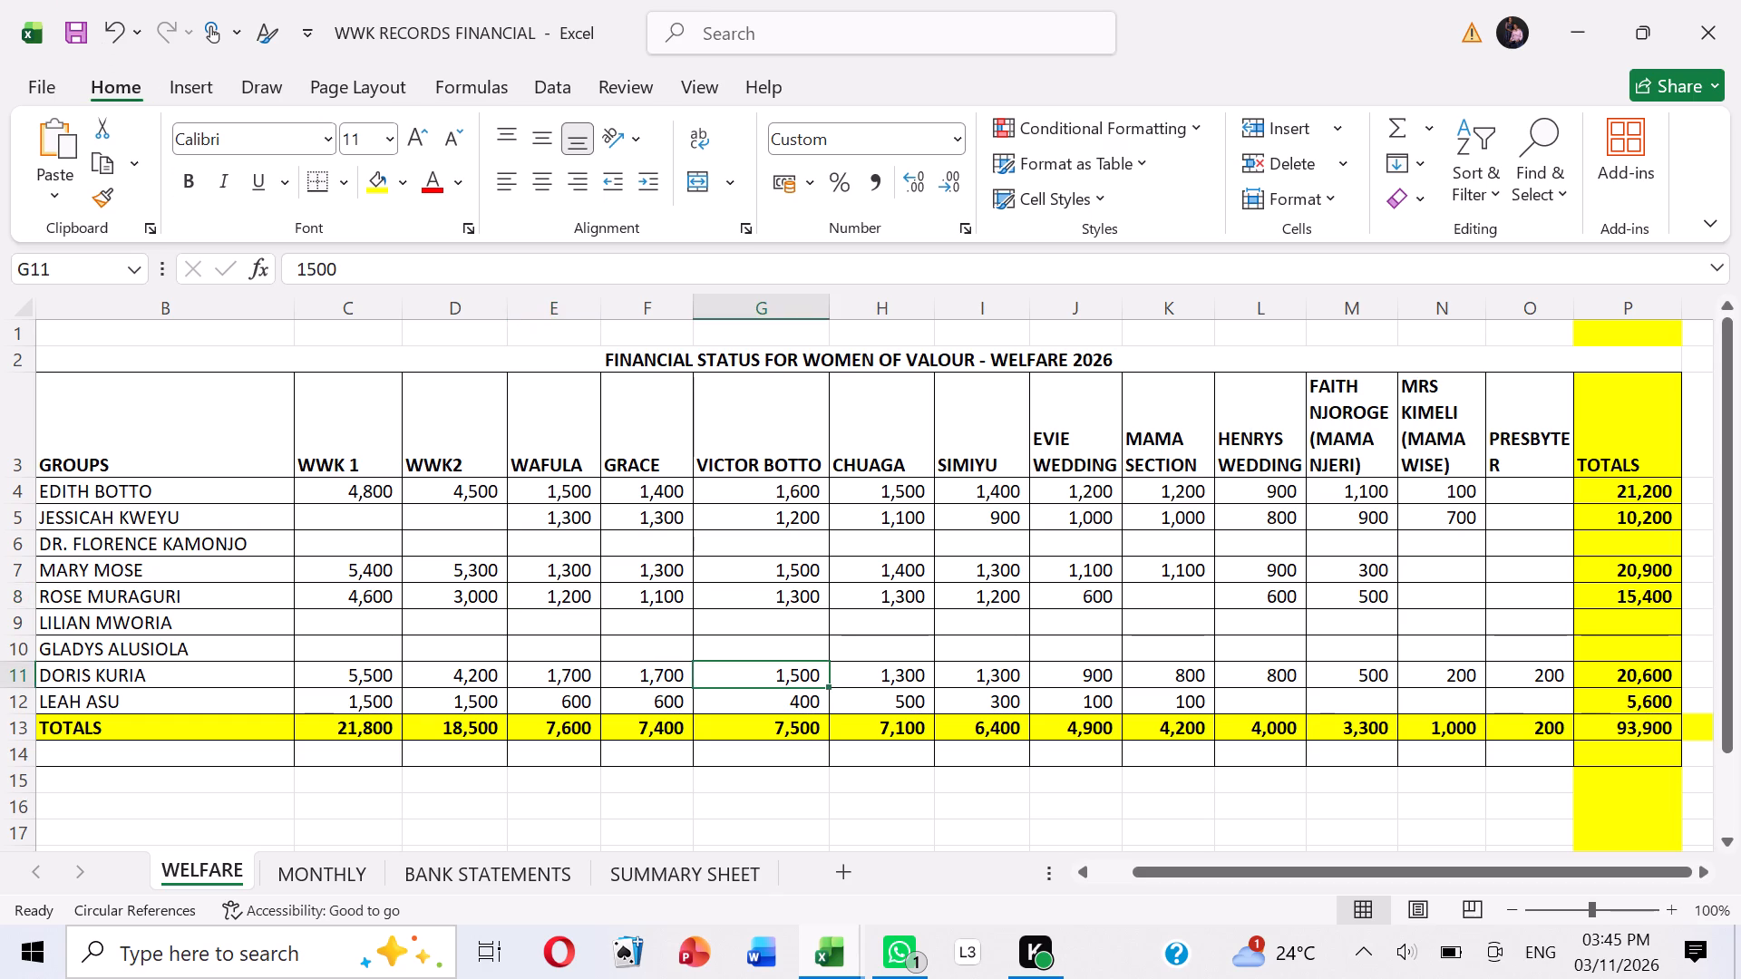
Set row 8's GRACE amount in the WELFARE table to 1200, and its column G and CHUAGA amounts to 1400.
{"action": "left_click", "coordinate": [585, 597]}
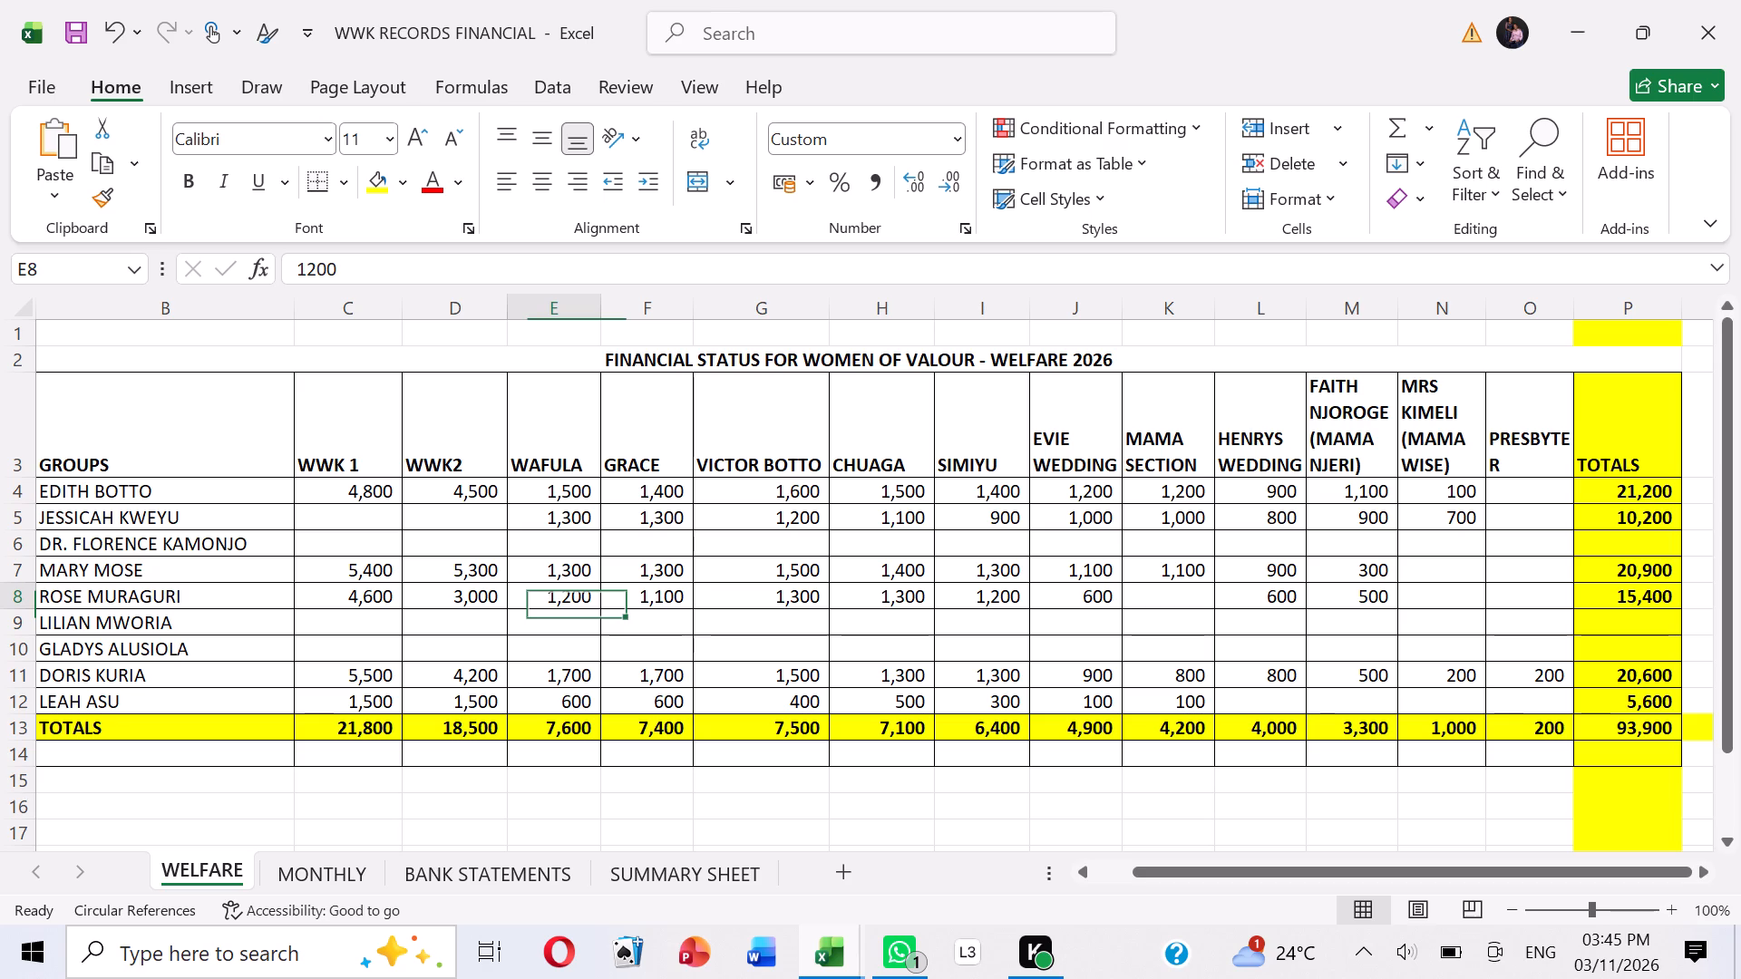
{"action": "key", "text": "Right"}
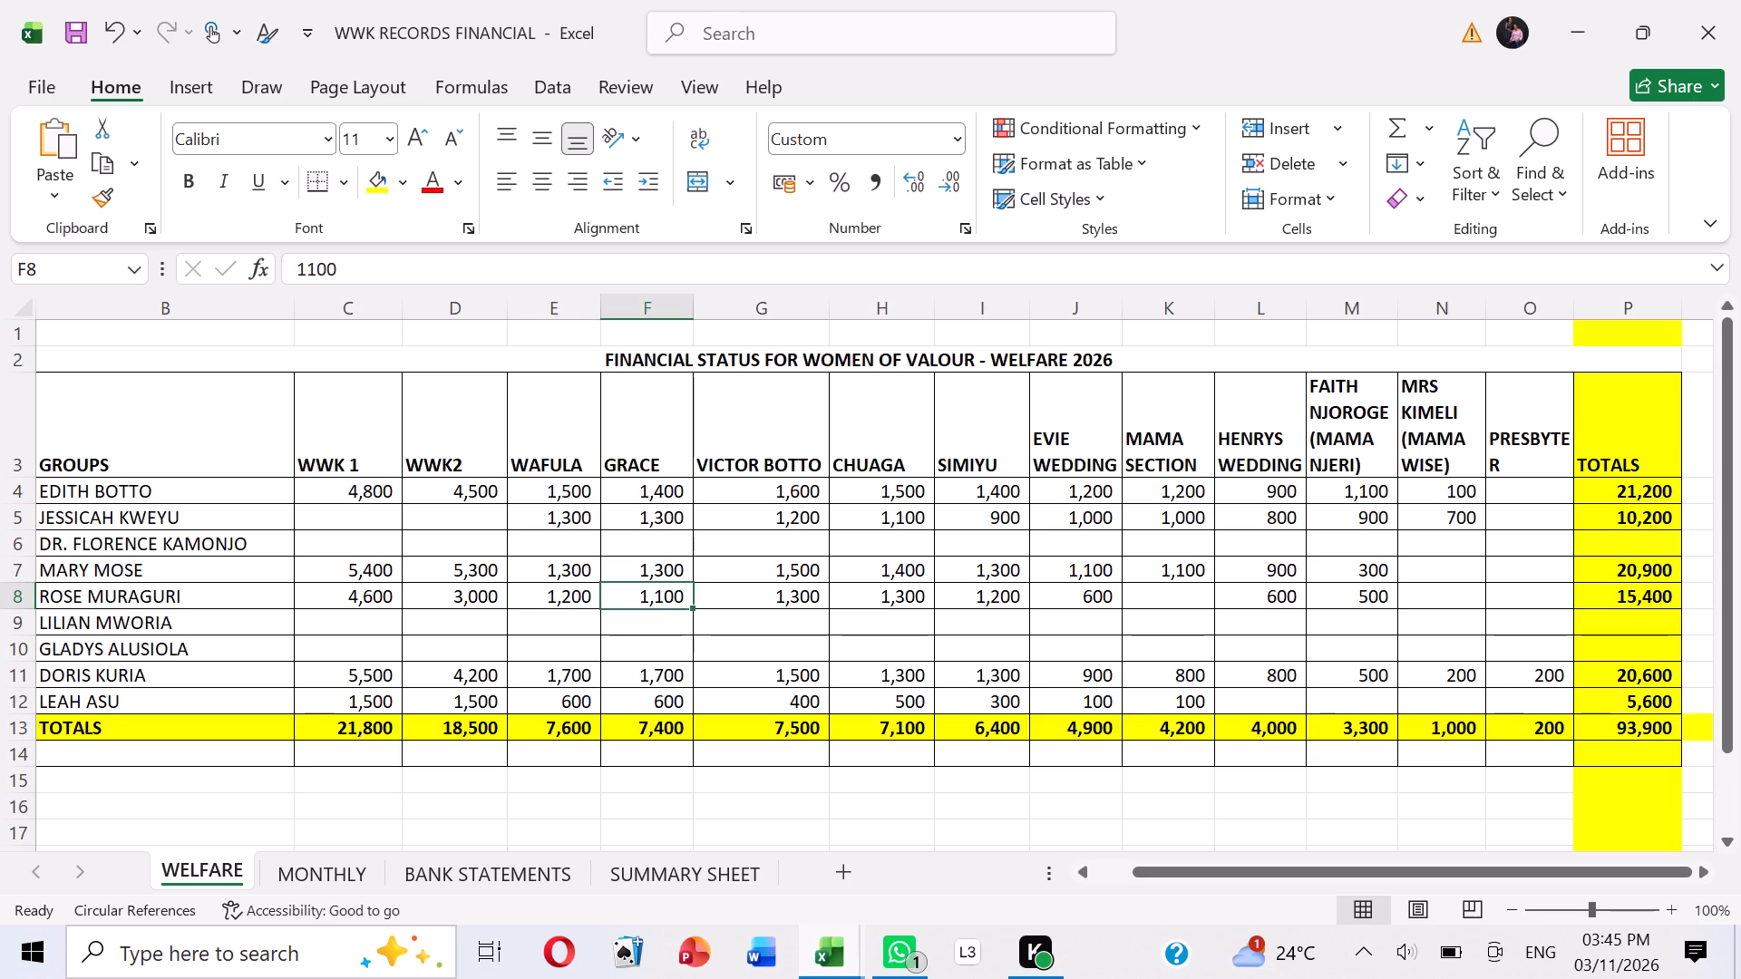
{"action": "type", "text": "1200"}
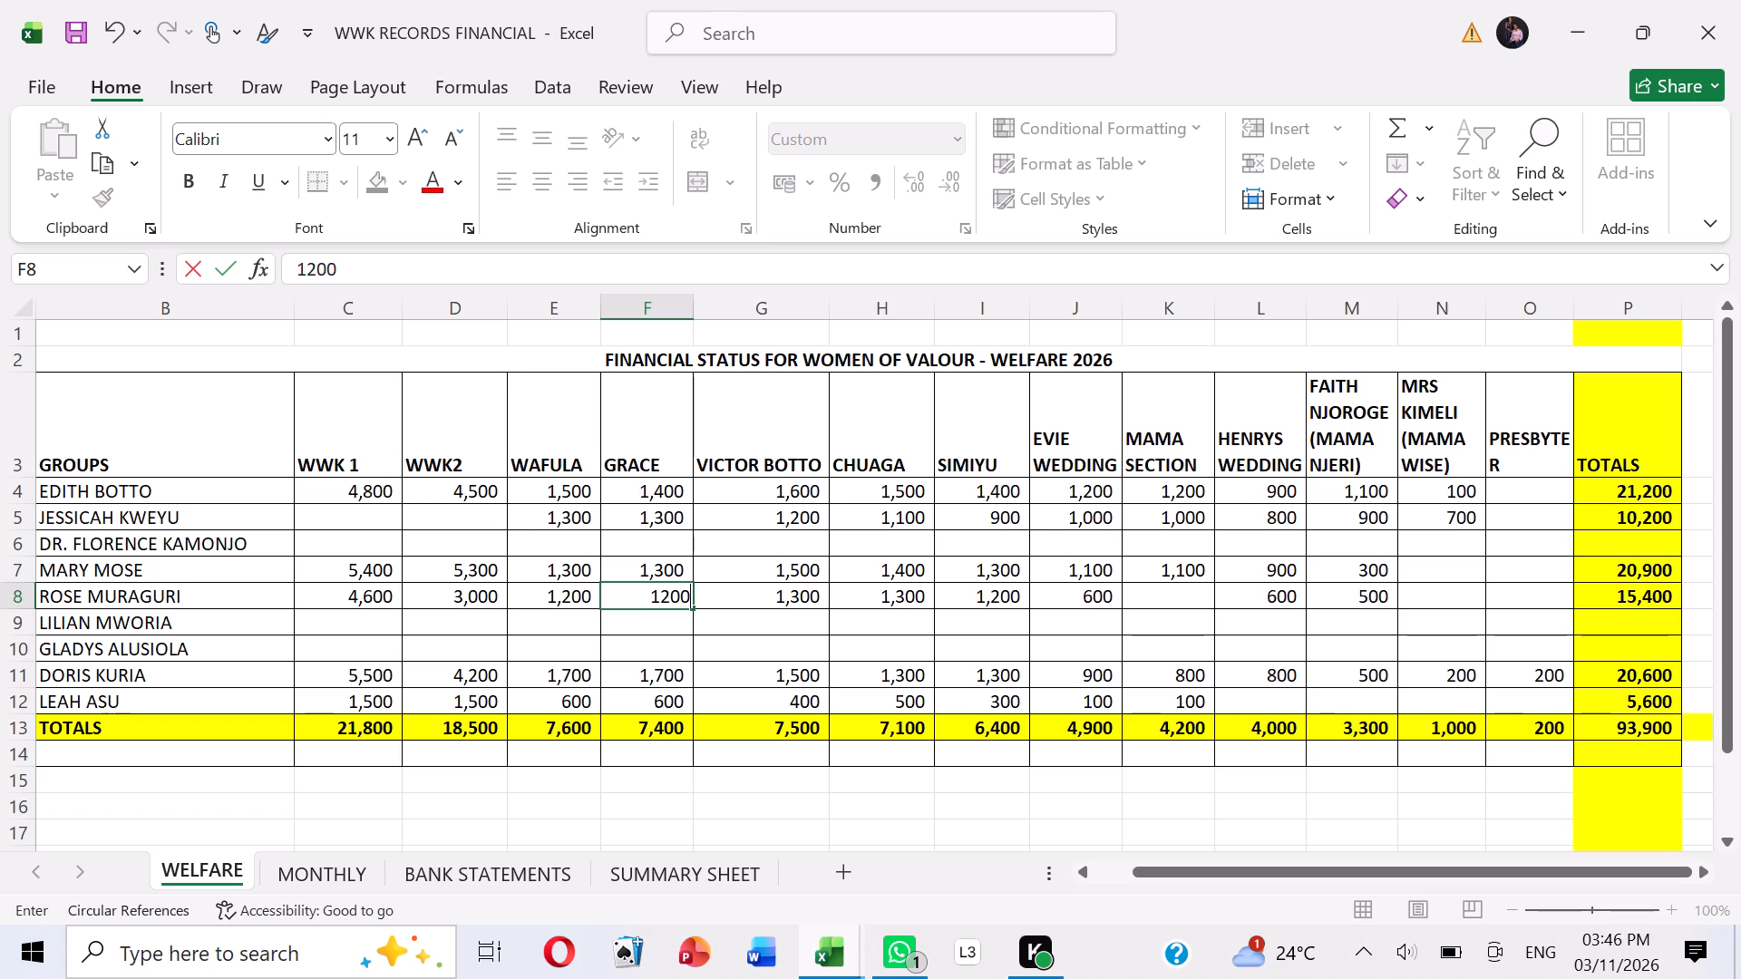
{"action": "key", "text": "Right"}
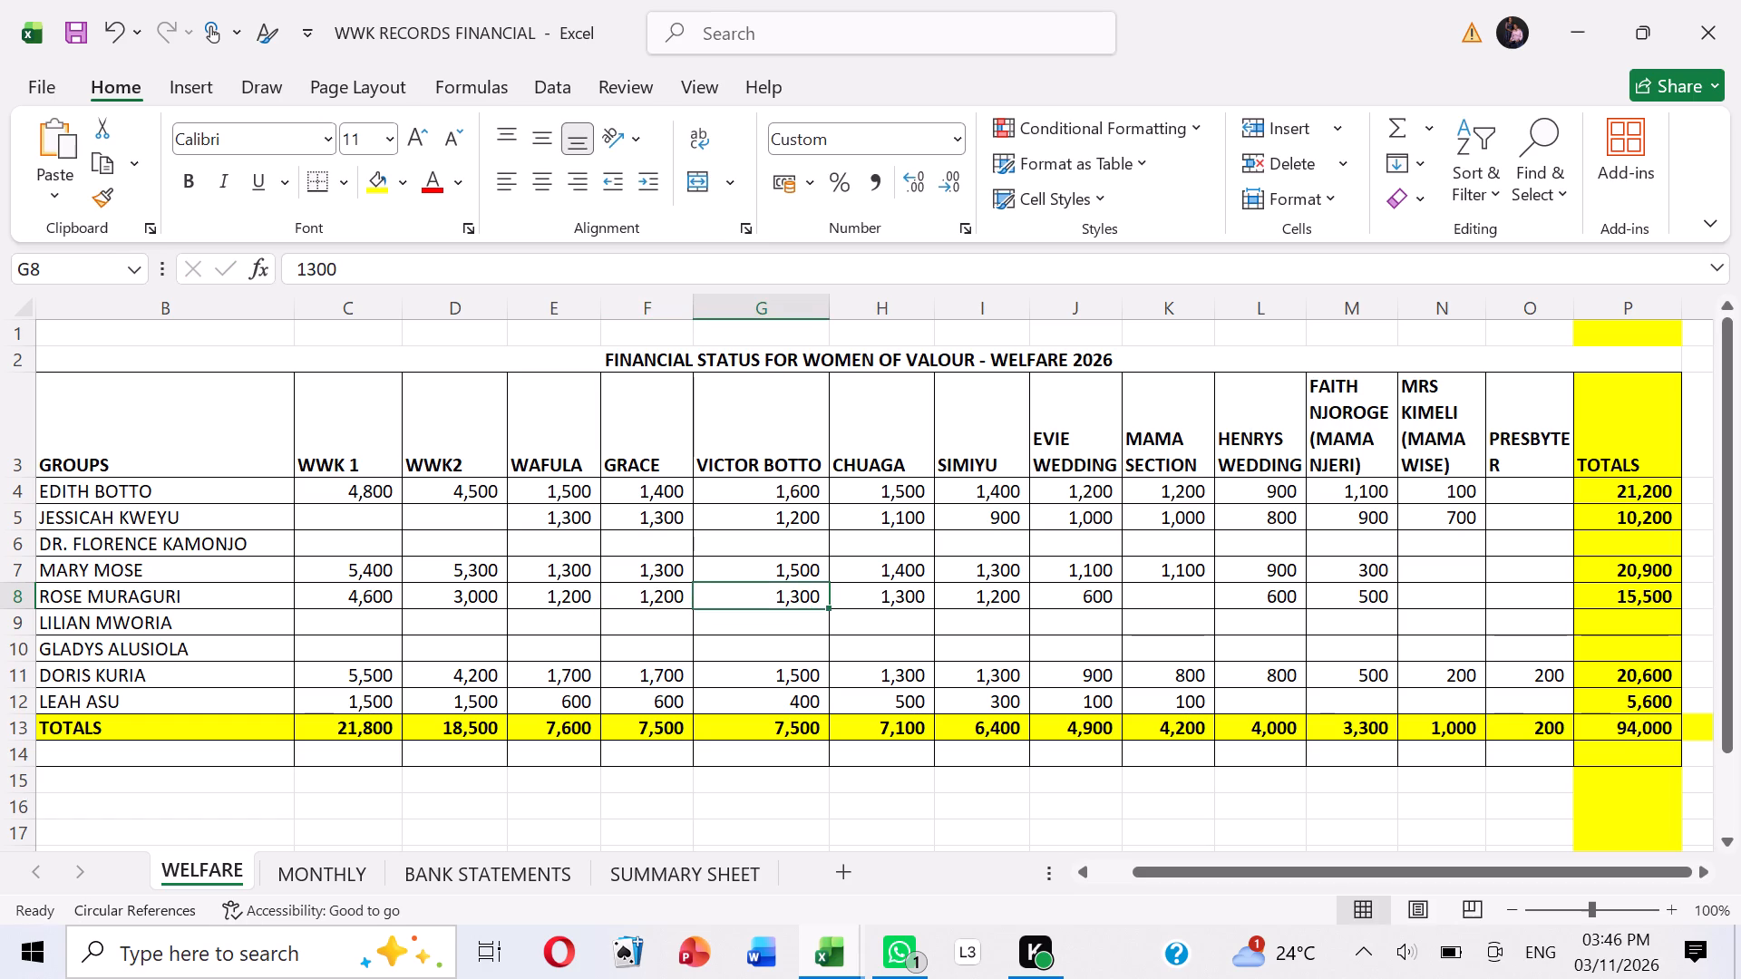
{"action": "type", "text": "1400"}
{"action": "key", "text": "Right"}
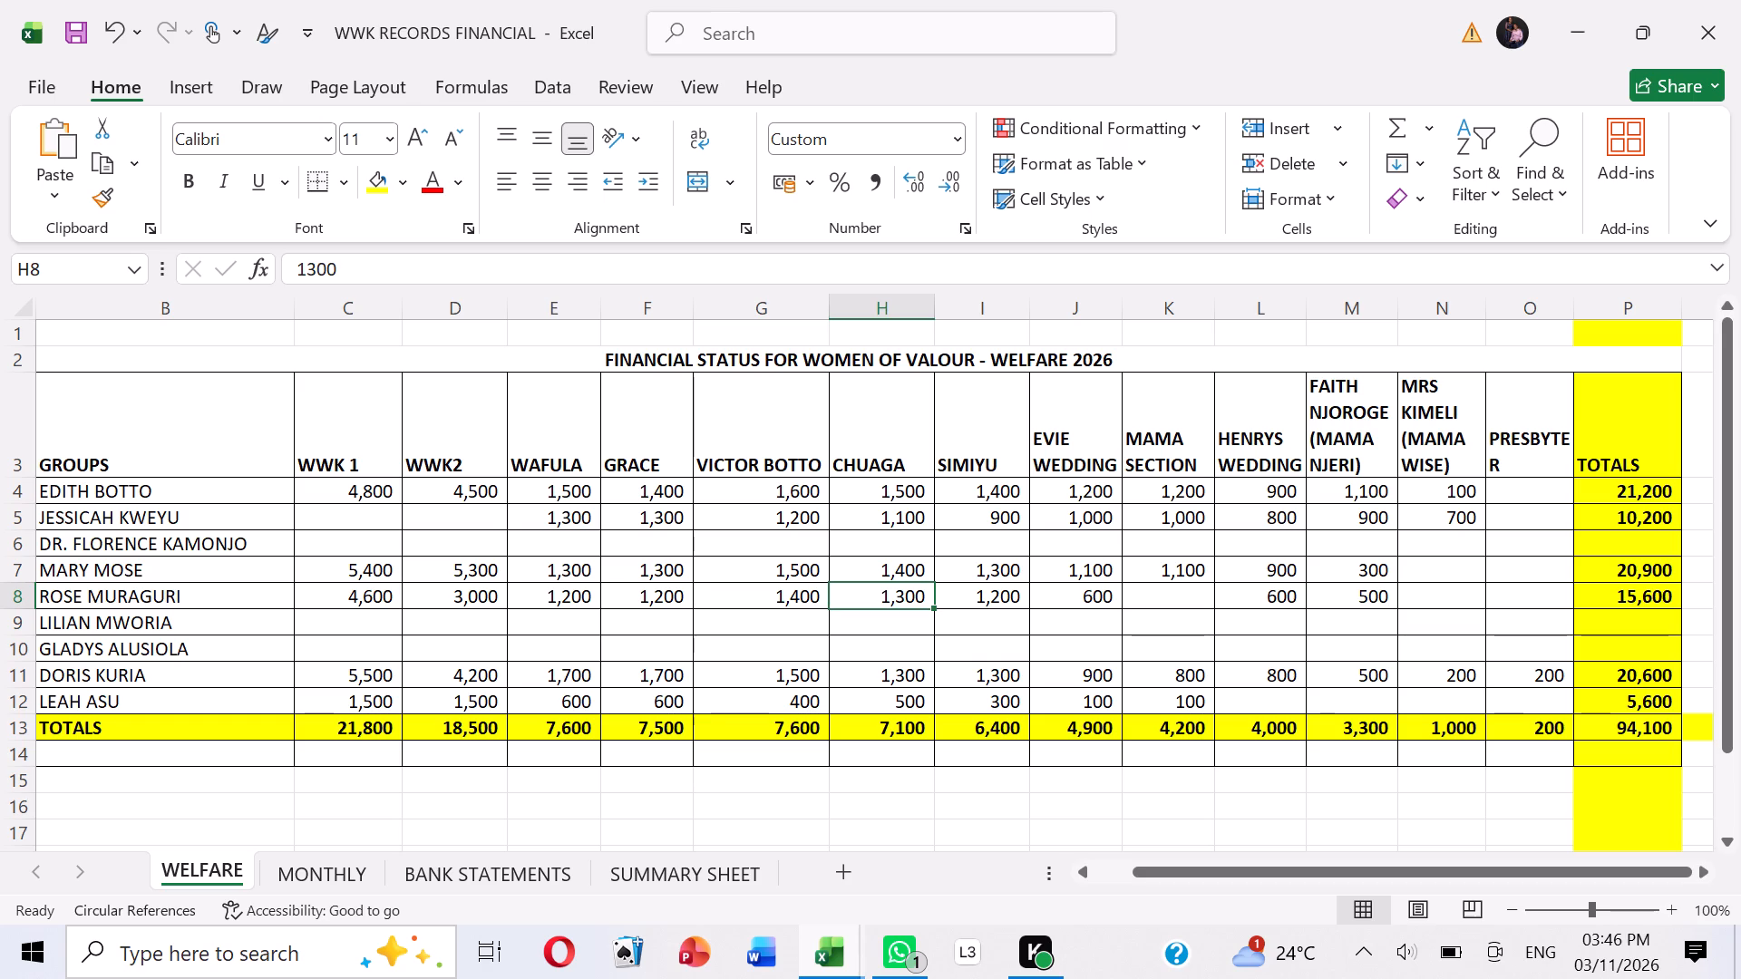
{"action": "type", "text": "1400"}
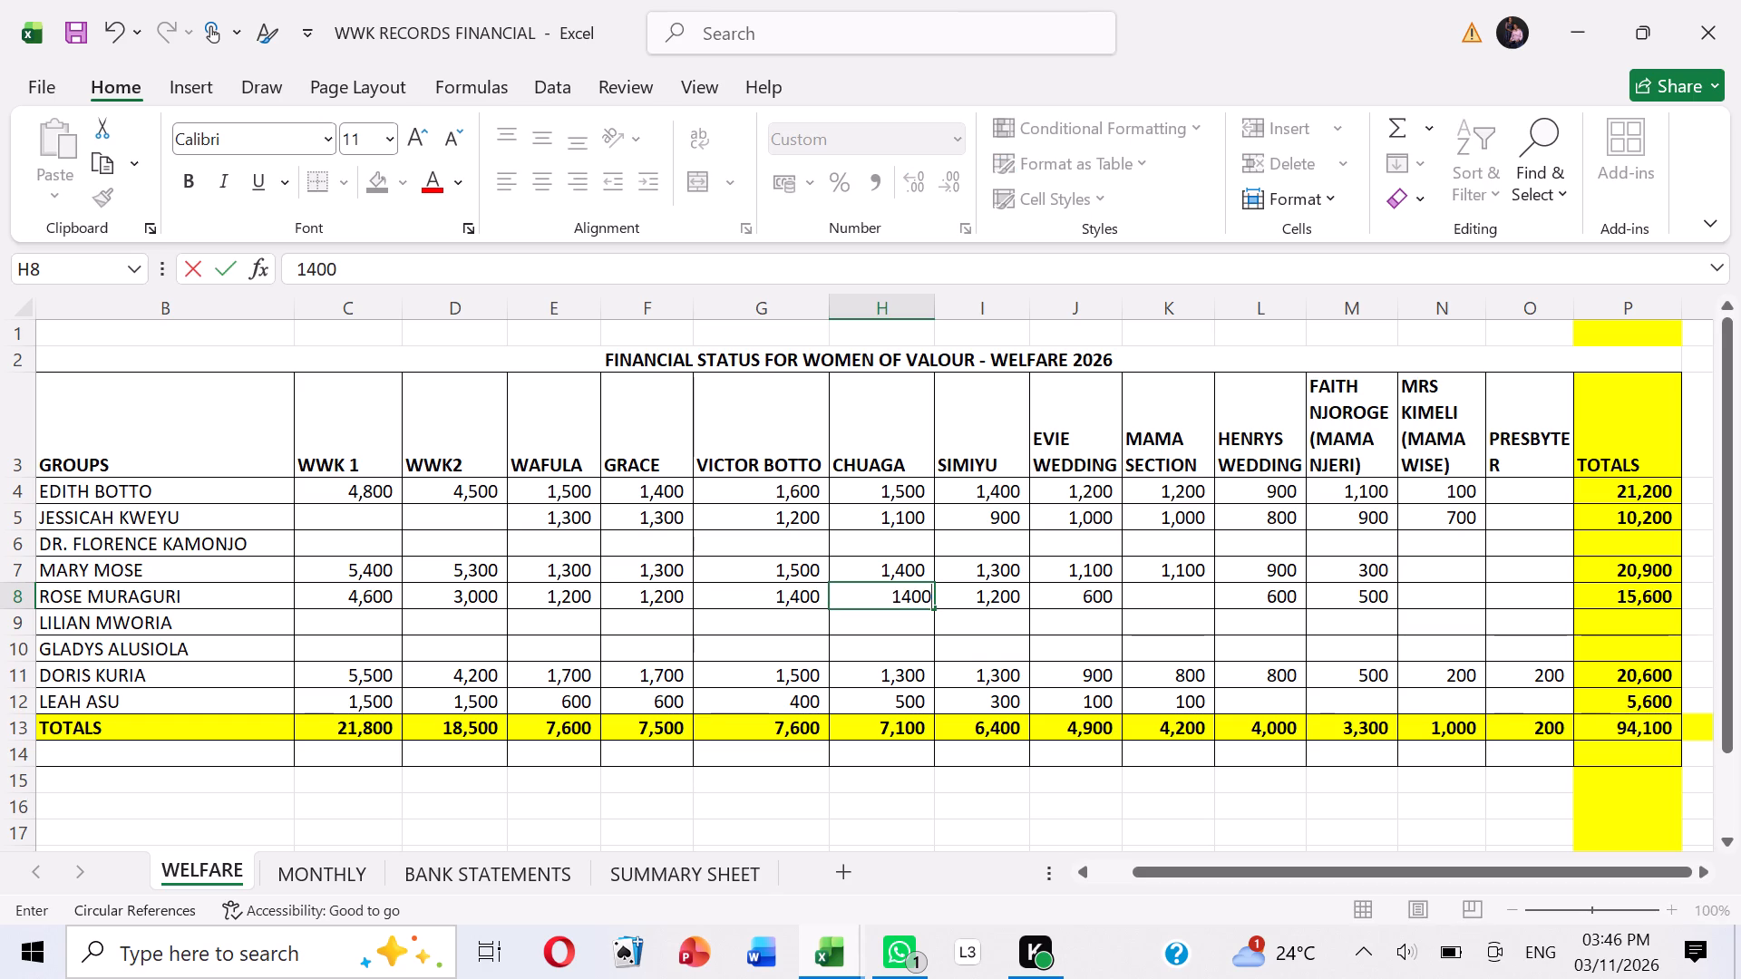
{"action": "key", "text": "Right"}
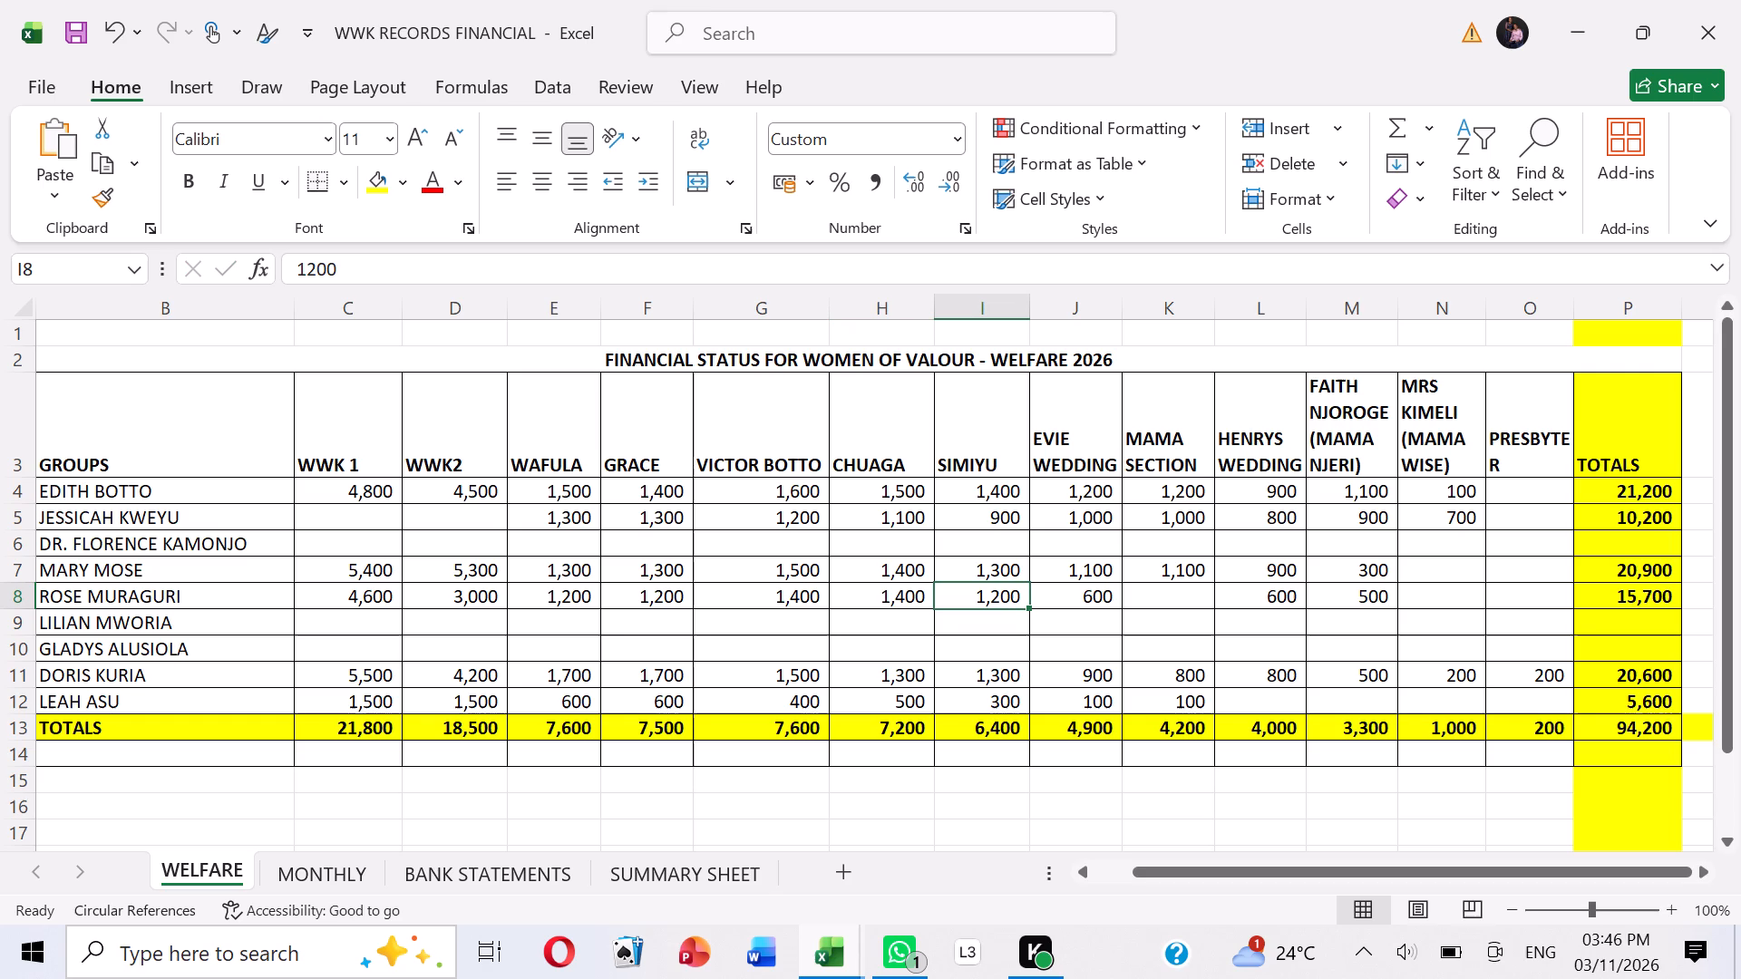
Set row 8's EVIE WEDDING amount to 1000, and its HENRYS WEDDING and MAMA NJERI amounts in columns L and M to 900.
{"action": "key", "text": "Right"}
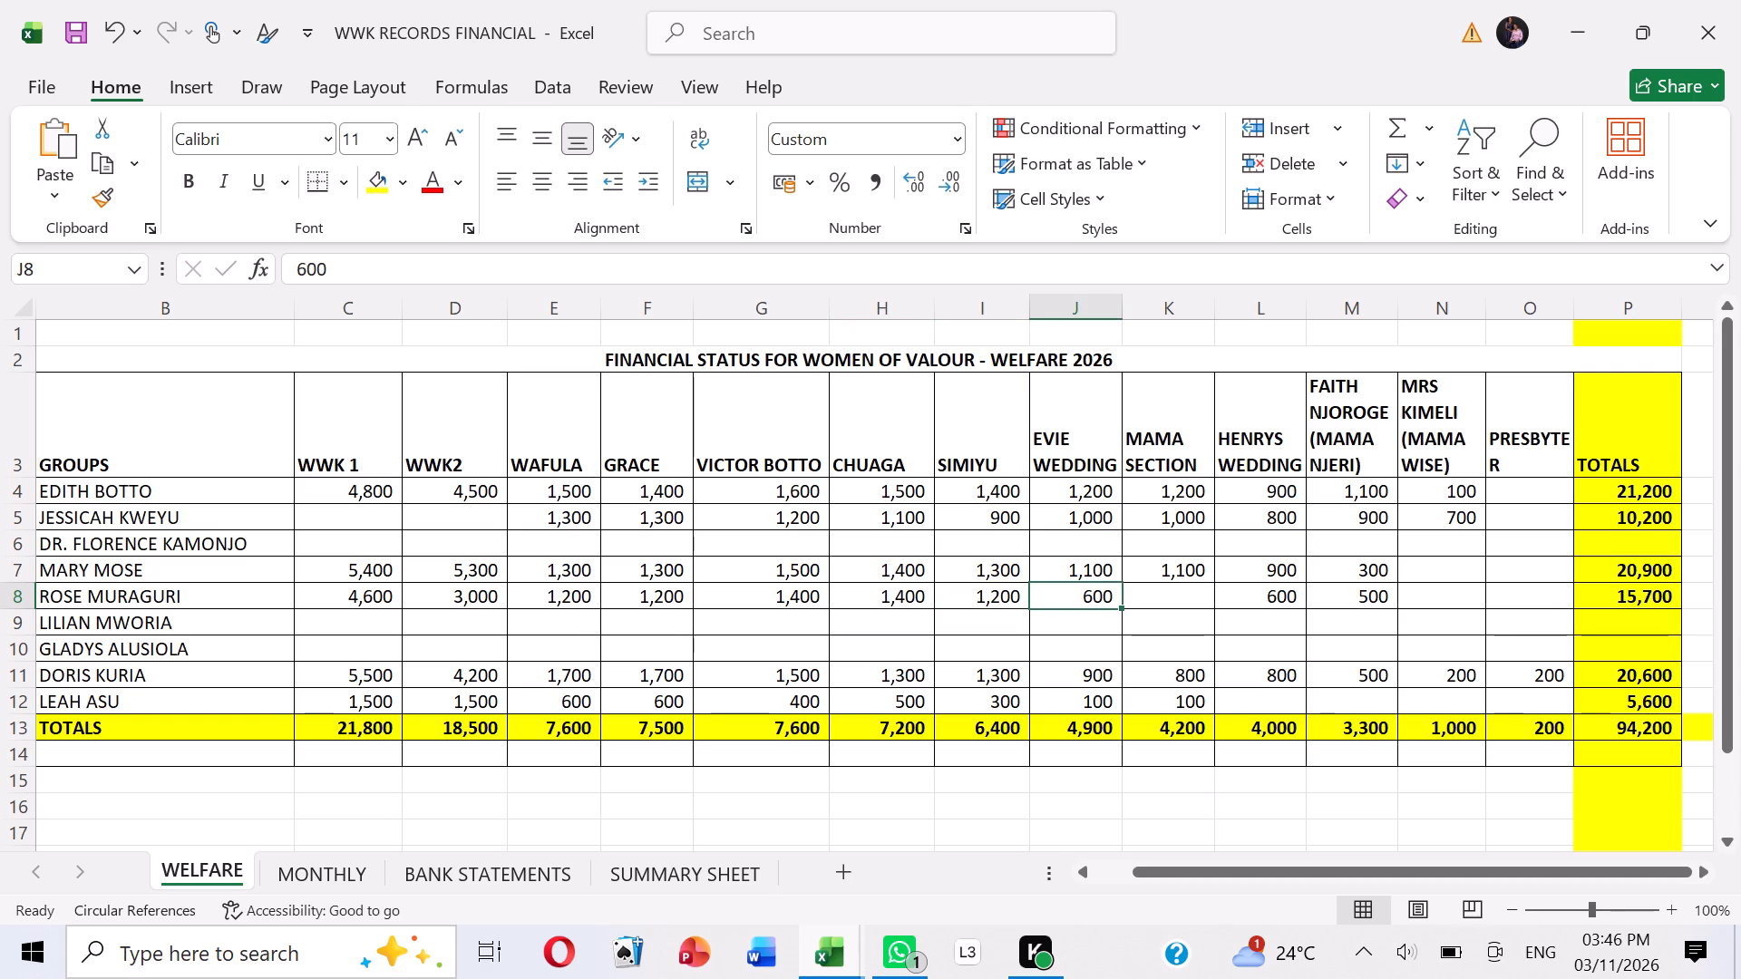
{"action": "type", "text": "1000"}
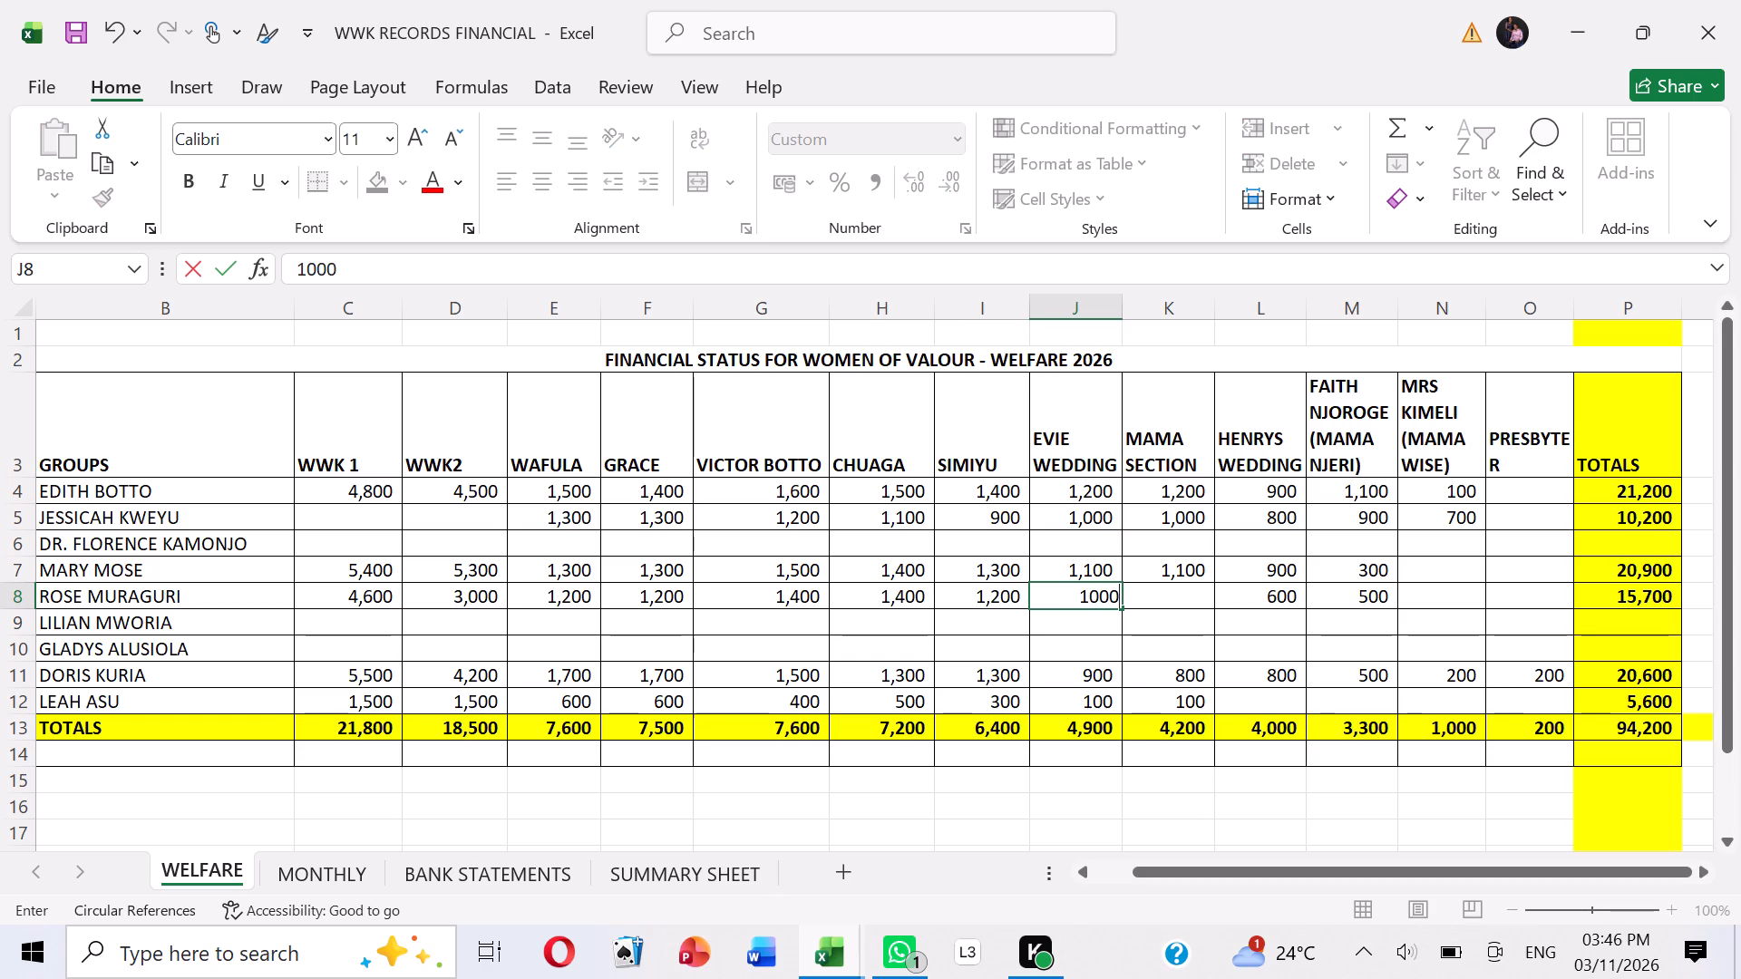
{"action": "key", "text": "Right"}
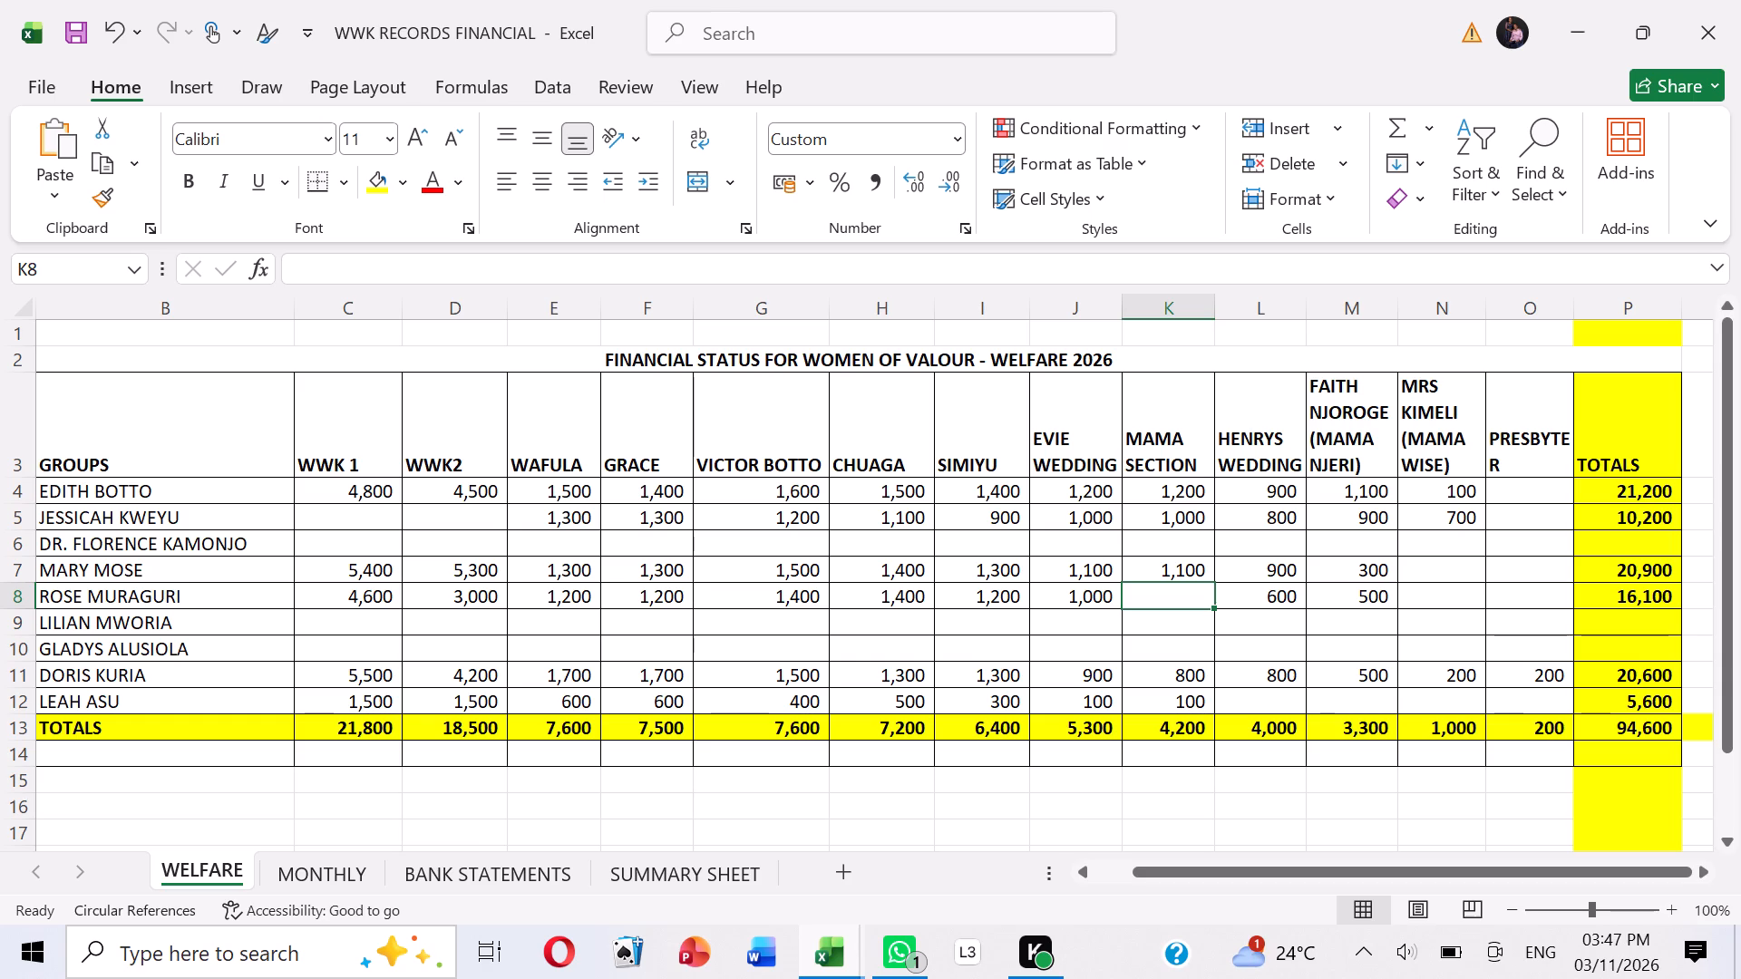
{"action": "key", "text": "Right"}
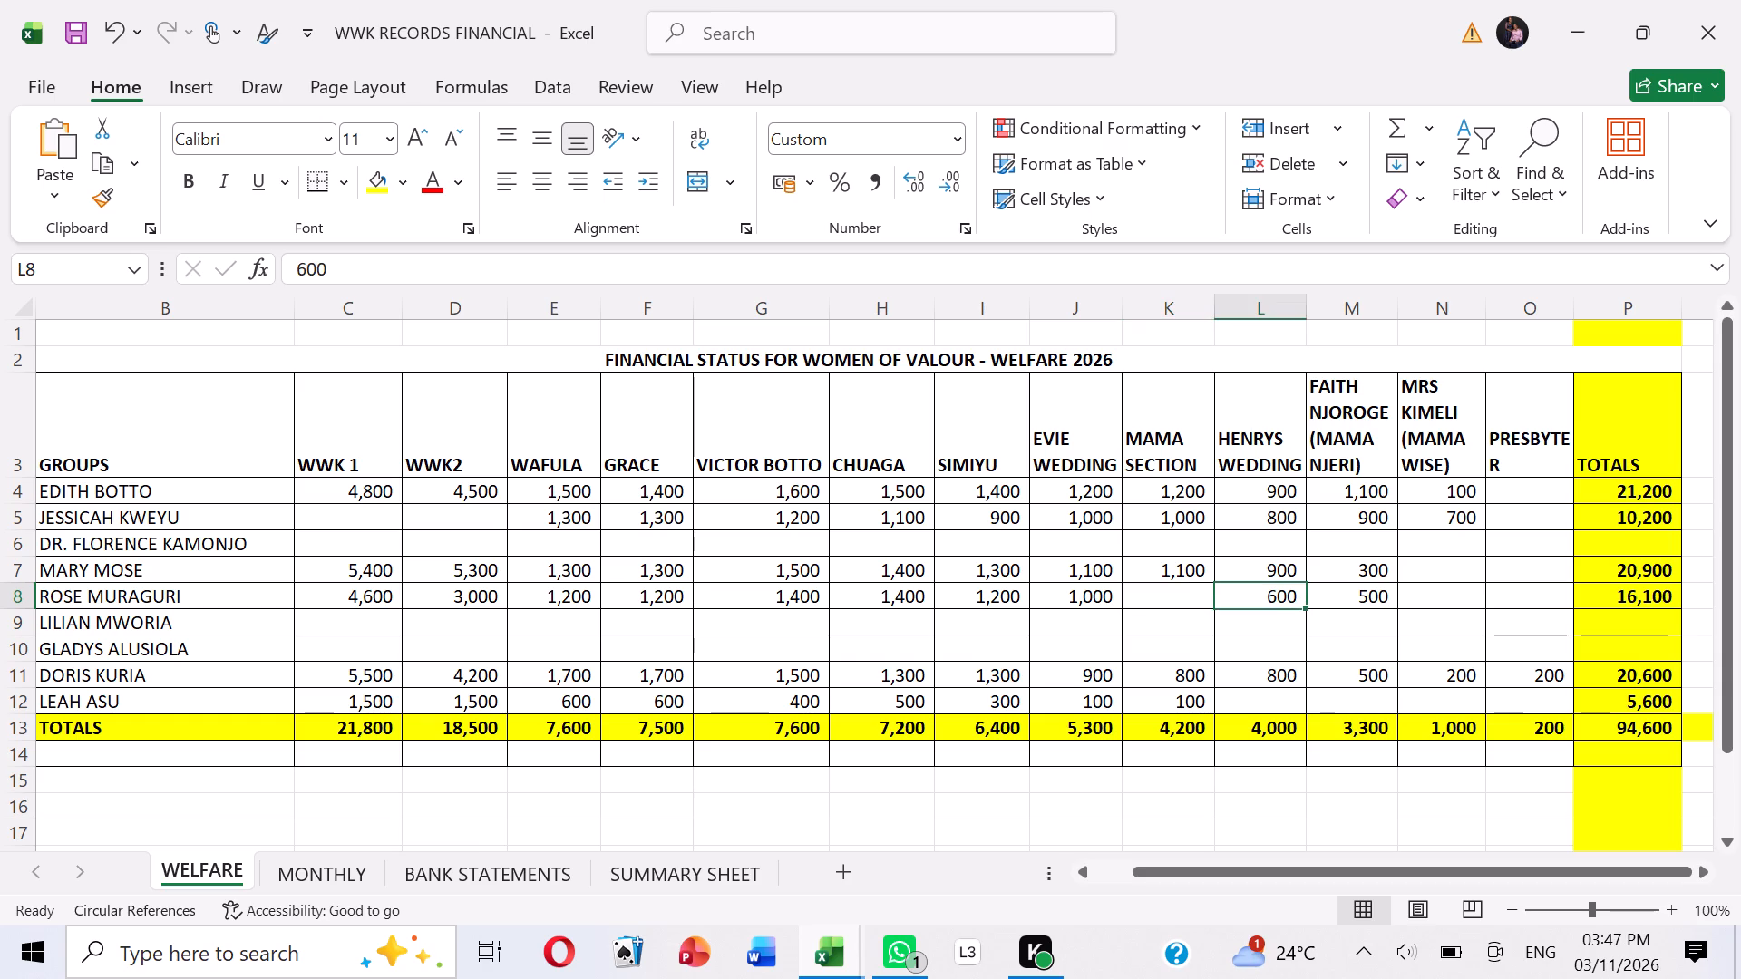
{"action": "type", "text": "900"}
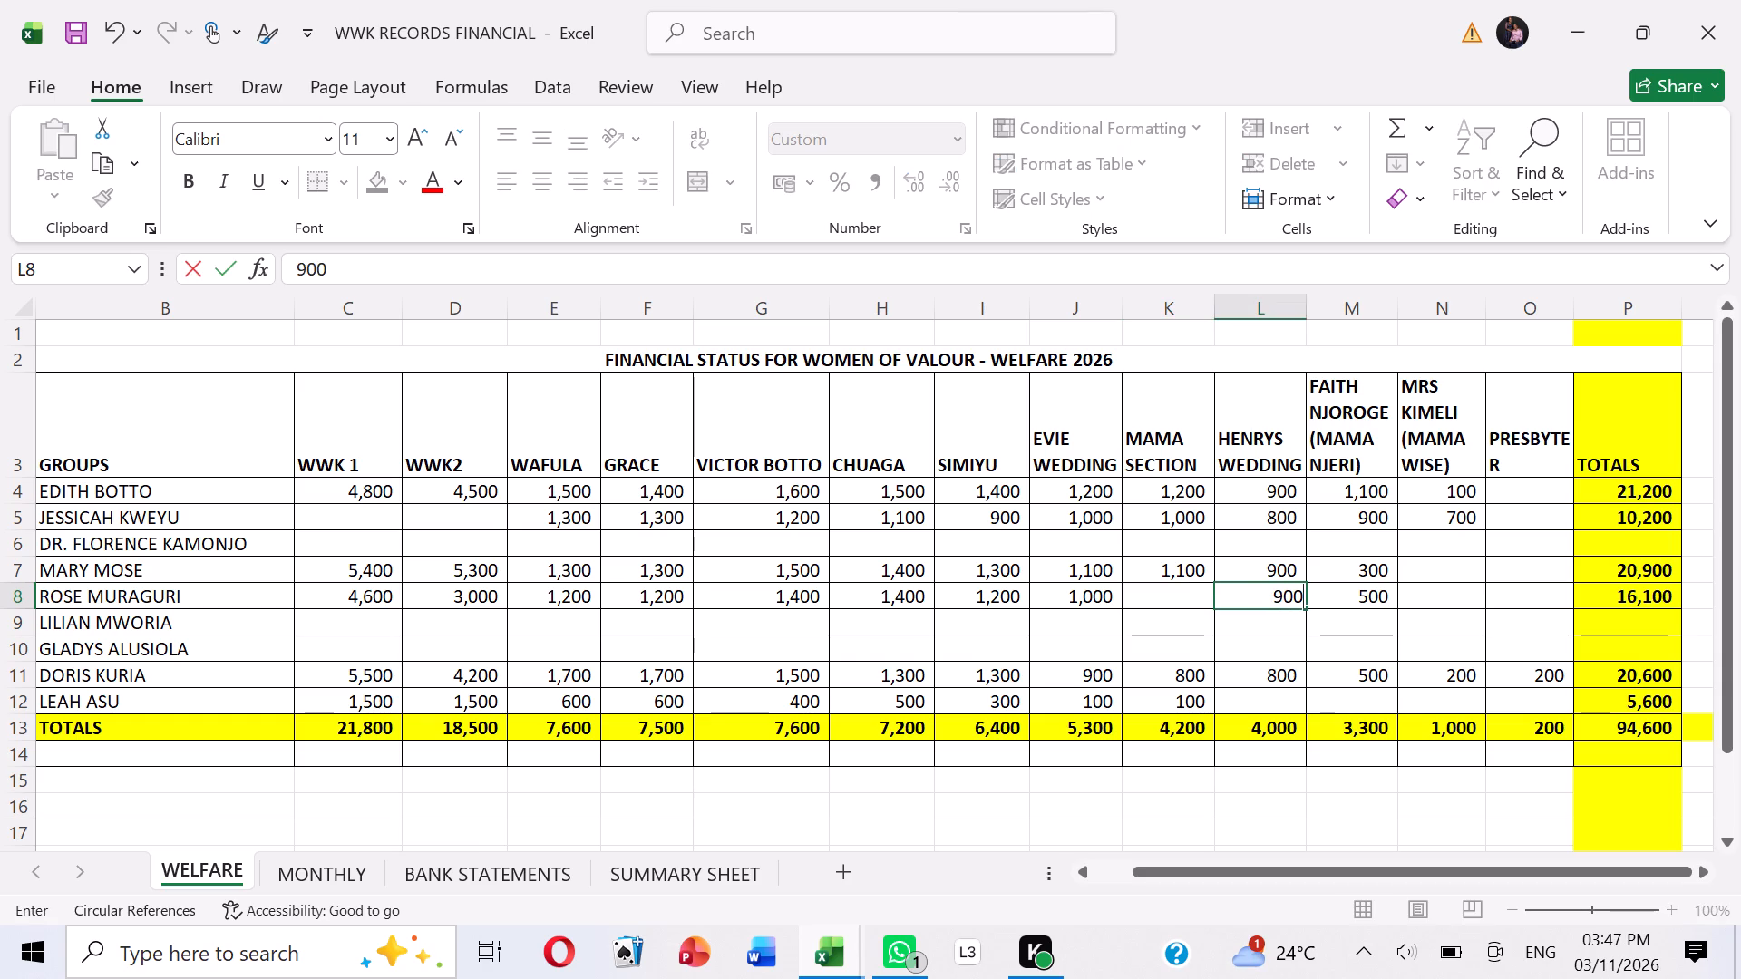
{"action": "key", "text": "Right"}
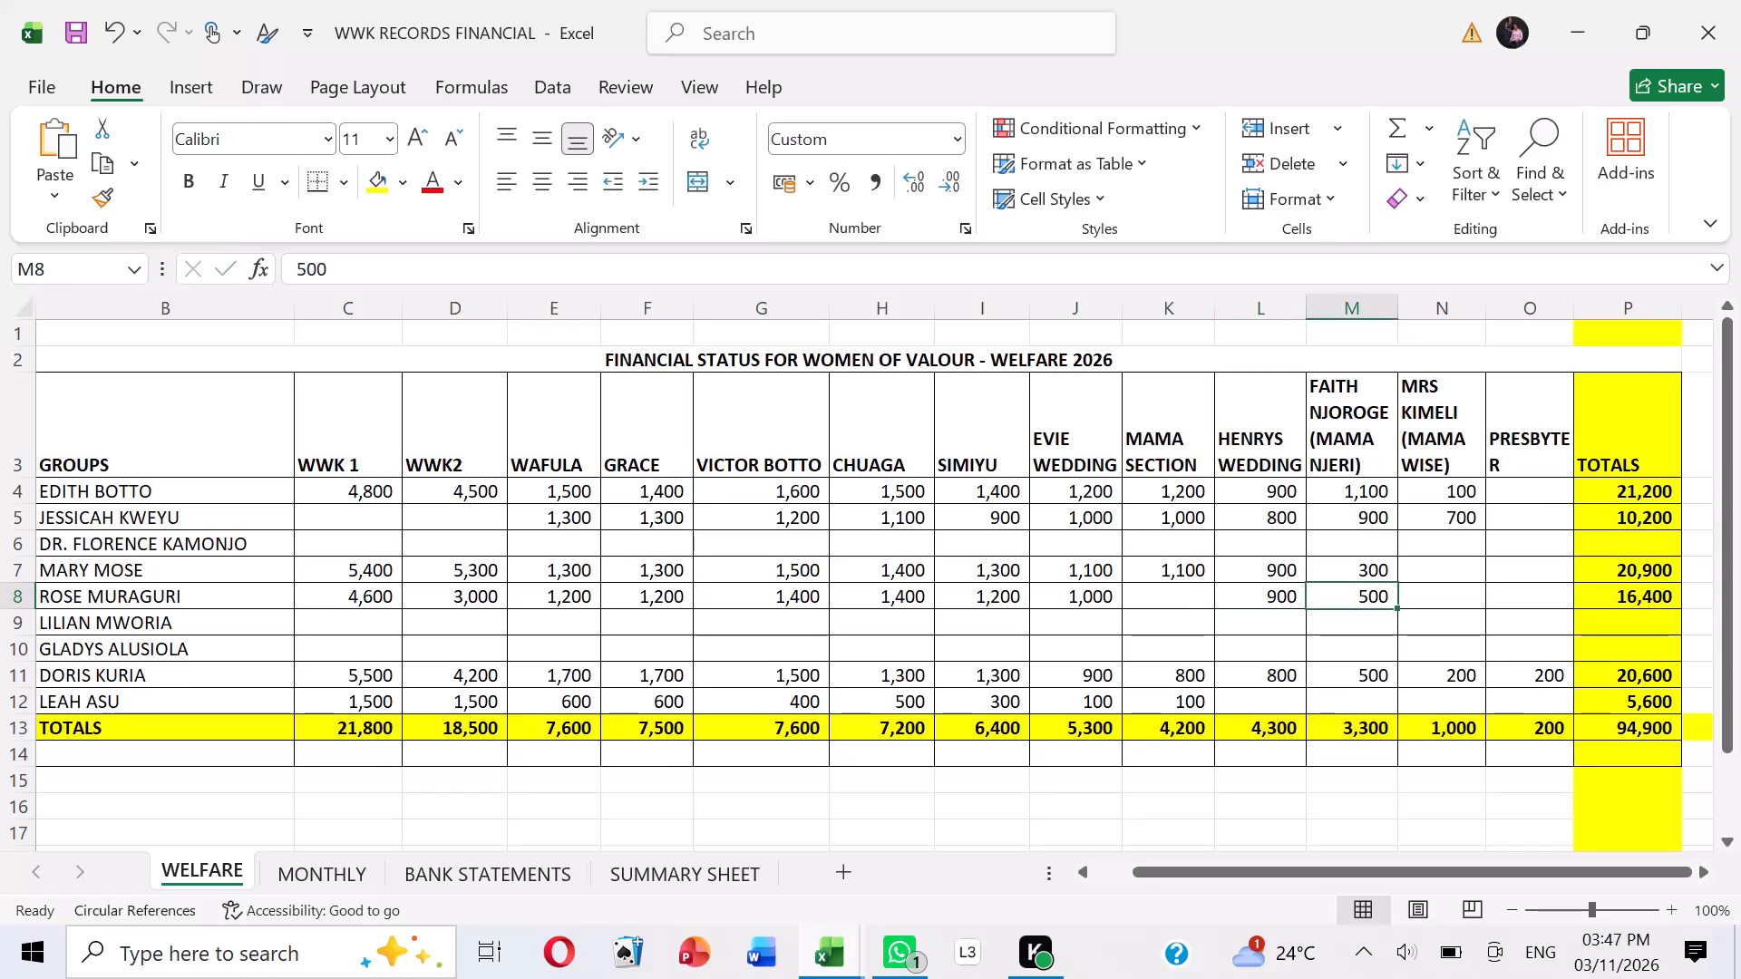
{"action": "type", "text": "900"}
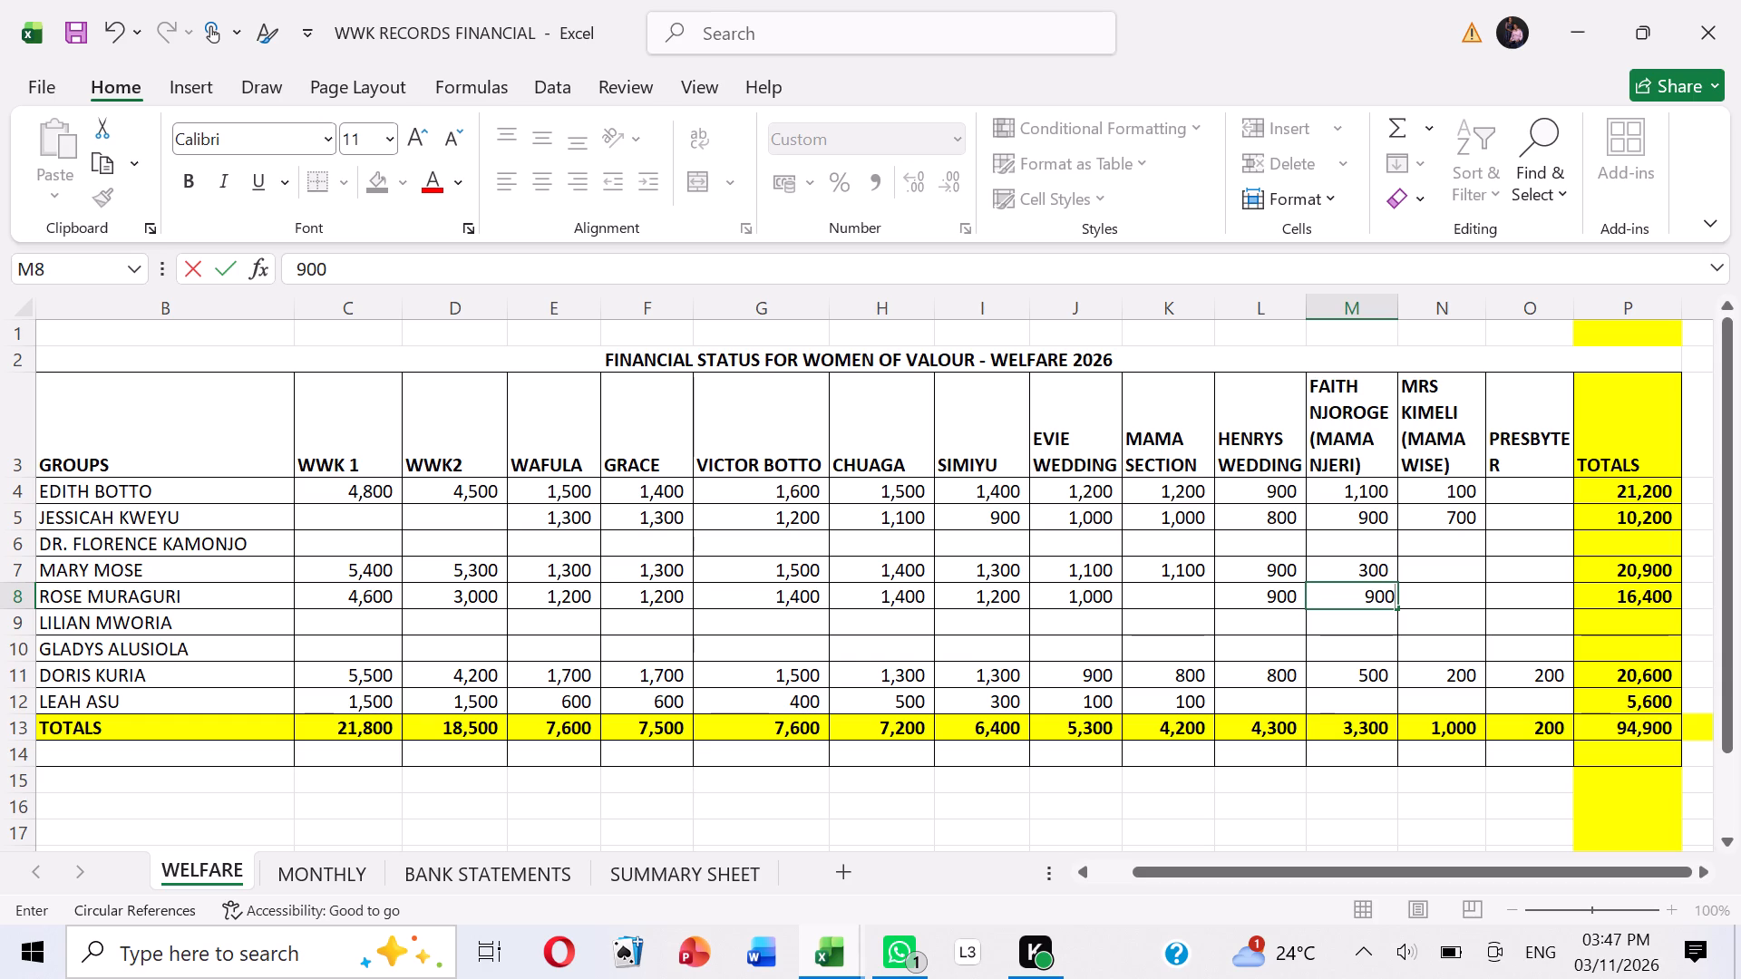
{"action": "key", "text": "Right"}
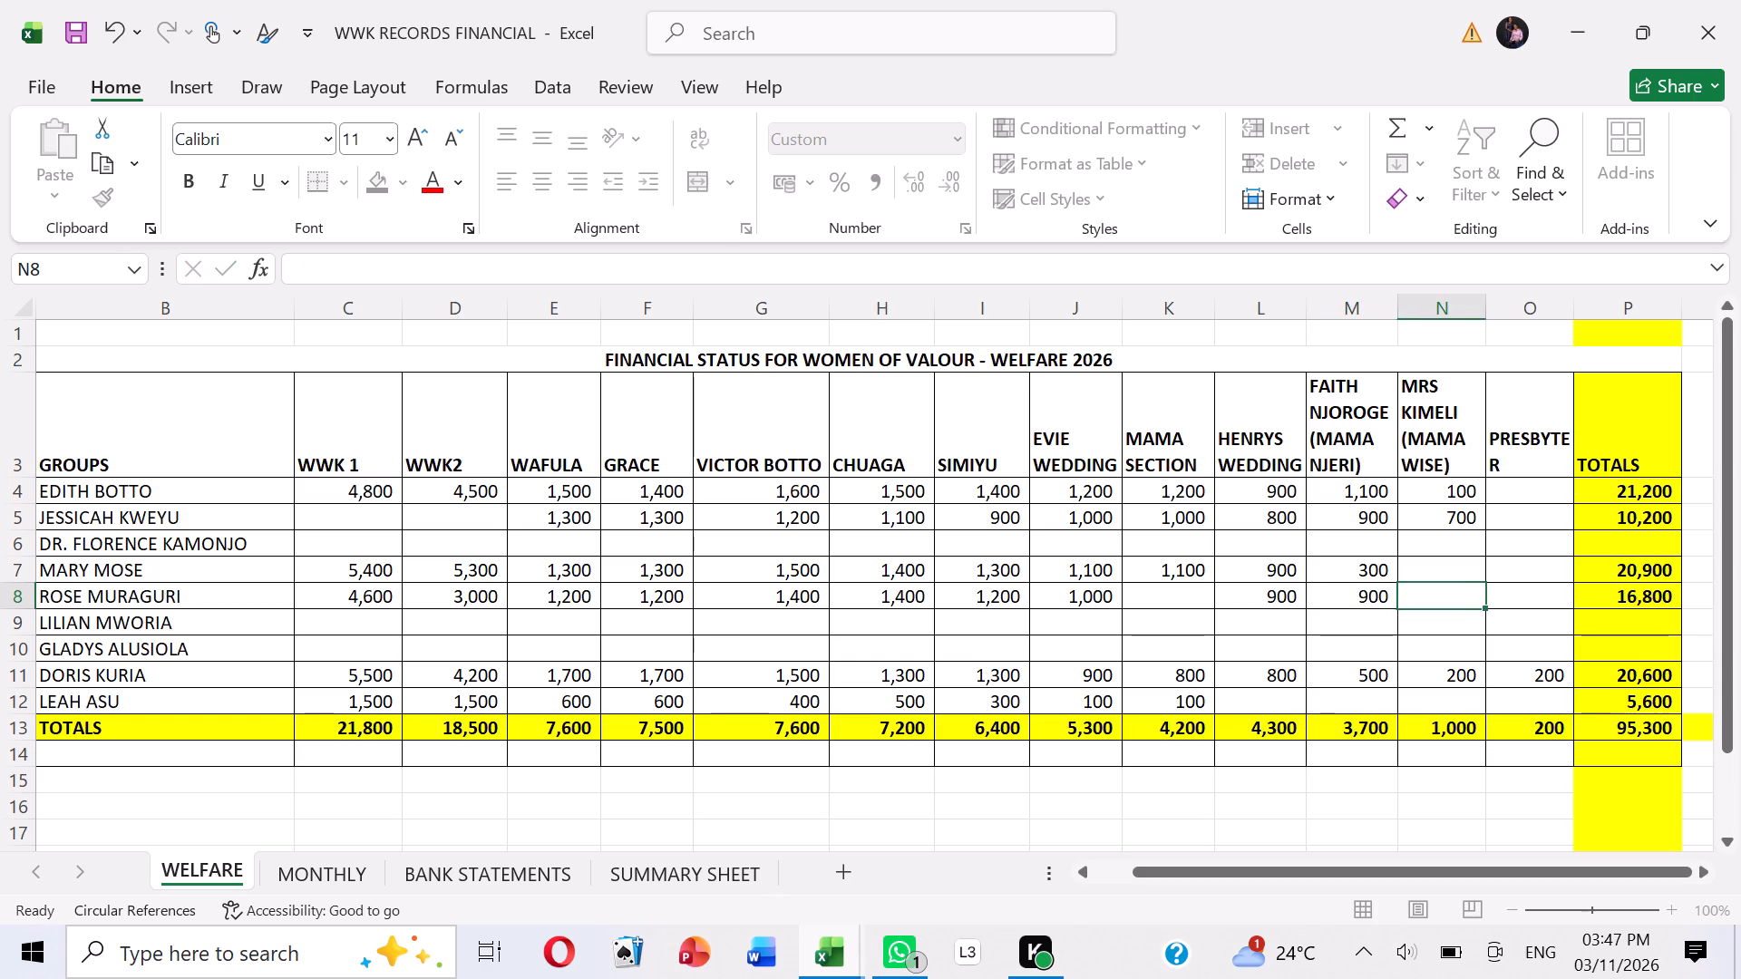
Enter 400 under MAMA WISE in N8 and 200 under PRESBYTER in O8, and save the workbook.
{"action": "type", "text": "400"}
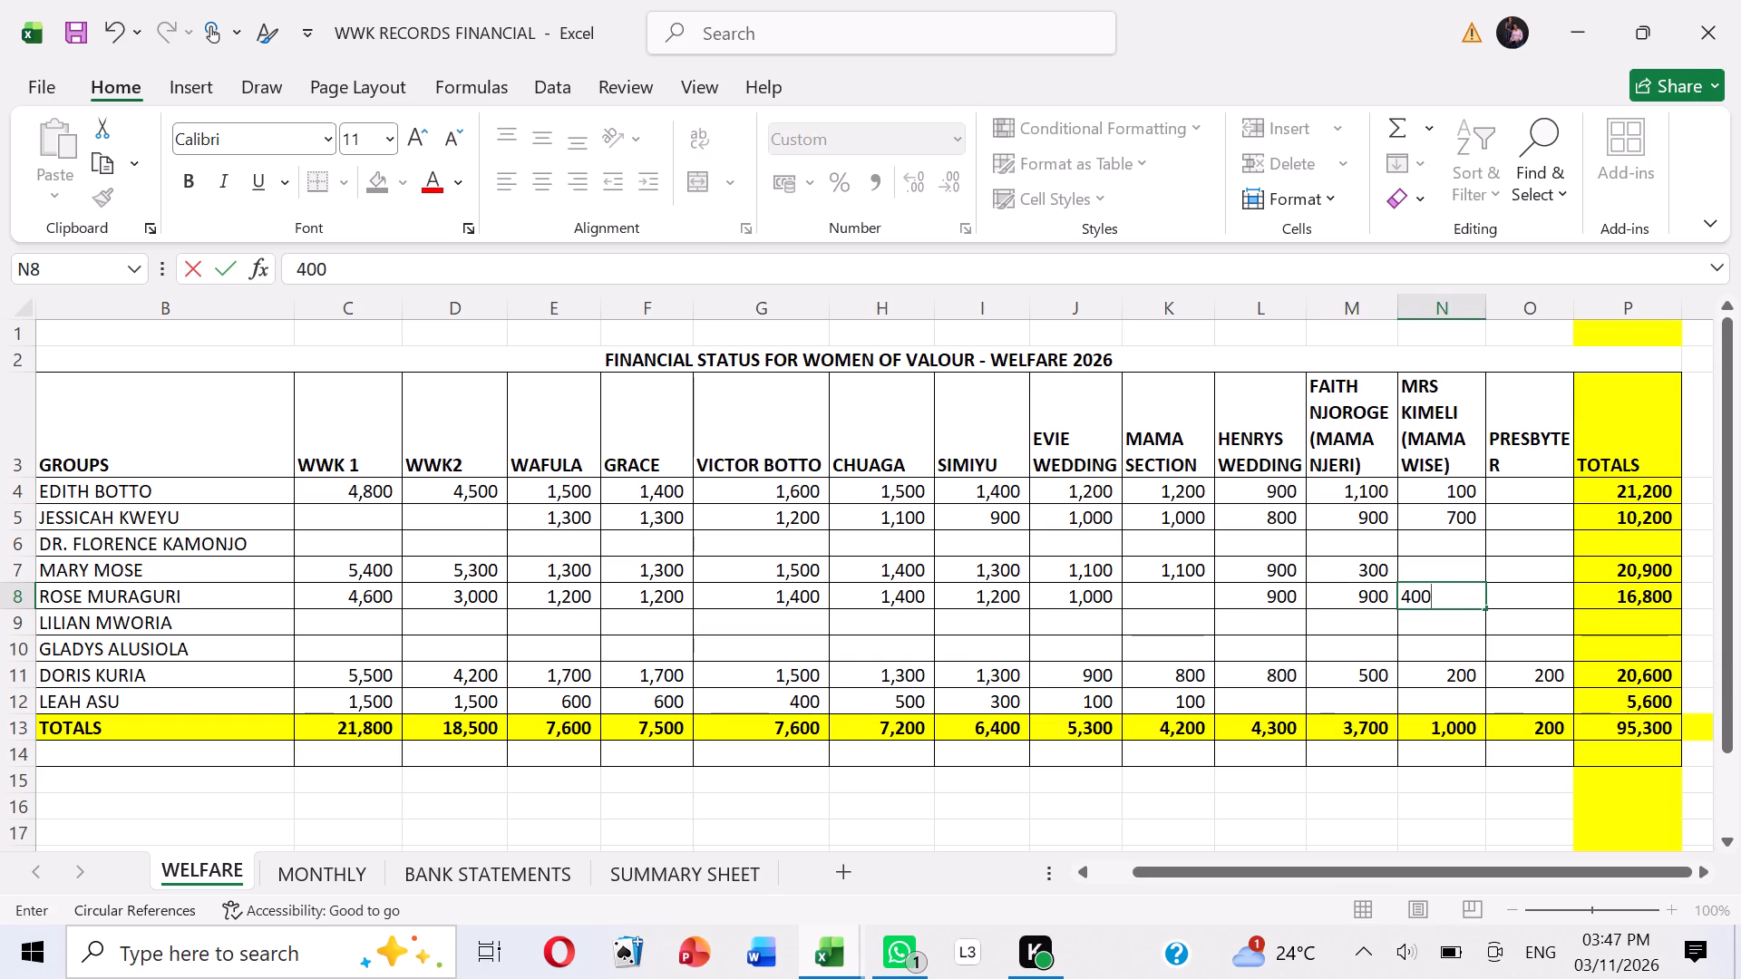
{"action": "key", "text": "Right"}
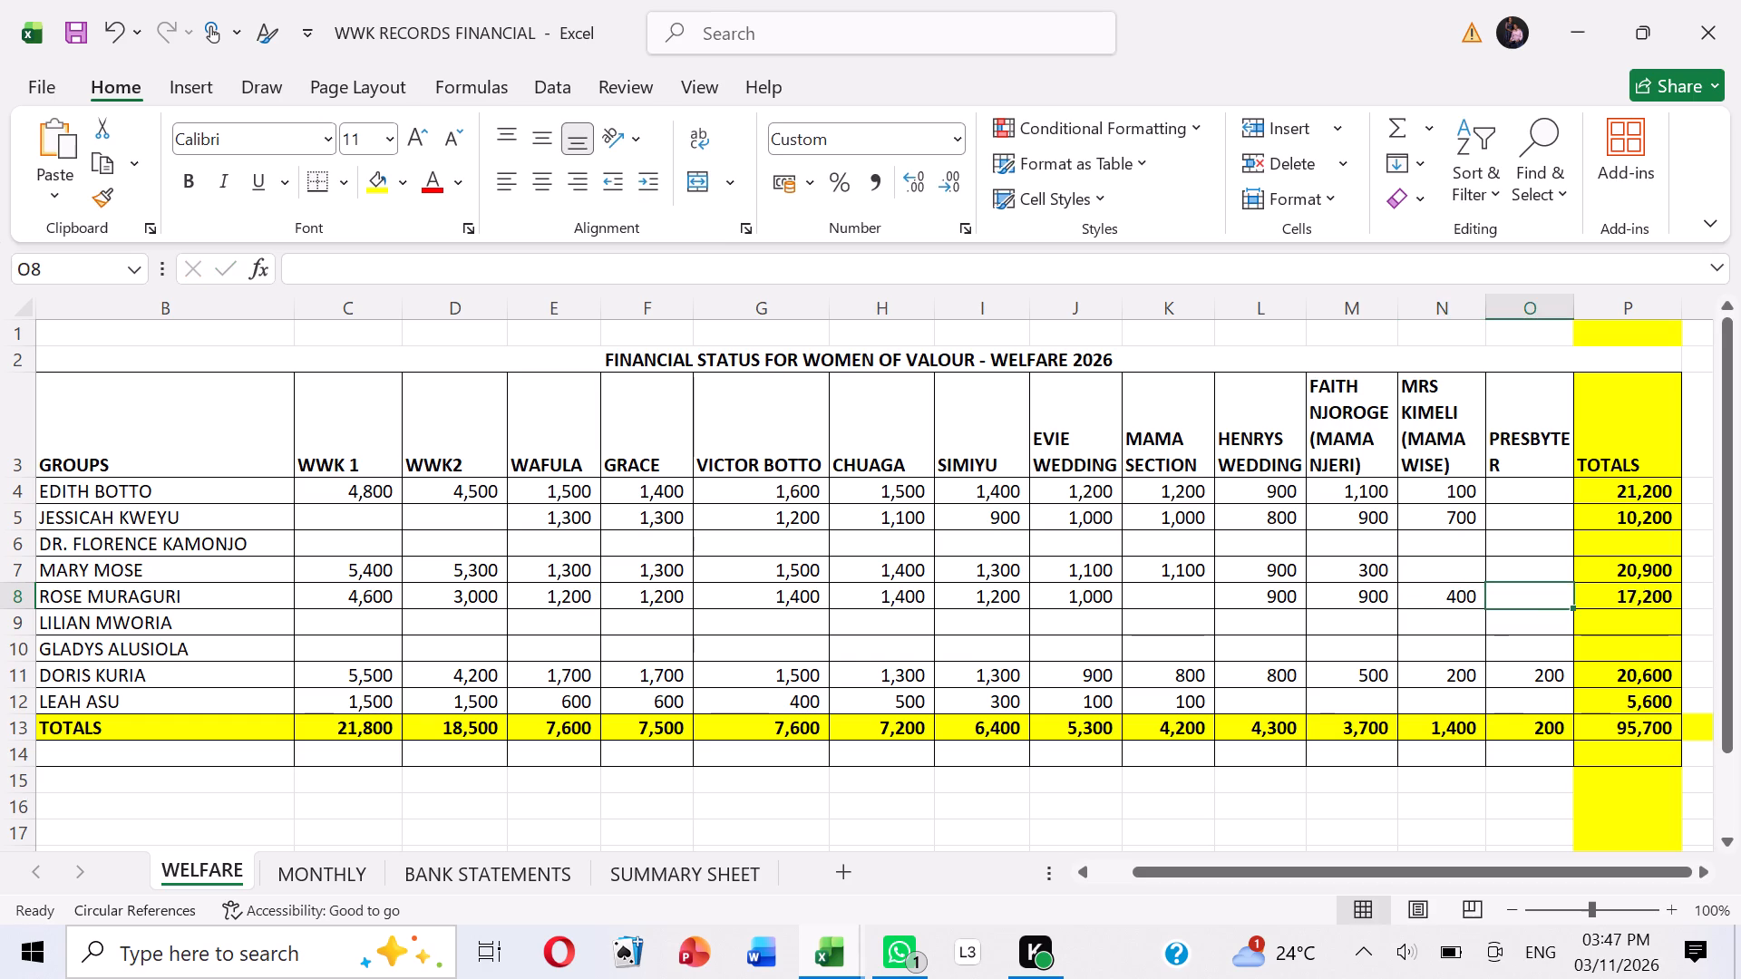
{"action": "key", "text": "2"}
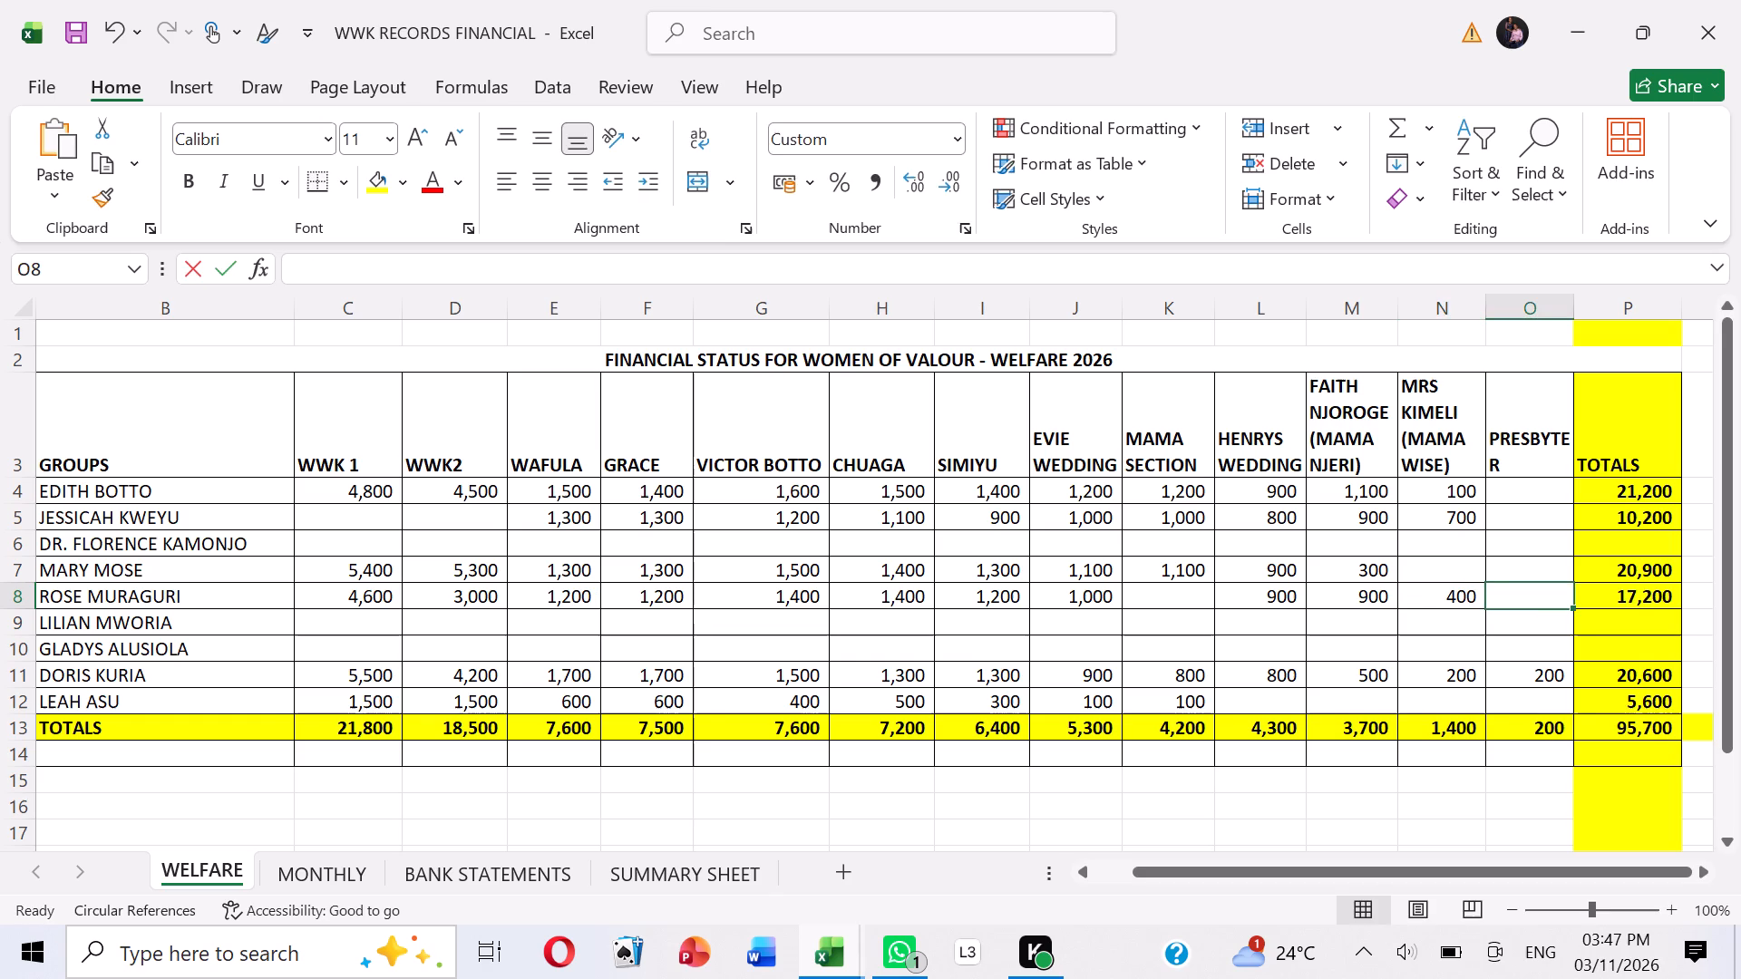
{"action": "type", "text": "00"}
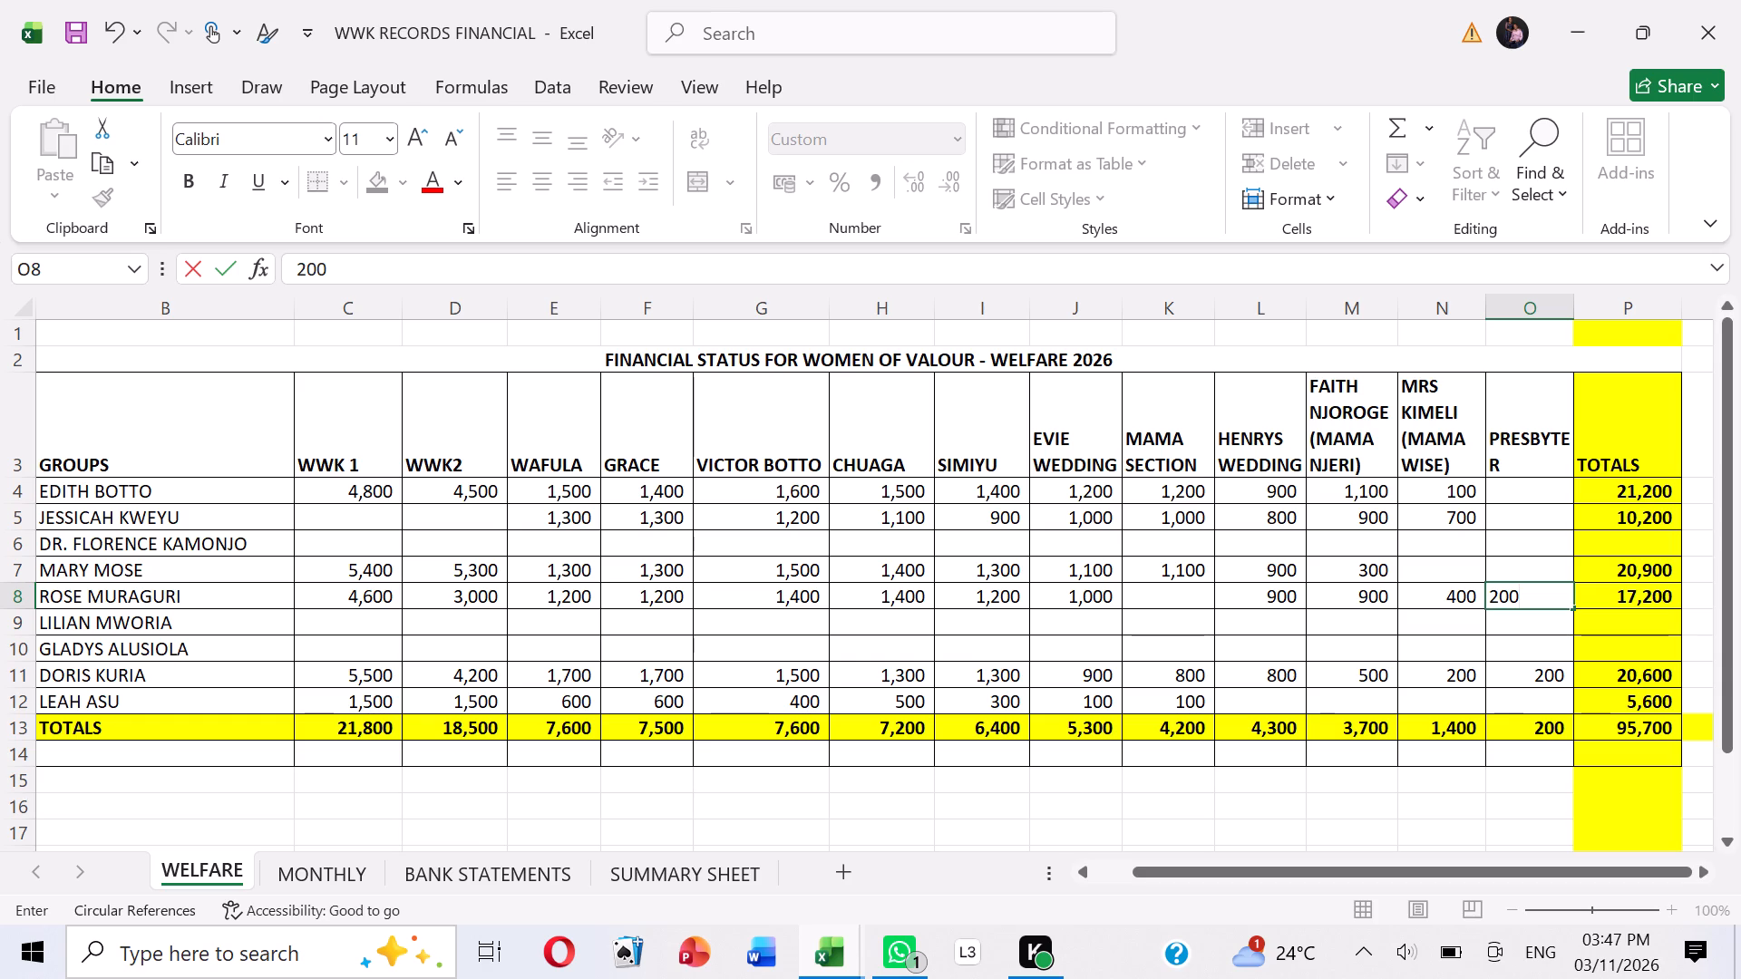
{"action": "left_click", "coordinate": [1194, 650]}
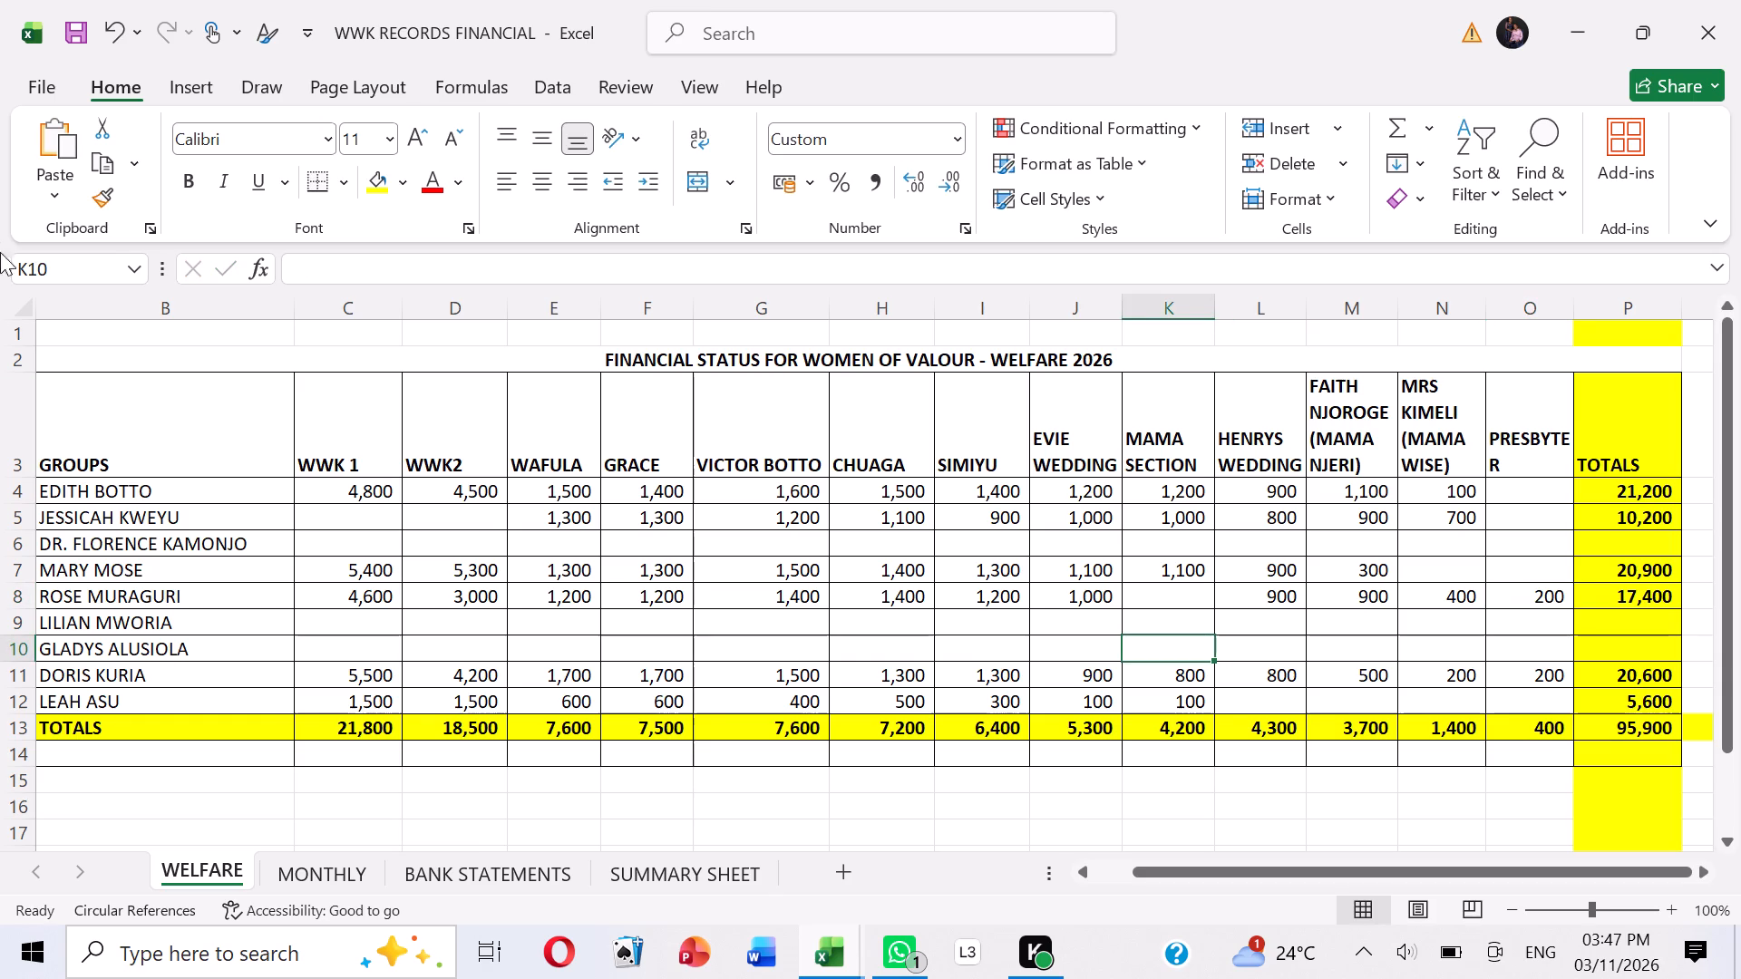
{"action": "left_click", "coordinate": [78, 24]}
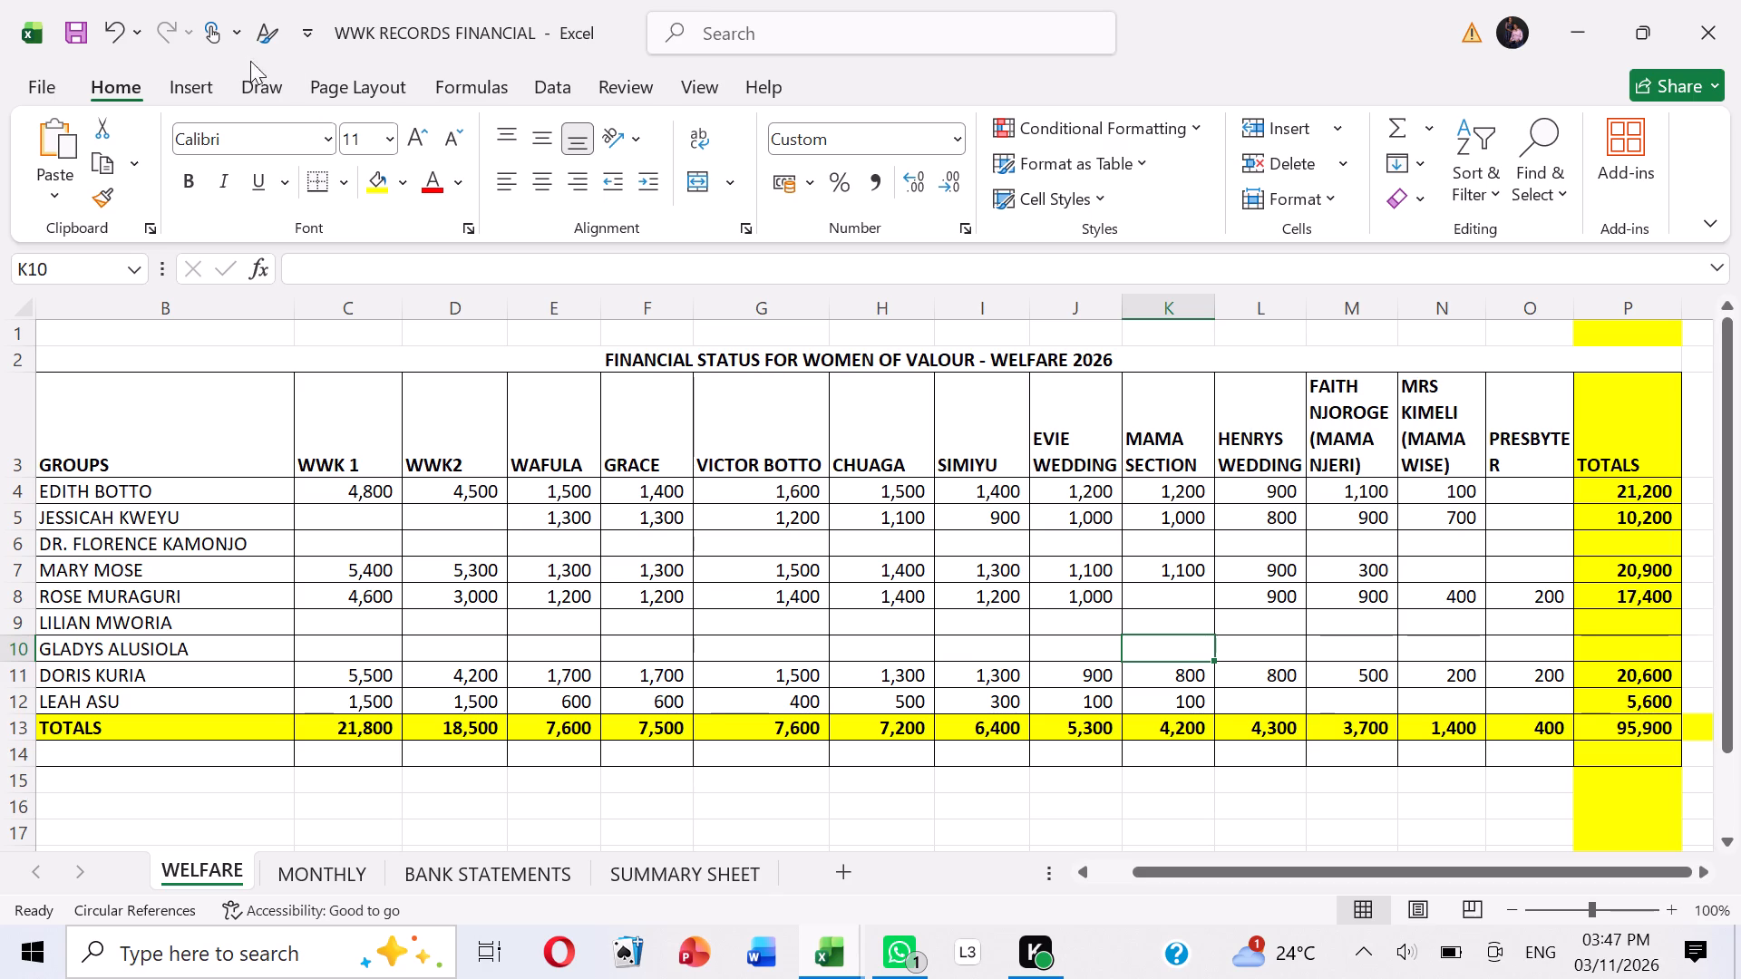
On the MONTHLY sheet, set row 8's JANUARY amount to 1500, FEBRUARY to 1400 and MARCH to 1300.
{"action": "left_click", "coordinate": [301, 876]}
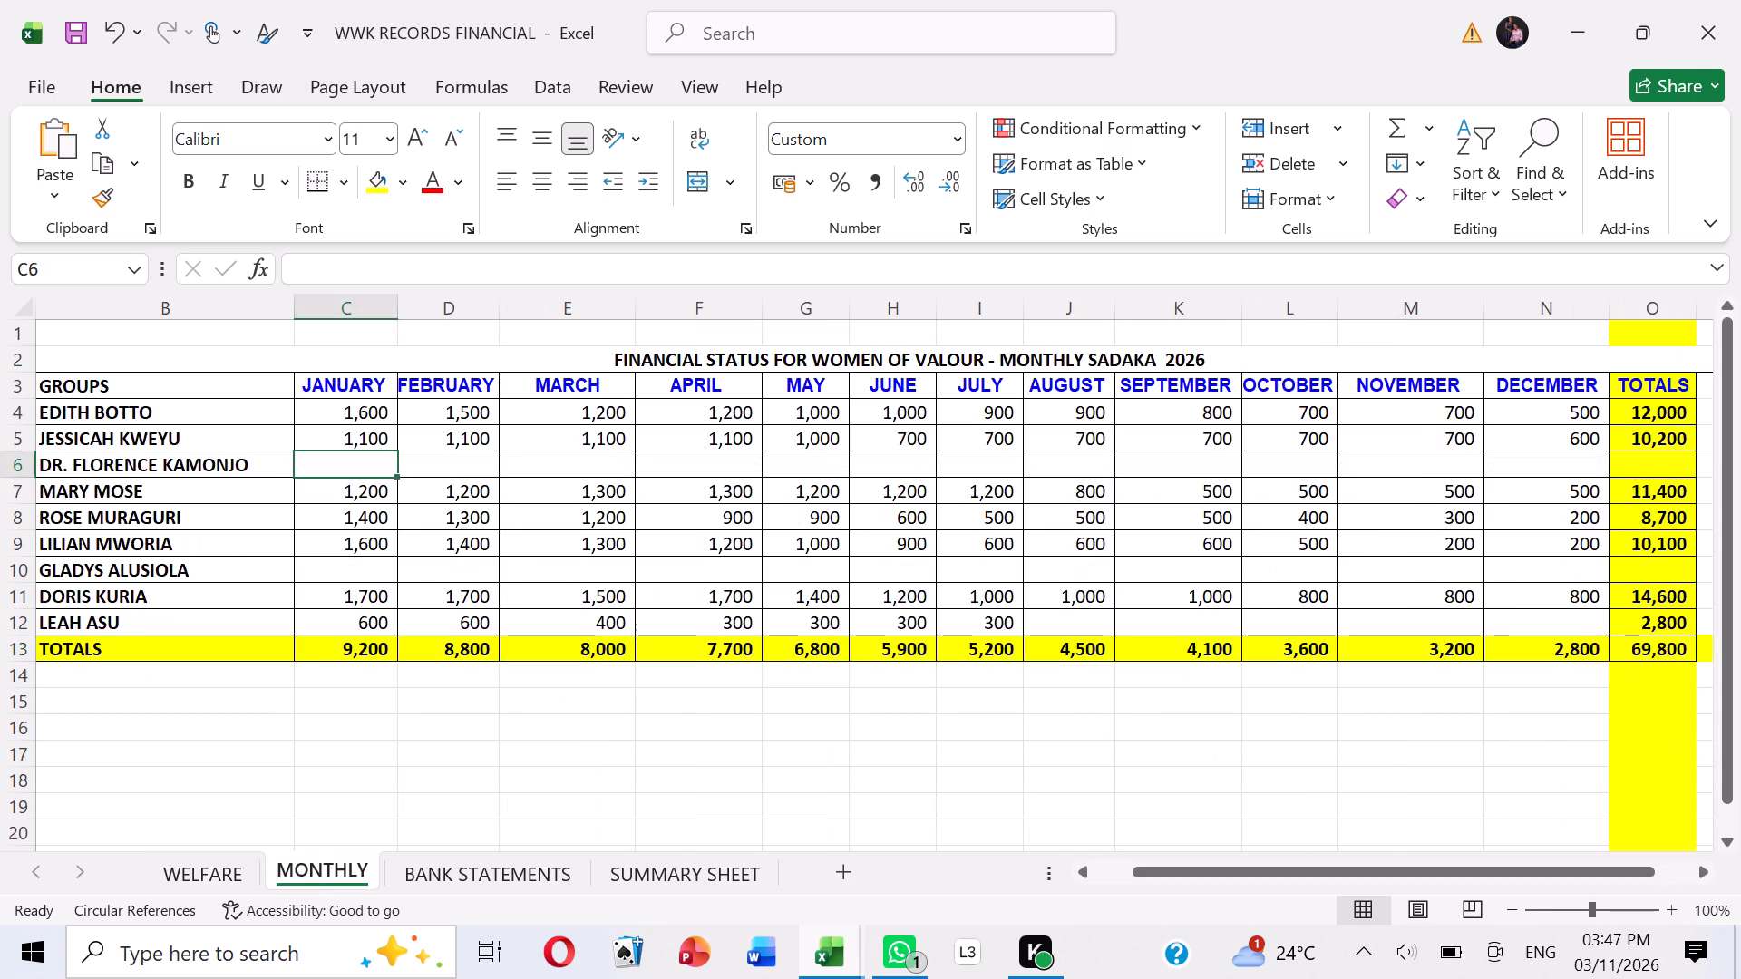
{"action": "left_click", "coordinate": [361, 519]}
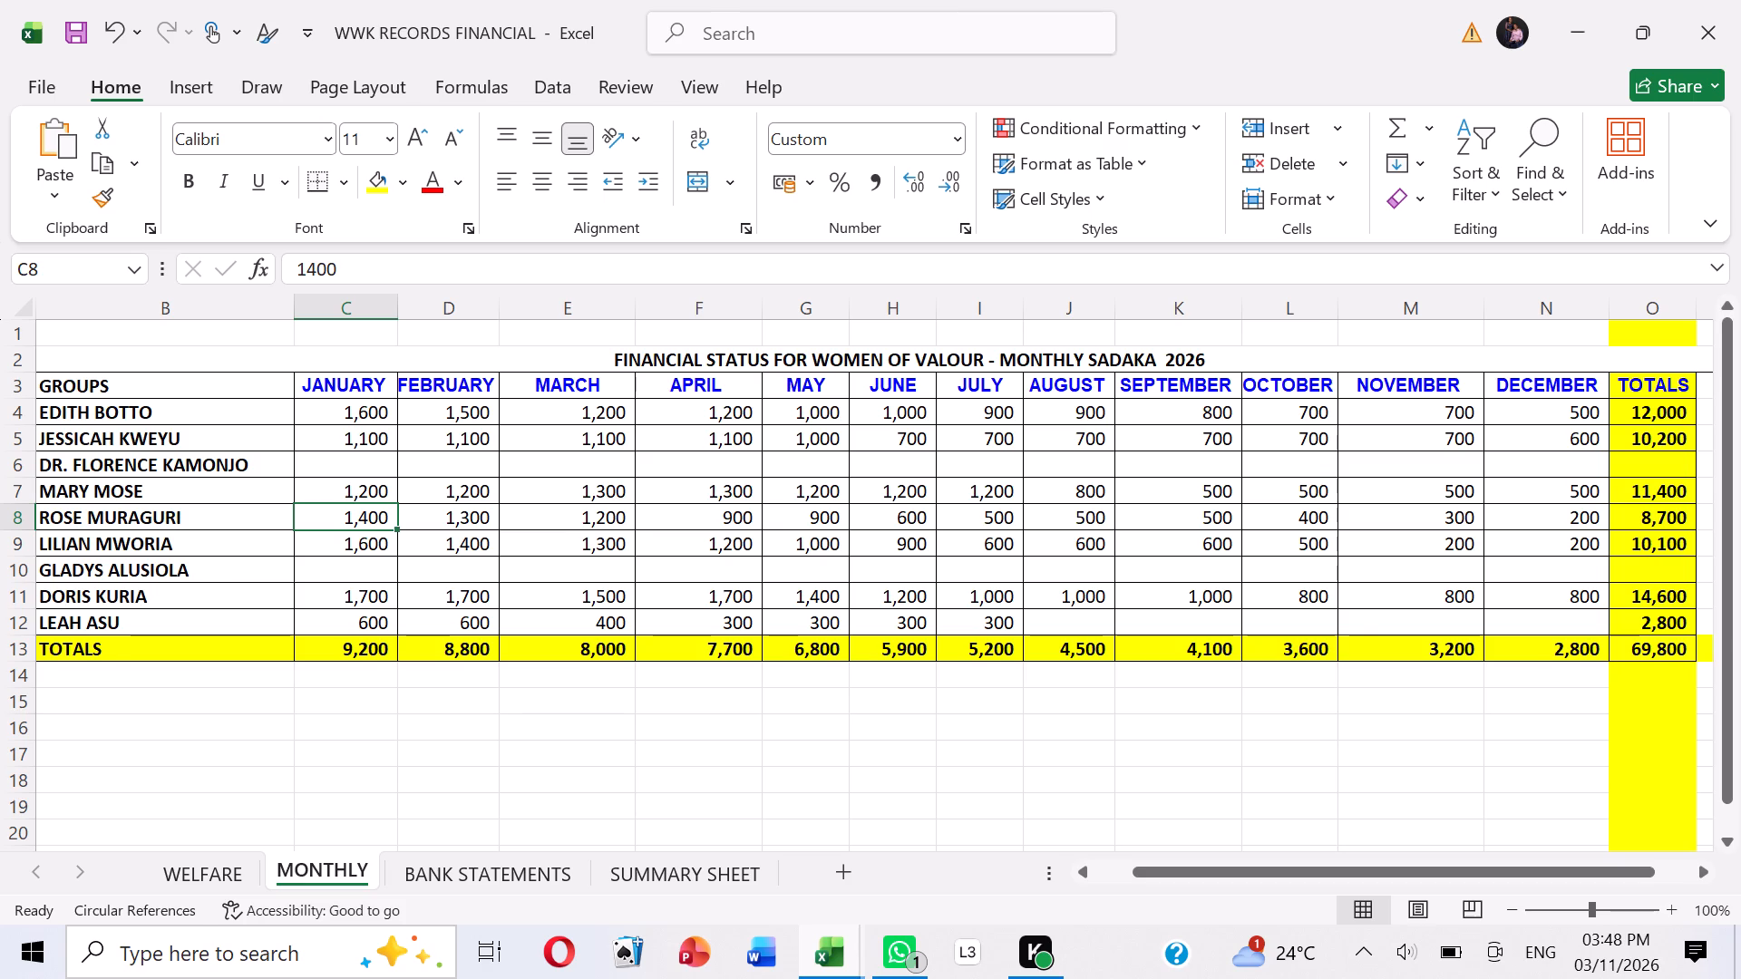
{"action": "key", "text": "grave"}
{"action": "key", "text": "BackSpace"}
{"action": "type", "text": "15"}
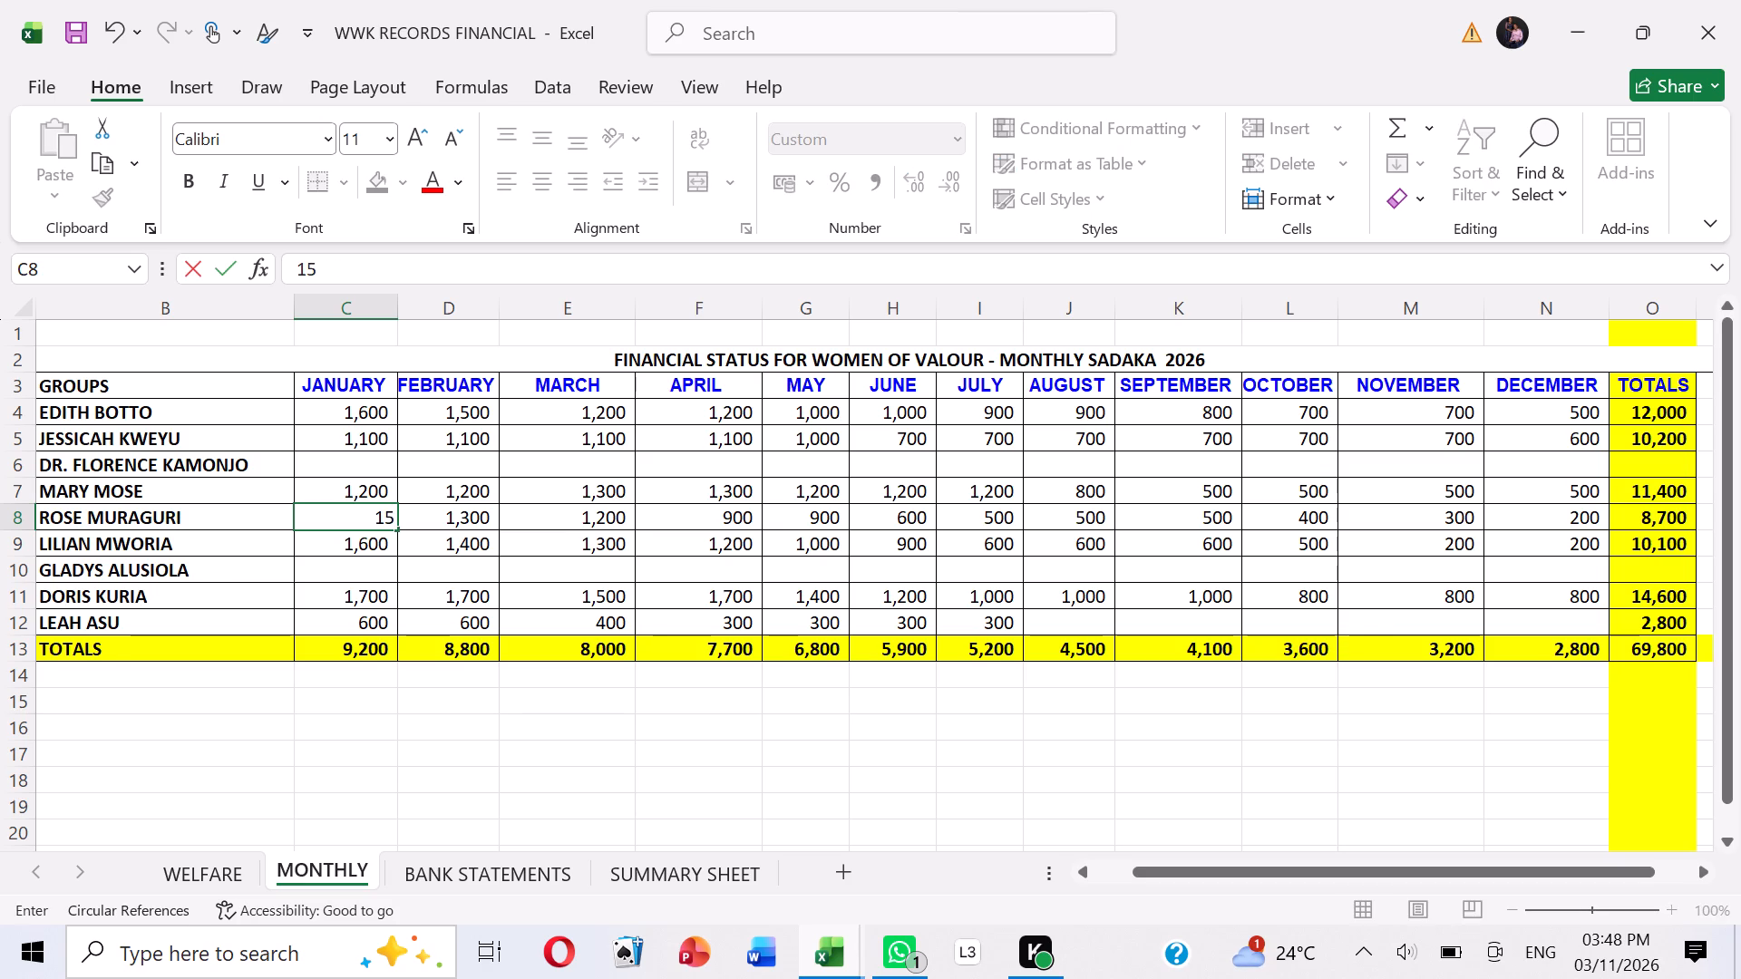
{"action": "type", "text": "00"}
{"action": "key", "text": "Right"}
{"action": "type", "text": "1400"}
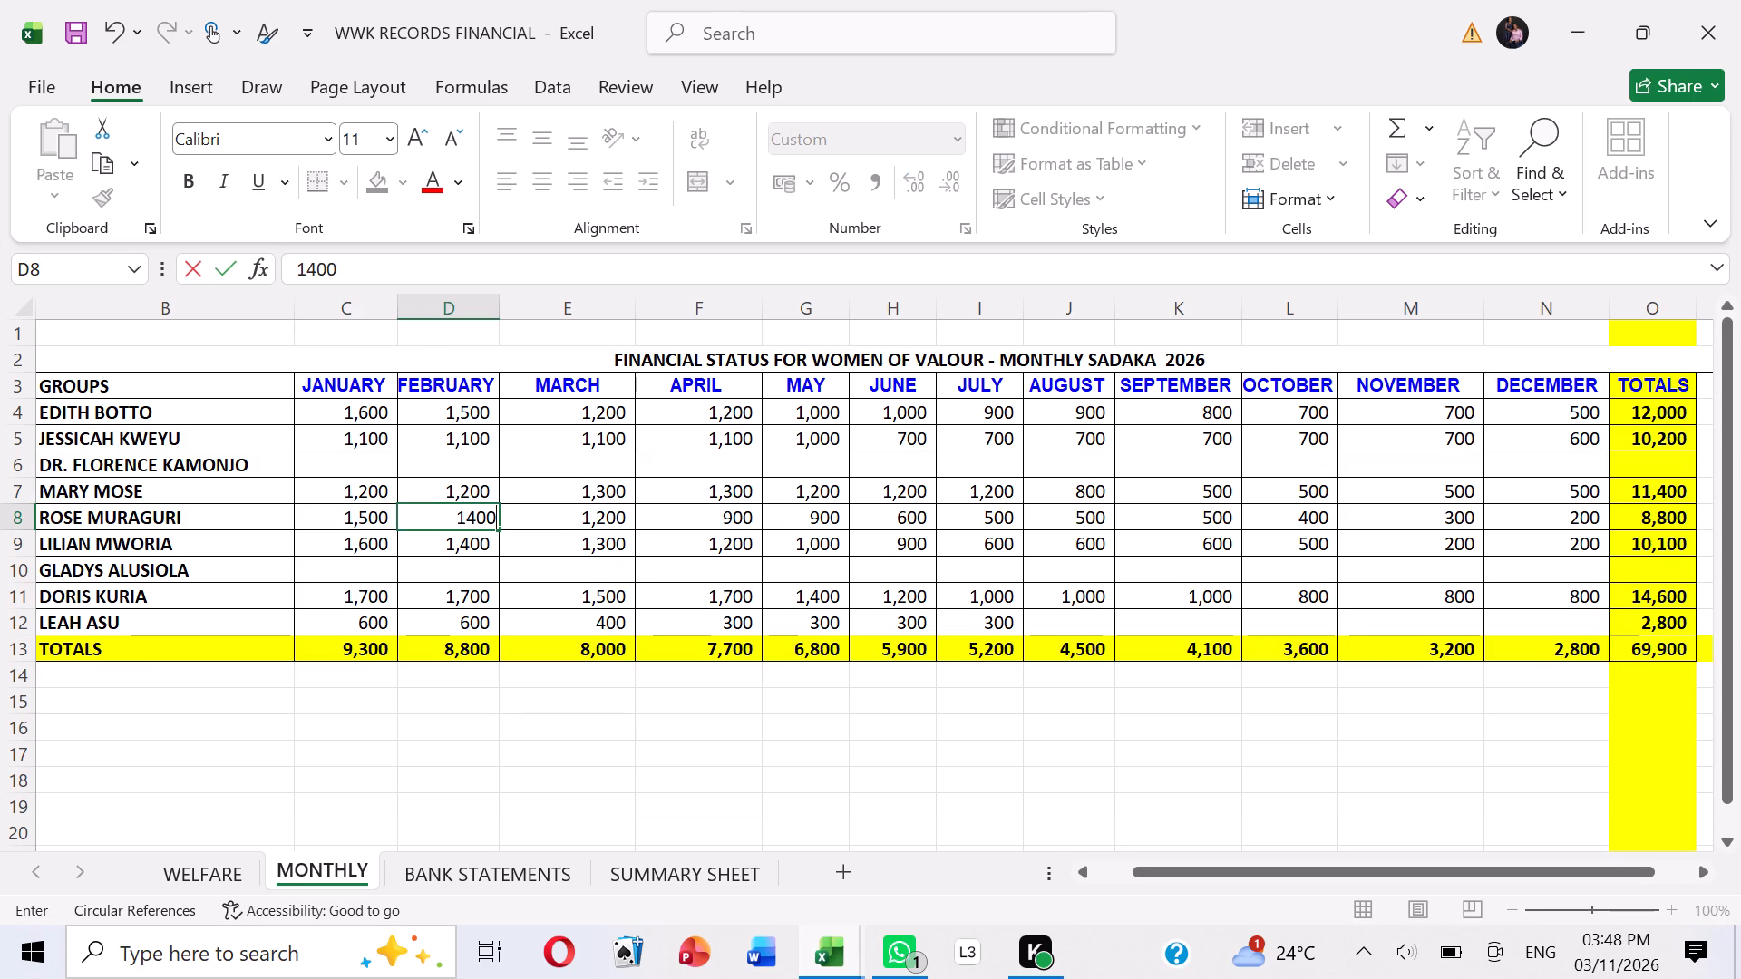
{"action": "key", "text": "Right"}
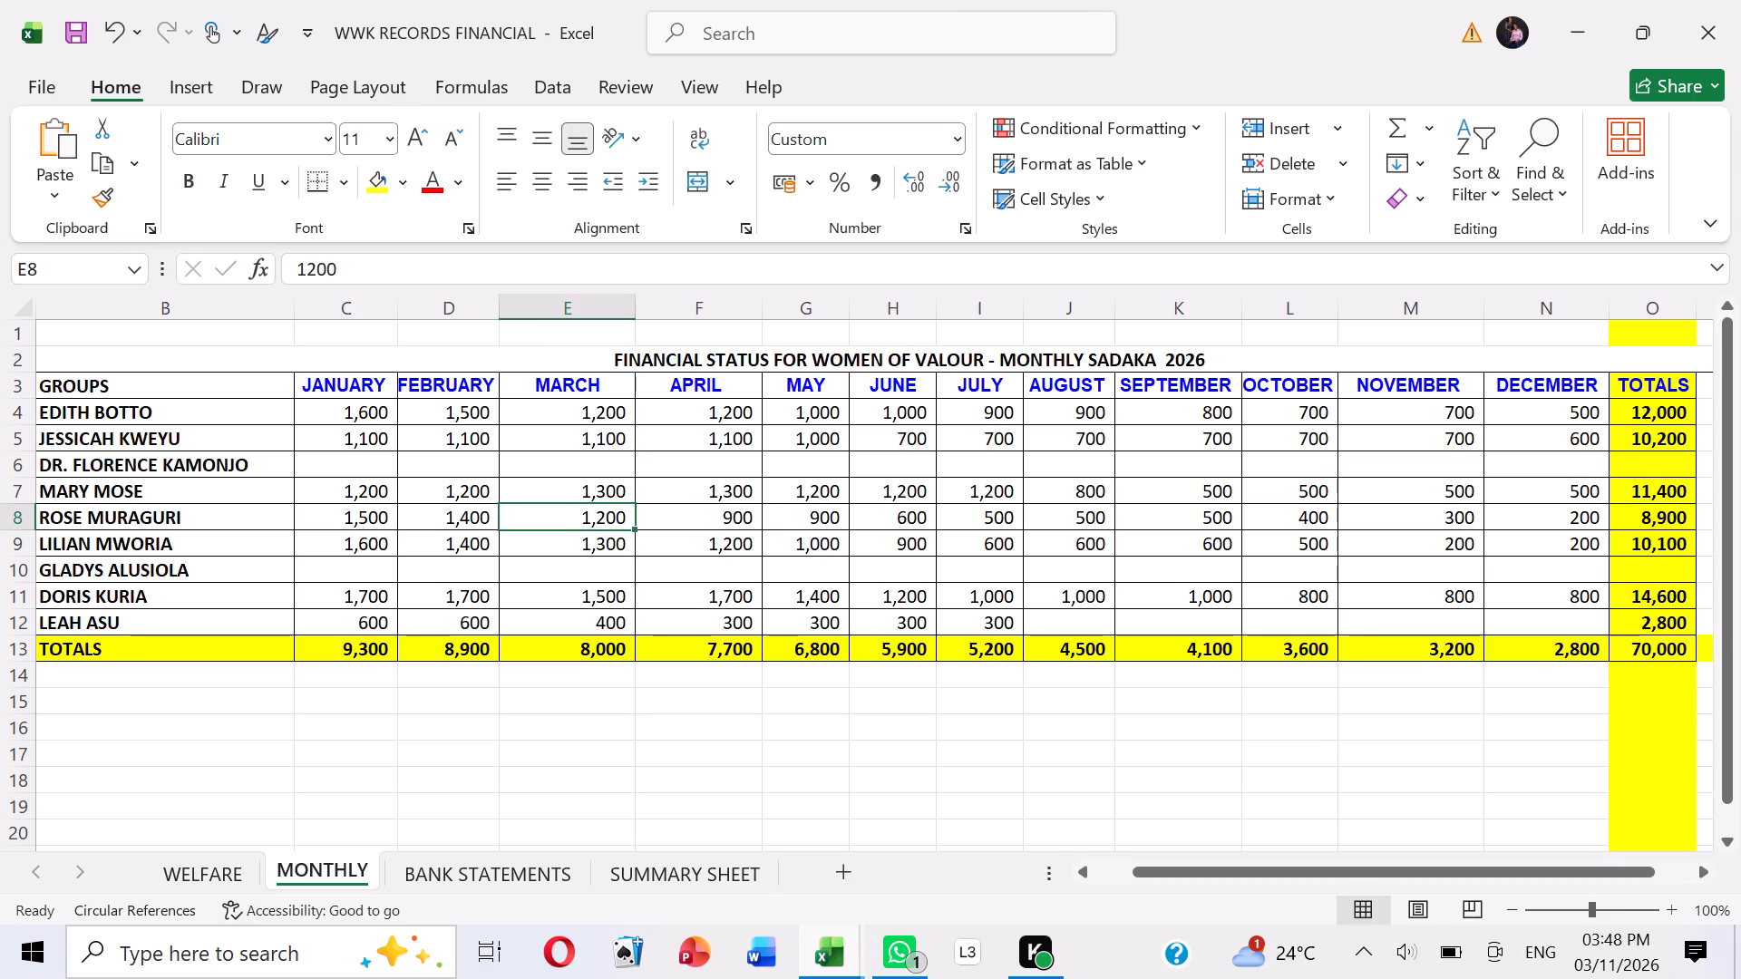
{"action": "type", "text": "1300"}
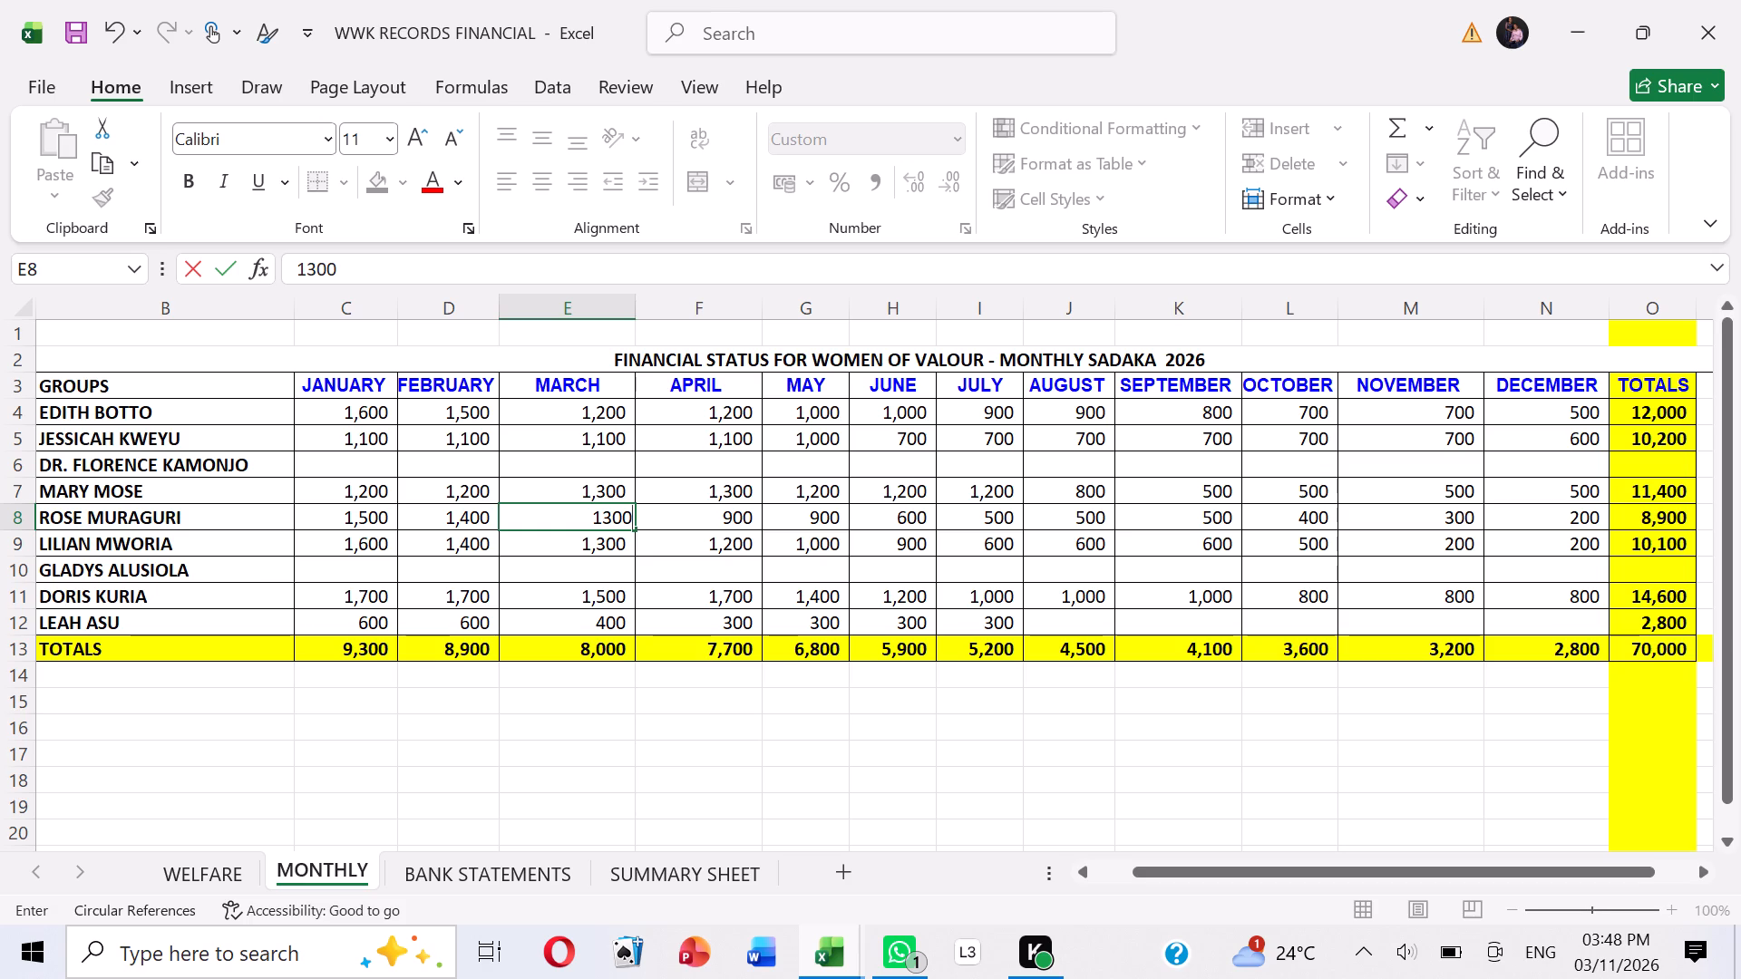
{"action": "key", "text": "Right"}
Set row 8's APRIL and MAY amounts on the MONTHLY sheet to 1000.
{"action": "type", "text": "1000"}
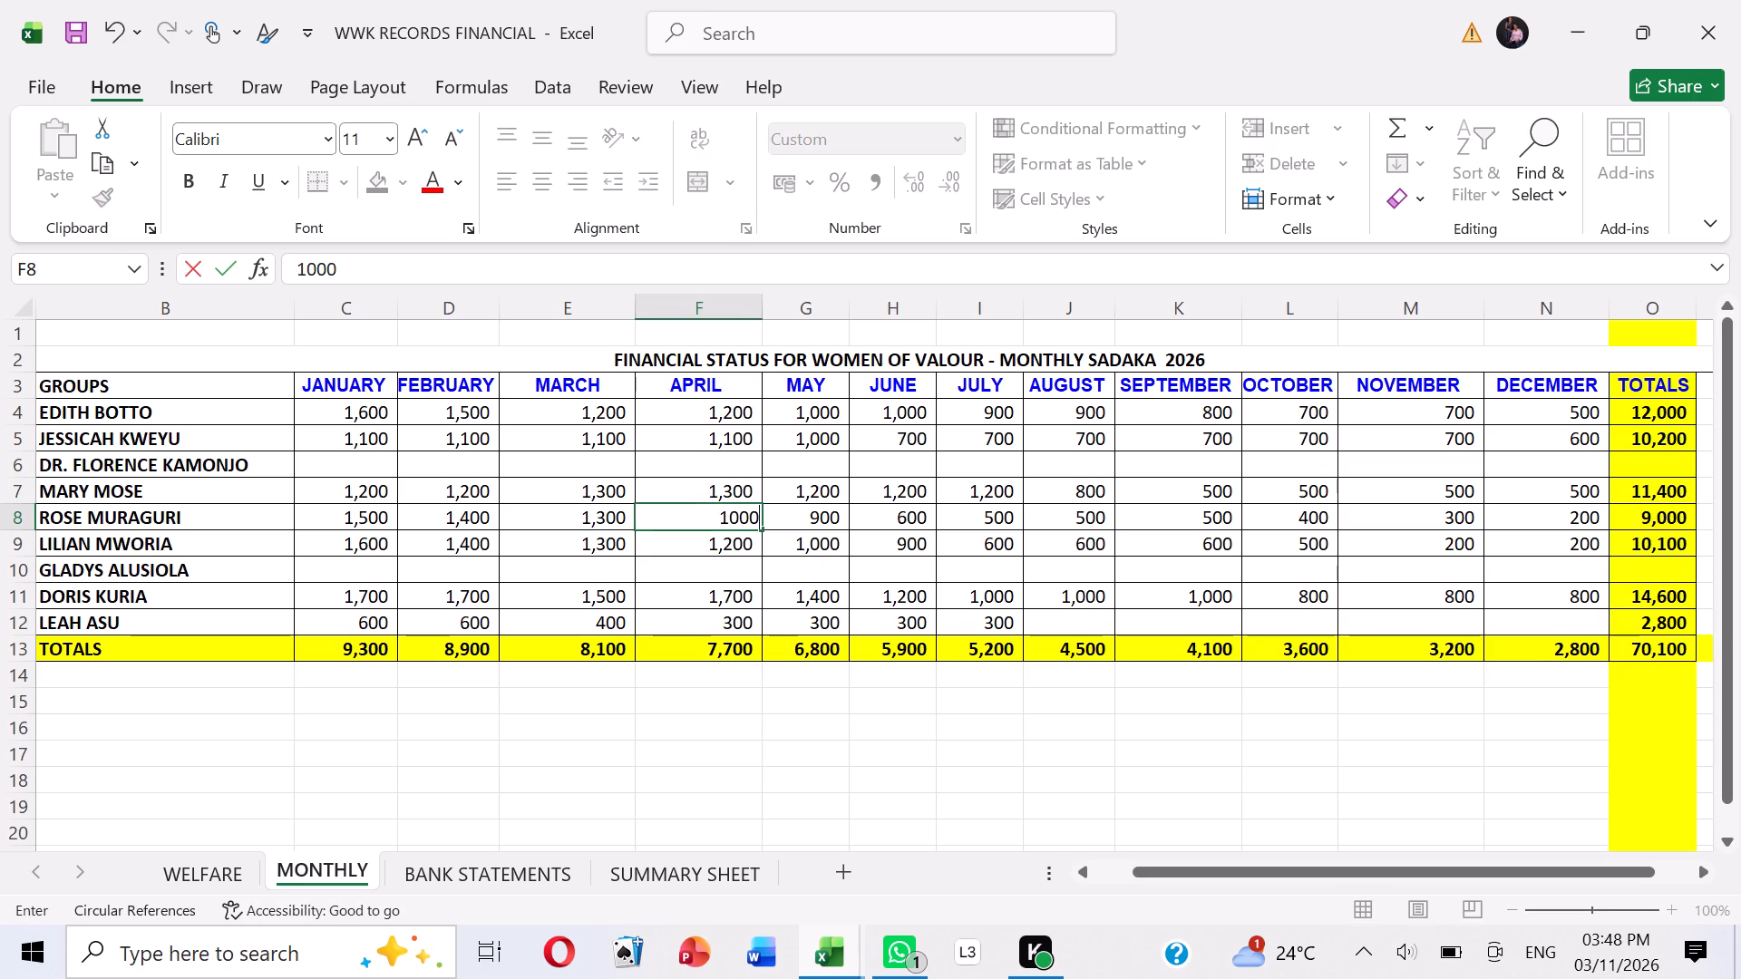
{"action": "key", "text": "Right"}
{"action": "type", "text": "1000"}
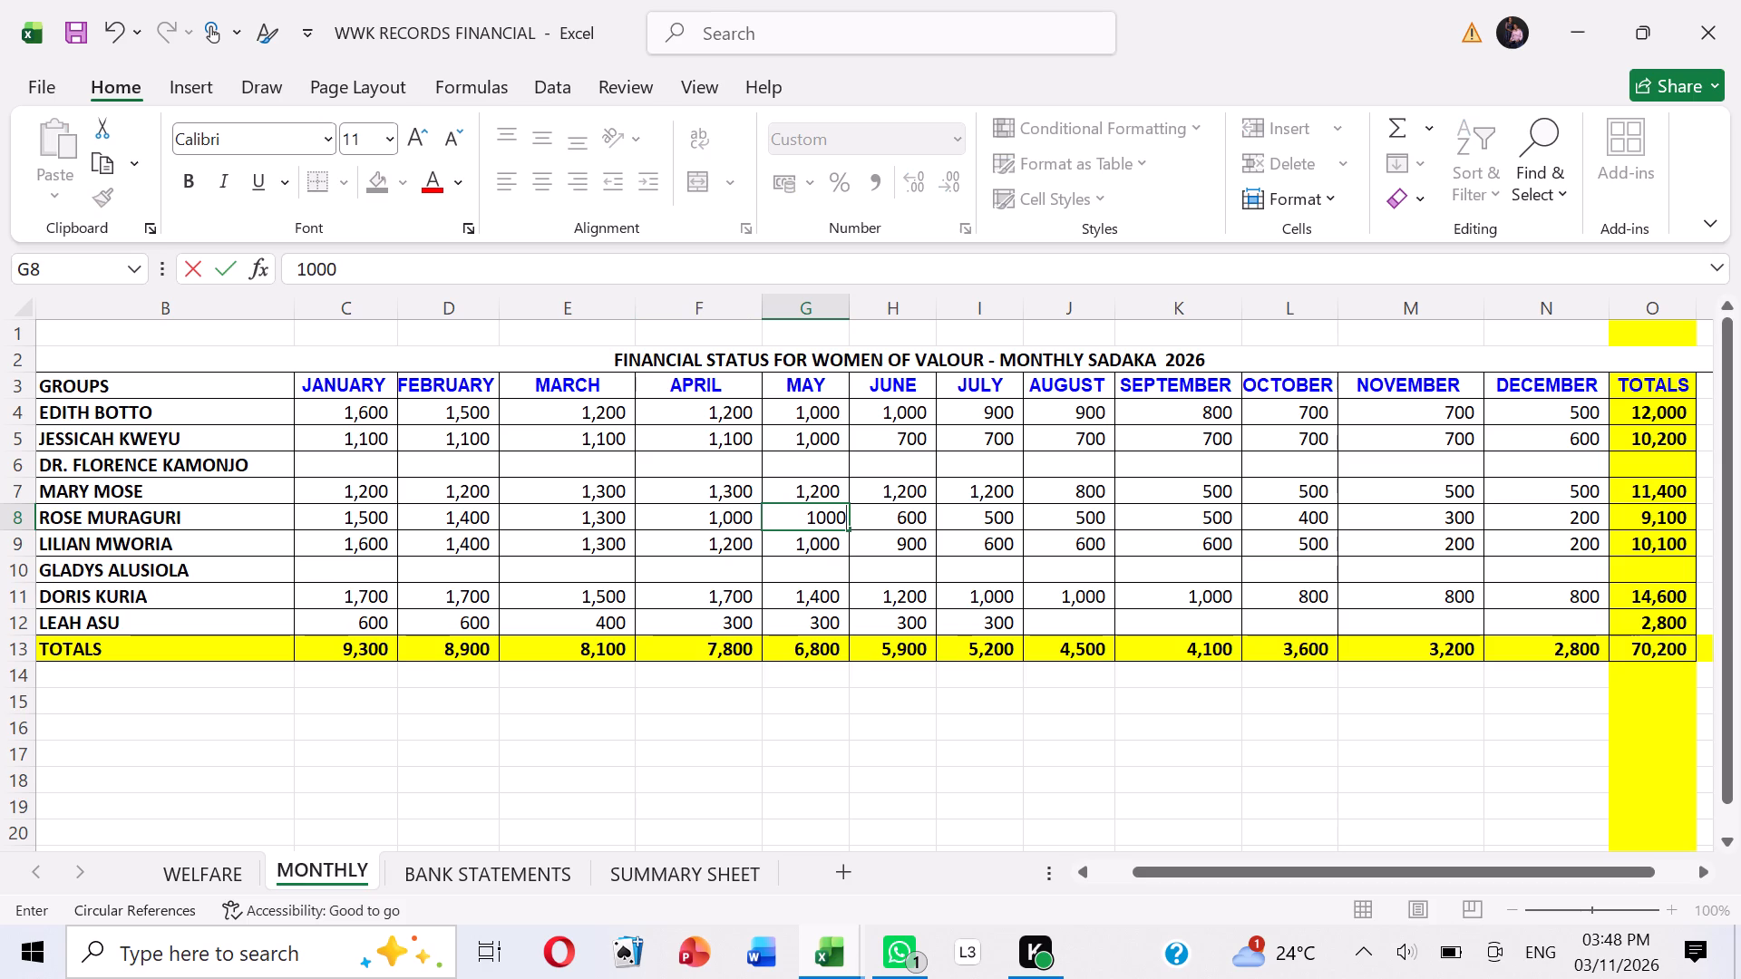
{"action": "key", "text": "Right"}
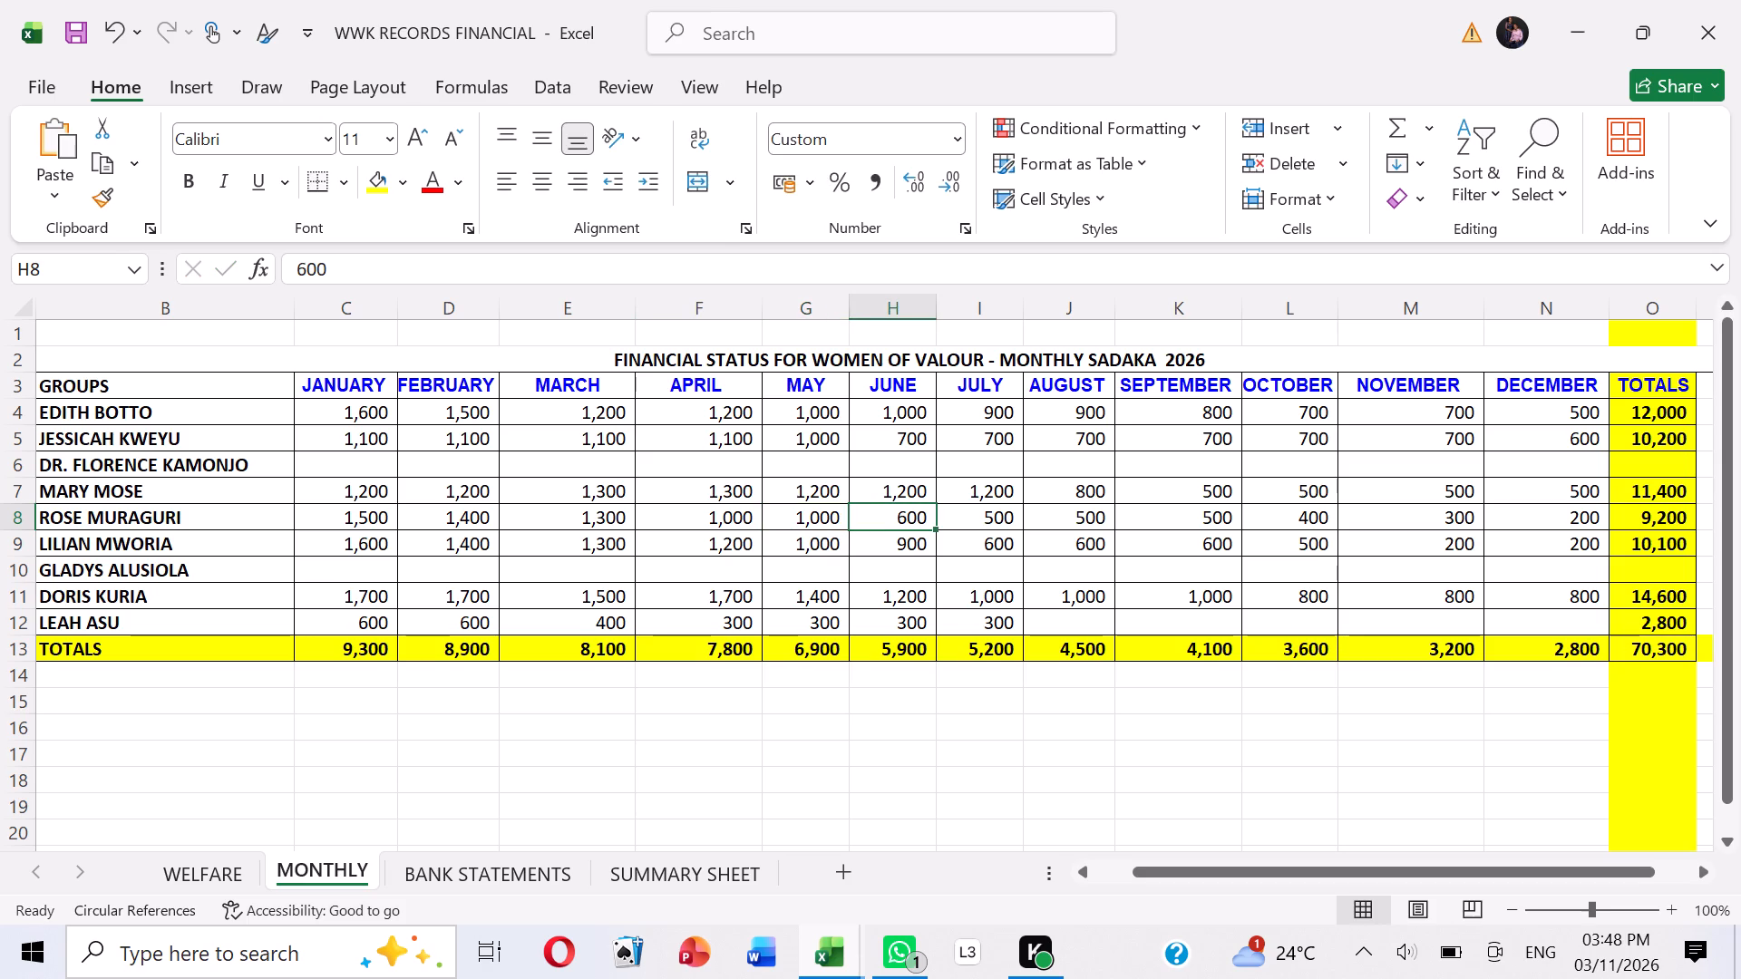
On the MONTHLY sheet, set row 8's JUNE amount to 800, and its JULY and AUGUST amounts to 600.
{"action": "type", "text": "800"}
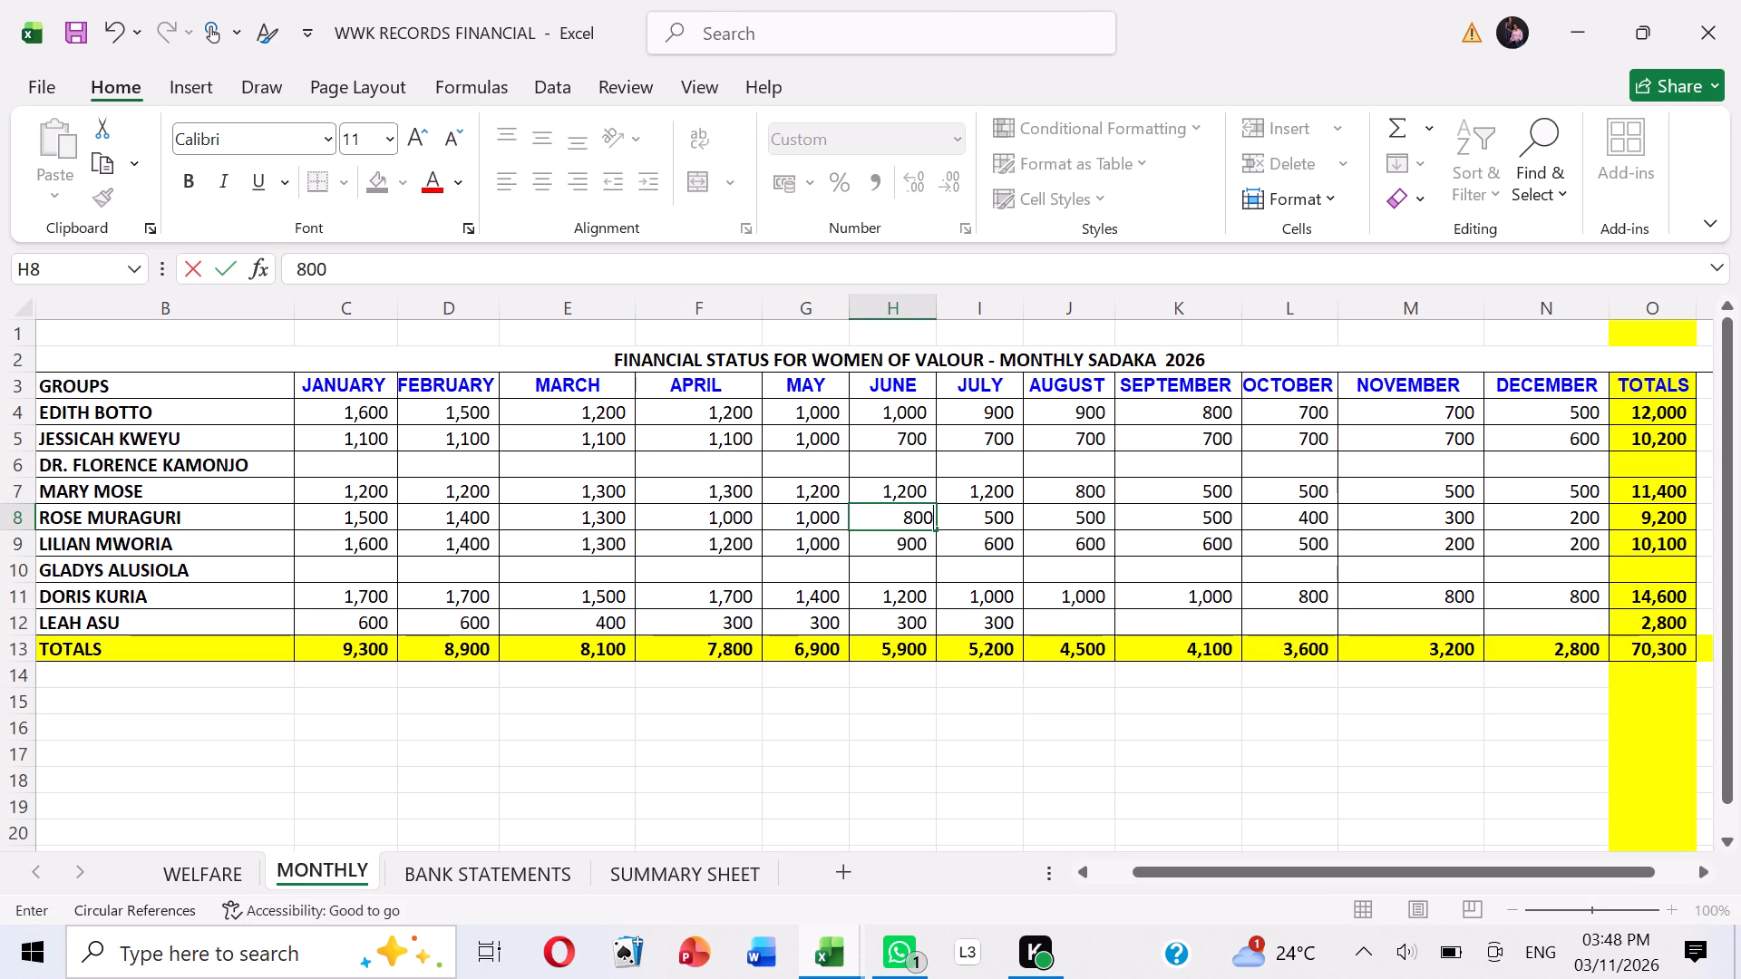
{"action": "key", "text": "Right"}
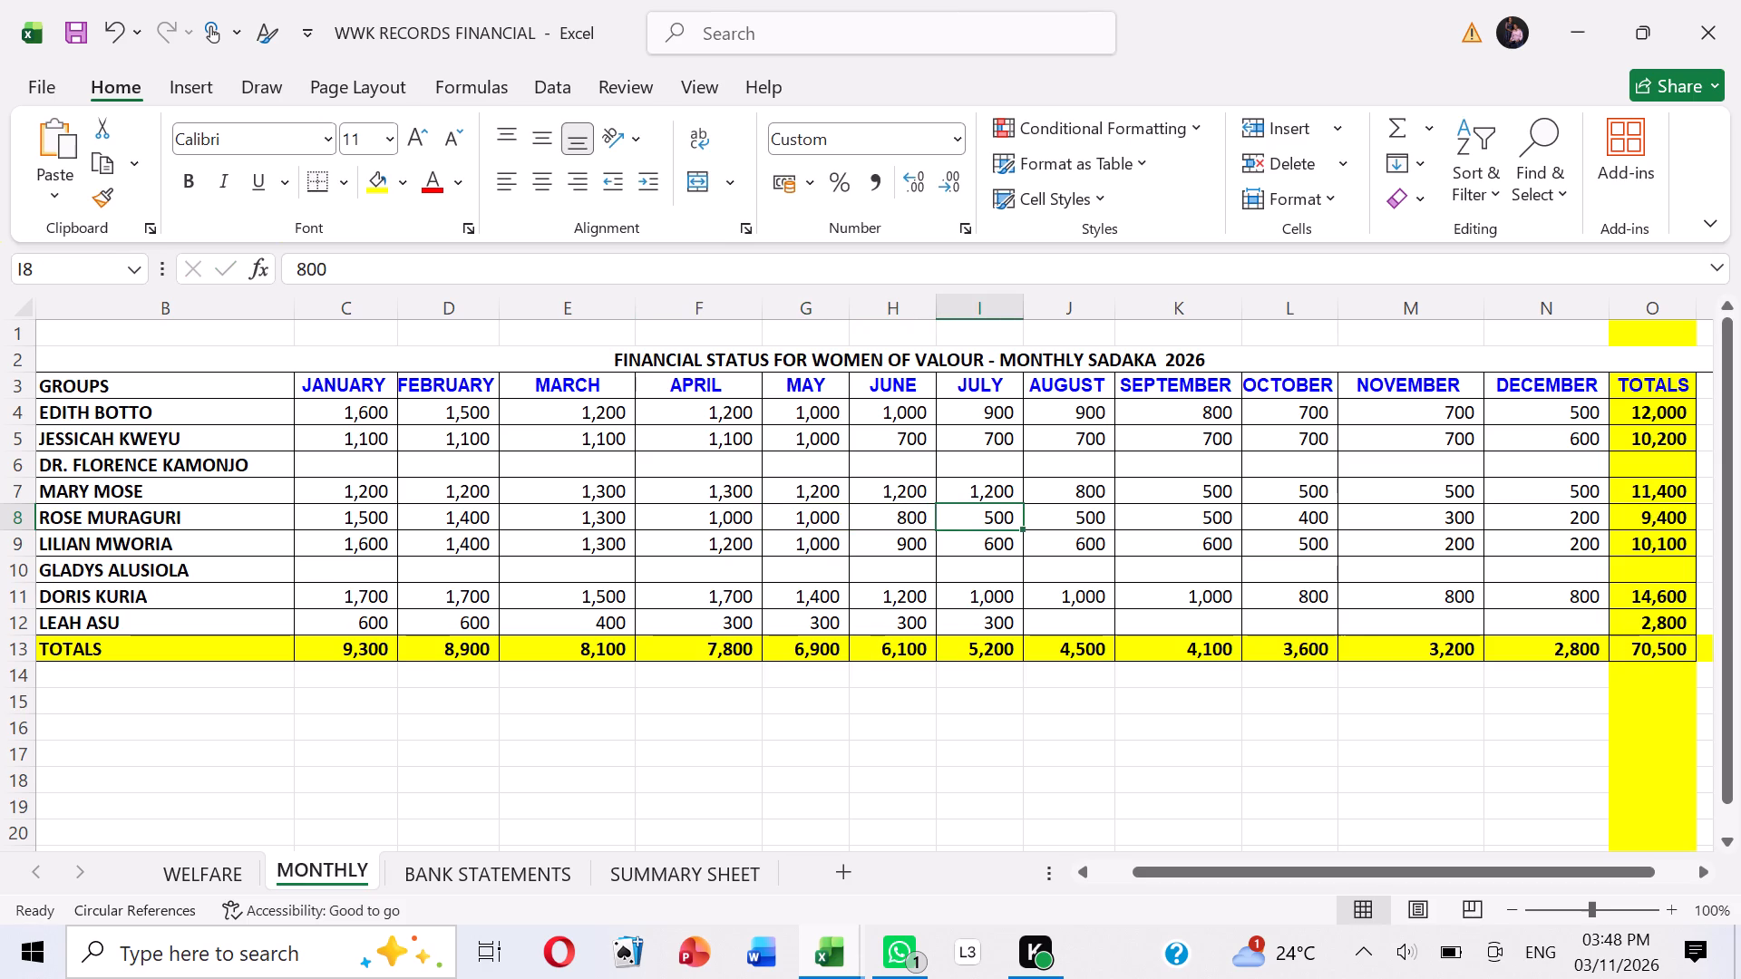
{"action": "type", "text": "600"}
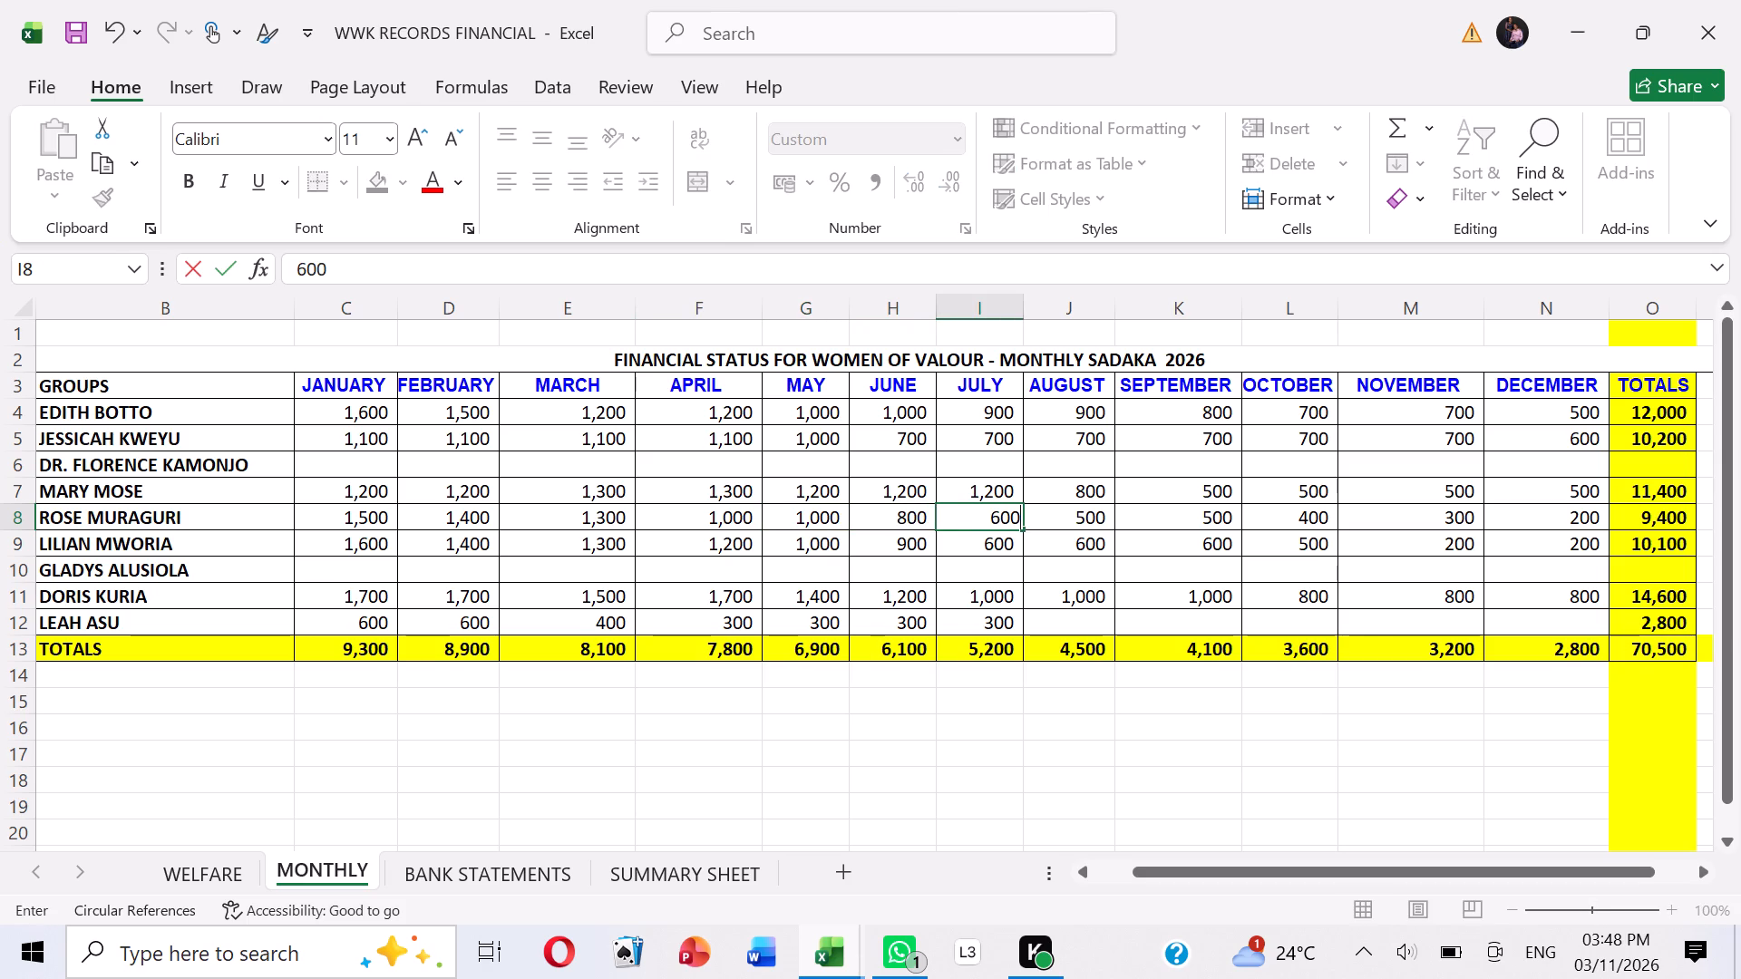
{"action": "key", "text": "Right"}
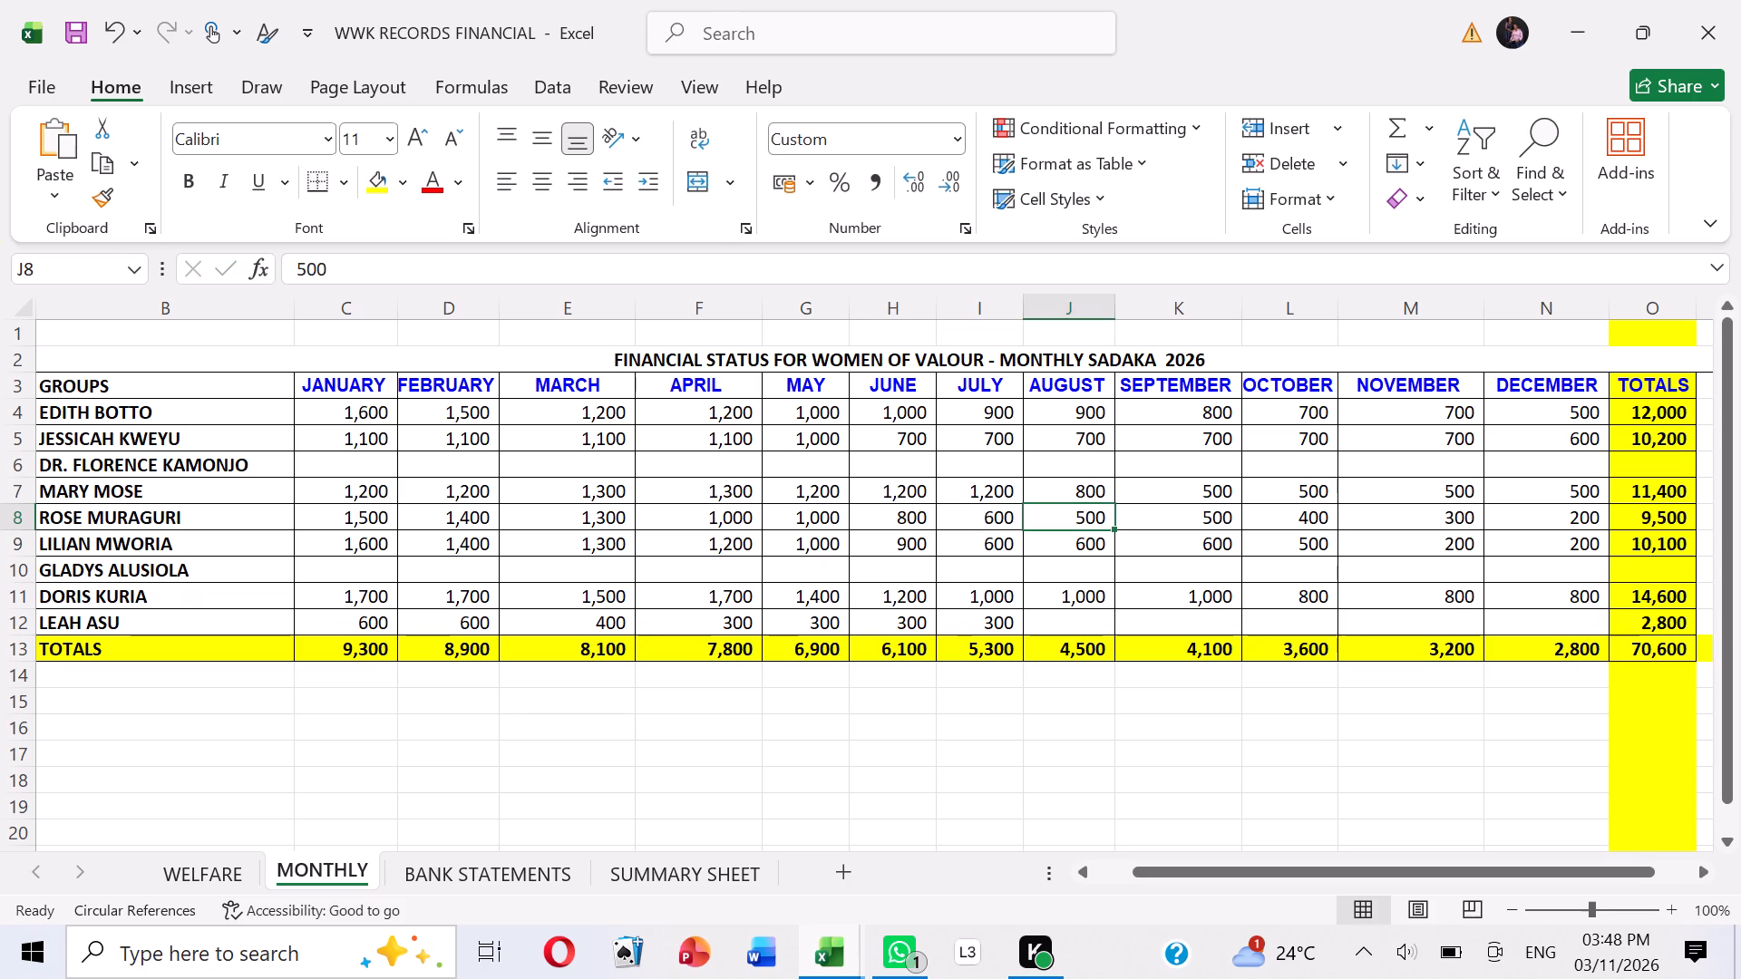
{"action": "type", "text": "600"}
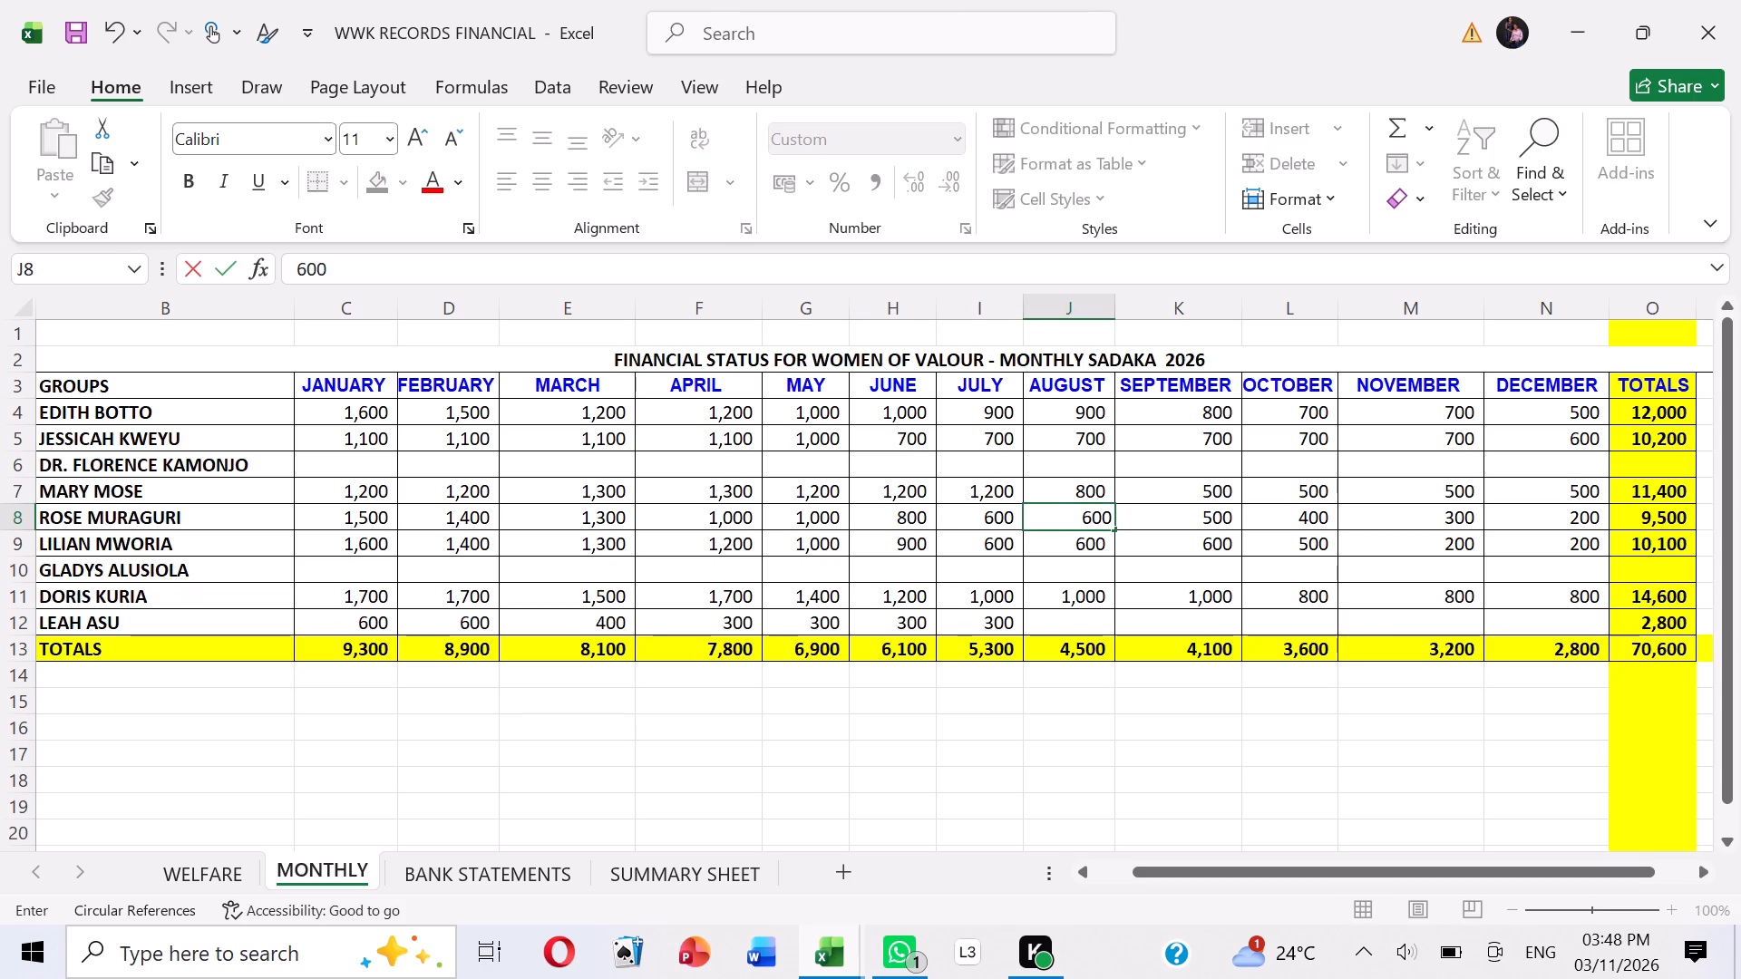
{"action": "key", "text": "Right"}
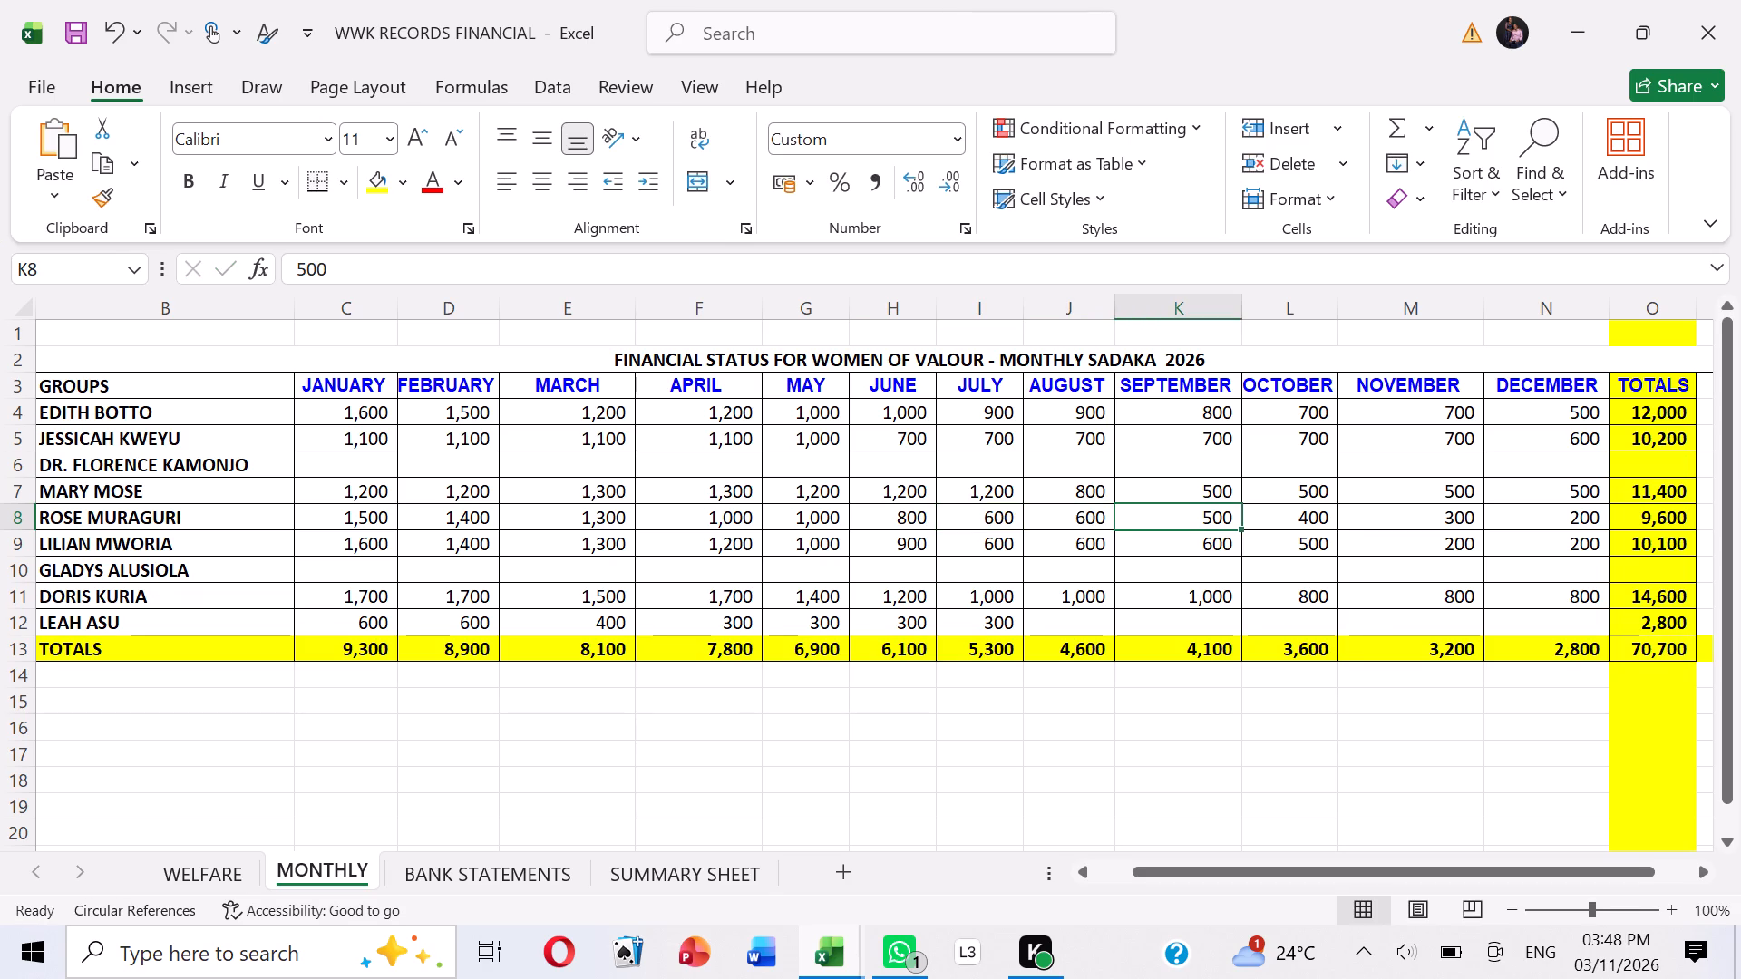
Set row 8's OCTOBER amount to 500, NOVEMBER to 400 and DECEMBER to 300, and save the workbook.
{"action": "key", "text": "Right"}
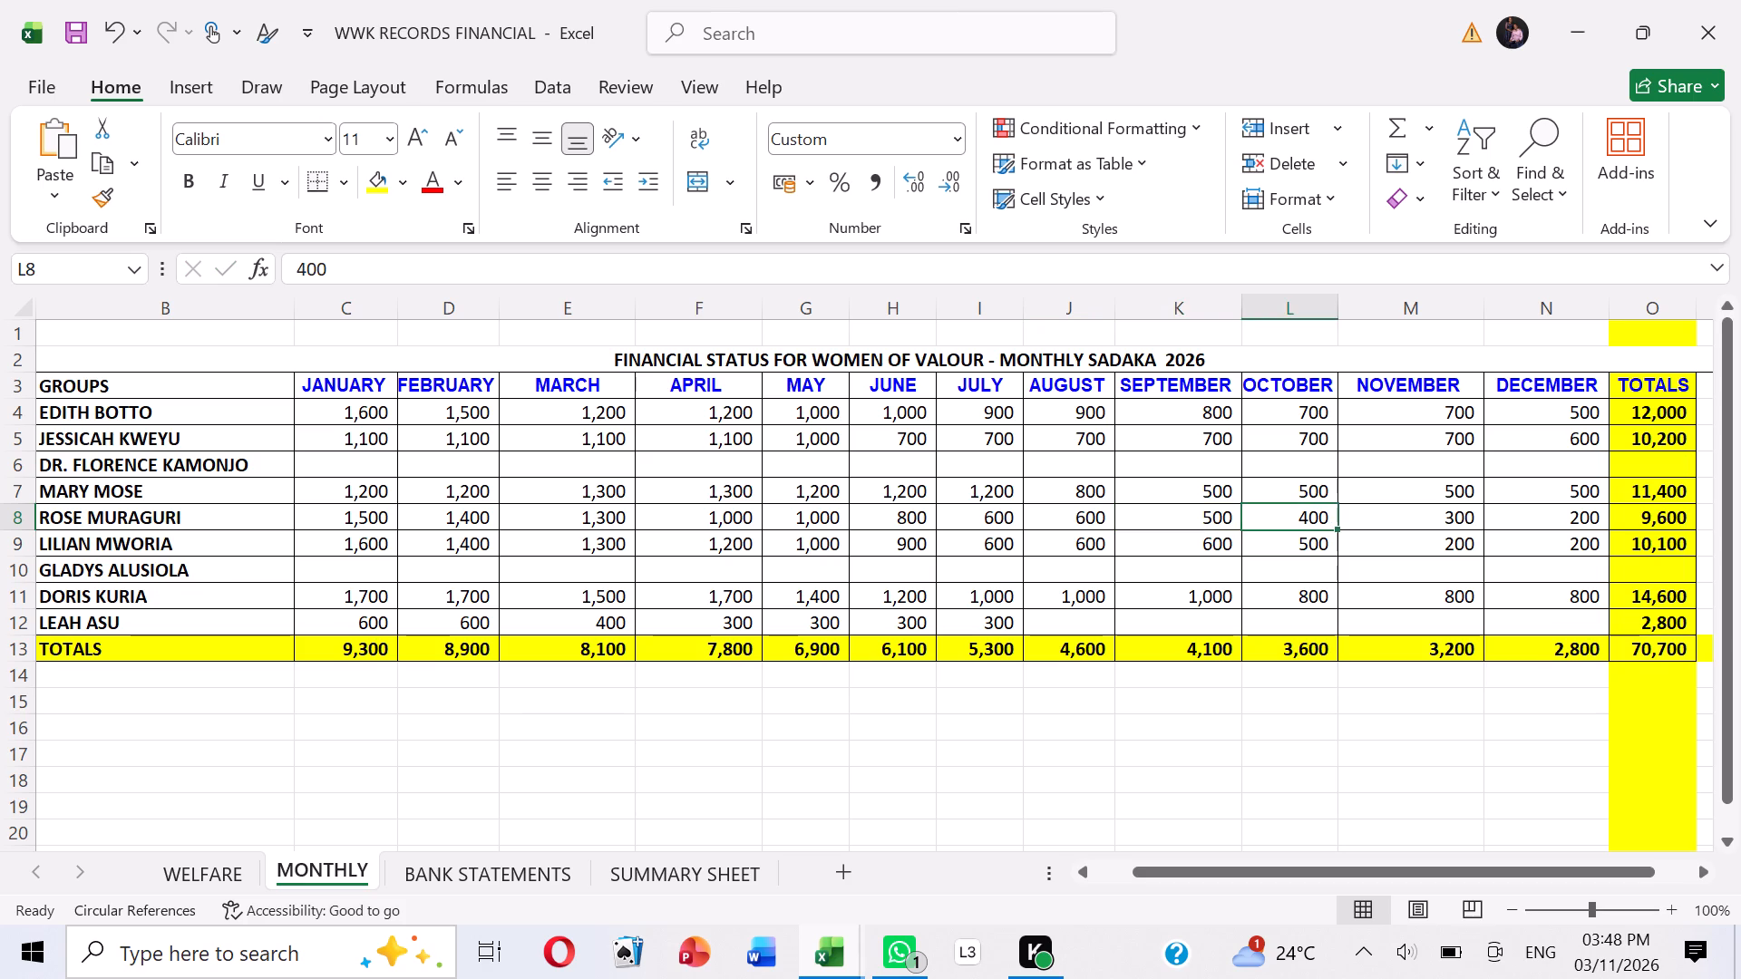
{"action": "type", "text": "500"}
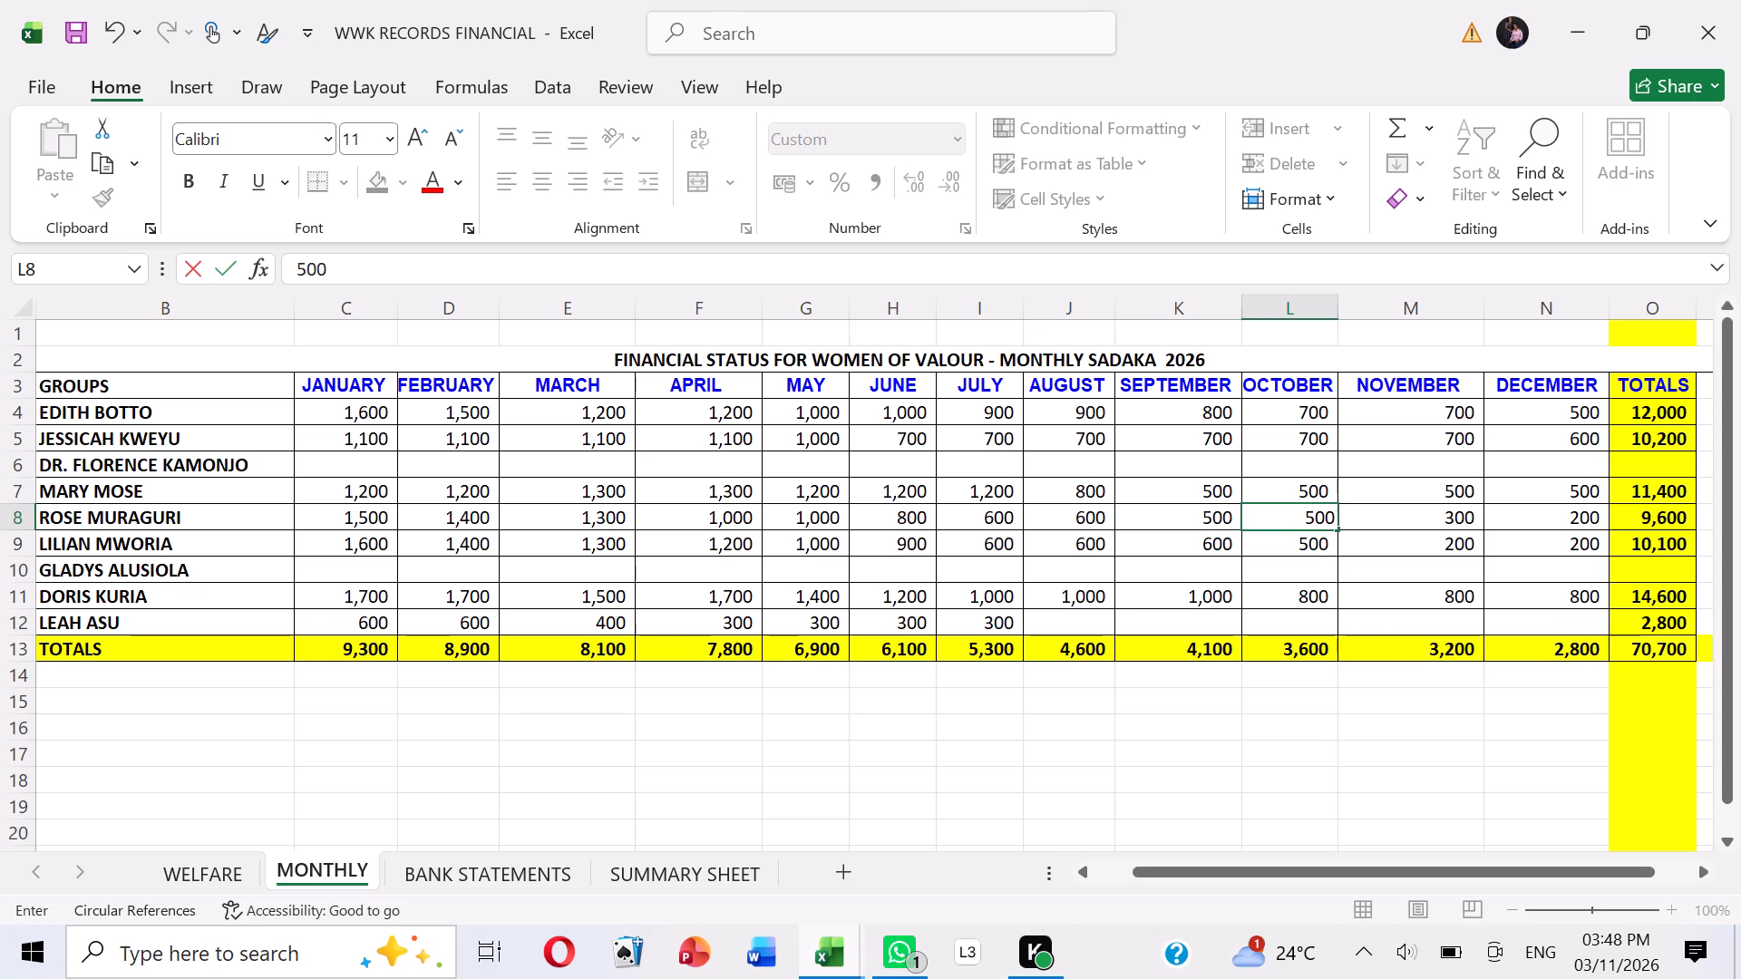
{"action": "key", "text": "Right"}
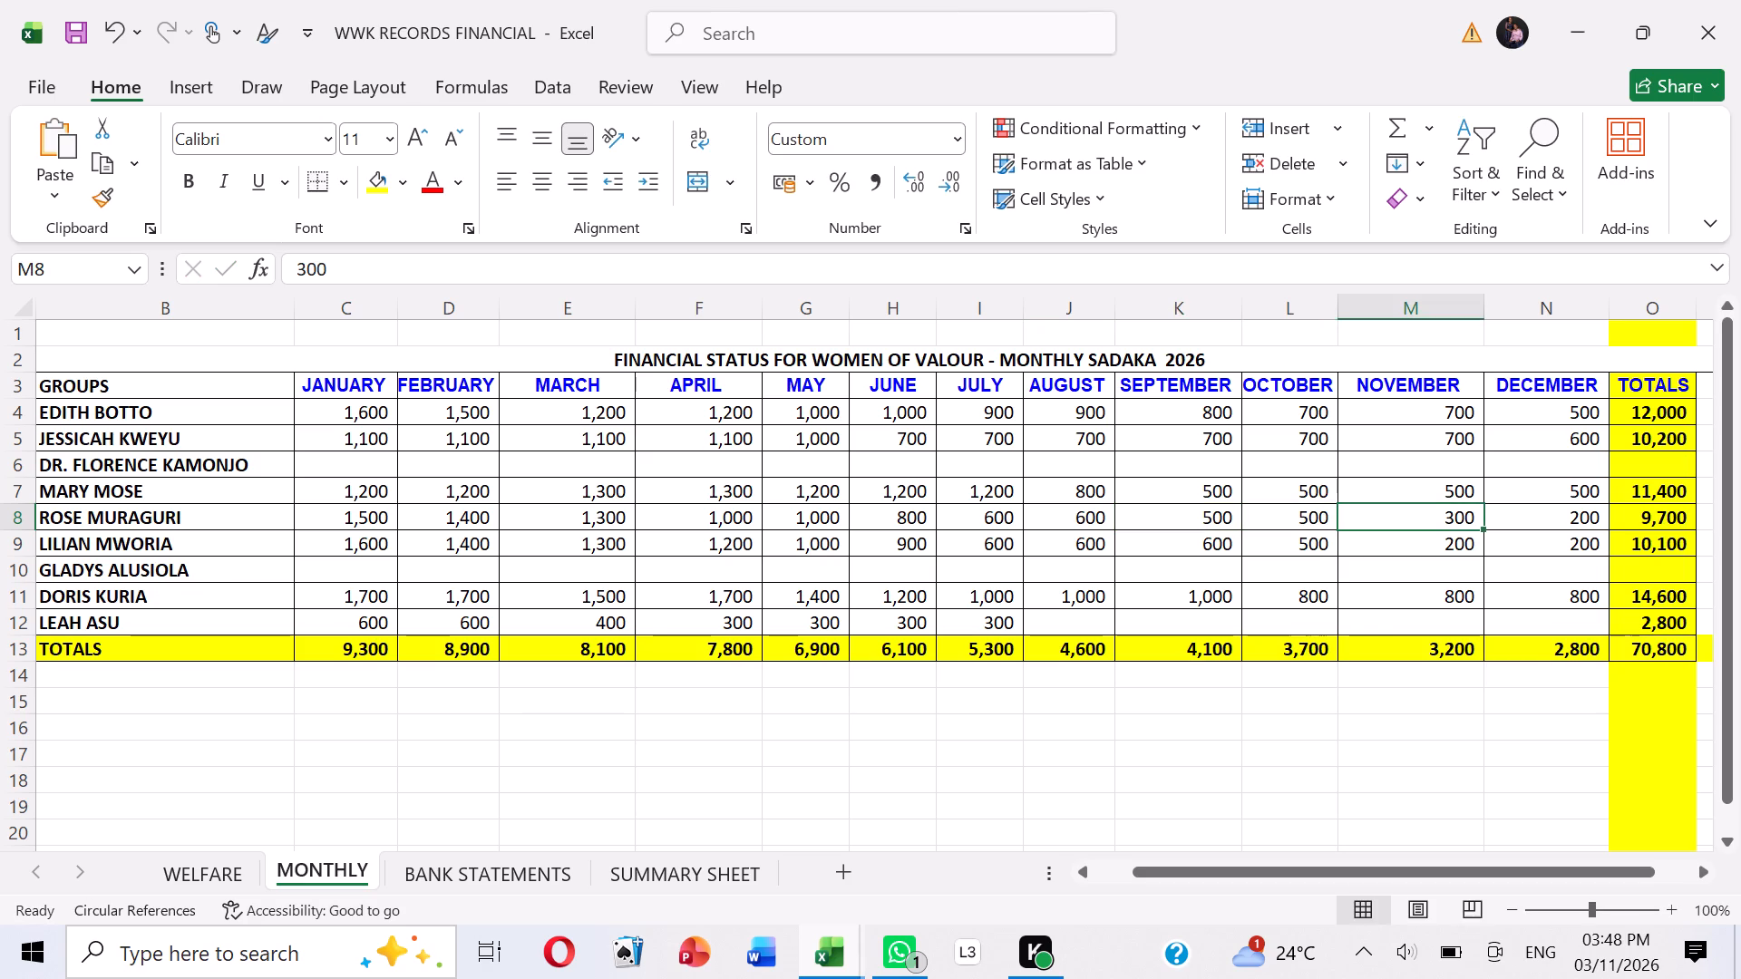
{"action": "type", "text": "400"}
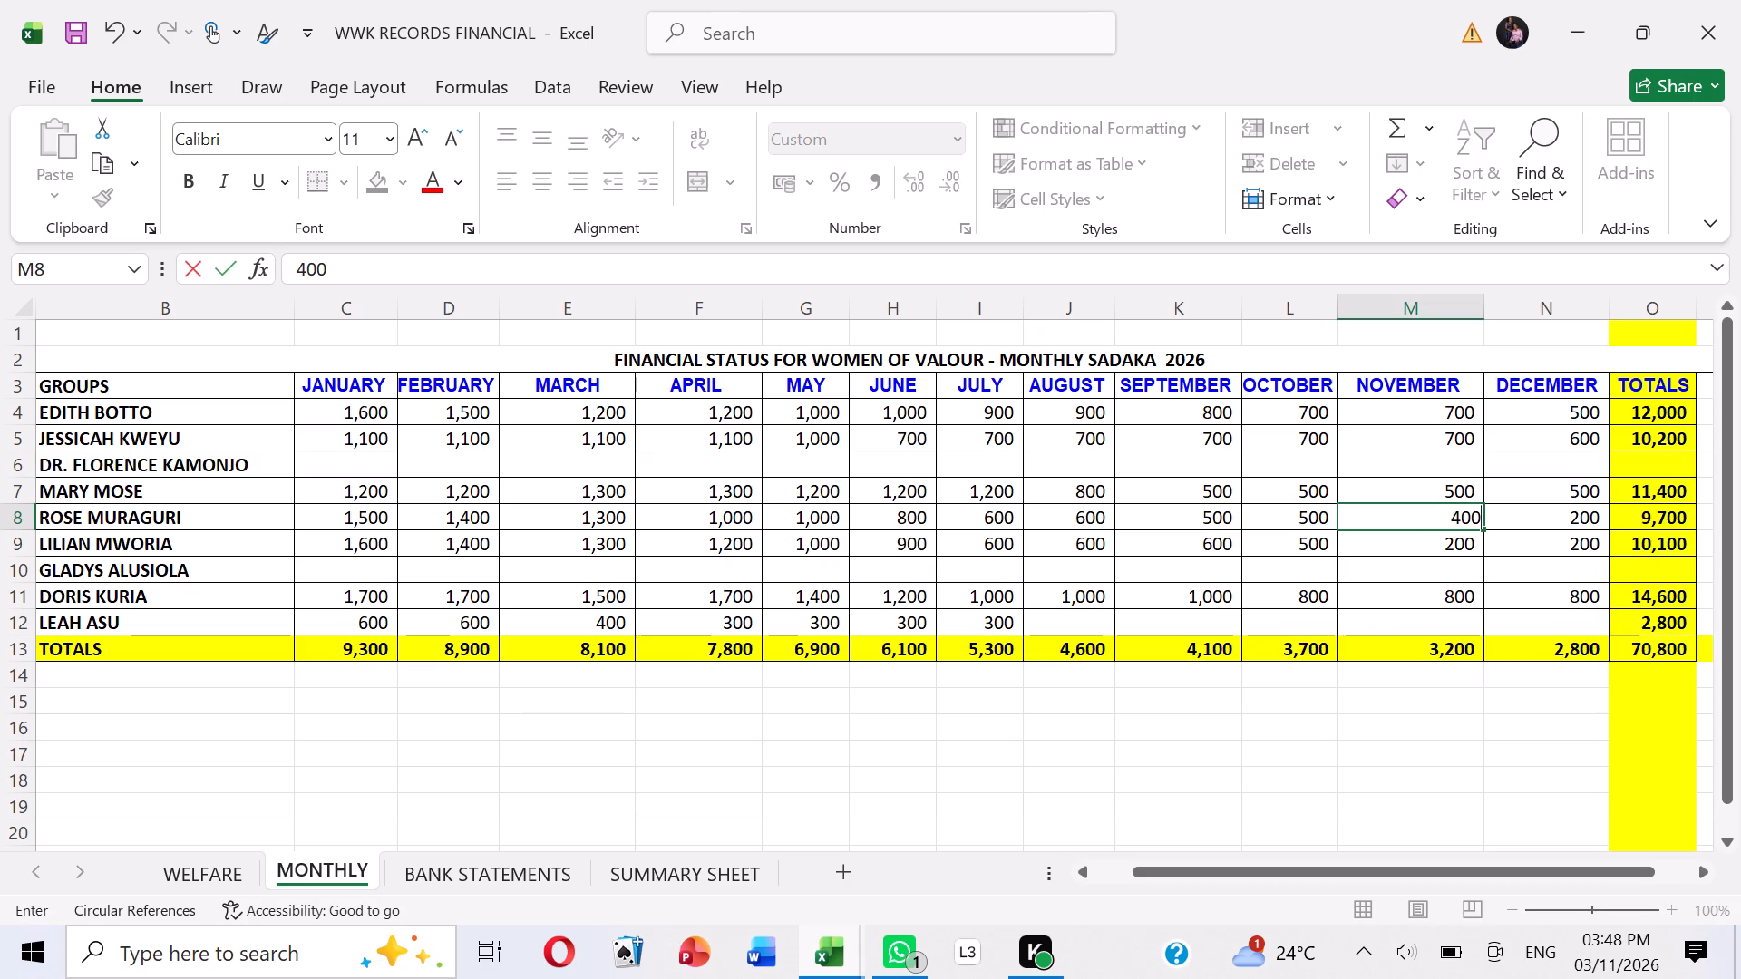
{"action": "key", "text": "Right"}
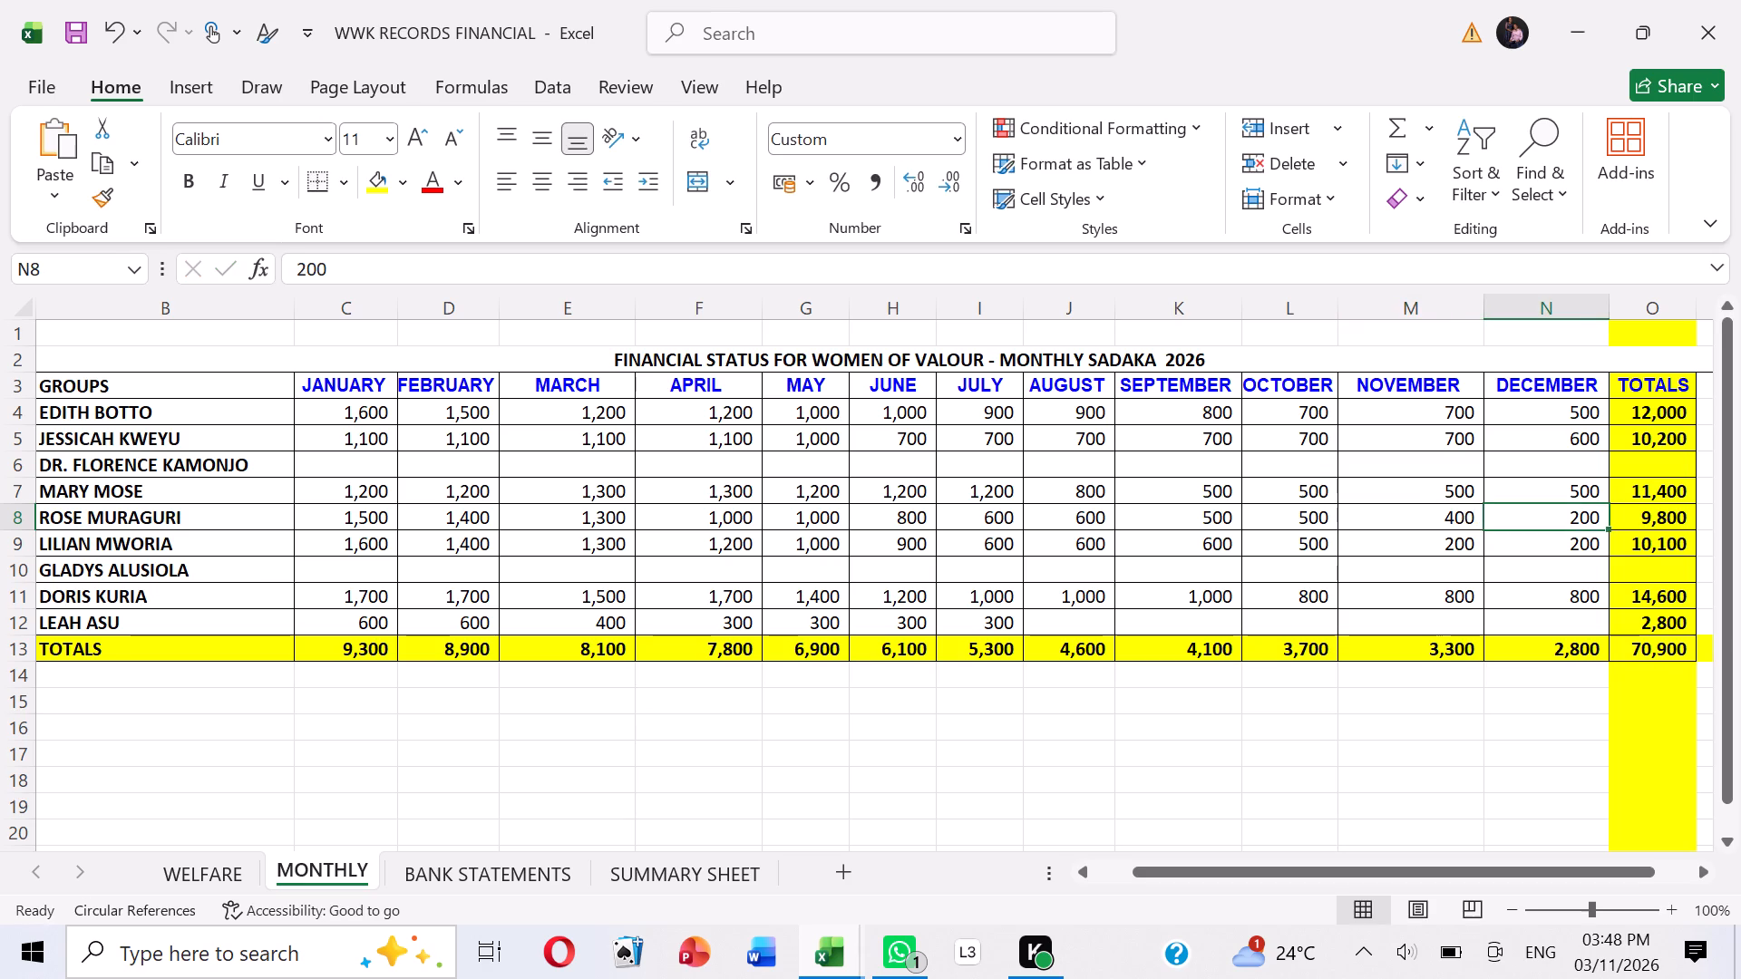
{"action": "key", "text": "3"}
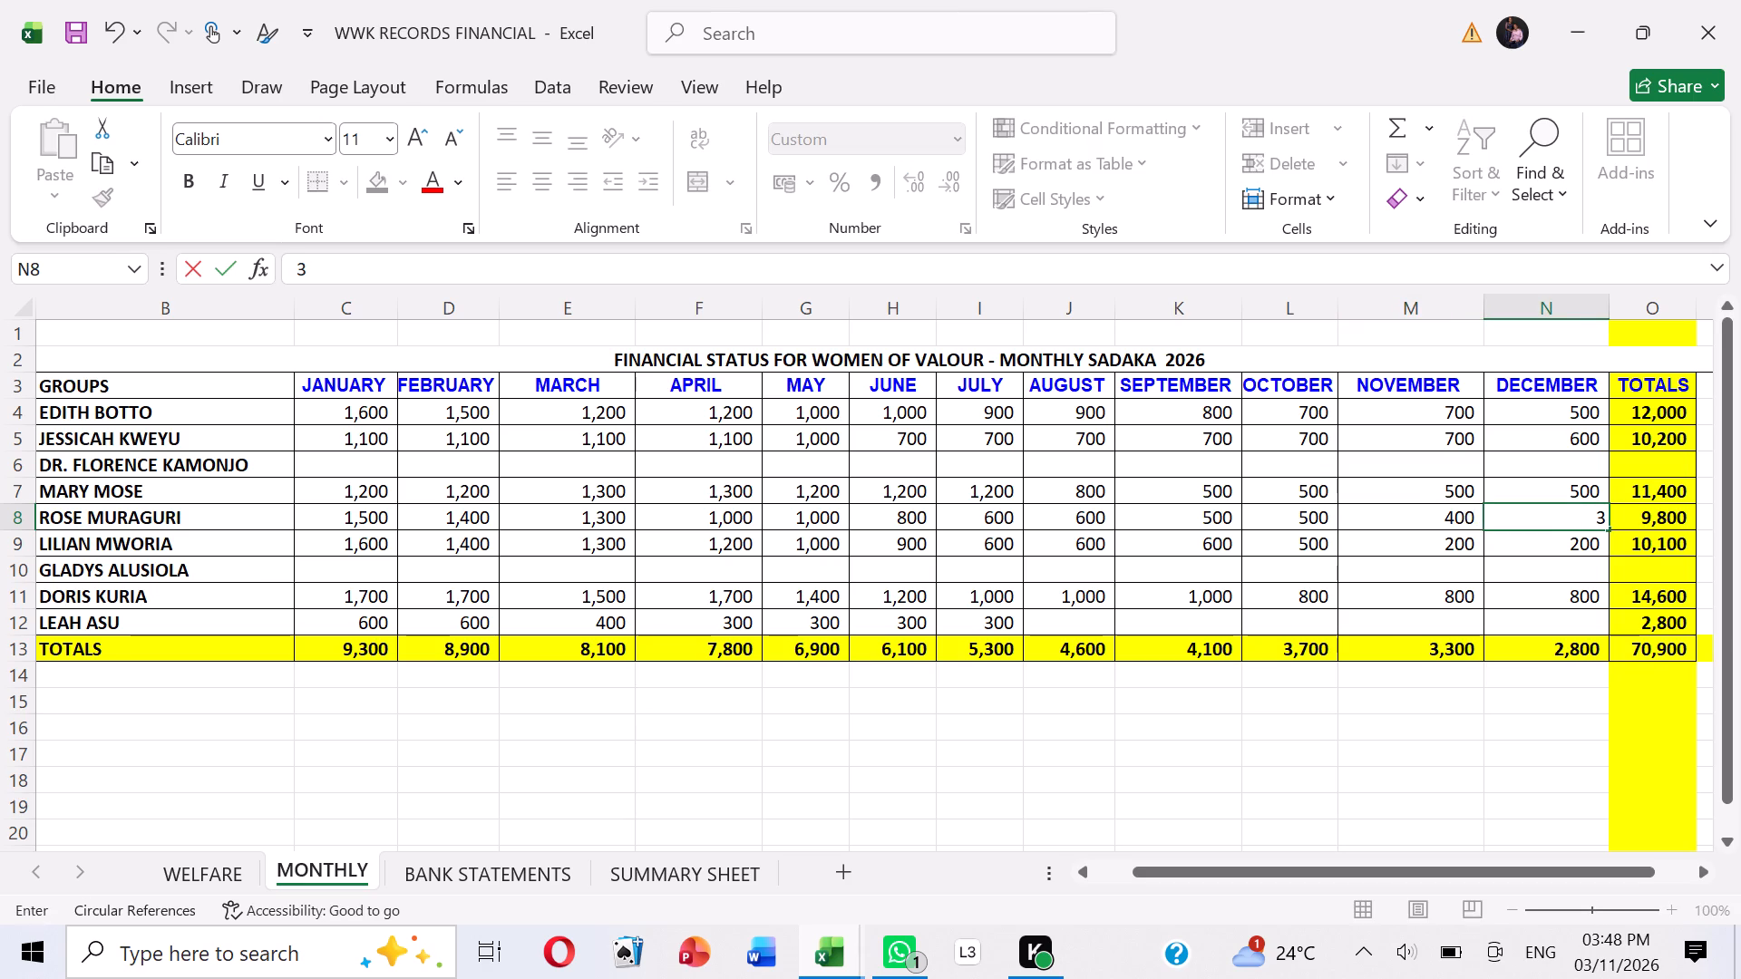
{"action": "type", "text": "00"}
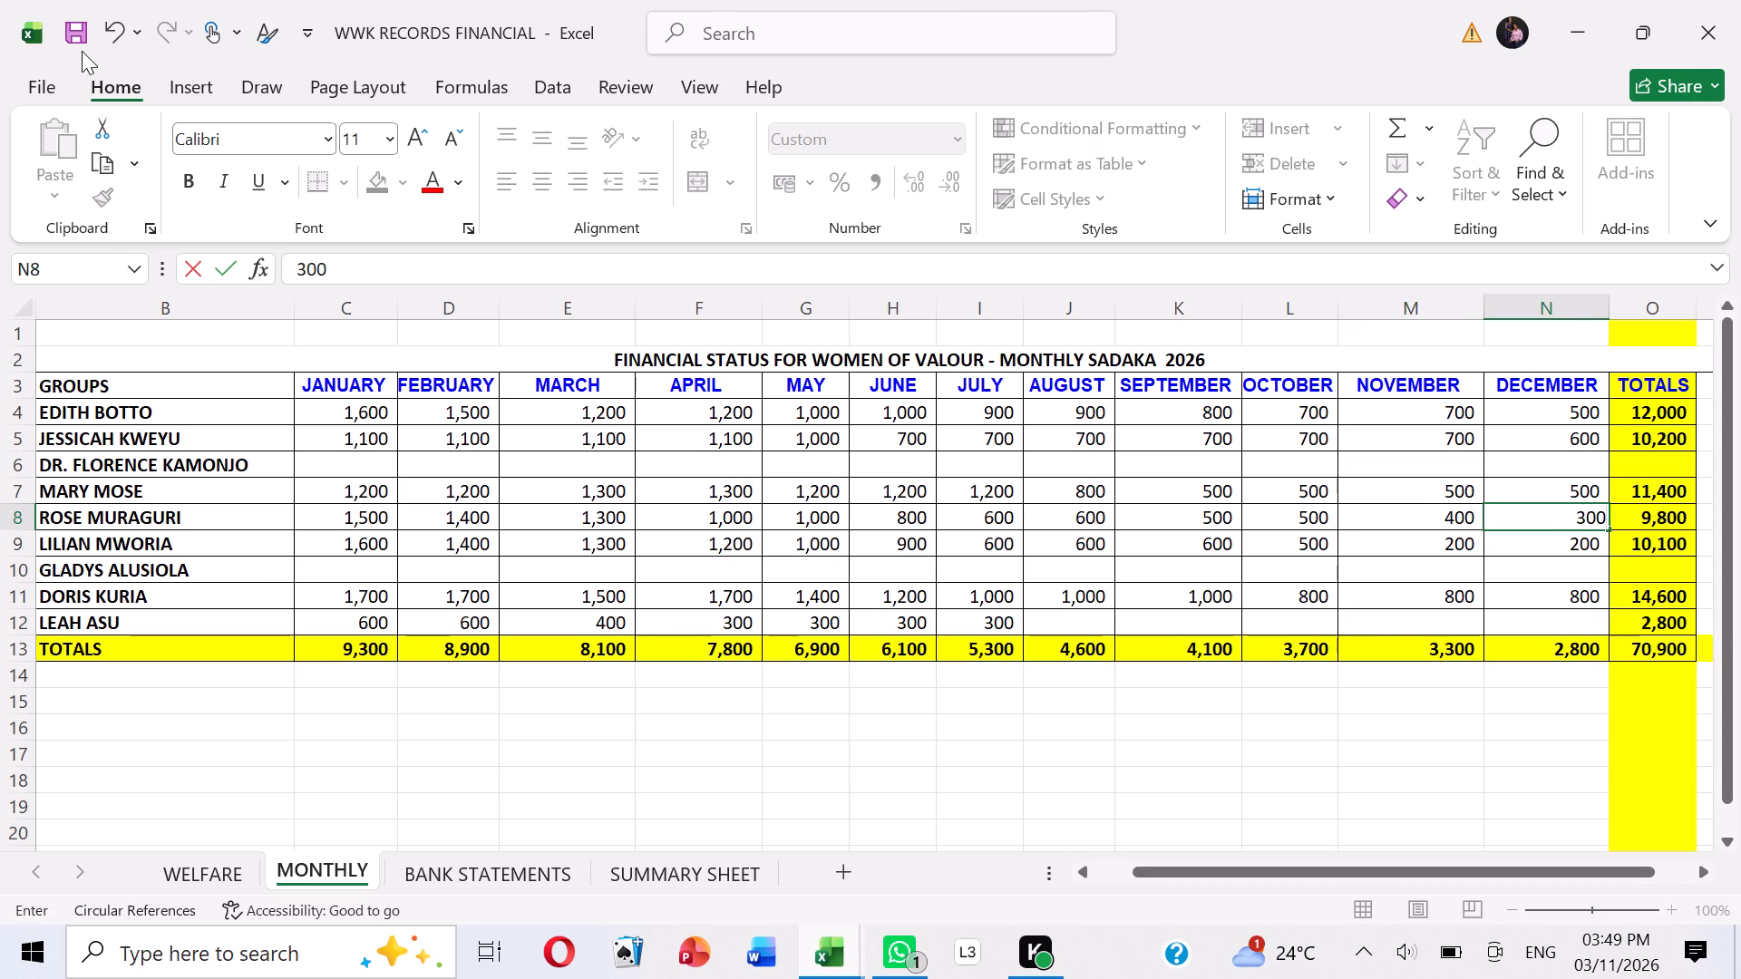
{"action": "left_click", "coordinate": [75, 34]}
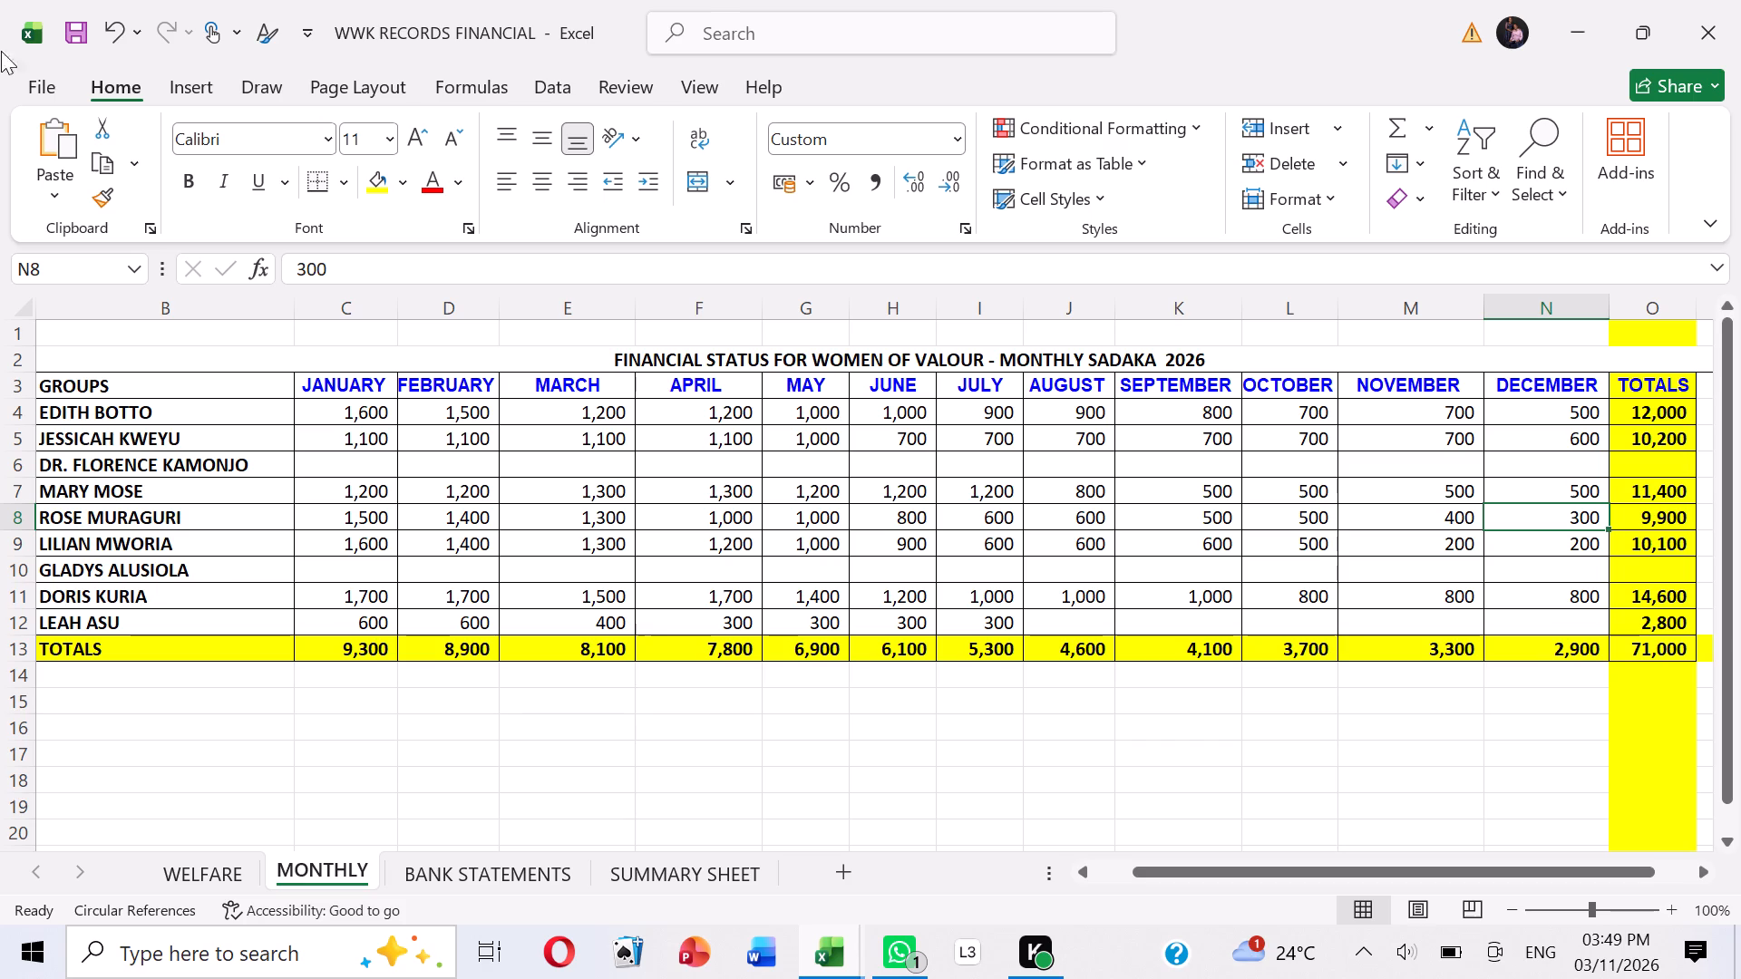
{"action": "left_click", "coordinate": [70, 24]}
{"action": "left_click", "coordinate": [77, 21]}
On the WELFARE sheet, enter 2400 under WWK 1 in C6.
{"action": "left_click", "coordinate": [229, 873]}
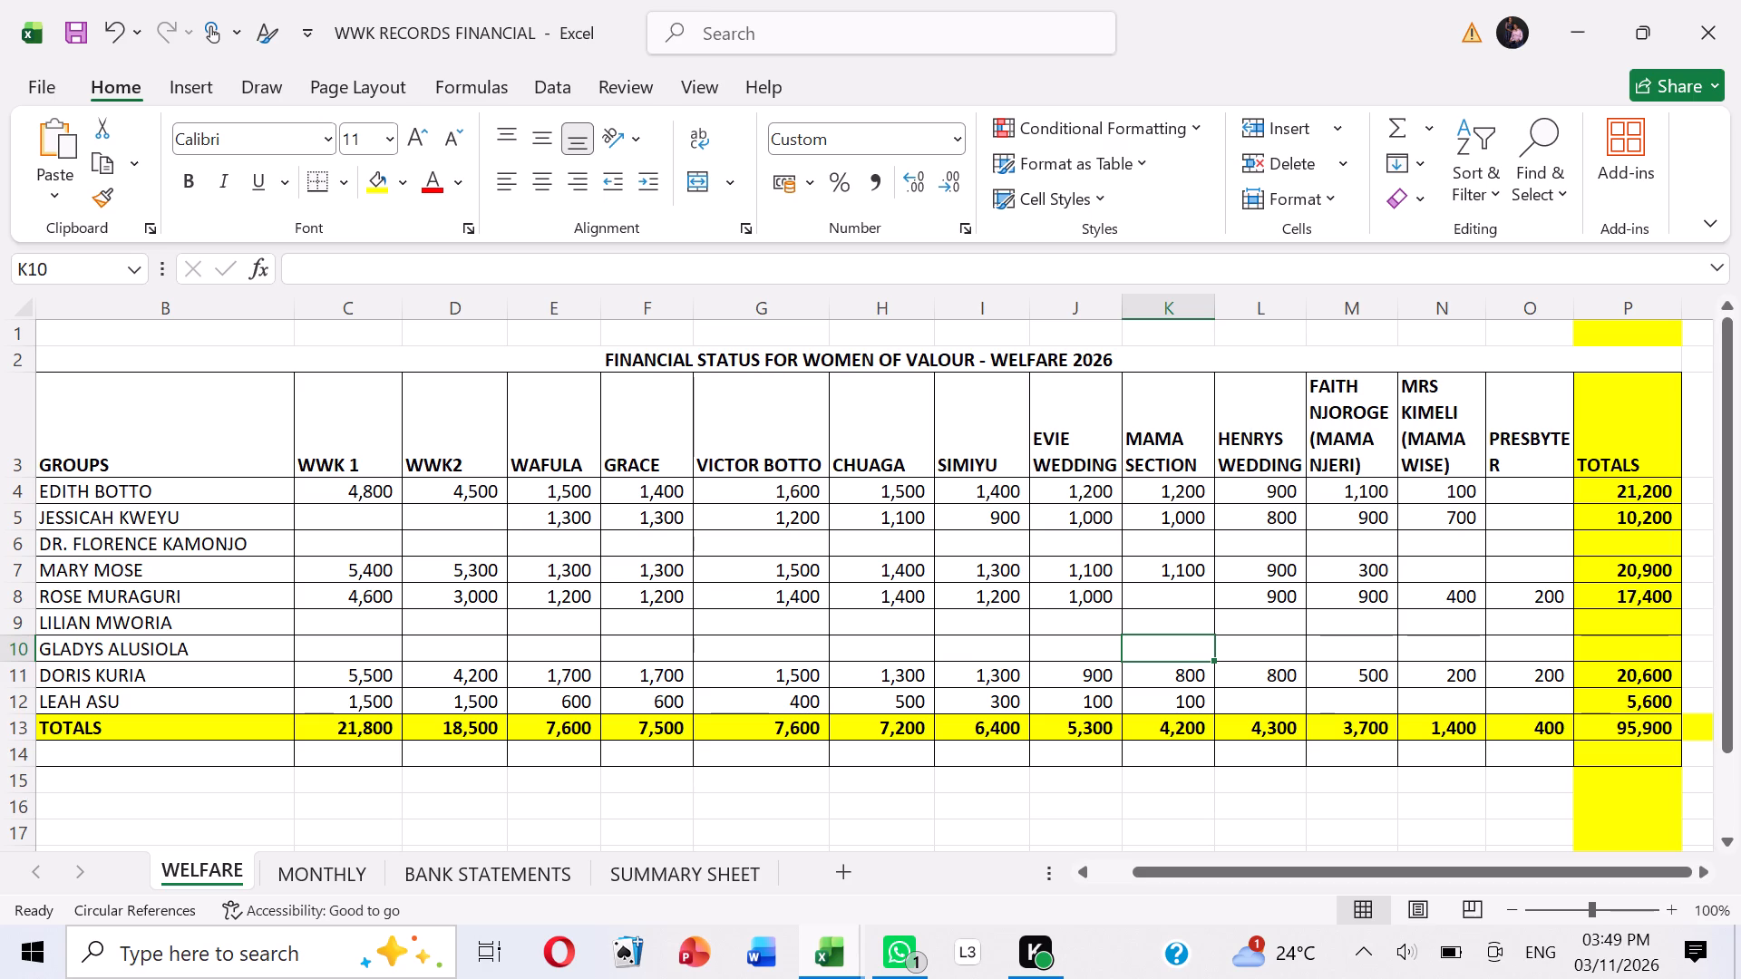
{"action": "left_click", "coordinate": [337, 543]}
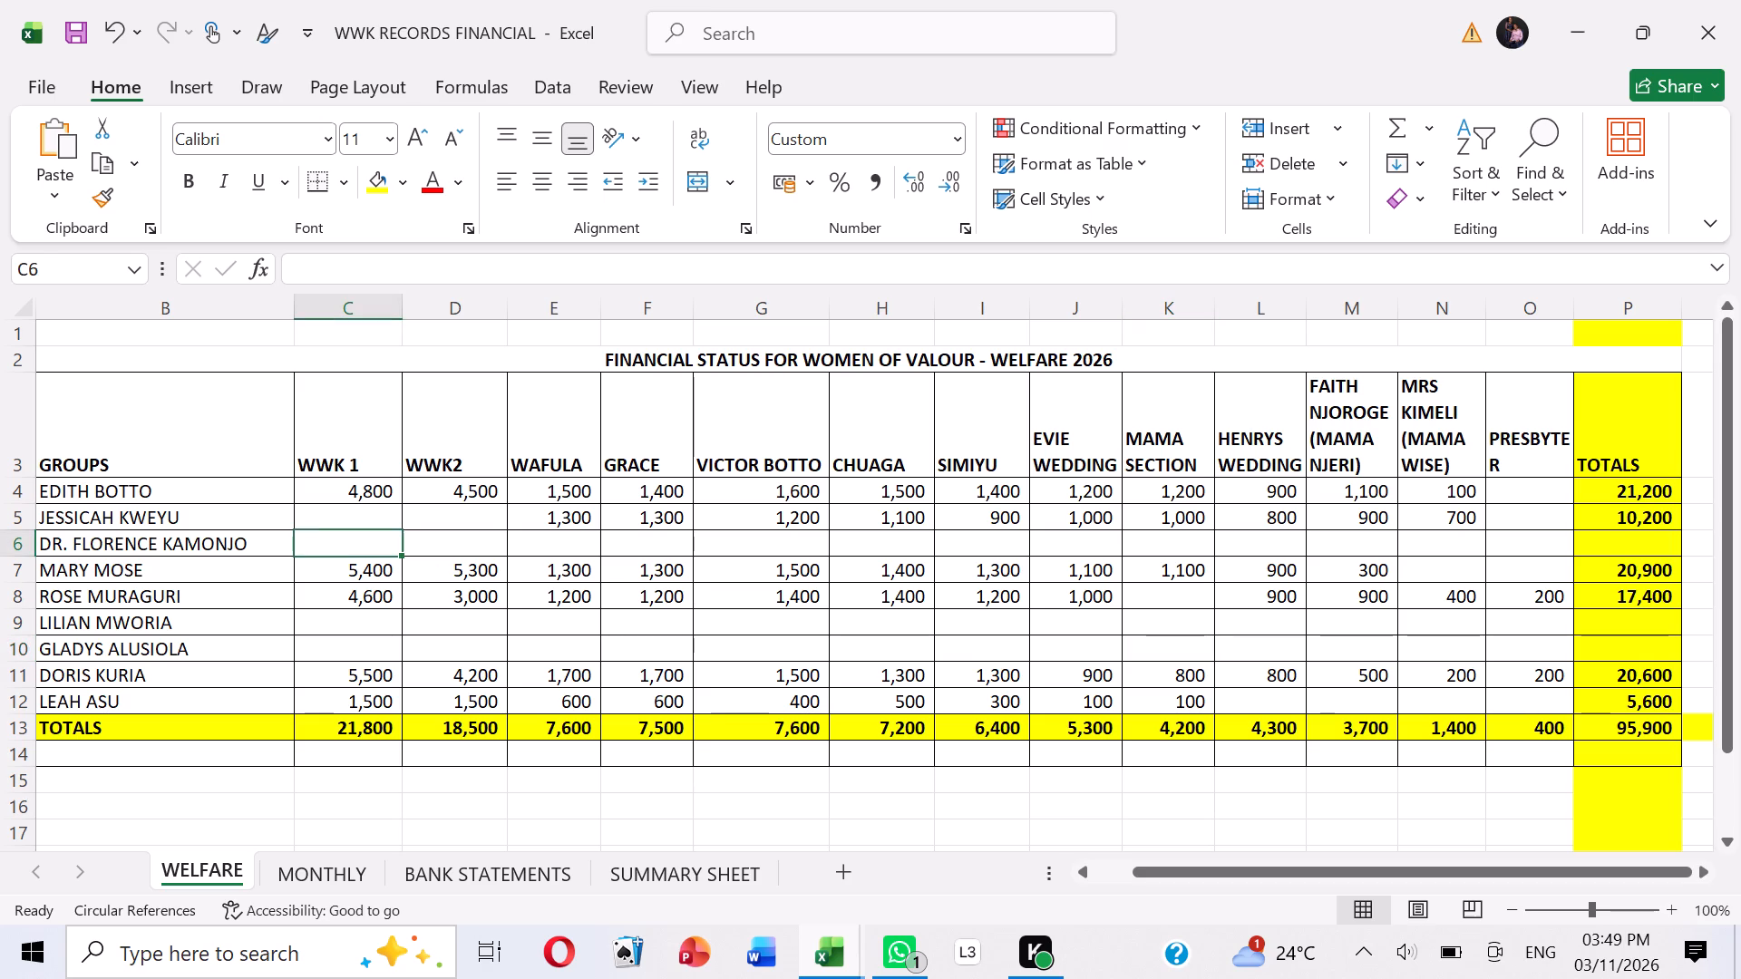
{"action": "type", "text": "2400"}
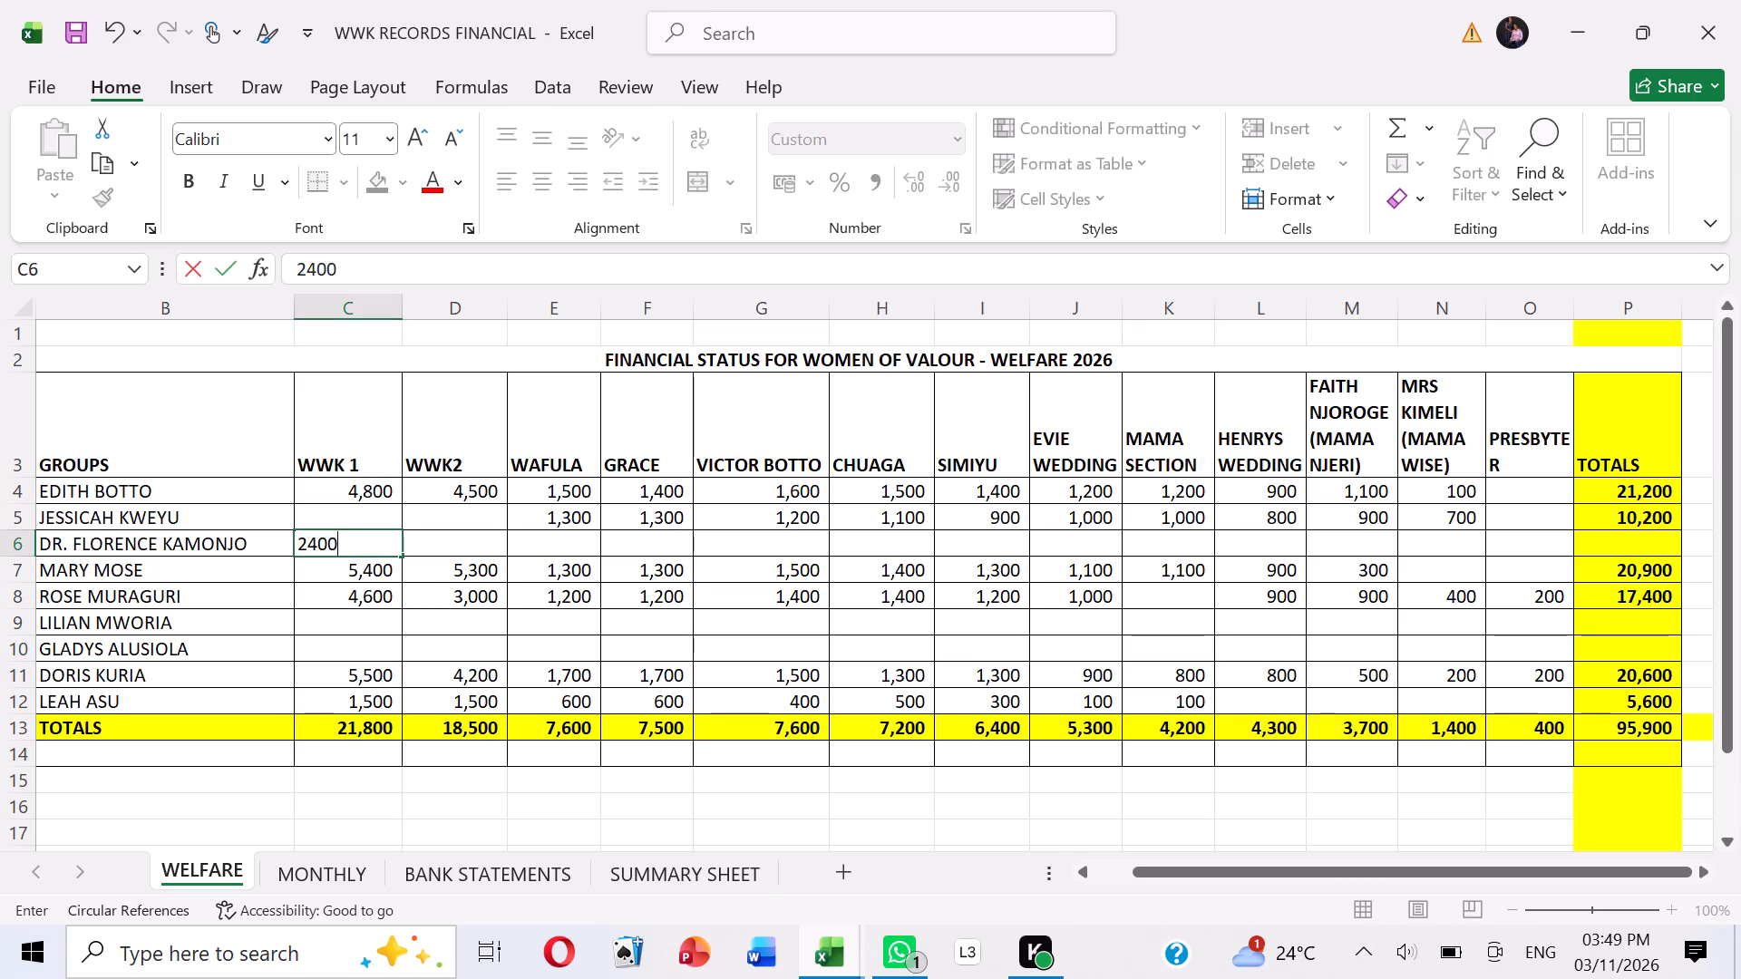
{"action": "key", "text": "Right"}
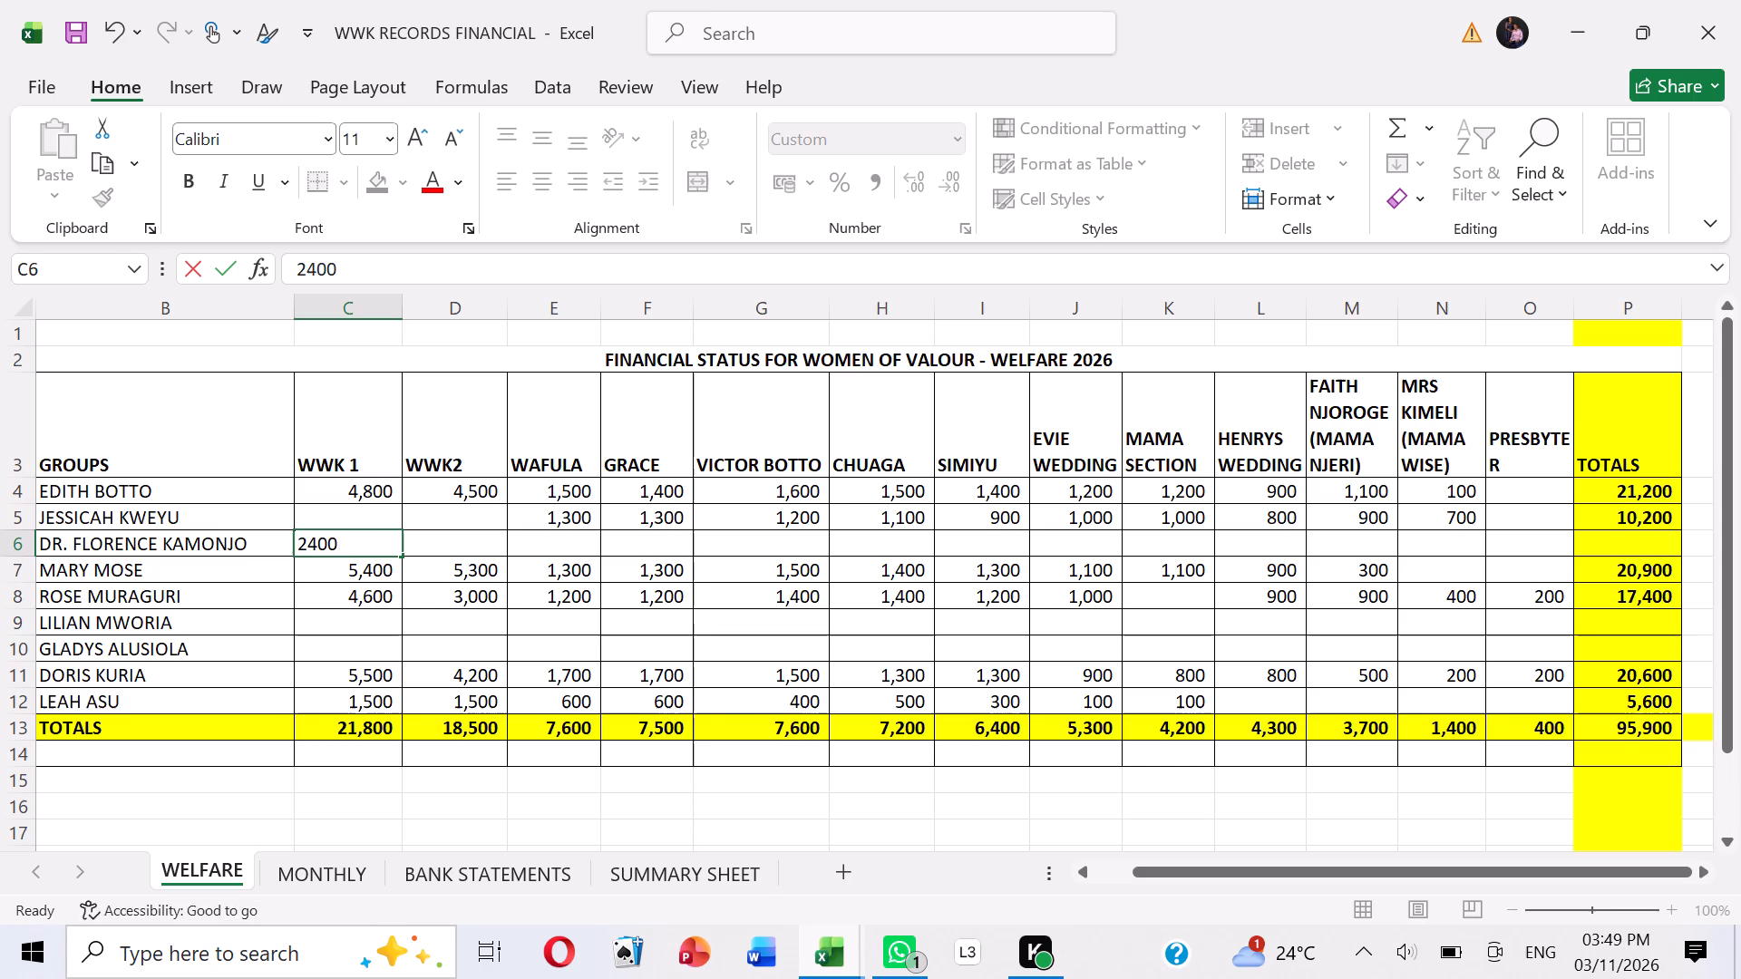
{"action": "key", "text": "Right"}
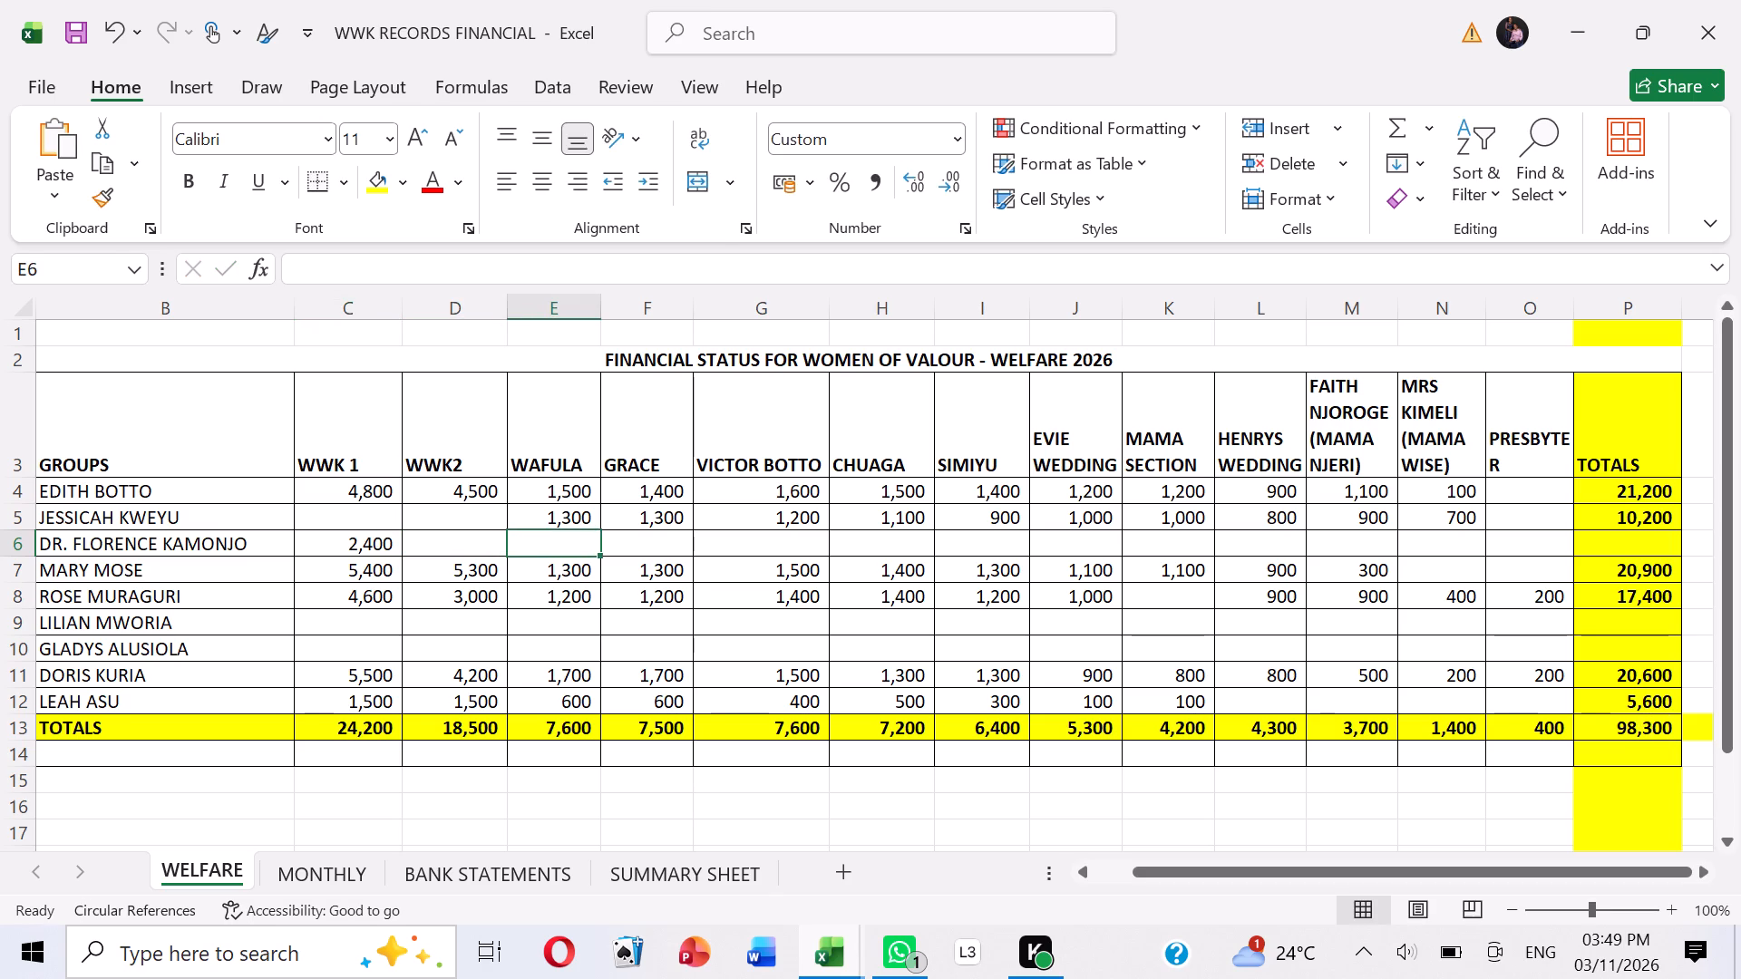
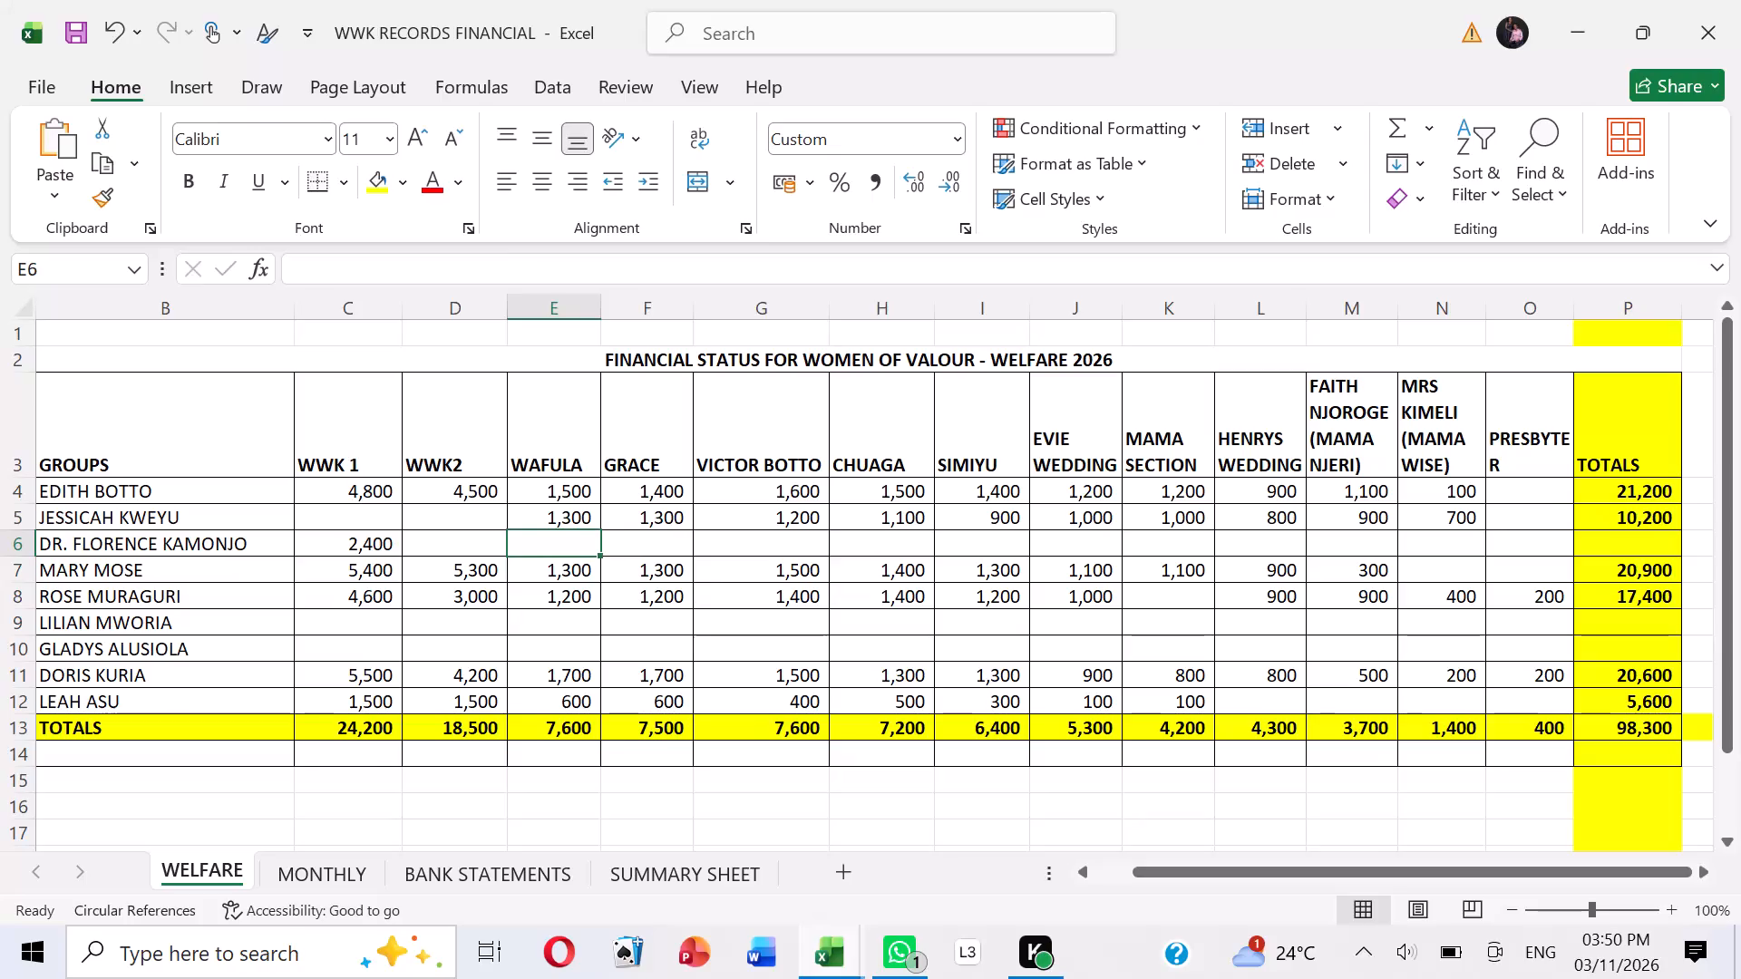
On the WELFARE sheet, enter 2000 under WWK2 in D6 and save the workbook.
{"action": "left_click", "coordinate": [420, 538]}
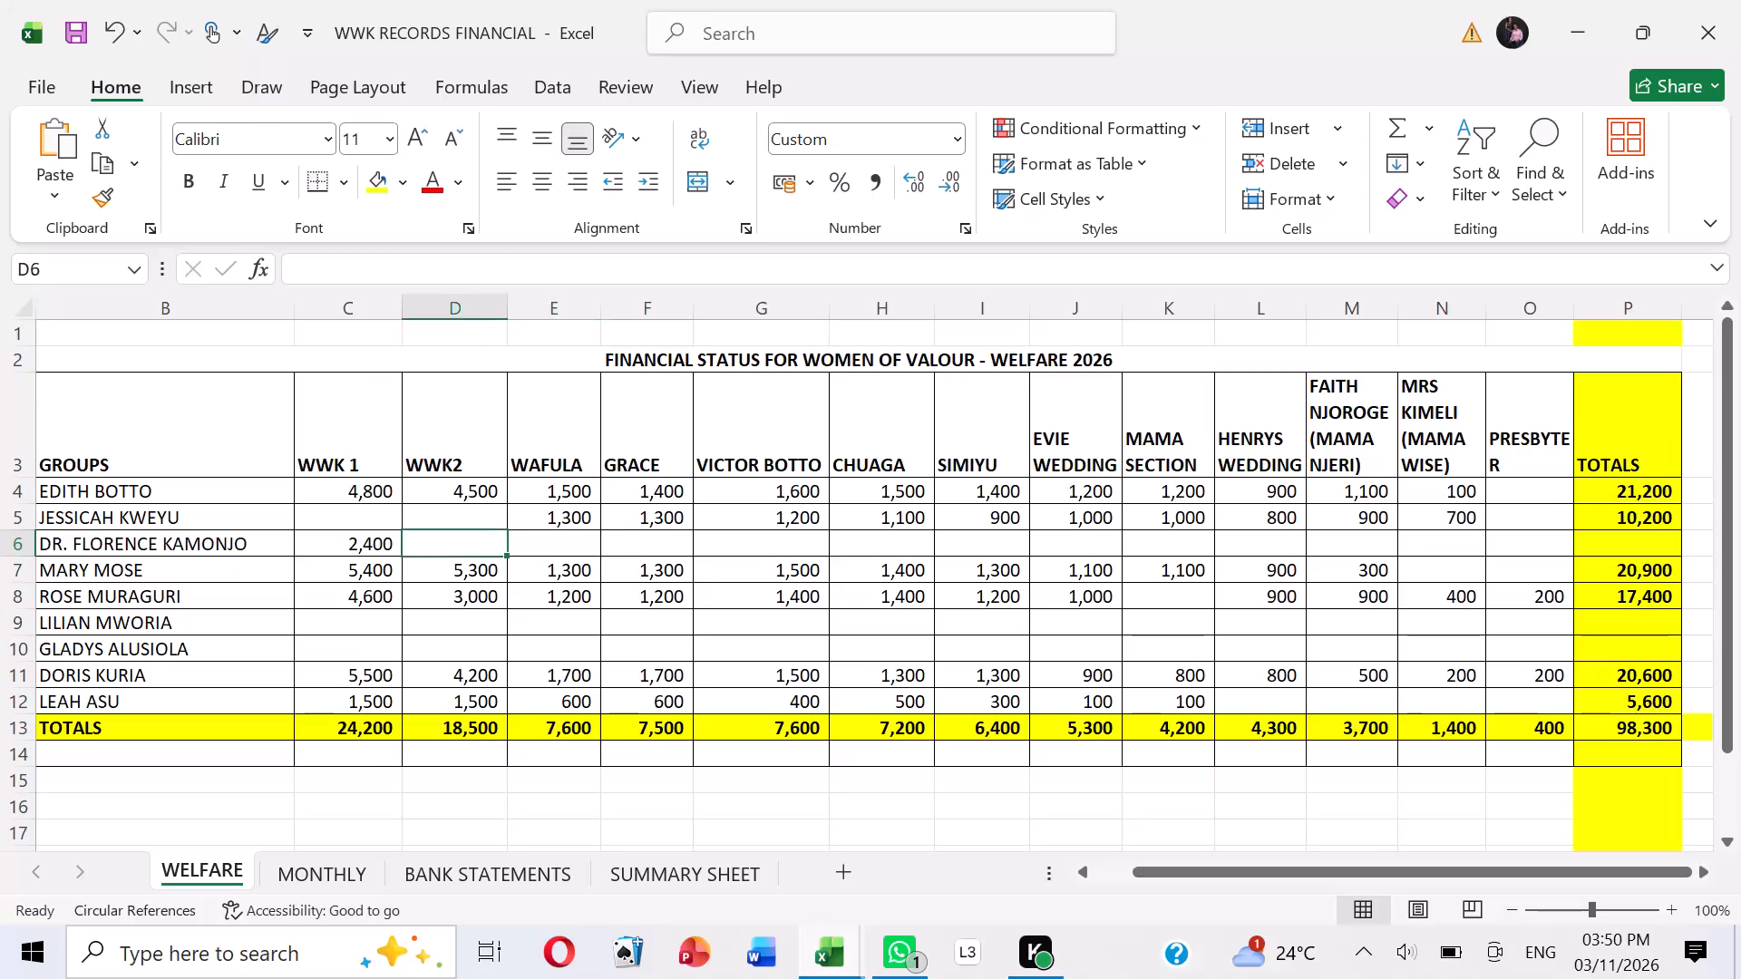
{"action": "type", "text": "2000"}
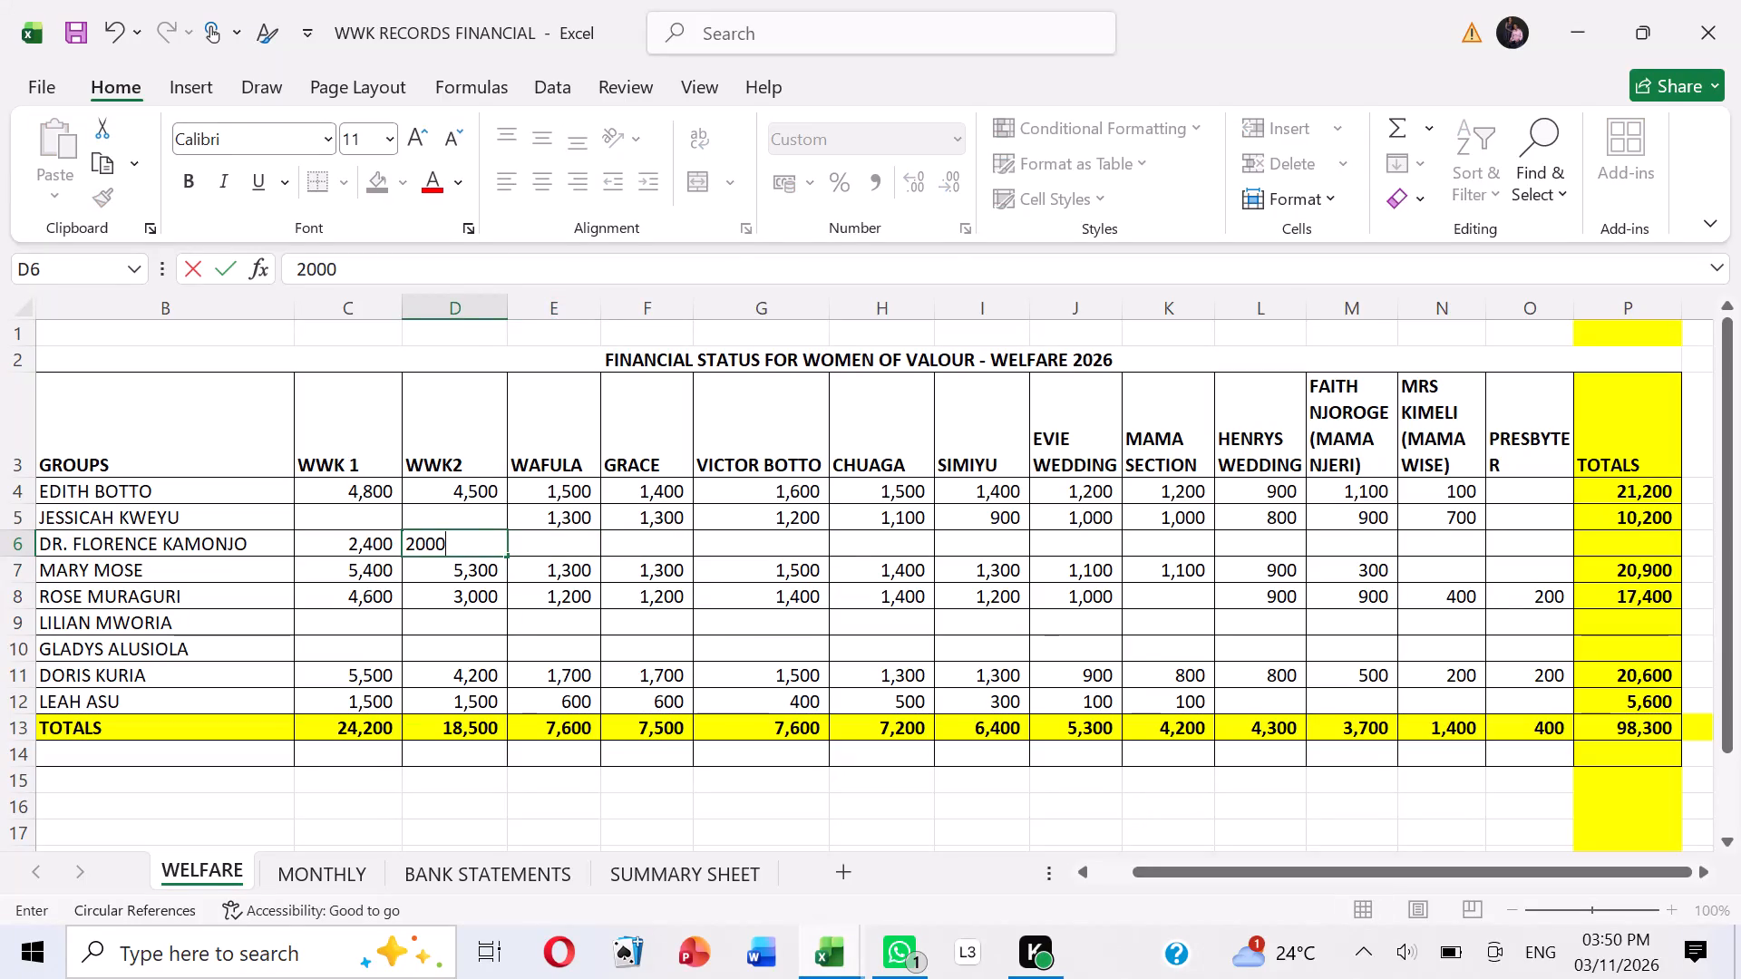
{"action": "left_click", "coordinate": [69, 15]}
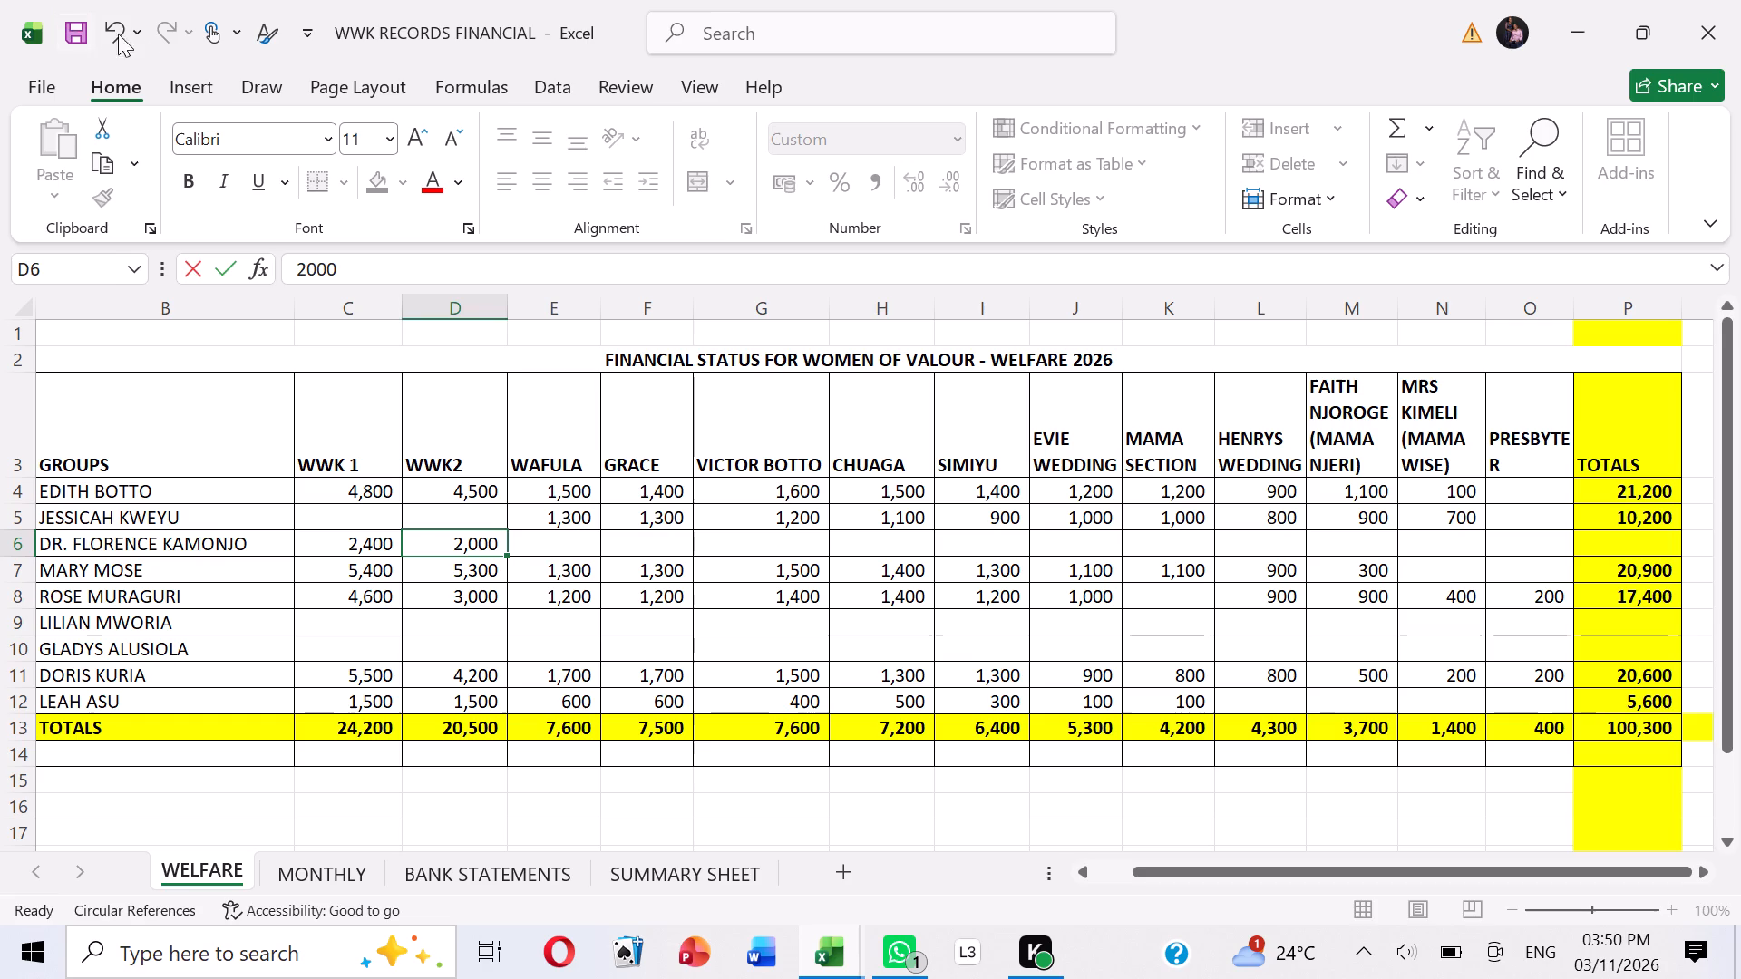
On the WELFARE sheet, enter 400 under CHUAGA in H6 and 300 under SIMIYU in I6.
{"action": "left_click", "coordinate": [588, 530]}
{"action": "left_click", "coordinate": [656, 574]}
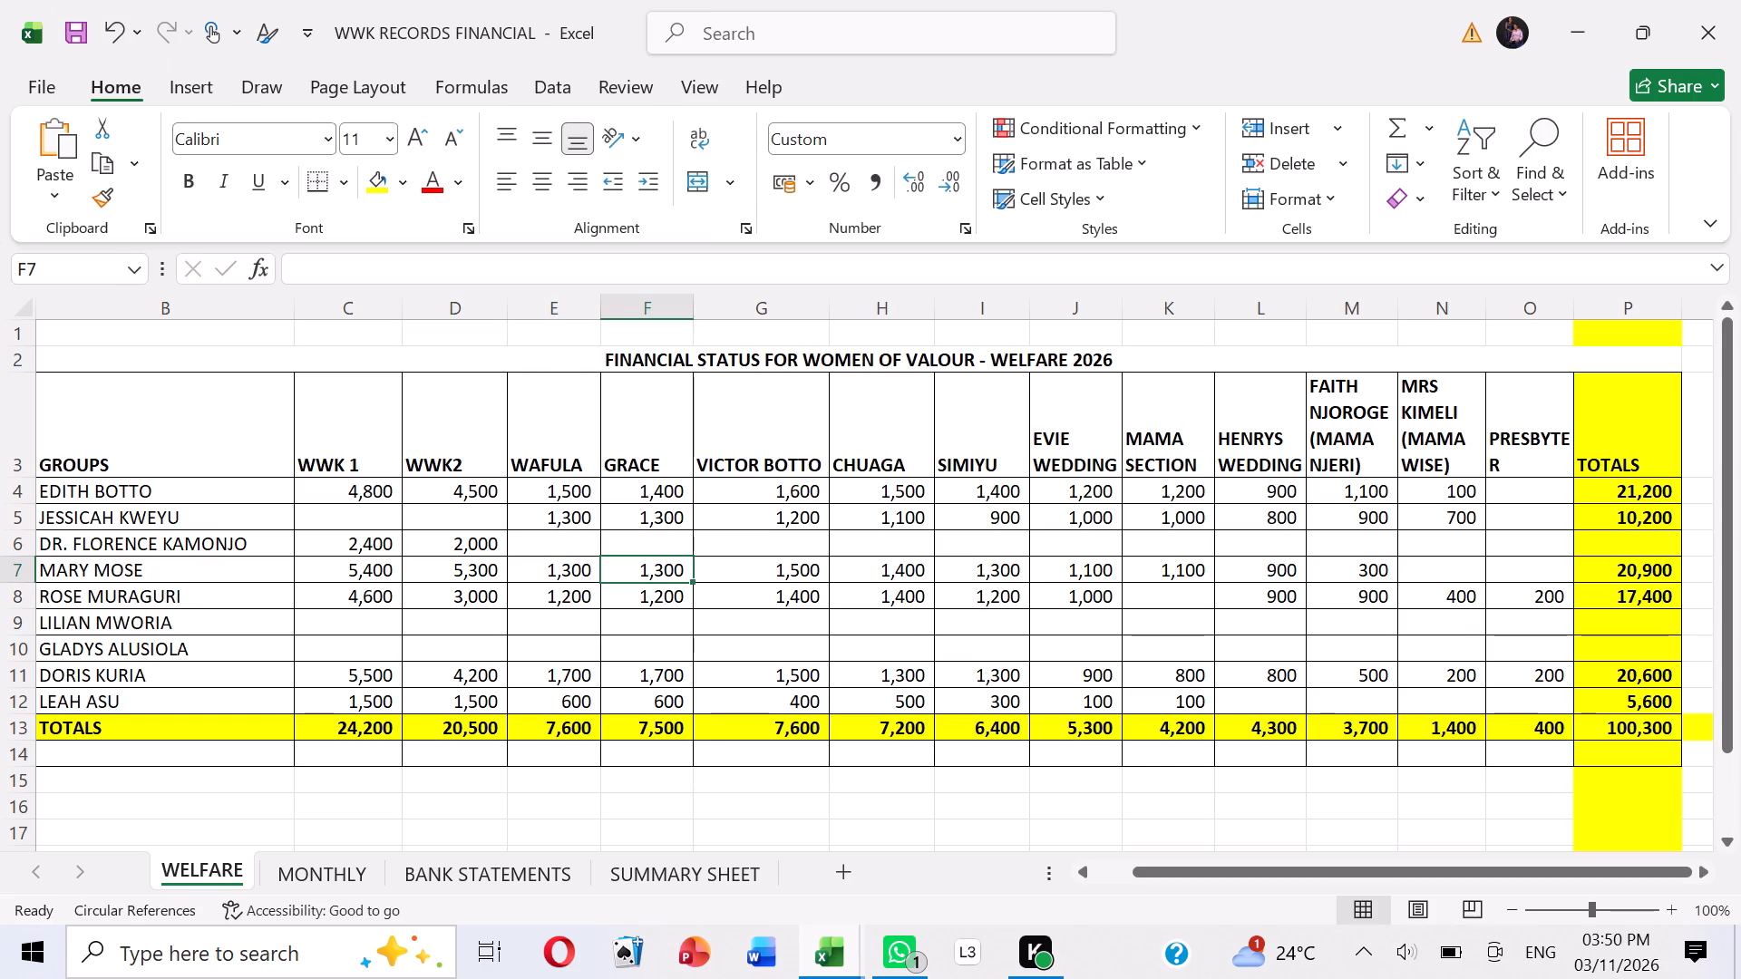
{"action": "left_click", "coordinate": [571, 540]}
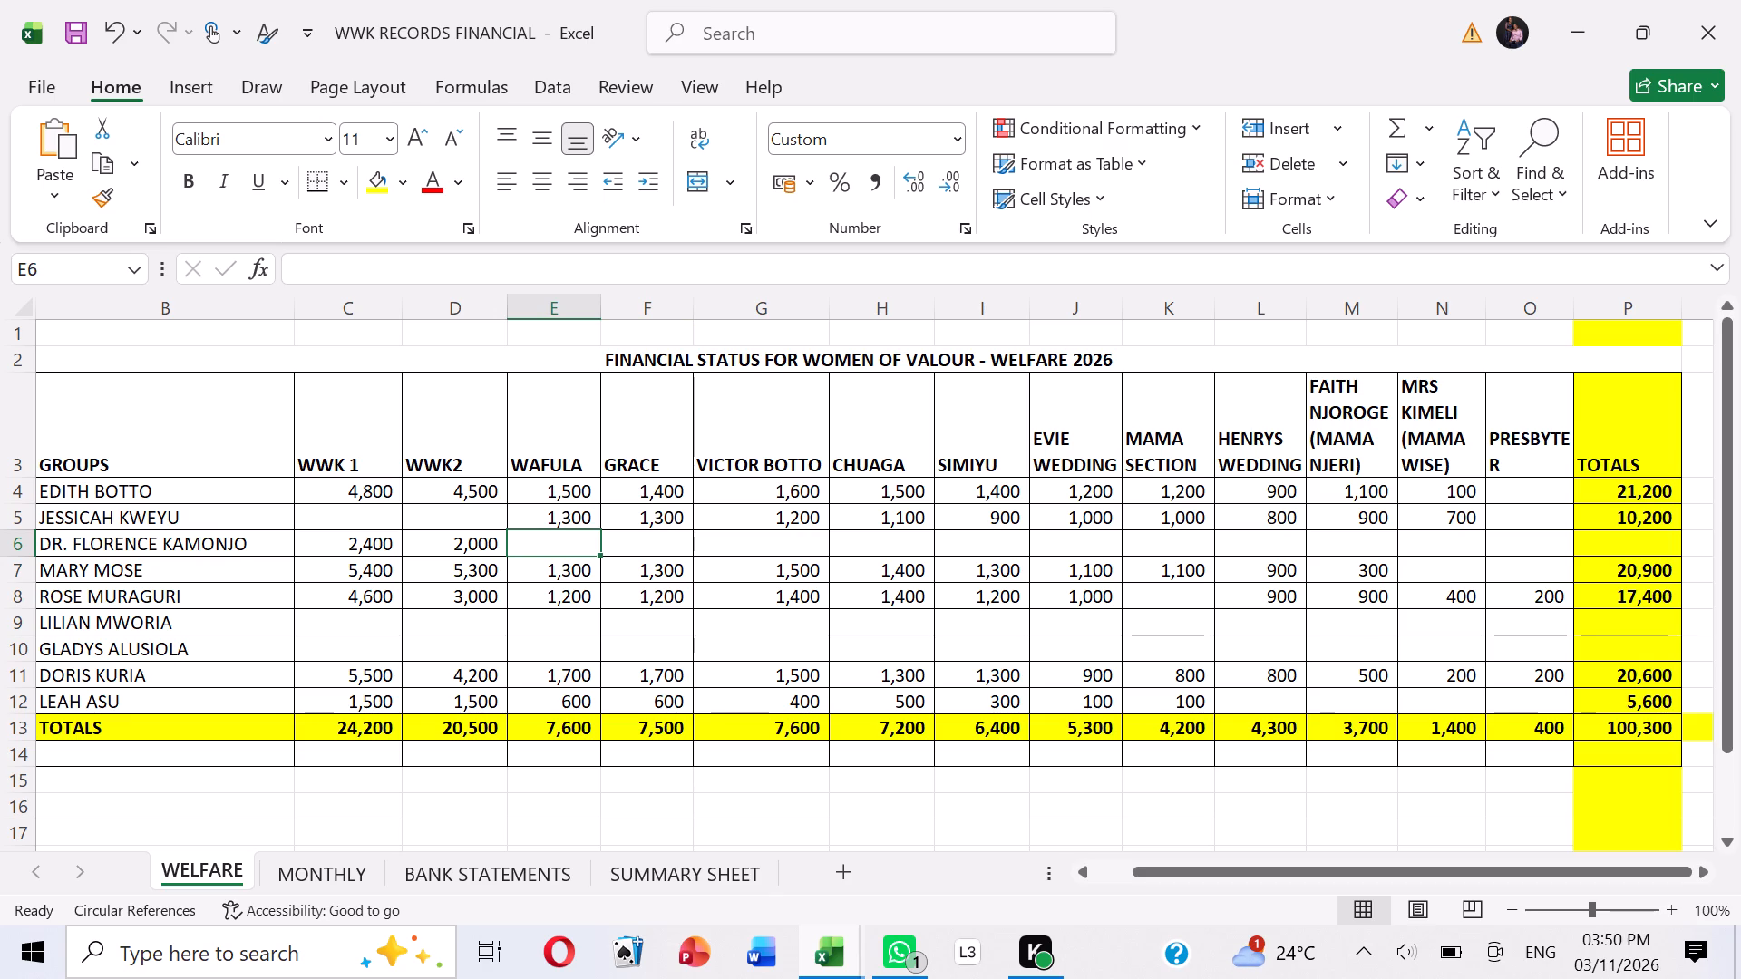
{"action": "left_click", "coordinate": [901, 544]}
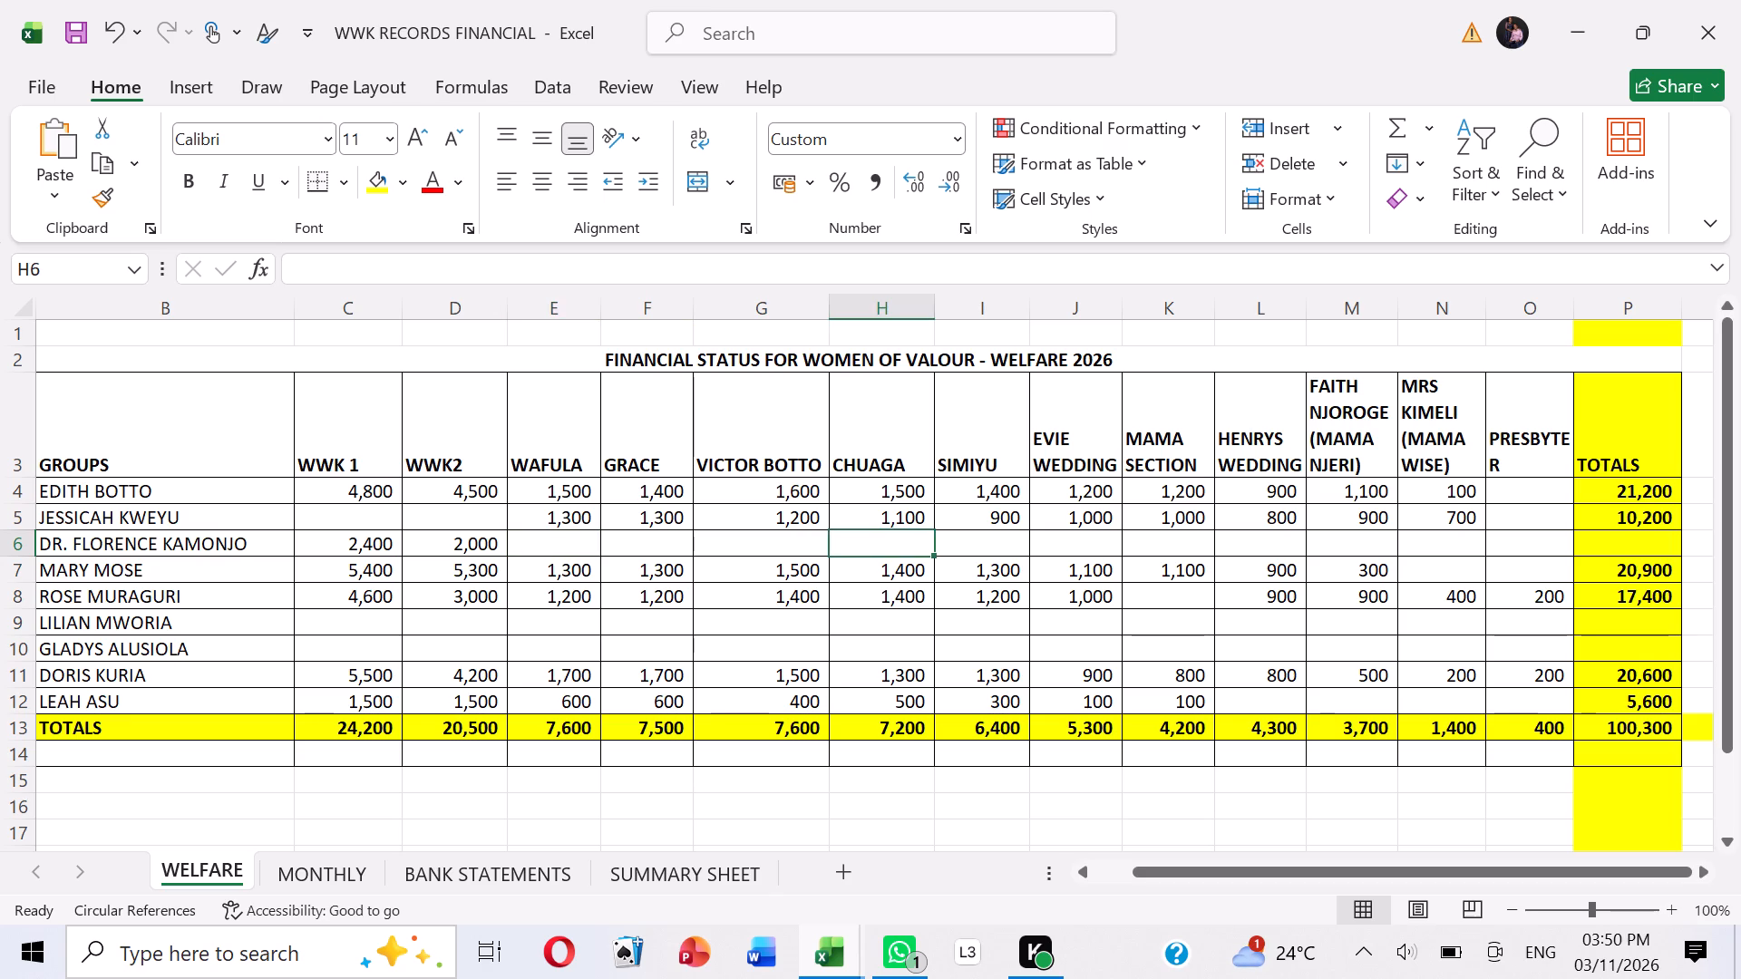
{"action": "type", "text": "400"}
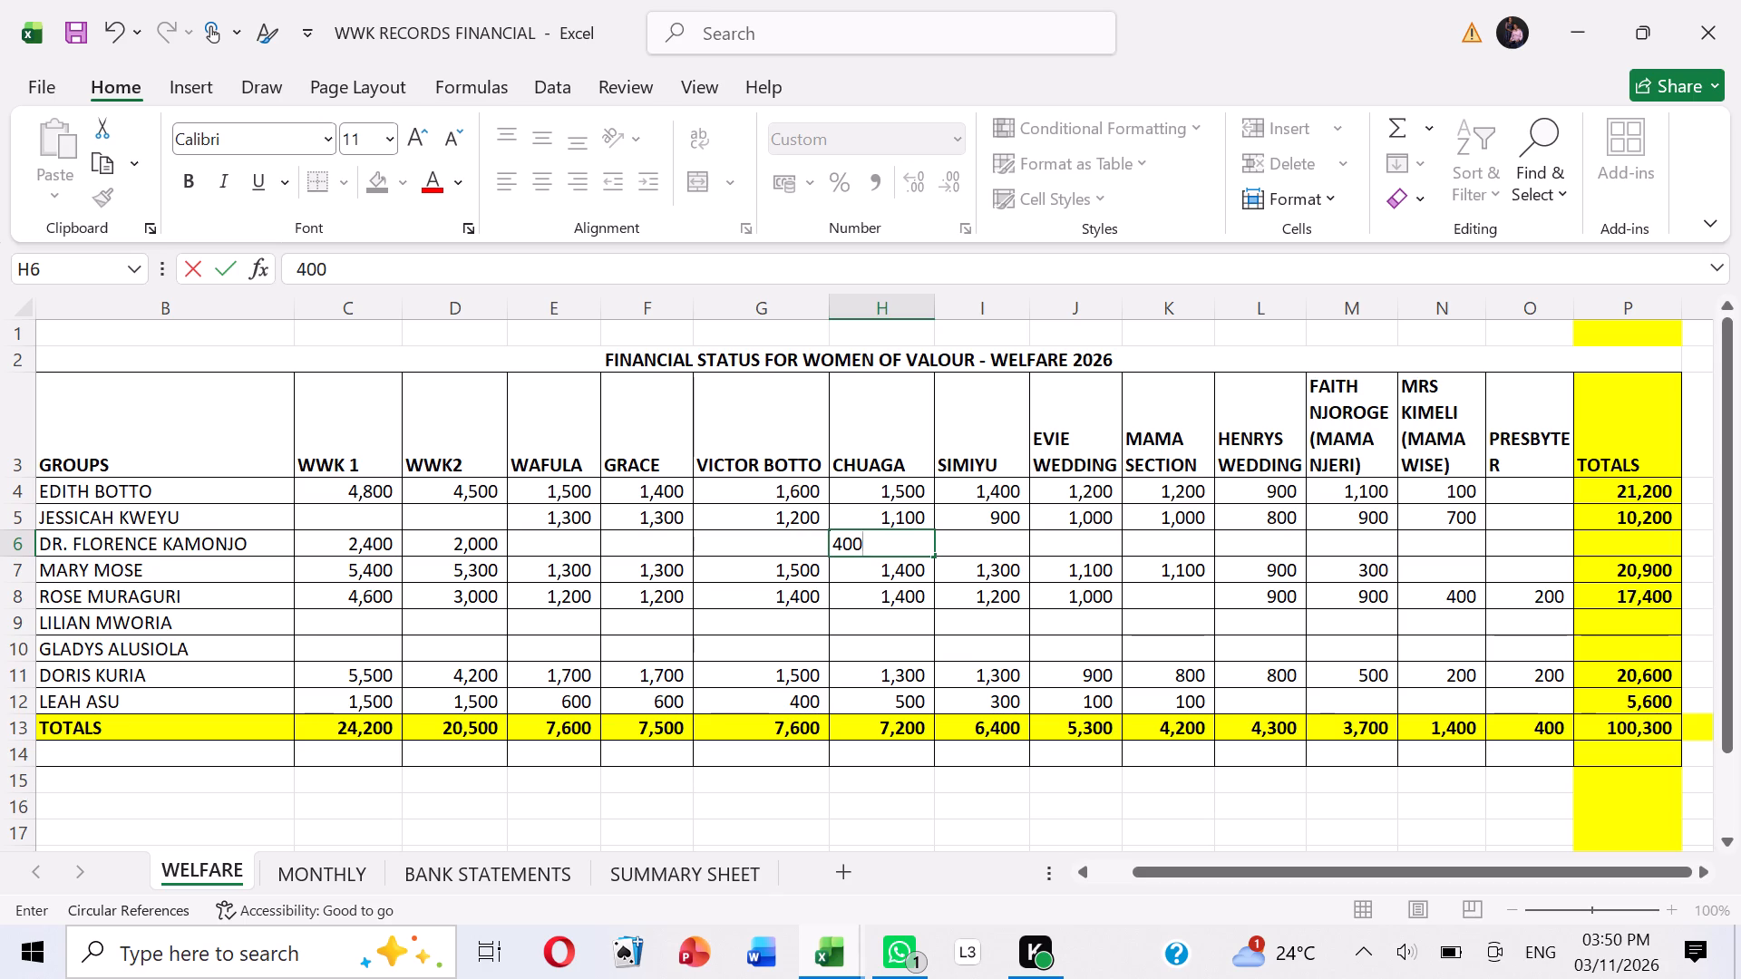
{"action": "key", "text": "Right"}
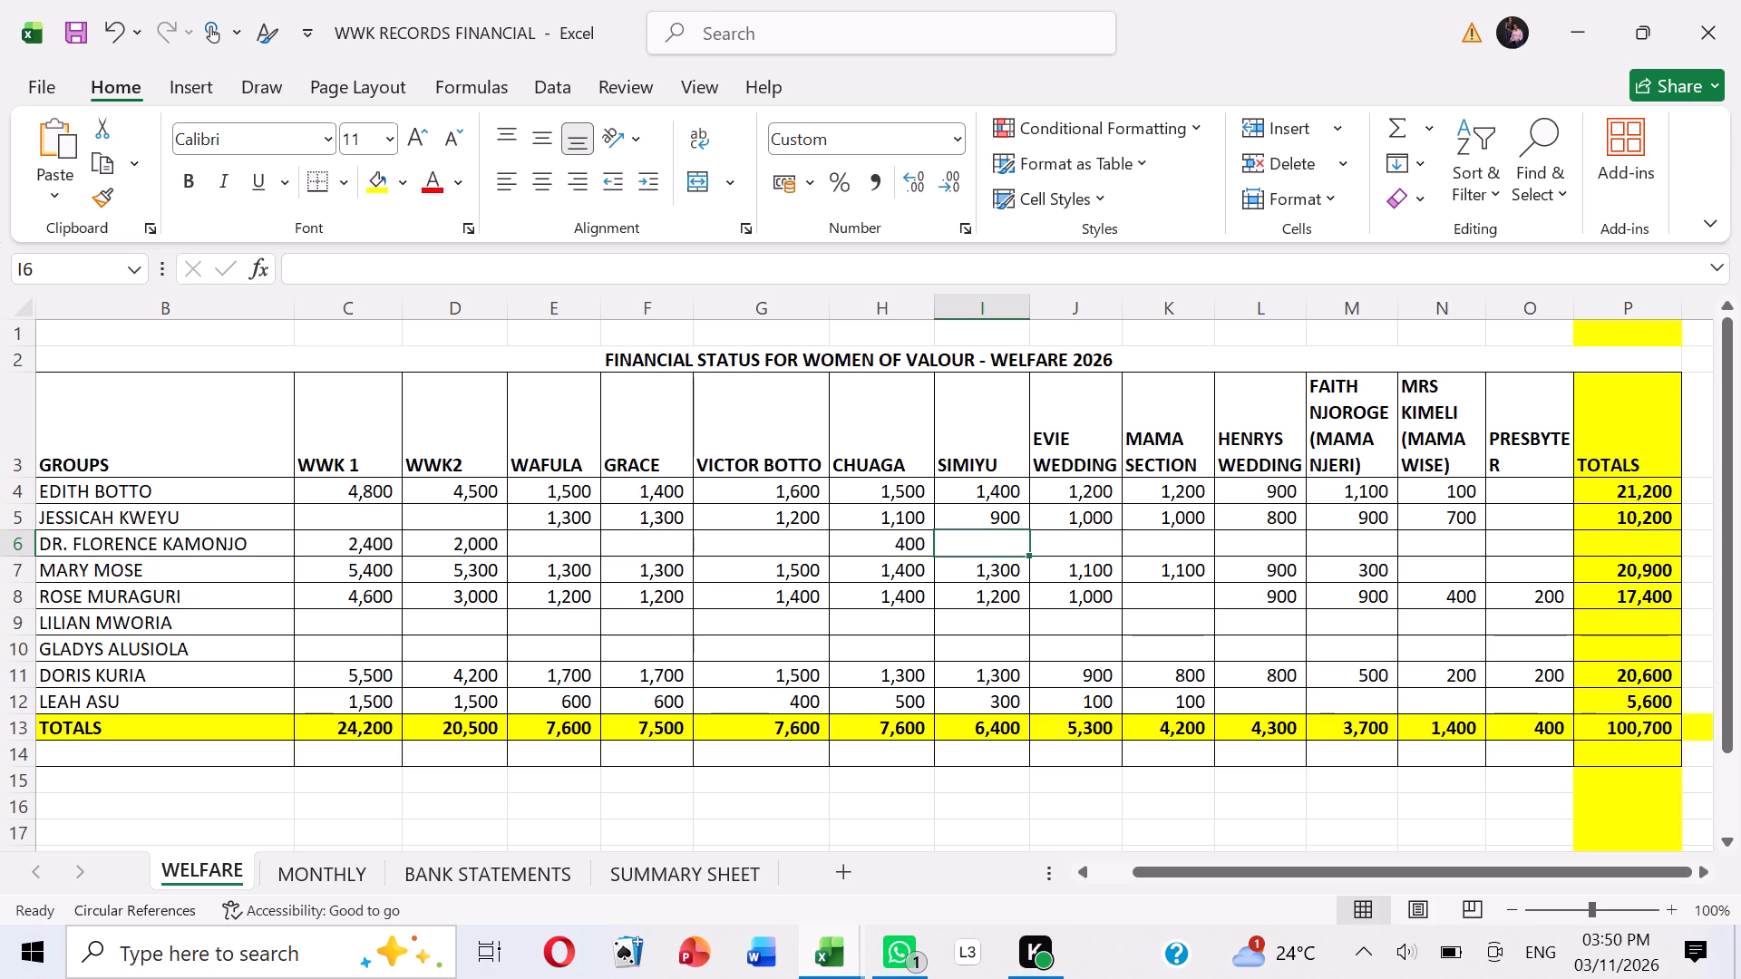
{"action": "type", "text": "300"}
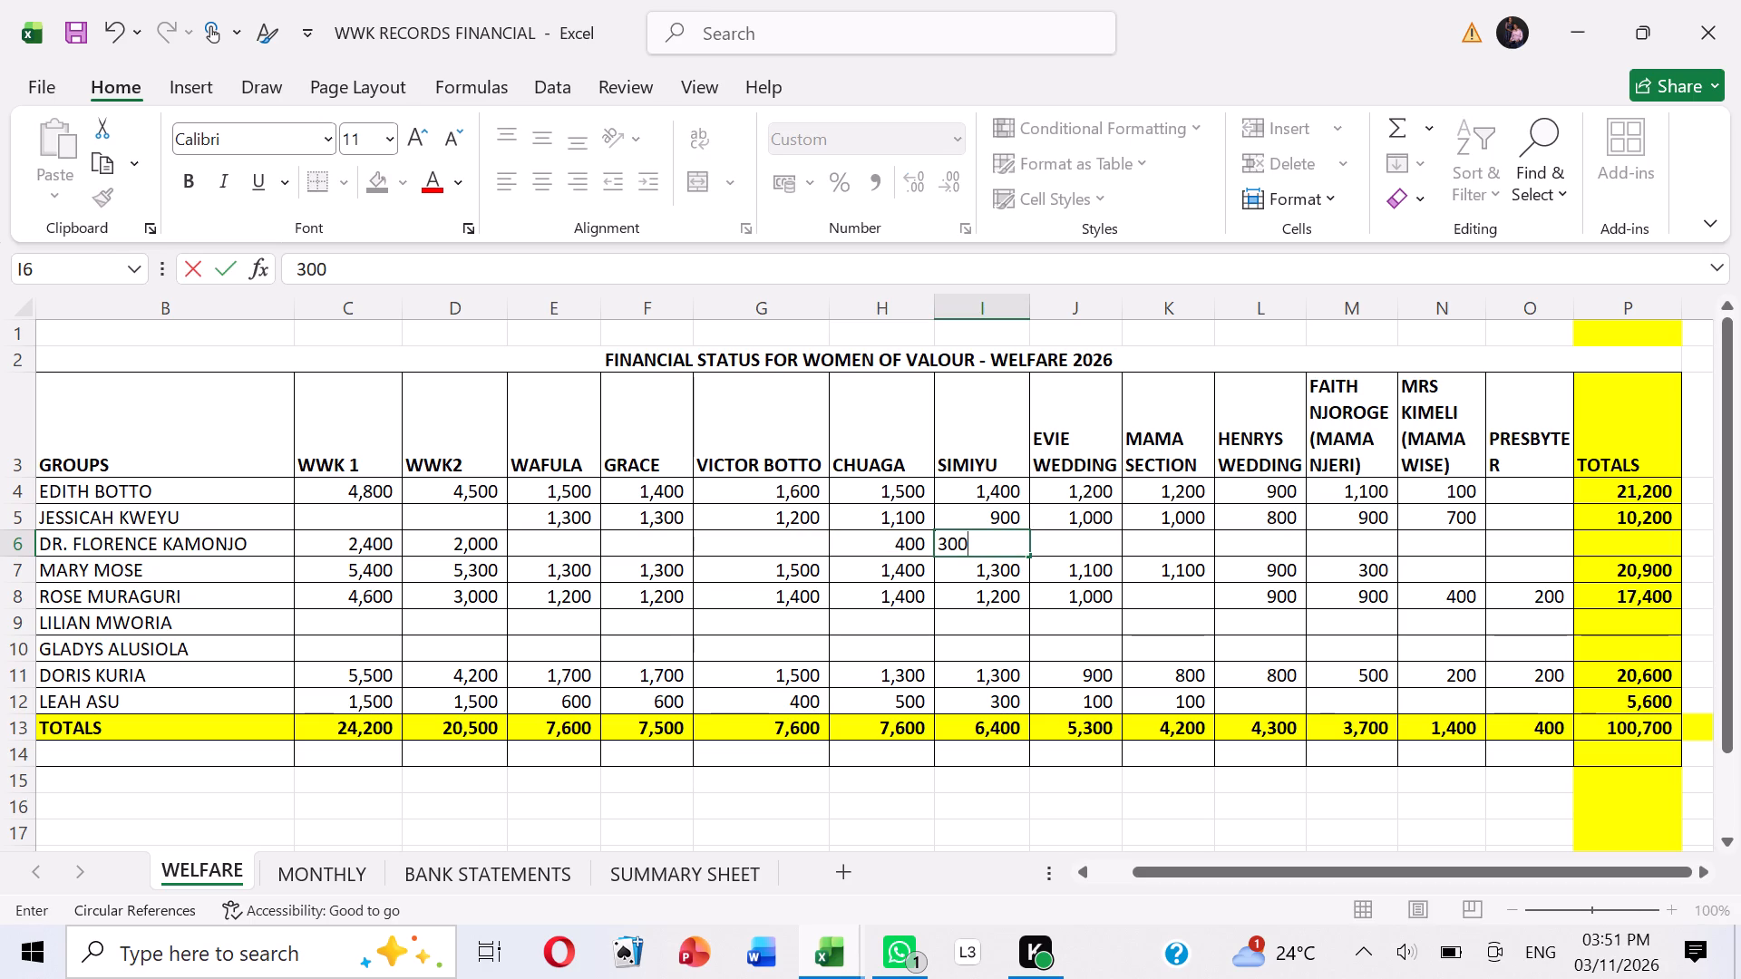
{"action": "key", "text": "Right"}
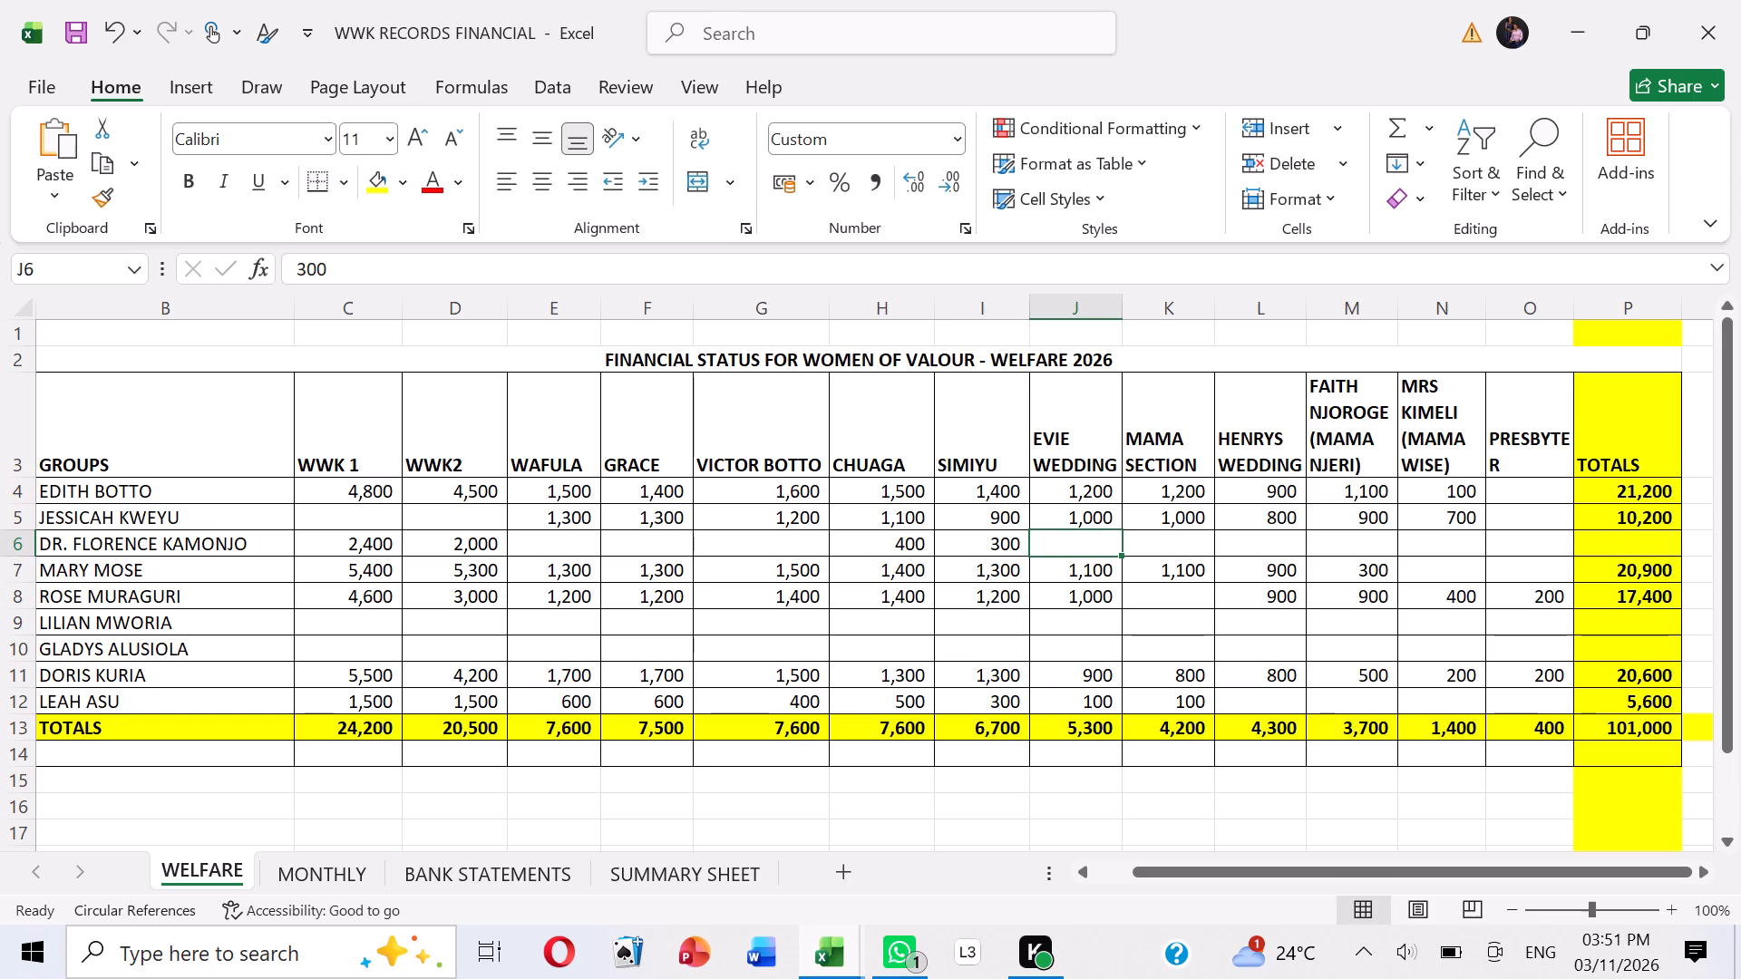
Enter 300 in row 6 under MAMA SECTION in K6 and under the MAMA NJERI column in M6.
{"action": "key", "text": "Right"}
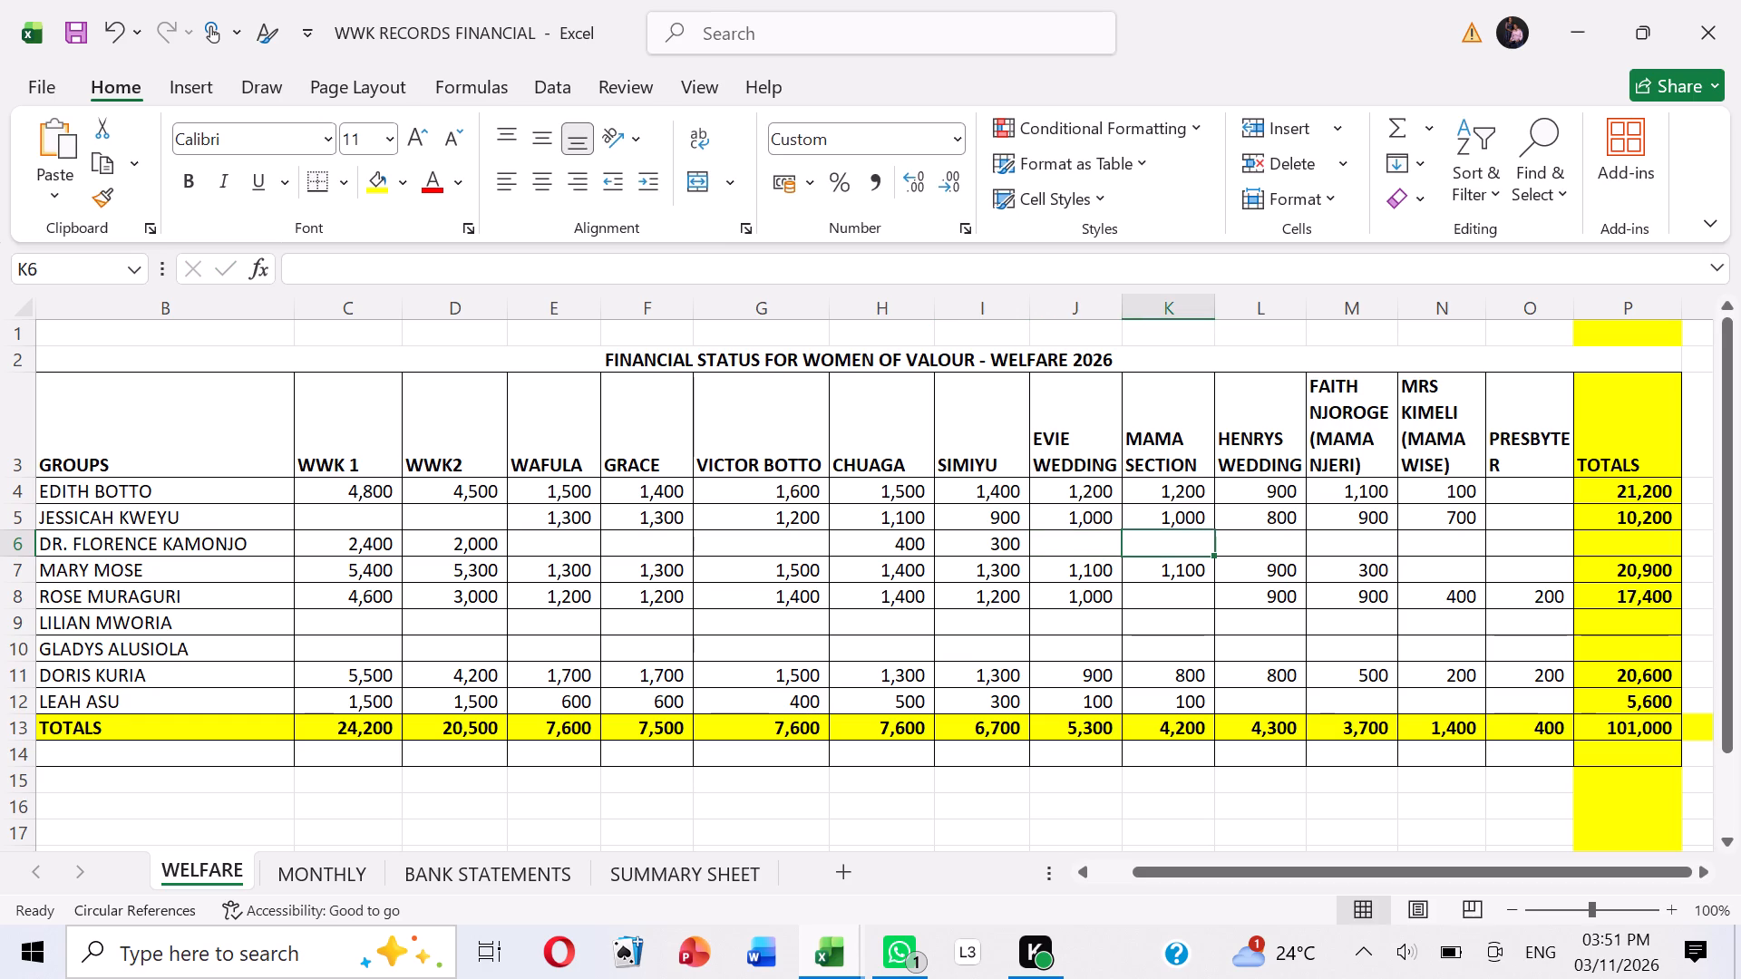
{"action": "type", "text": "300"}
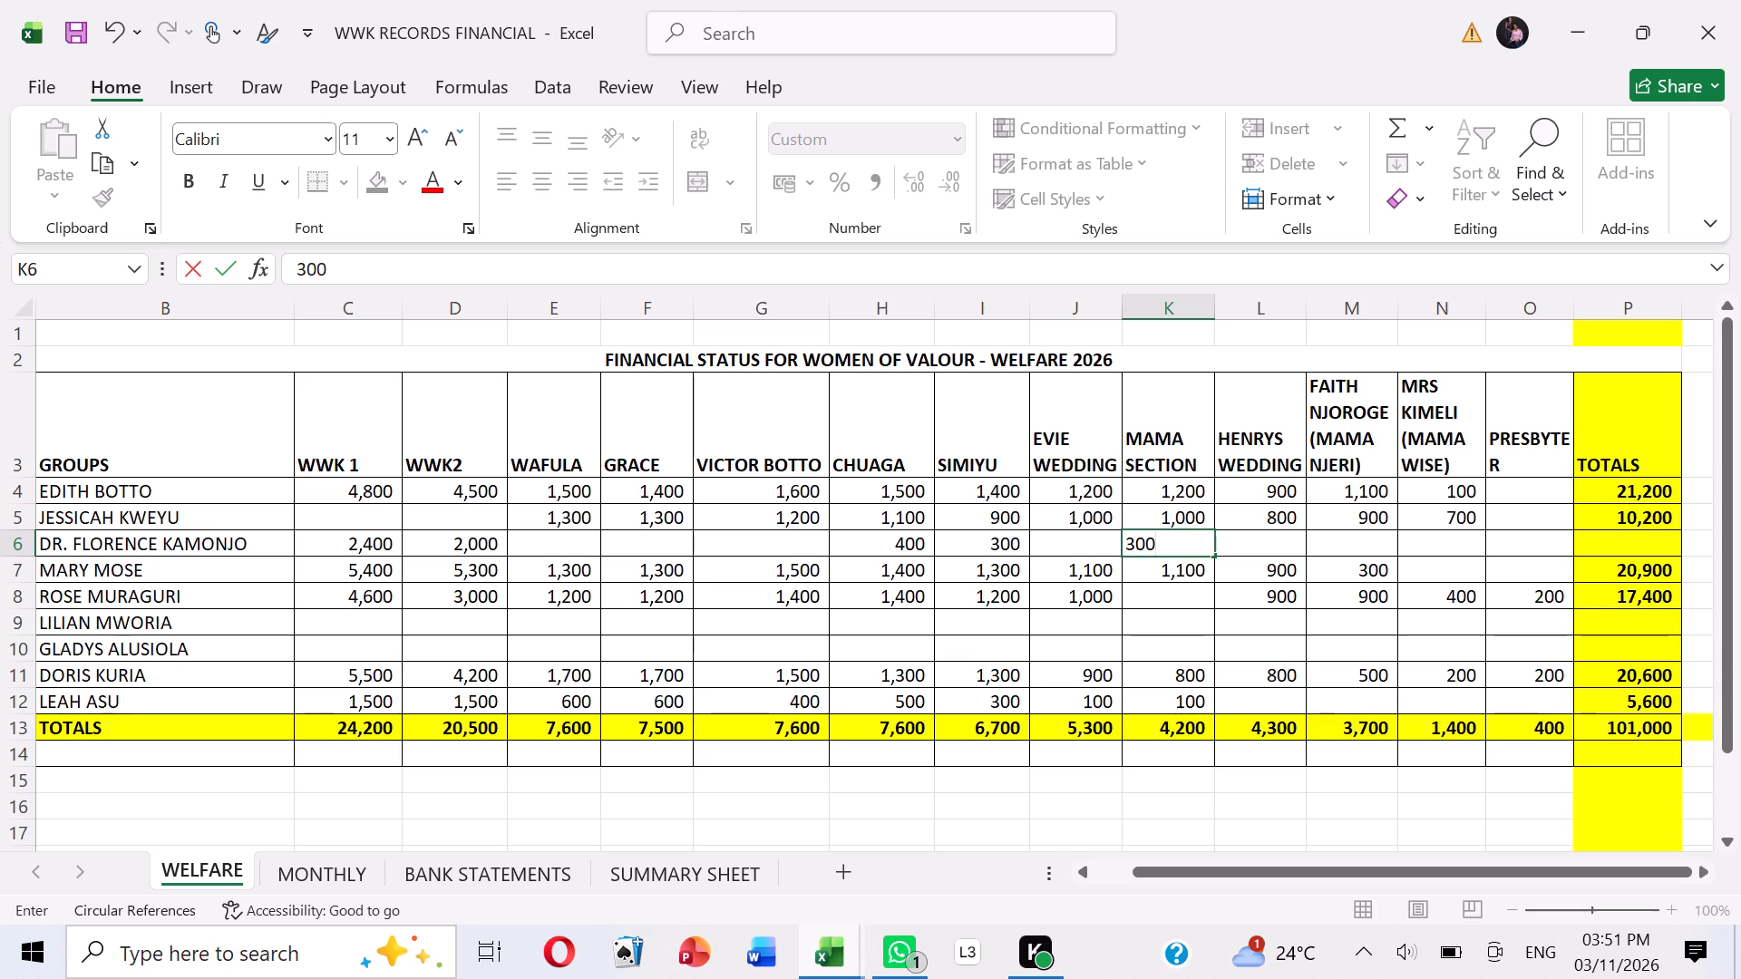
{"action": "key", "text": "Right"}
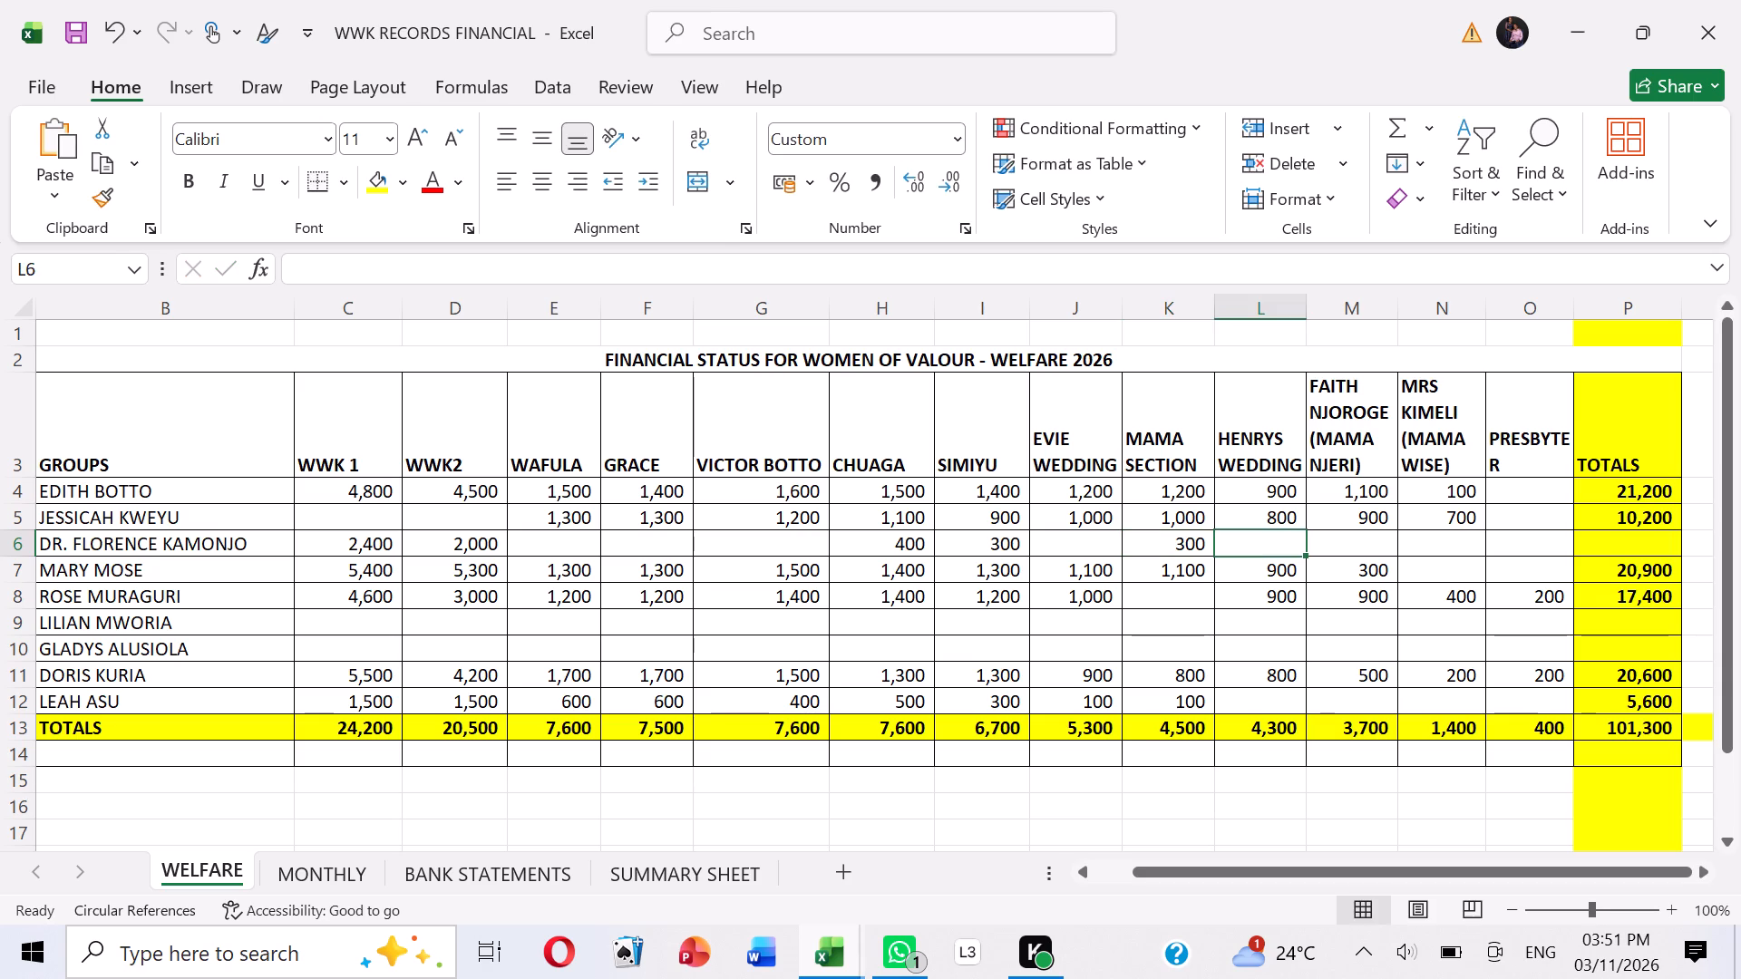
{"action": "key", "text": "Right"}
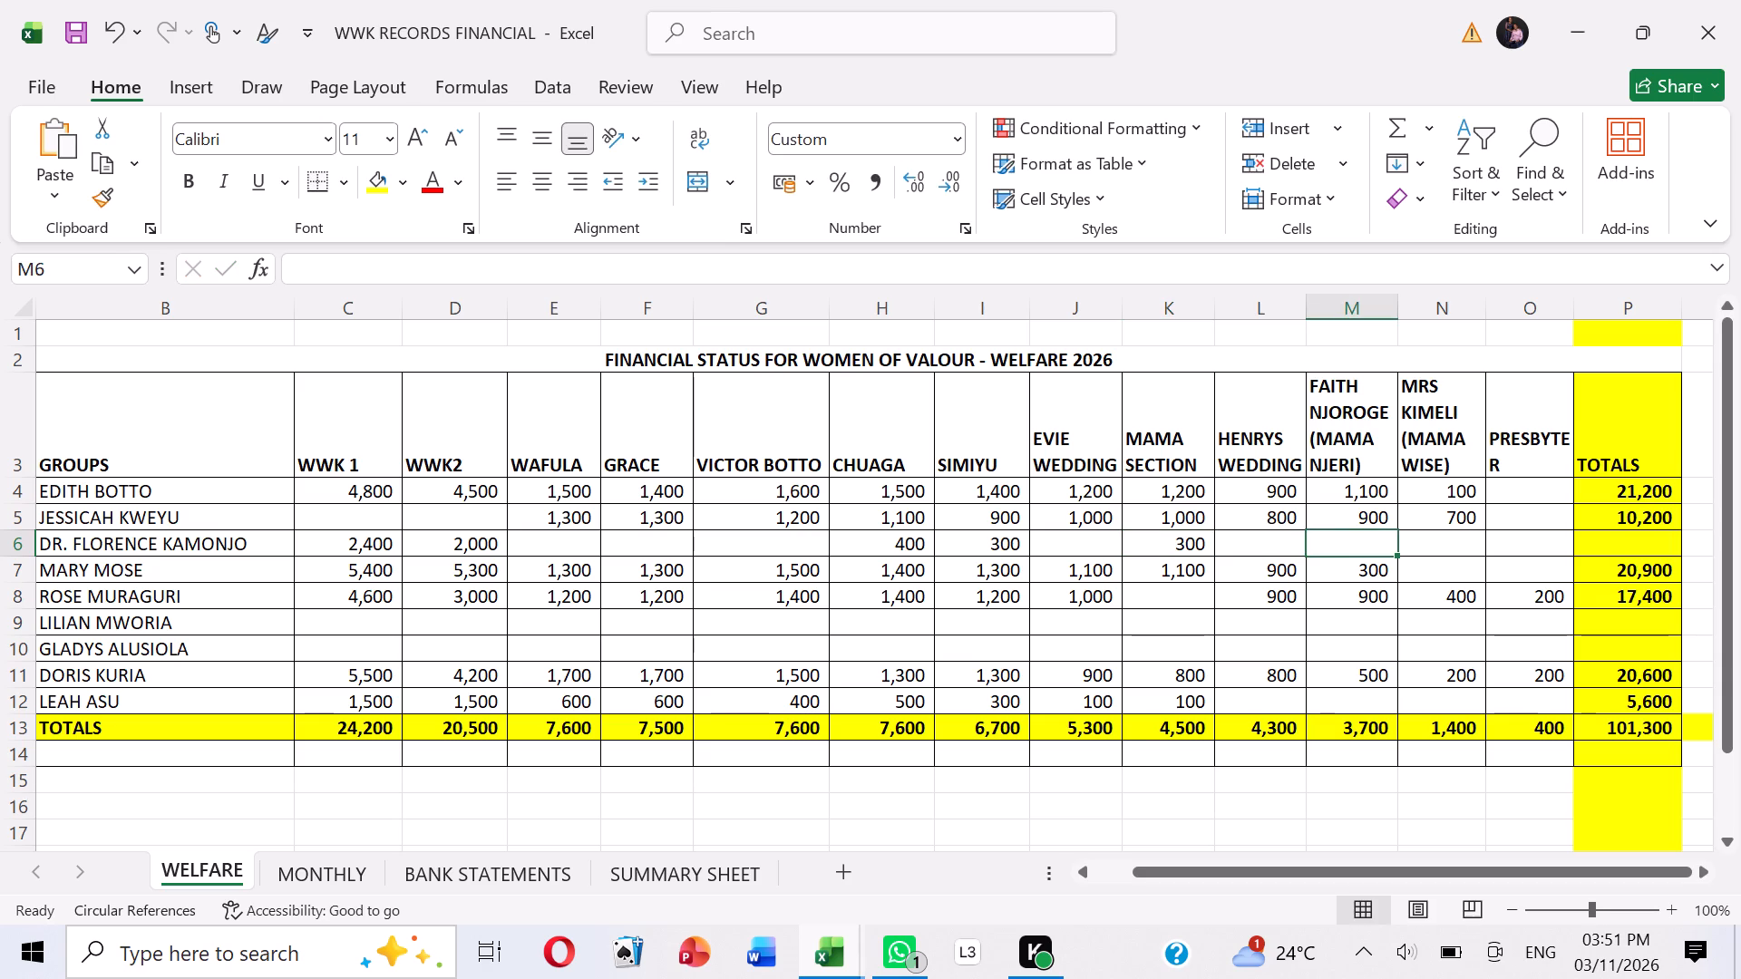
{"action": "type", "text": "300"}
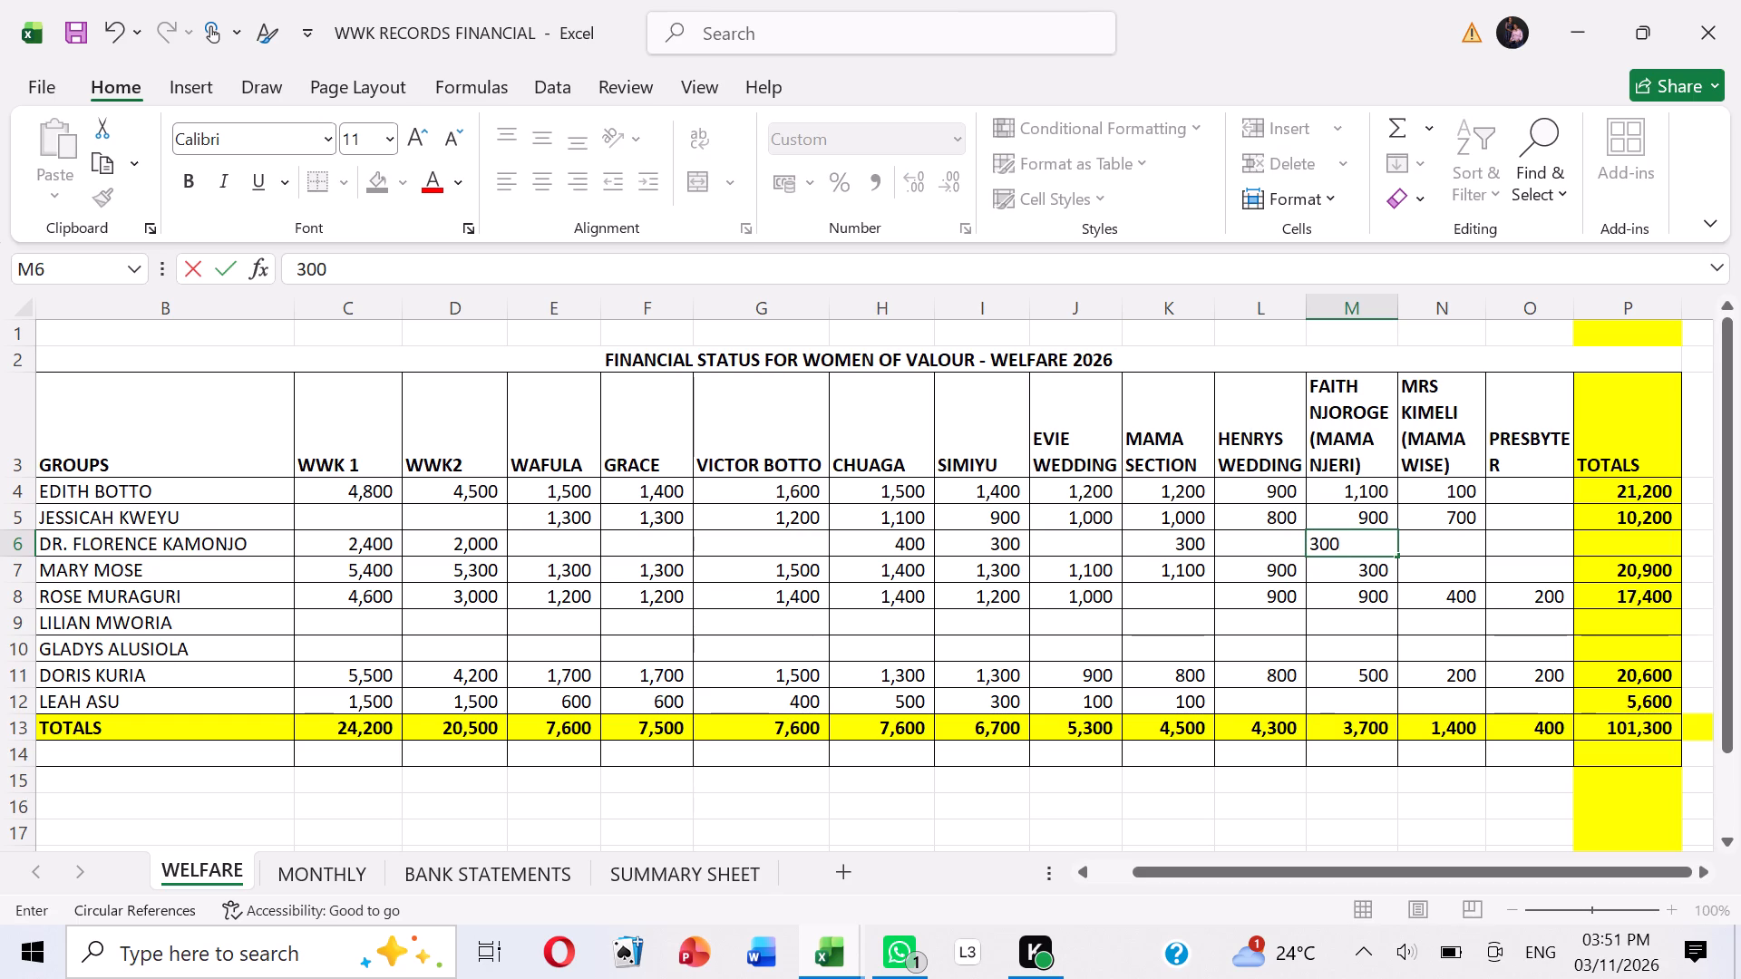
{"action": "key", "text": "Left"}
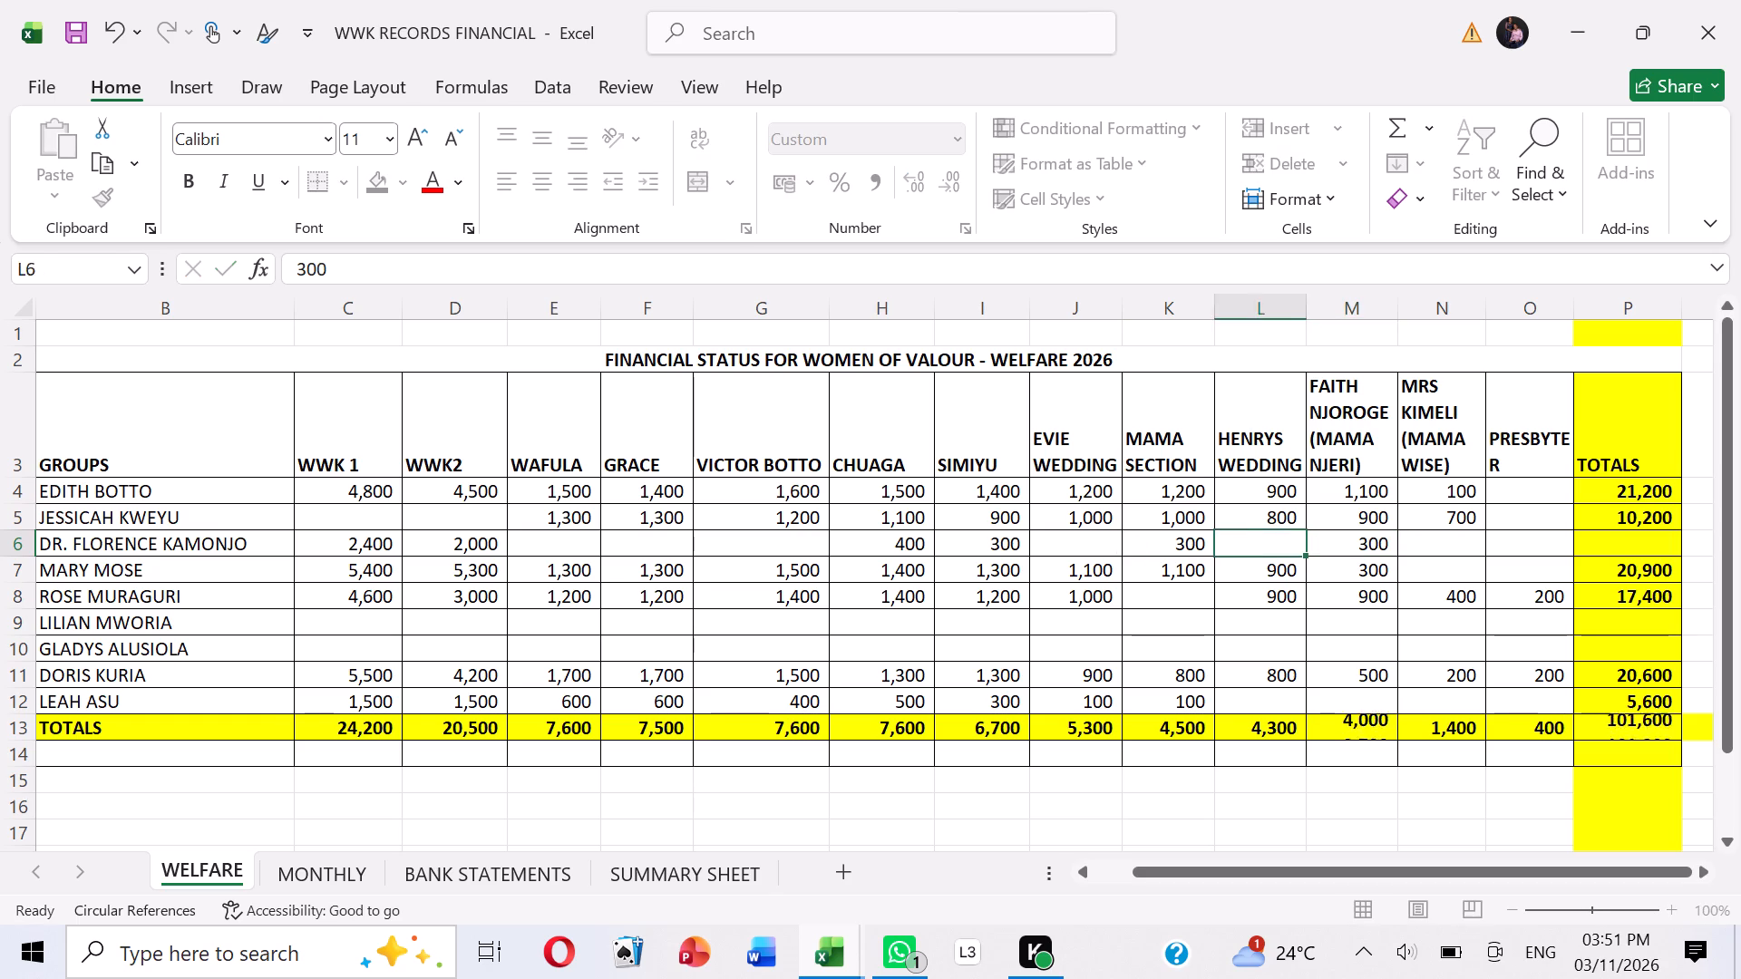
Enter 300 in row 6 for both wedding columns, J6 and L6, and for the MAMA WISE column, N6.
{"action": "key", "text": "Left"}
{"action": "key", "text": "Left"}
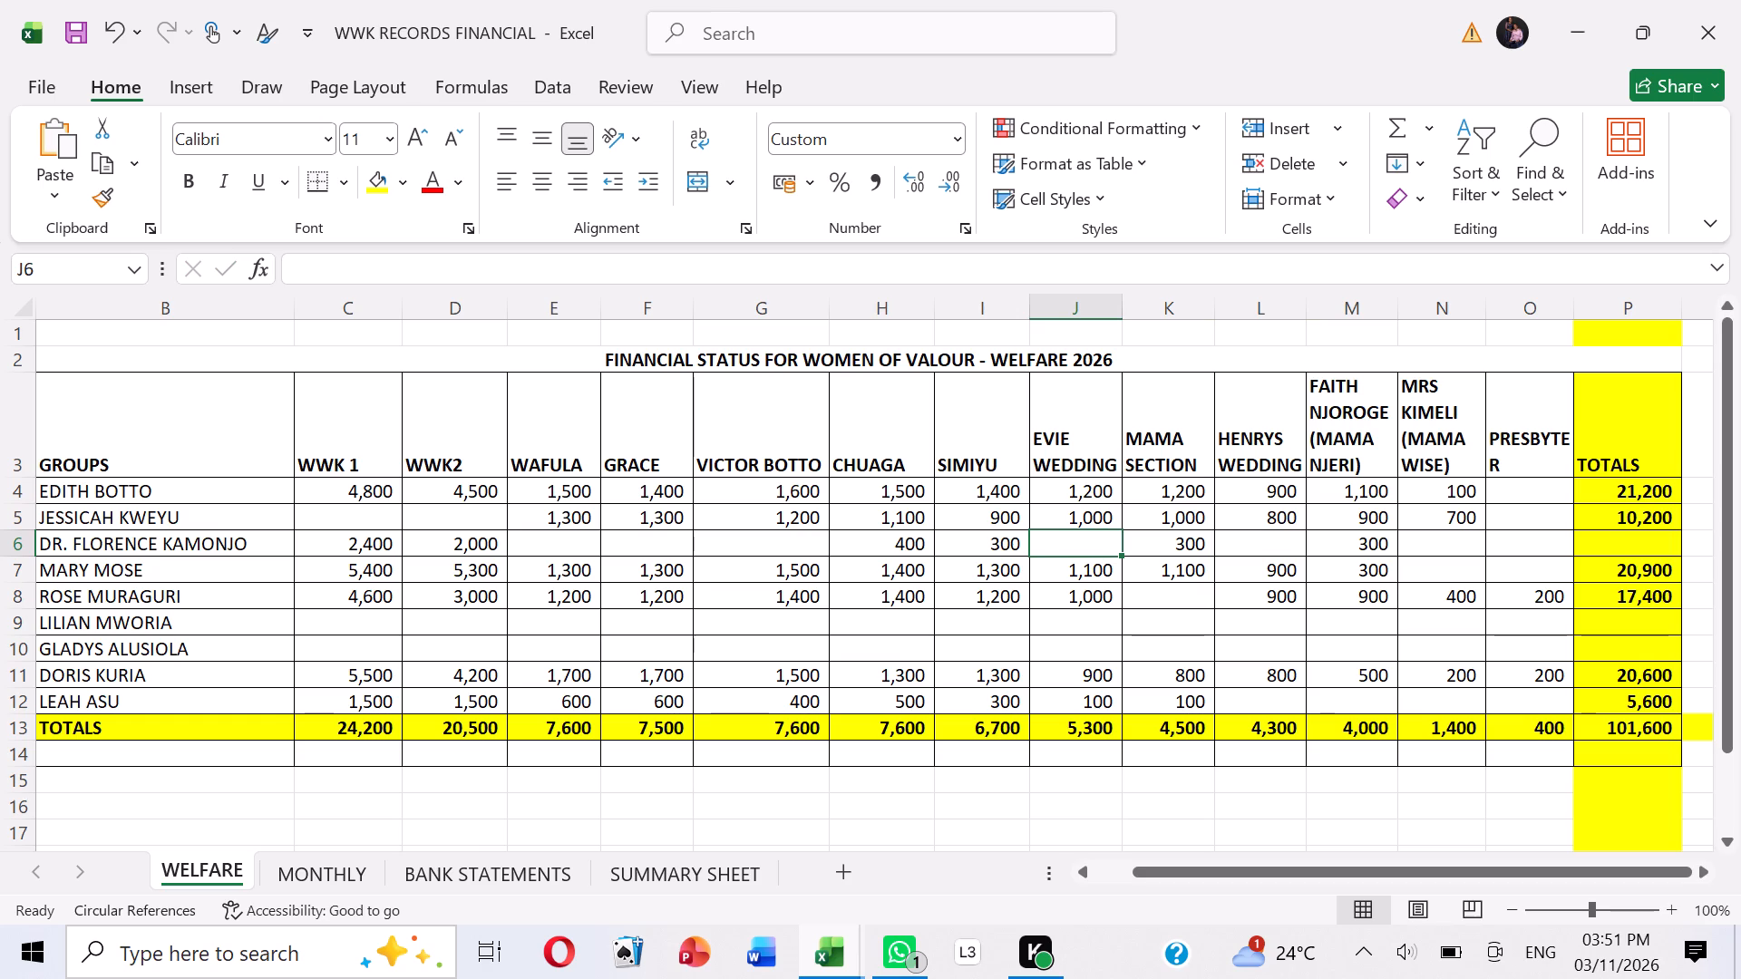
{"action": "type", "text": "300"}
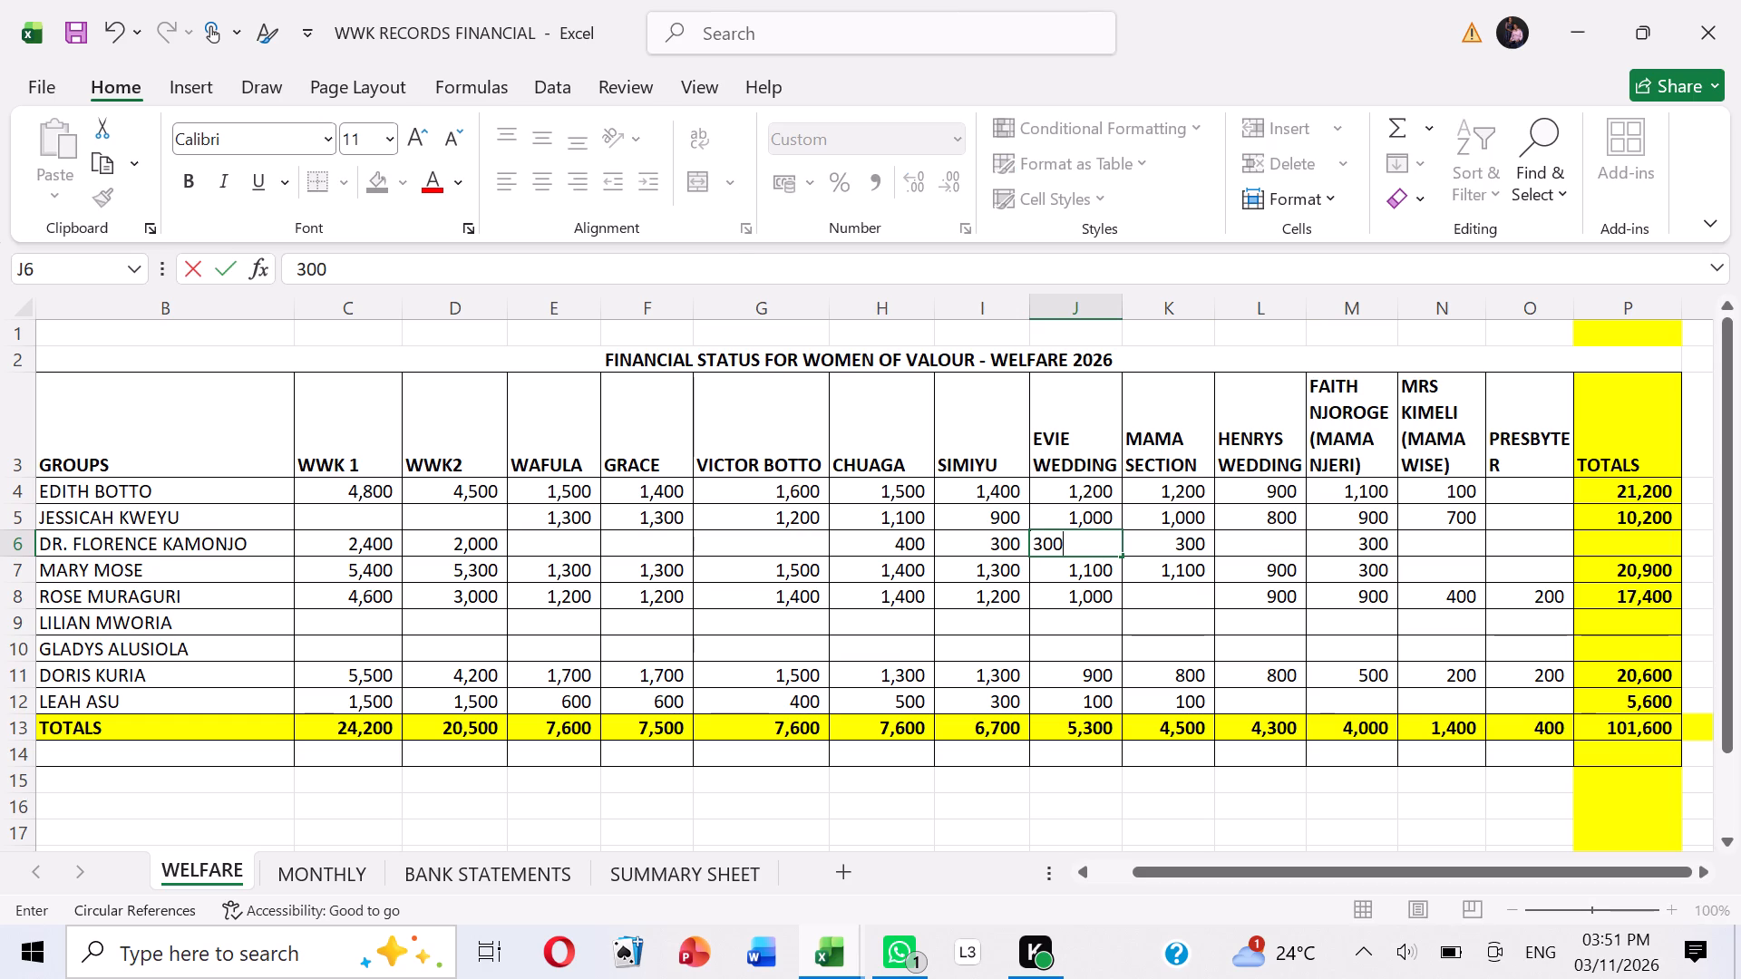
{"action": "left_click", "coordinate": [1182, 595]}
{"action": "left_click", "coordinate": [1232, 549]}
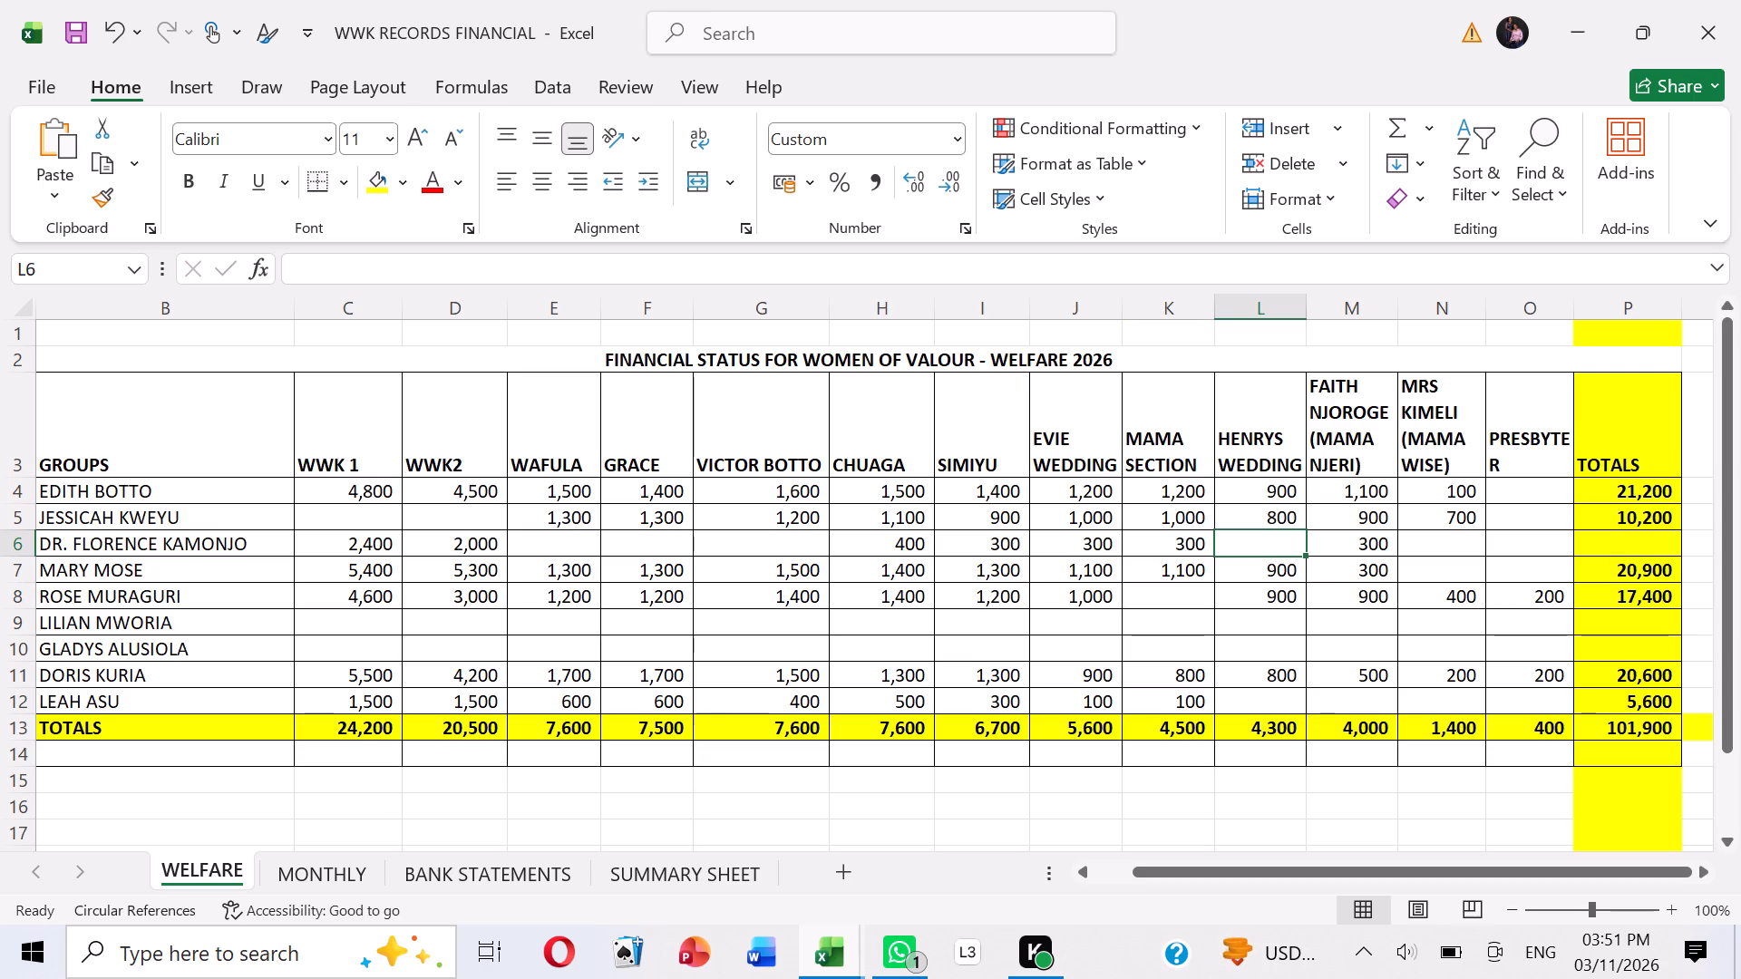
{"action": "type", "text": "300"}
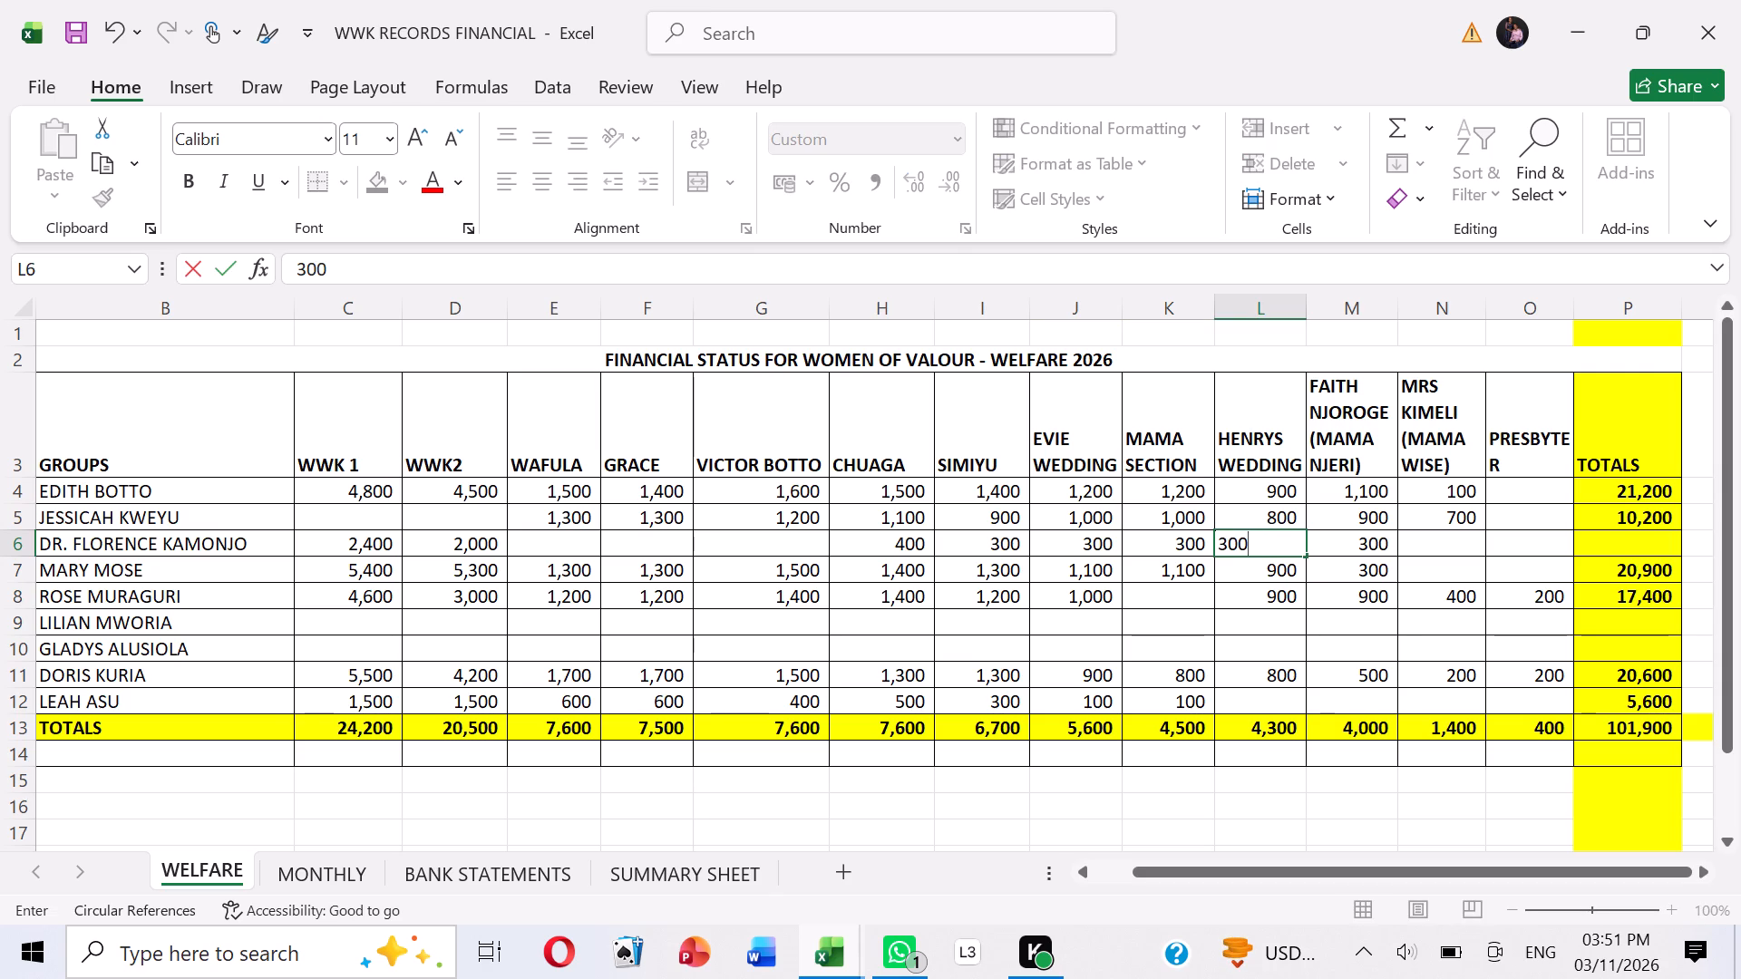
{"action": "left_click", "coordinate": [1322, 601]}
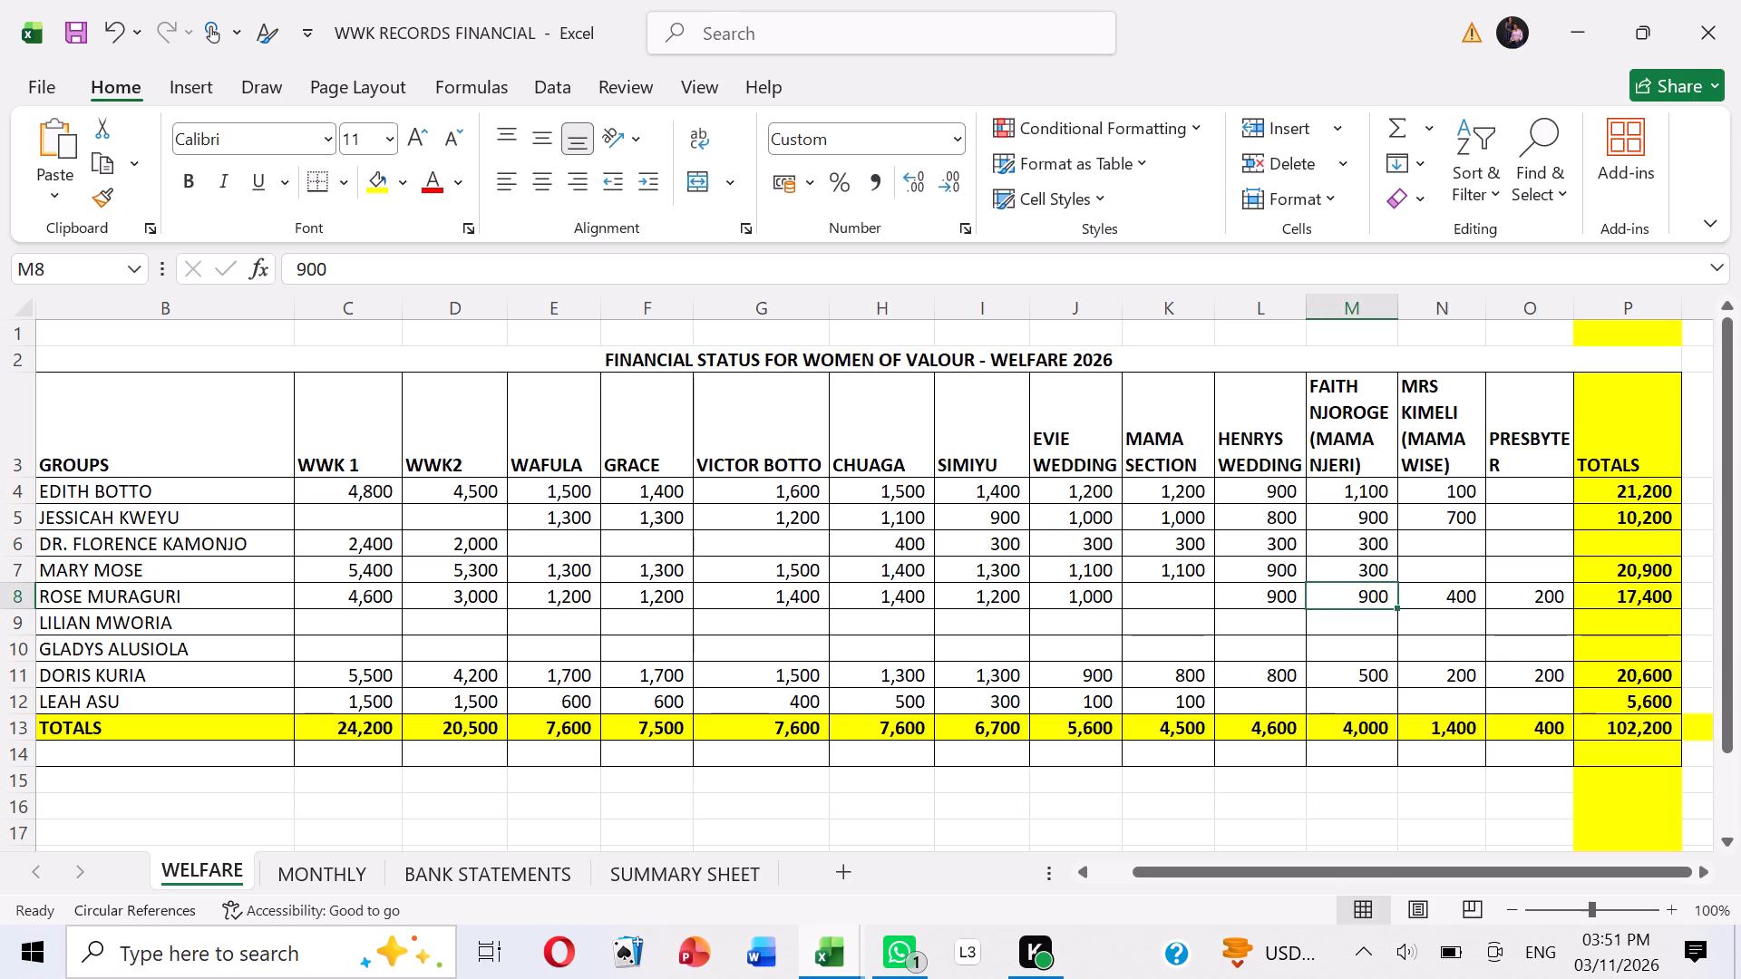
{"action": "left_click", "coordinate": [1435, 547]}
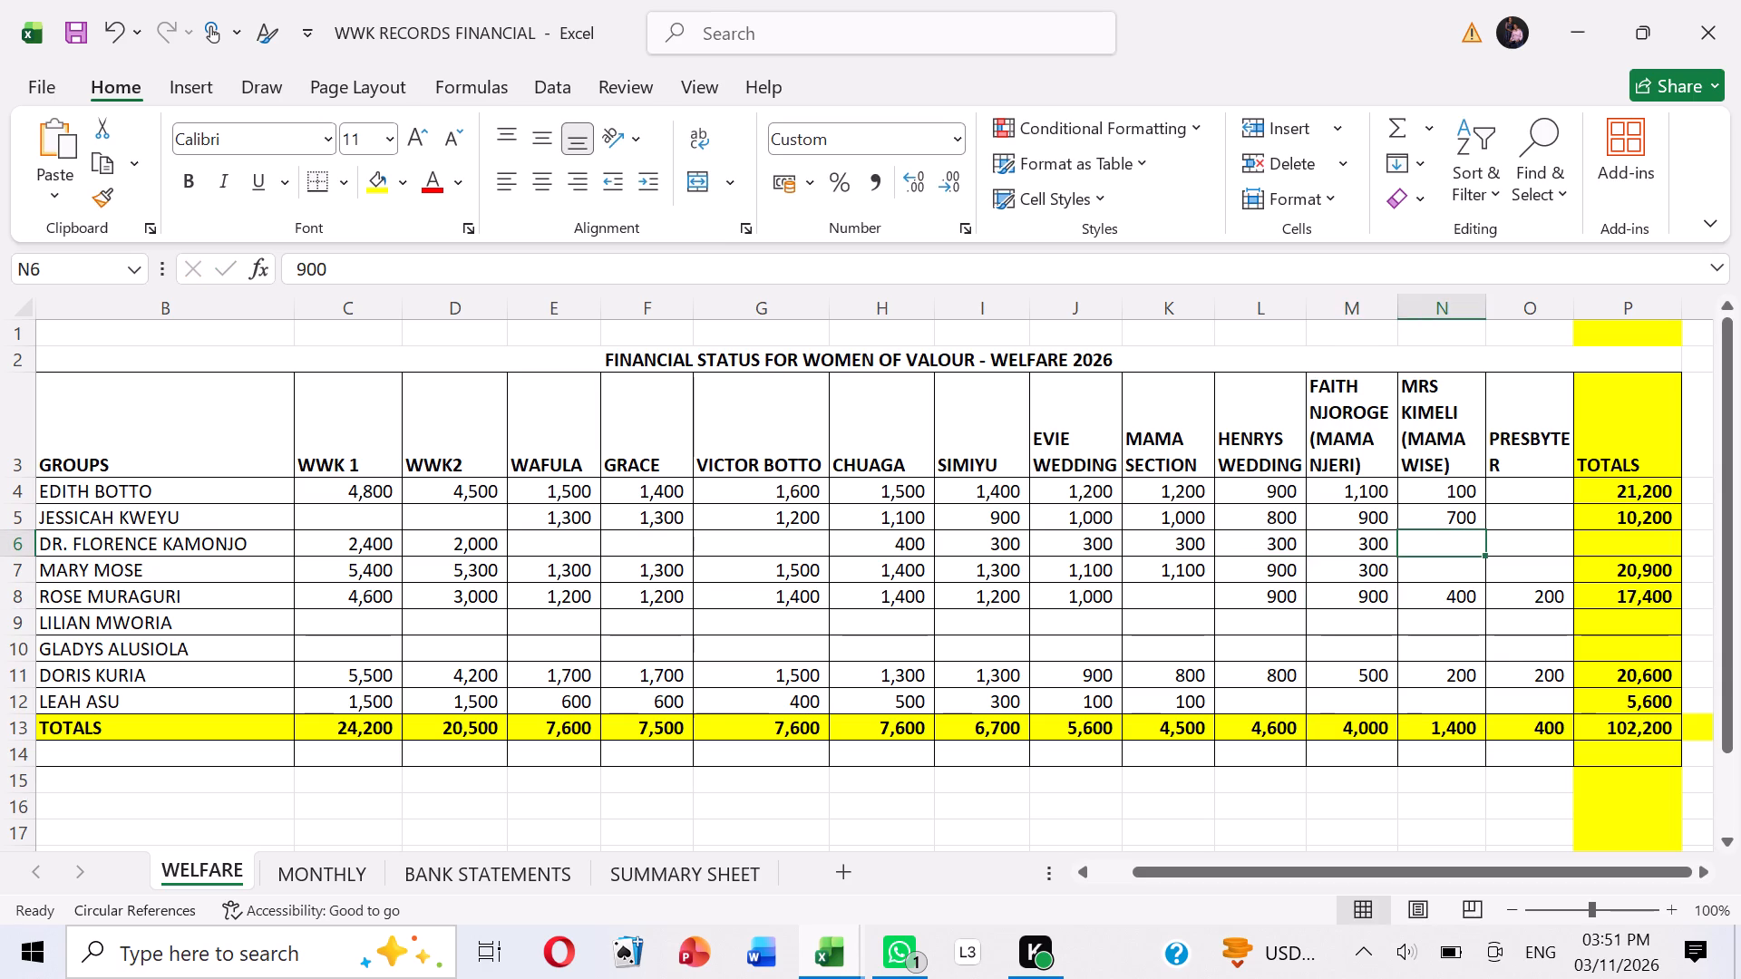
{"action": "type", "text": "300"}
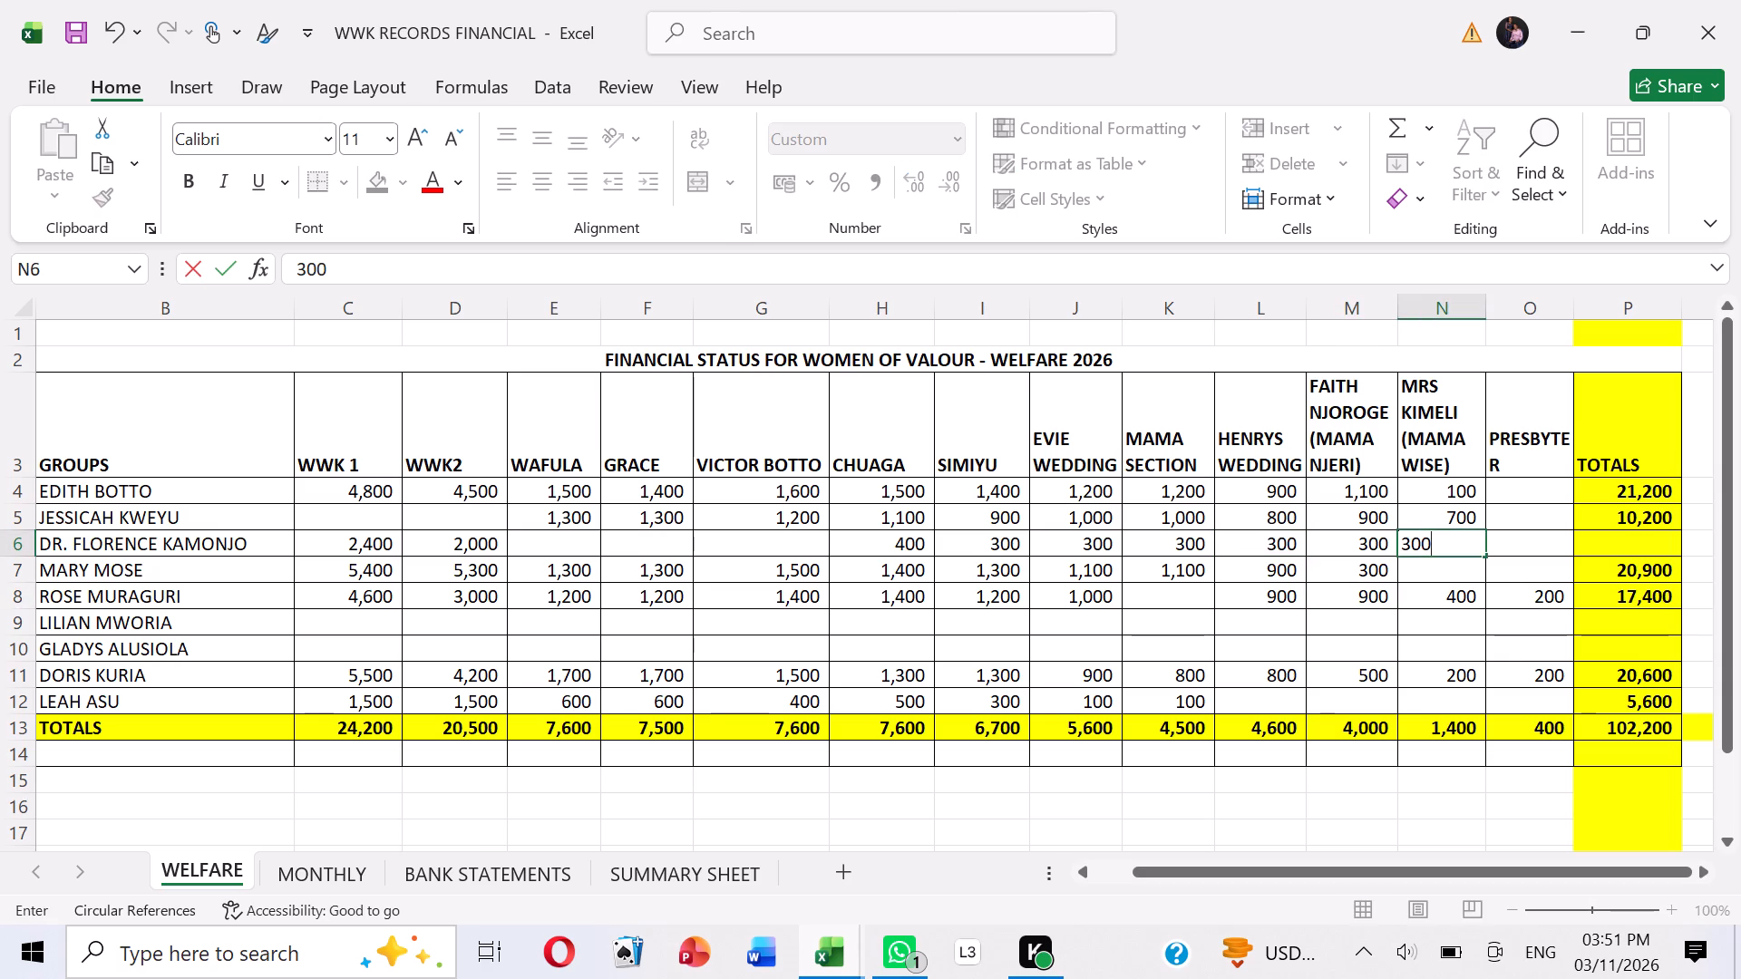
{"action": "left_click", "coordinate": [1532, 548]}
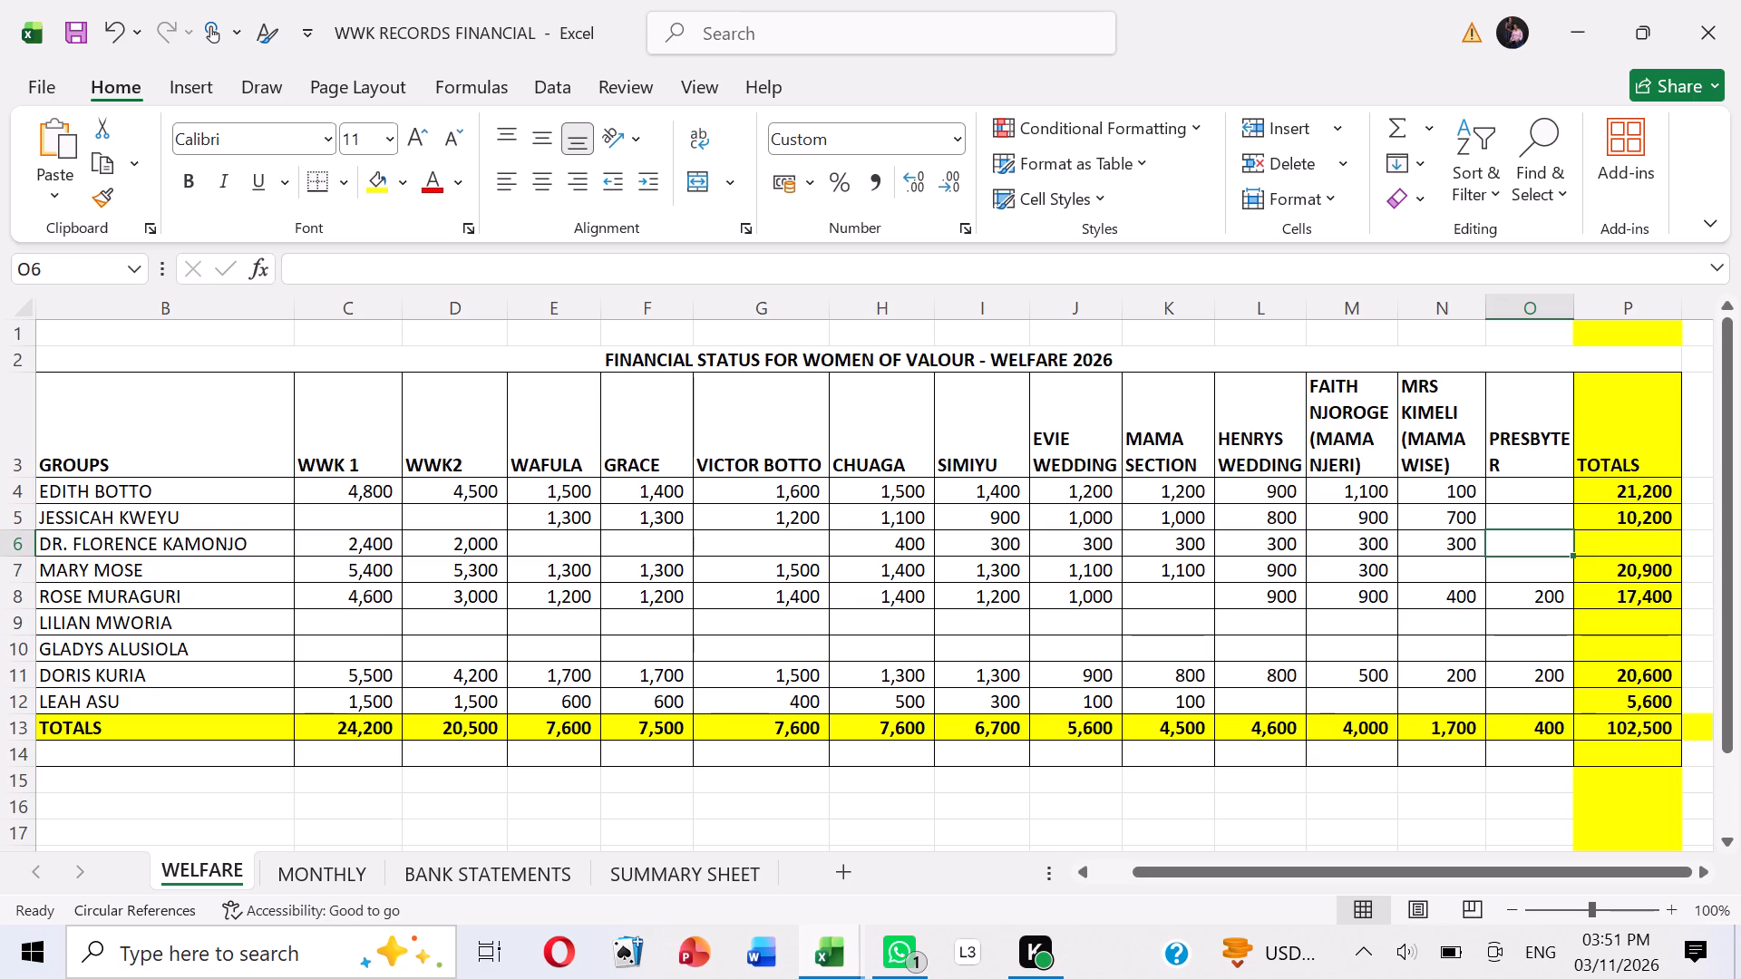
AutoSum the welfare amounts over C4:P13 to fill the row and column totals, and save the workbook.
{"action": "left_click_drag", "start_coordinate": [373, 492], "coordinate": [1621, 729]}
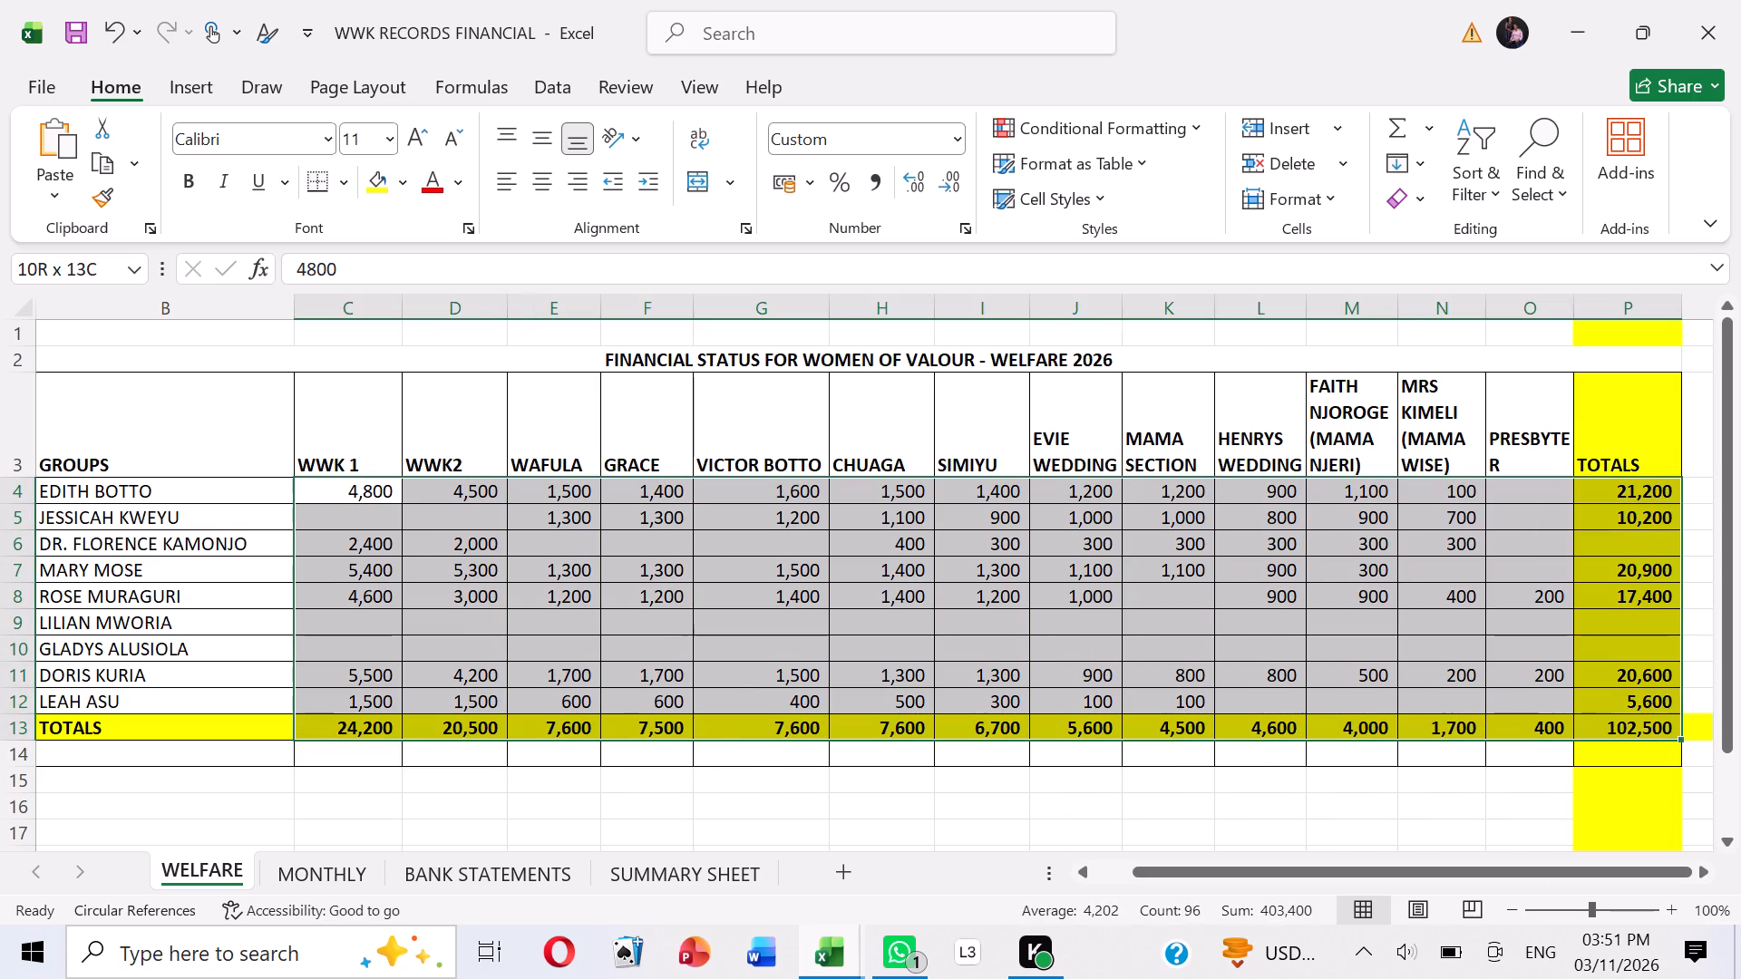
{"action": "left_click_drag", "start_coordinate": [1621, 729], "coordinate": [1626, 727]}
{"action": "left_click", "coordinate": [1389, 122]}
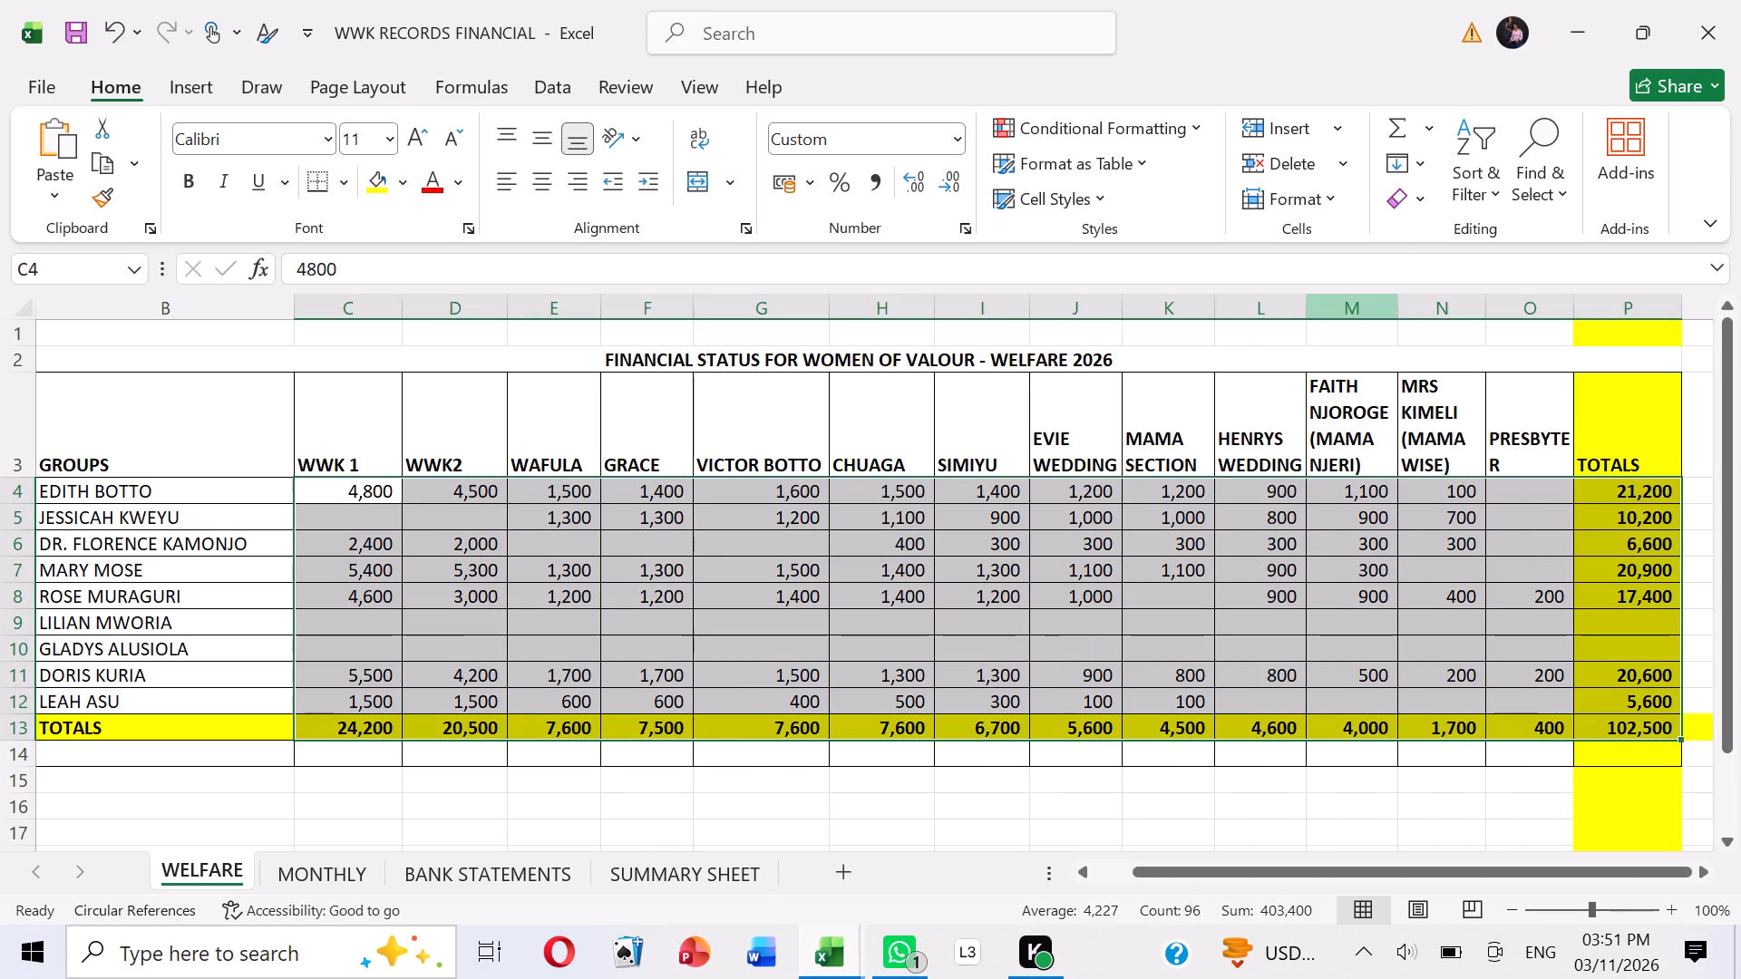
{"action": "left_click", "coordinate": [1334, 631]}
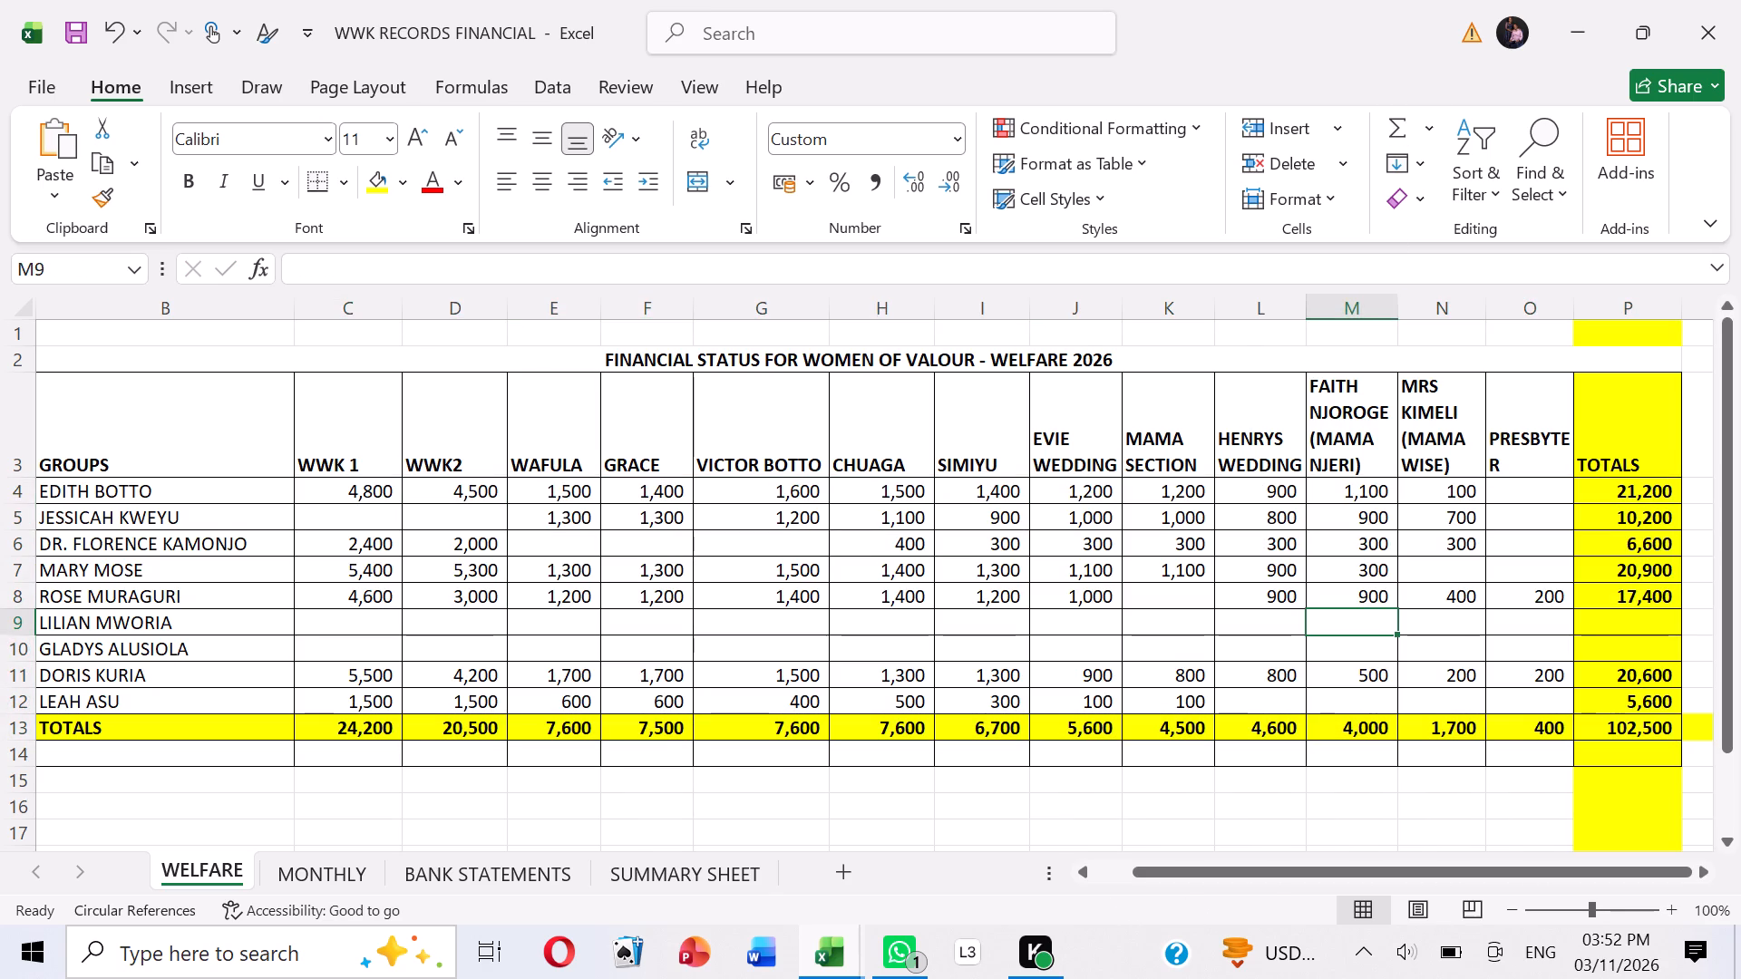
{"action": "left_click", "coordinate": [1551, 541]}
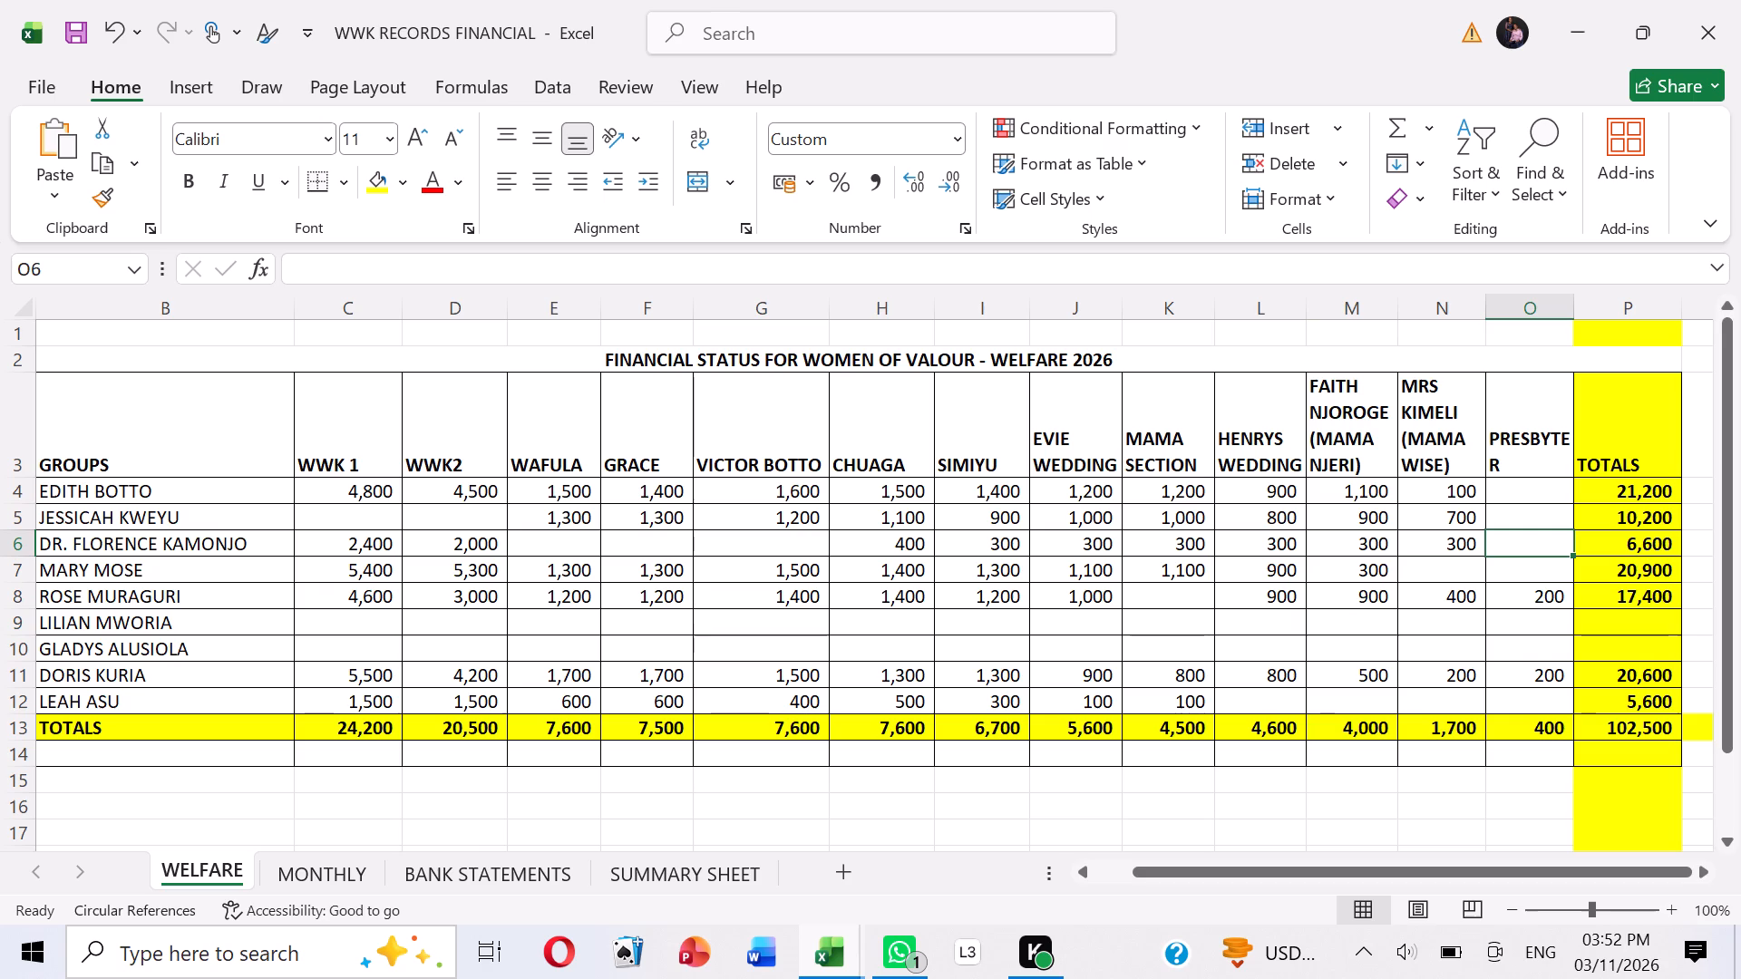
{"action": "left_click", "coordinate": [1535, 497]}
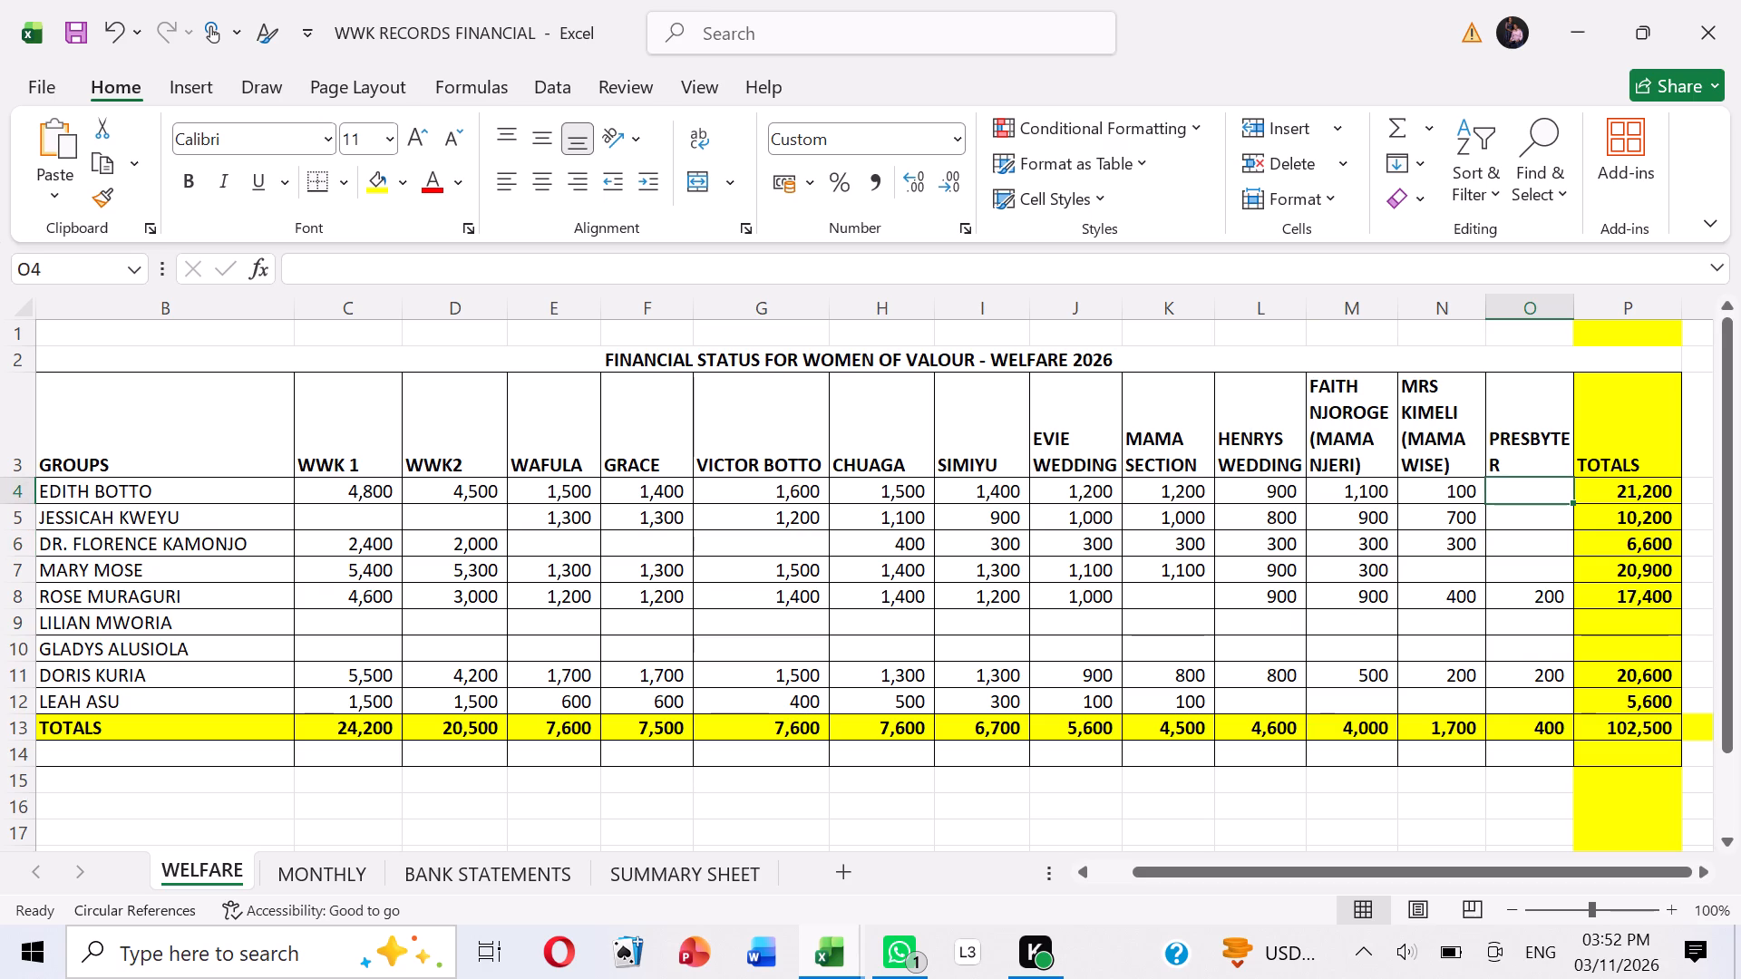
{"action": "left_click", "coordinate": [1542, 520]}
{"action": "left_click", "coordinate": [1551, 544]}
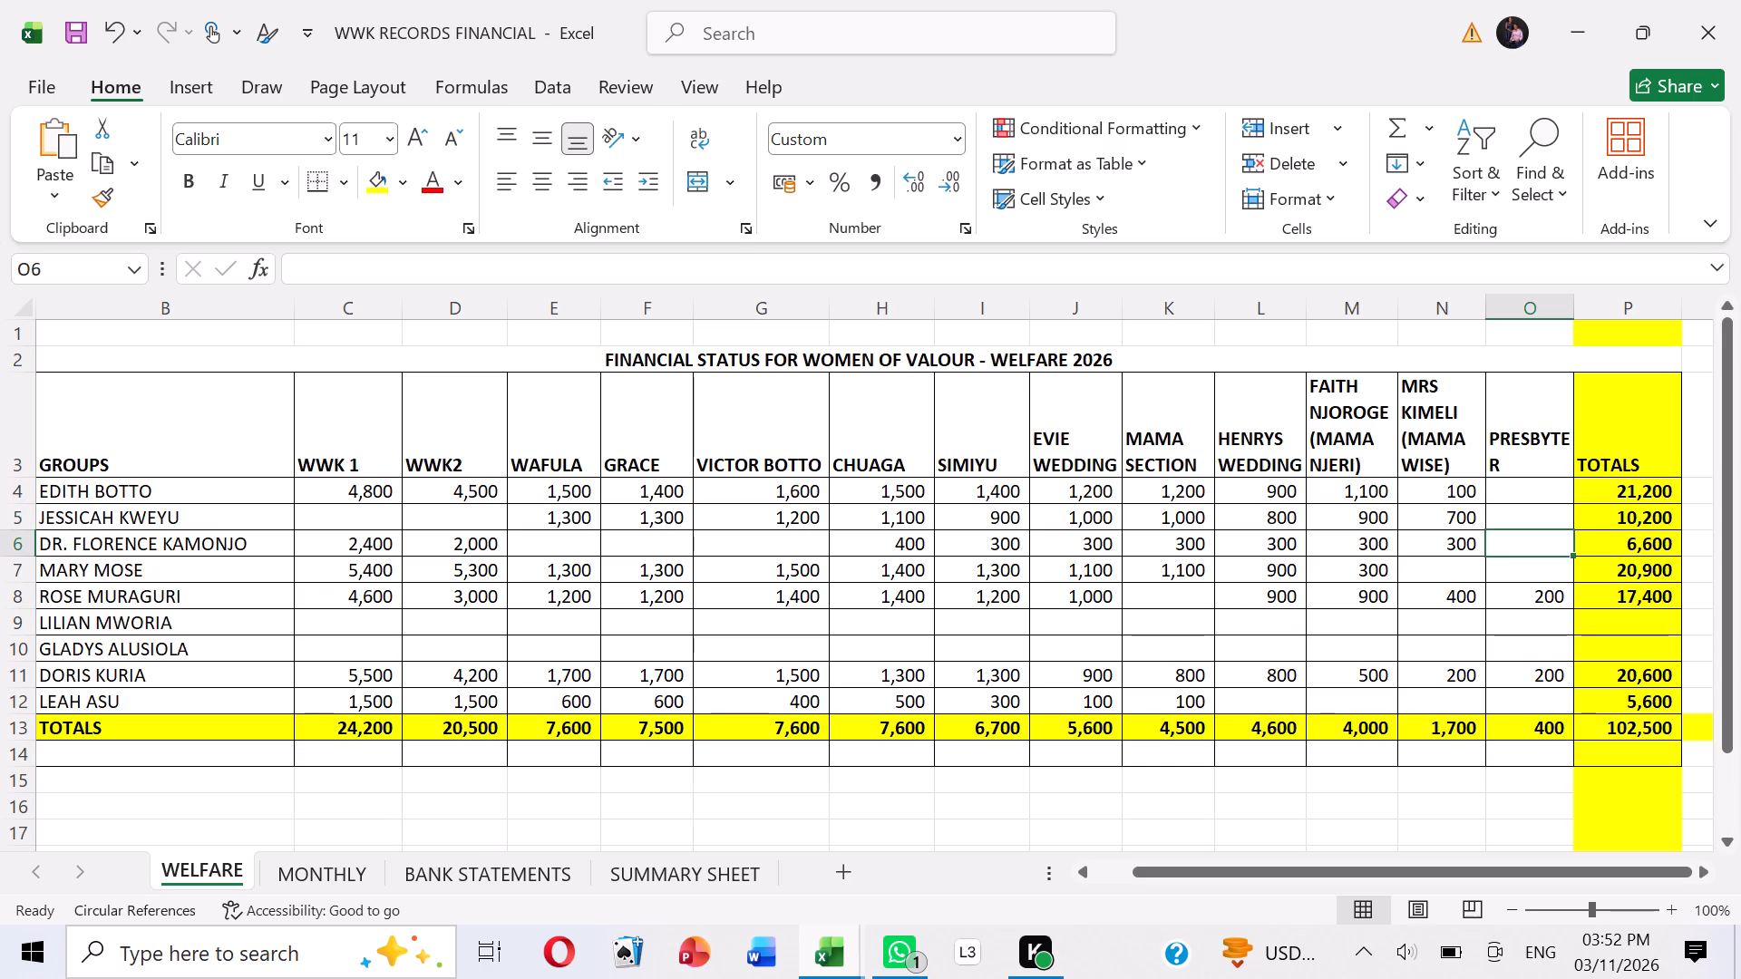
{"action": "left_click", "coordinate": [76, 22]}
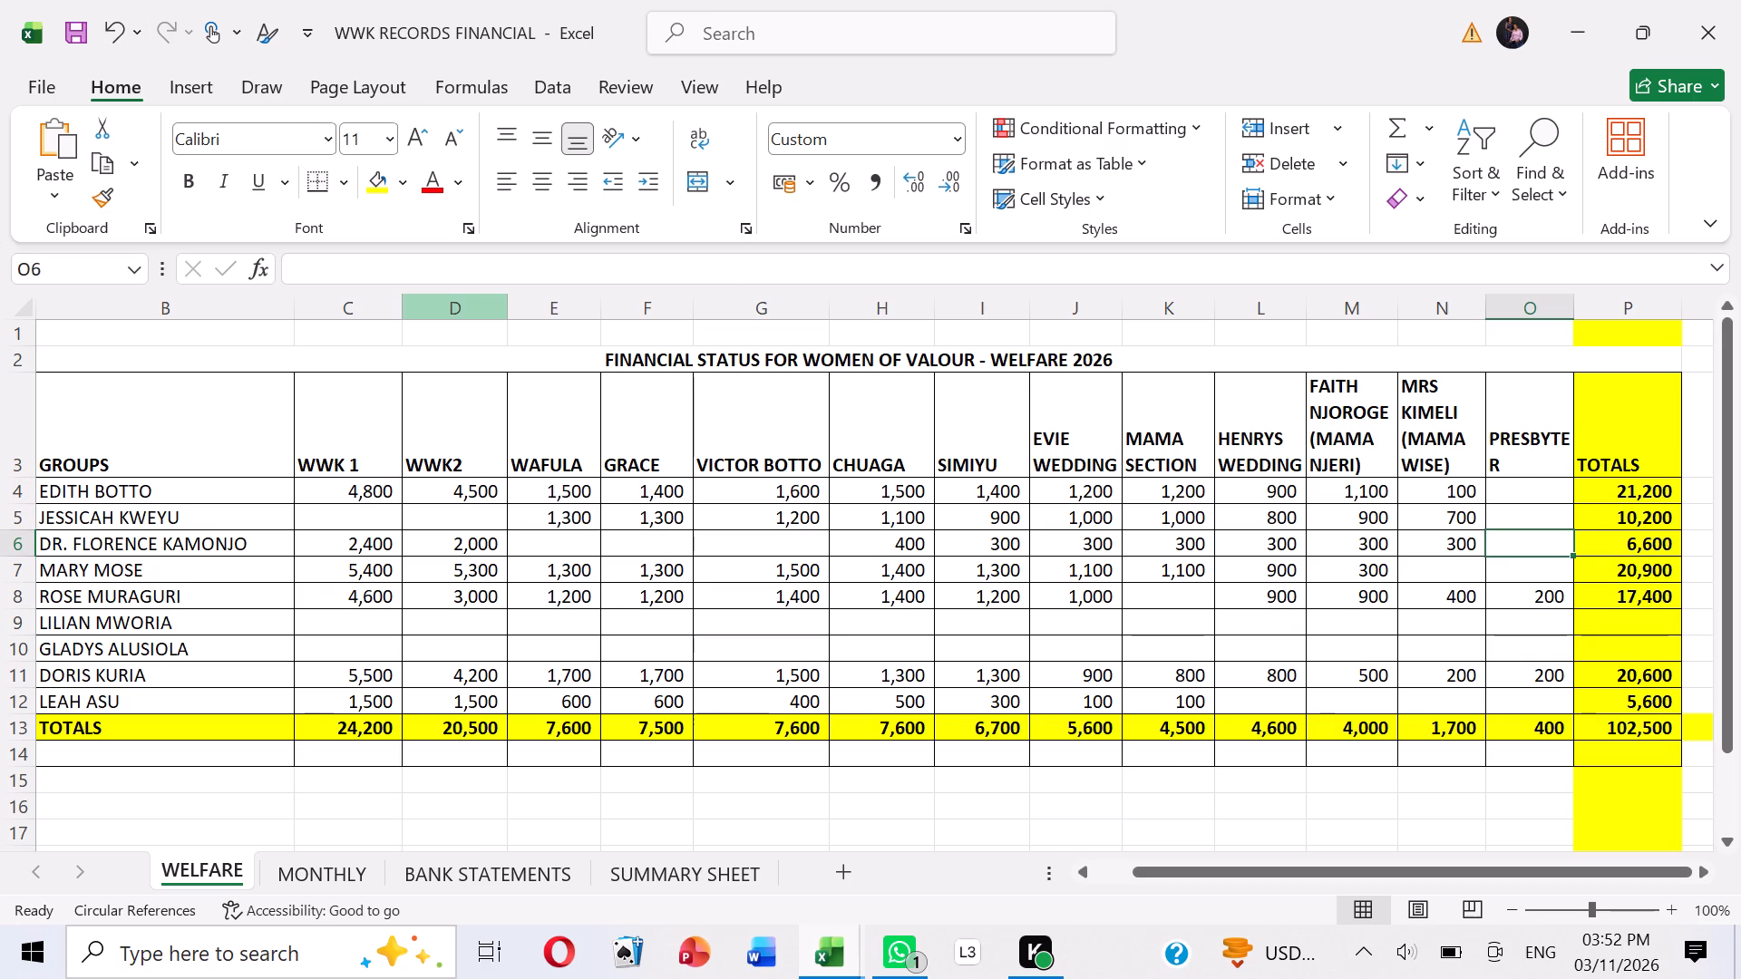
Save the WWK RECORDS FINANCIAL workbook again with E6 on the WELFARE sheet selected.
{"action": "left_click", "coordinate": [385, 538]}
{"action": "left_click", "coordinate": [456, 541]}
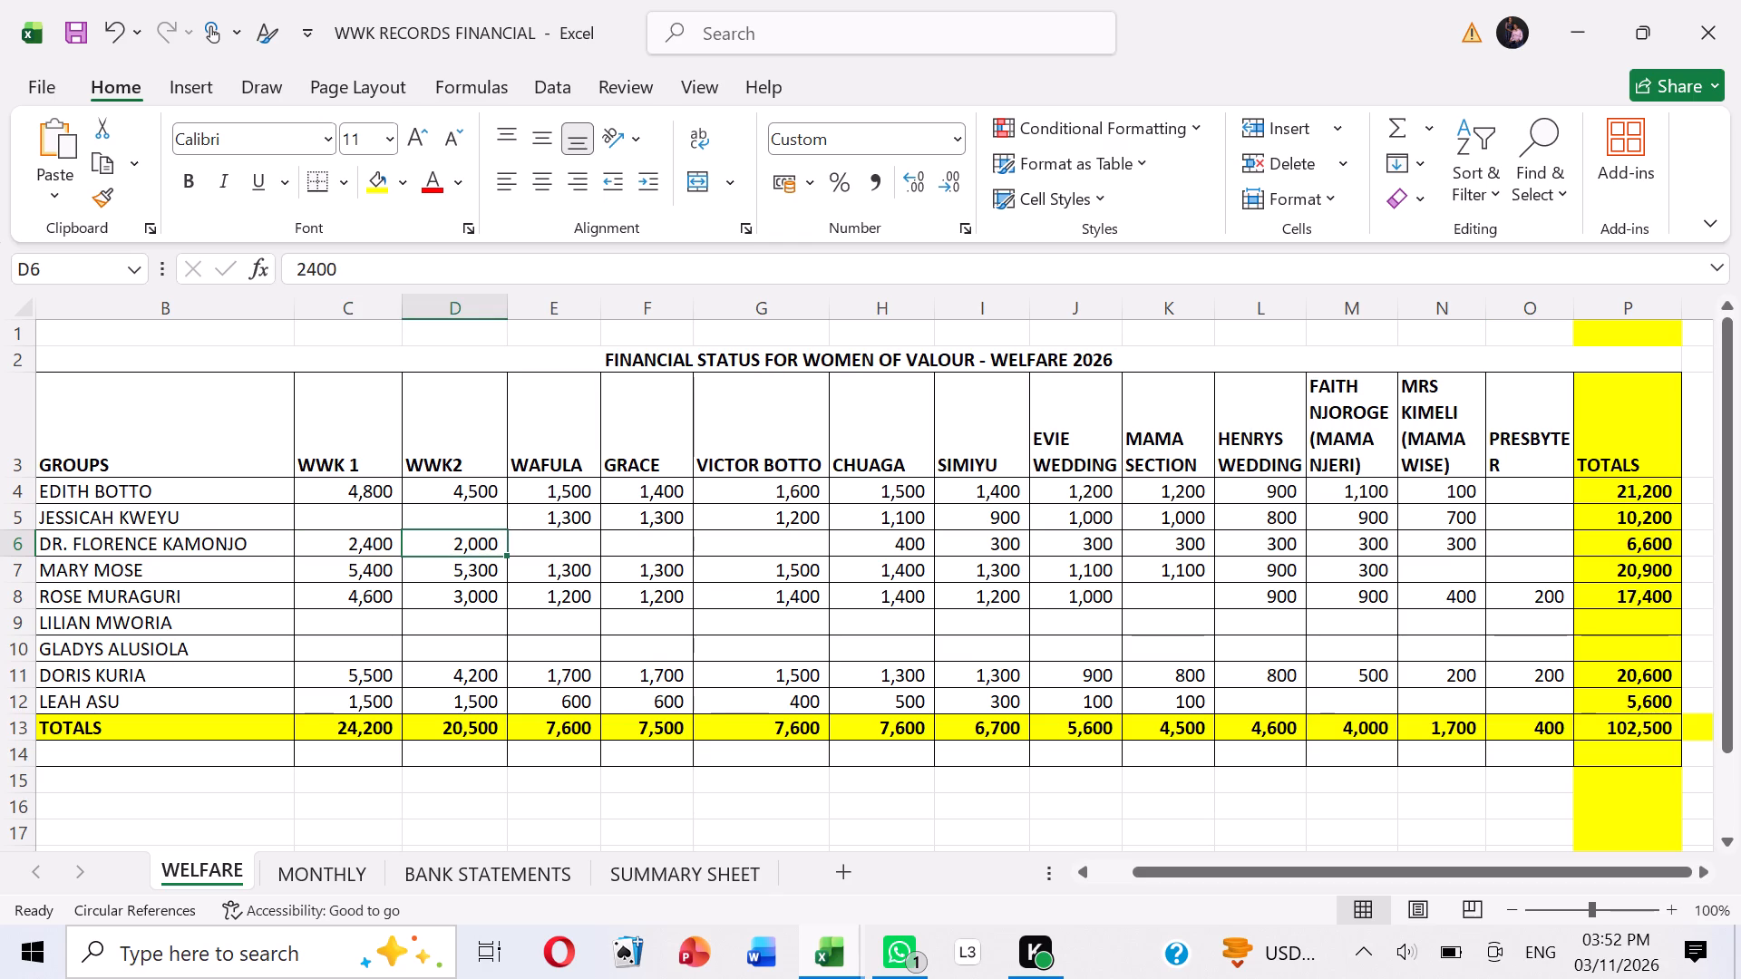
{"action": "left_click", "coordinate": [586, 534]}
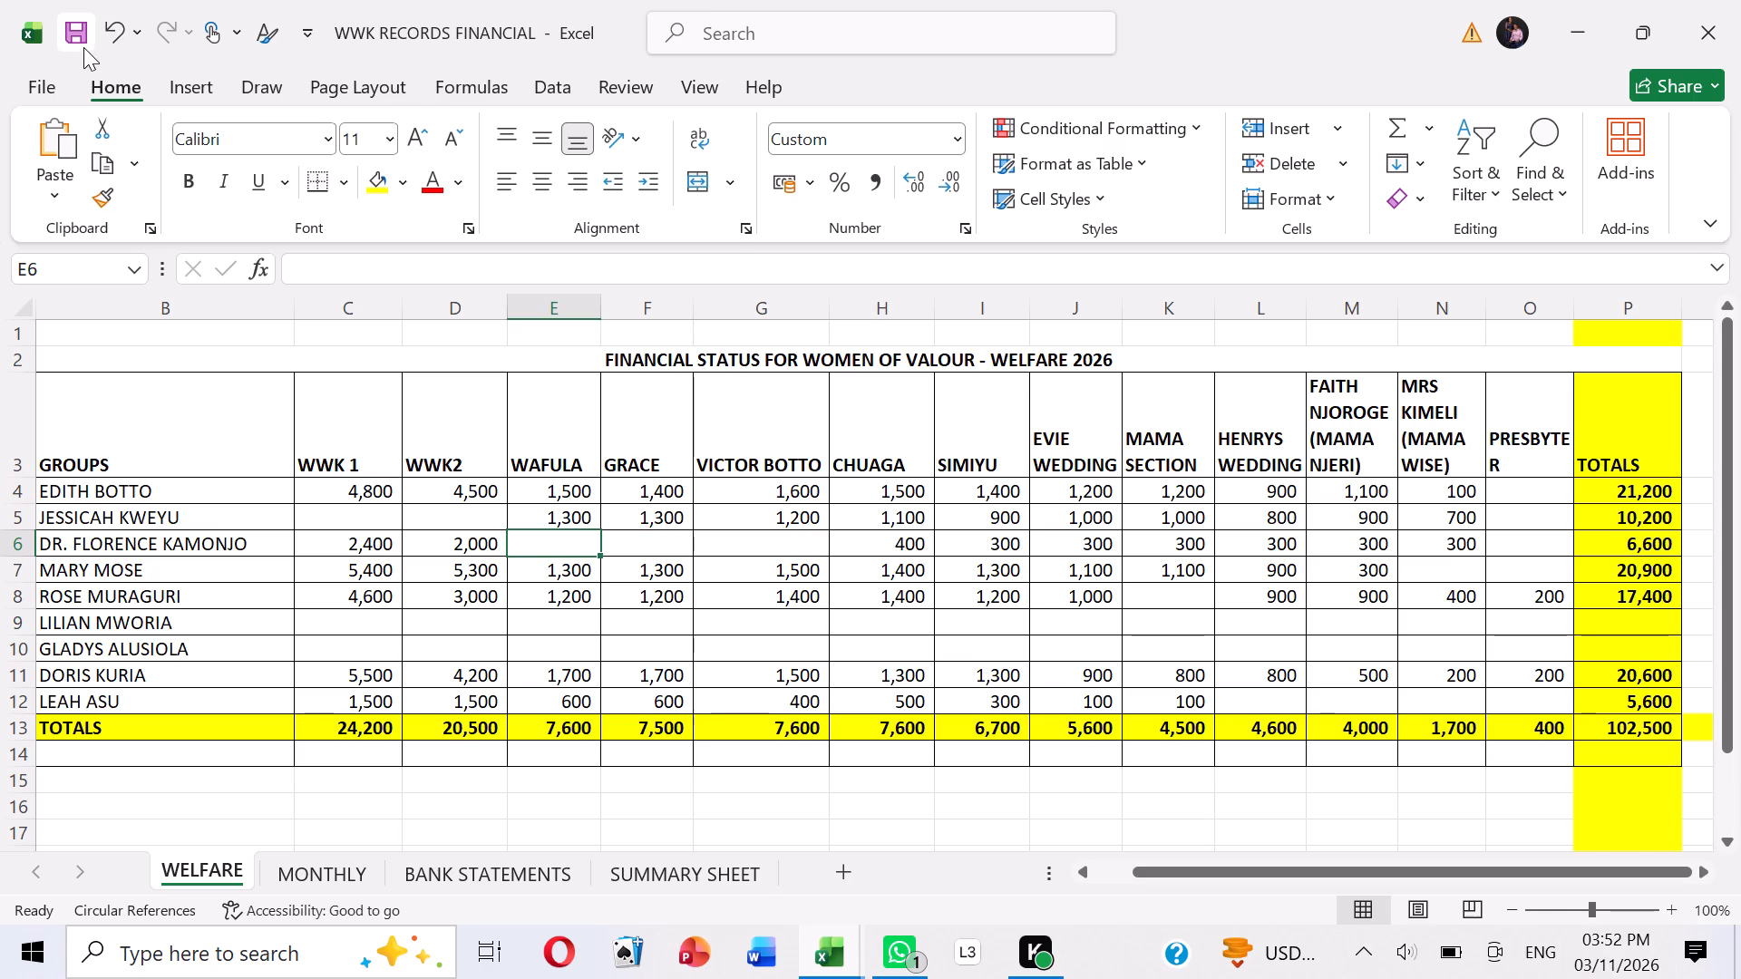
{"action": "left_click", "coordinate": [75, 23]}
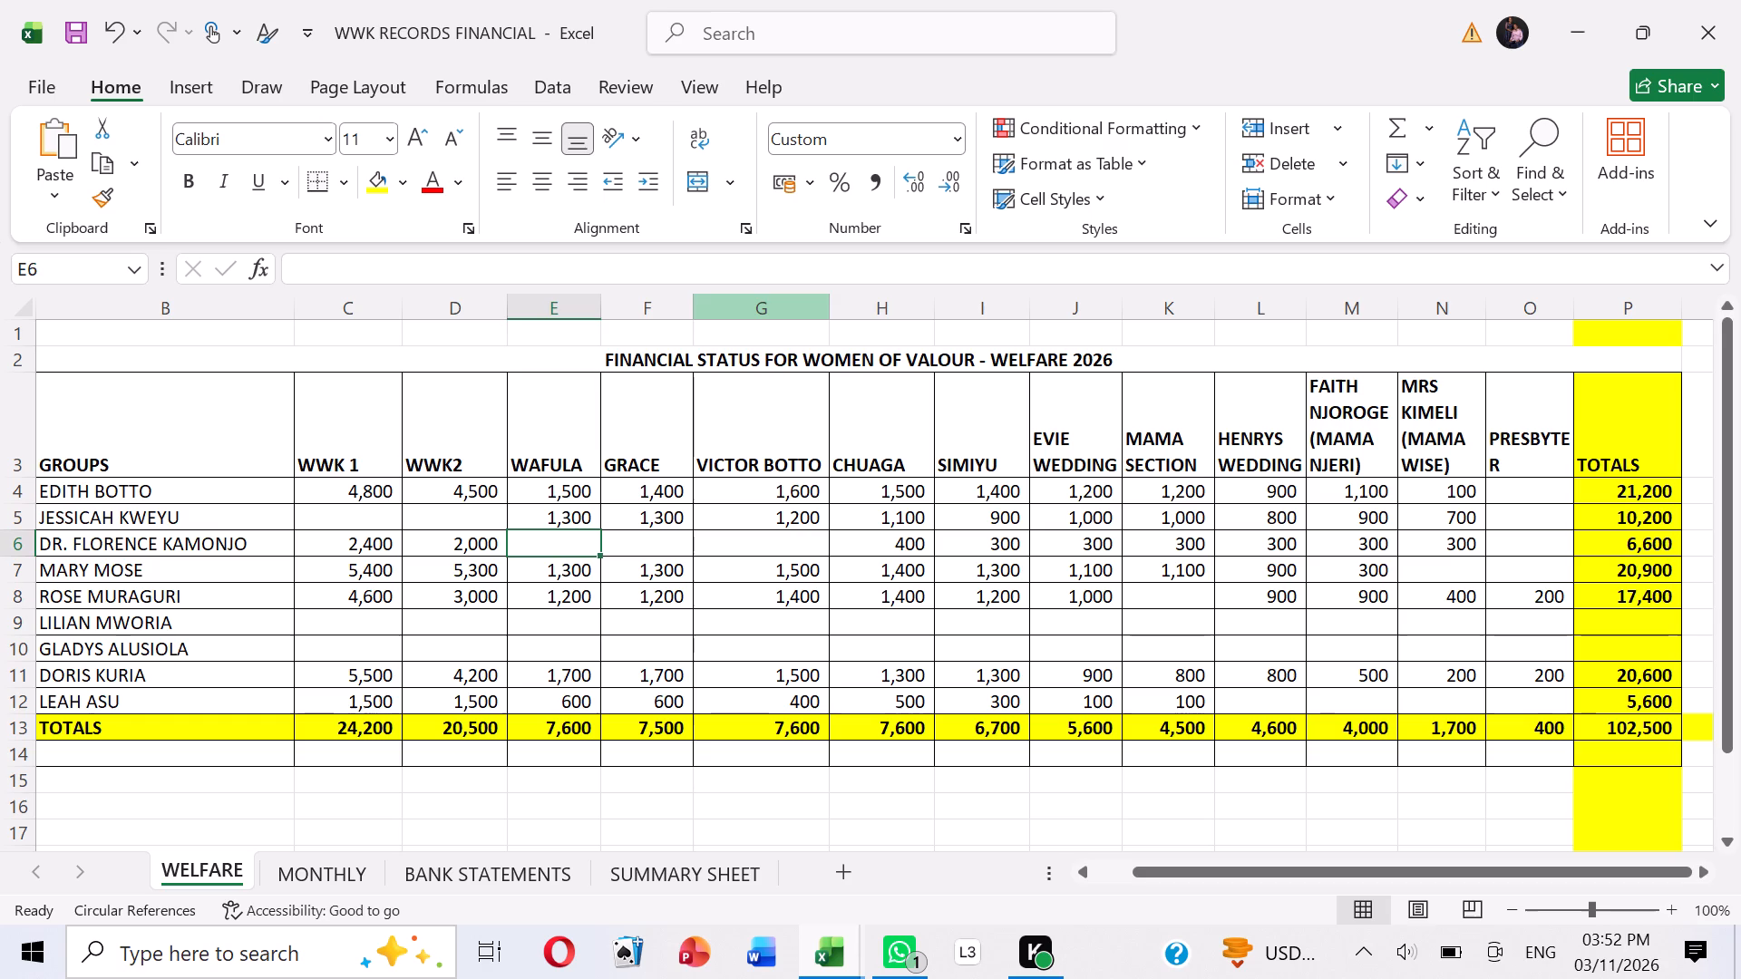
Enter 400 in G6, the column just before CHUAGA, on the WELFARE sheet.
{"action": "left_click", "coordinate": [641, 577]}
{"action": "left_click", "coordinate": [550, 545]}
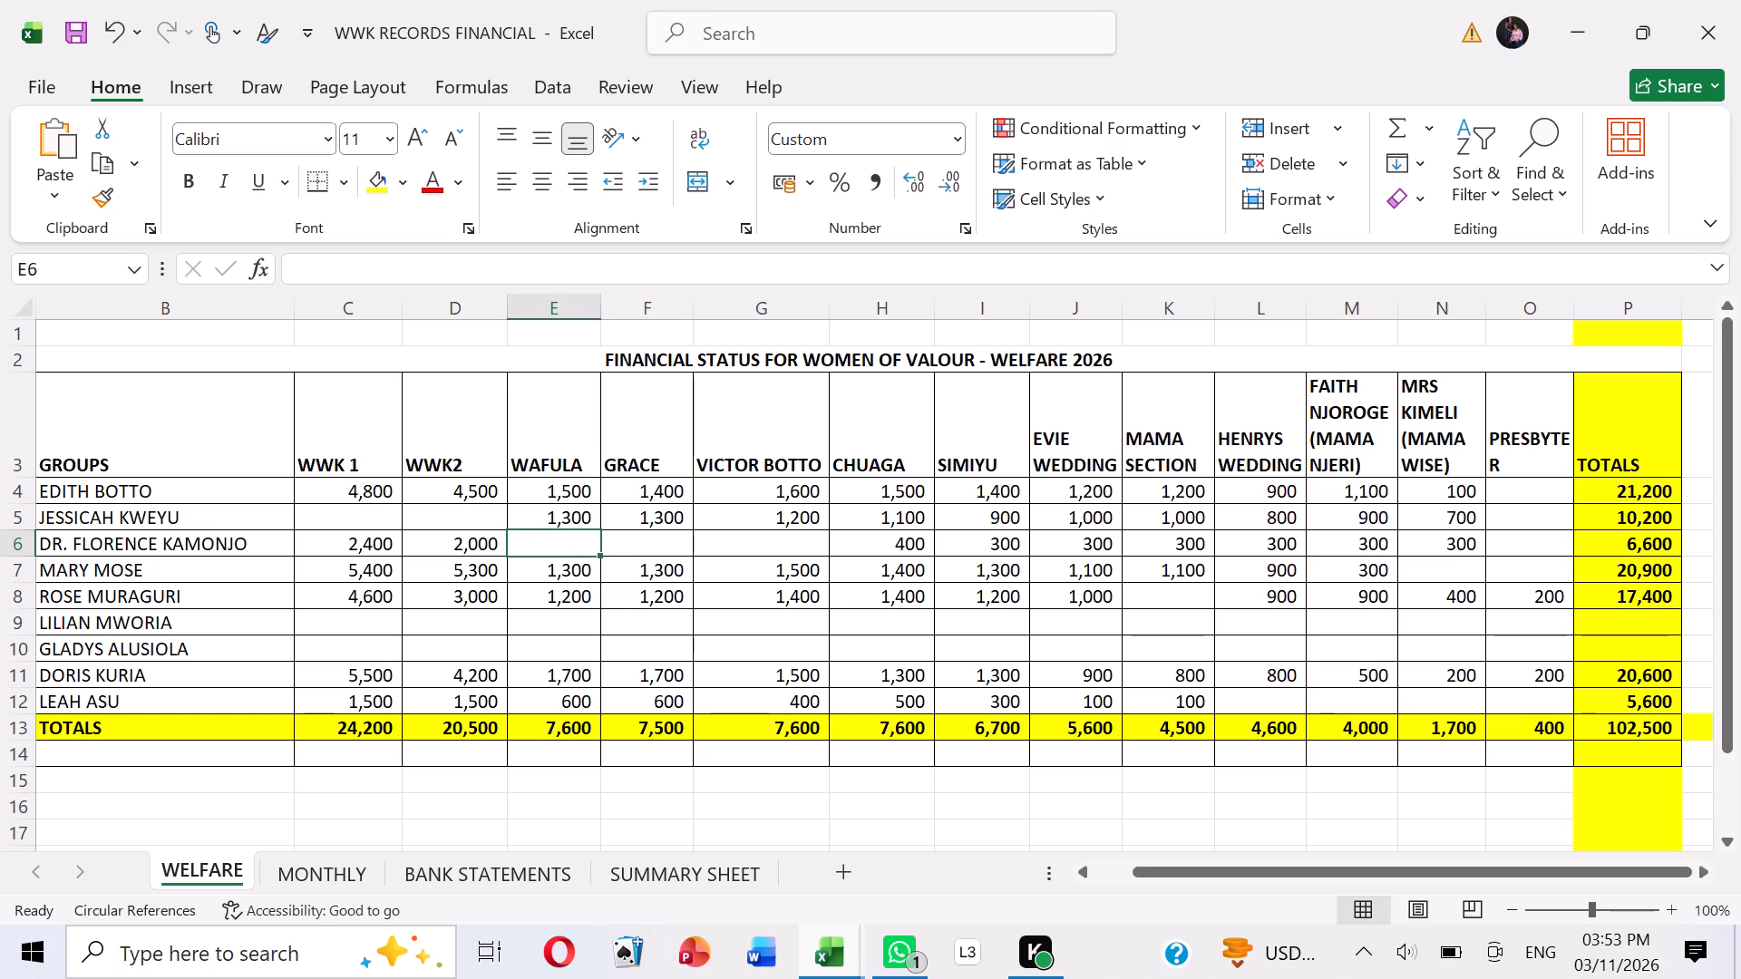
{"action": "left_click", "coordinate": [645, 548]}
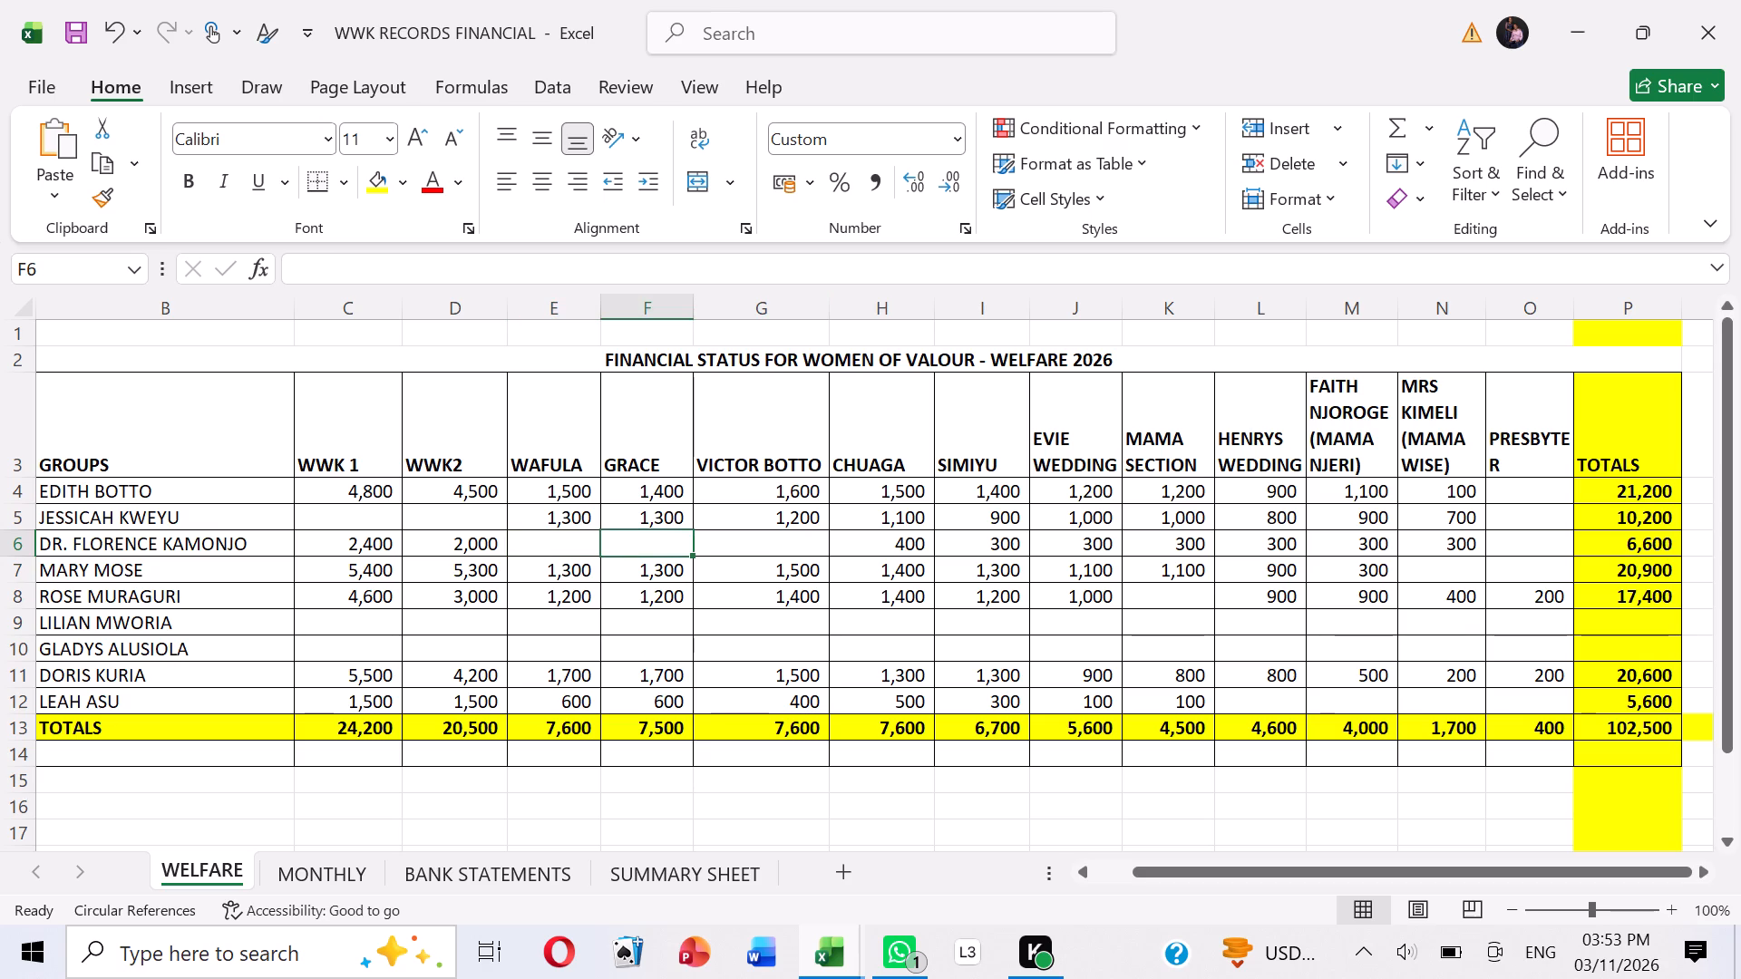
{"action": "left_click", "coordinate": [763, 540]}
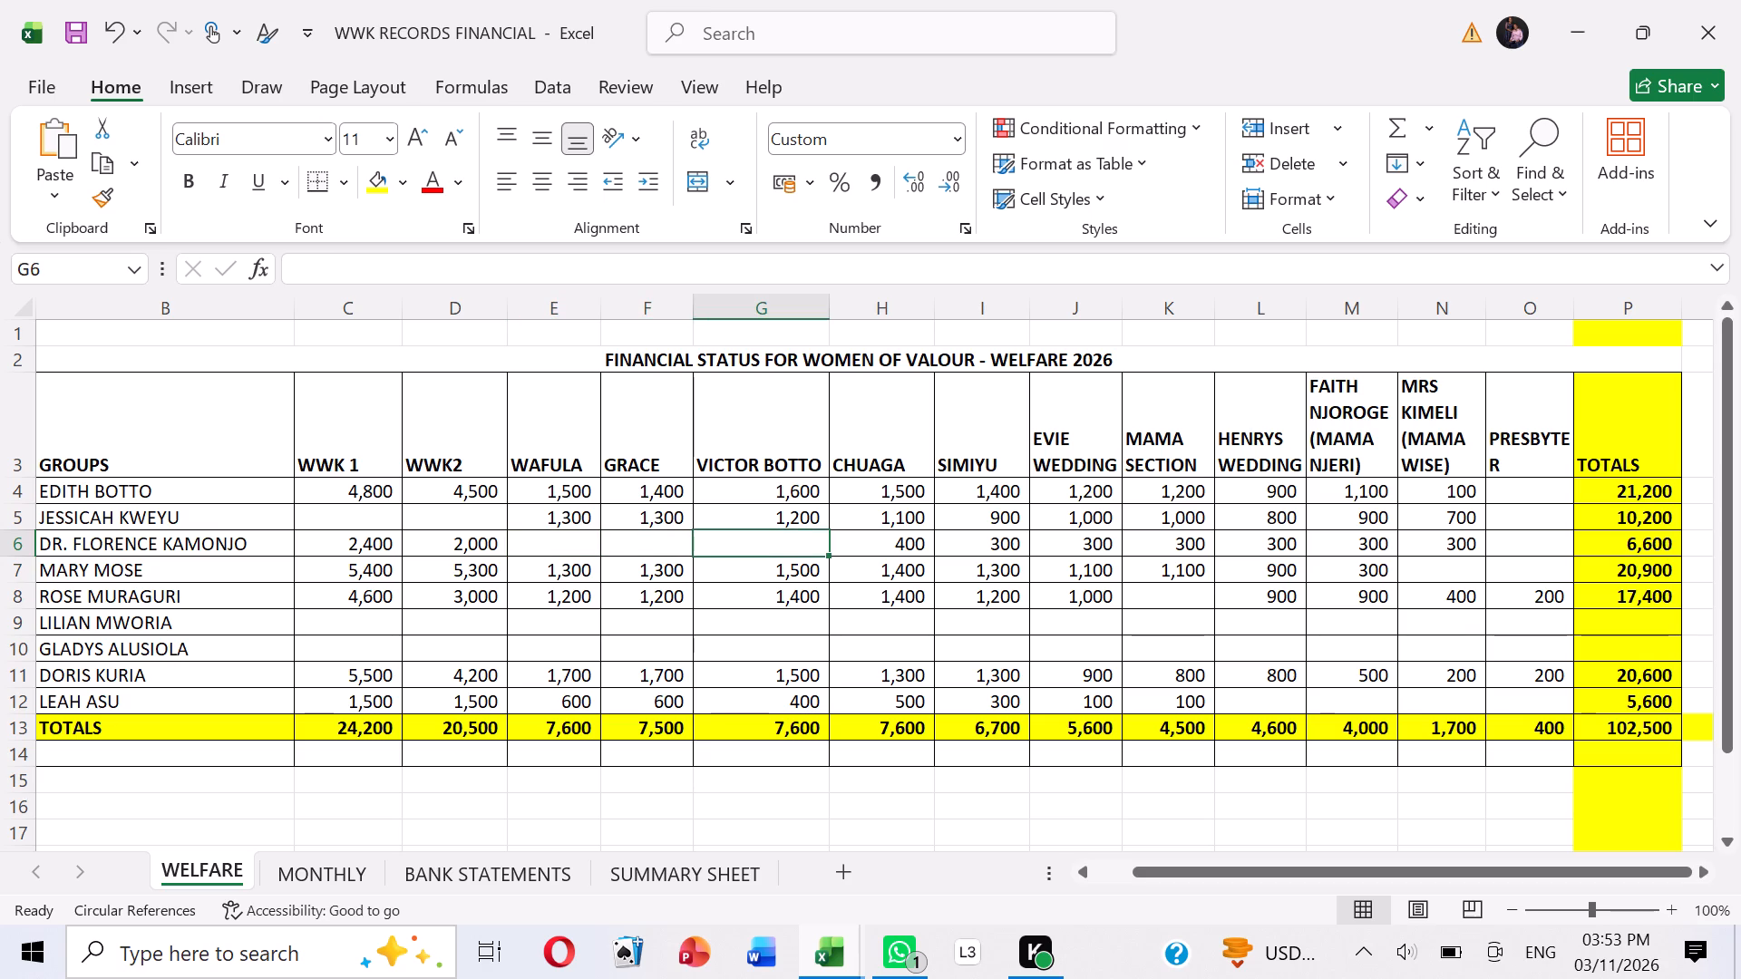
{"action": "key", "text": "4"}
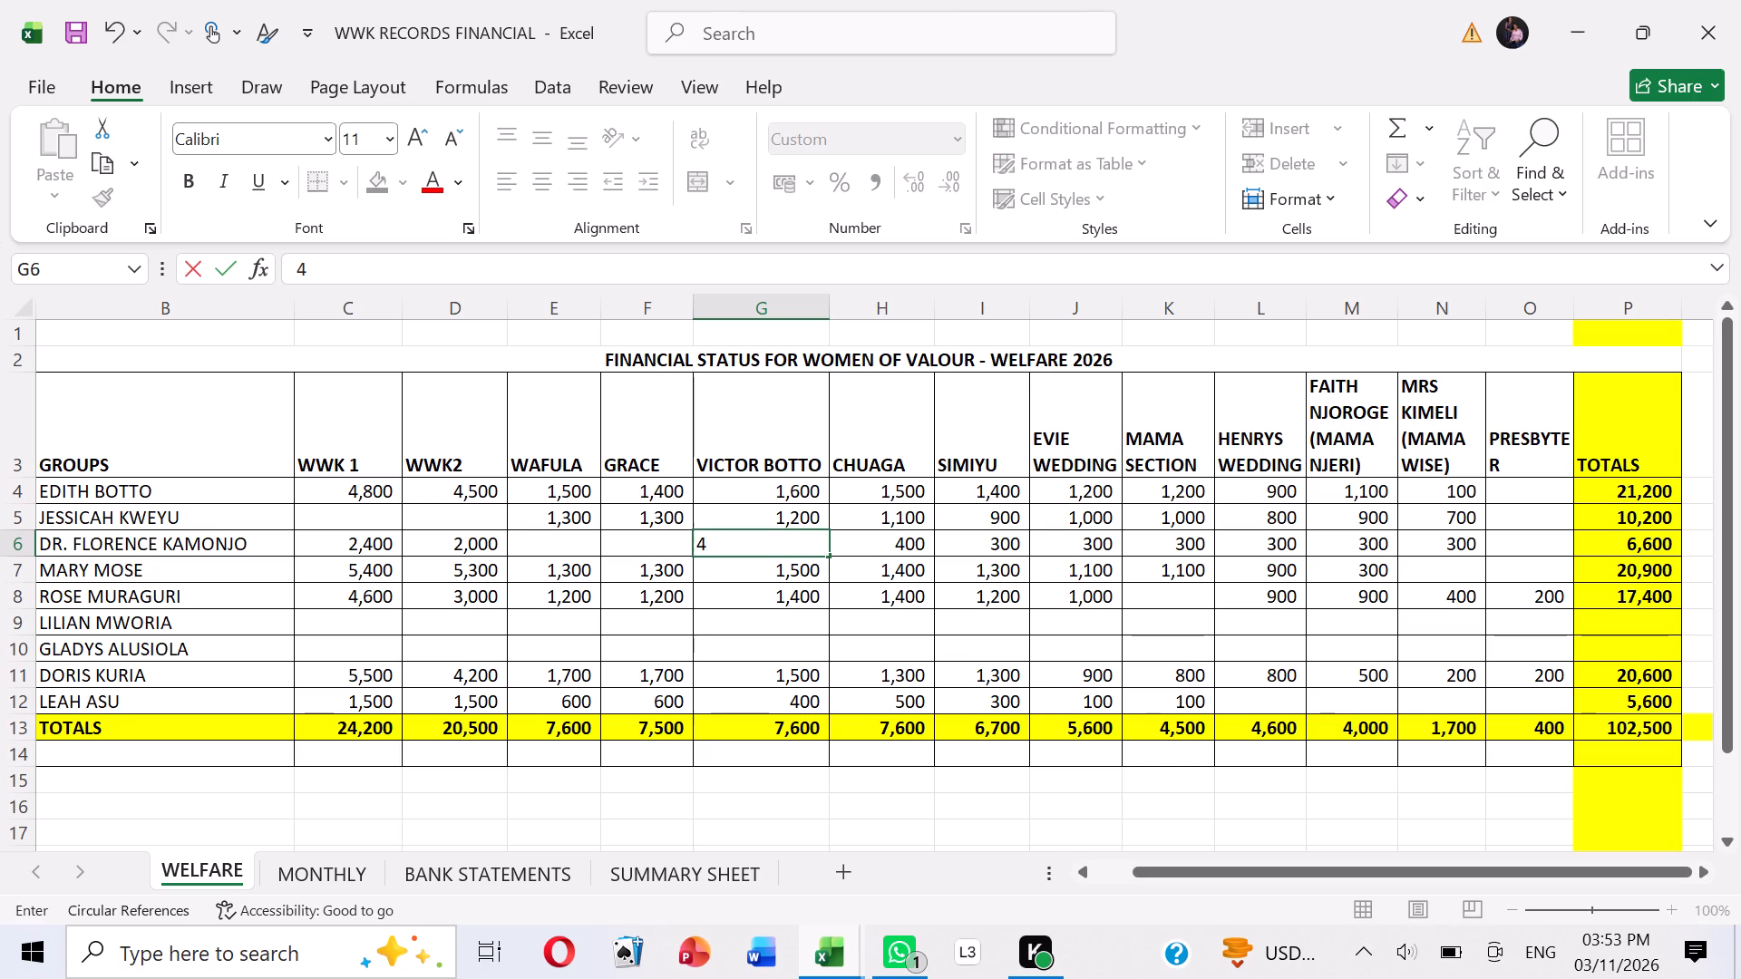
{"action": "type", "text": "00"}
{"action": "left_click", "coordinate": [845, 563]}
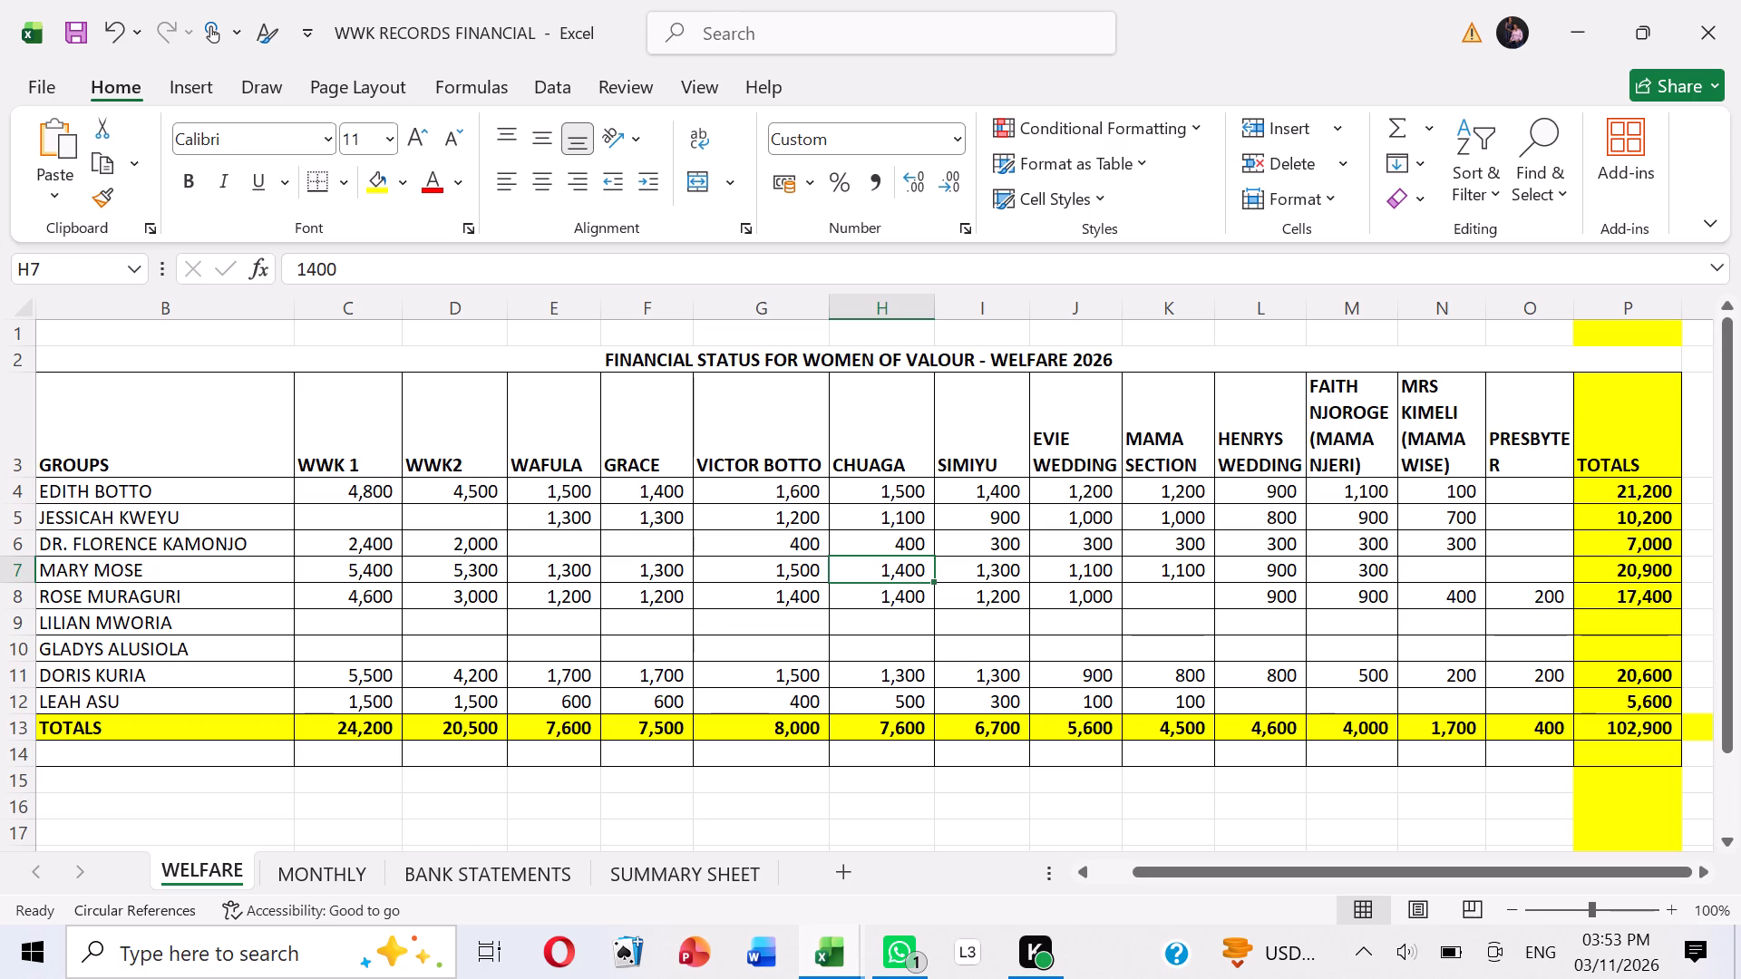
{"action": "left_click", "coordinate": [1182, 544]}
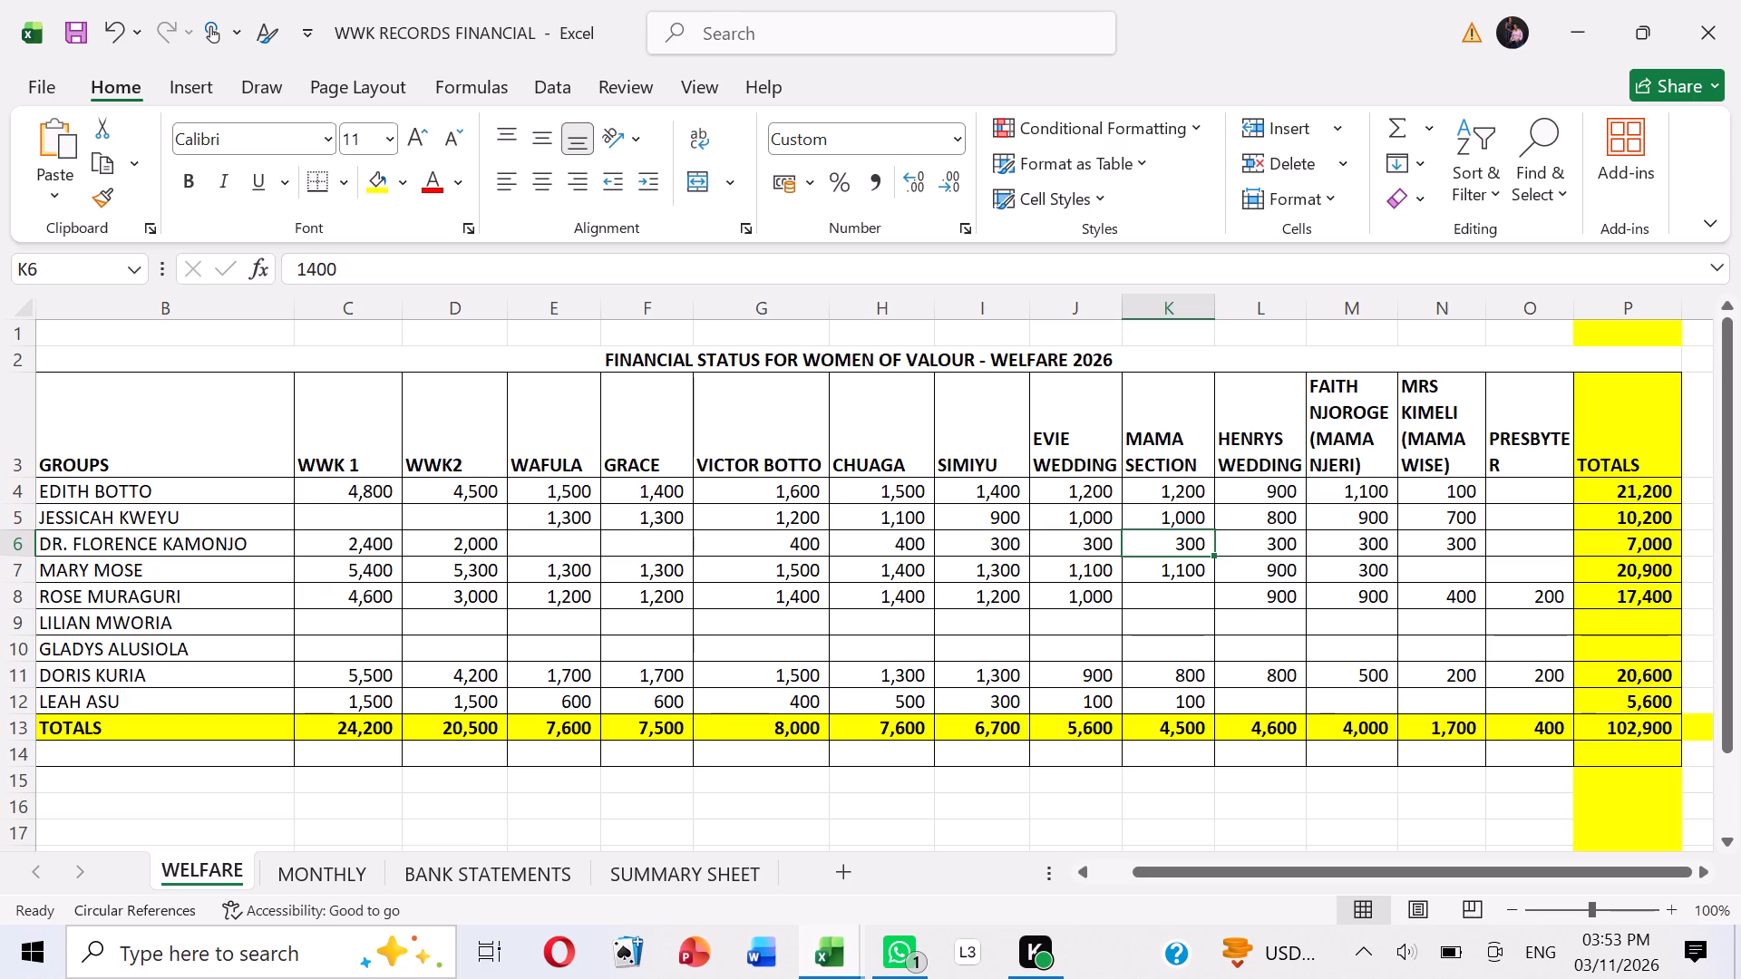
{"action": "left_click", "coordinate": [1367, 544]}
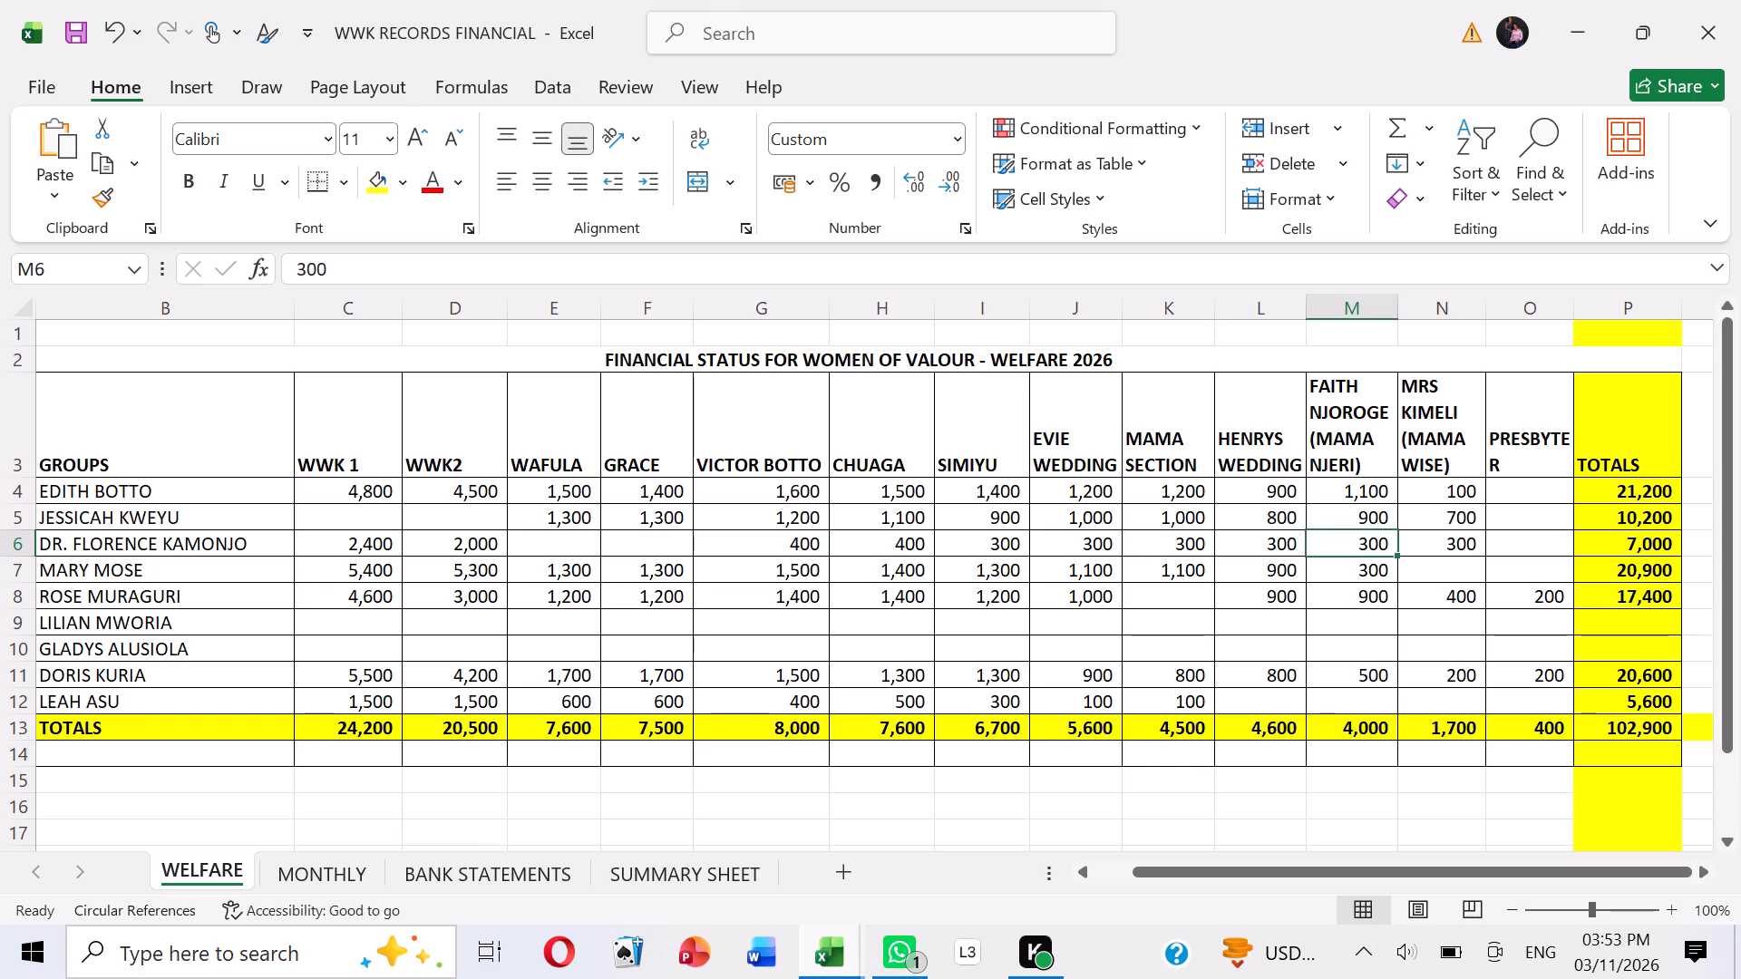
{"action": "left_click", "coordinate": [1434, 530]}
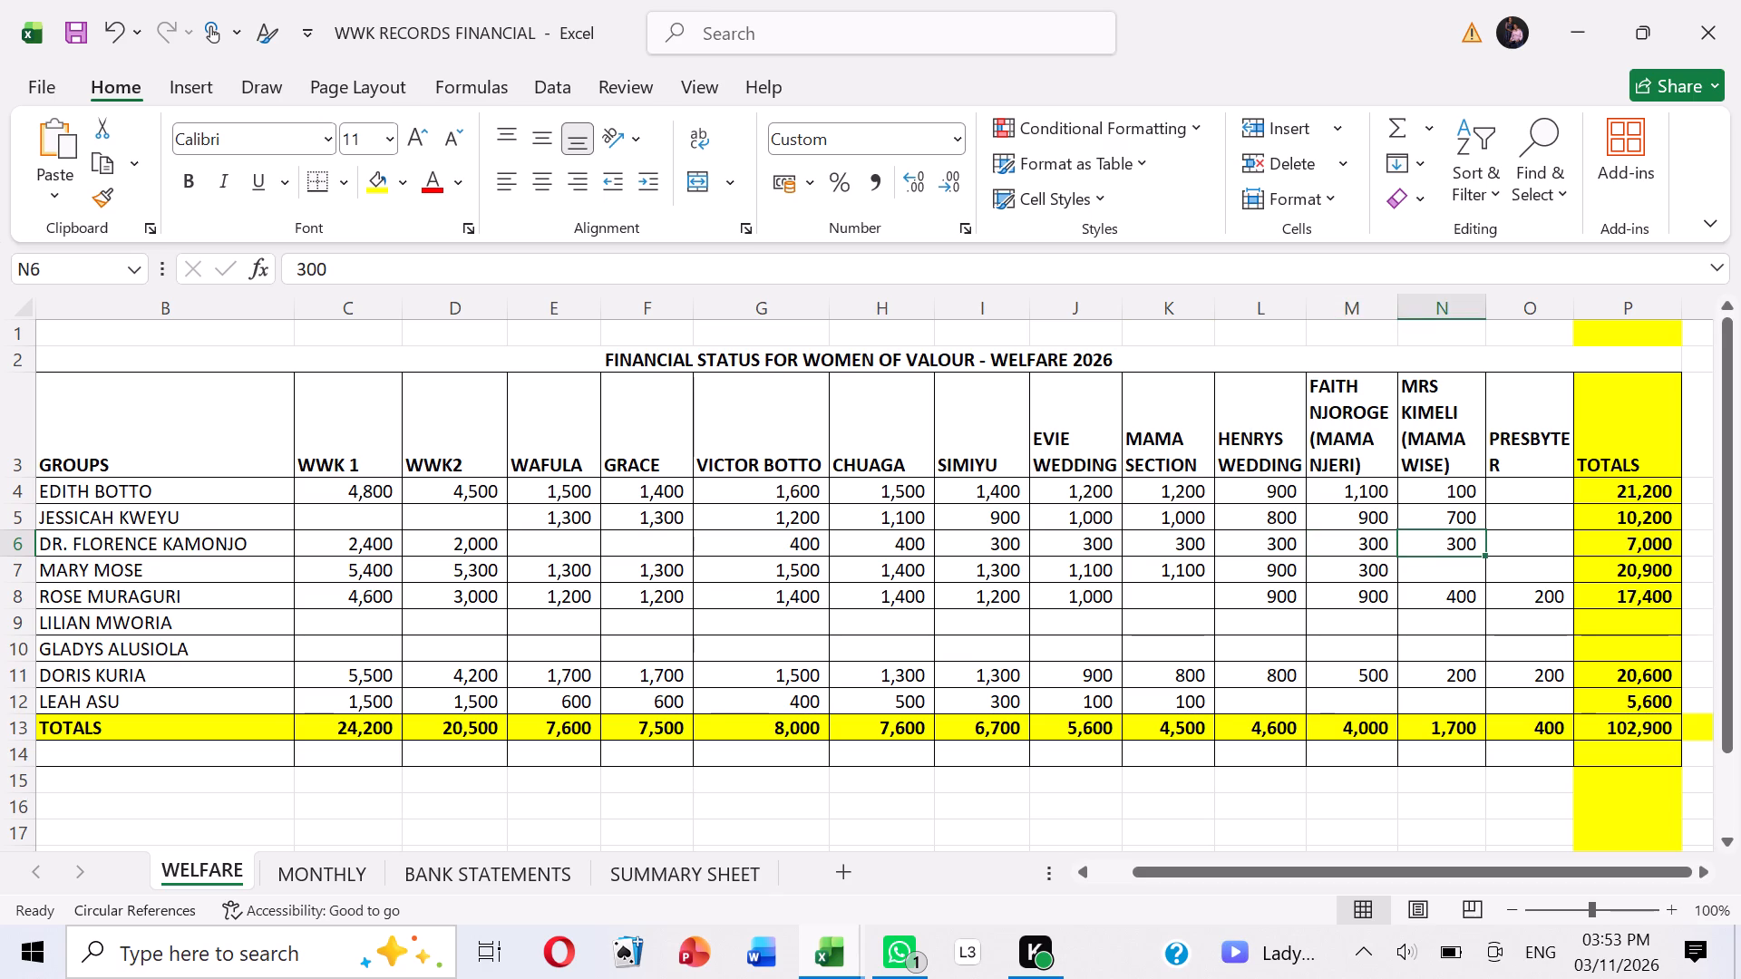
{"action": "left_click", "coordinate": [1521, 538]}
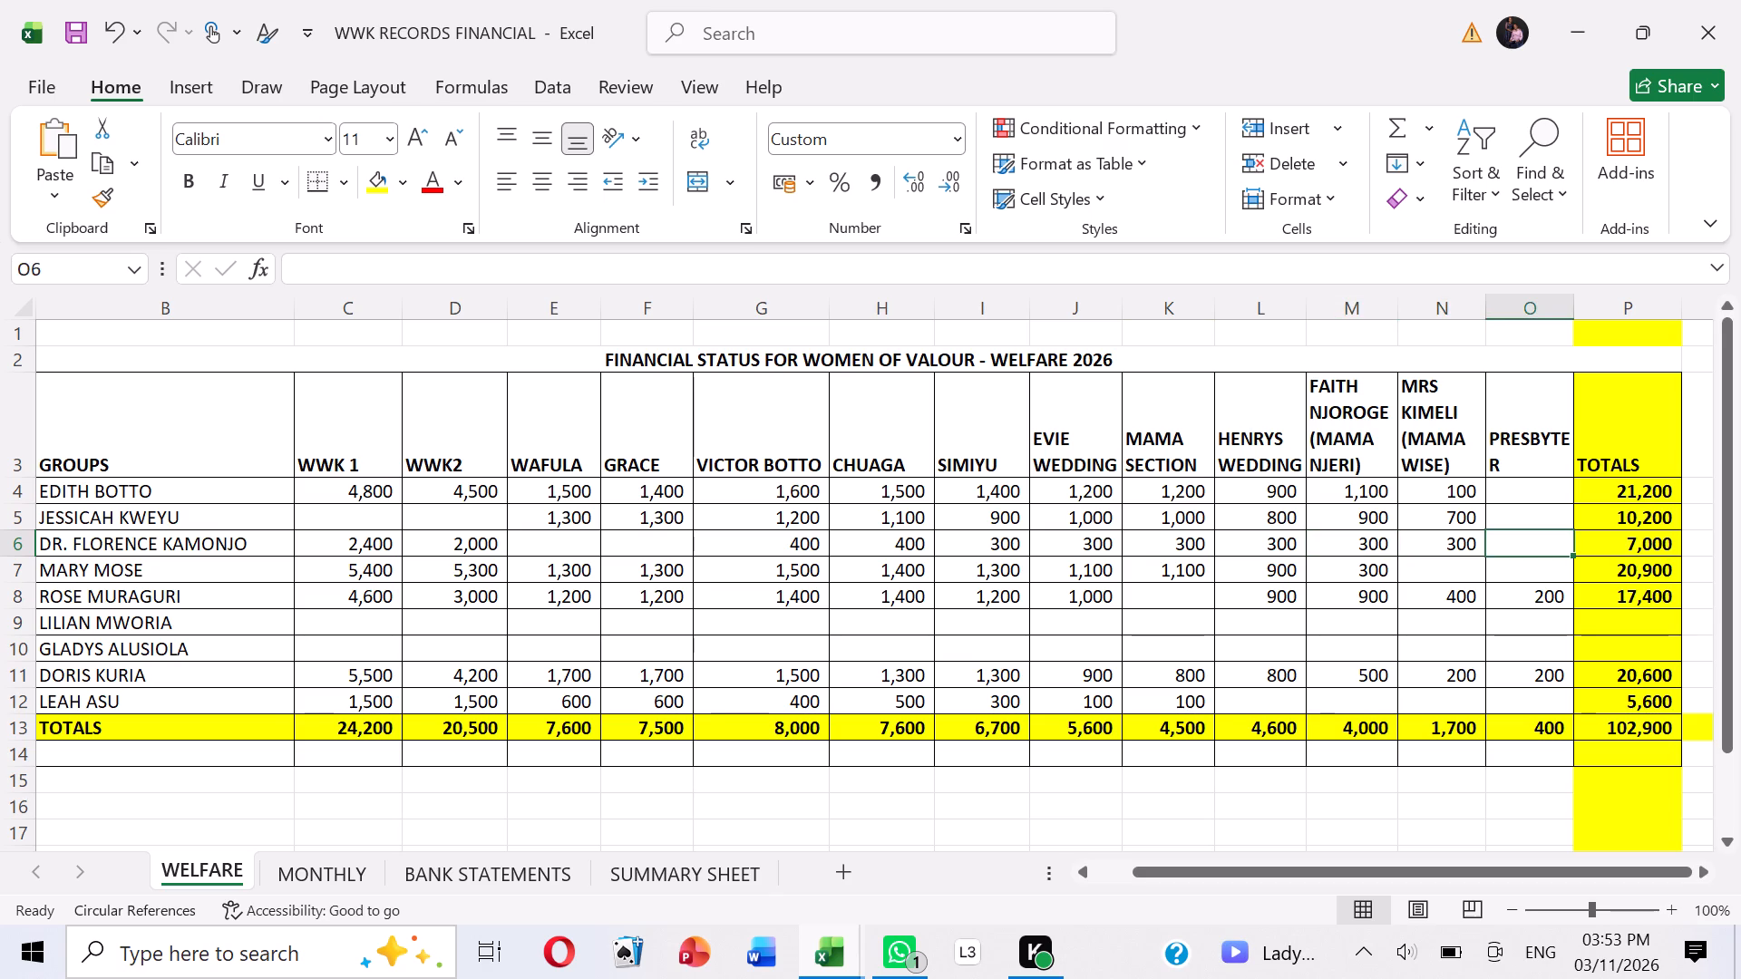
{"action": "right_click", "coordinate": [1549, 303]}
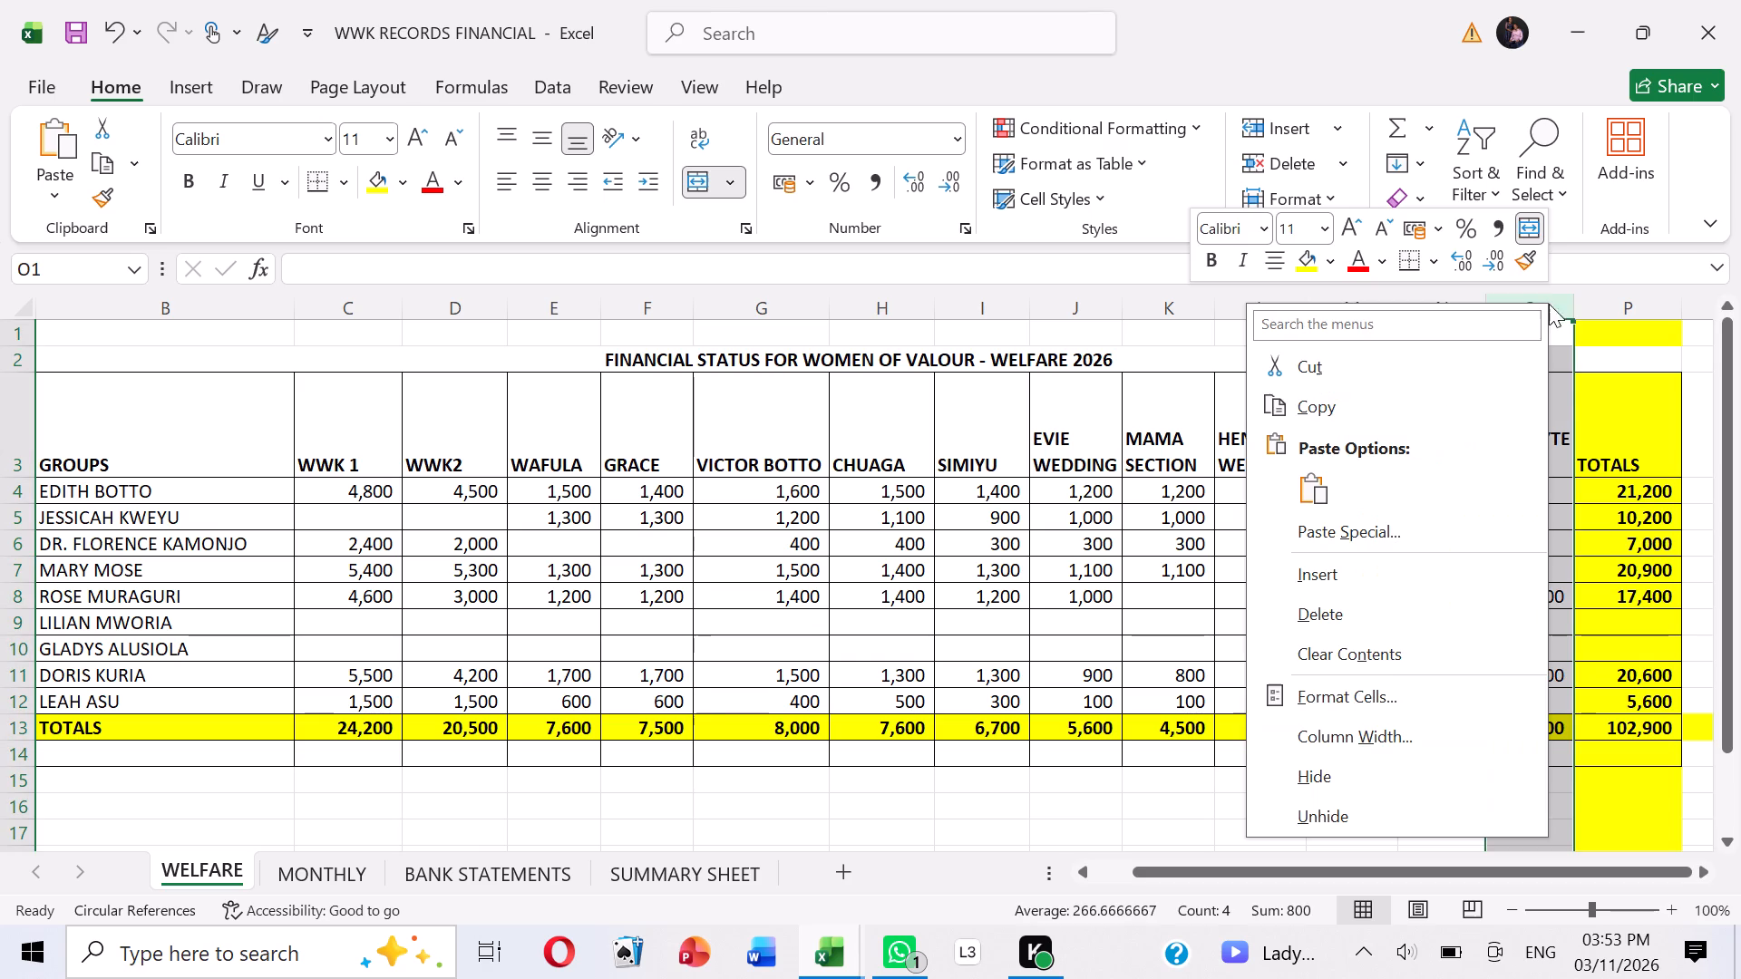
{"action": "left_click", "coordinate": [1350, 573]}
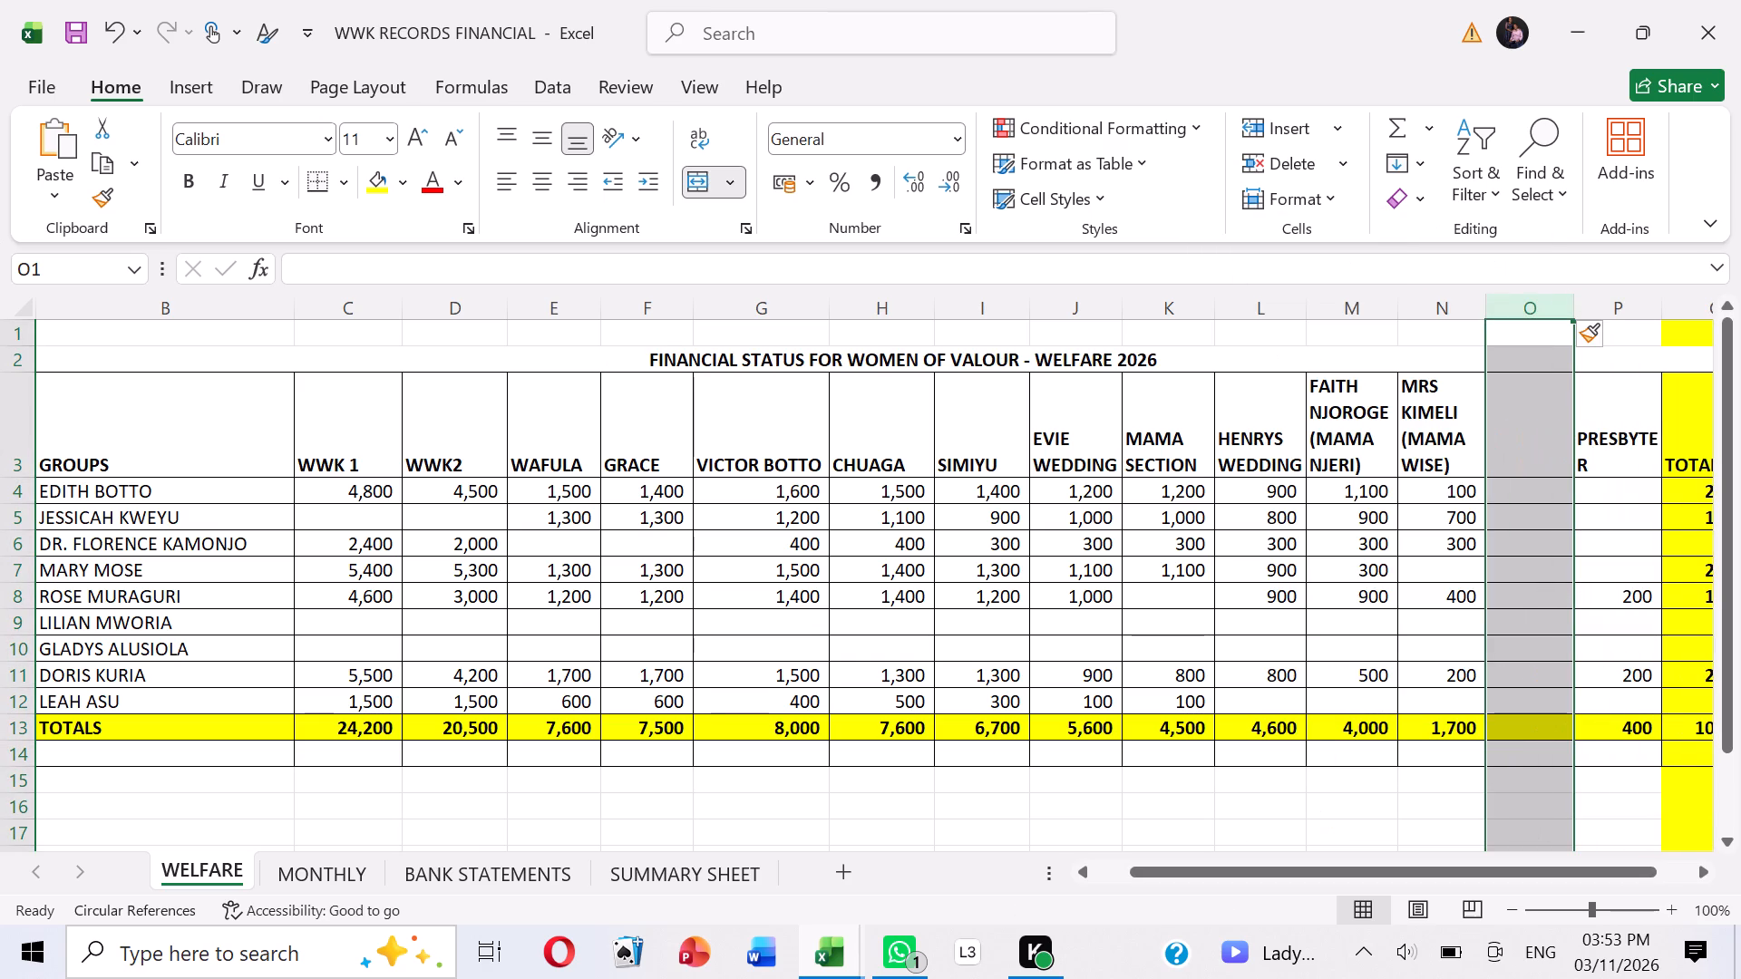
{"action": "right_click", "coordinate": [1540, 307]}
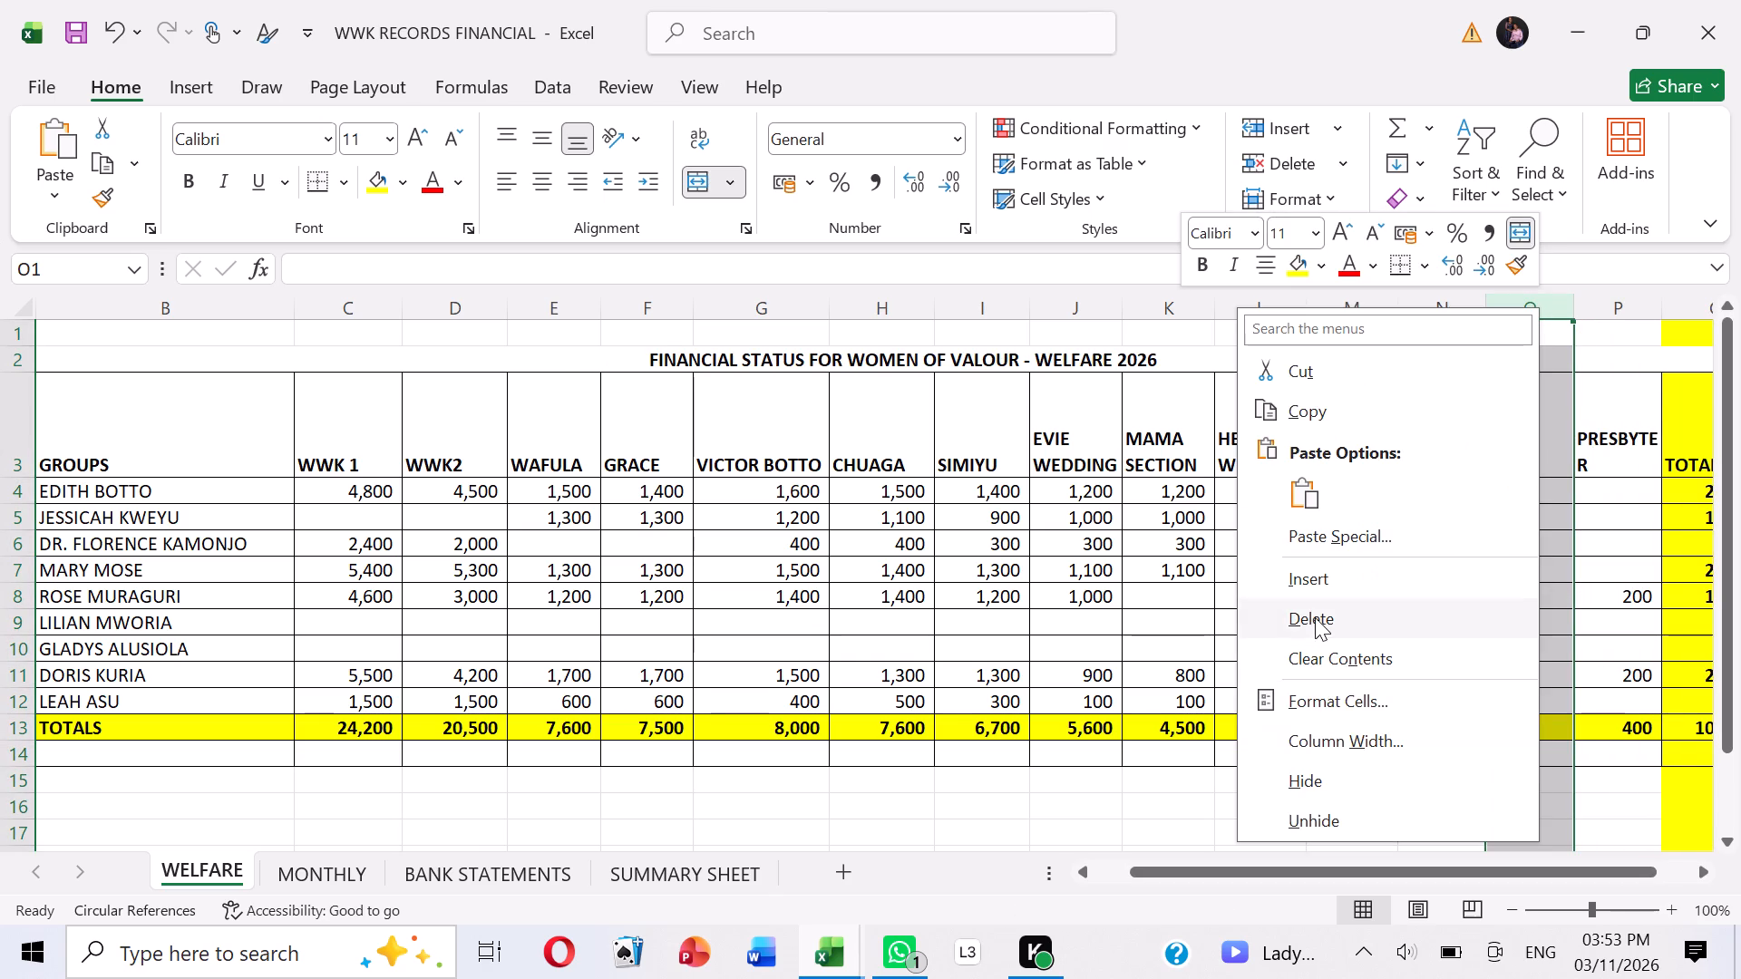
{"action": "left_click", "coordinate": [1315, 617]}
Insert a new column between PRESBYTER and TOTALS on the WELFARE sheet, head it PASTORS in P3, and save the workbook.
{"action": "right_click", "coordinate": [1606, 305]}
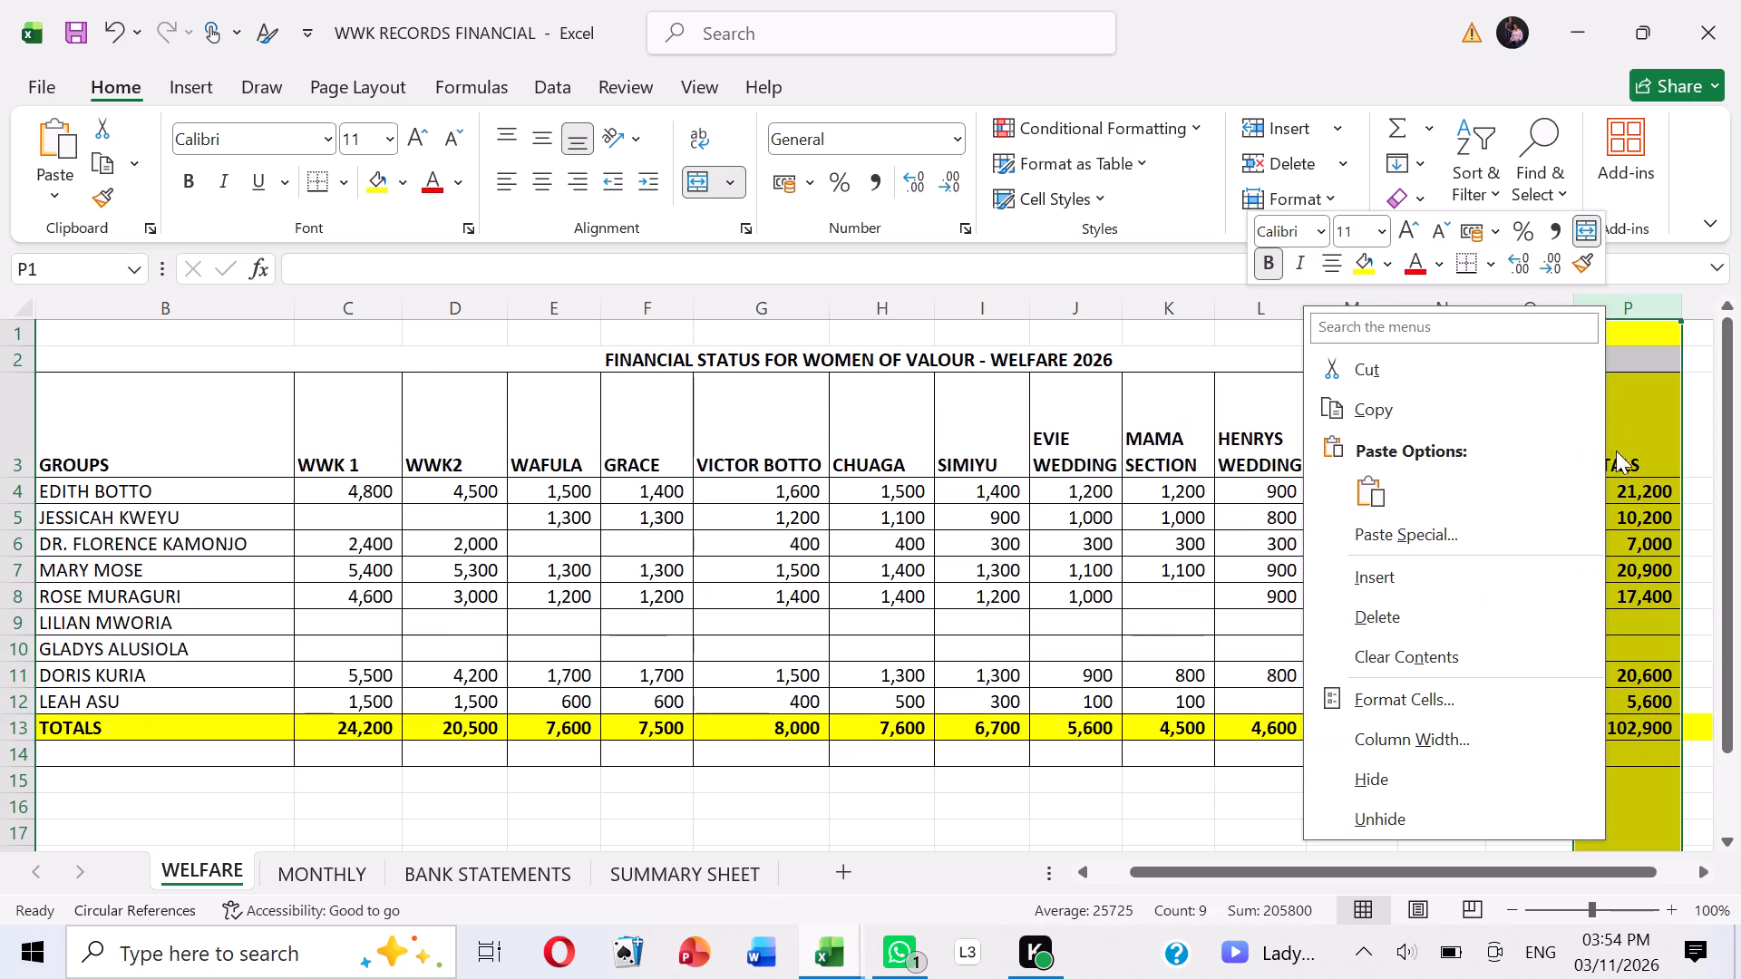
{"action": "left_click", "coordinate": [1398, 581]}
{"action": "left_click", "coordinate": [1650, 474]}
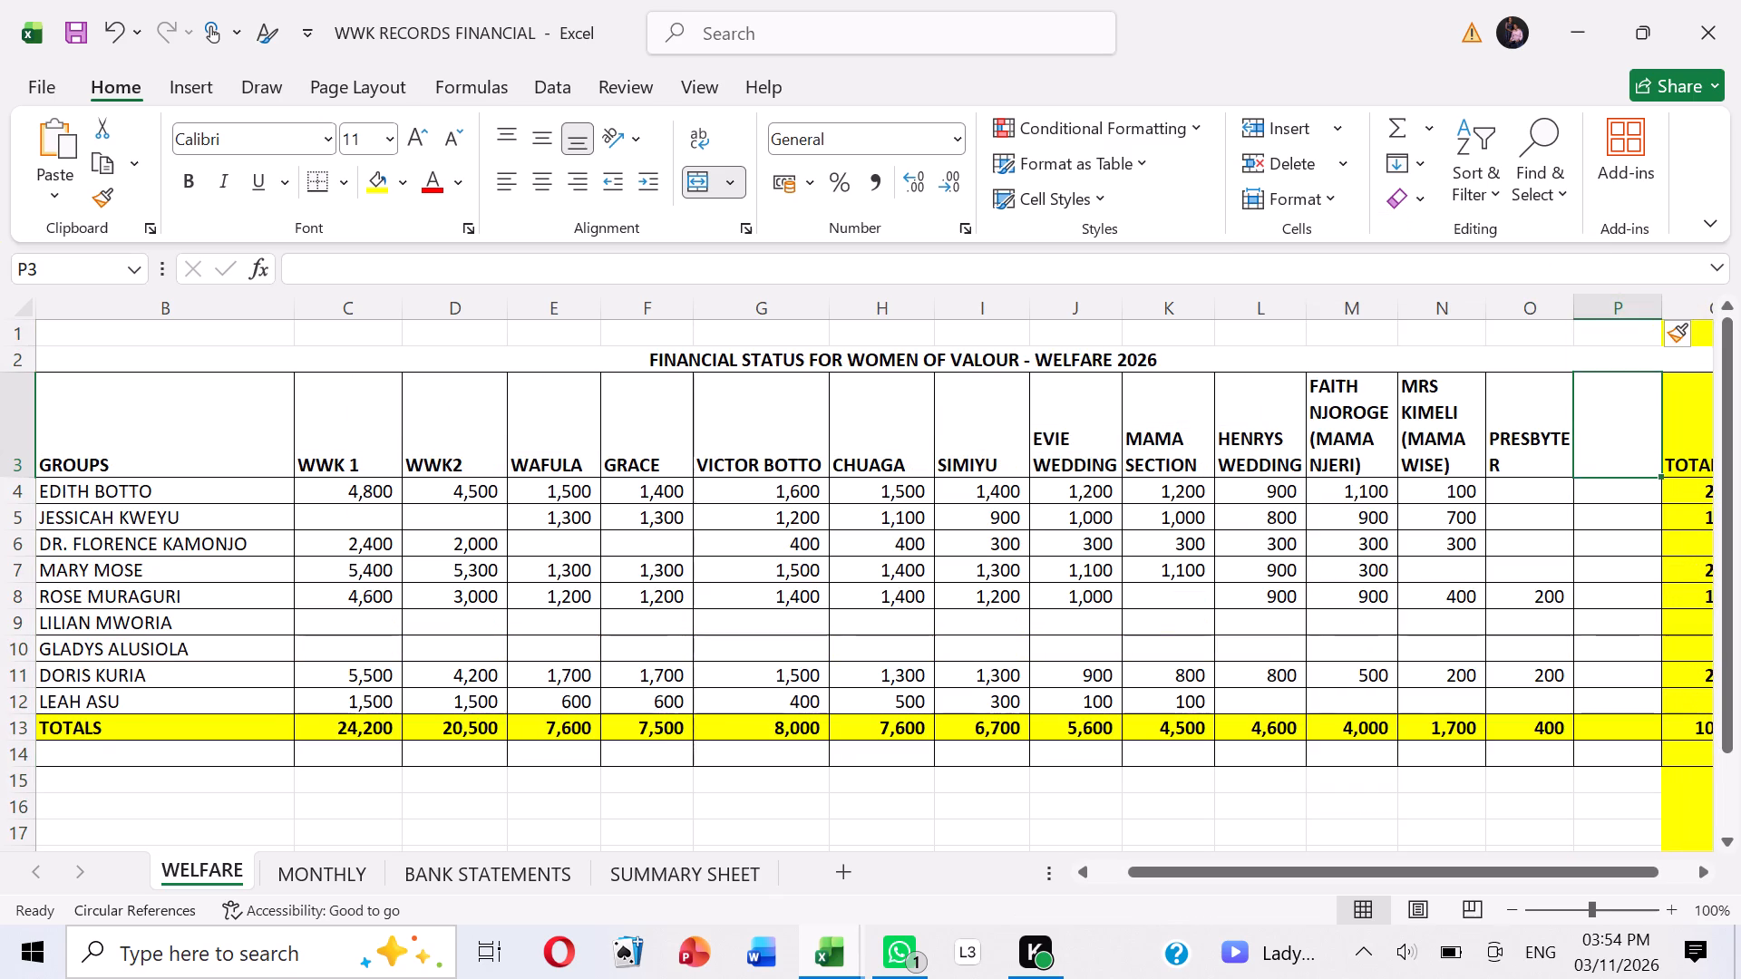
{"action": "type", "text": "PASTOR"}
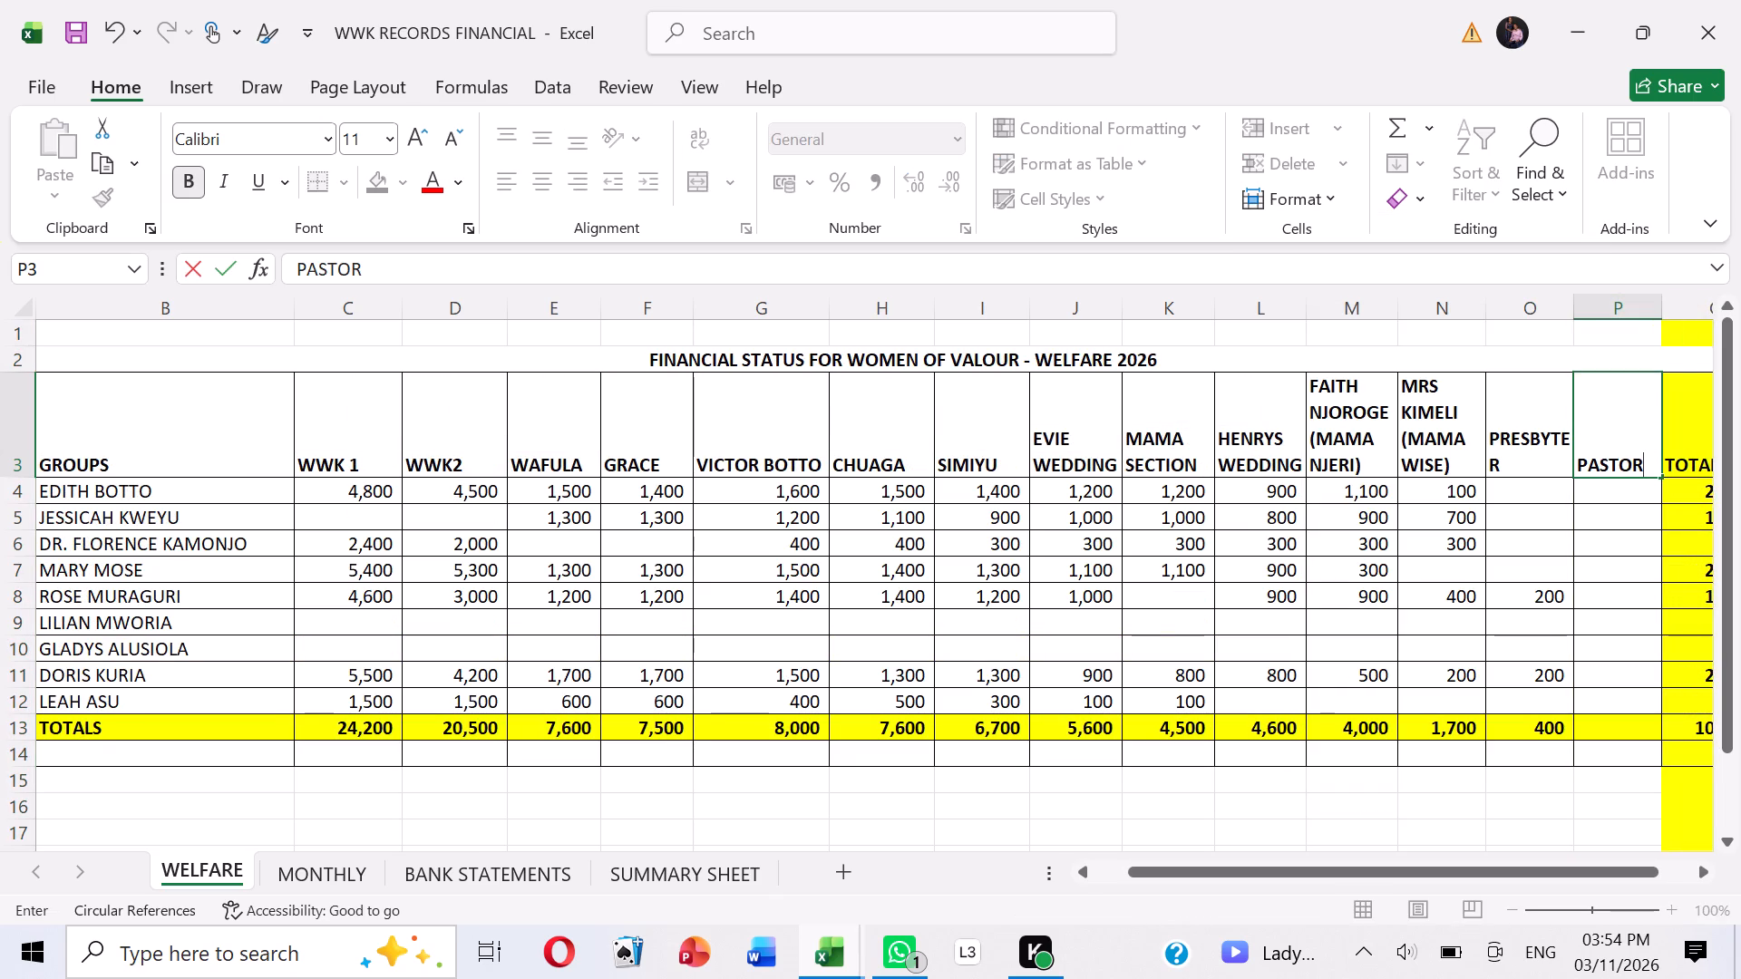
{"action": "key", "text": "s"}
{"action": "left_click", "coordinate": [1599, 539]}
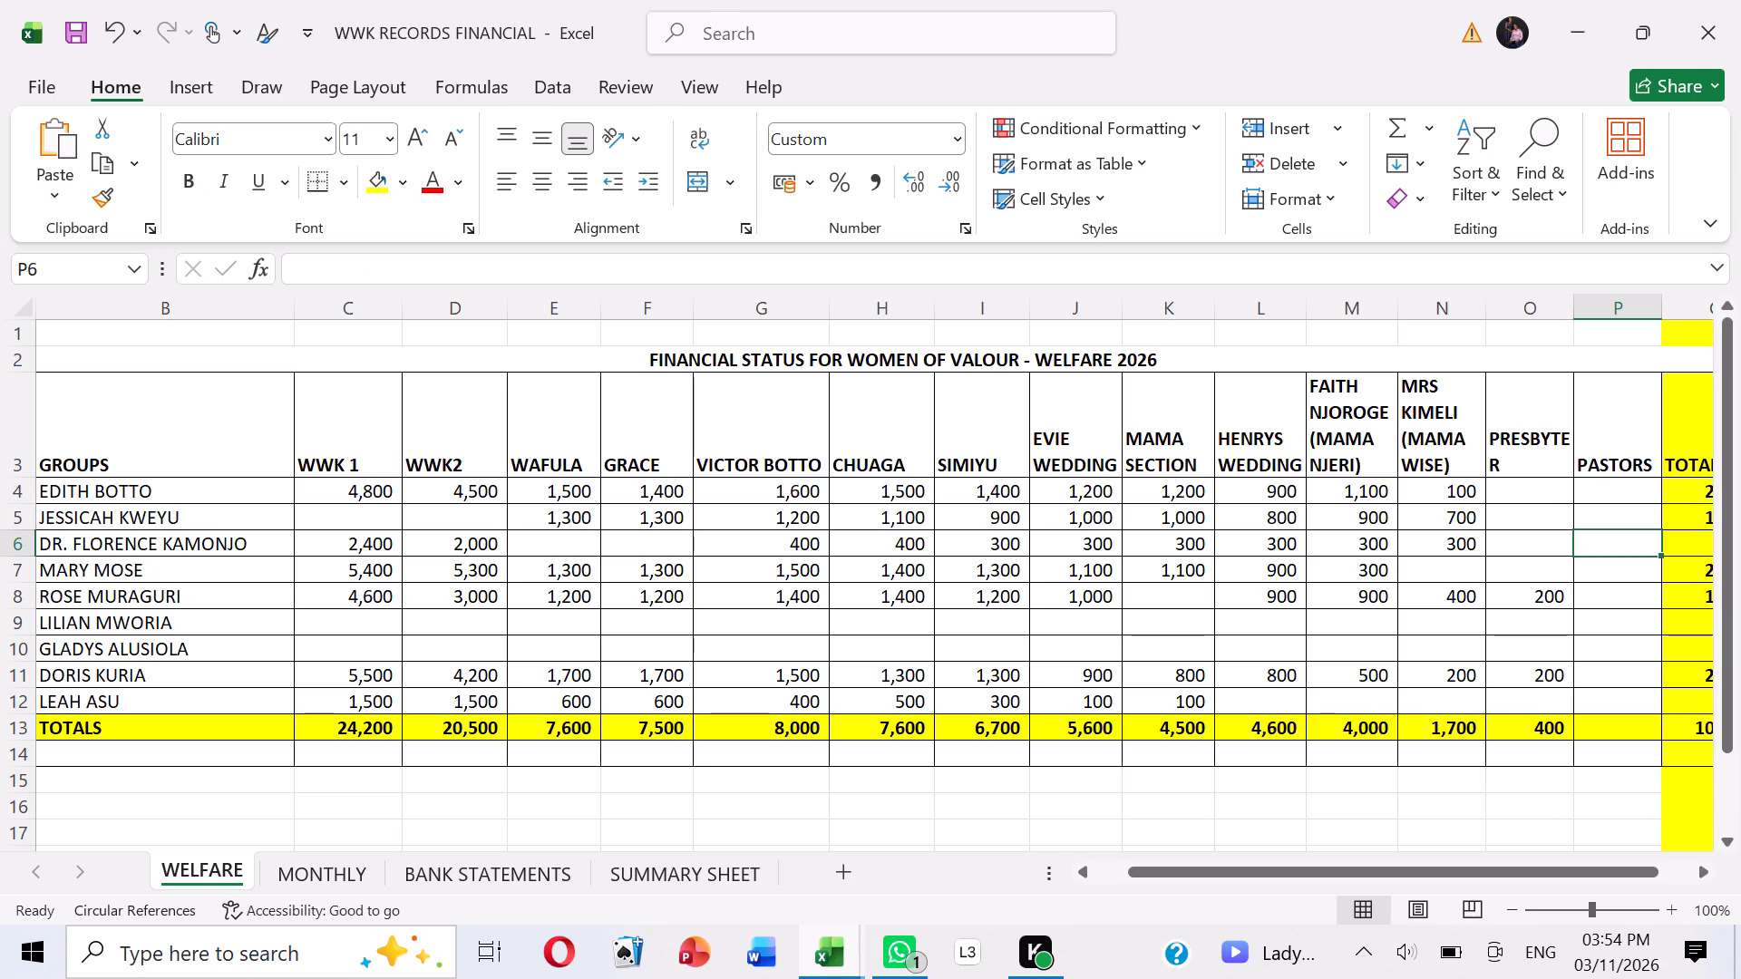
{"action": "left_click_drag", "start_coordinate": [1524, 879], "coordinate": [1536, 877]}
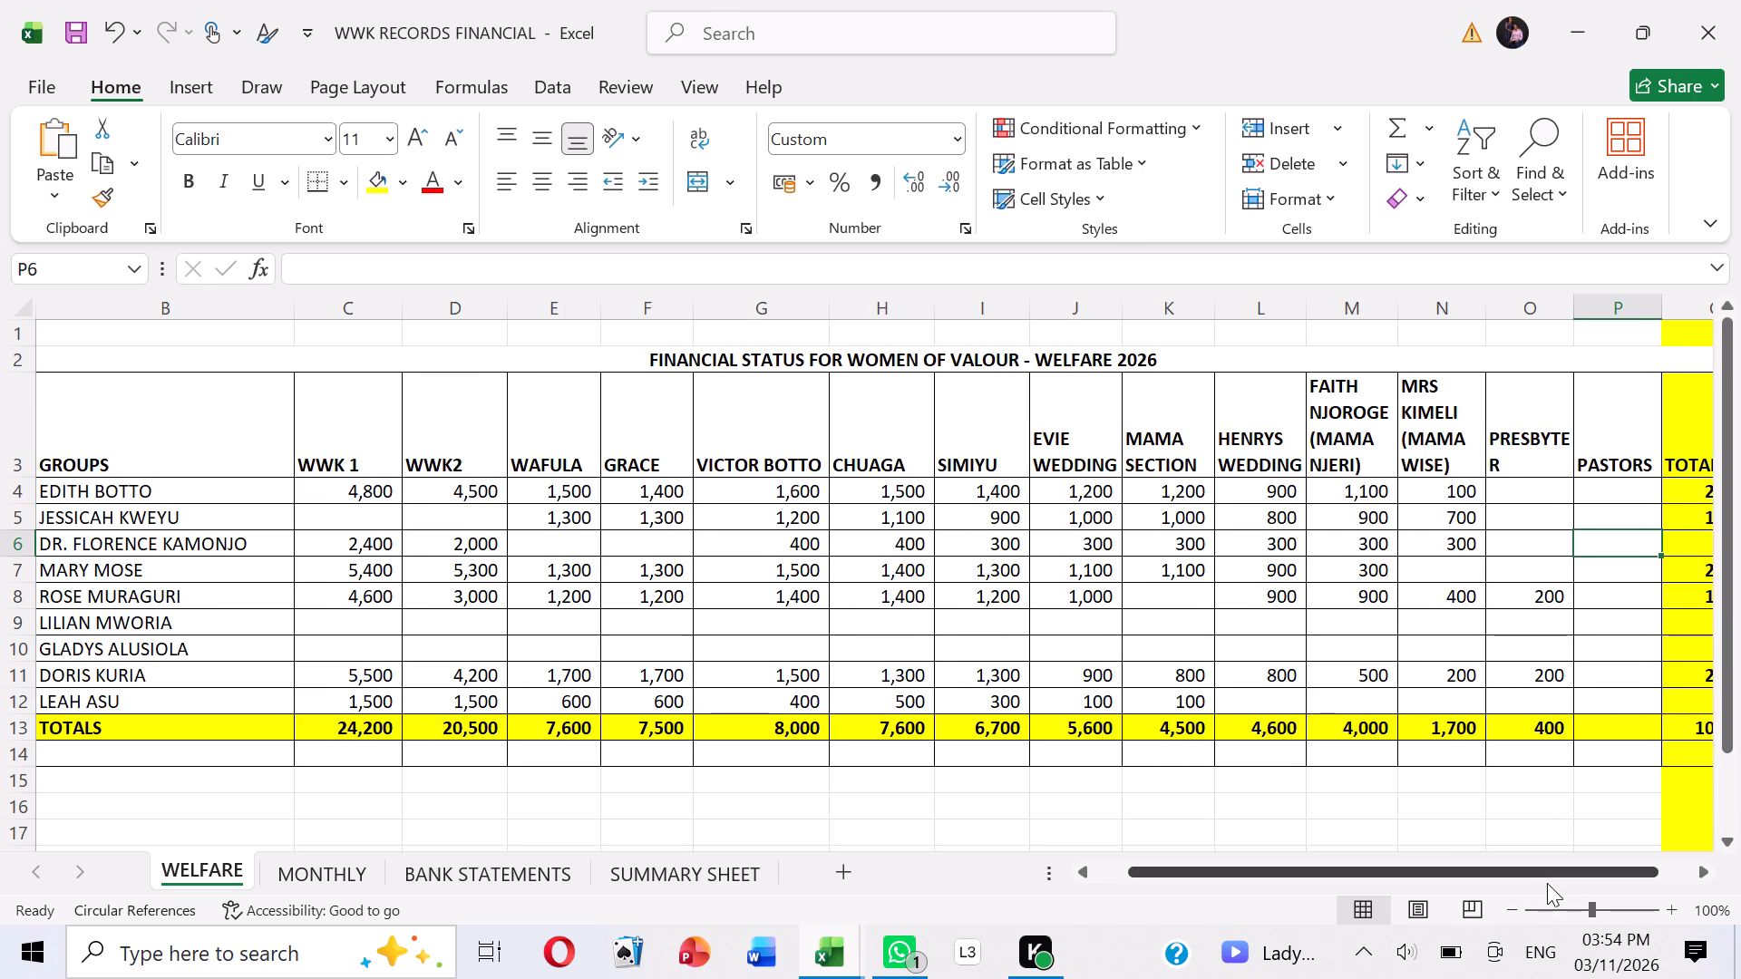
{"action": "left_click", "coordinate": [1580, 910]}
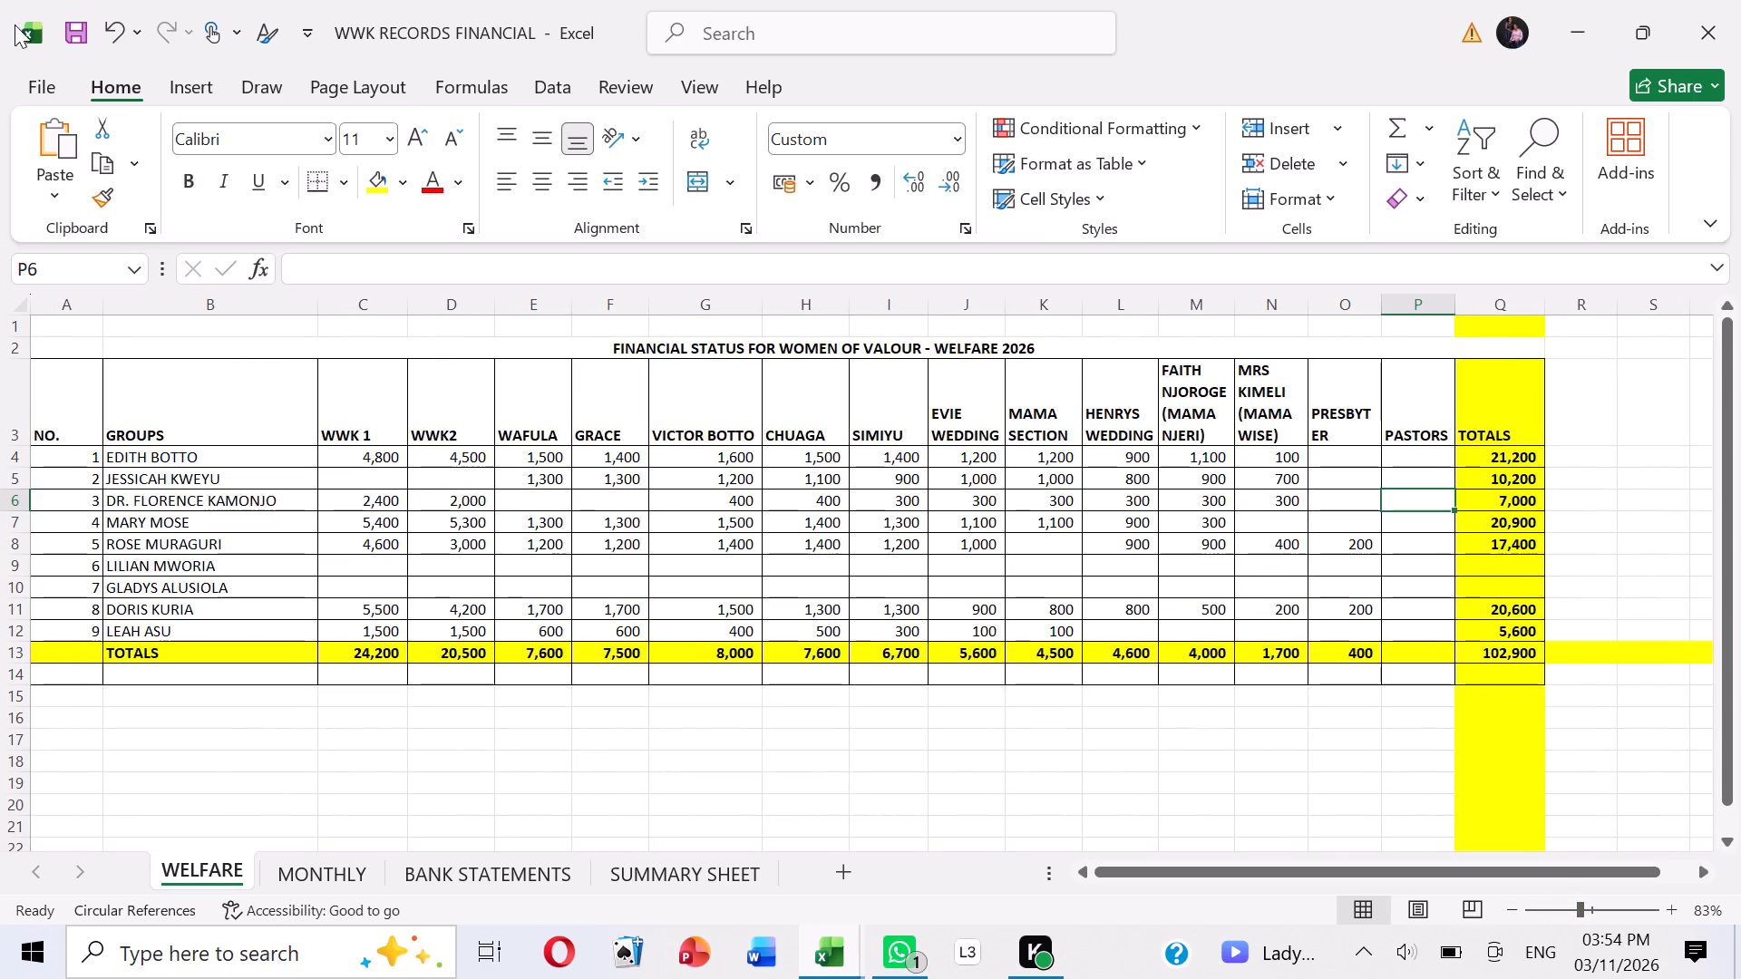
{"action": "left_click", "coordinate": [70, 32]}
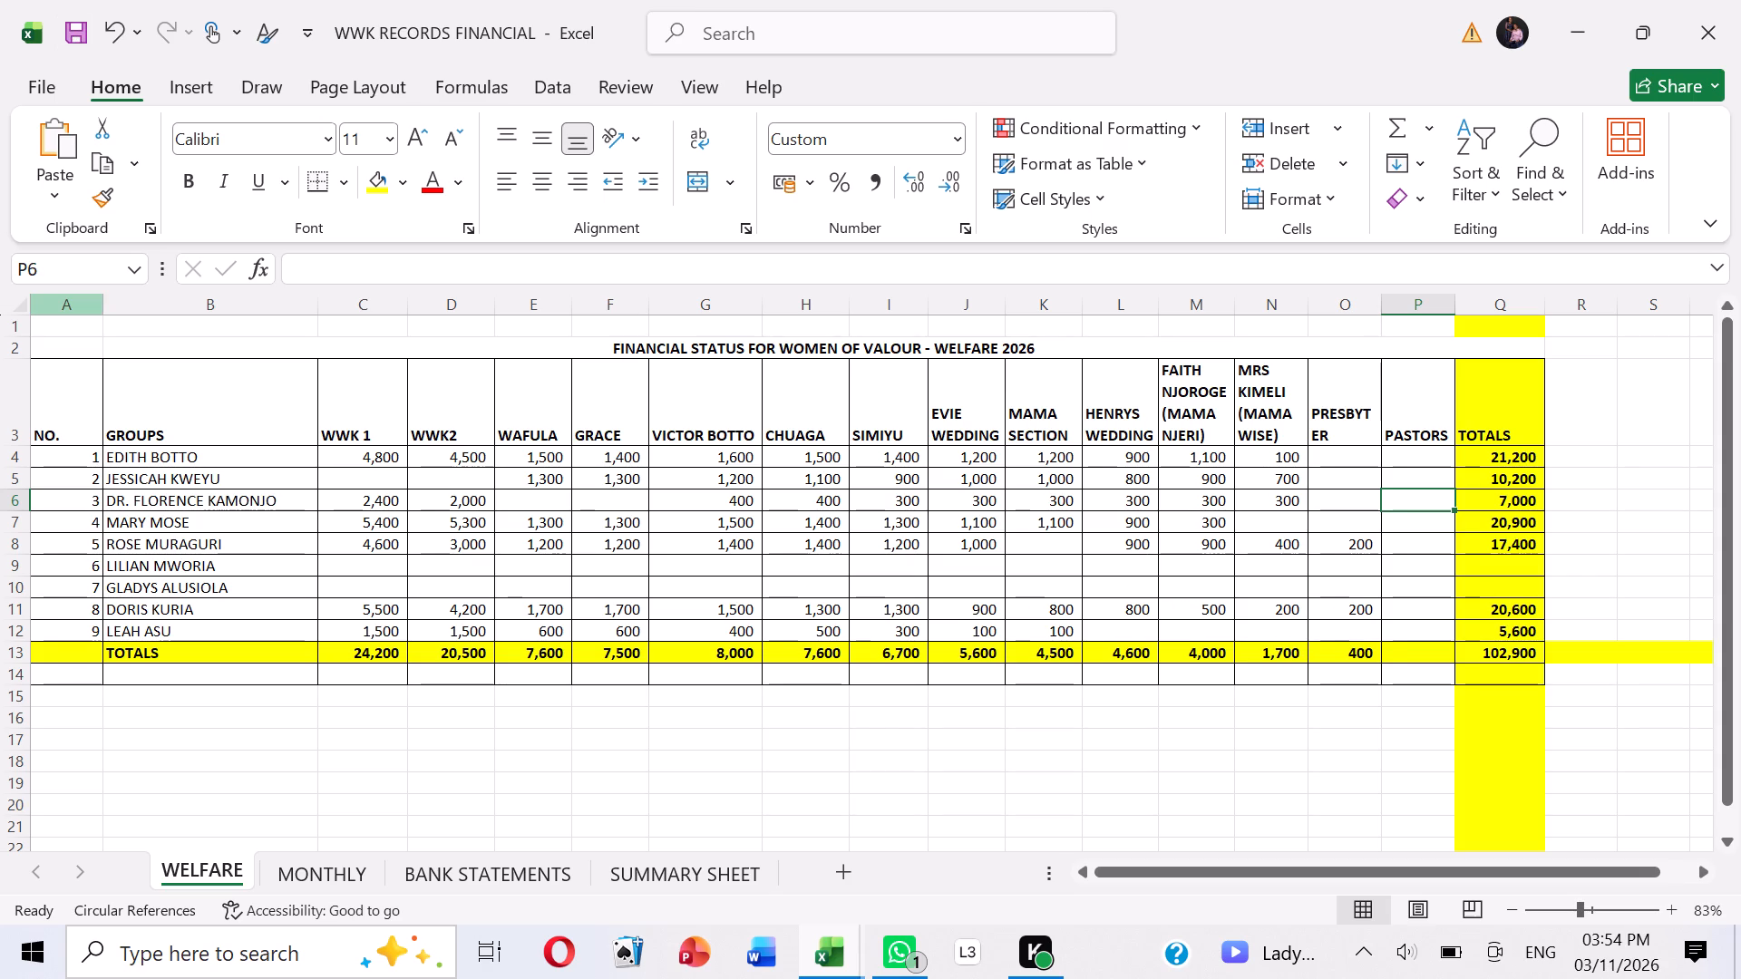
Recalculate the WELFARE table's row and column totals with AutoSum over C4:Q13.
{"action": "left_click_drag", "start_coordinate": [377, 460], "coordinate": [969, 637]}
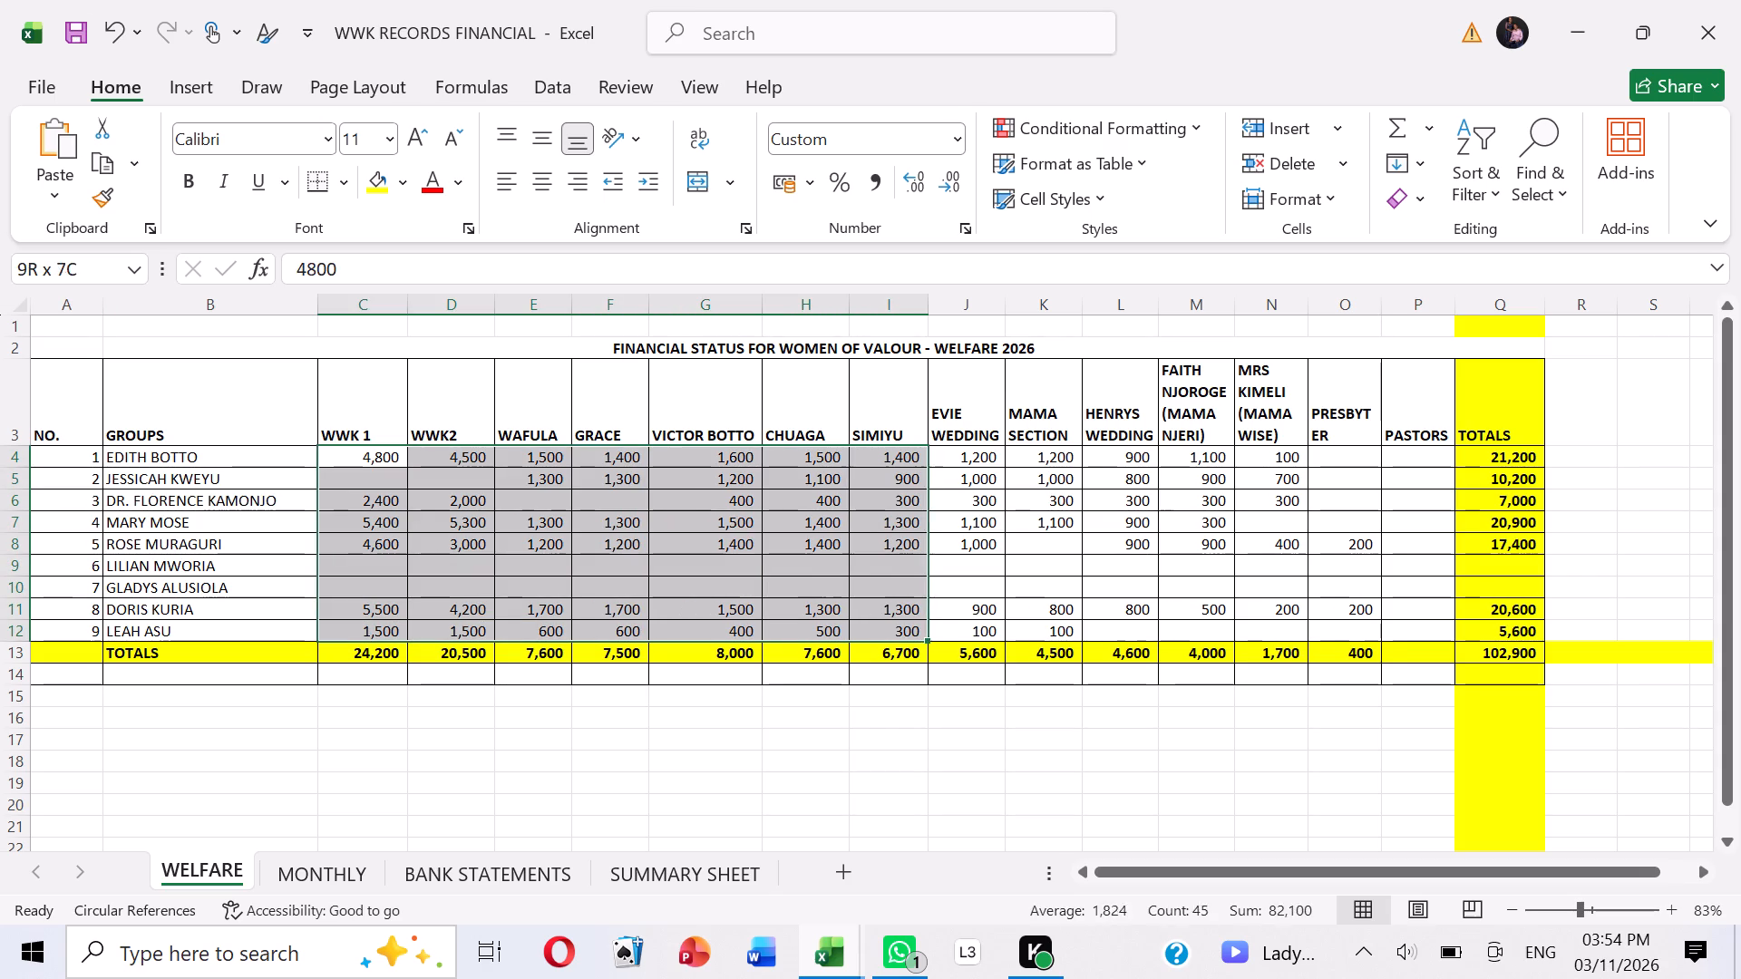
{"action": "left_click_drag", "start_coordinate": [969, 637], "coordinate": [1387, 672]}
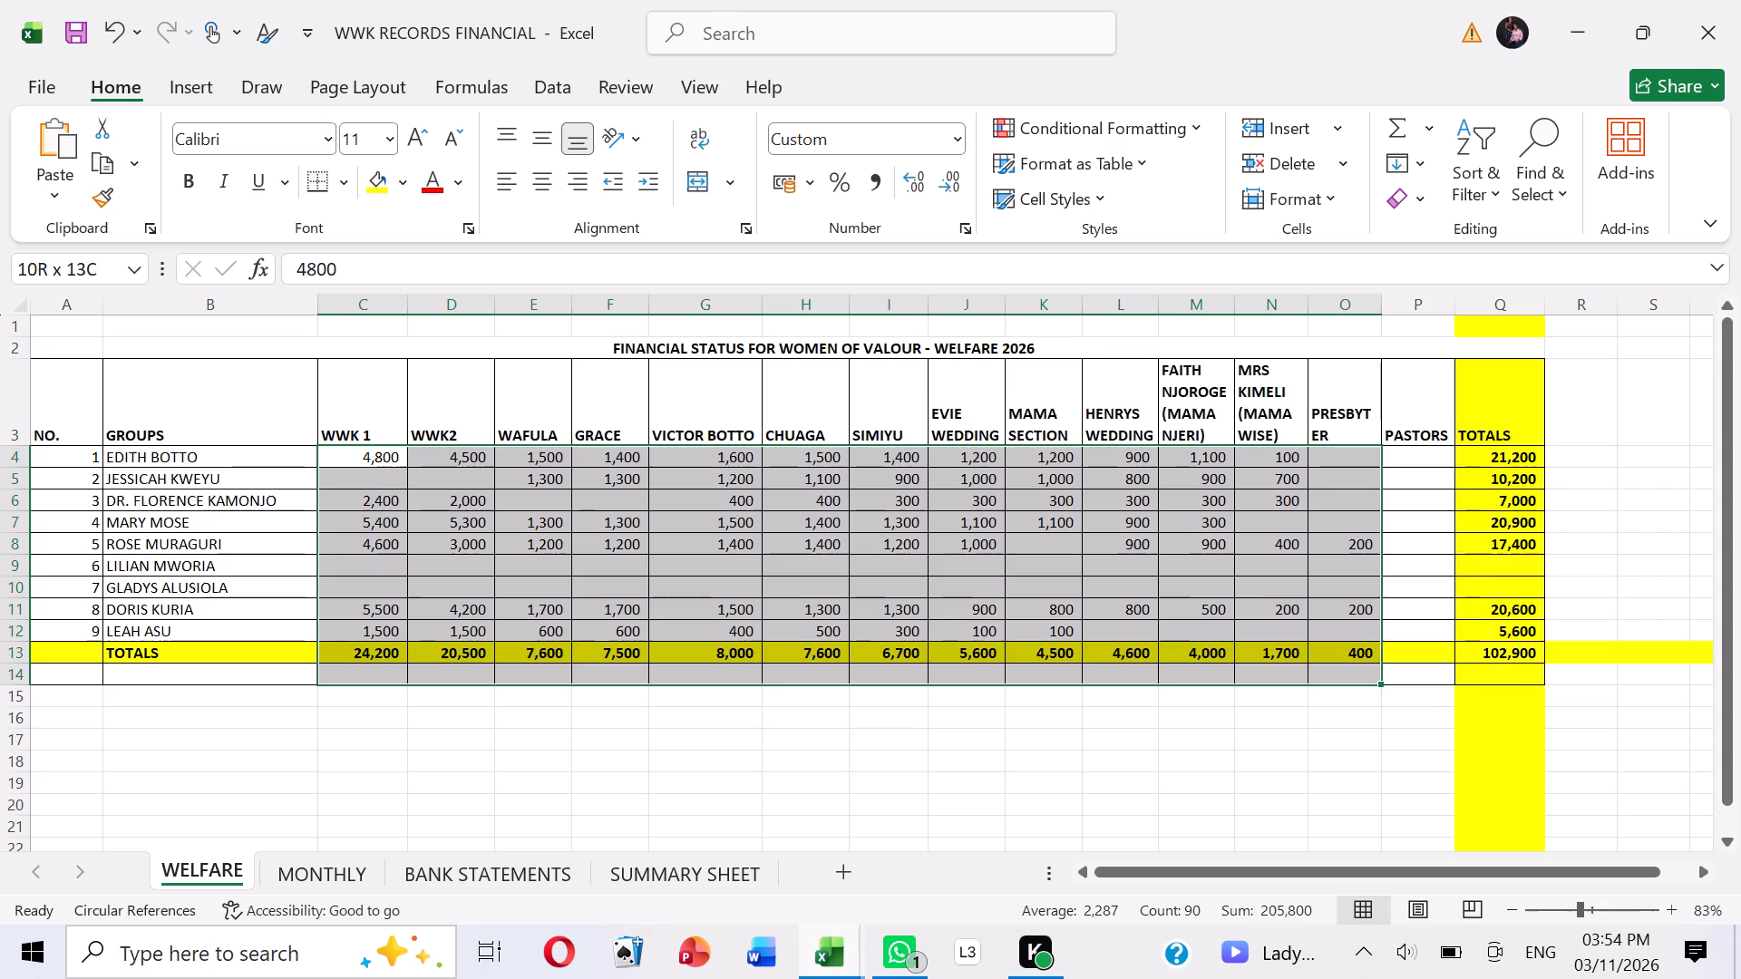
{"action": "left_click_drag", "start_coordinate": [1387, 672], "coordinate": [1487, 657]}
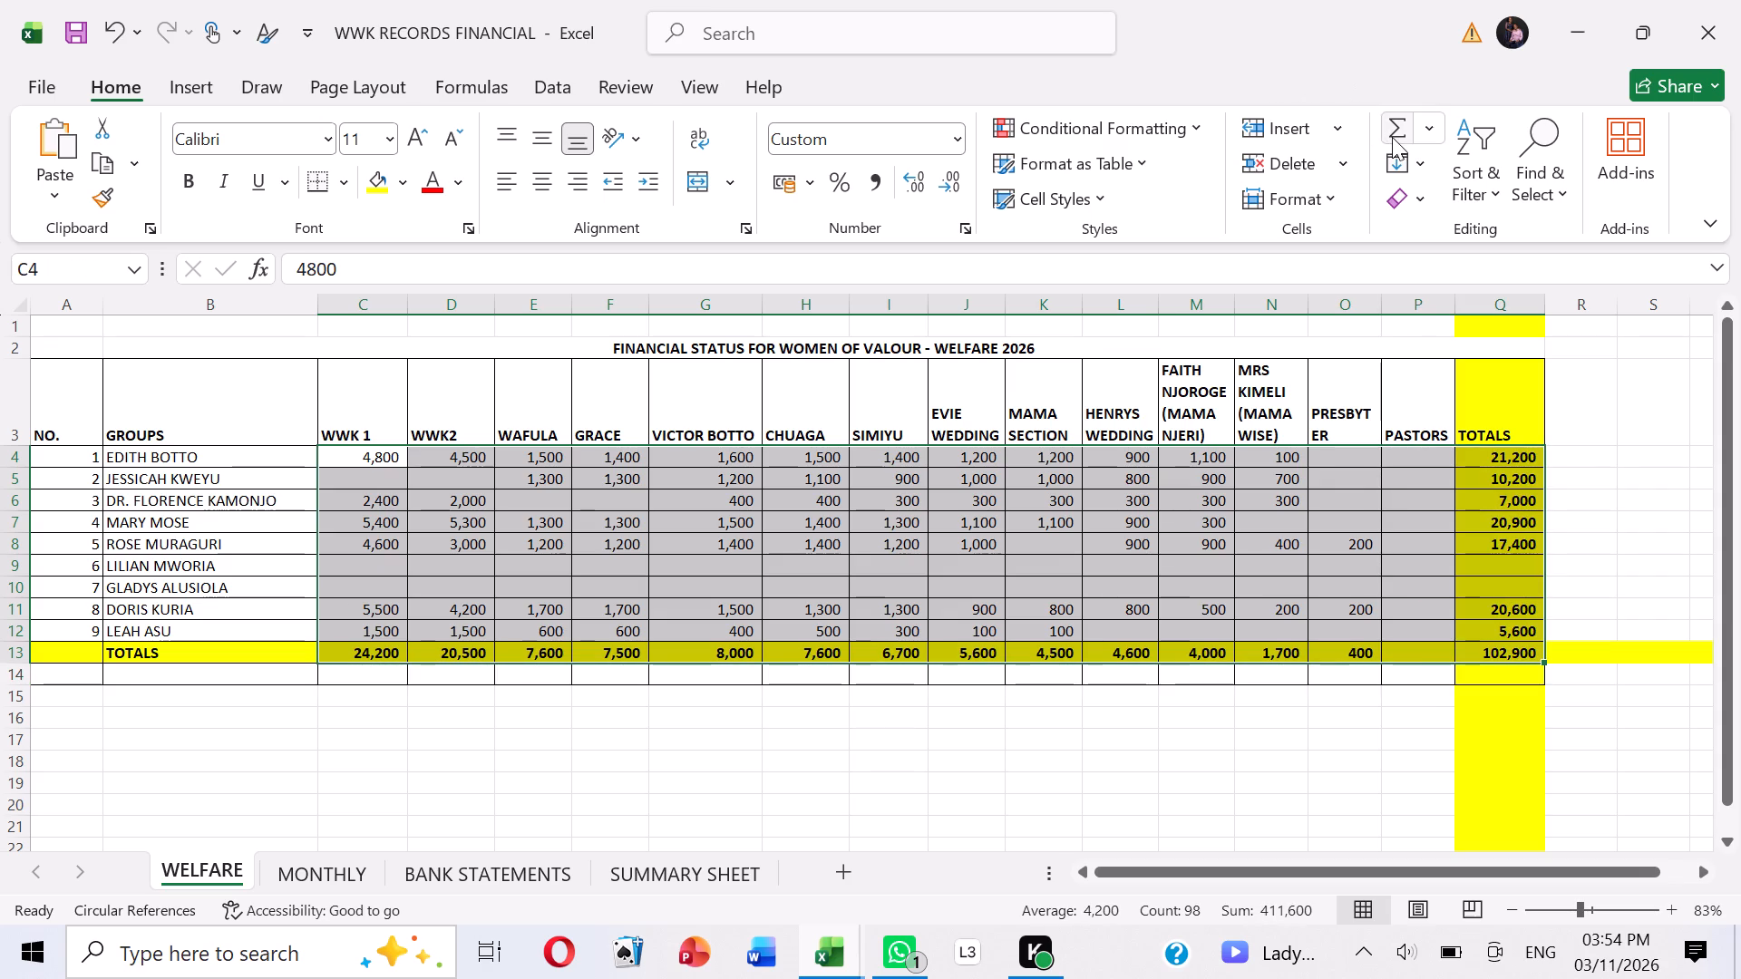
{"action": "left_click", "coordinate": [1392, 137]}
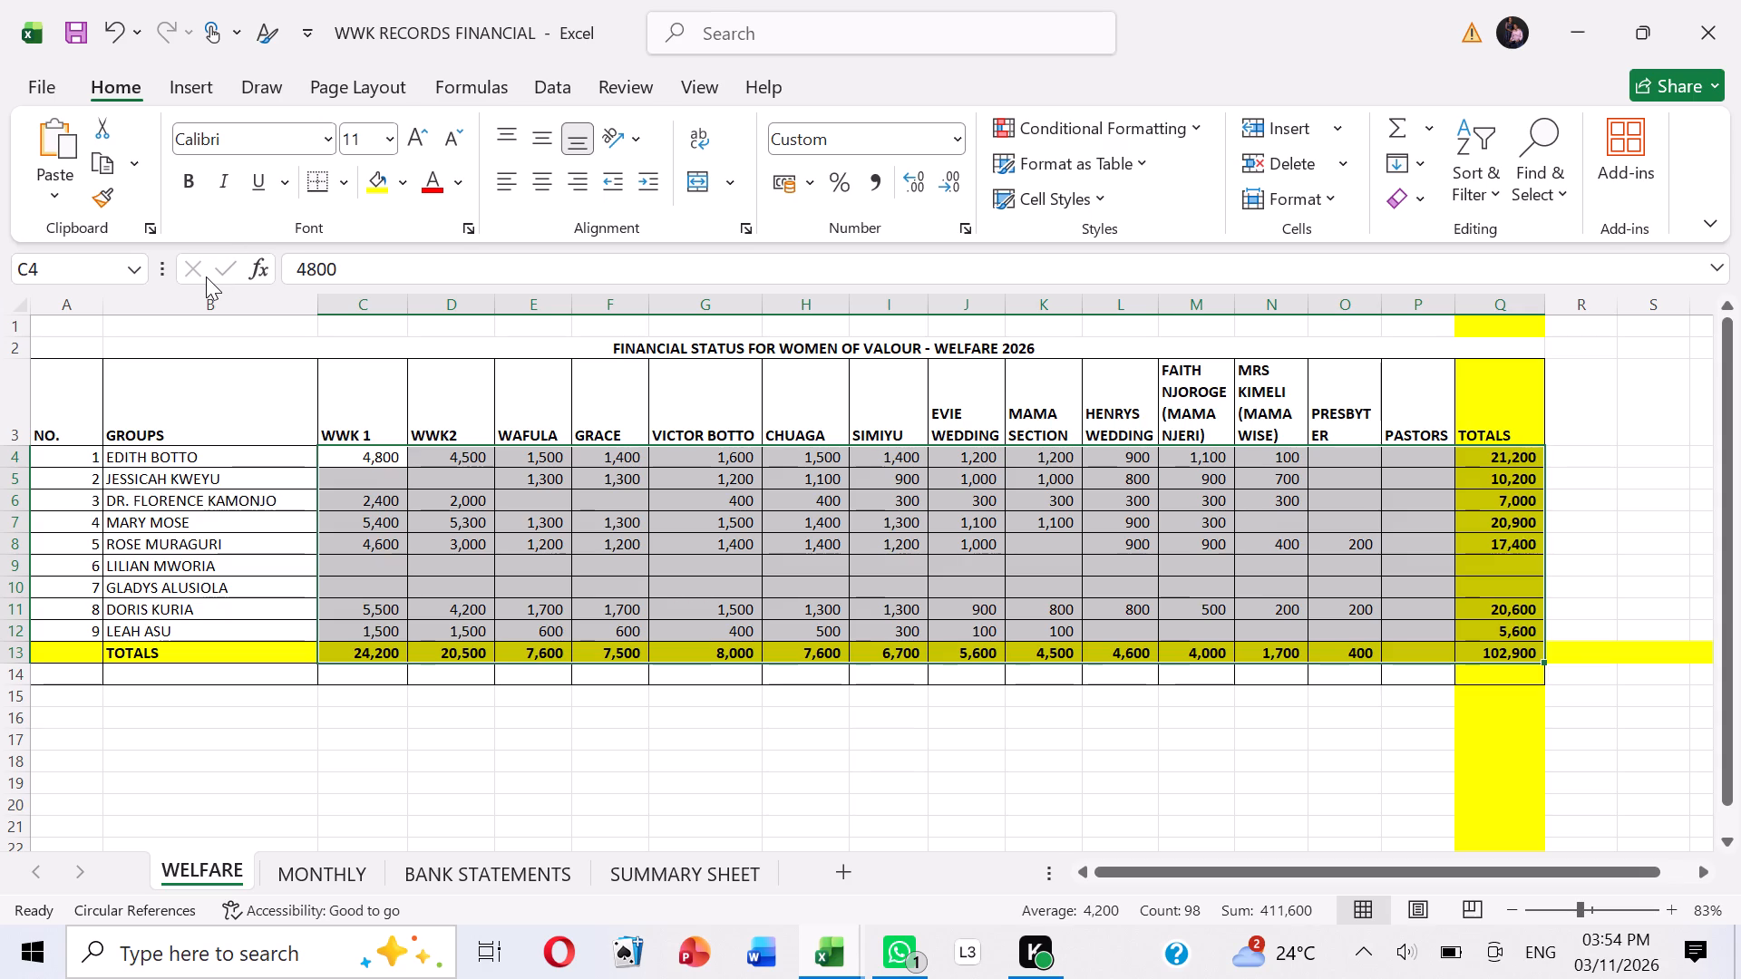
{"action": "left_click", "coordinate": [742, 712]}
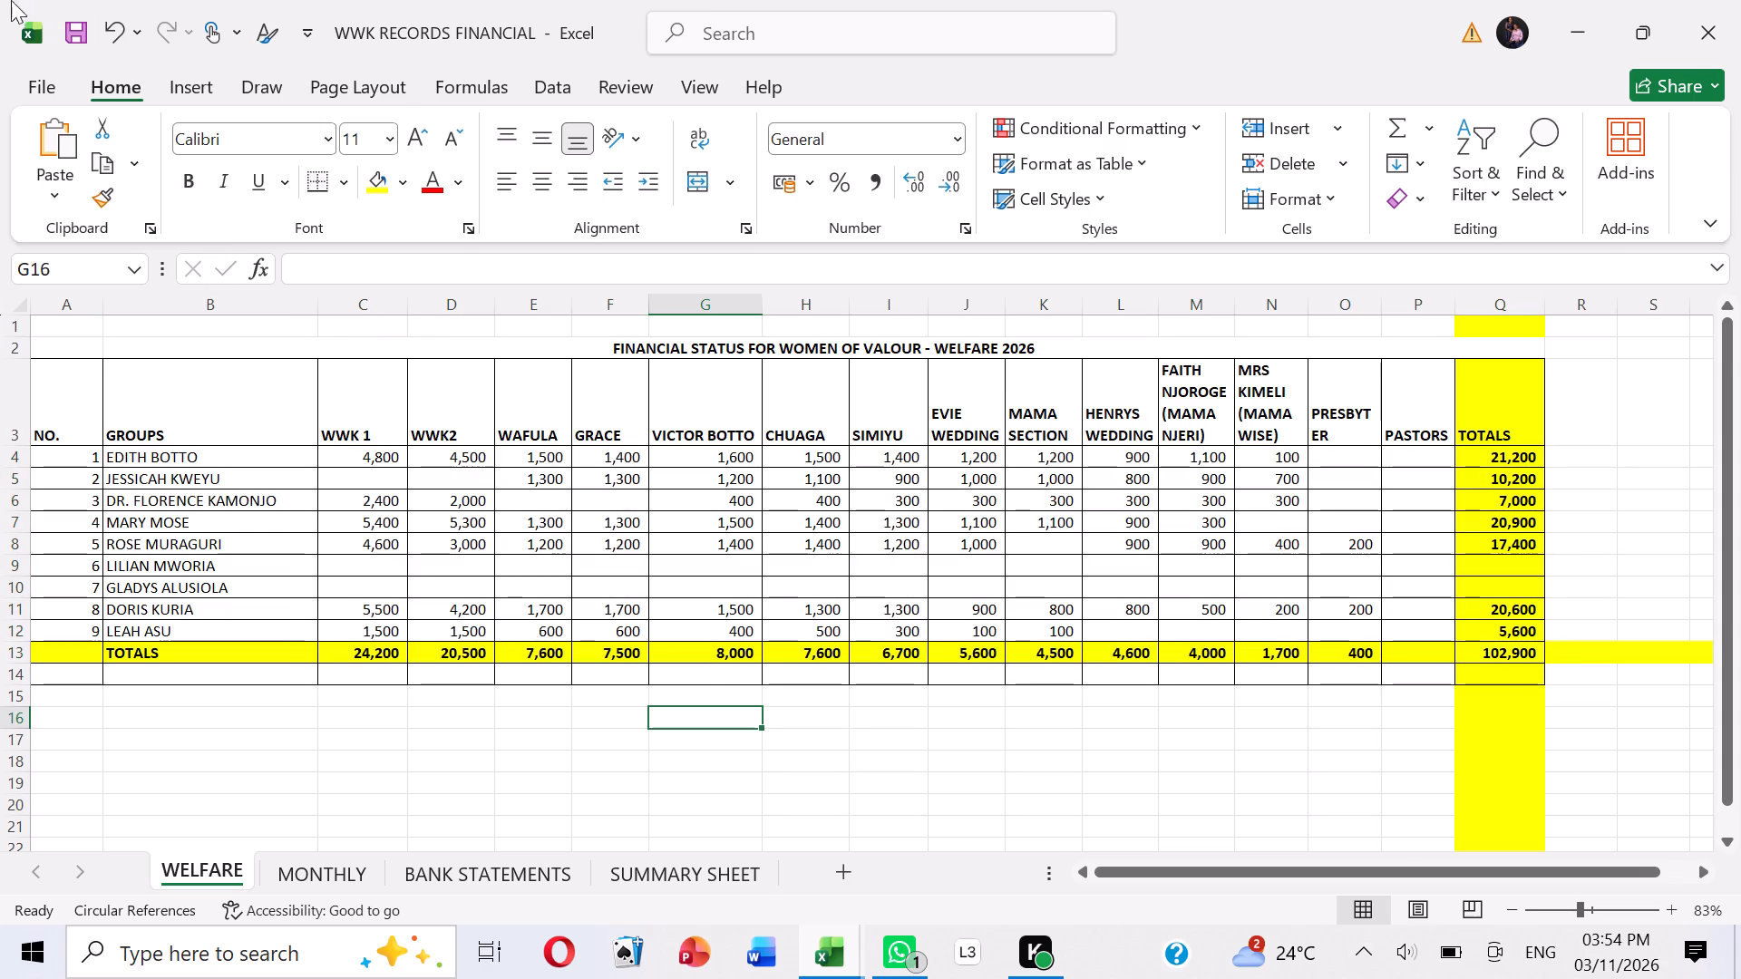
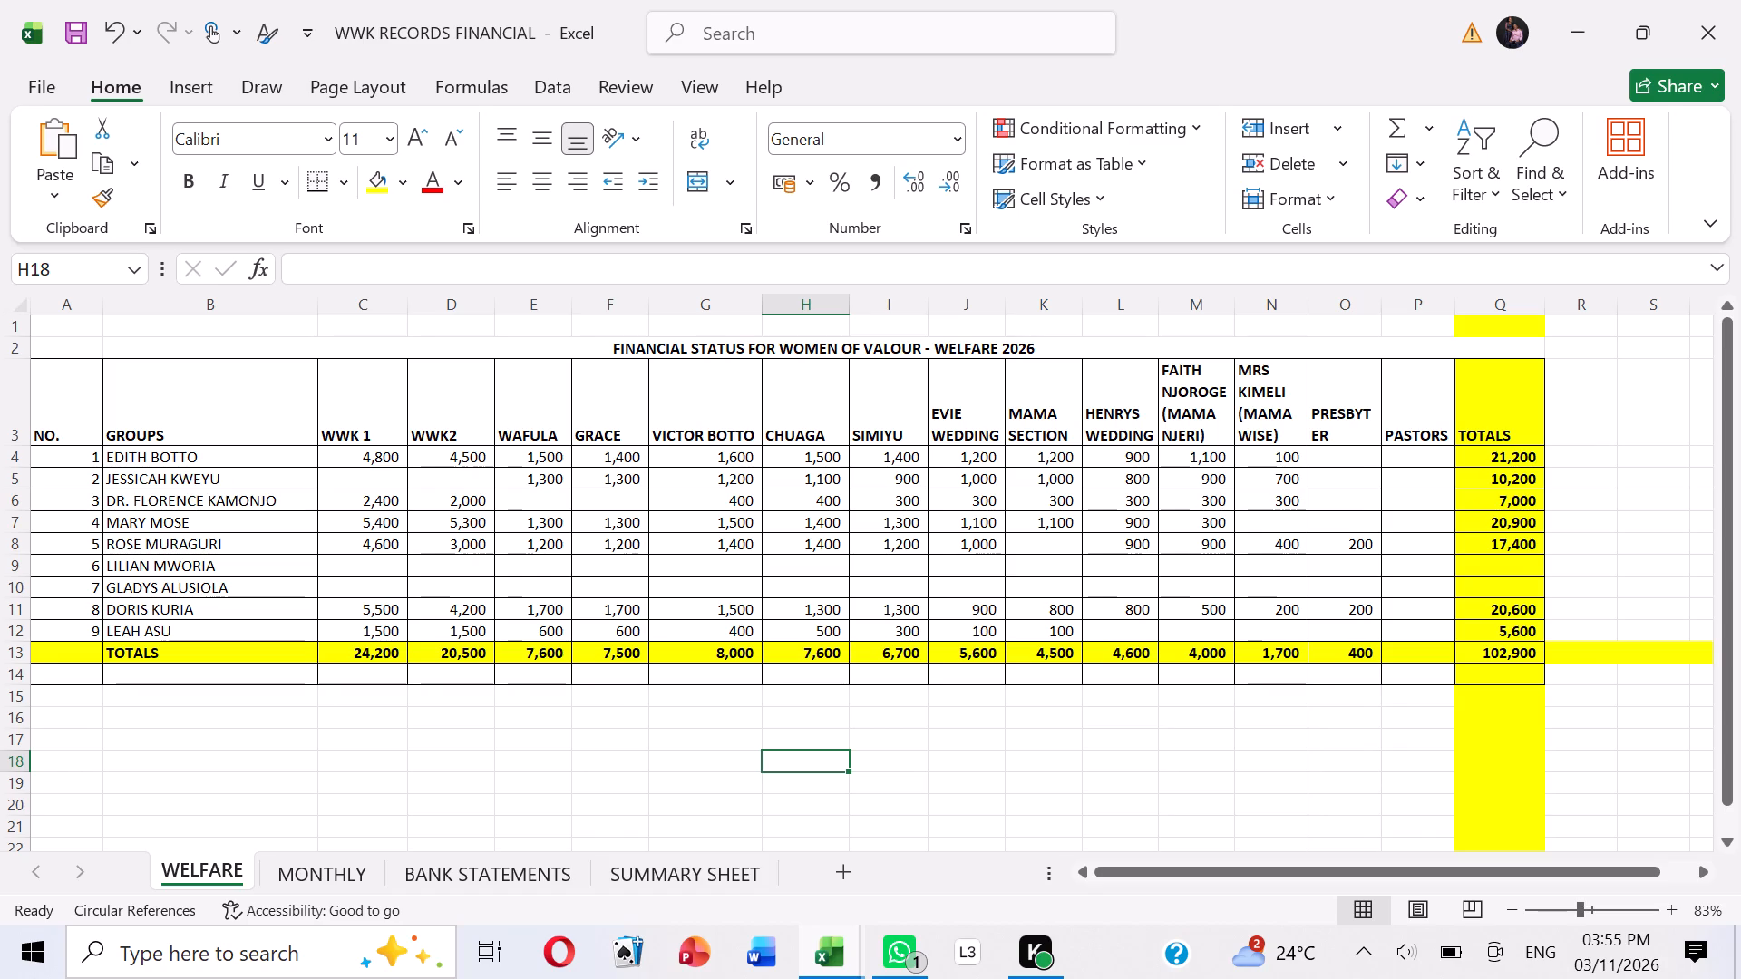
On the MONTHLY sheet, enter row 6's sadaka amounts: 1100 for January, February and March, and 1000 for April and May.
{"action": "left_click", "coordinate": [325, 871]}
{"action": "left_click", "coordinate": [477, 734]}
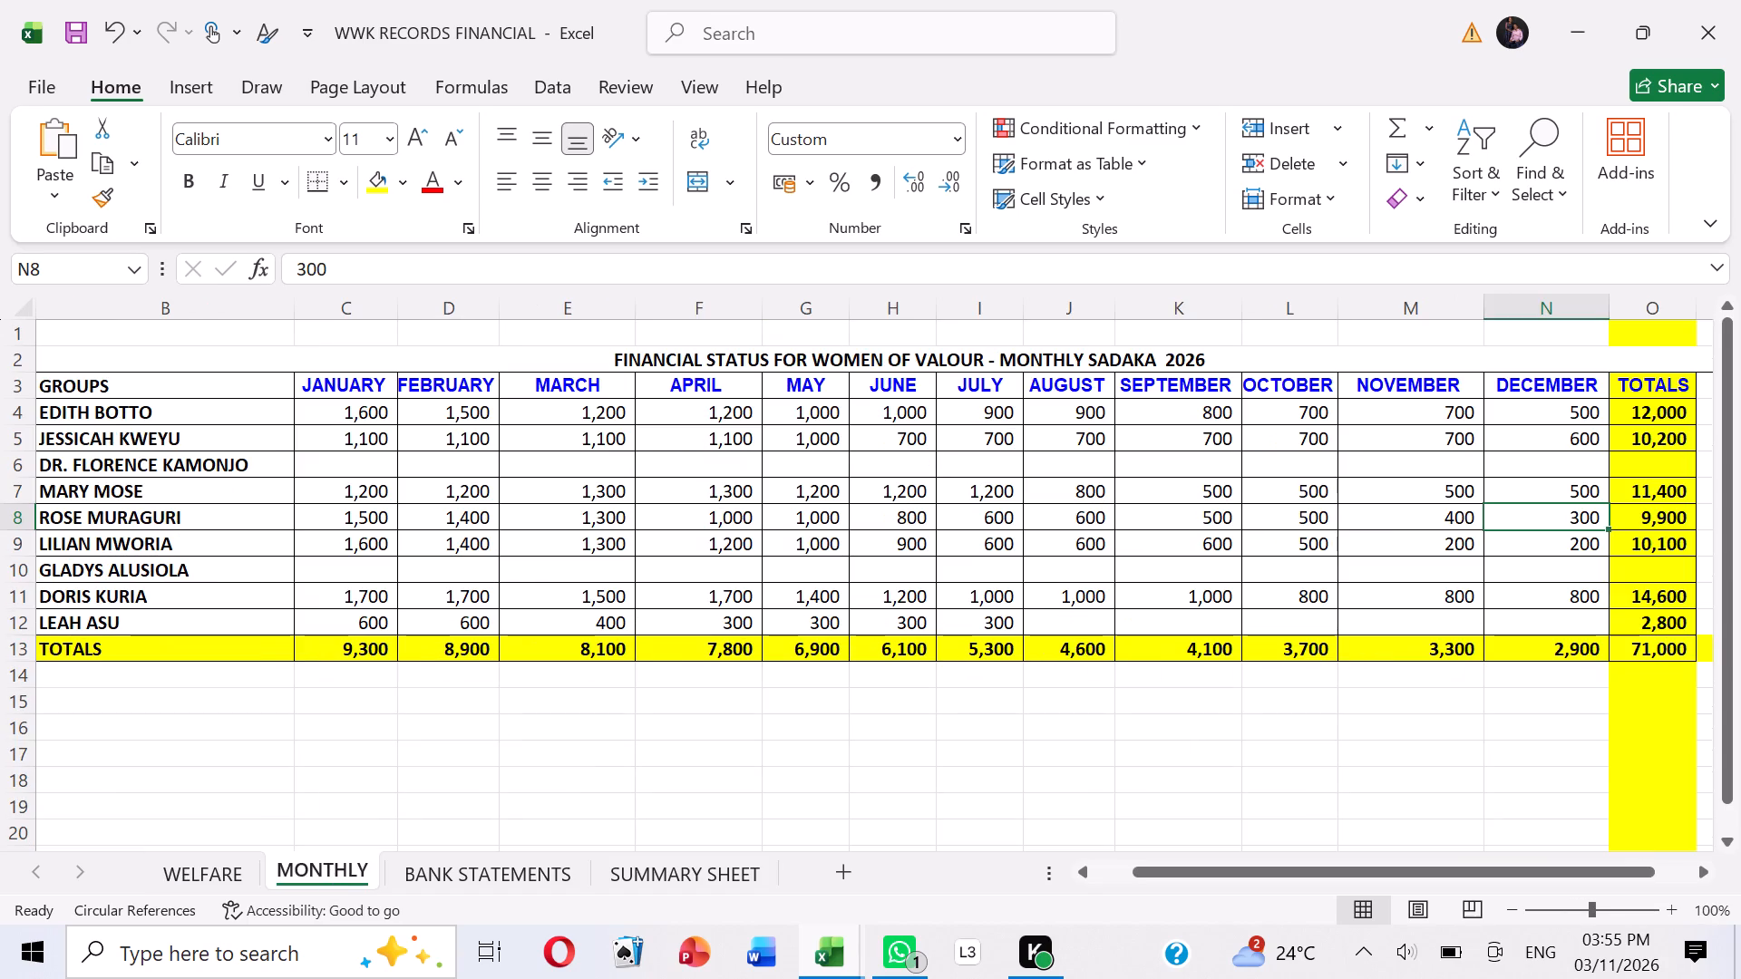
{"action": "left_click", "coordinate": [362, 466]}
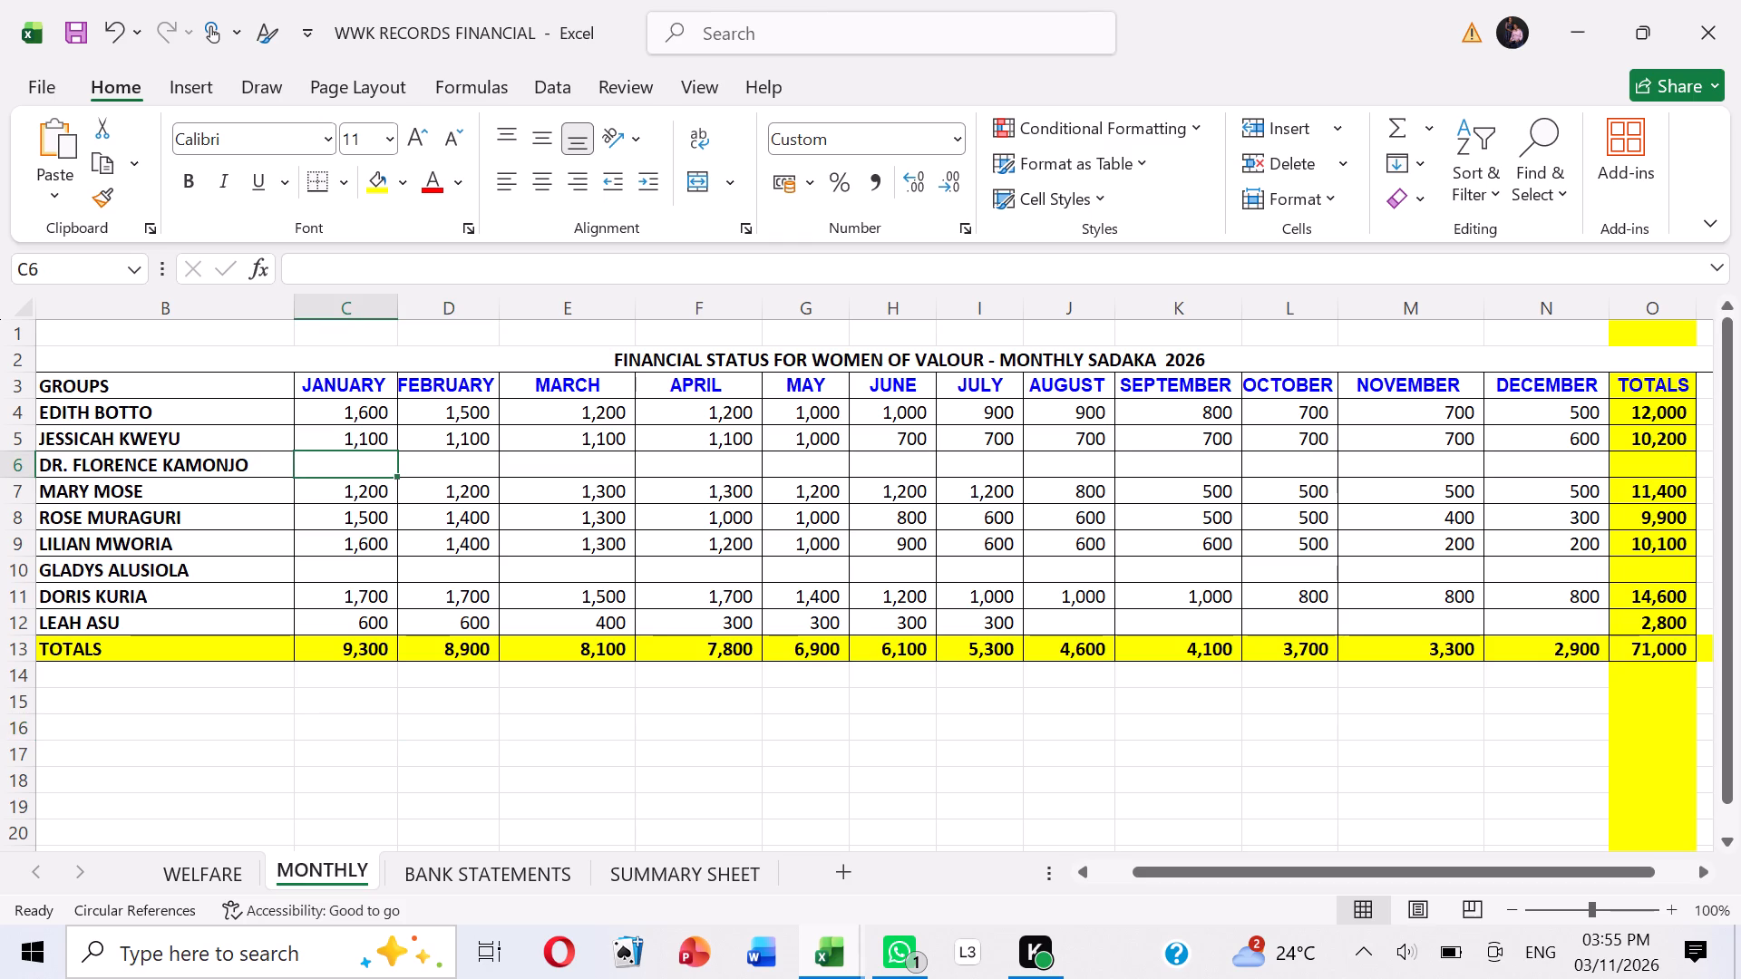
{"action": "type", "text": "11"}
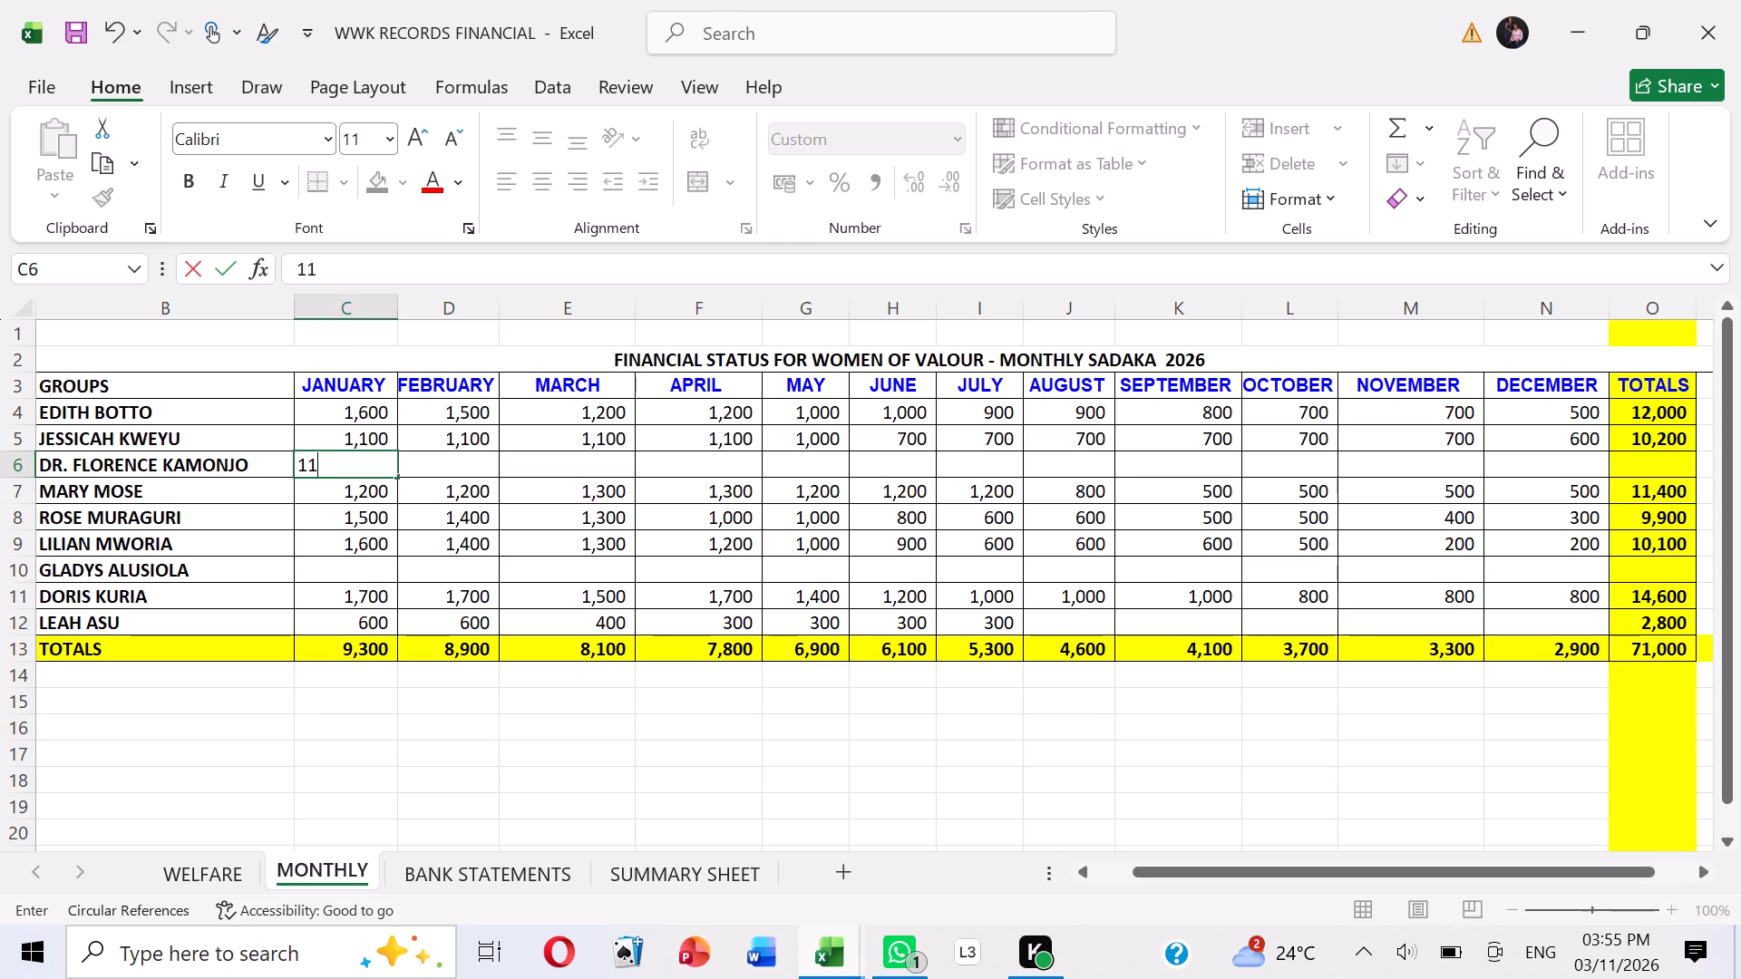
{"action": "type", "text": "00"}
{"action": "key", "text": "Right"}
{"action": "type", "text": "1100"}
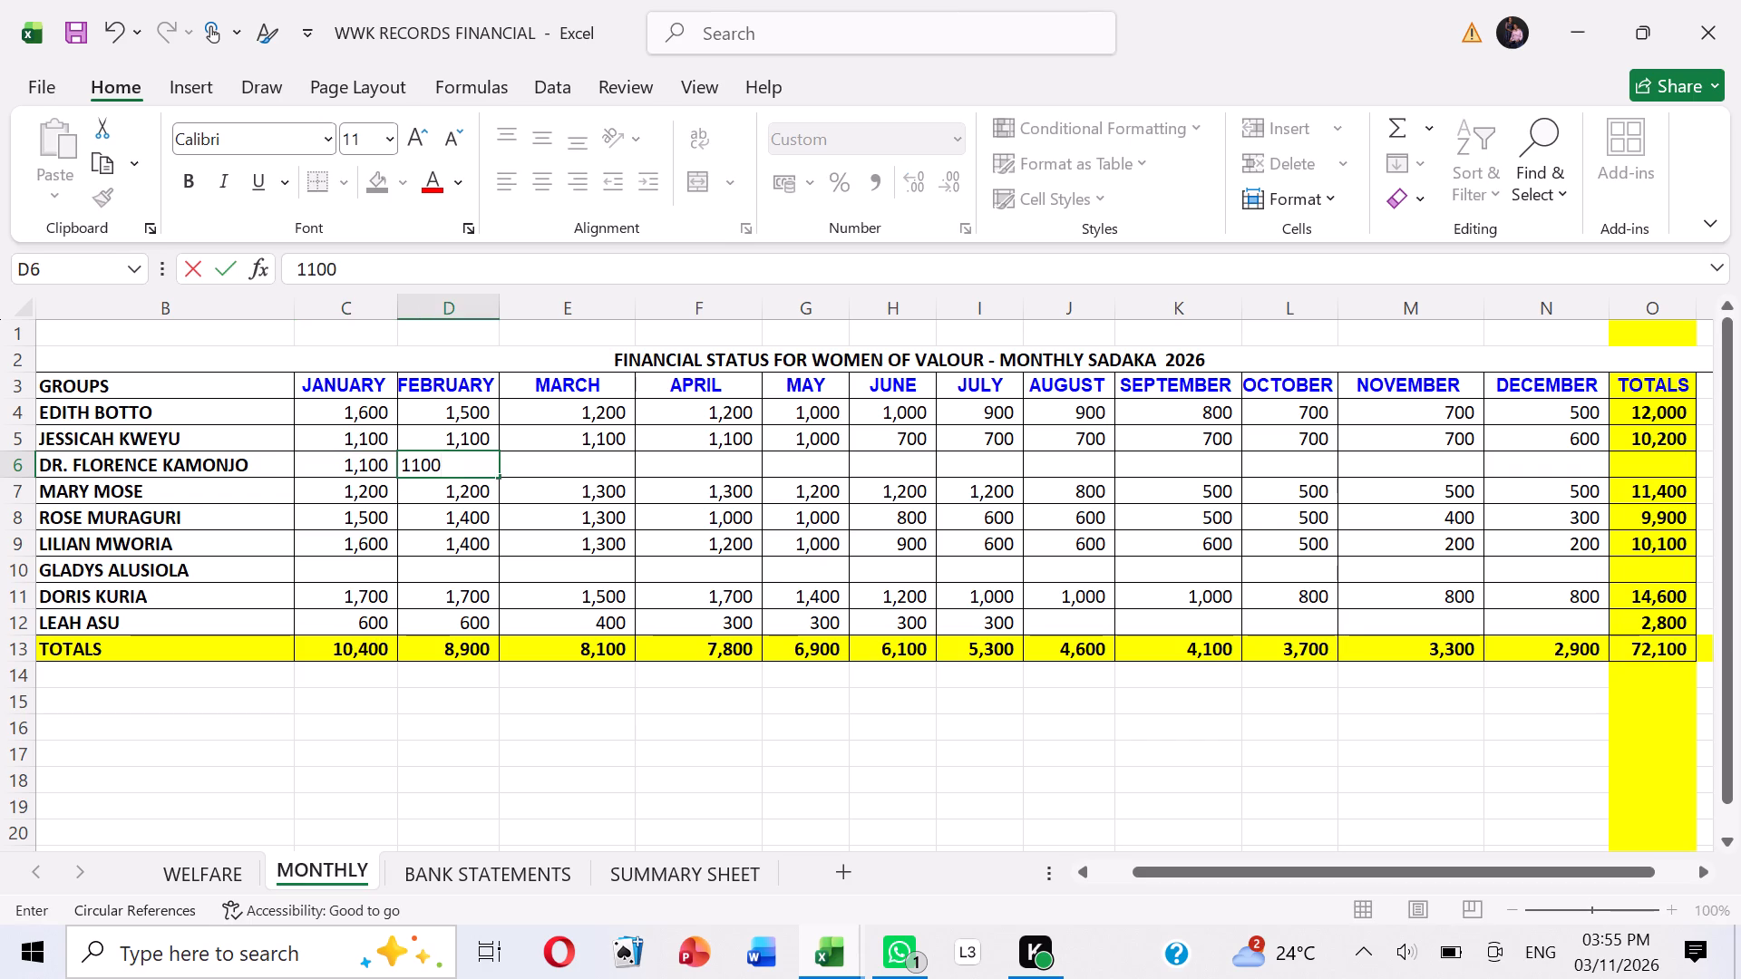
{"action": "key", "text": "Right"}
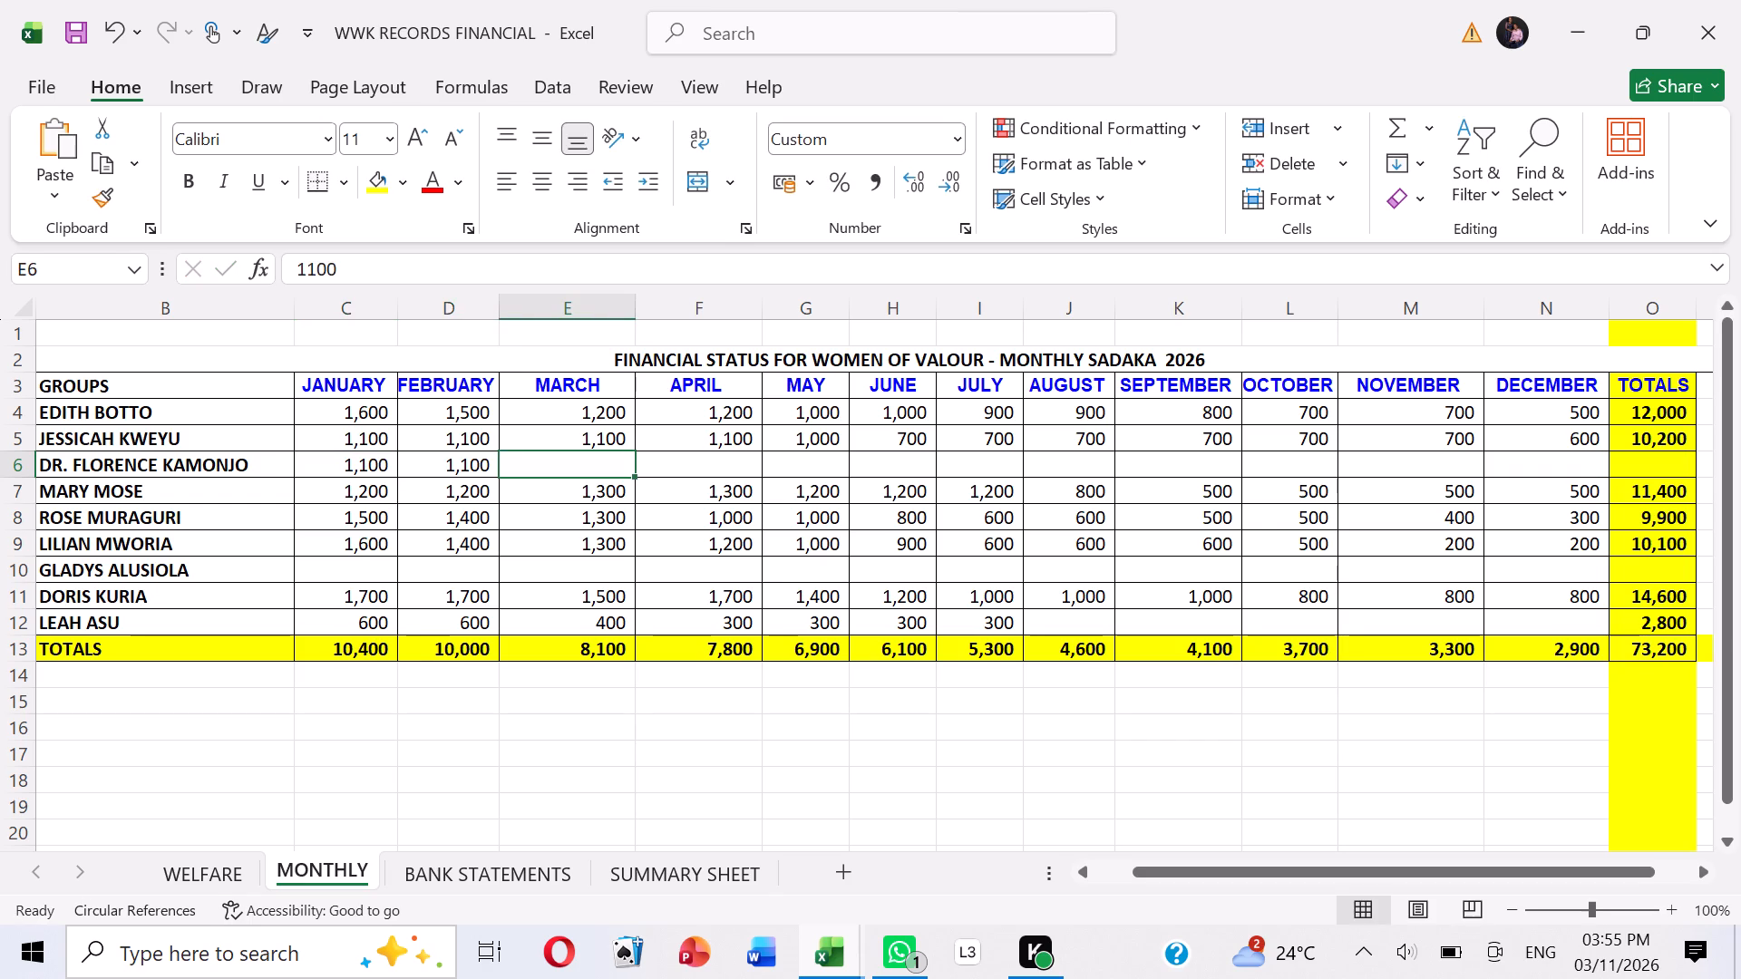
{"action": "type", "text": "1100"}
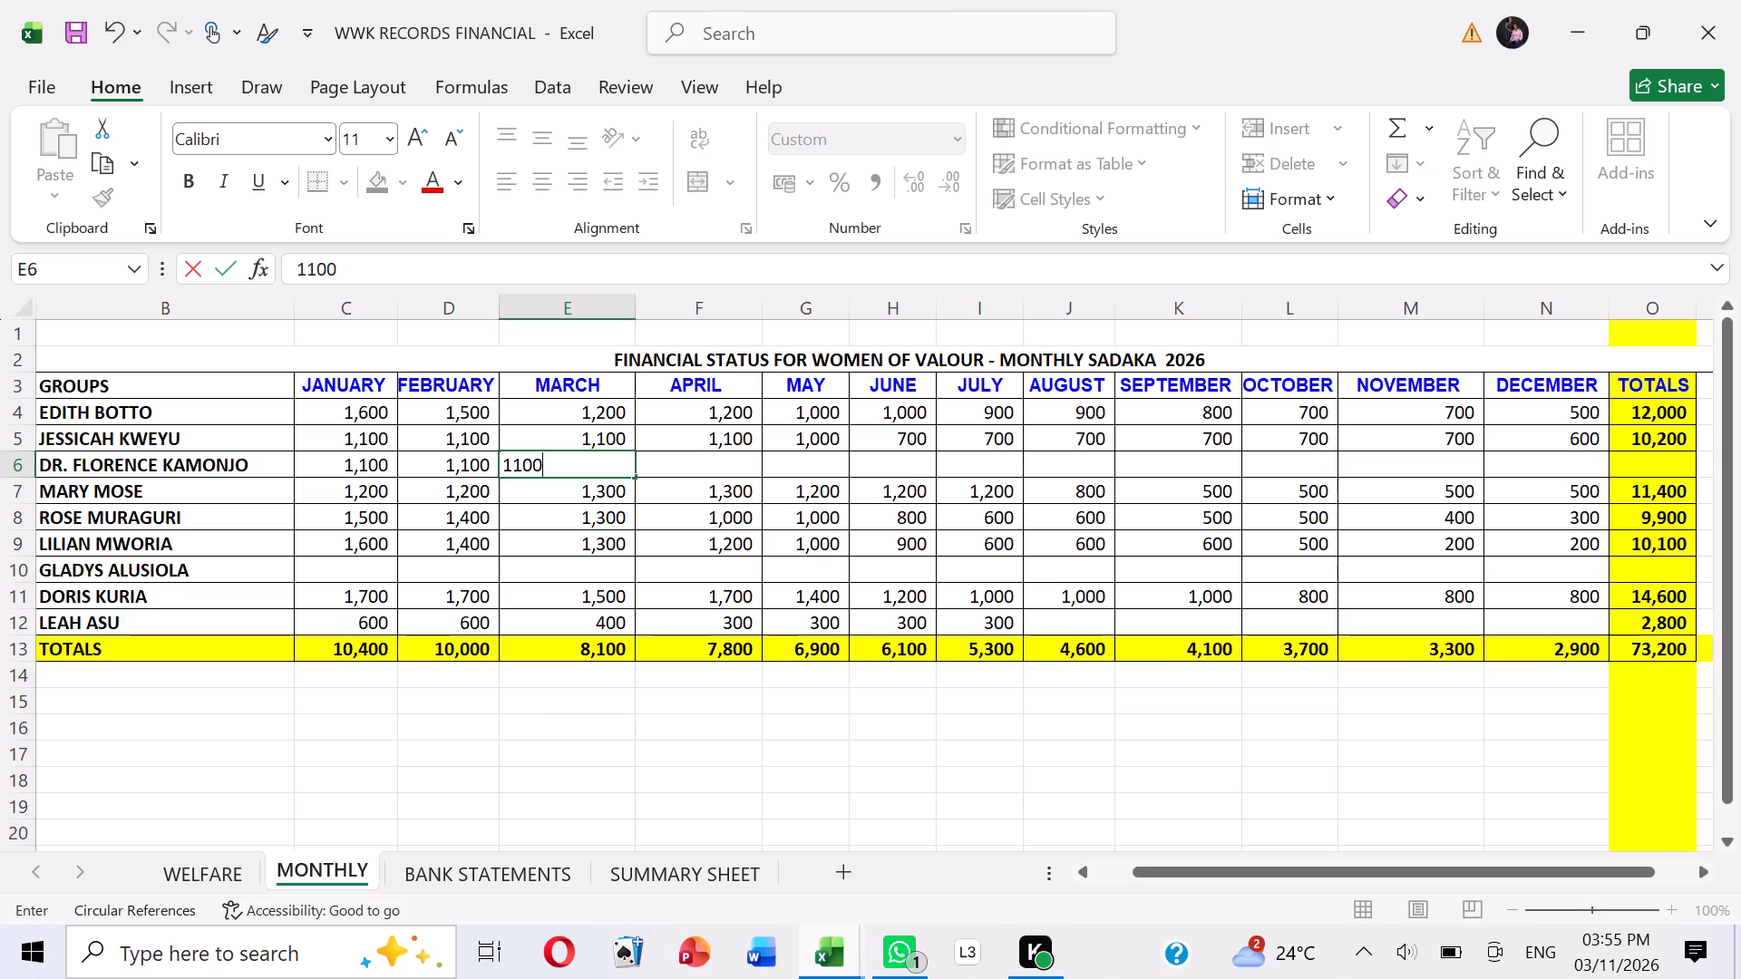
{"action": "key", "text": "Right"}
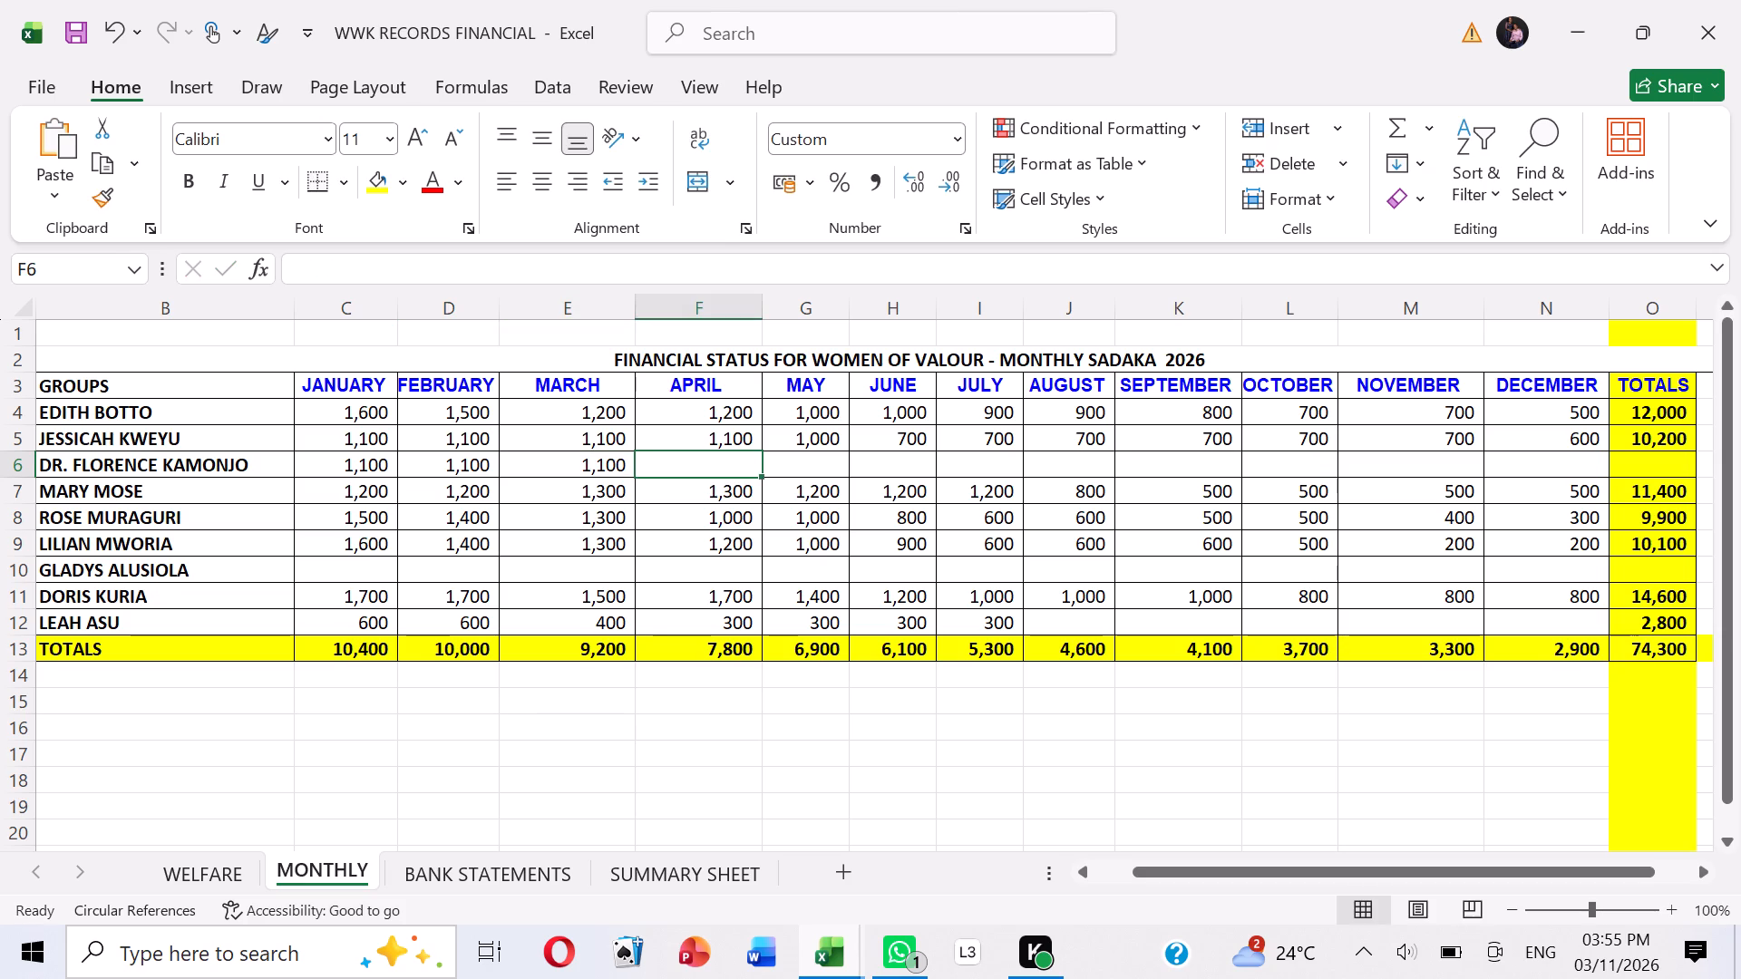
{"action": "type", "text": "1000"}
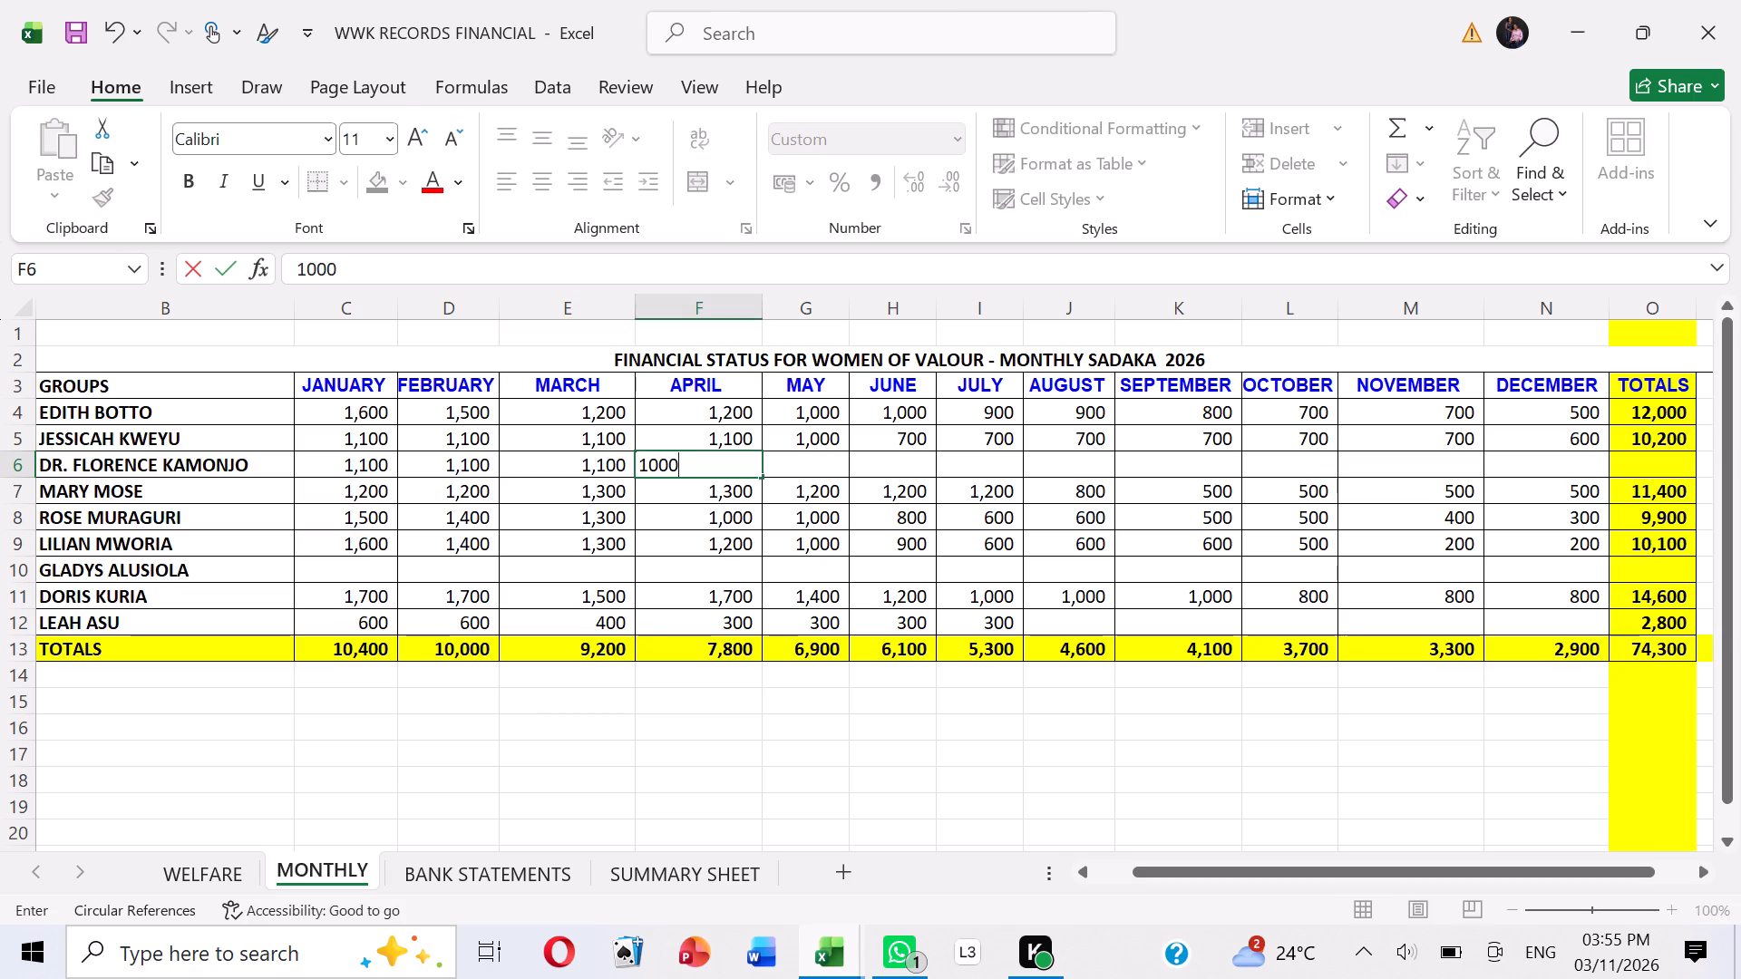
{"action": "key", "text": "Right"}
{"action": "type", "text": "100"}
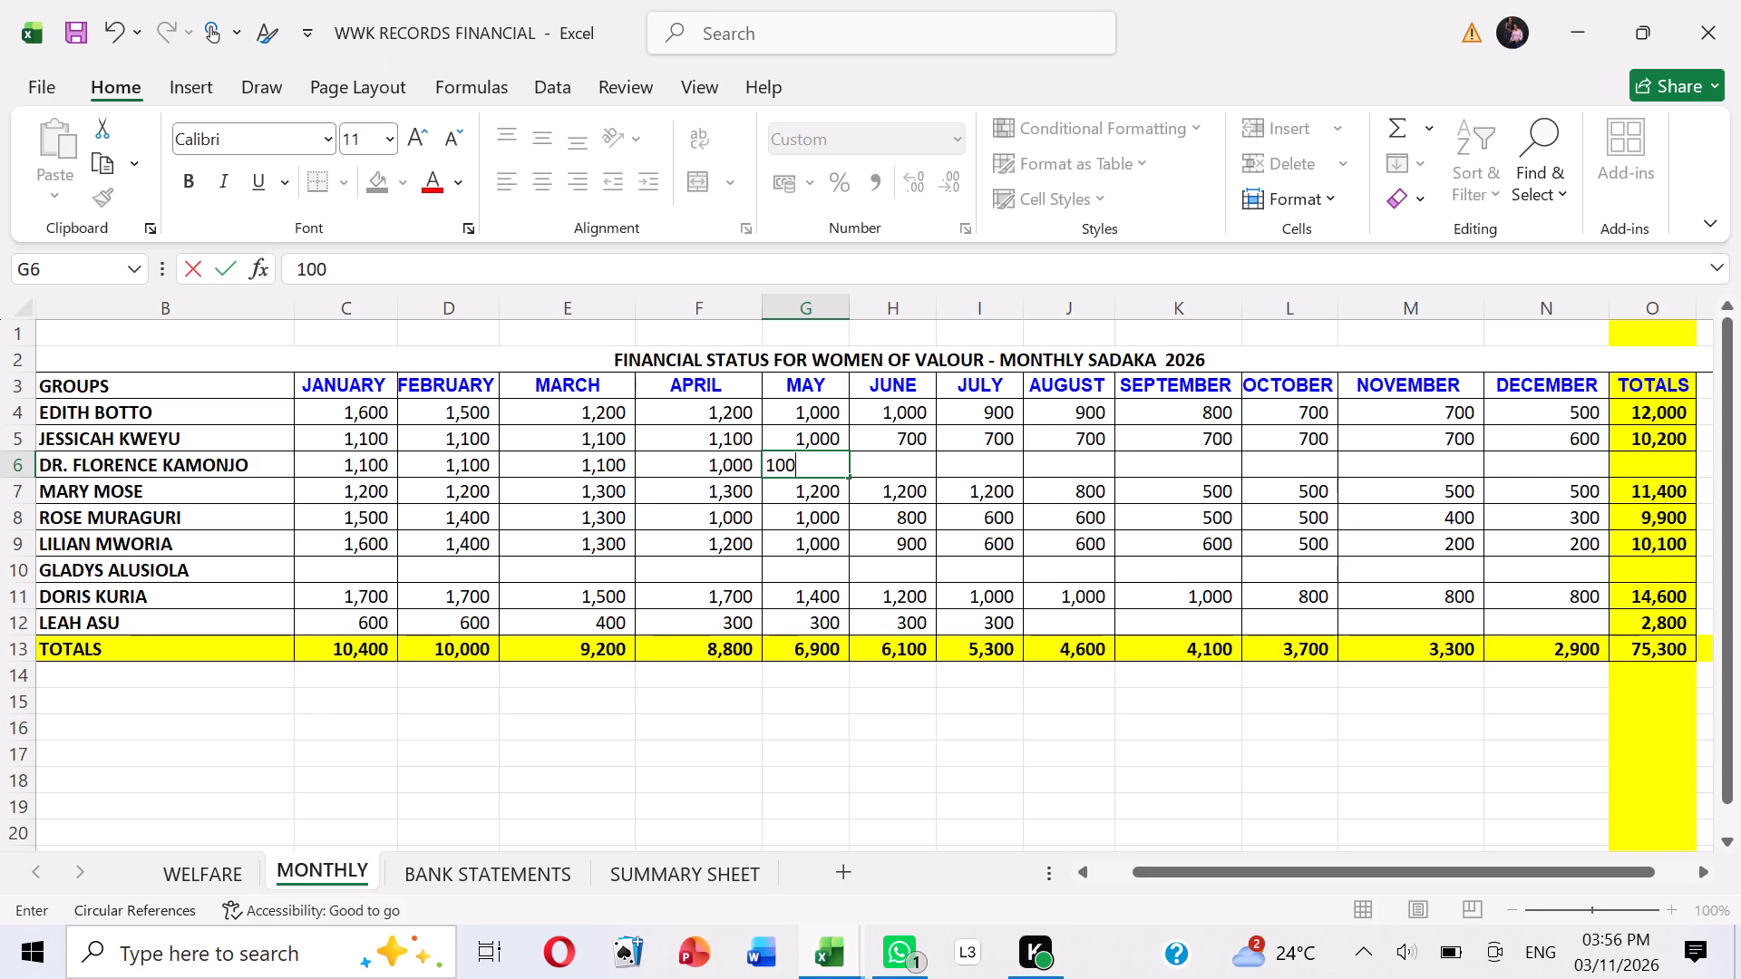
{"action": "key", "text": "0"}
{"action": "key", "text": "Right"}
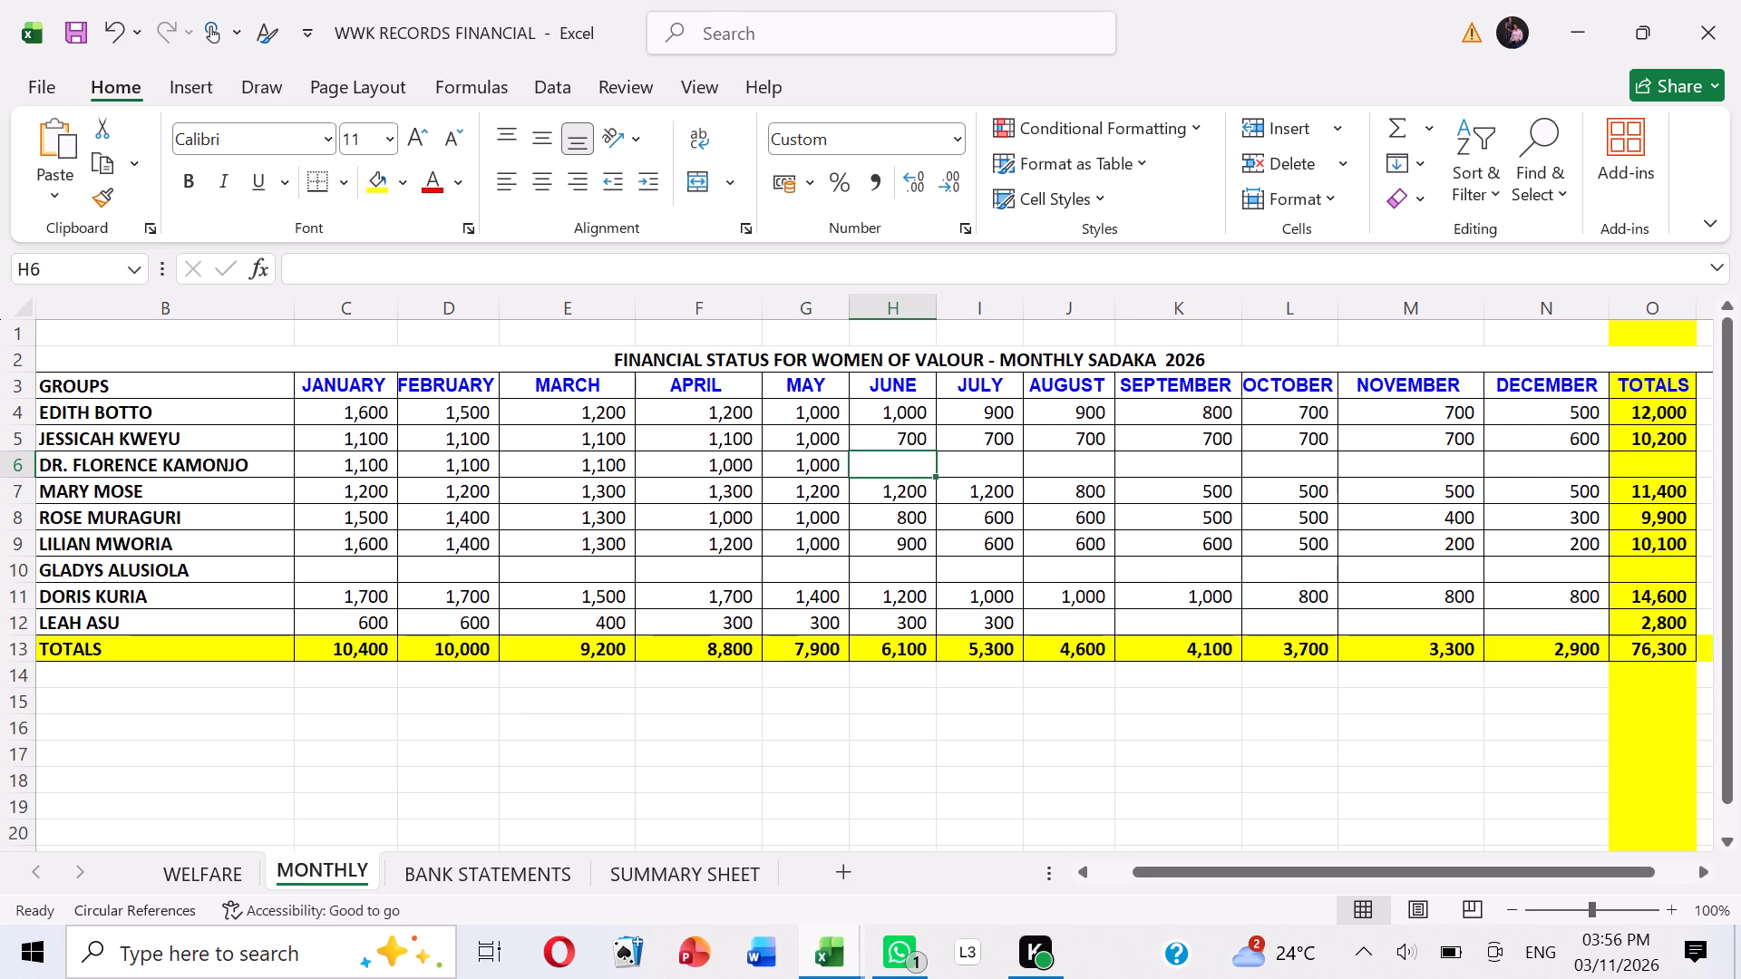
Enter 700 for June, July and August and 600 for September in row 6 of the MONTHLY sheet.
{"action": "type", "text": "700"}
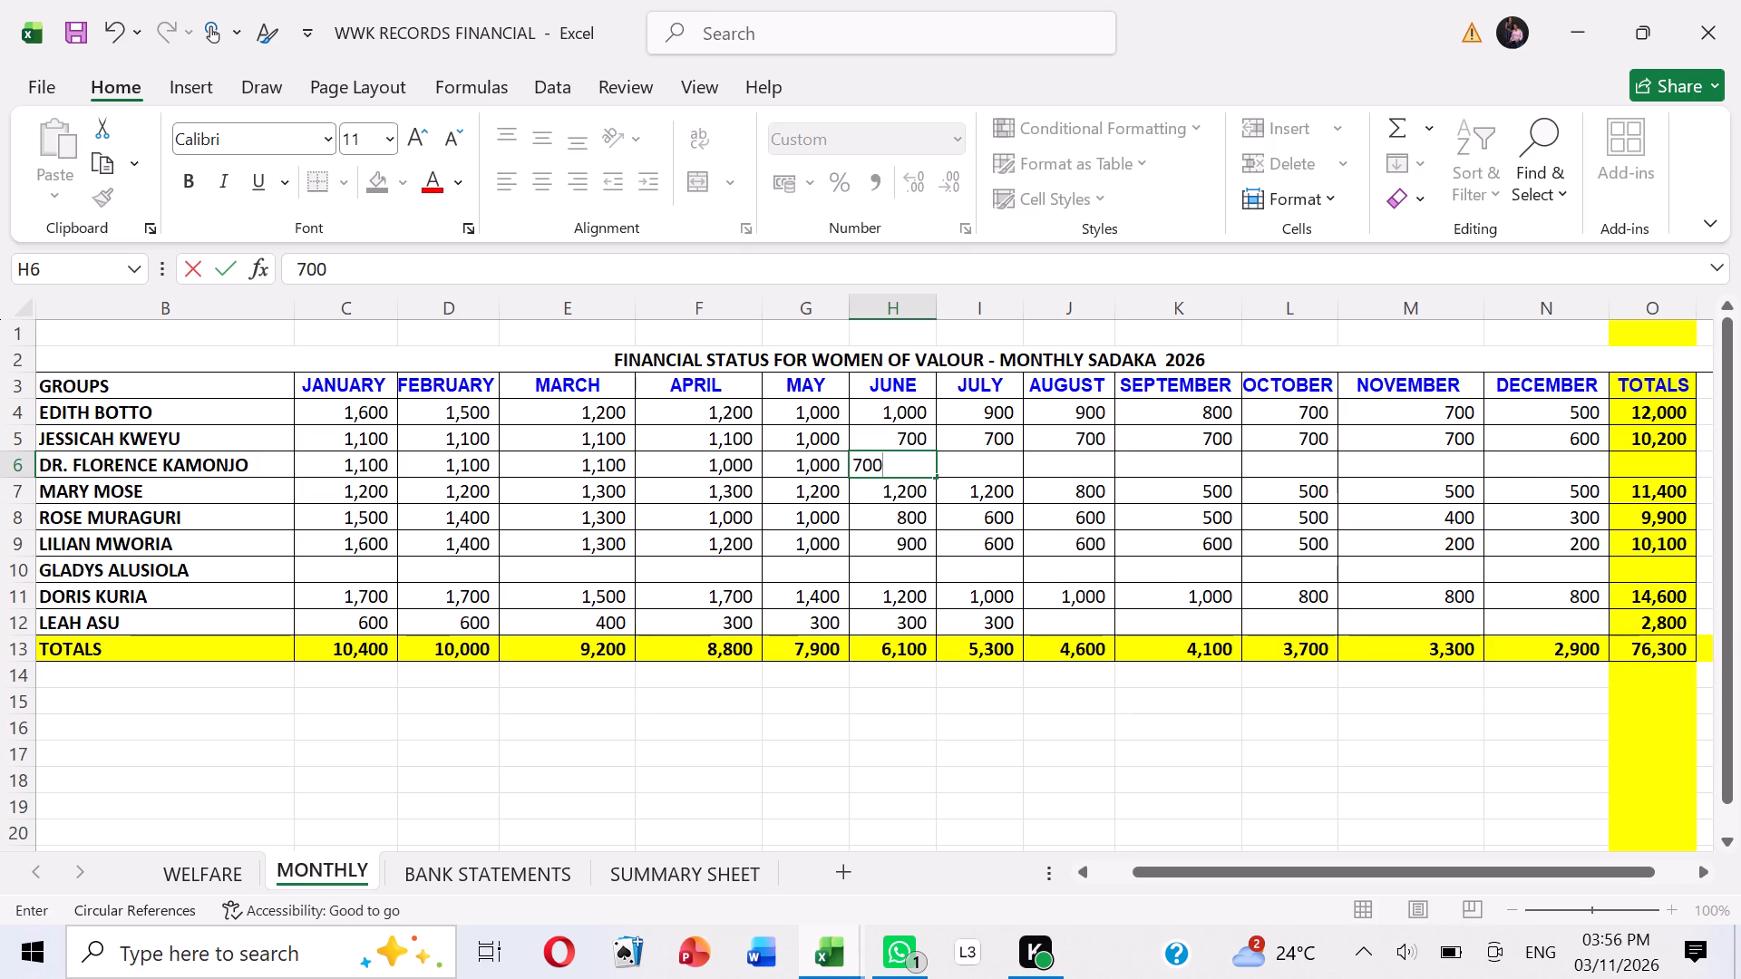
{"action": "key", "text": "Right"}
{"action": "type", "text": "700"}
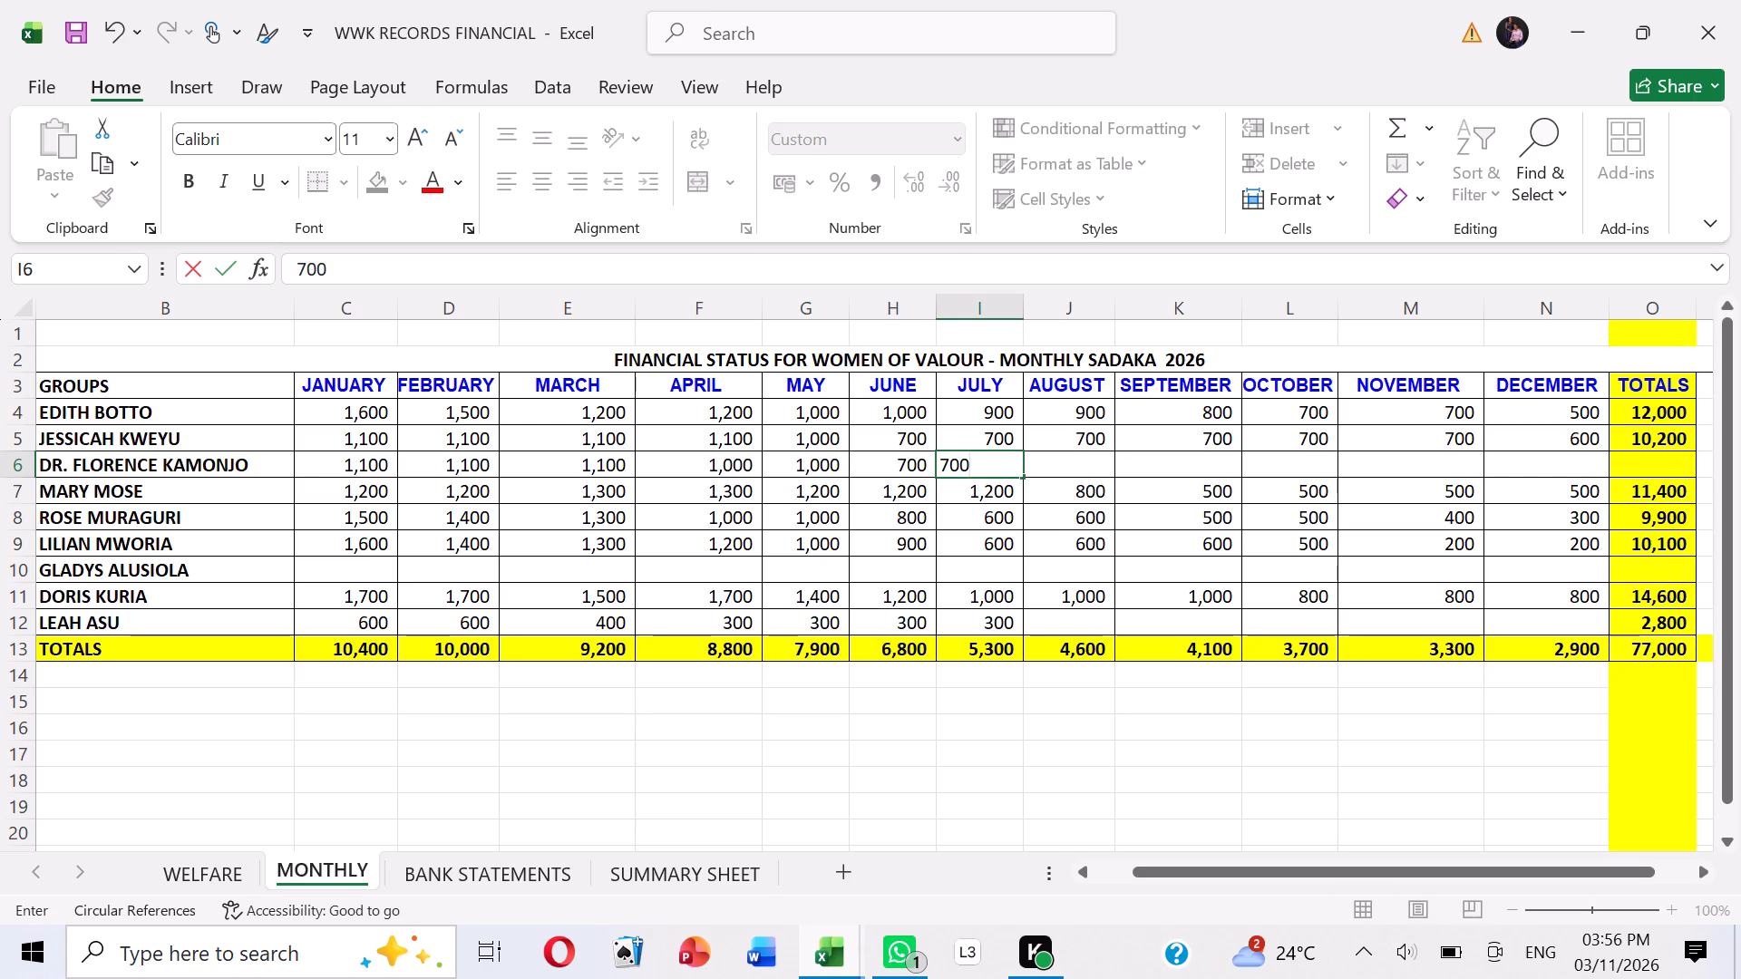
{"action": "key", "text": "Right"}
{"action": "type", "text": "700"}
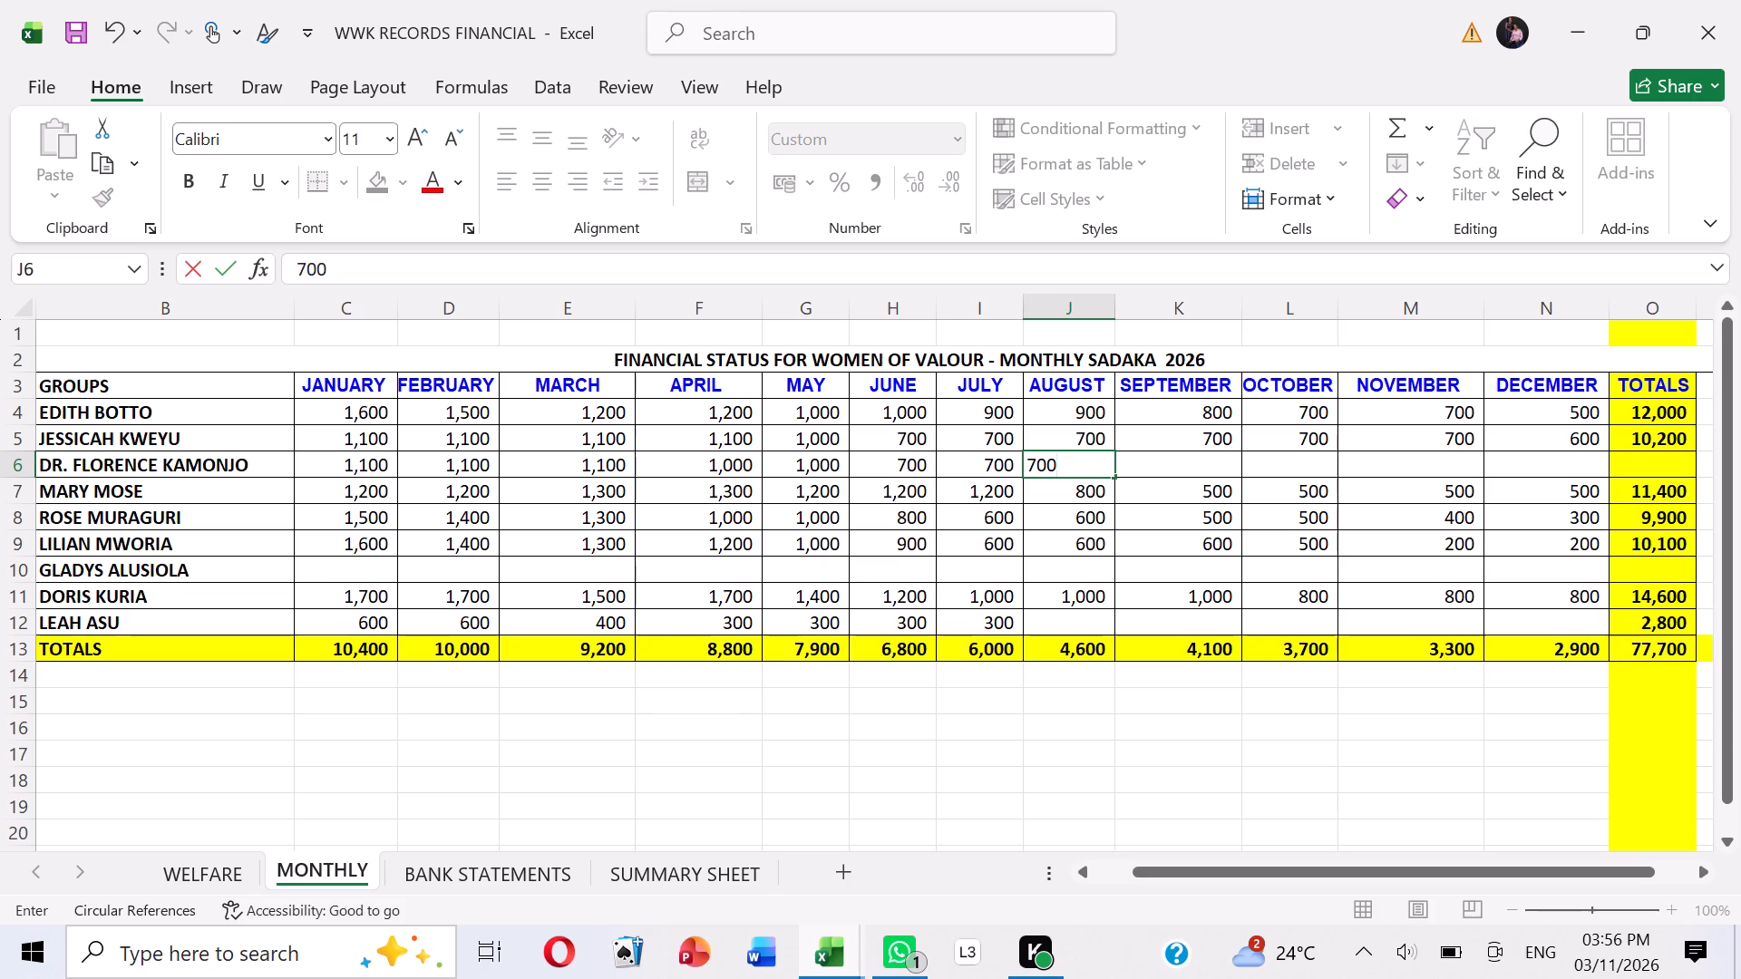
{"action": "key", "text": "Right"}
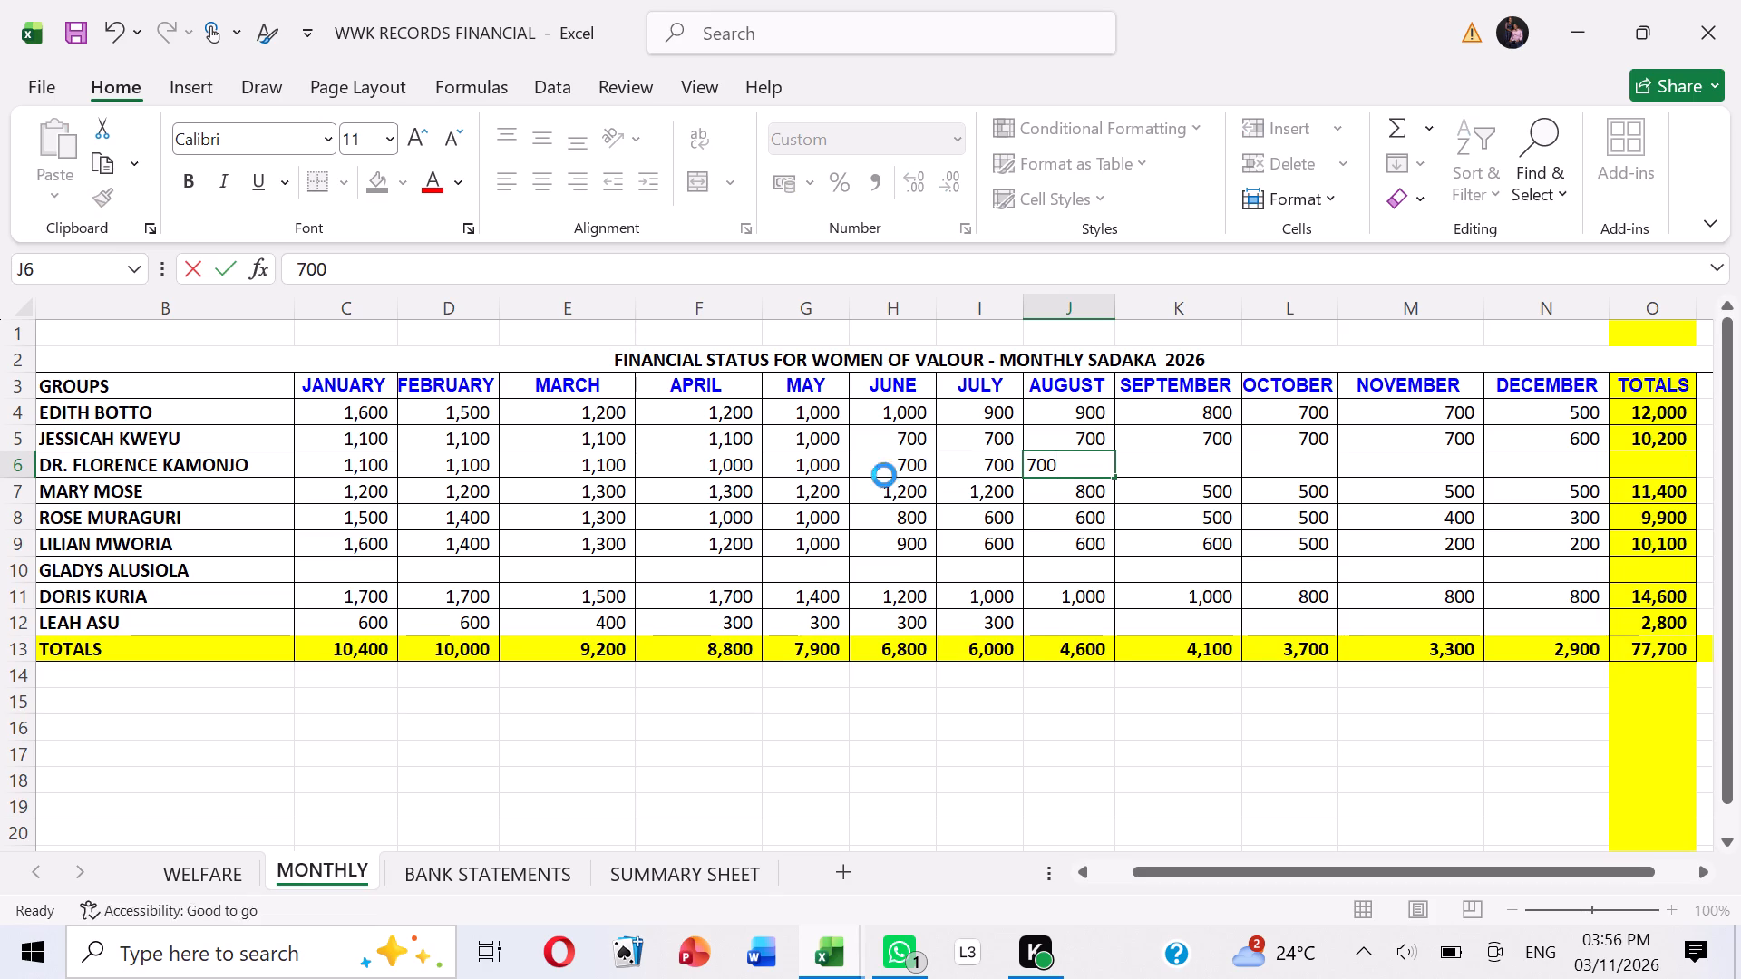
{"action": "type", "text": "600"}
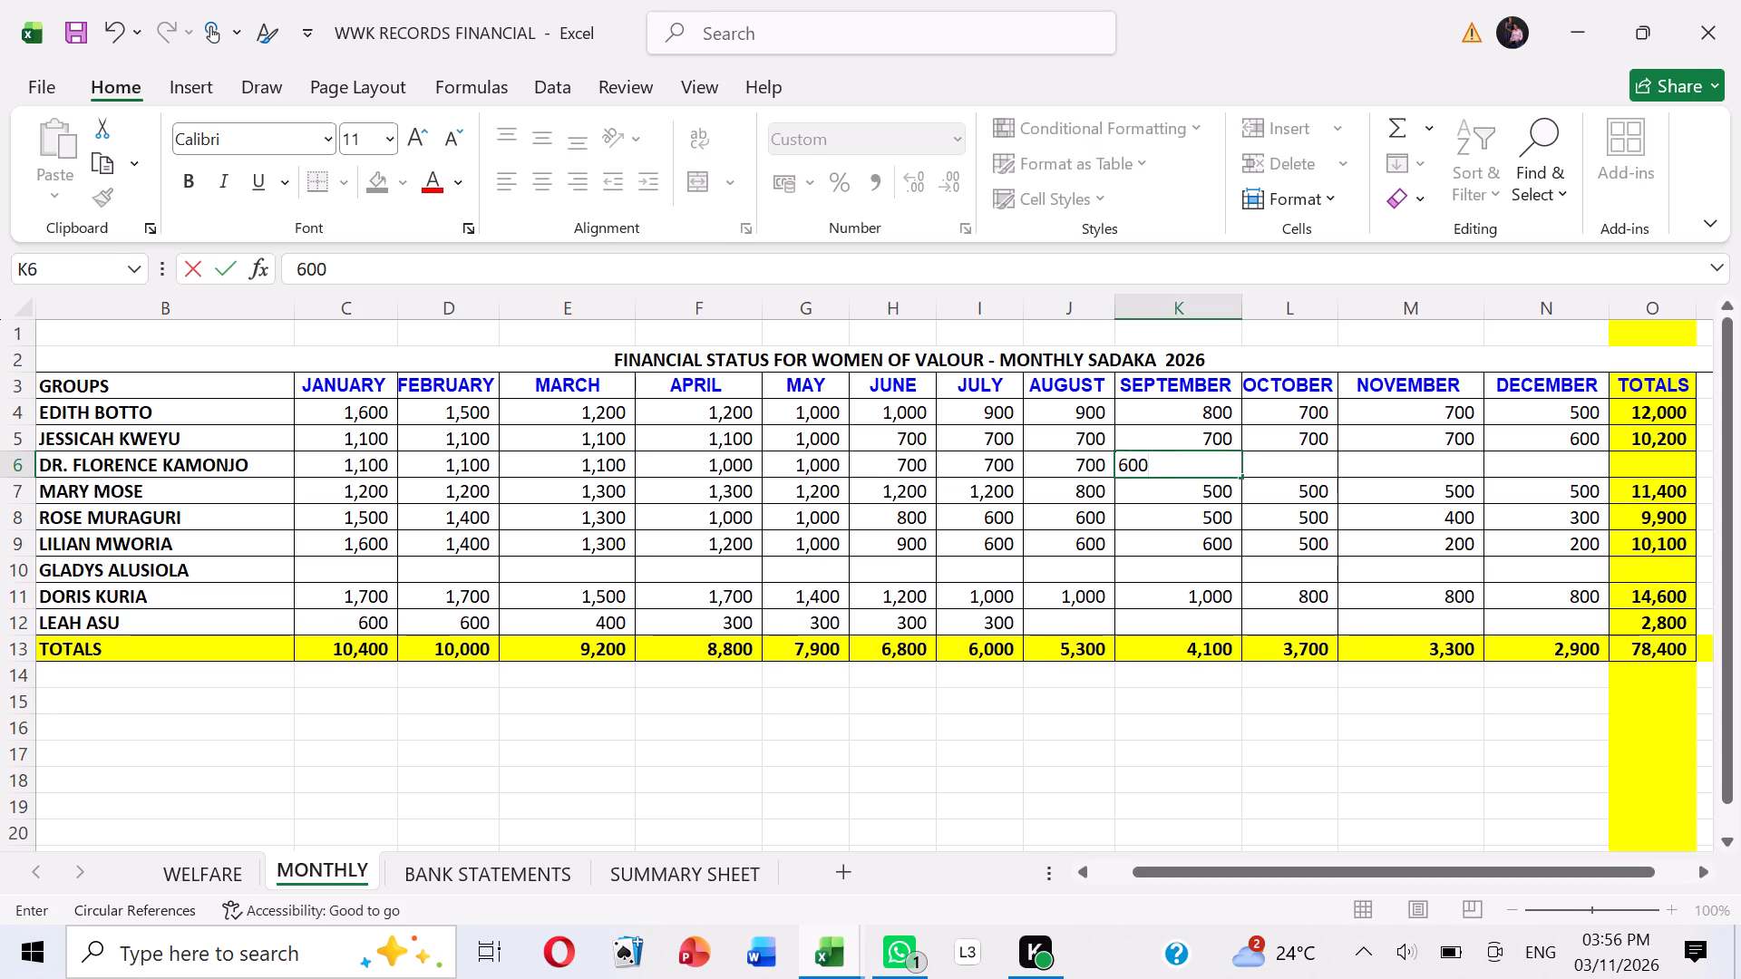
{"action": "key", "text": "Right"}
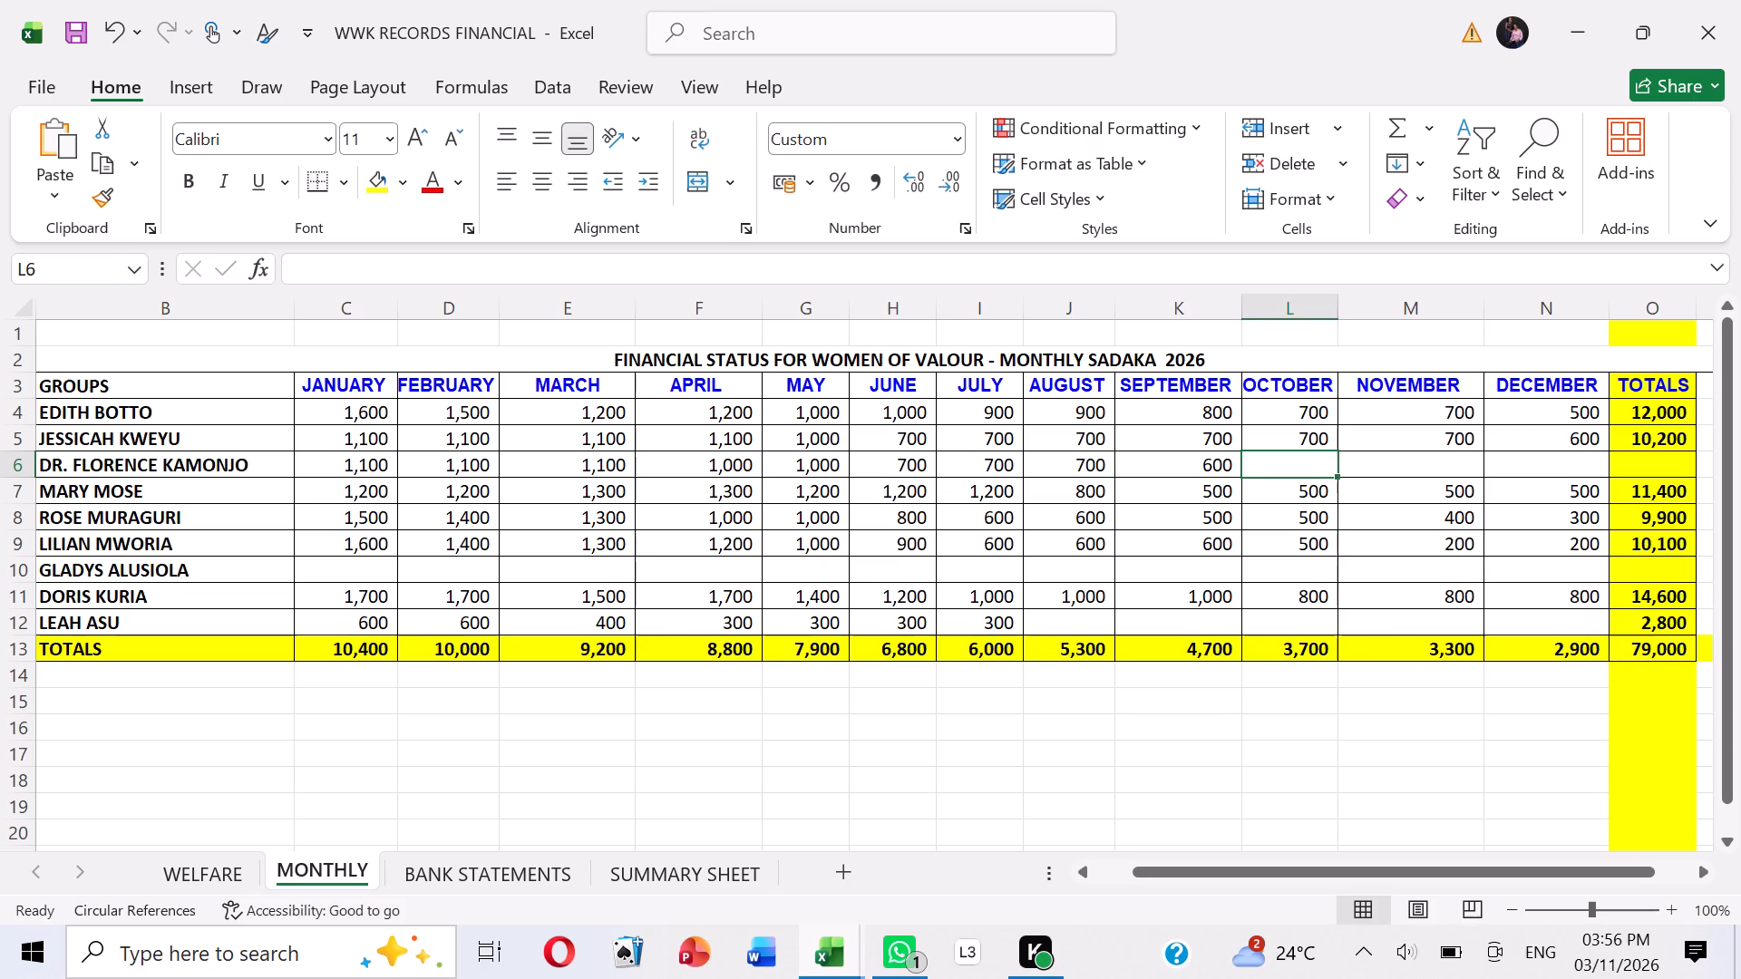
Recheck row 6's monthly amounts from January onward and set September in K6 to 700.
{"action": "left_click", "coordinate": [360, 469]}
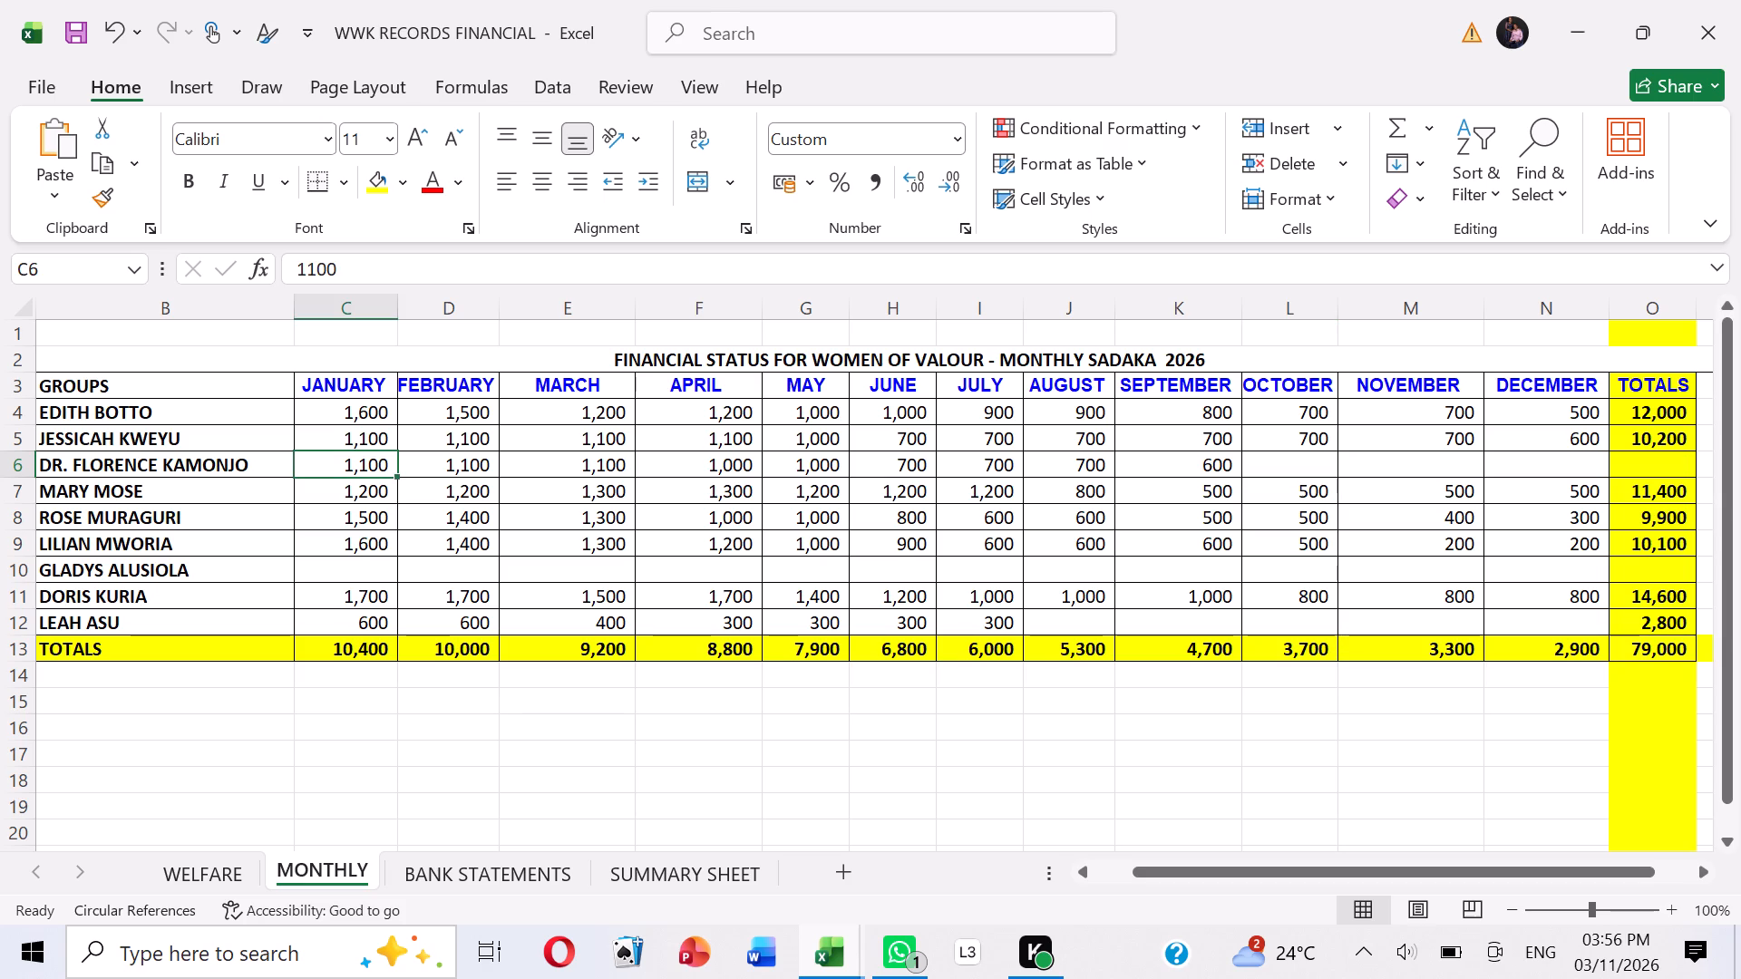
{"action": "key", "text": "Right"}
{"action": "key", "text": "Right"}
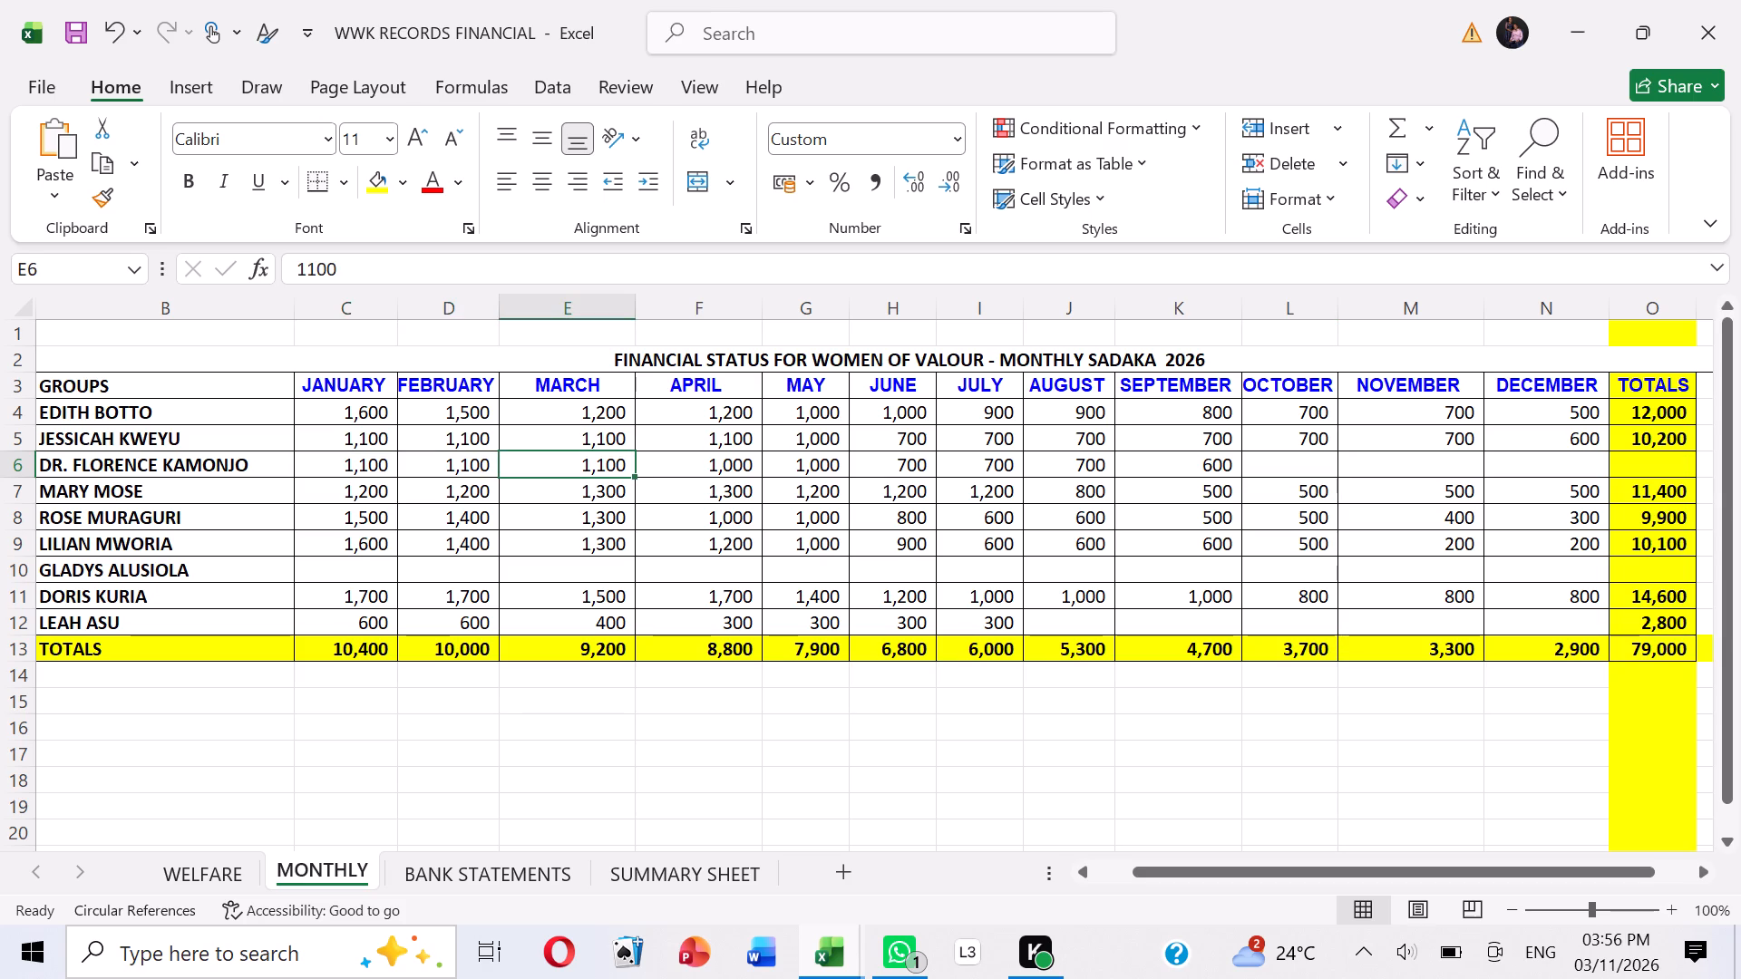
{"action": "key", "text": "Right"}
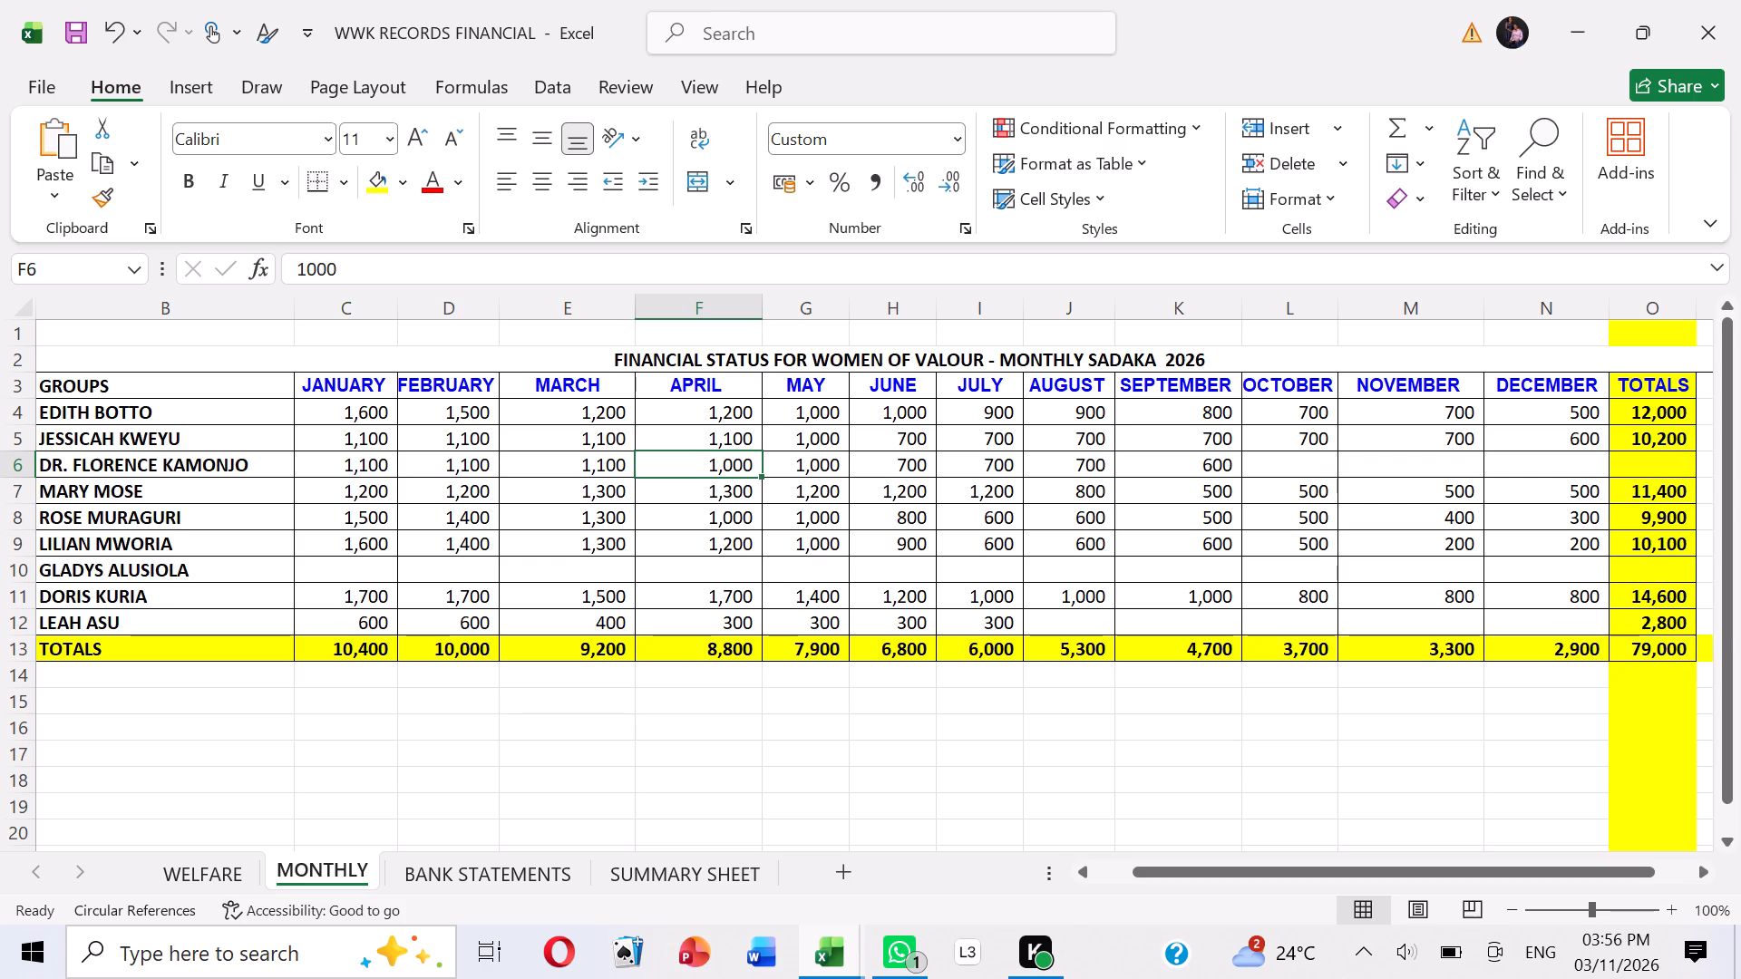
{"action": "key", "text": "Right"}
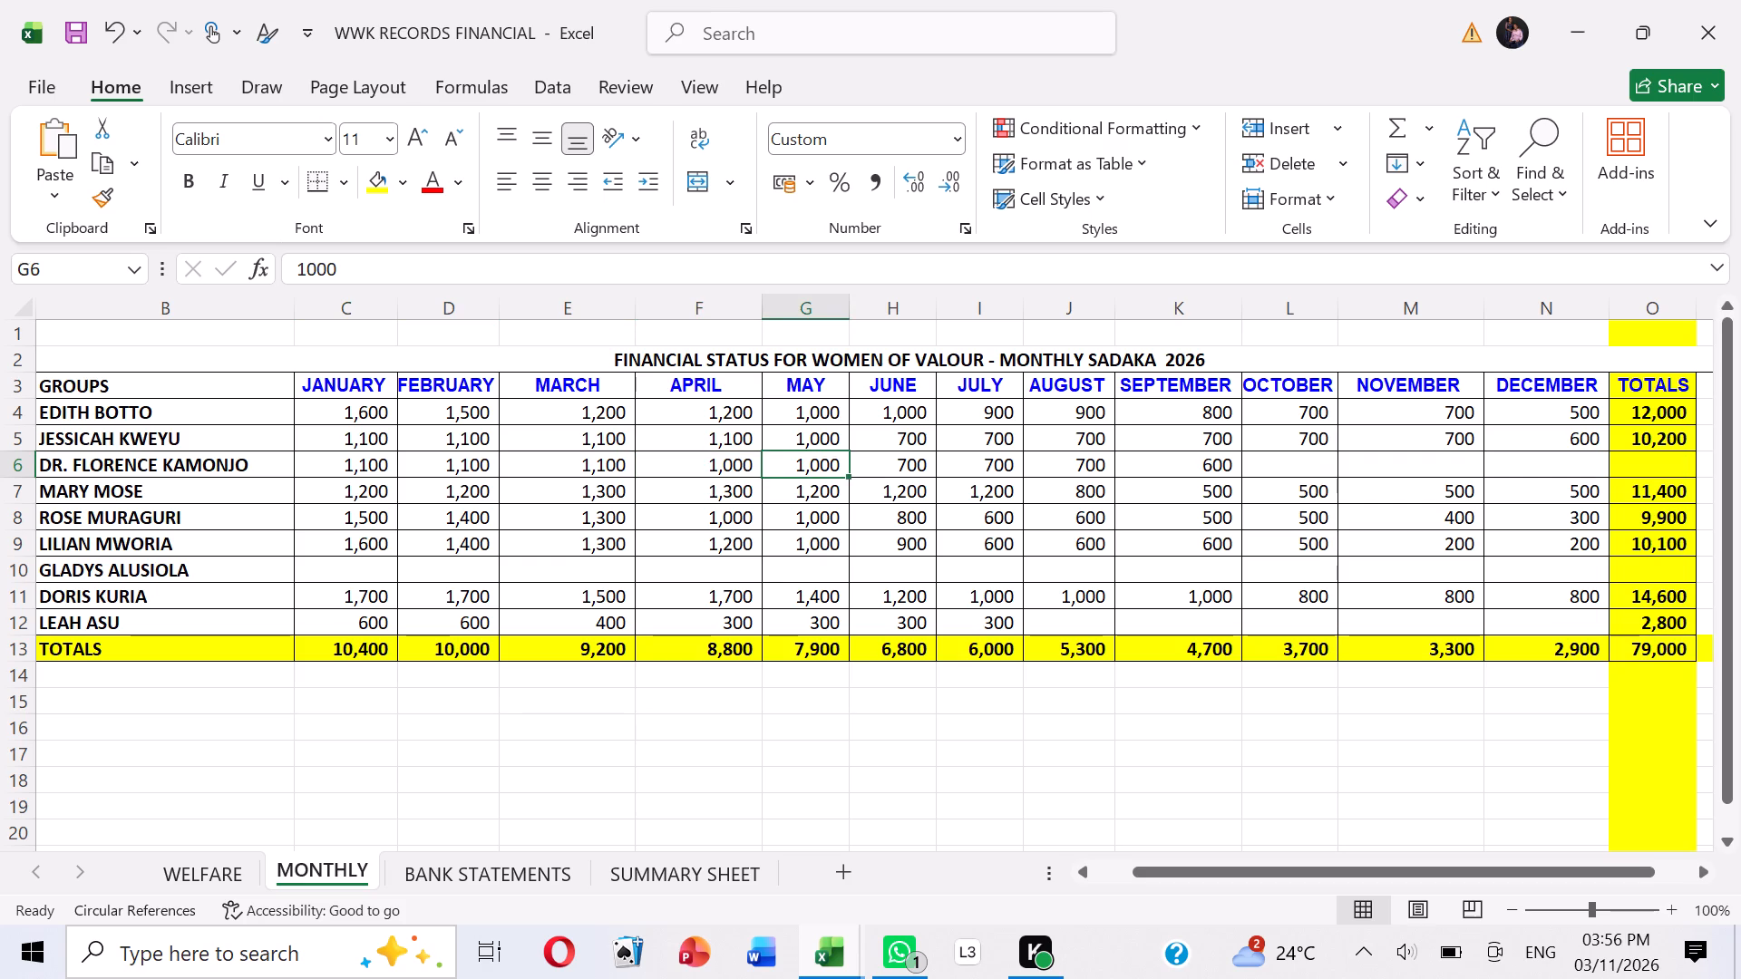
{"action": "key", "text": "Right"}
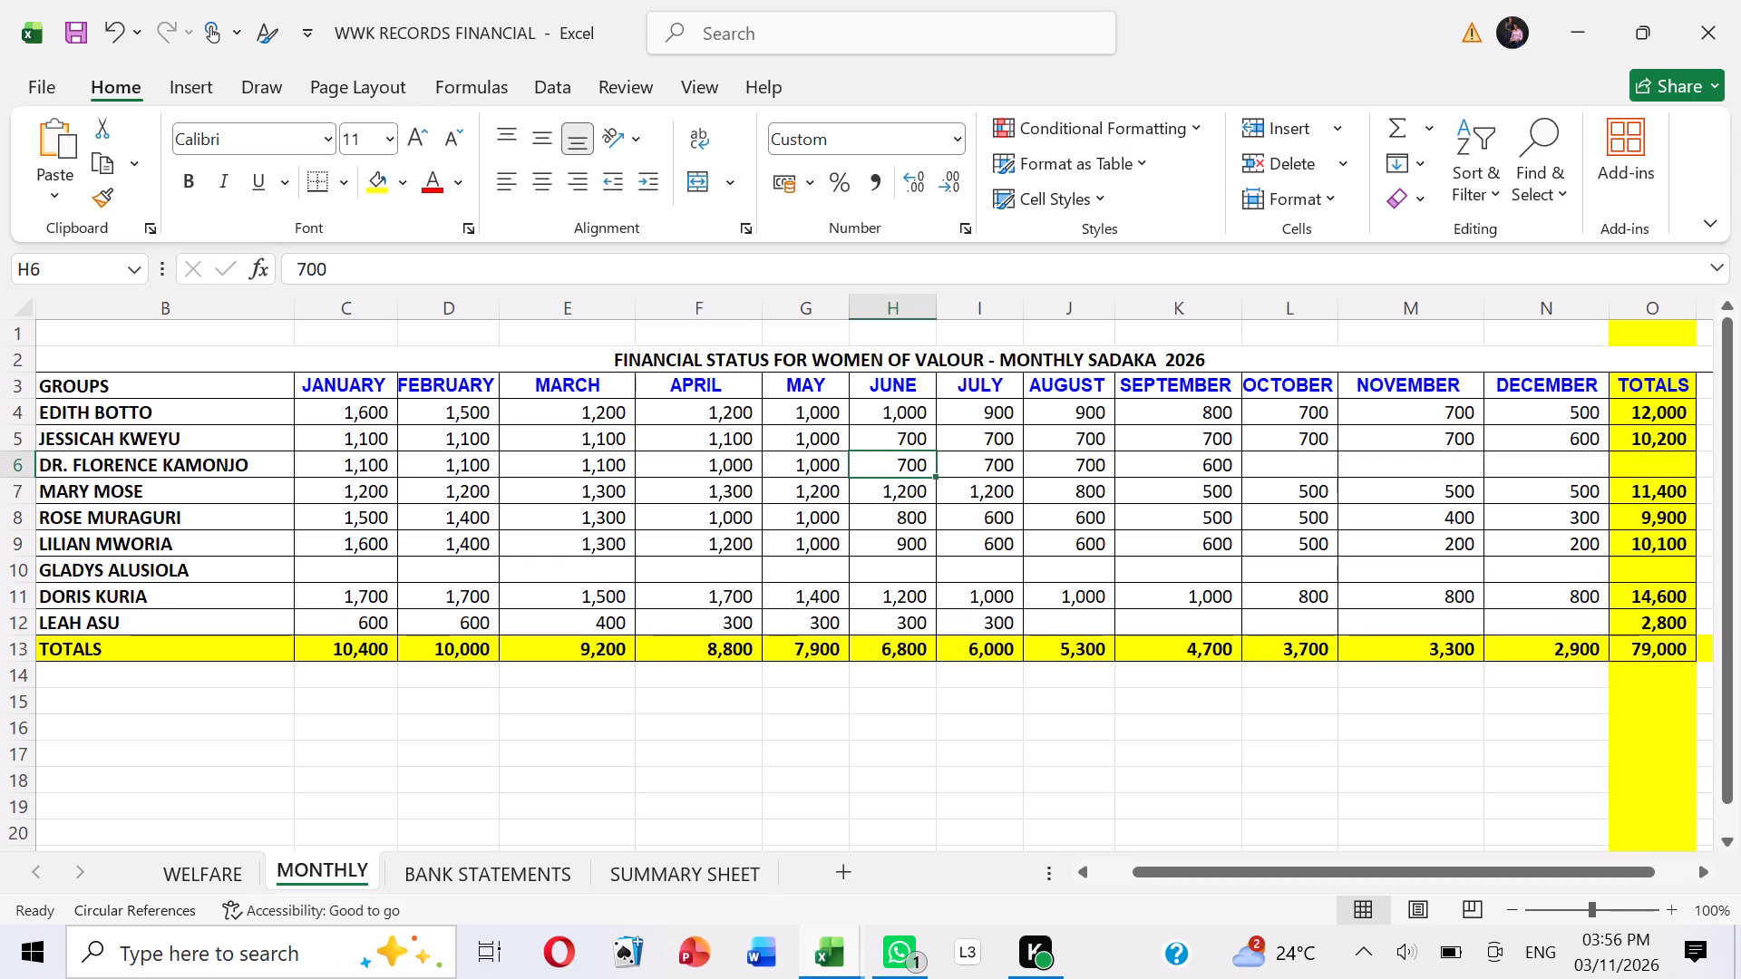
{"action": "key", "text": "Right"}
{"action": "key", "text": "Right"}
{"action": "key", "text": "Right"}
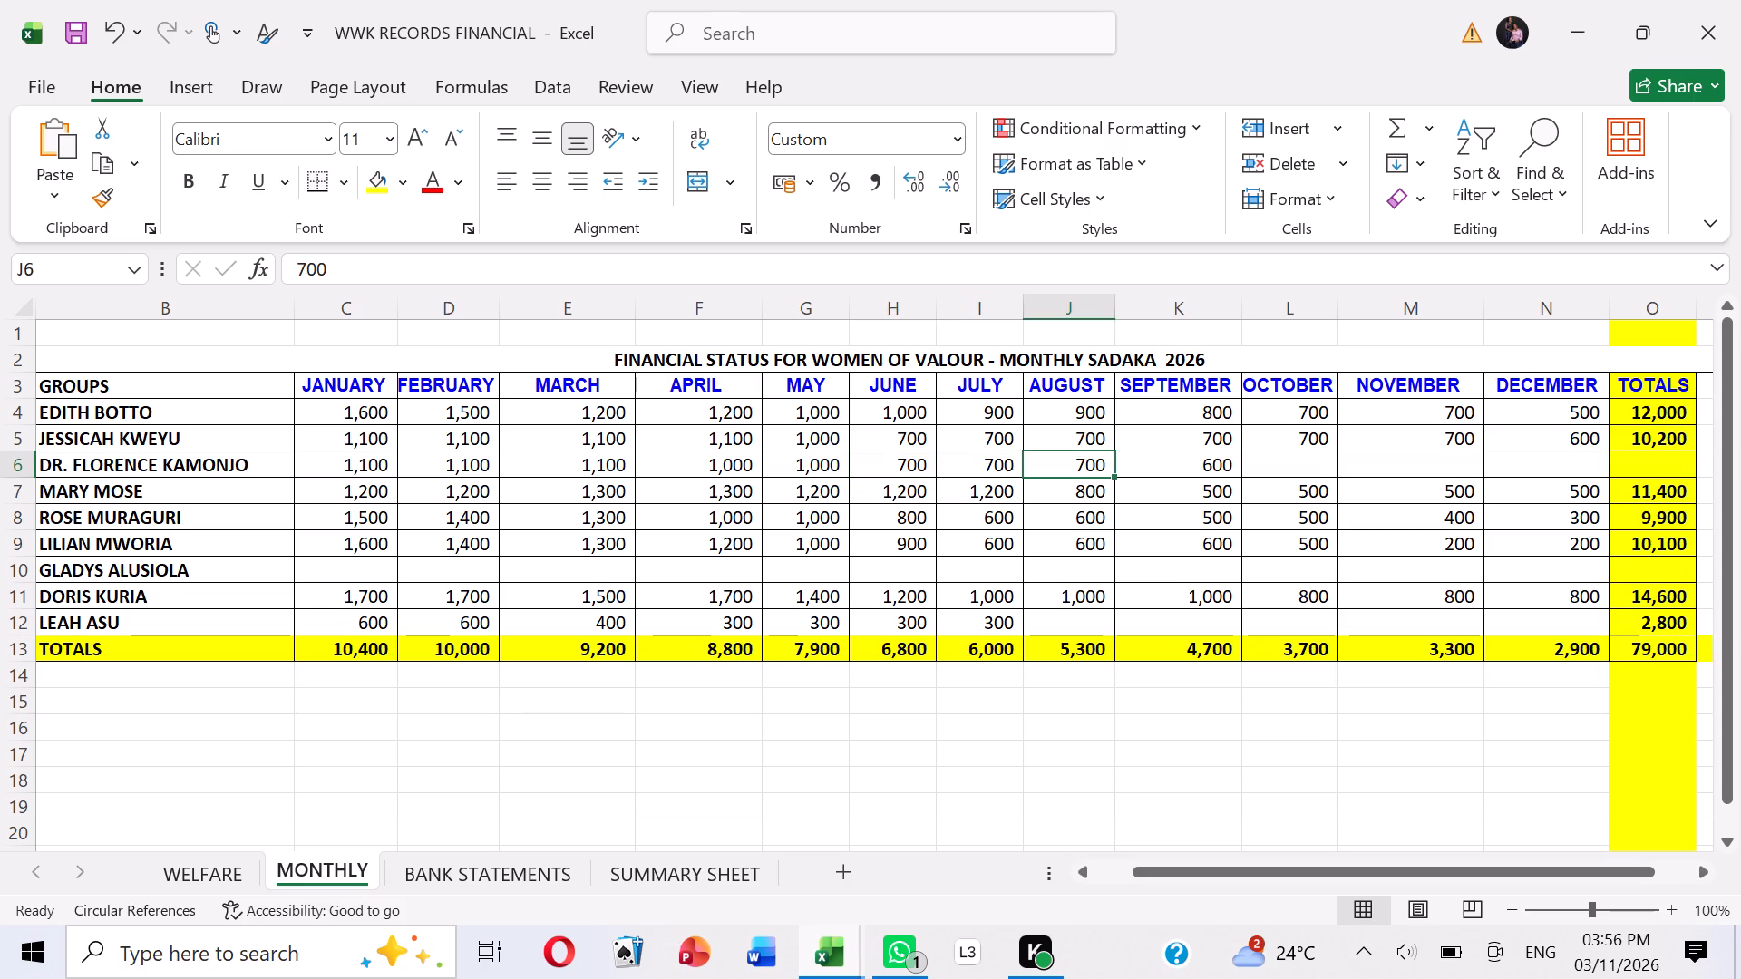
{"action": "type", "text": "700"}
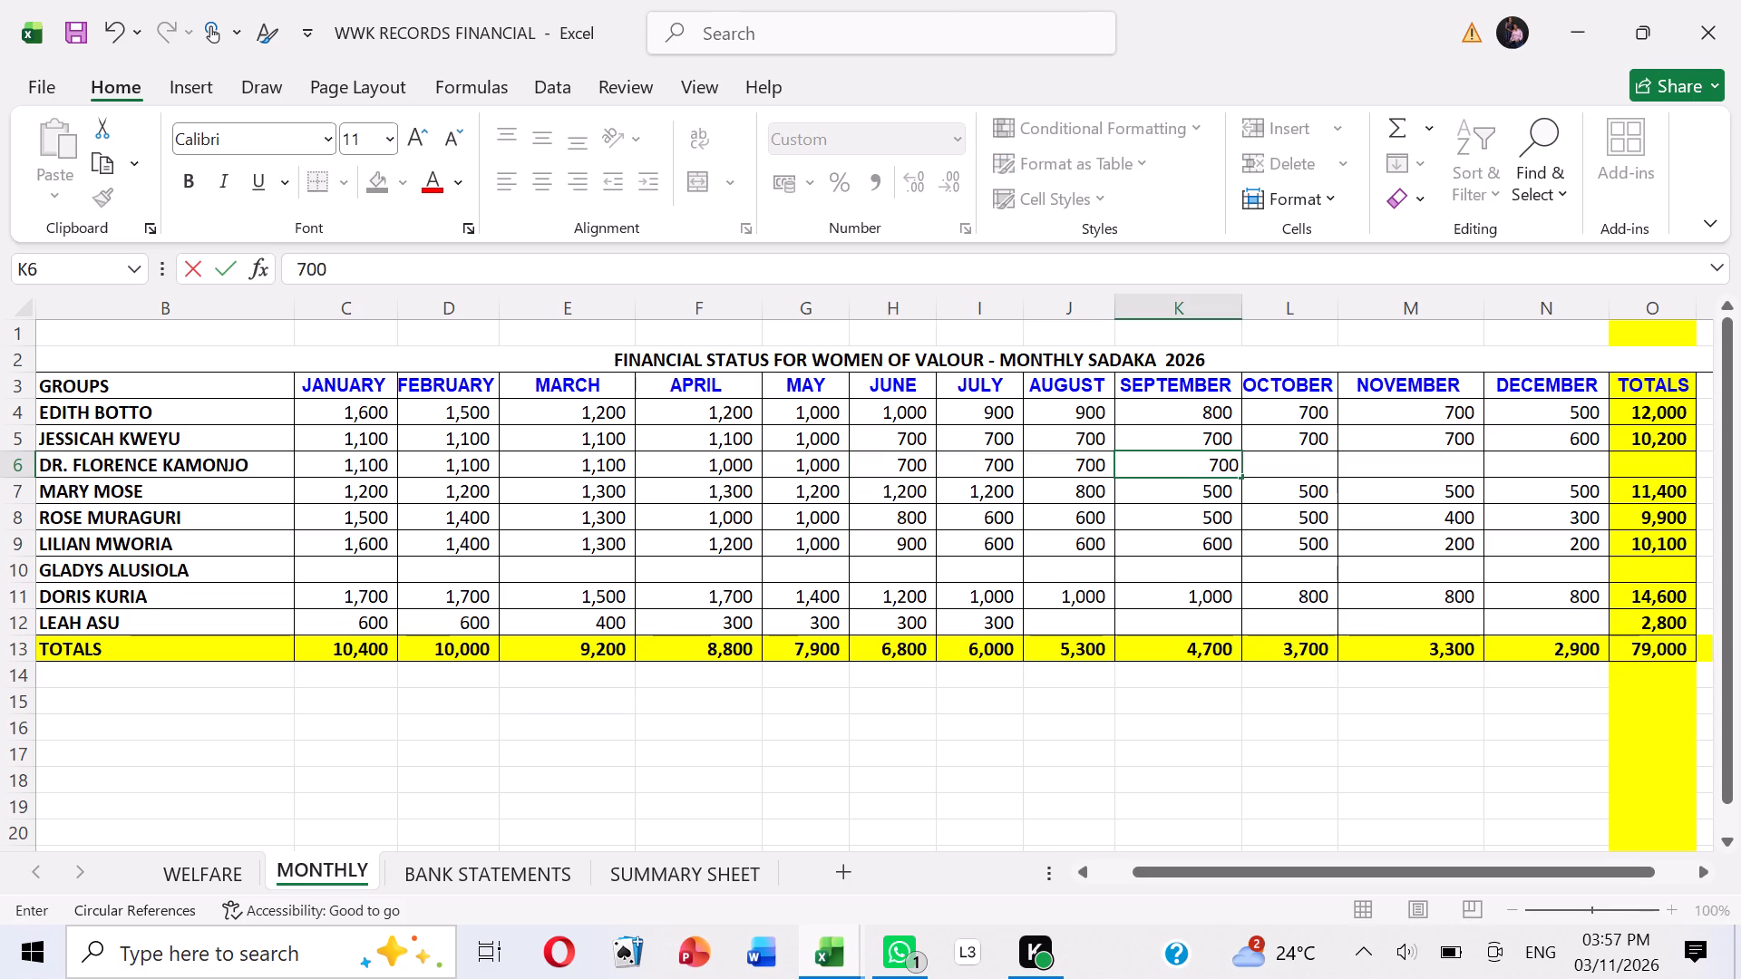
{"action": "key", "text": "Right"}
Enter 600 for October and 100 for both November and December in row 6 of the MONTHLY sheet.
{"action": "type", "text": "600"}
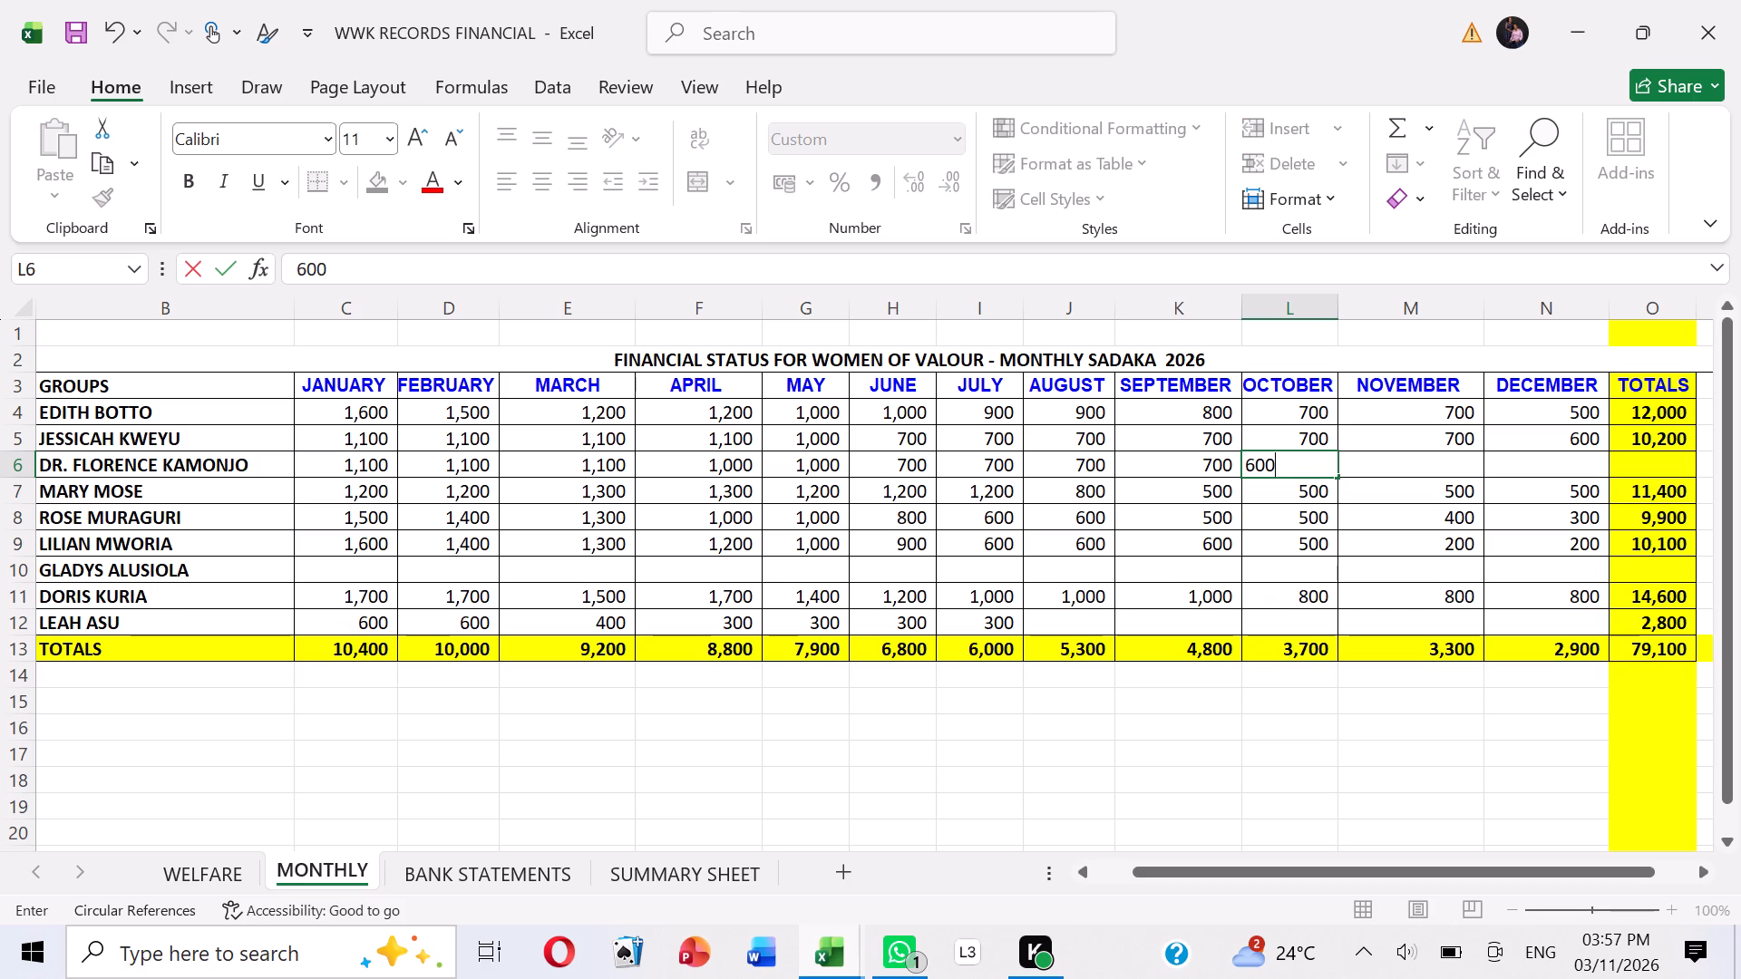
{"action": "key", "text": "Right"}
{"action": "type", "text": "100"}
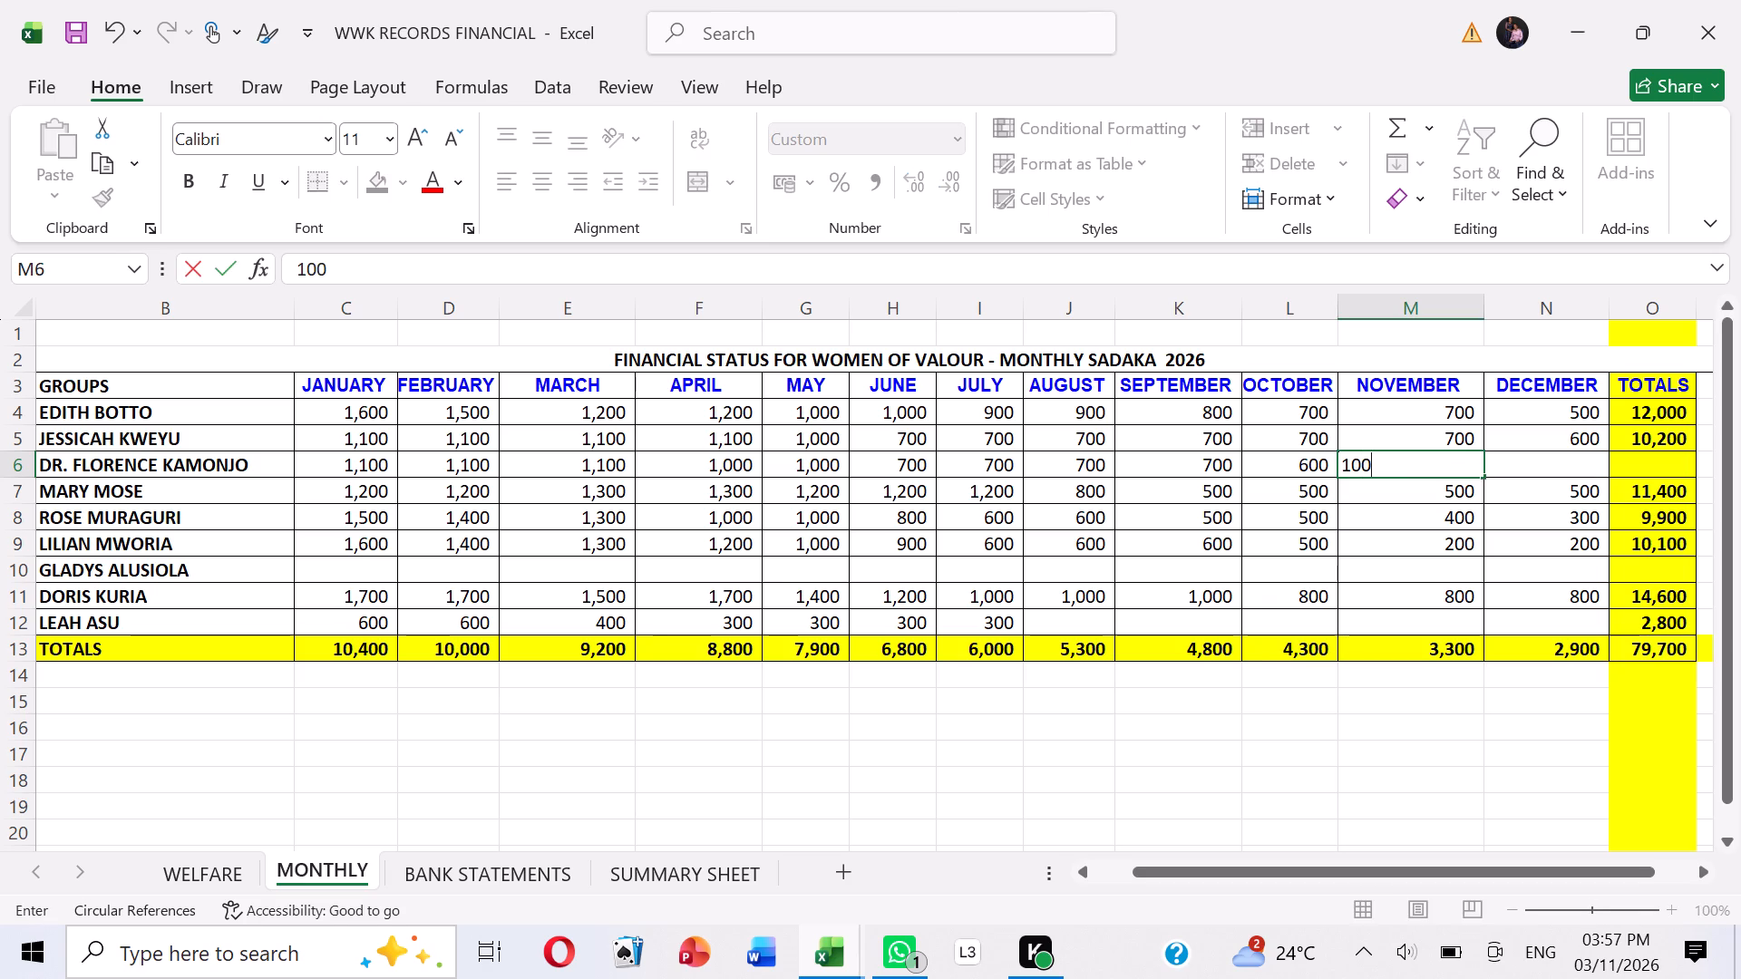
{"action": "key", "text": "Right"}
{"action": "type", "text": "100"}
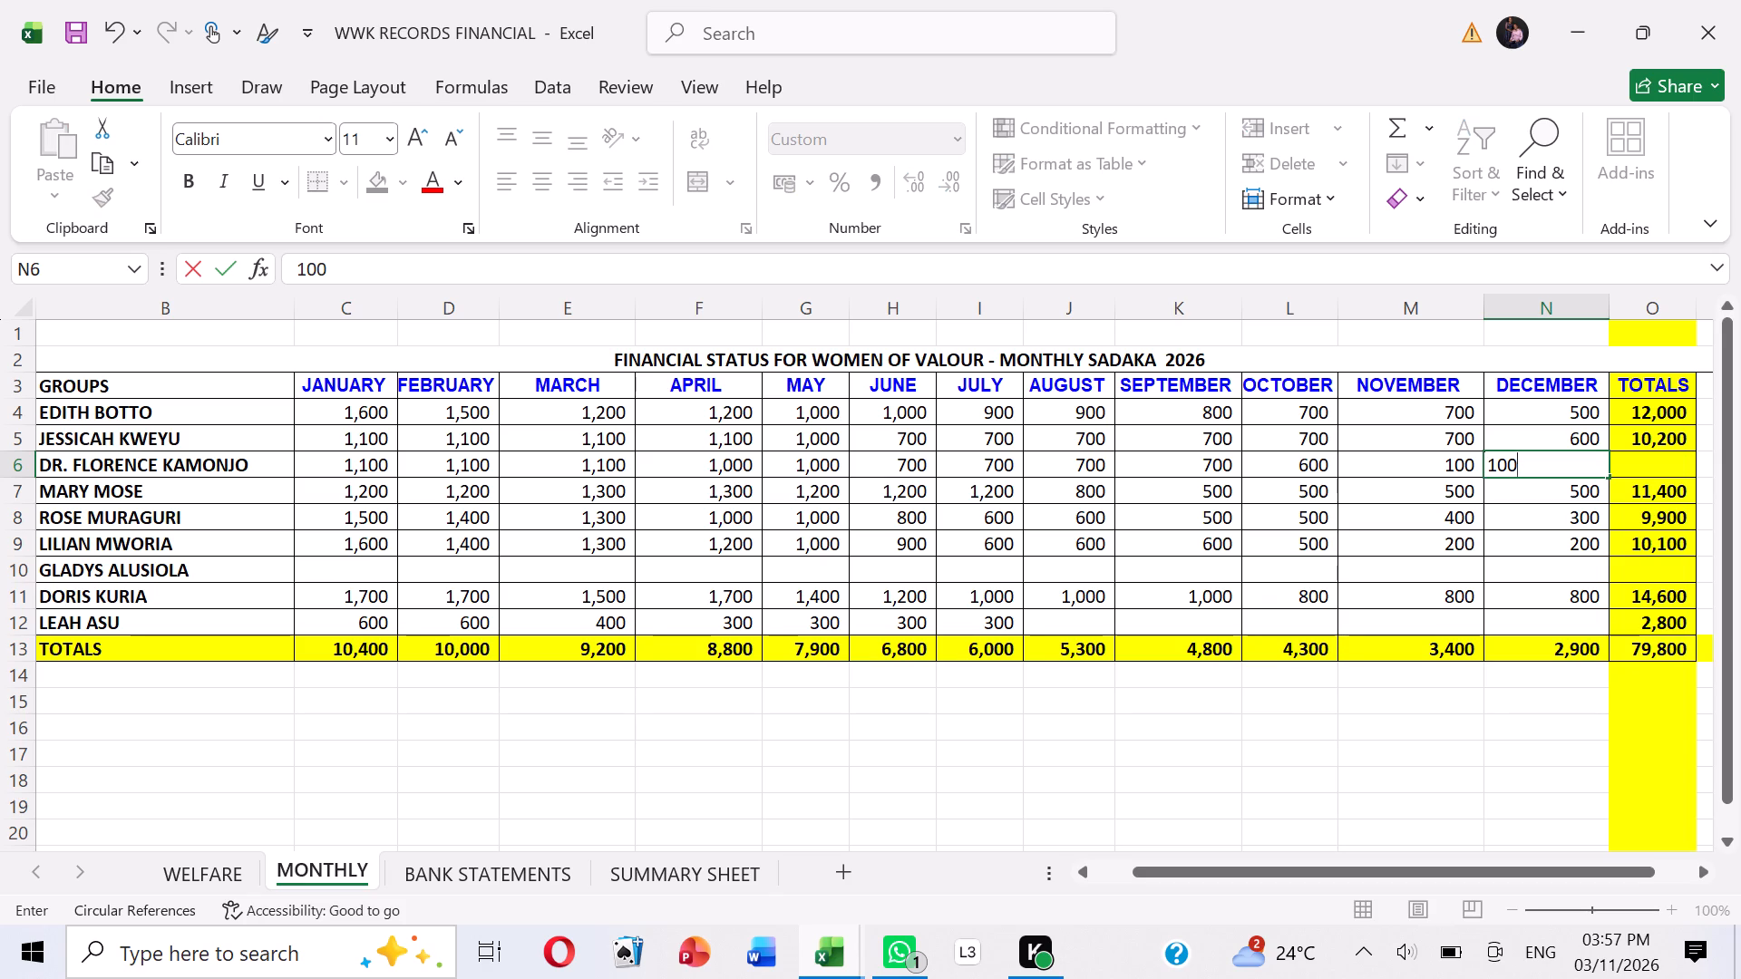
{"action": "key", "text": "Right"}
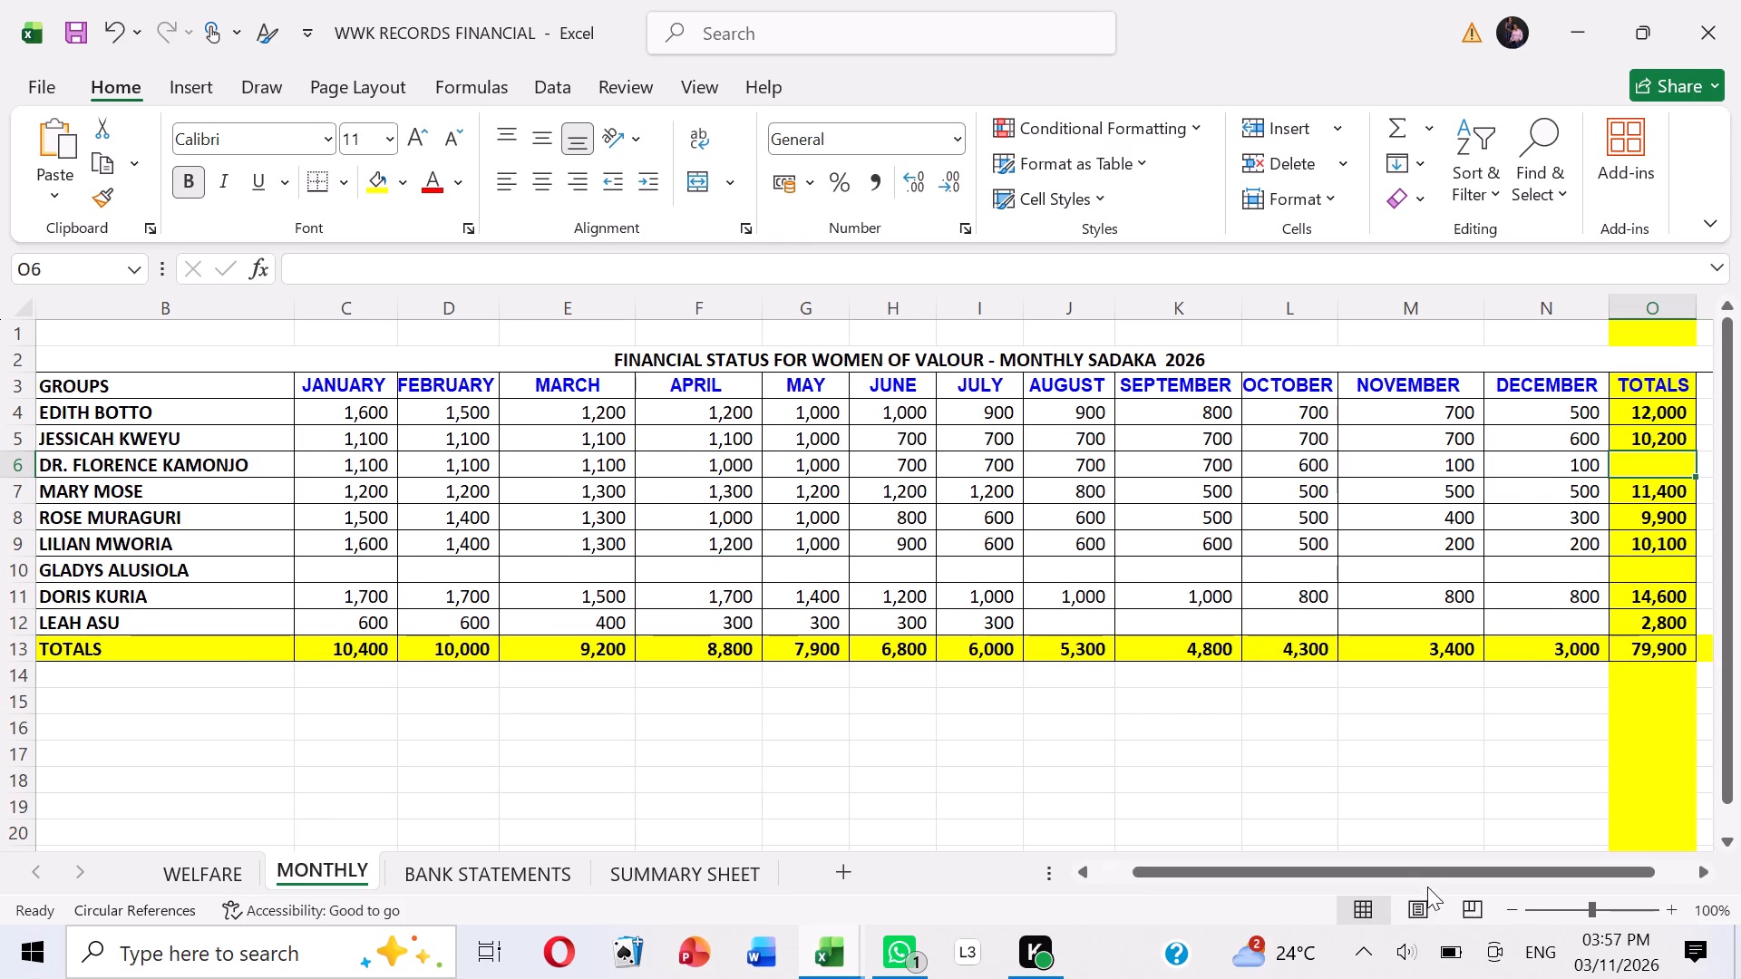
Select the MONTHLY table's amounts together with its totals row and column, C4:O13.
{"action": "left_click_drag", "start_coordinate": [1422, 872], "coordinate": [1442, 872]}
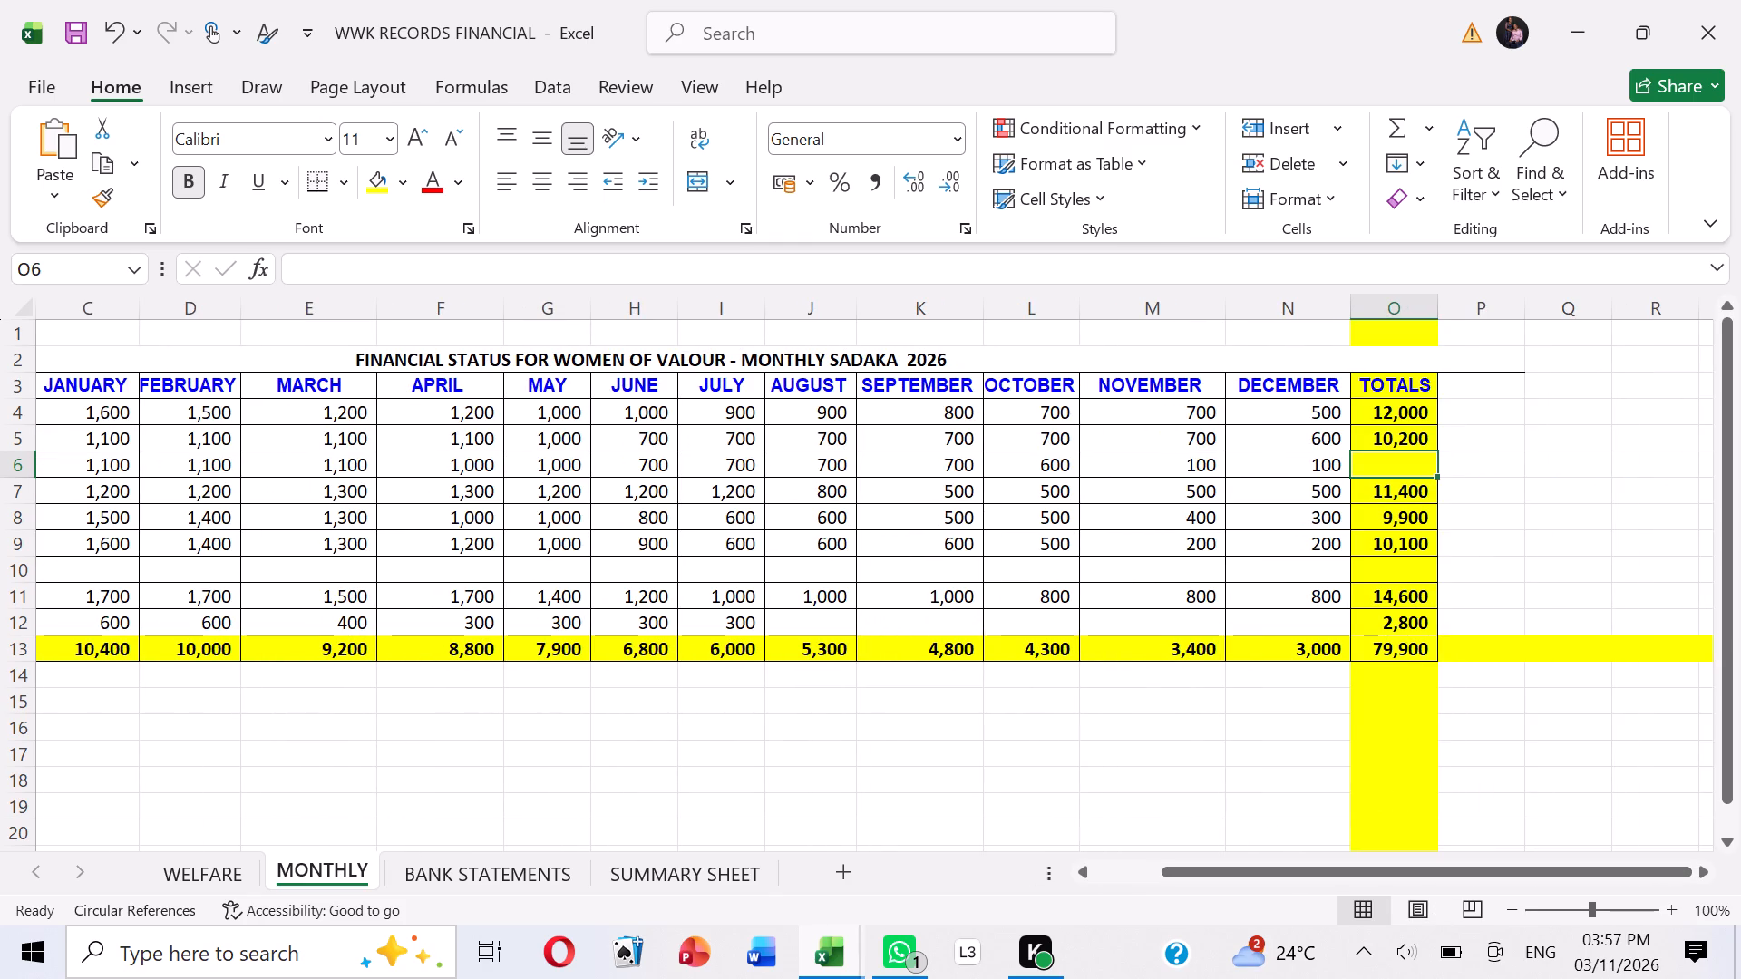
{"action": "left_click", "coordinate": [1086, 872]}
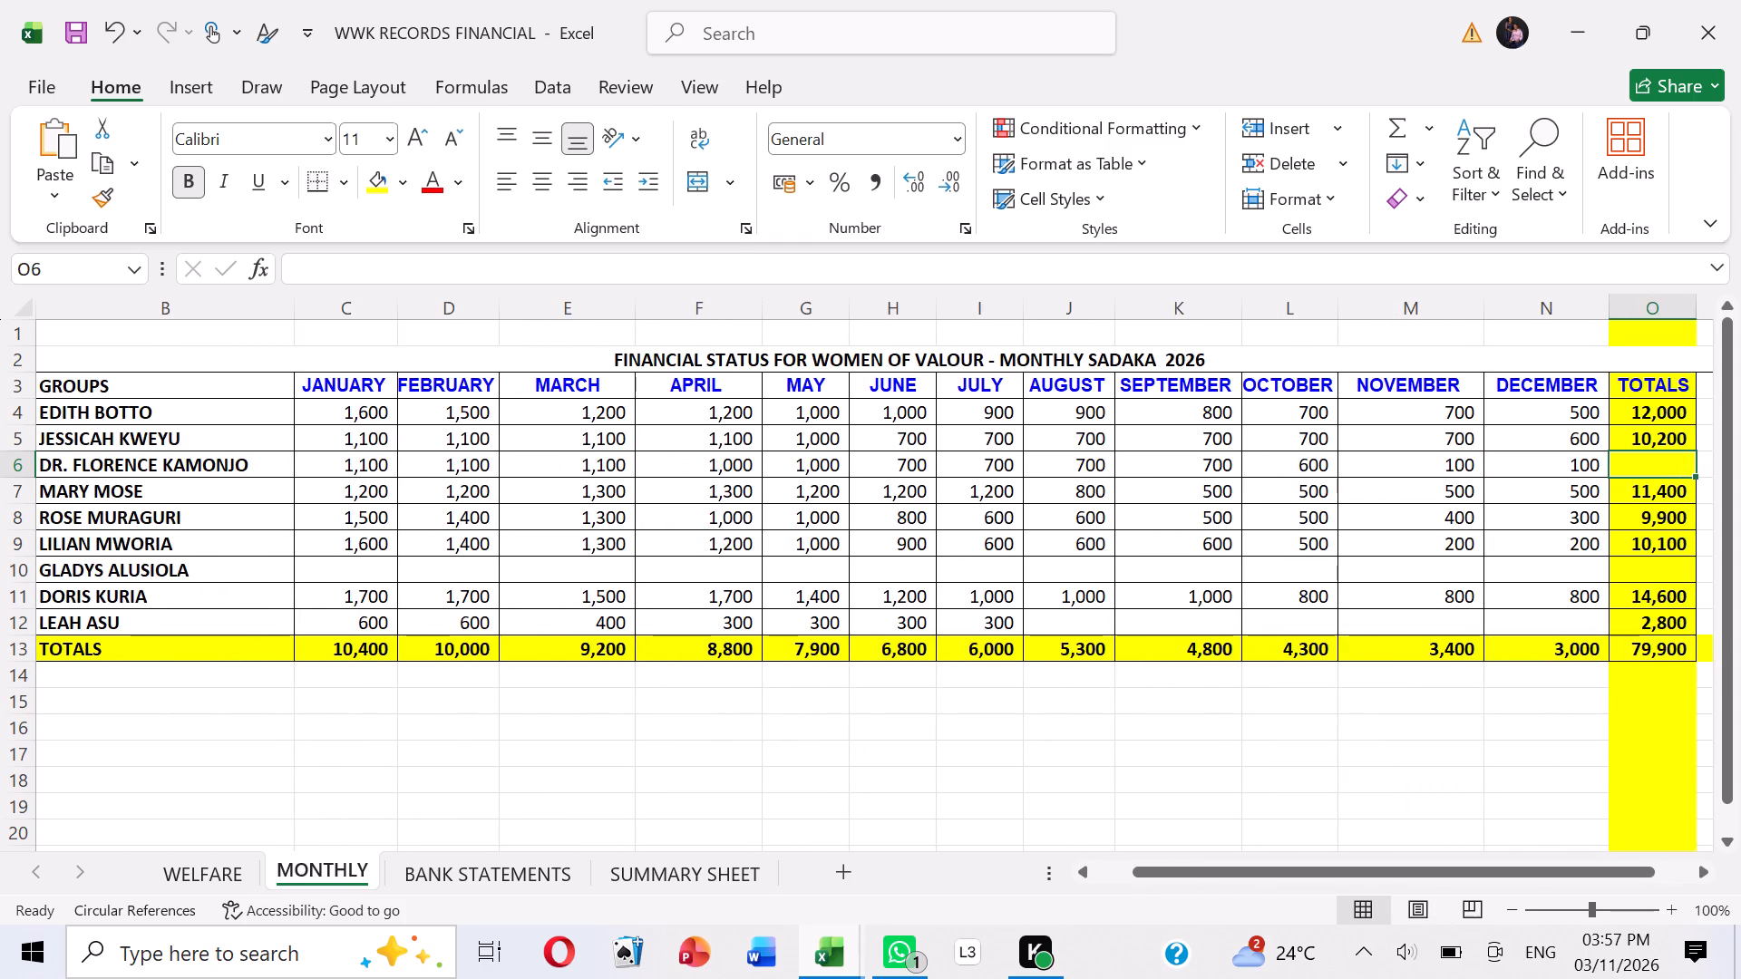
{"action": "left_click_drag", "start_coordinate": [344, 412], "coordinate": [350, 431]}
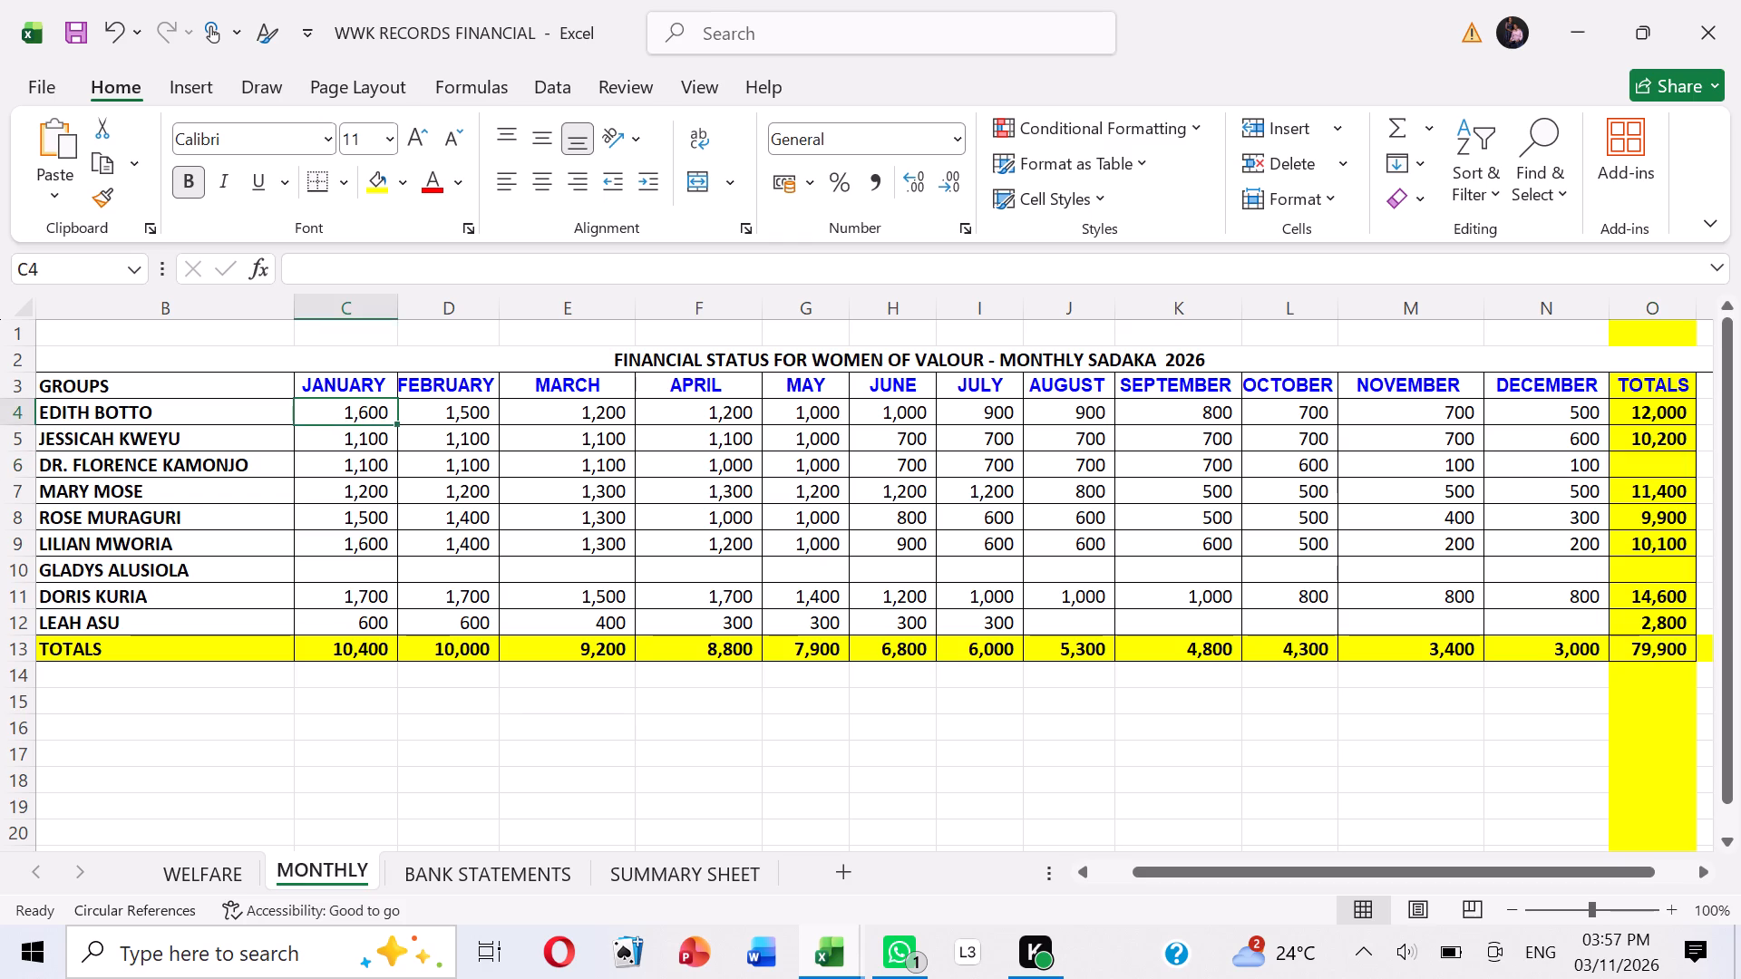
{"action": "left_click_drag", "start_coordinate": [350, 431], "coordinate": [1639, 642]}
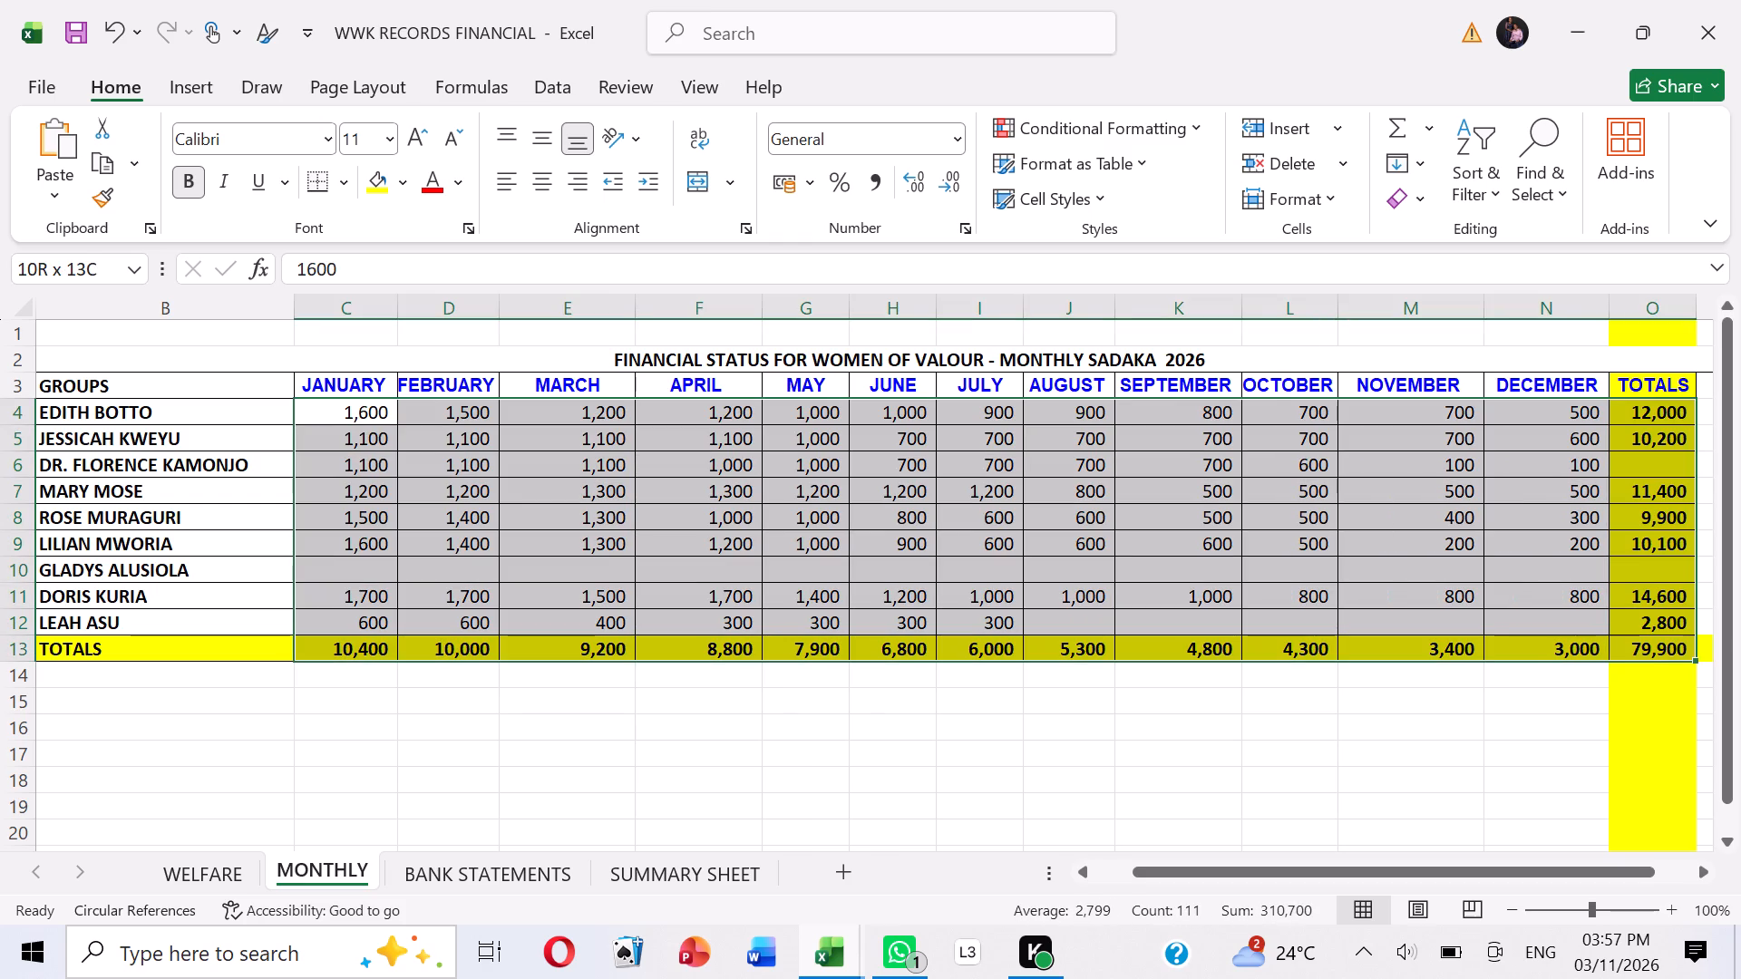
Recalculate the MONTHLY table's row and column totals with AutoSum over C4:O13 and save the workbook.
{"action": "left_click_drag", "start_coordinate": [1639, 642], "coordinate": [1643, 642]}
{"action": "left_click", "coordinate": [1391, 123]}
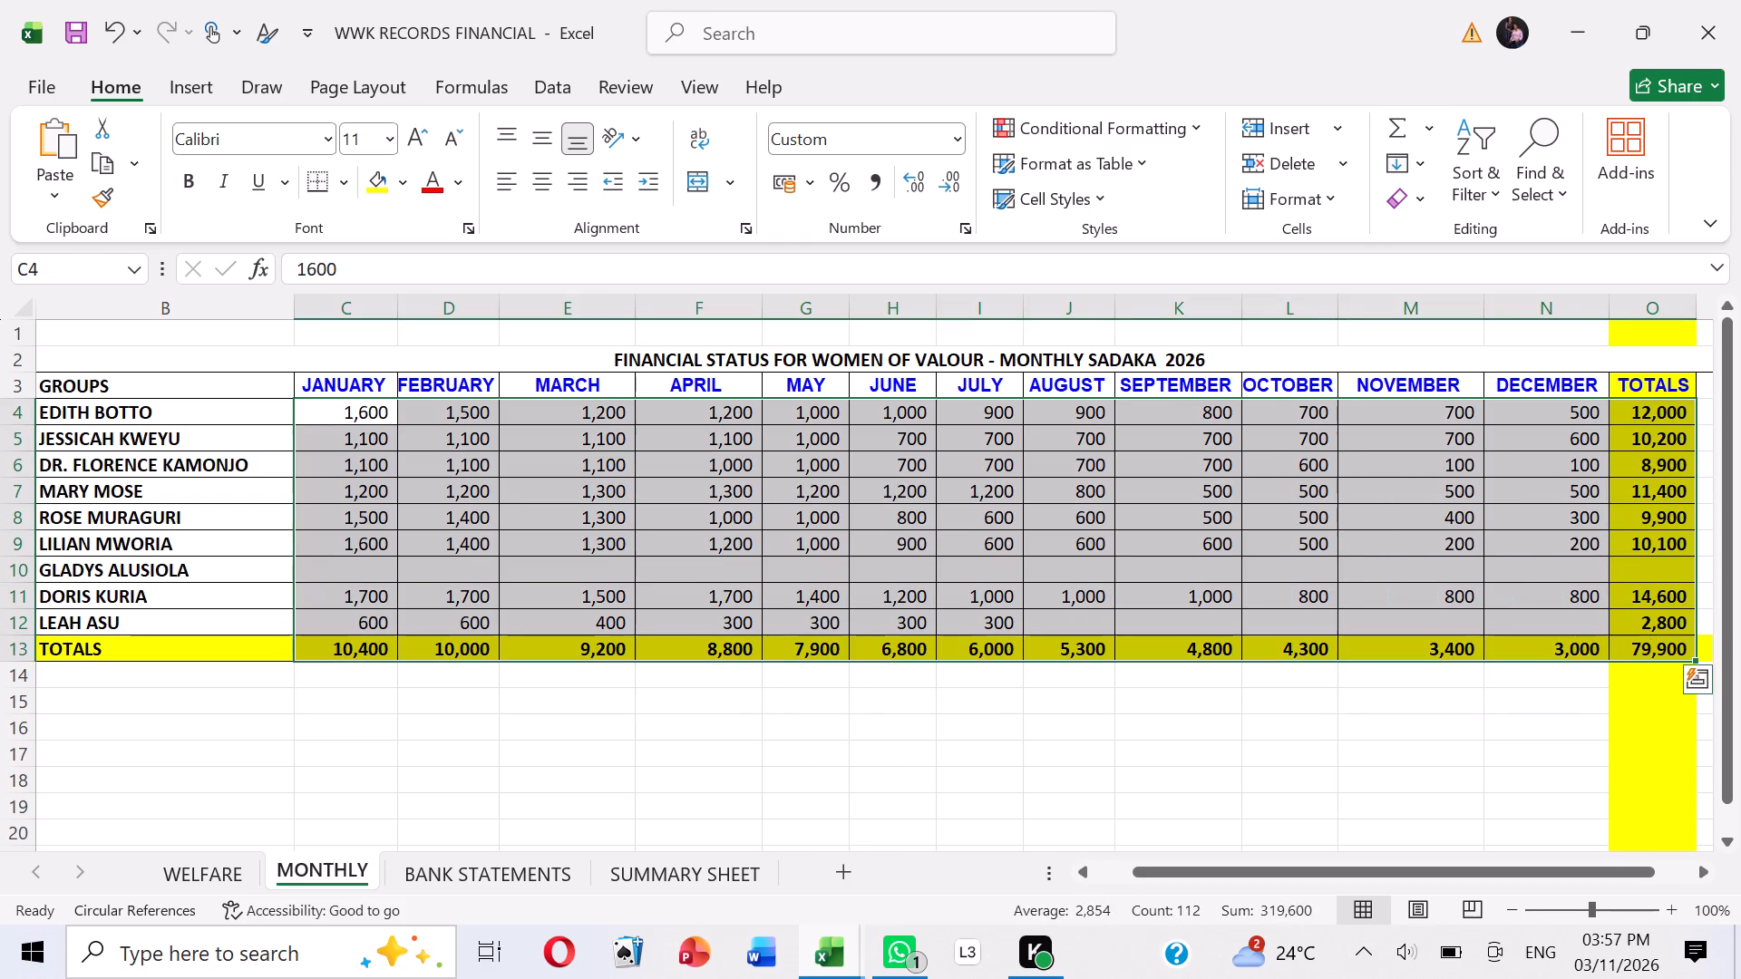
{"action": "left_click", "coordinate": [1405, 552]}
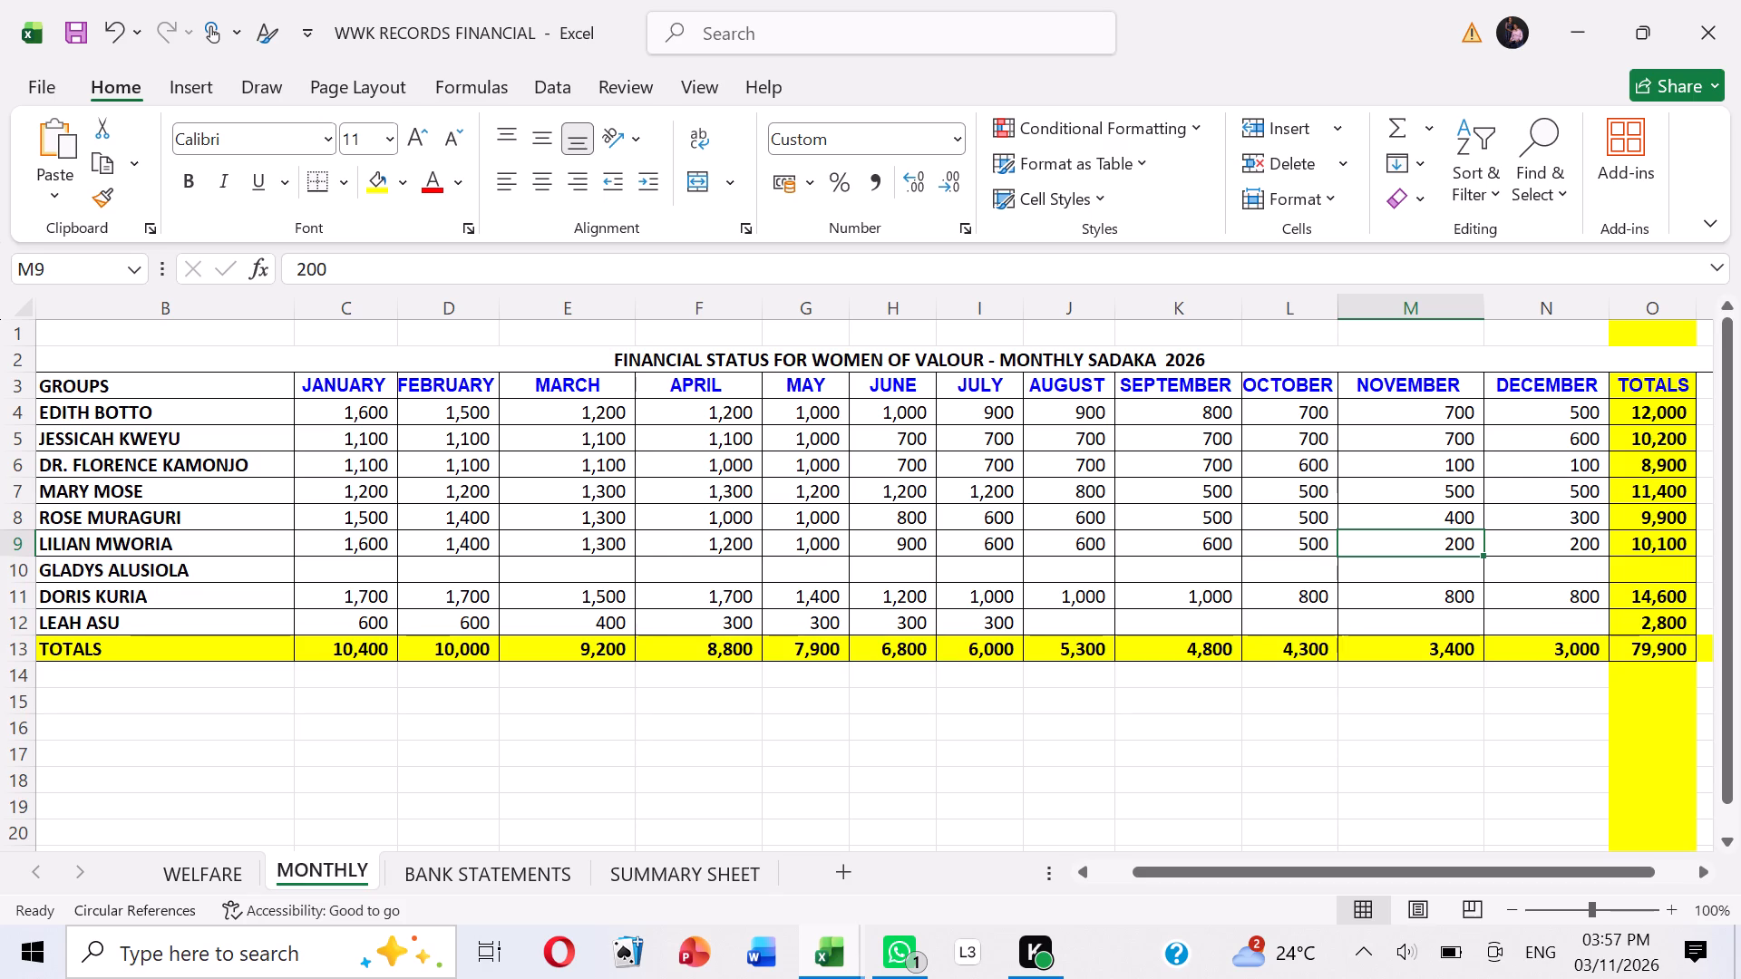
{"action": "left_click", "coordinate": [576, 716]}
{"action": "left_click", "coordinate": [71, 32]}
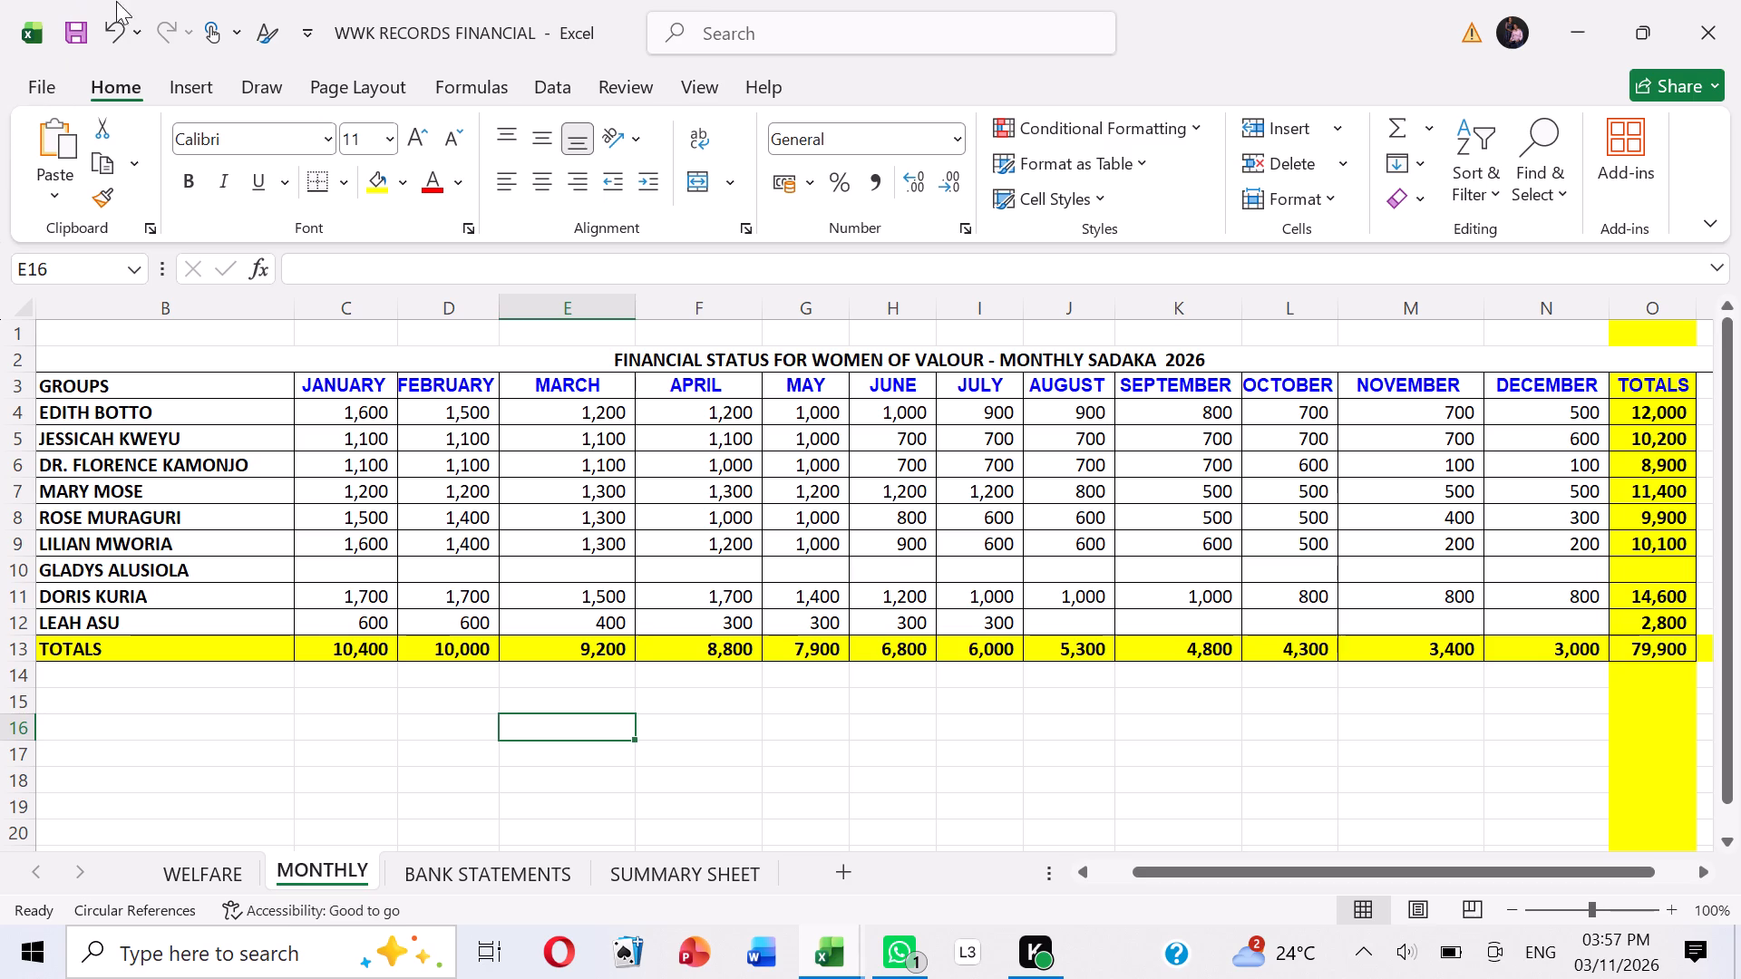
In row 11 of the MONTHLY sheet, set March to 1600, April to 1800, May to 1600 and June to 1500.
{"action": "left_click", "coordinate": [647, 532]}
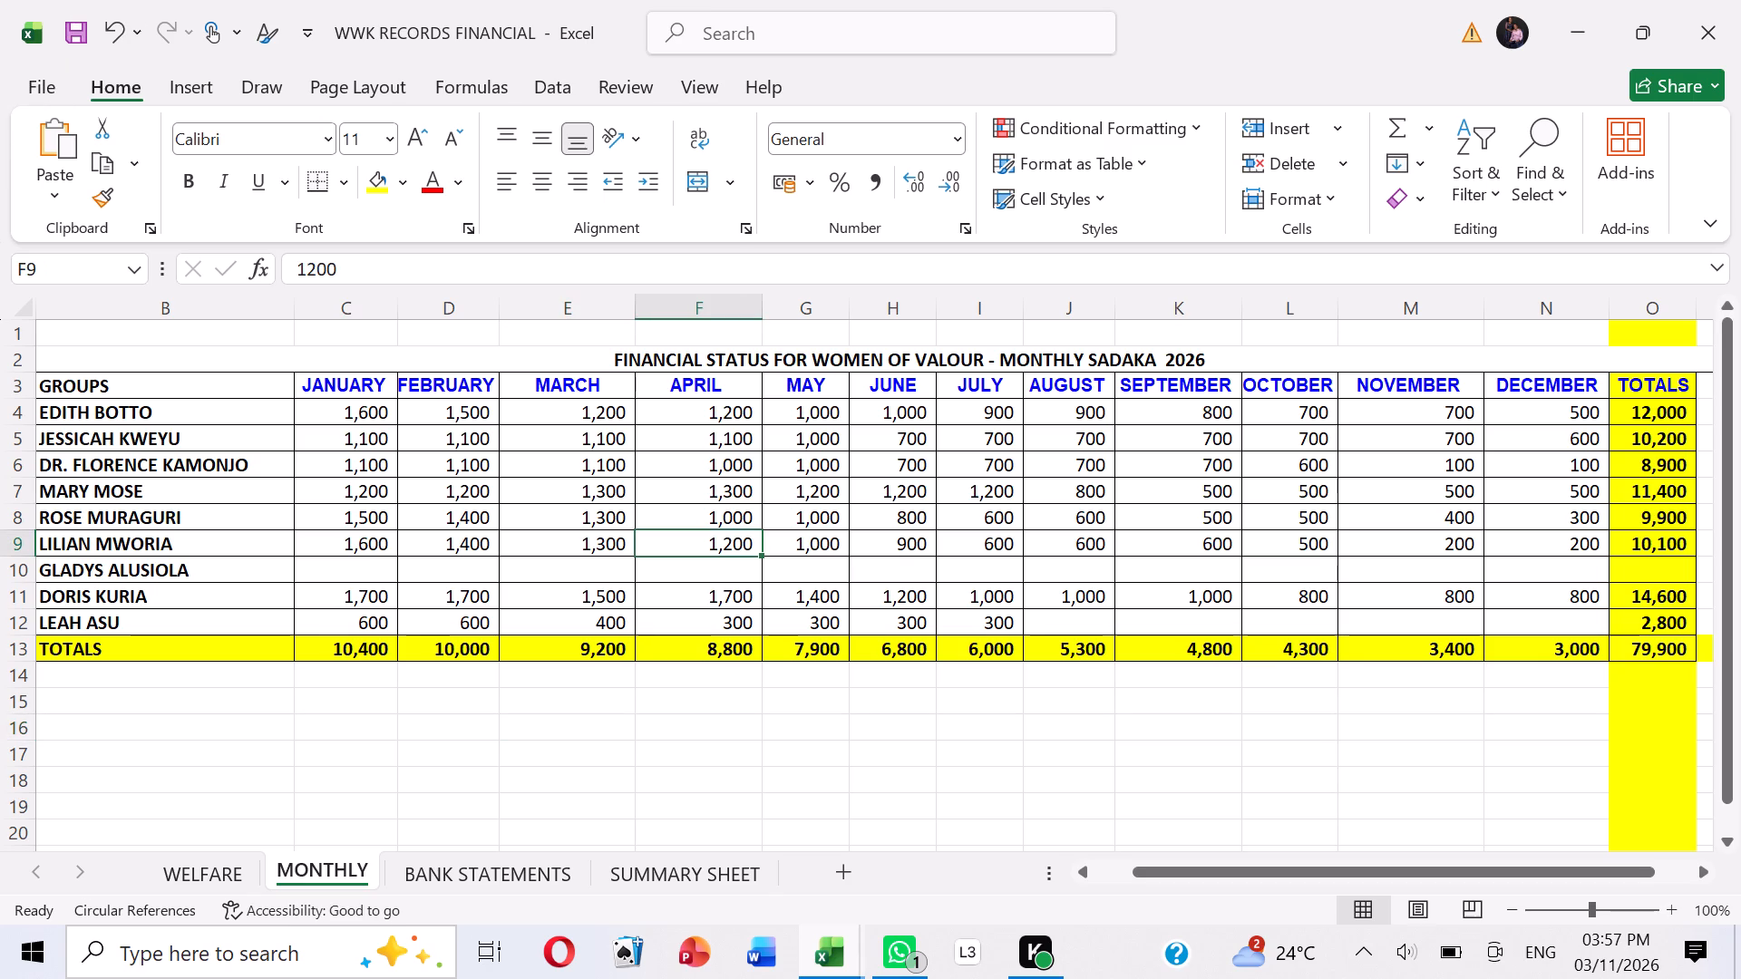
{"action": "left_click", "coordinate": [373, 448]}
{"action": "left_click", "coordinate": [373, 465]}
{"action": "left_click", "coordinate": [374, 497]}
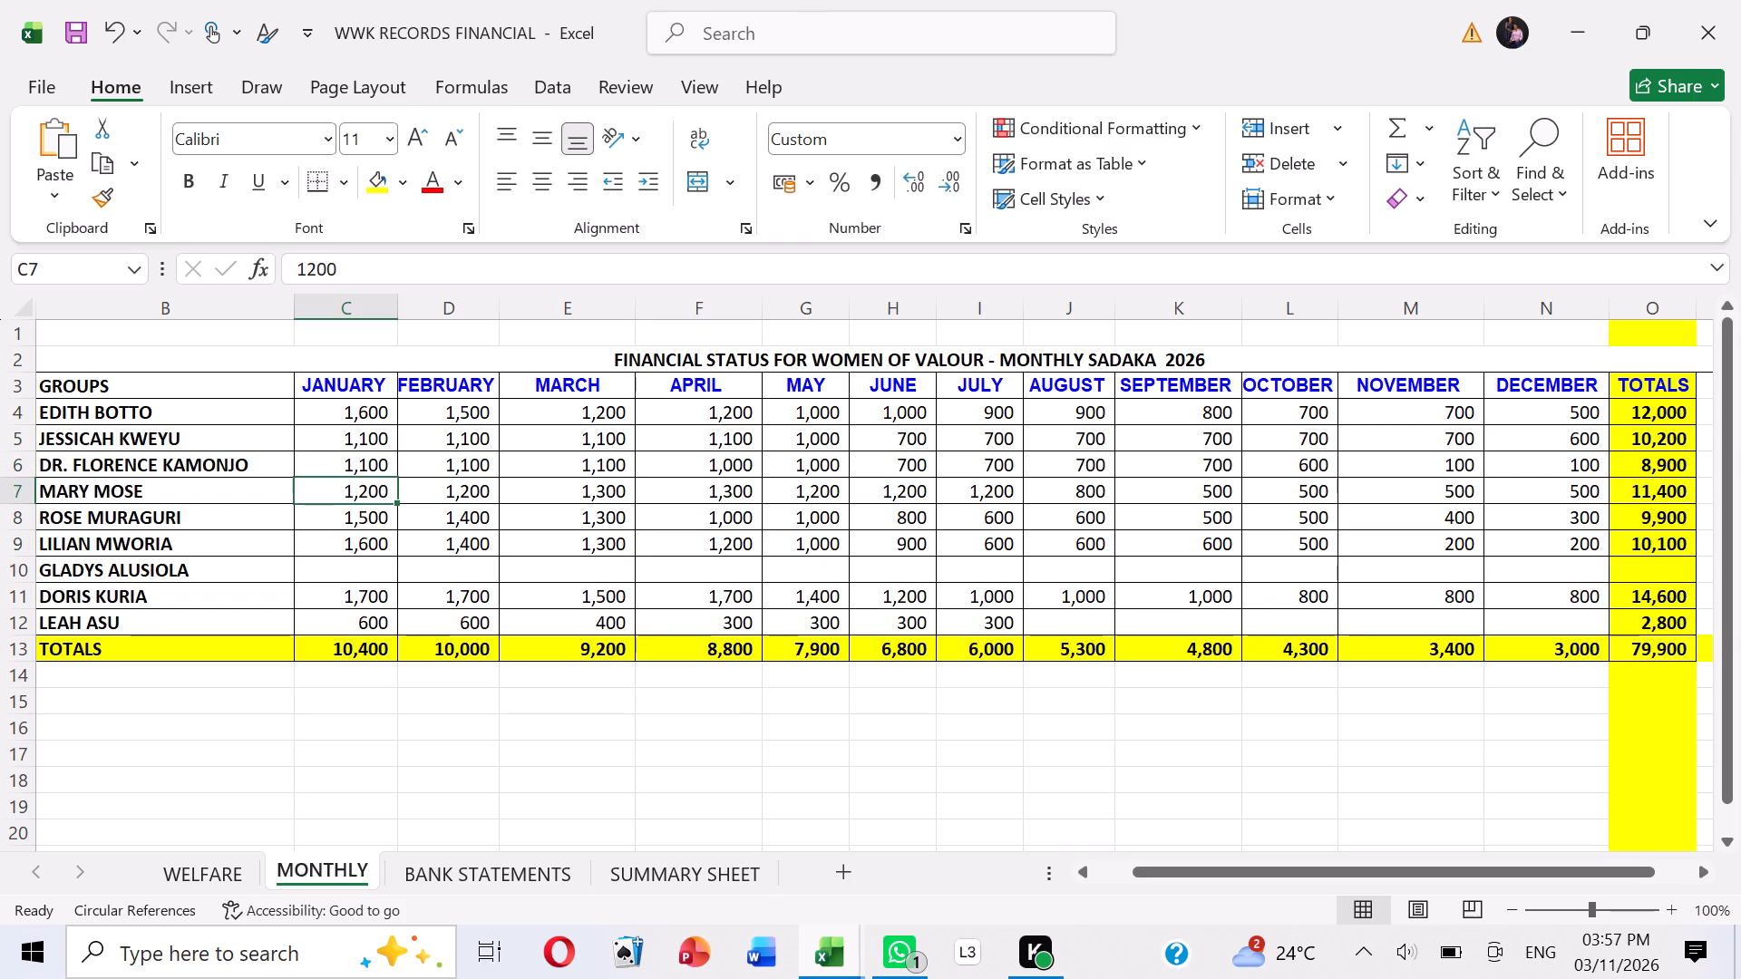
{"action": "left_click", "coordinate": [374, 523]}
{"action": "left_click", "coordinate": [376, 547]}
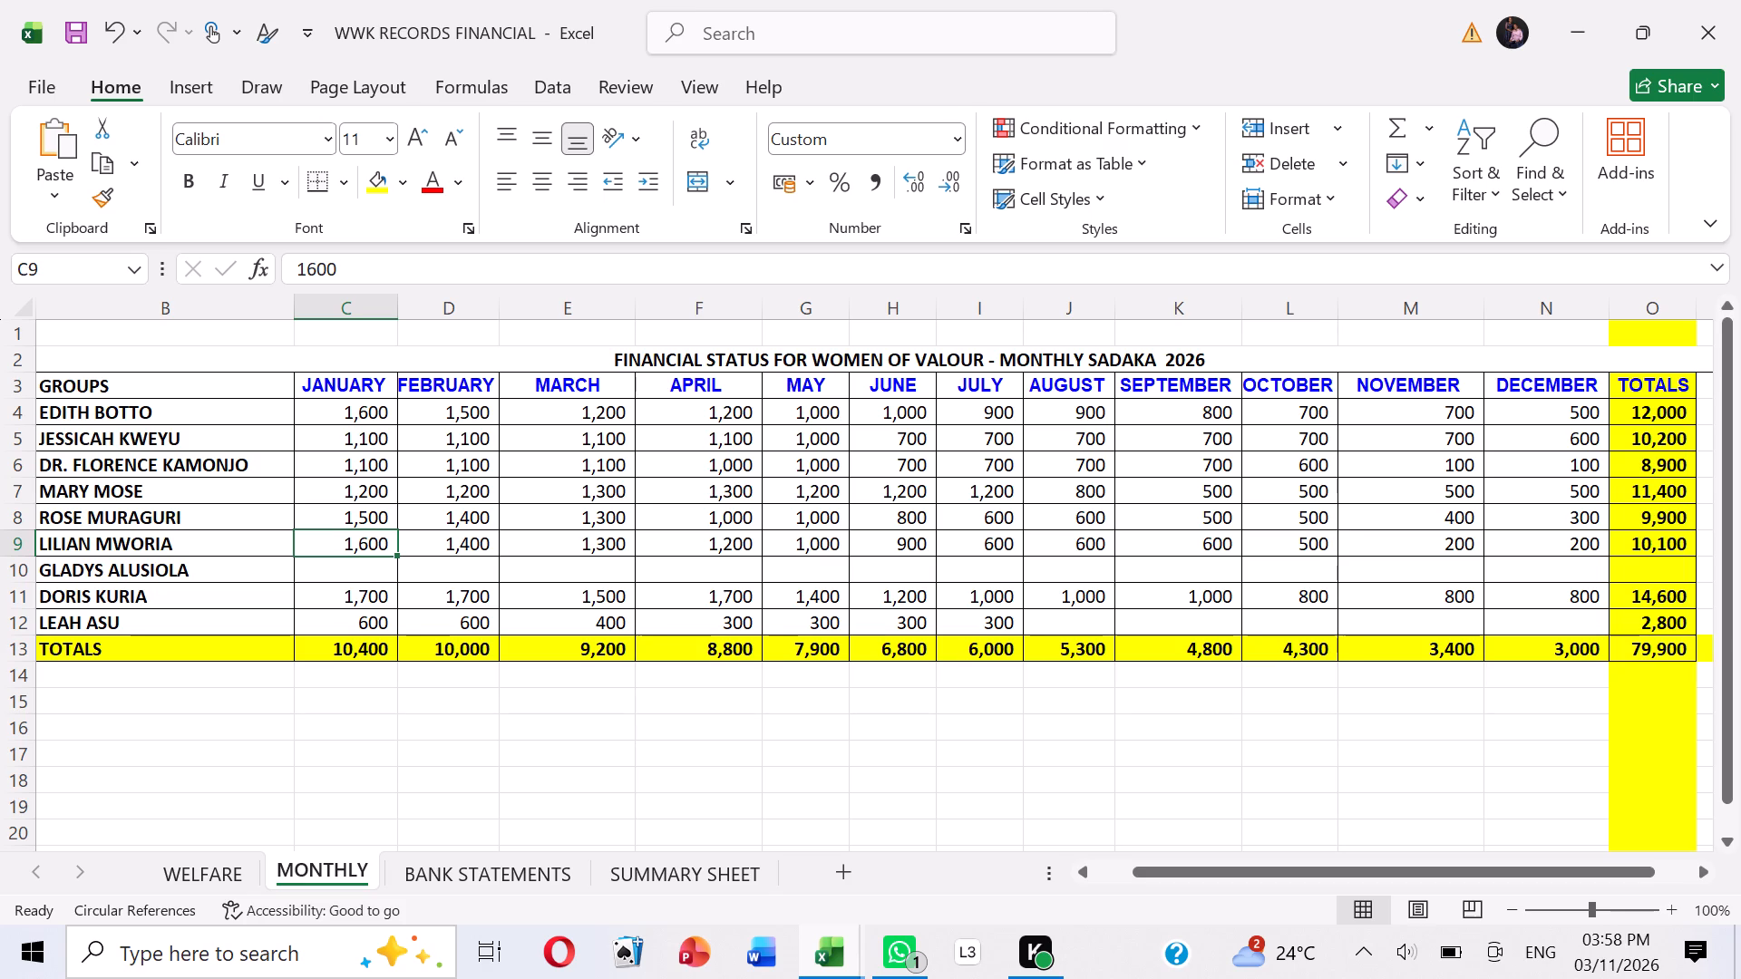
{"action": "left_click", "coordinate": [366, 604]}
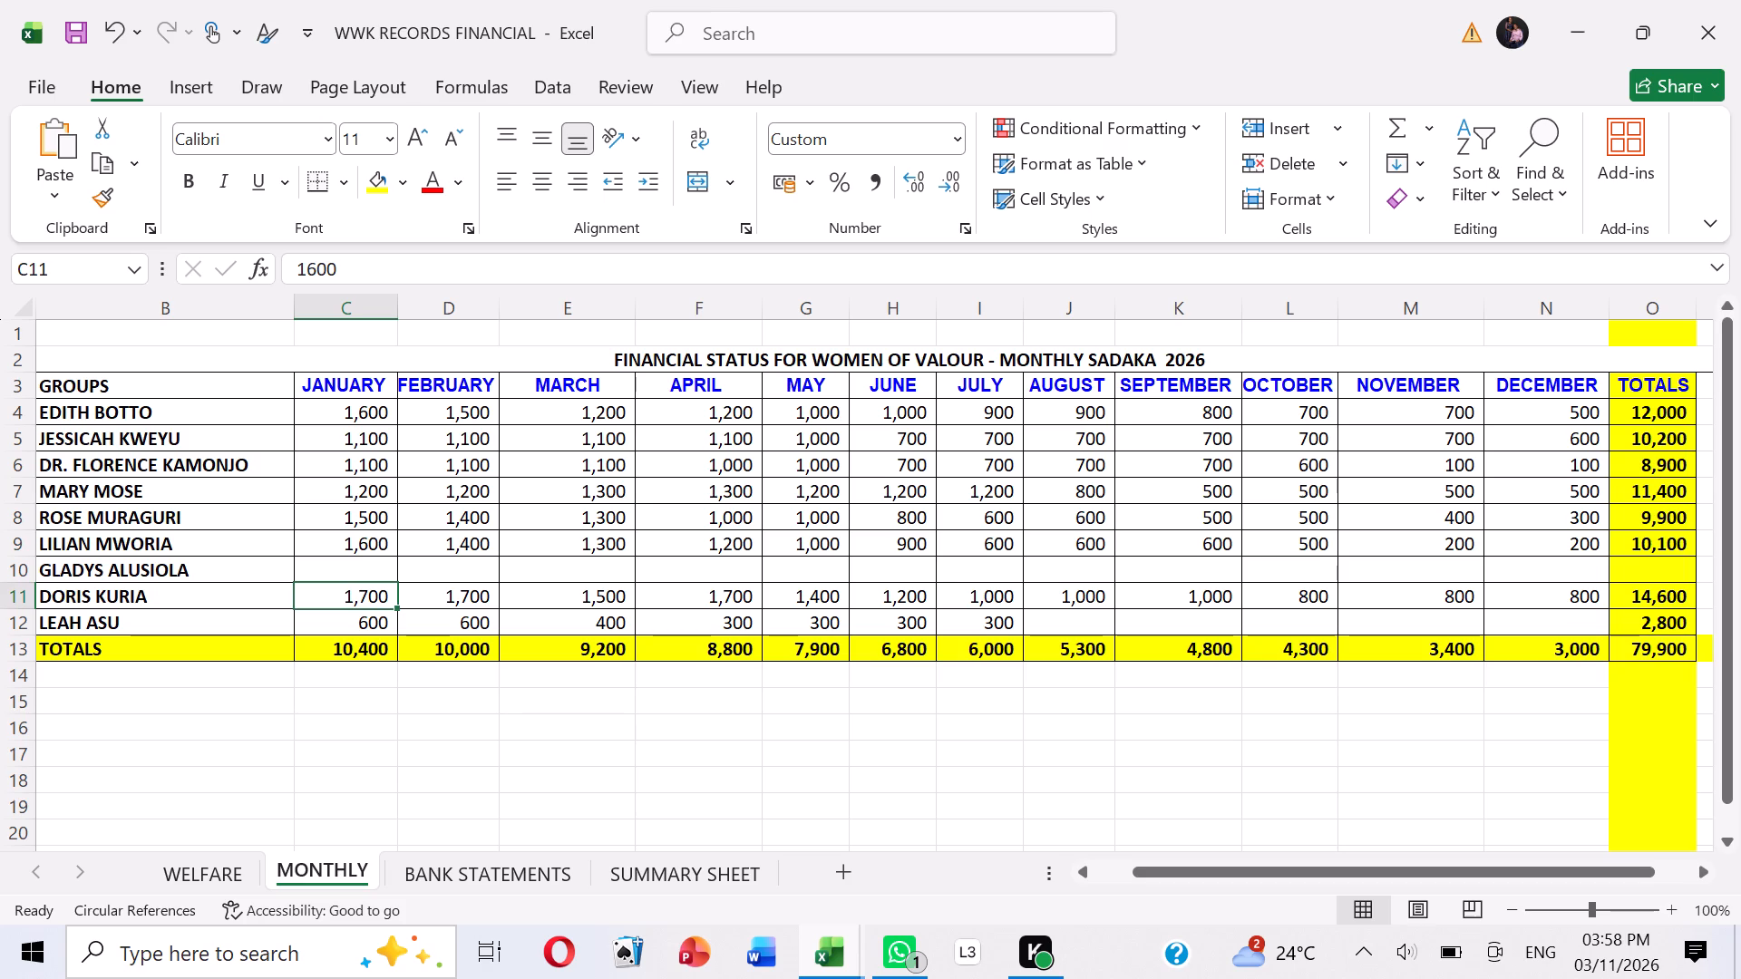
{"action": "key", "text": "Right"}
{"action": "key", "text": "Right"}
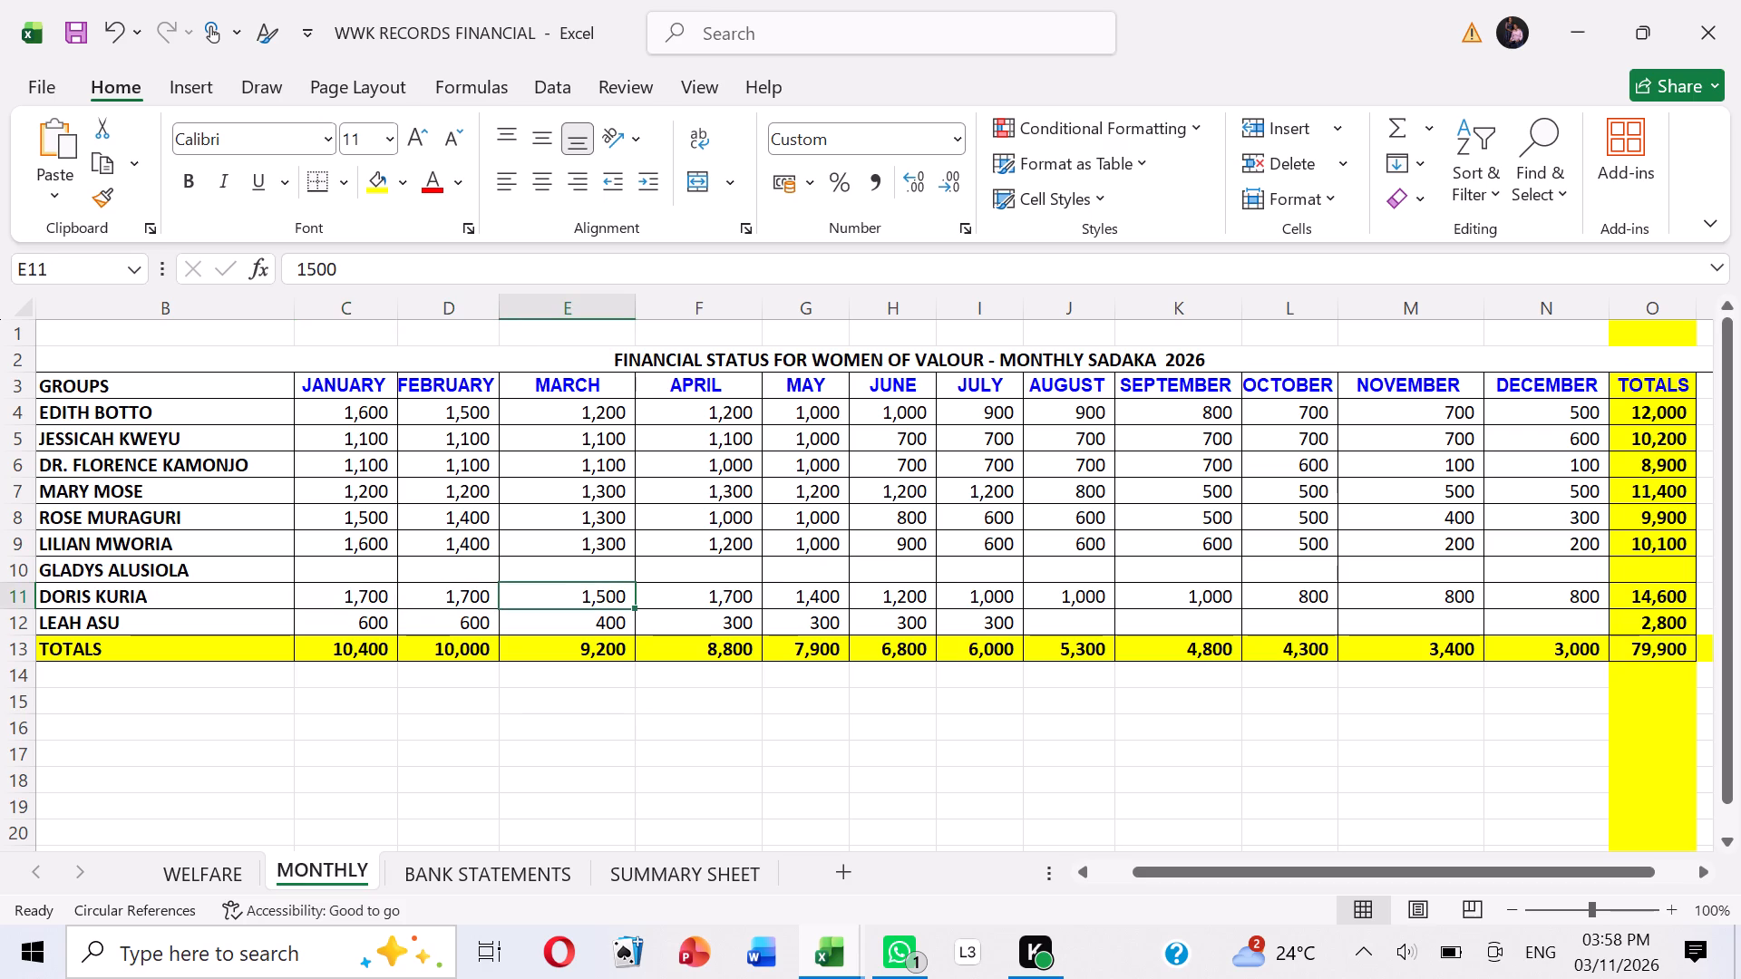
{"action": "type", "text": "1600"}
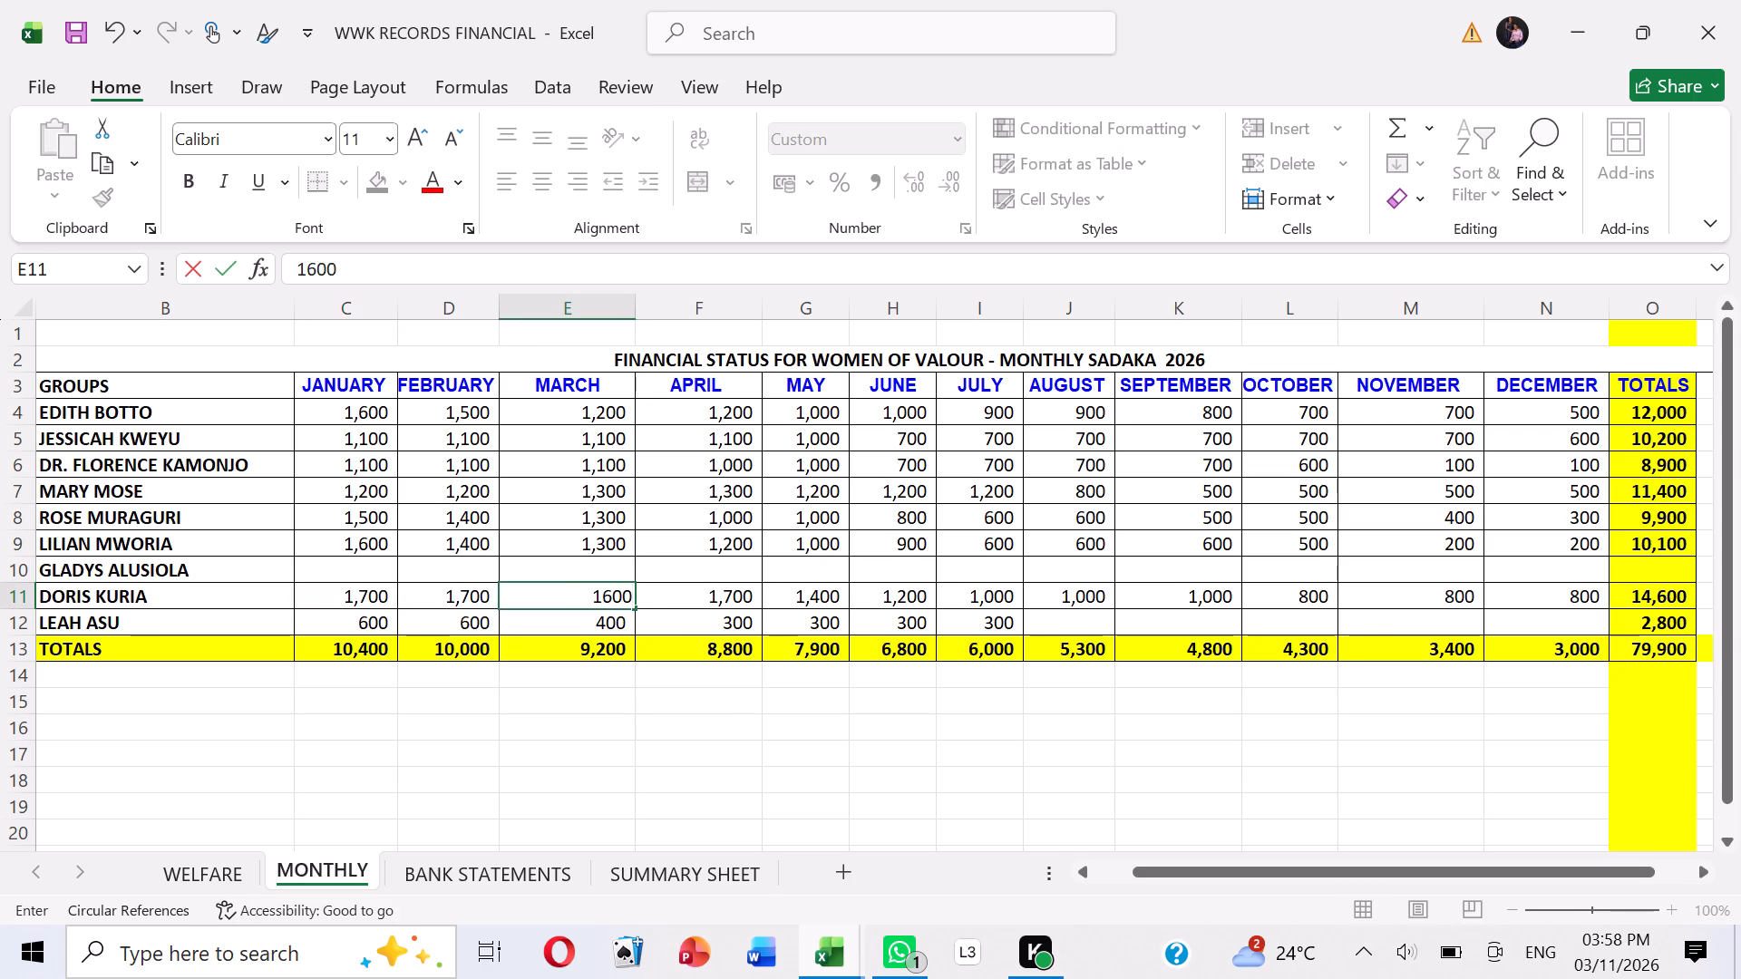
{"action": "key", "text": "Right"}
{"action": "type", "text": "1800"}
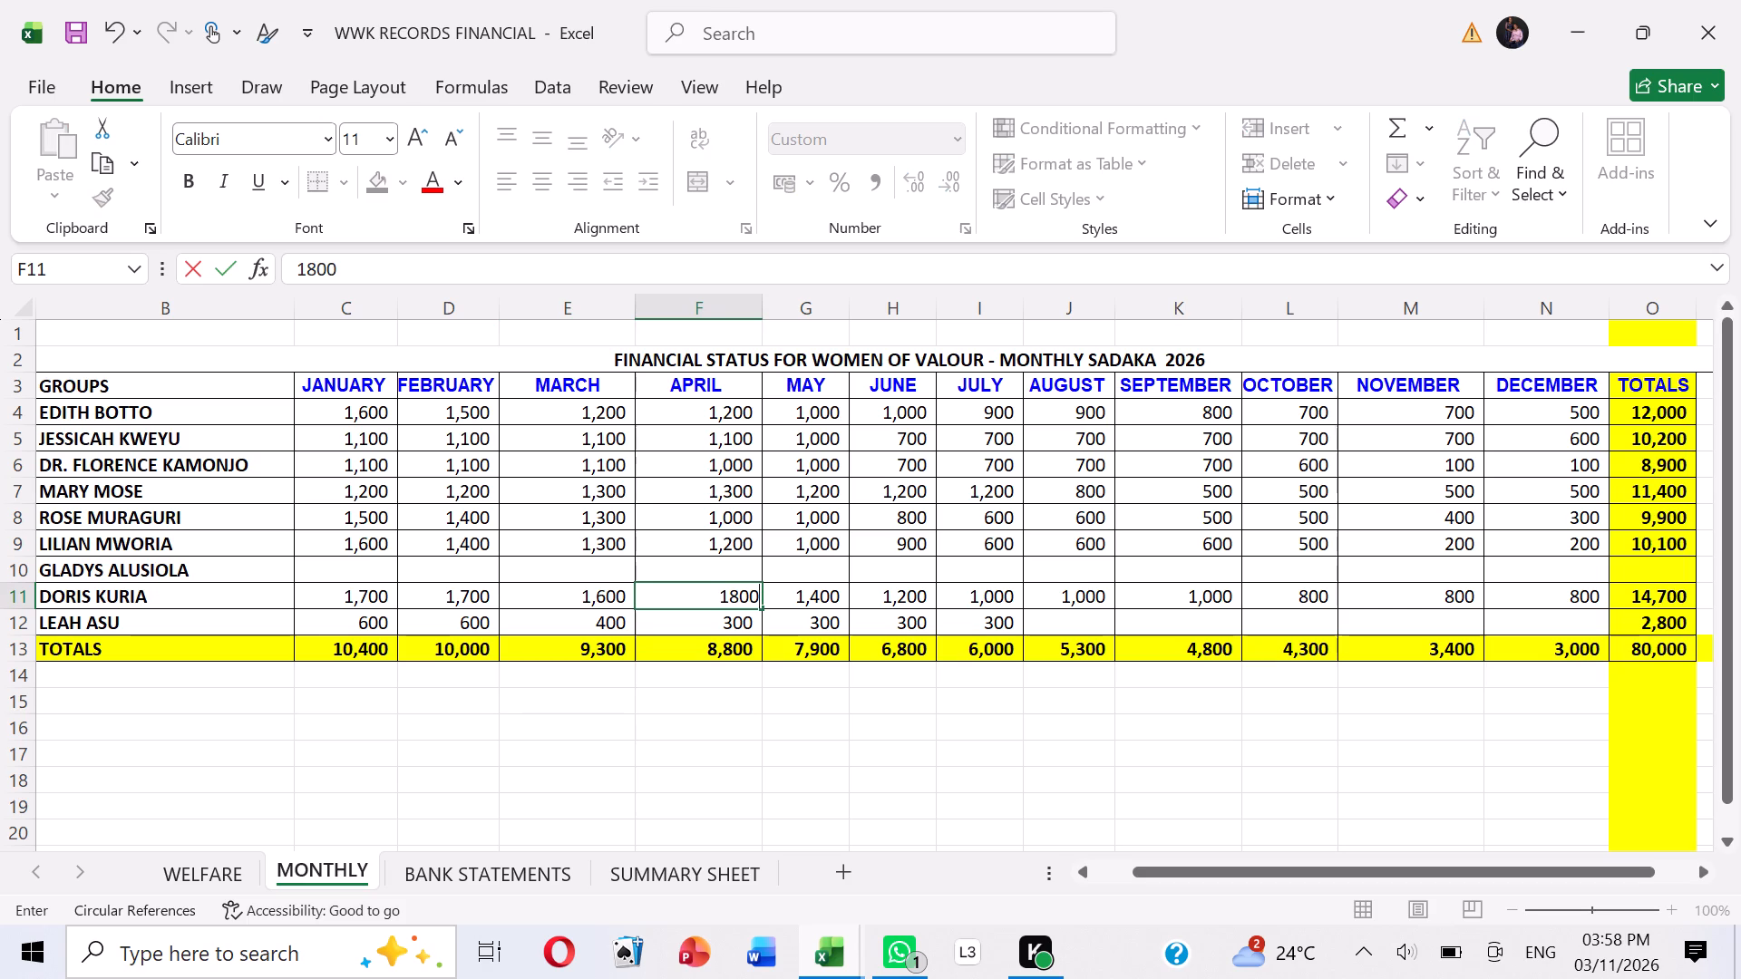
{"action": "key", "text": "Right"}
{"action": "type", "text": "1600"}
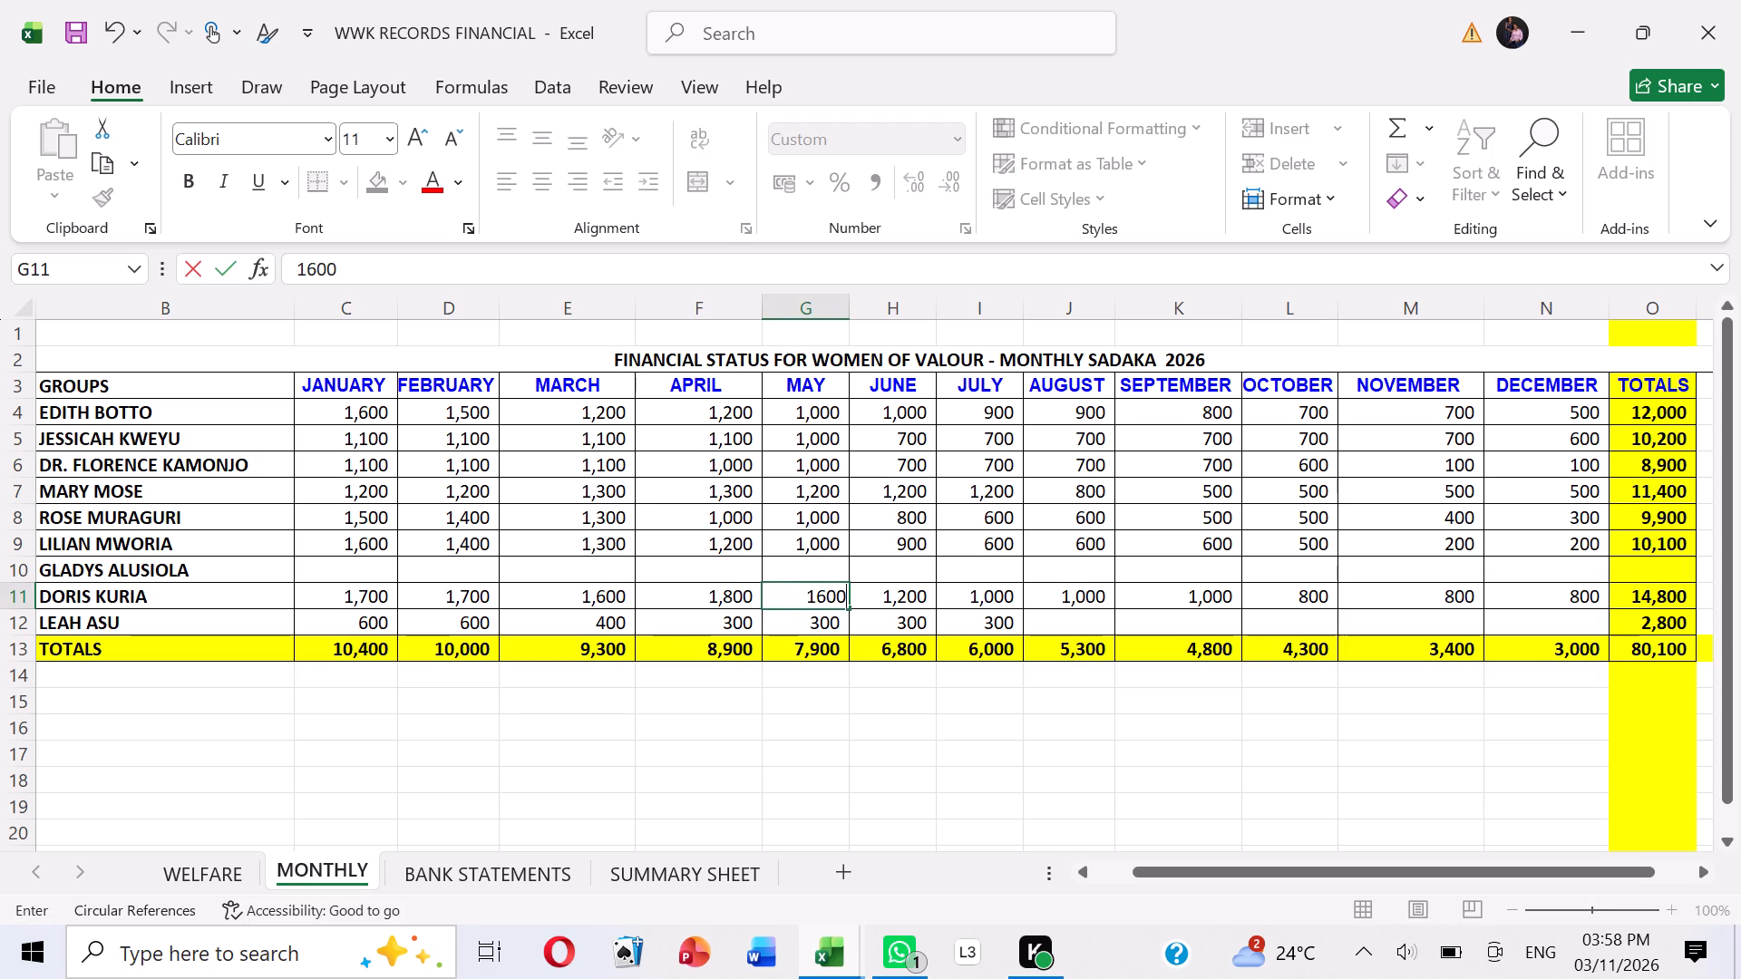
{"action": "key", "text": "Right"}
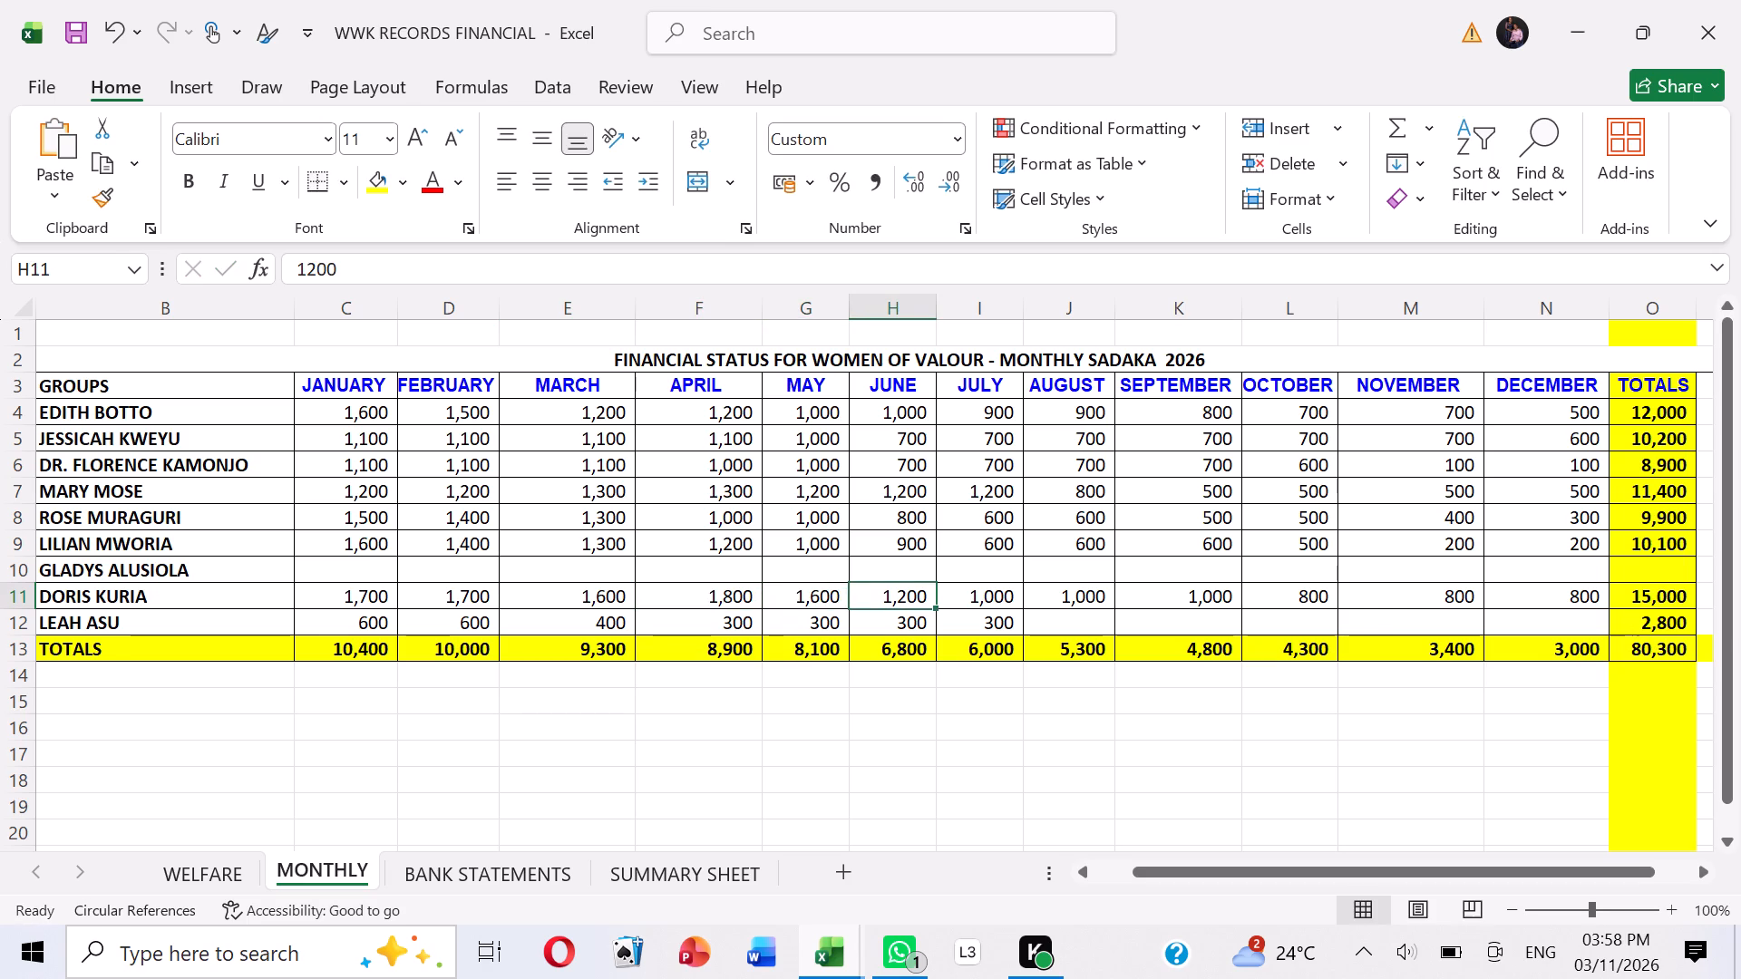
{"action": "type", "text": "1500"}
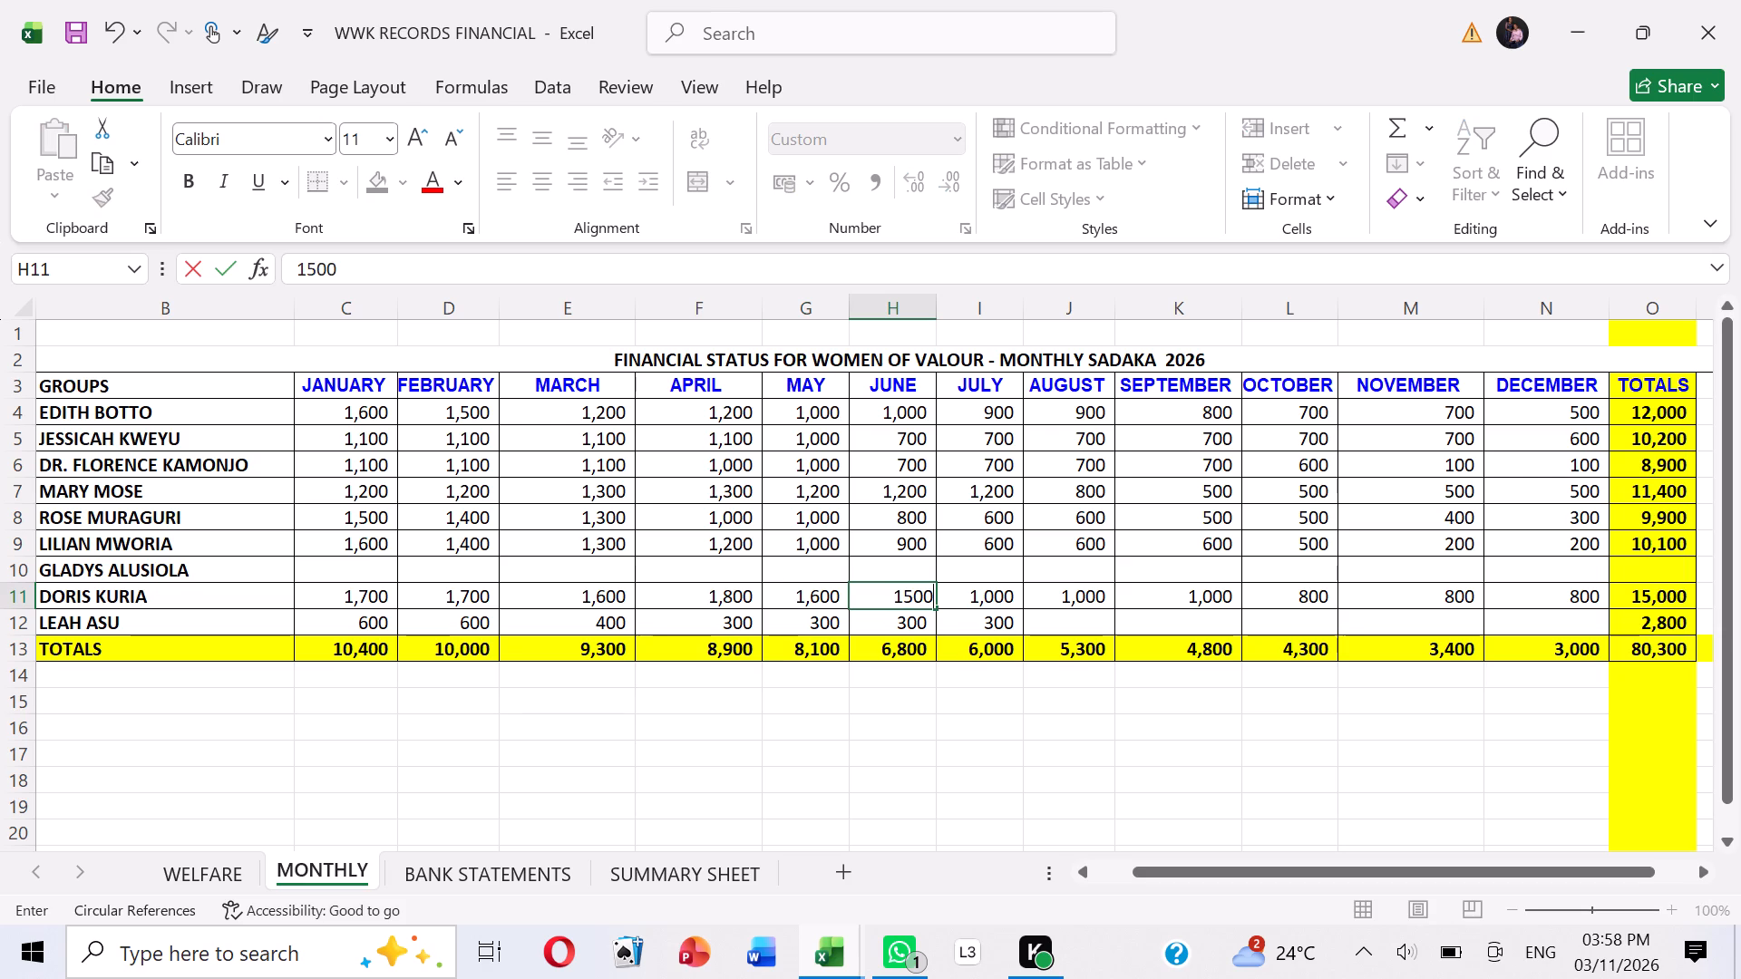
{"action": "key", "text": "Right"}
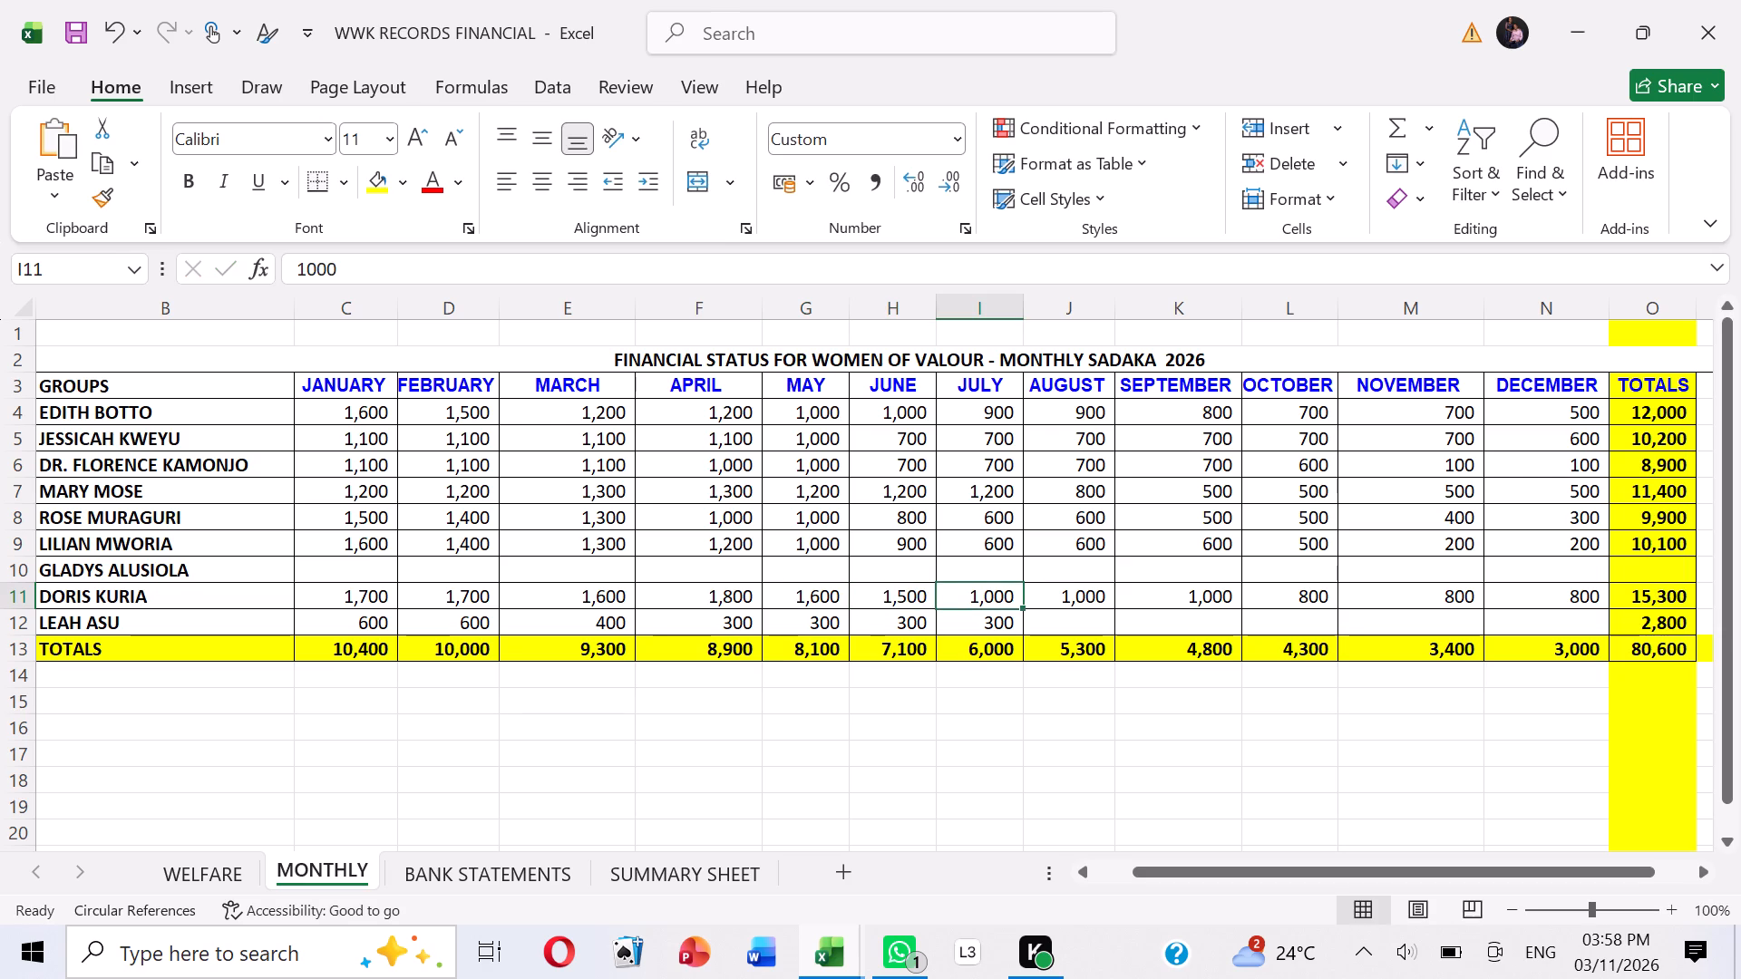
In MONTHLY row 11, set July to 1300, August and September to 1100, October to 1000 and November to 900, and save the workbook.
{"action": "key", "text": "1"}
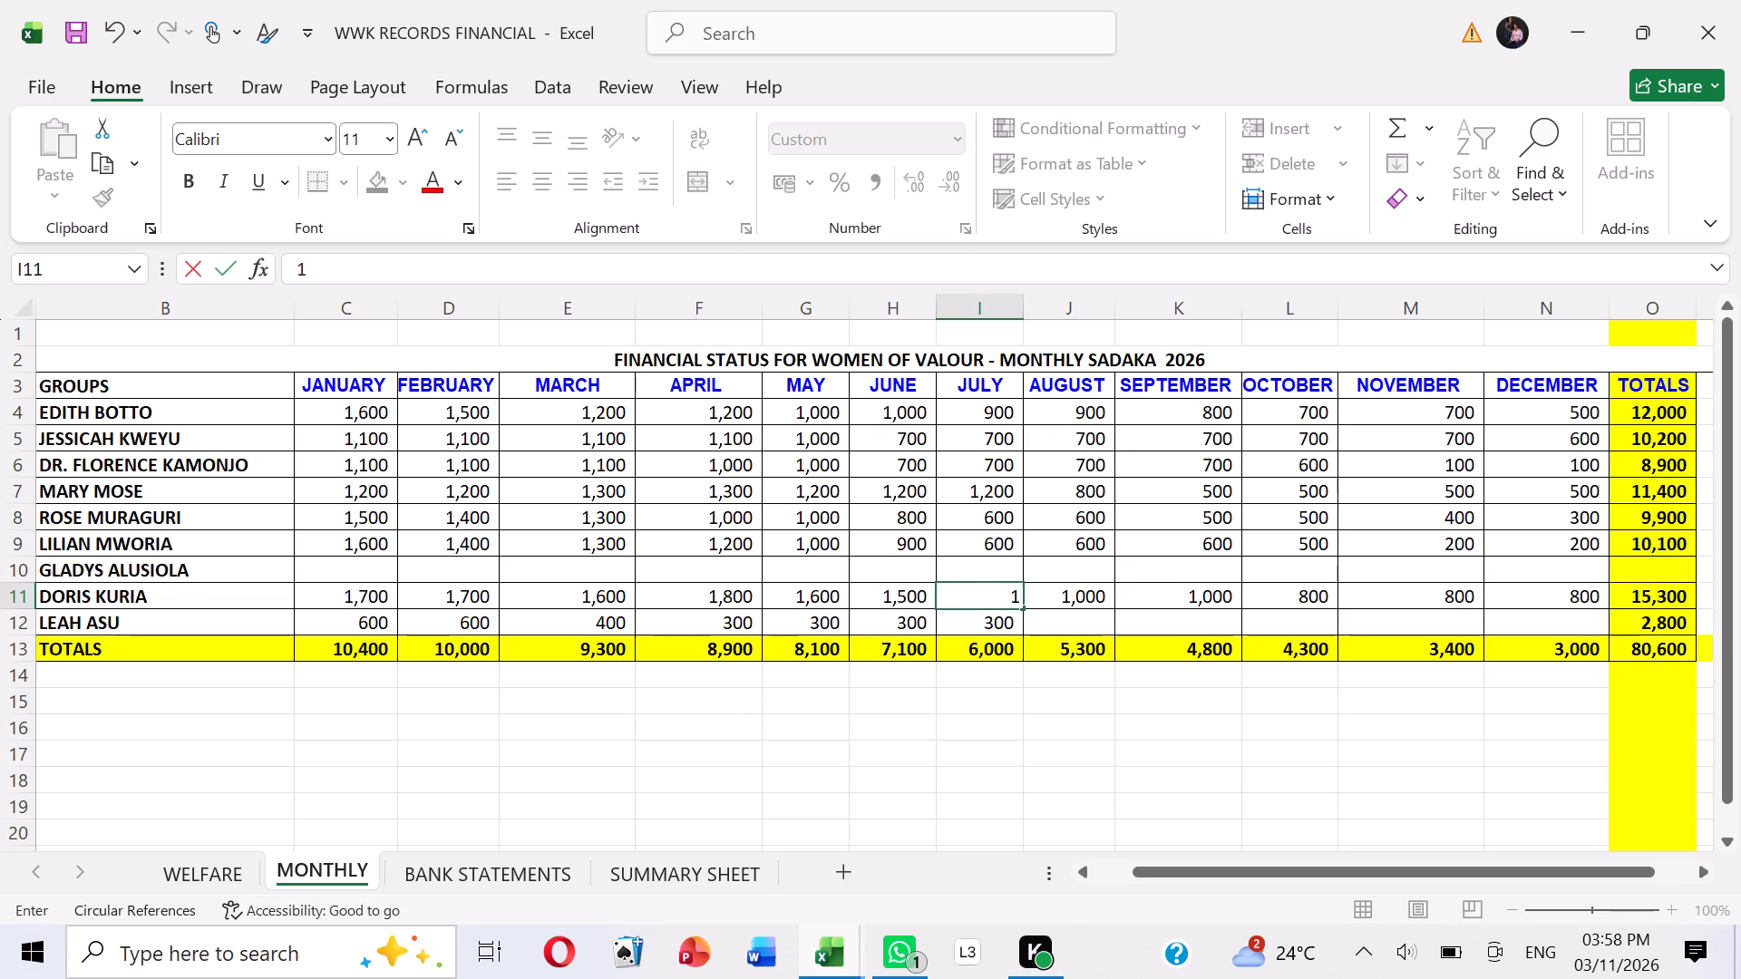
{"action": "type", "text": "300"}
{"action": "key", "text": "Right"}
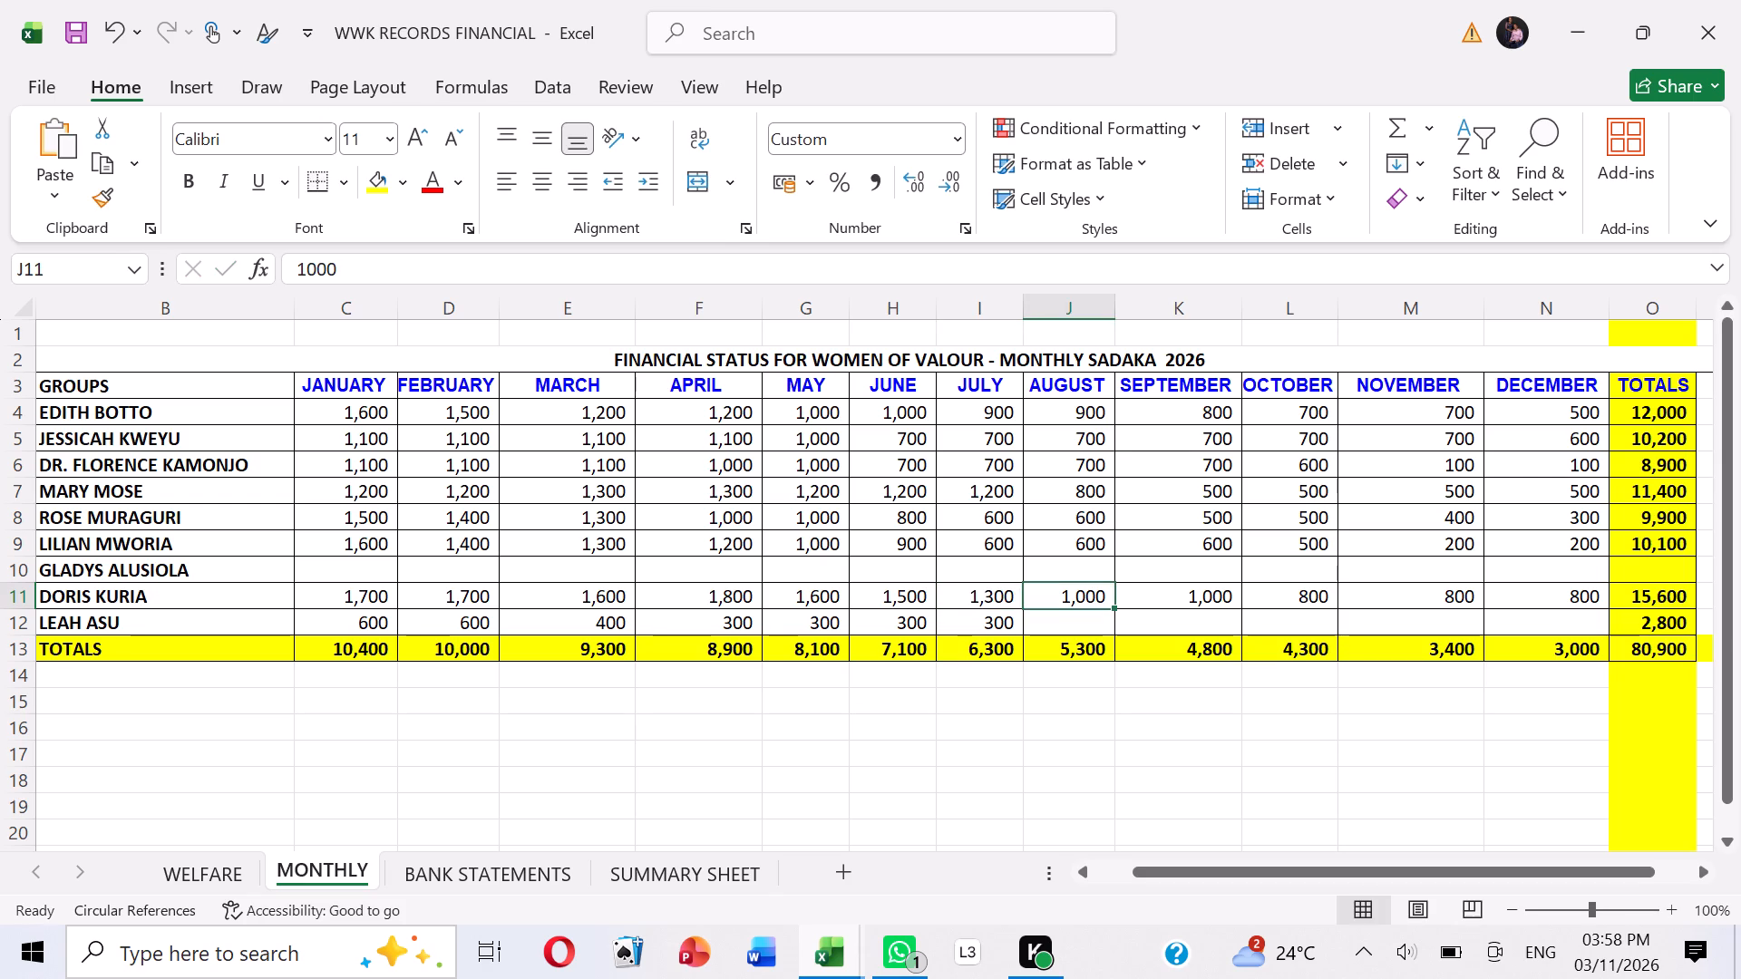
{"action": "type", "text": "1100"}
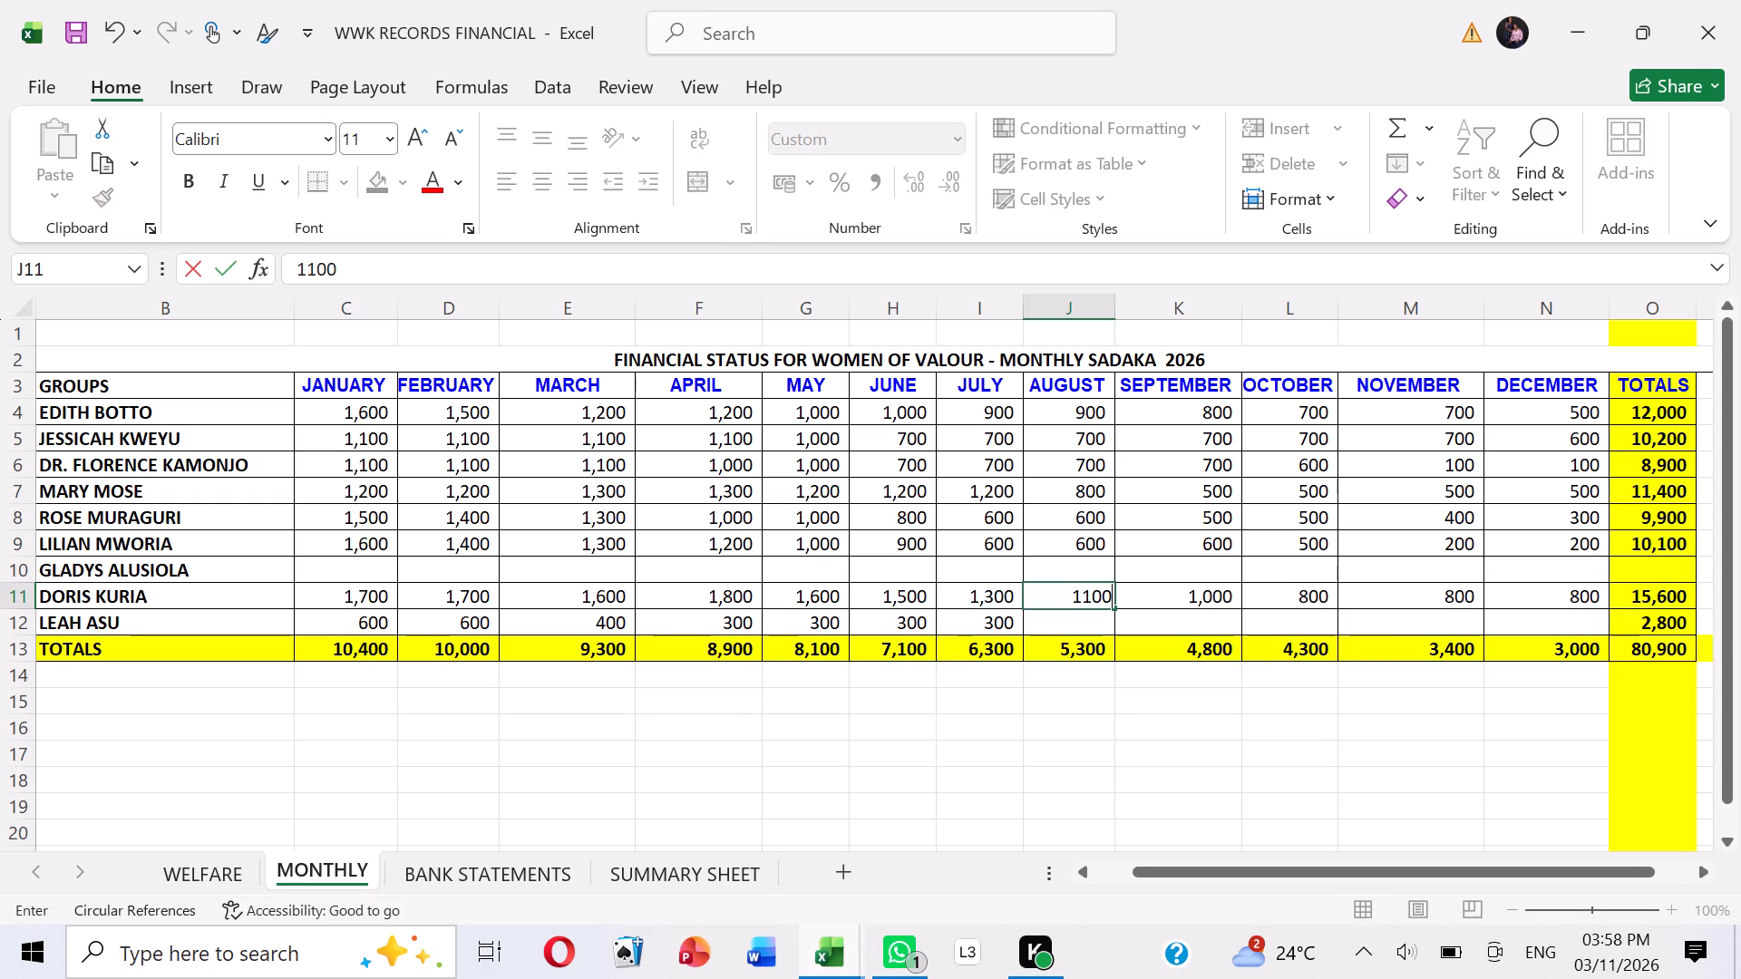
{"action": "key", "text": "Right"}
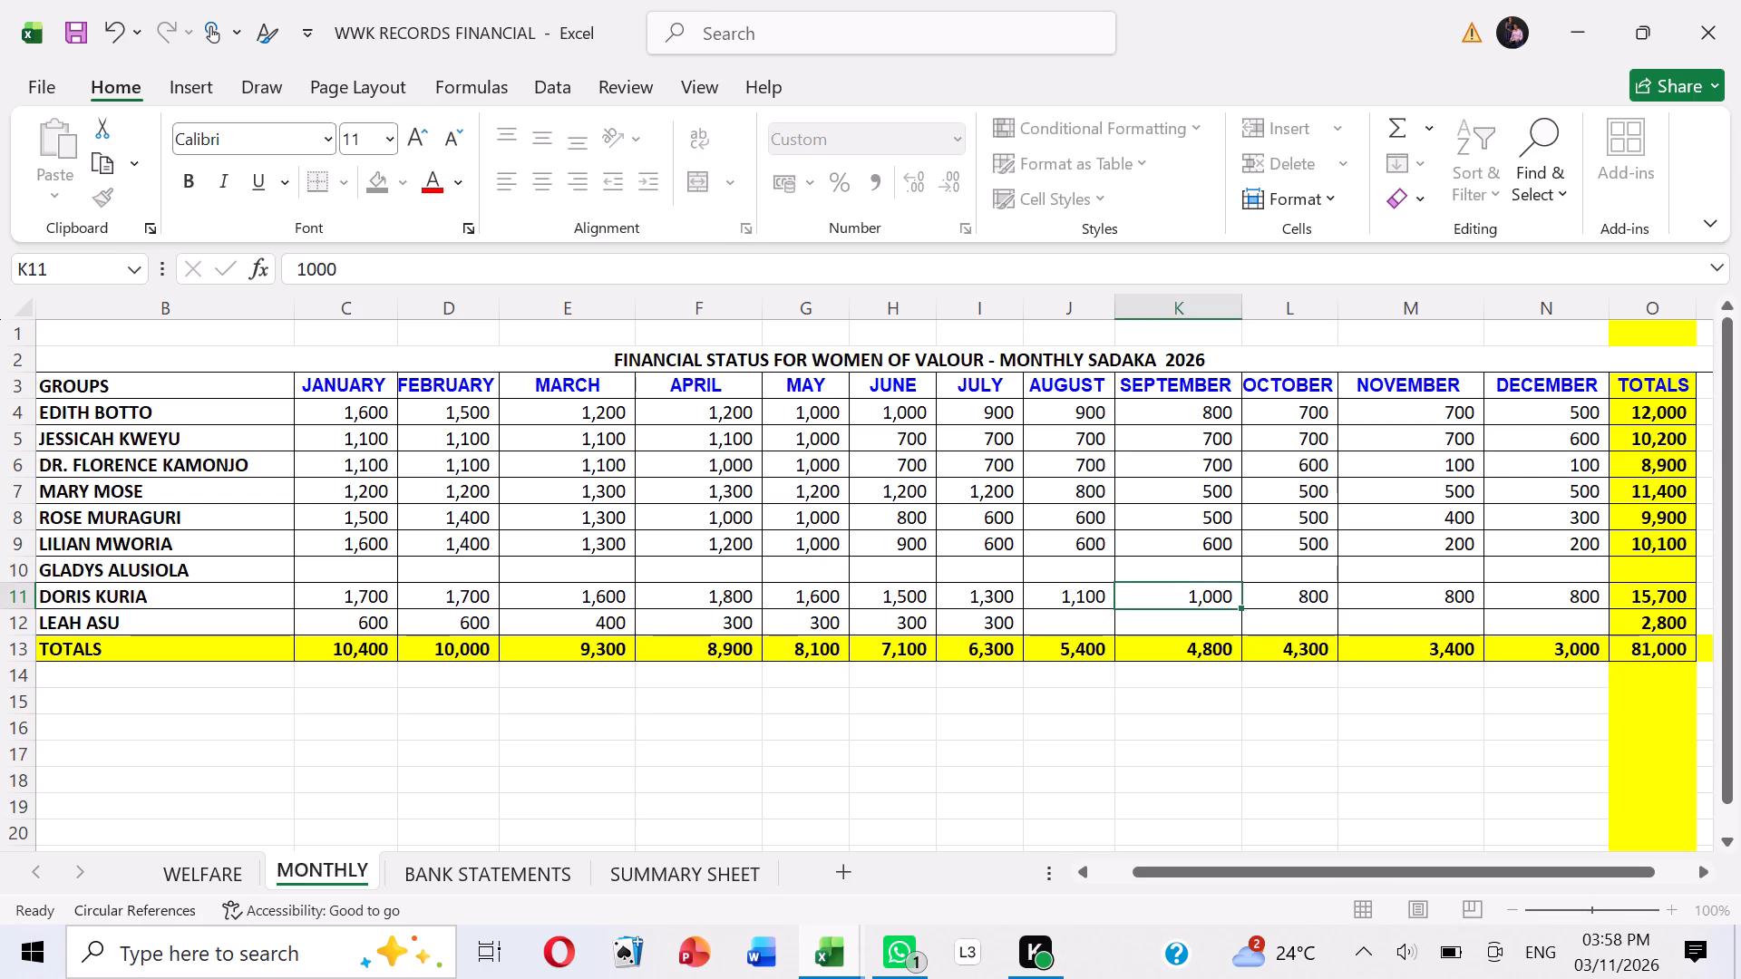
{"action": "type", "text": "1100"}
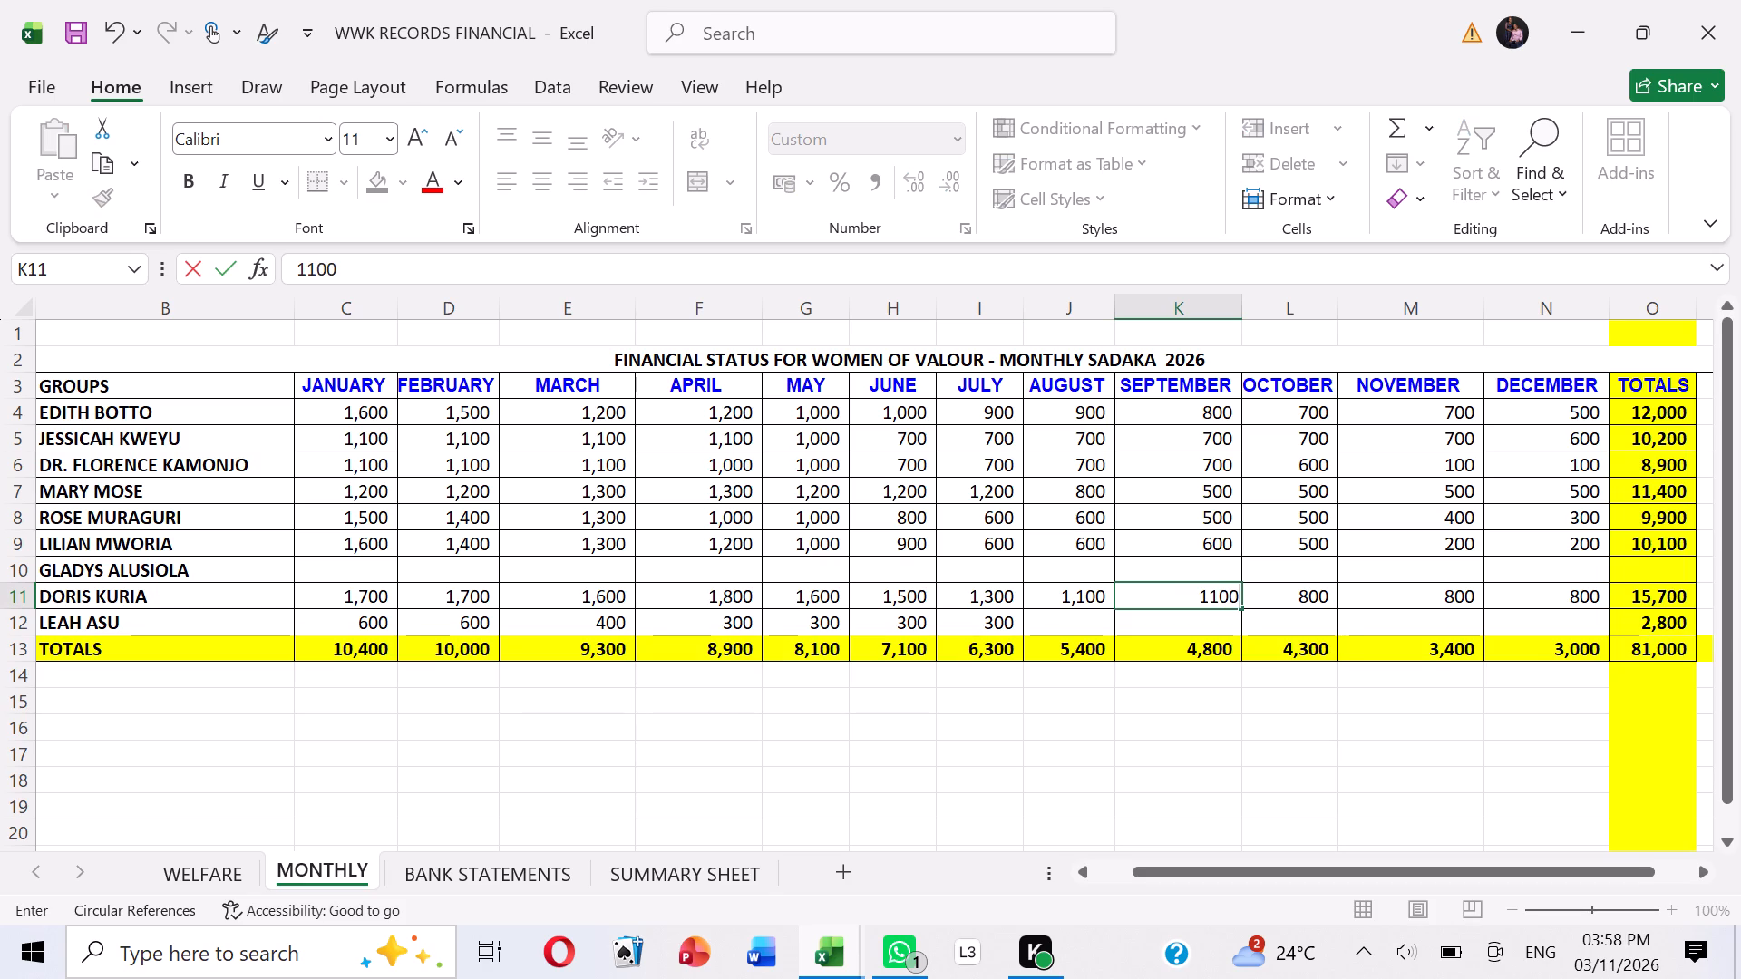
{"action": "key", "text": "Right"}
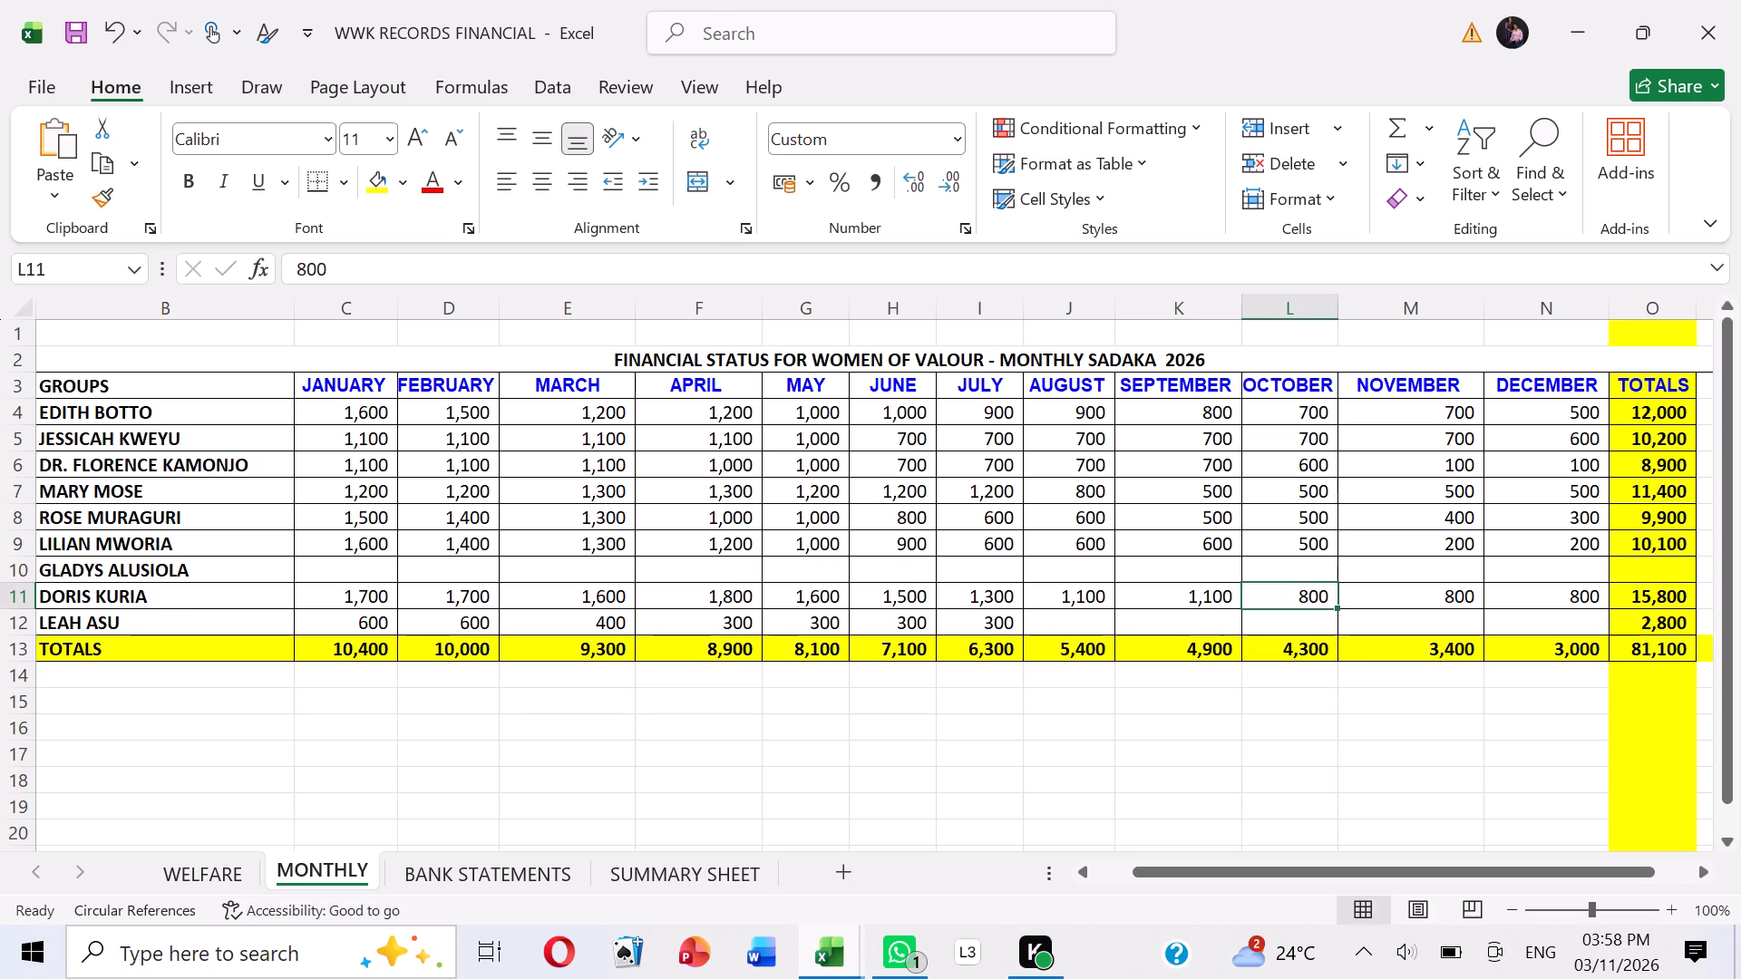
{"action": "type", "text": "1000"}
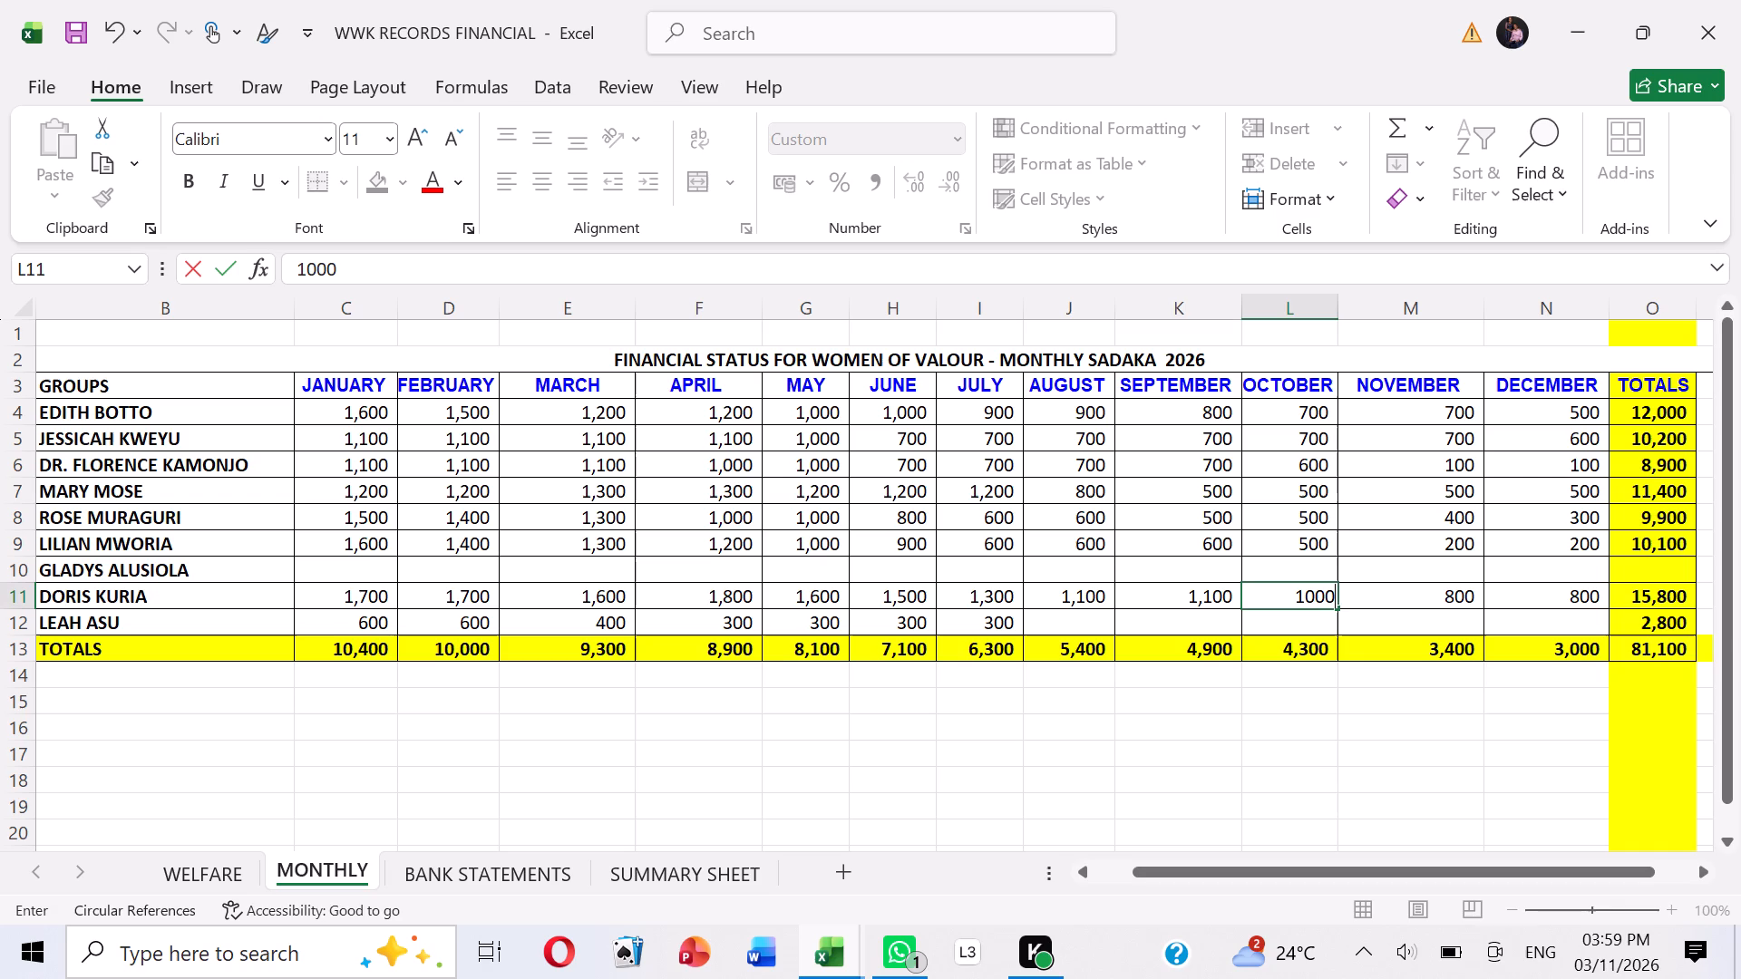
{"action": "key", "text": "Right"}
{"action": "type", "text": "900"}
{"action": "key", "text": "Right"}
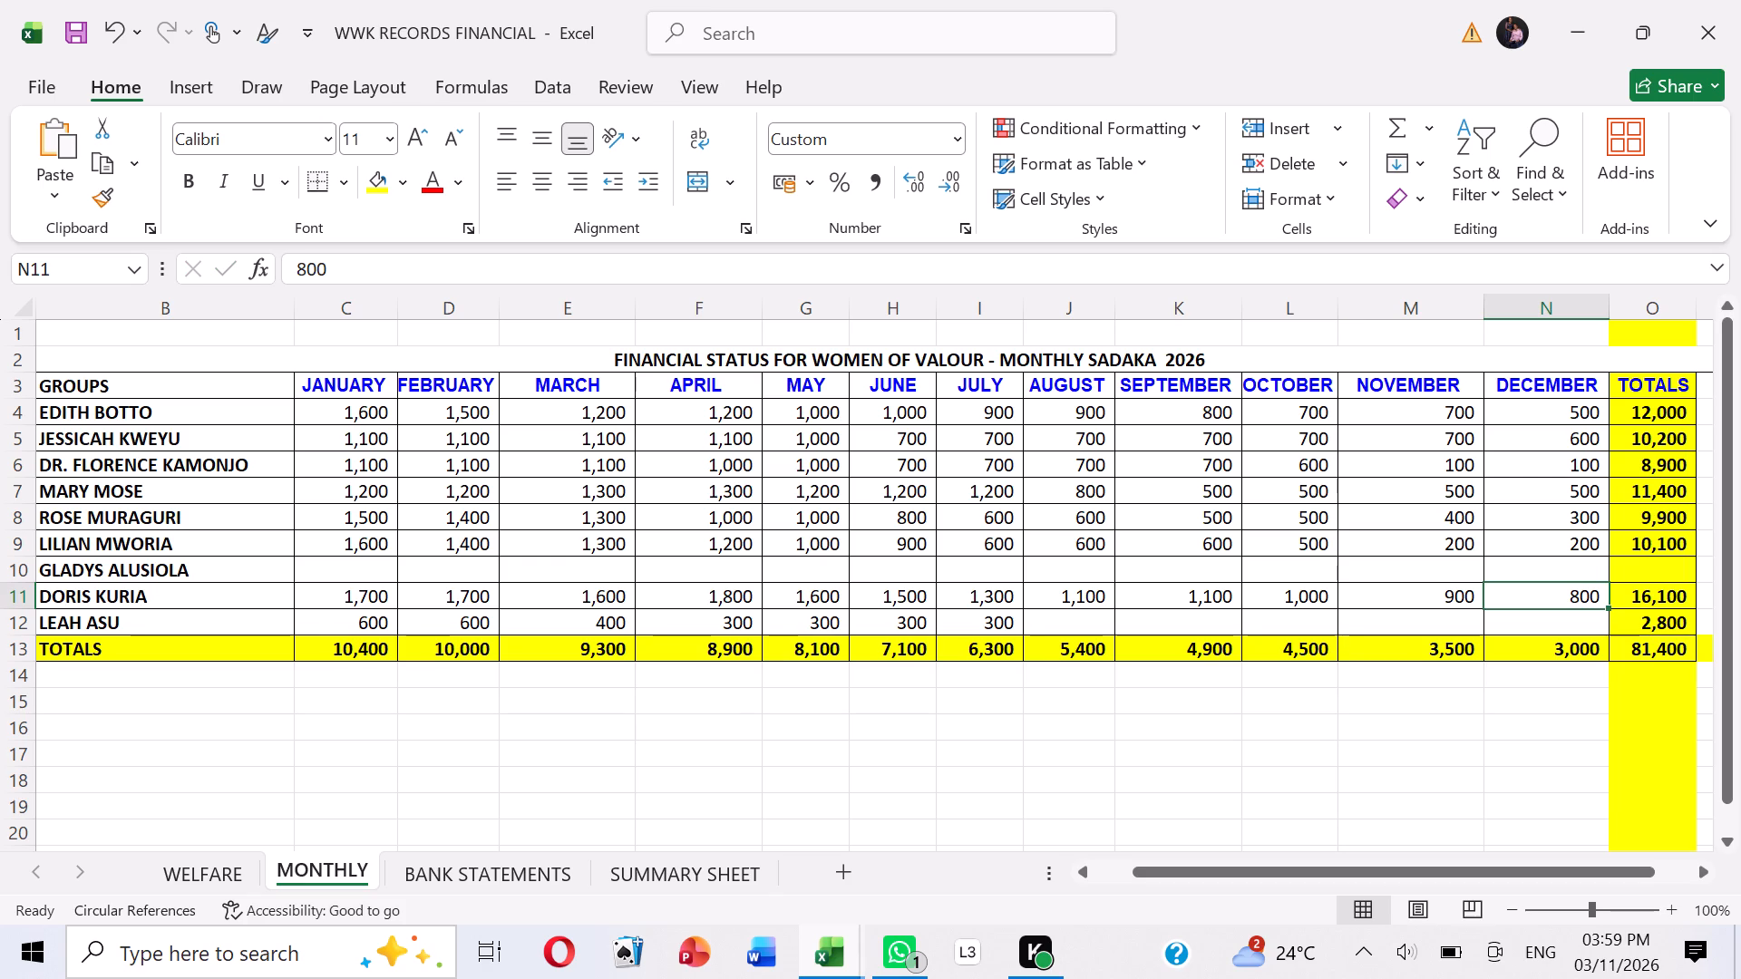
{"action": "left_click", "coordinate": [773, 756]}
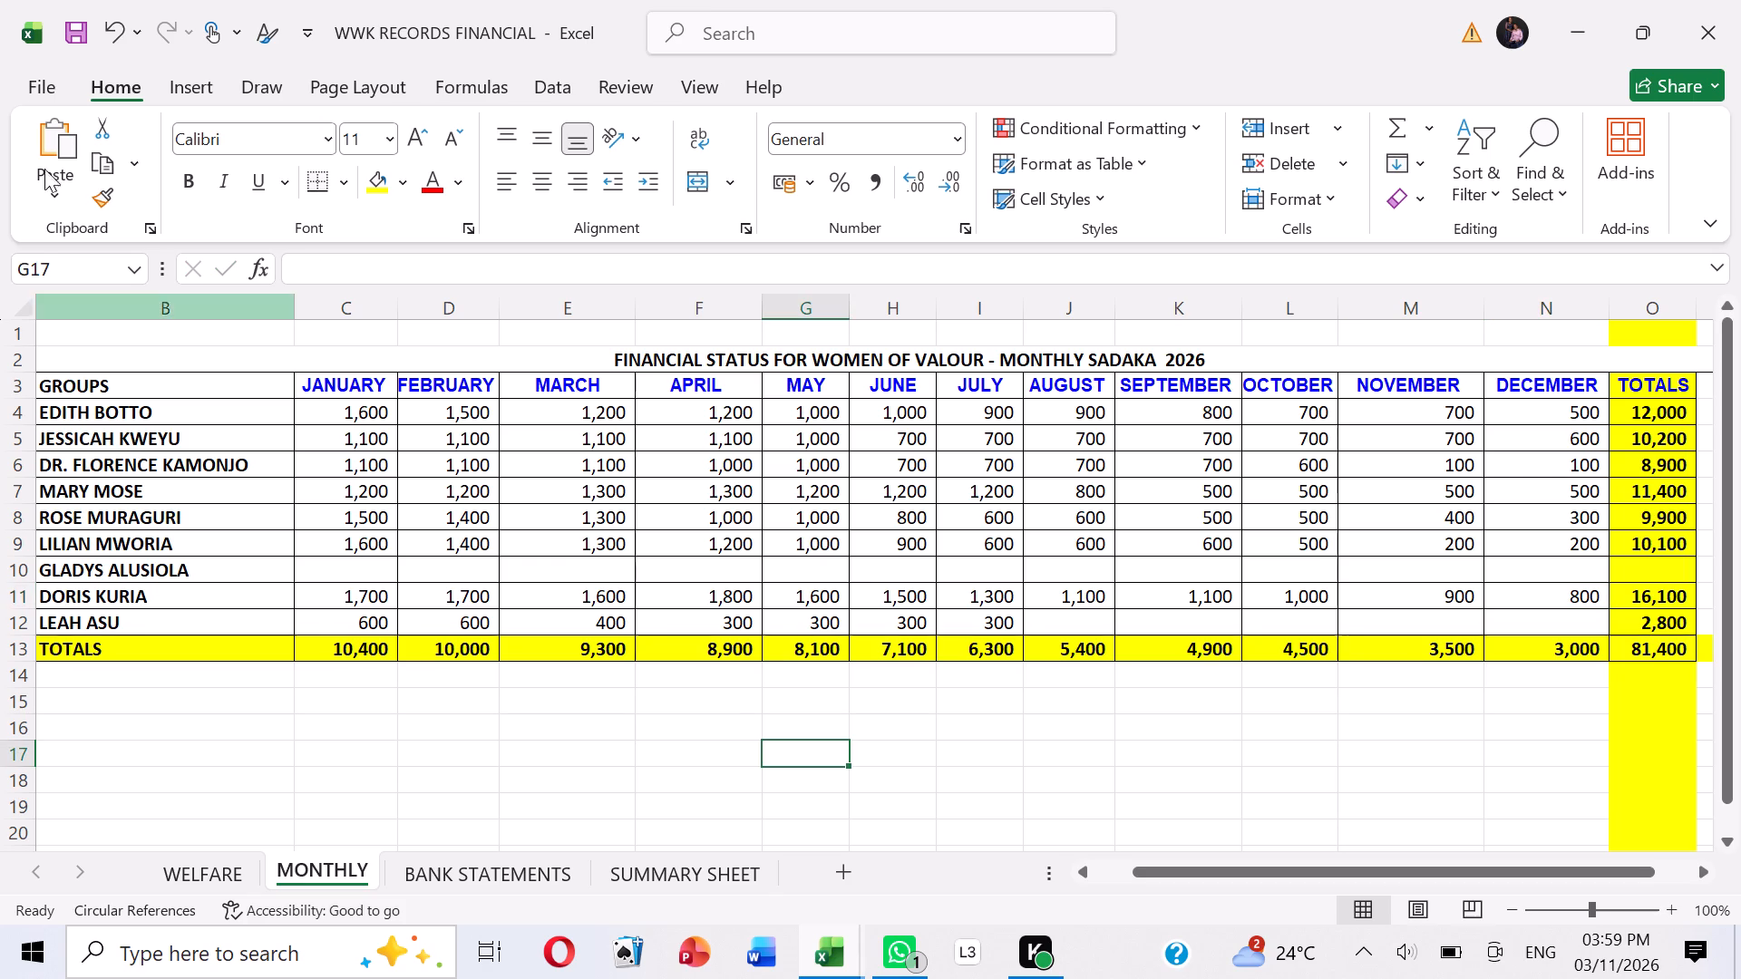
{"action": "left_click", "coordinate": [73, 27]}
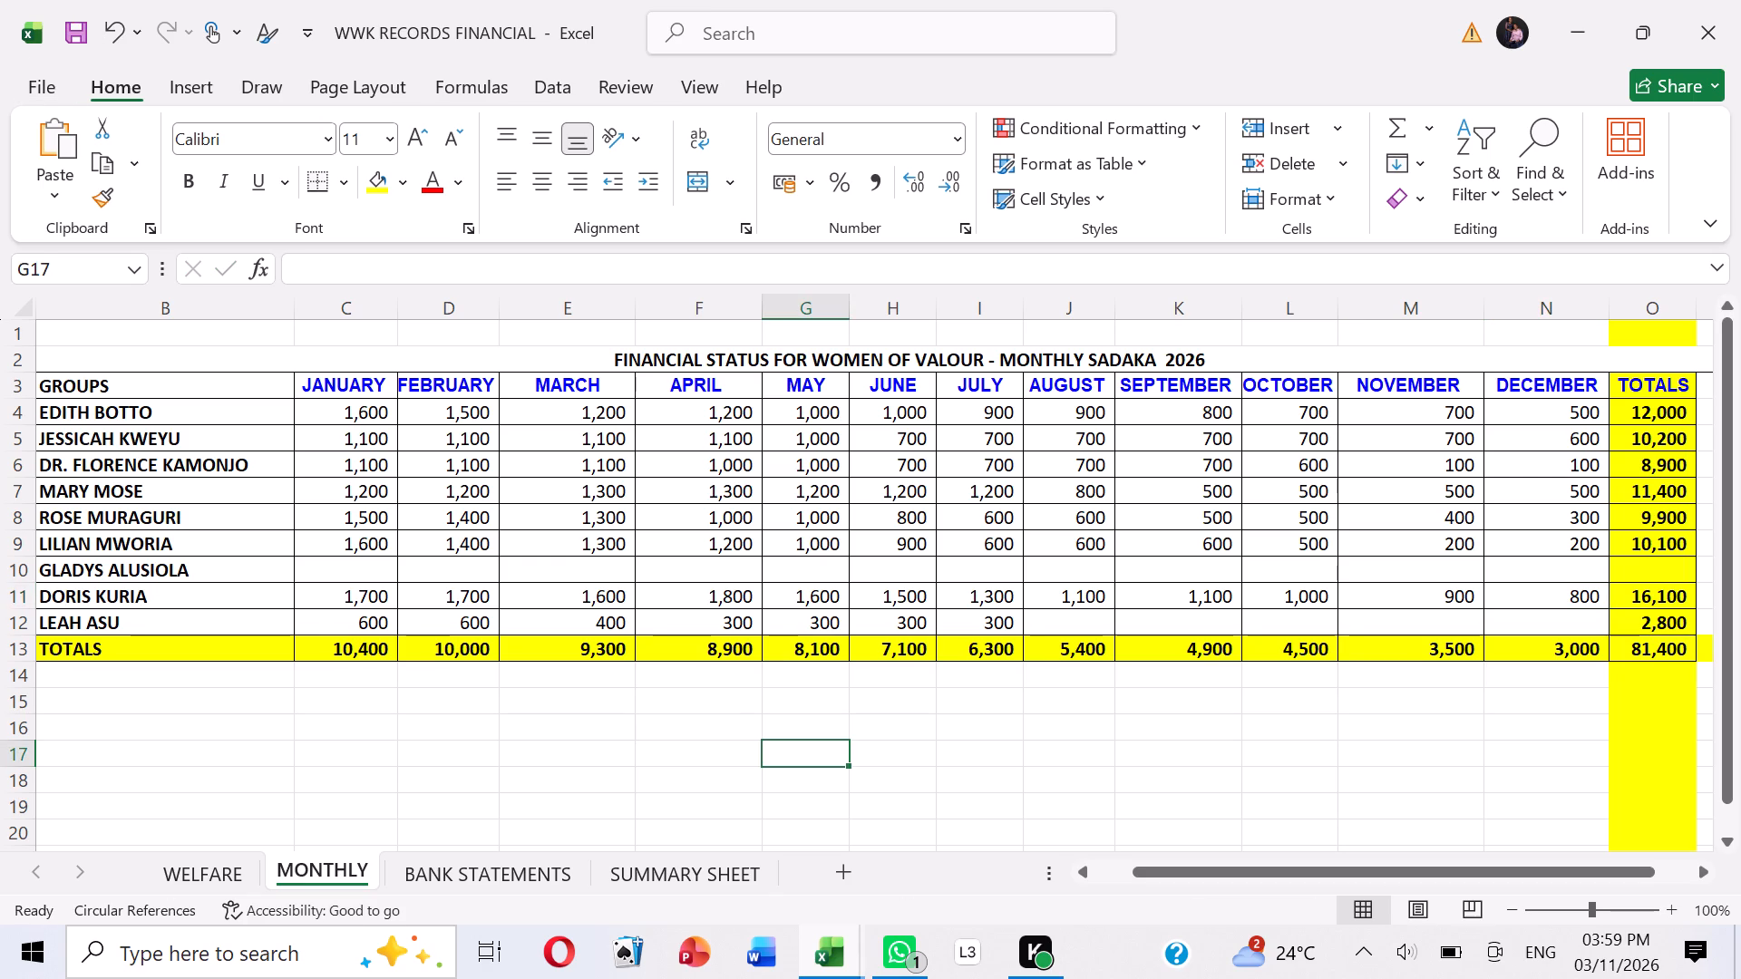
In row 11 of the WELFARE sheet, set EVIE WEDDING, MAMA SECTION and HENRYS WEDDING to 1100 each, and save the workbook.
{"action": "left_click", "coordinate": [226, 882]}
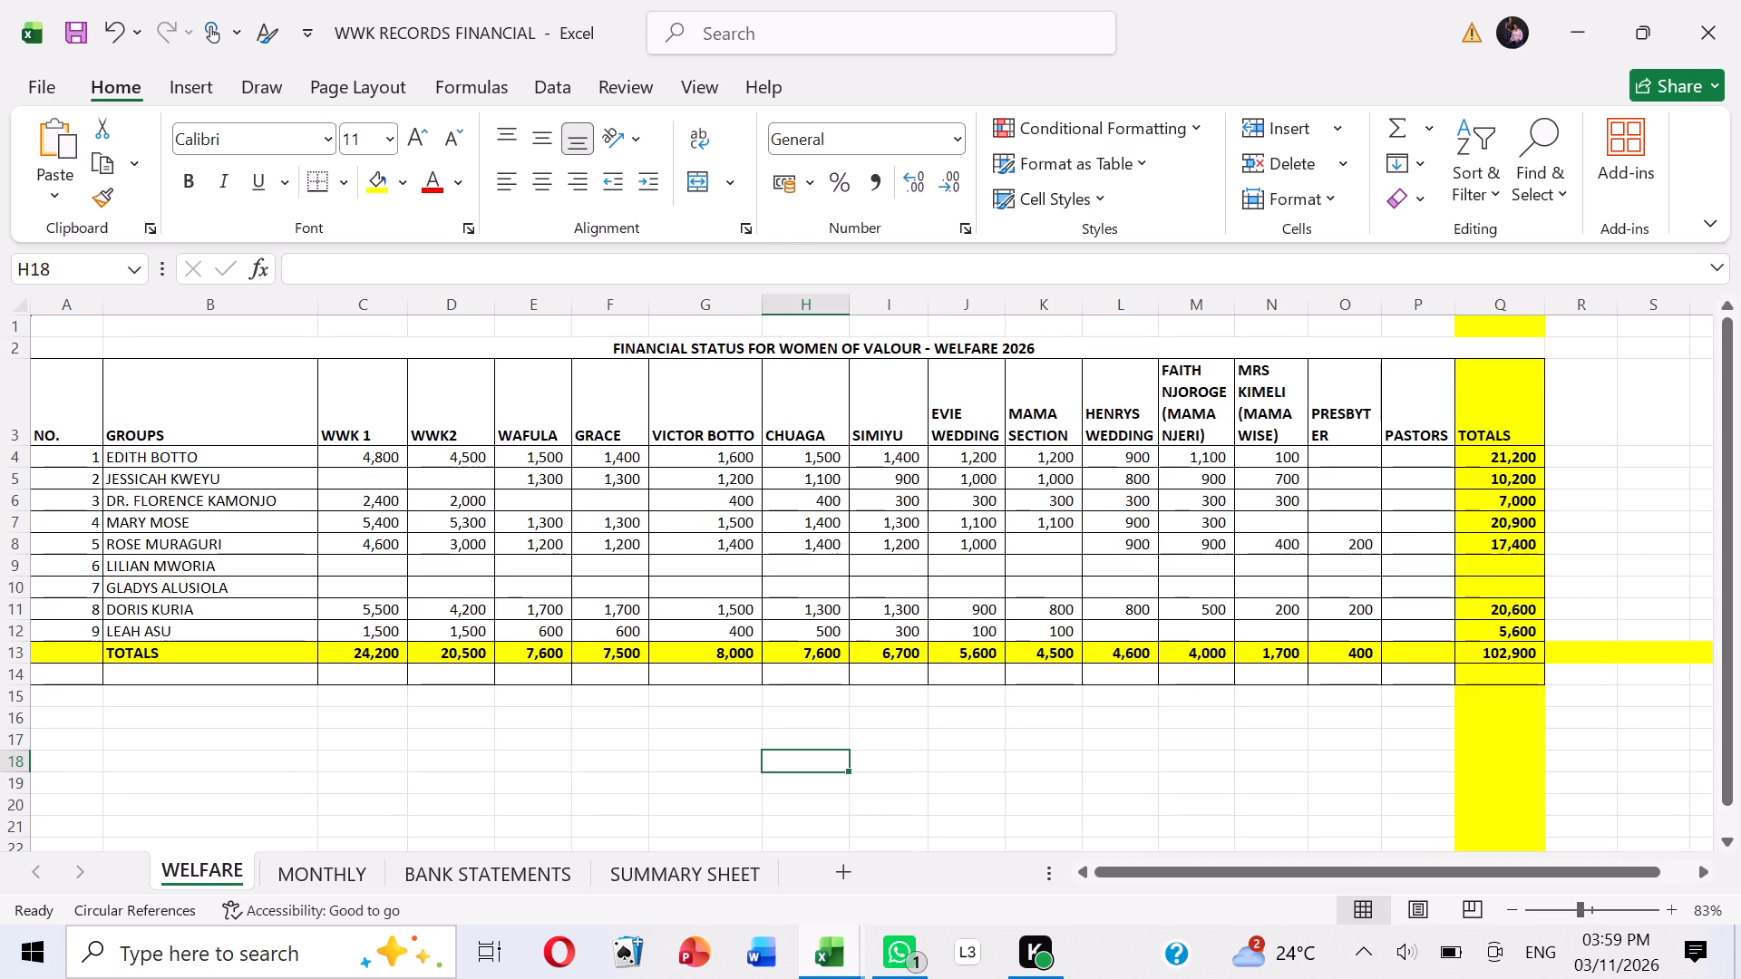
{"action": "left_click", "coordinate": [376, 610]}
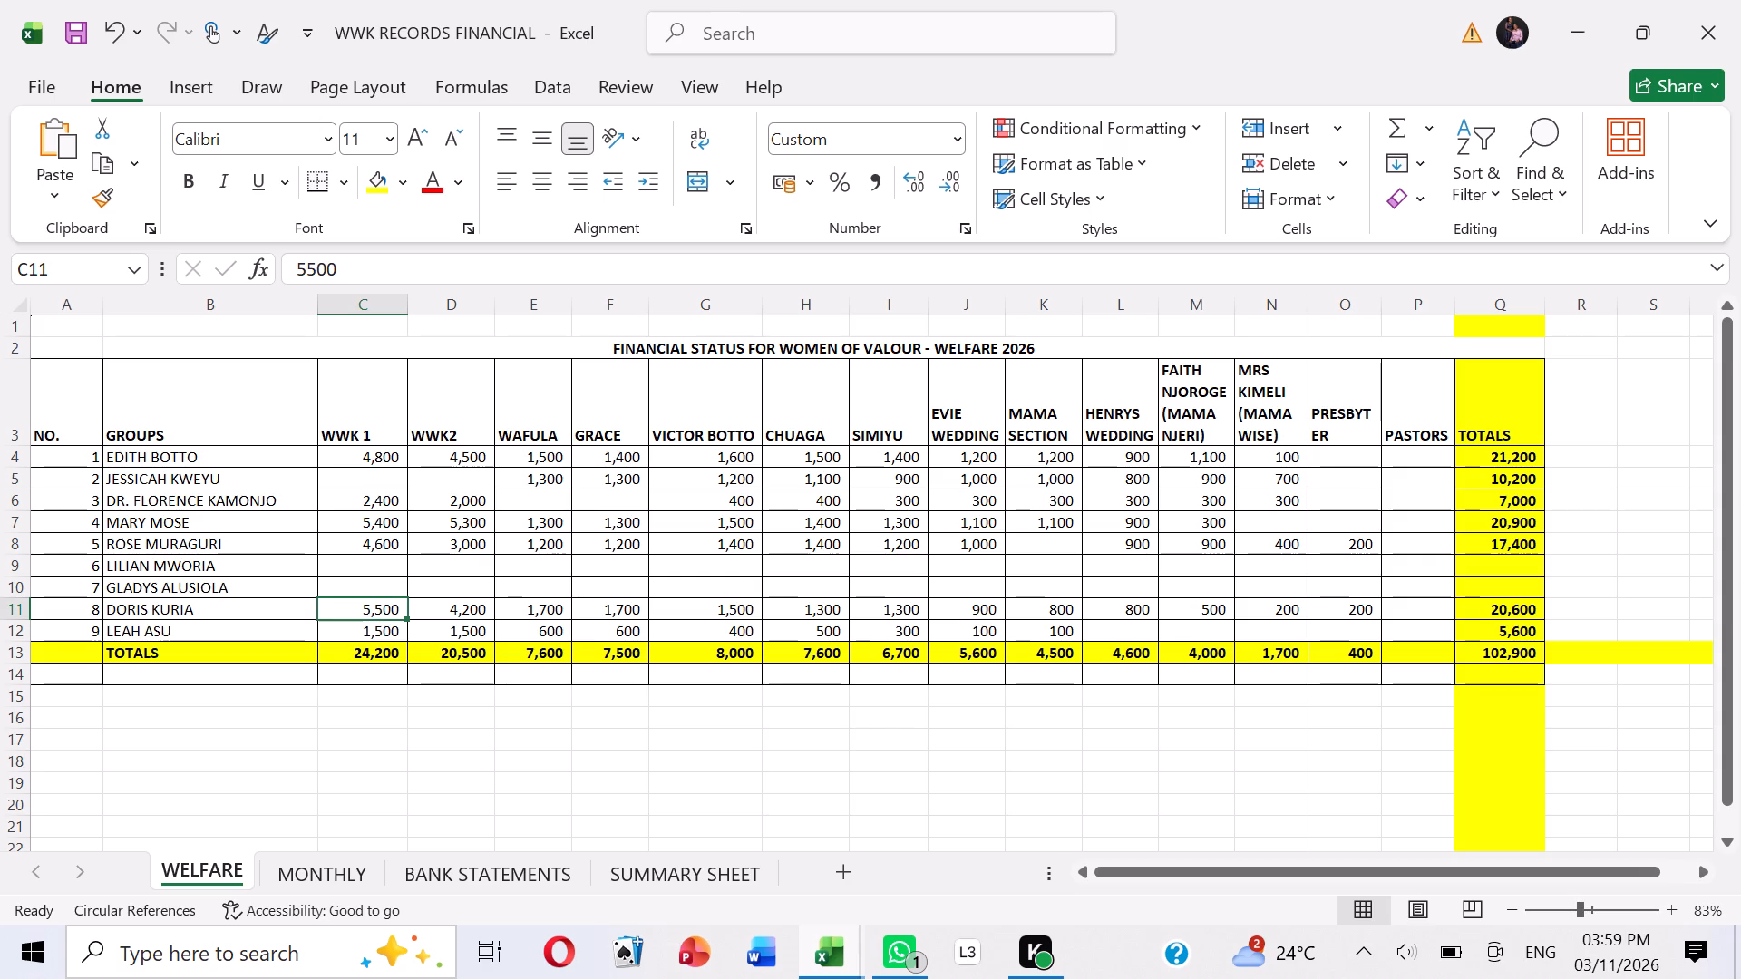
{"action": "left_click", "coordinate": [546, 619]}
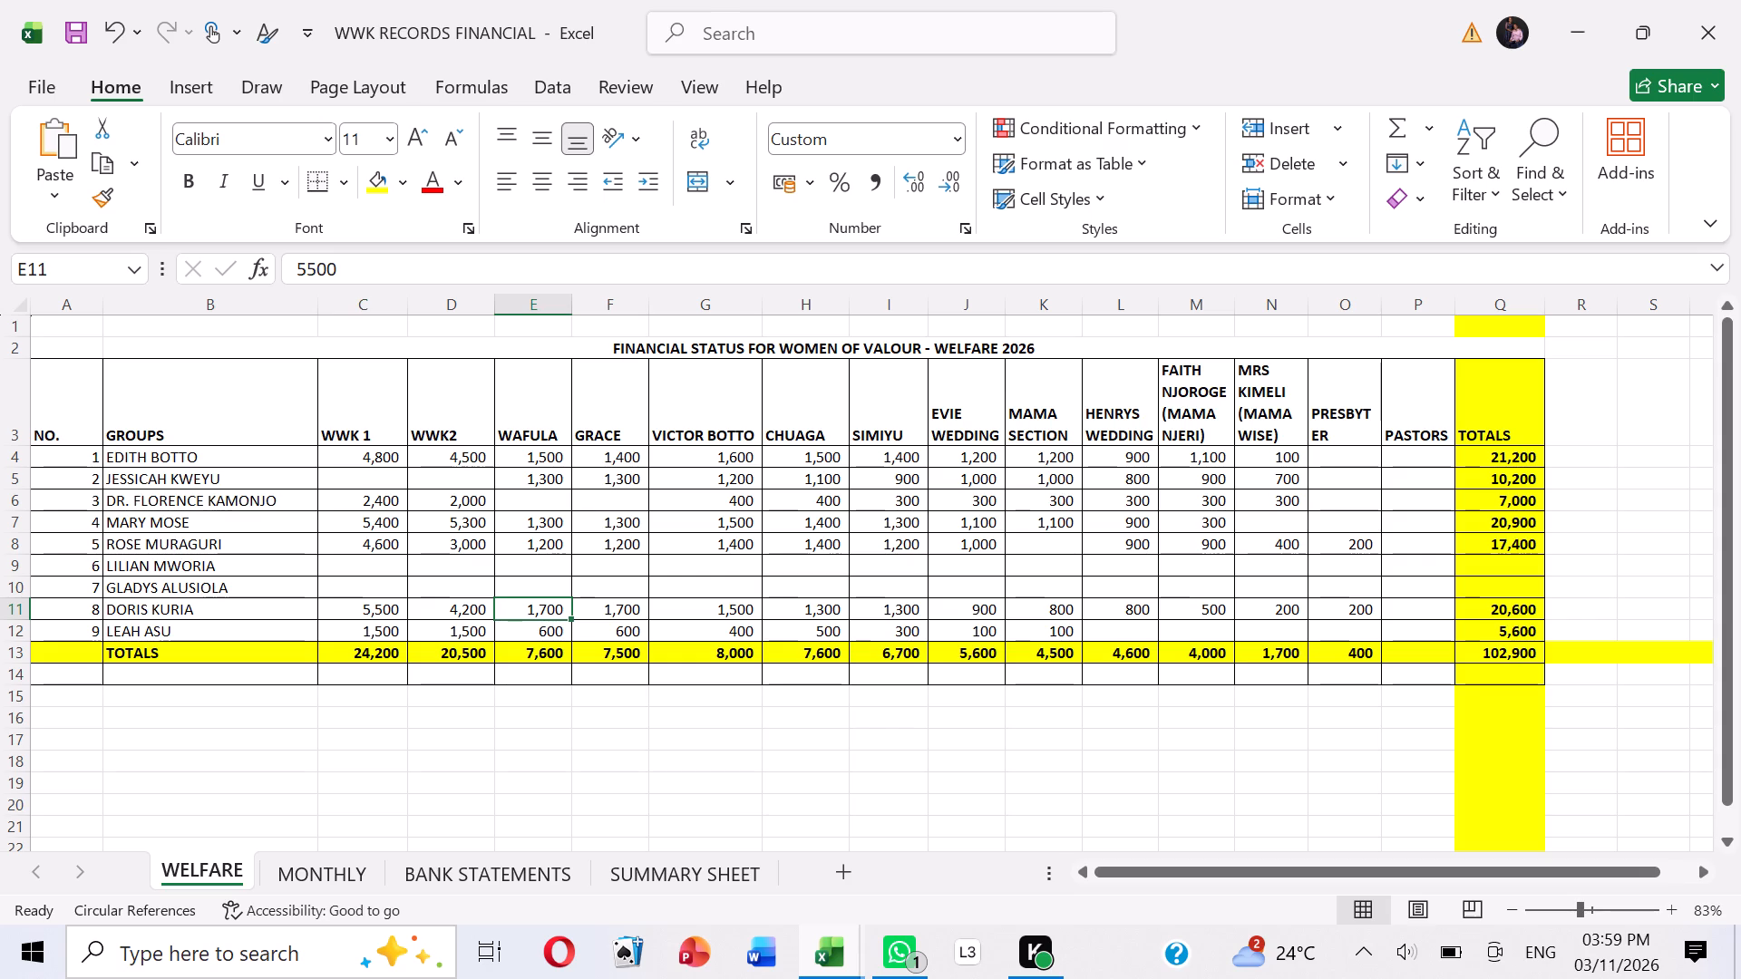
{"action": "key", "text": "Right"}
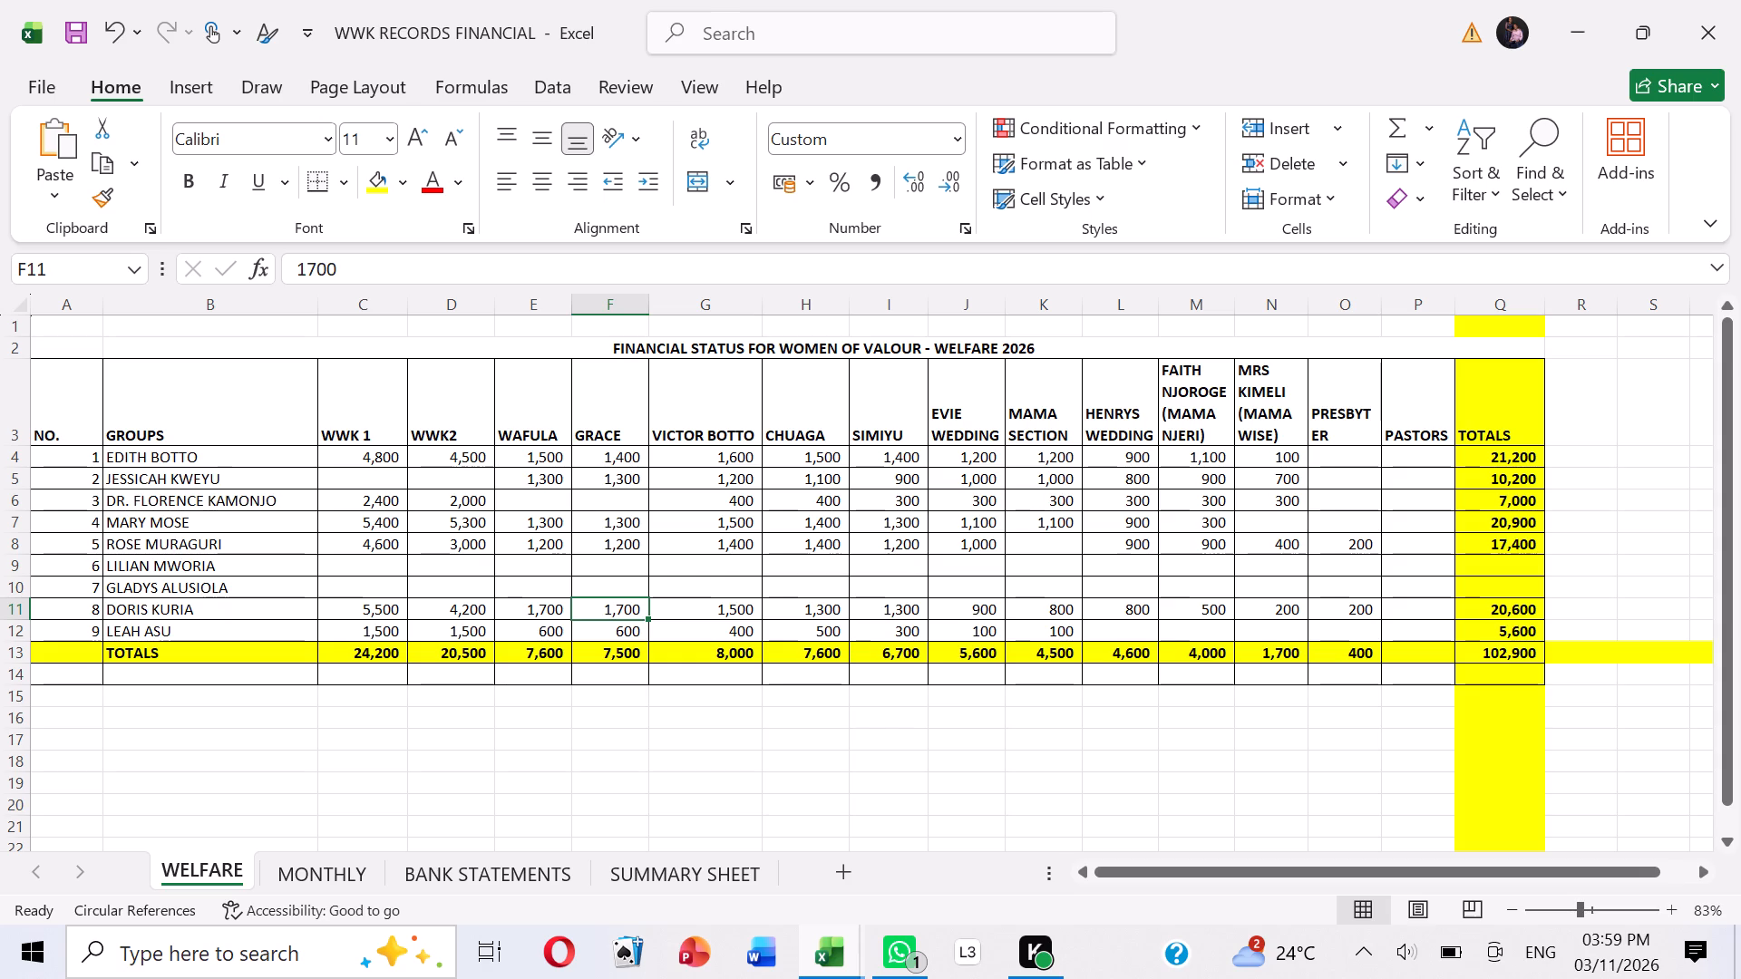
{"action": "key", "text": "Right"}
{"action": "key", "text": "Right"}
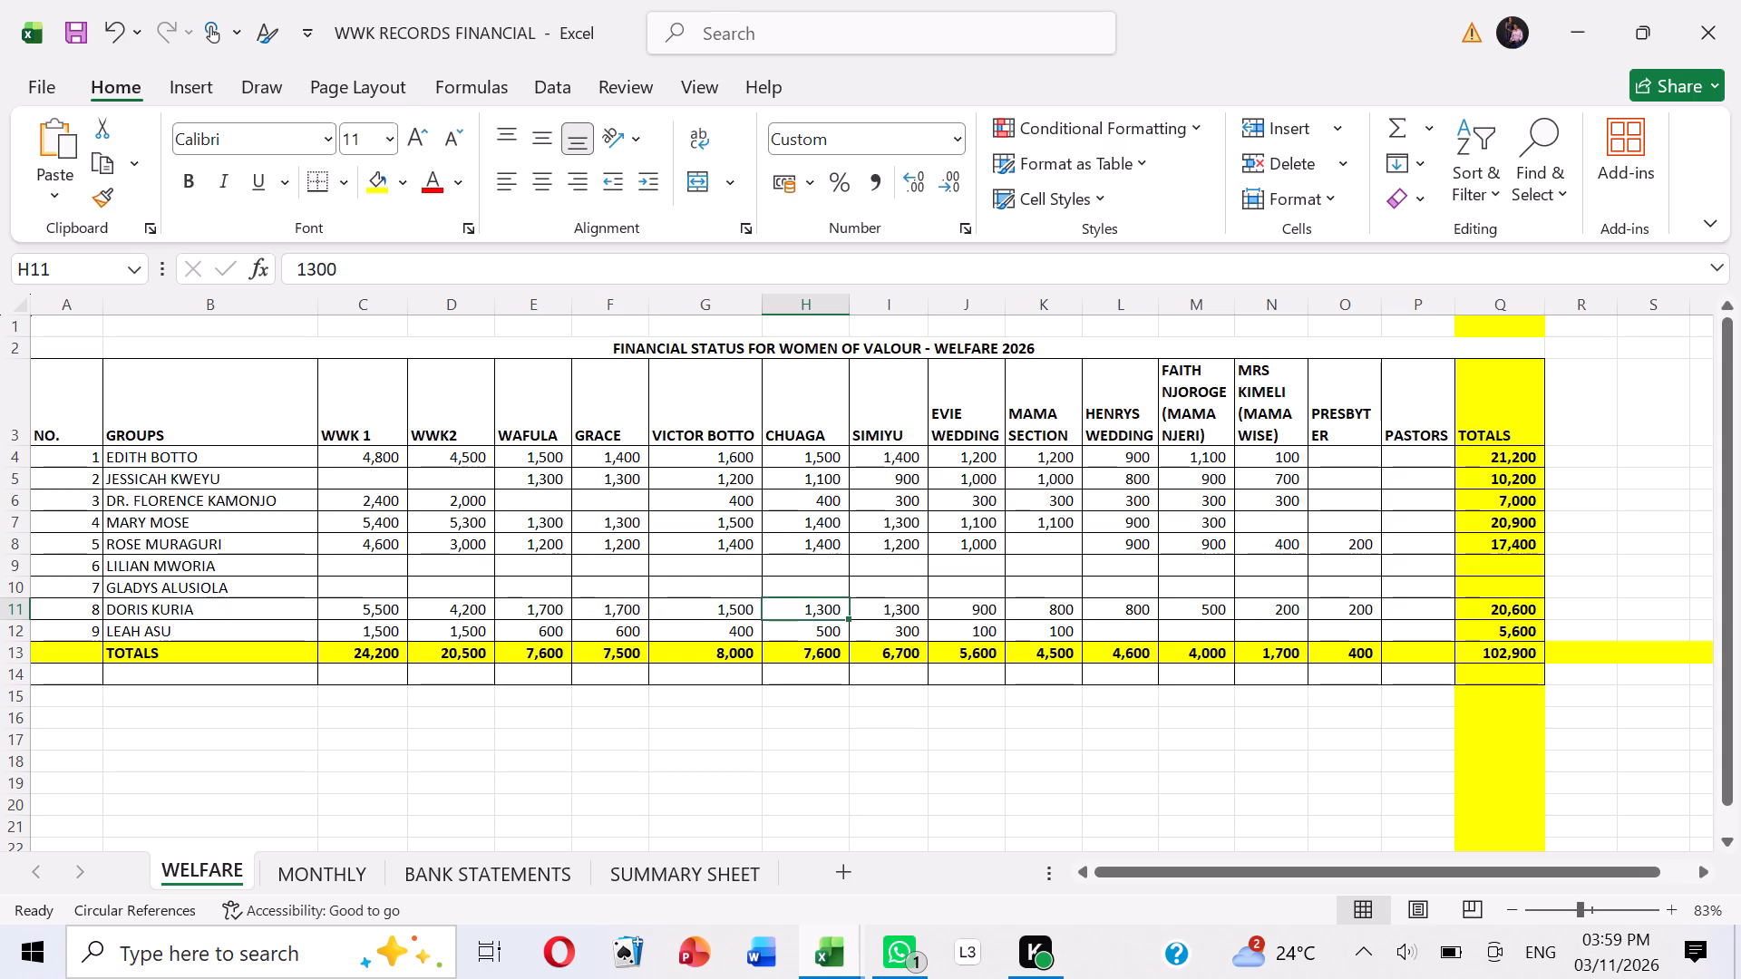
{"action": "key", "text": "Right"}
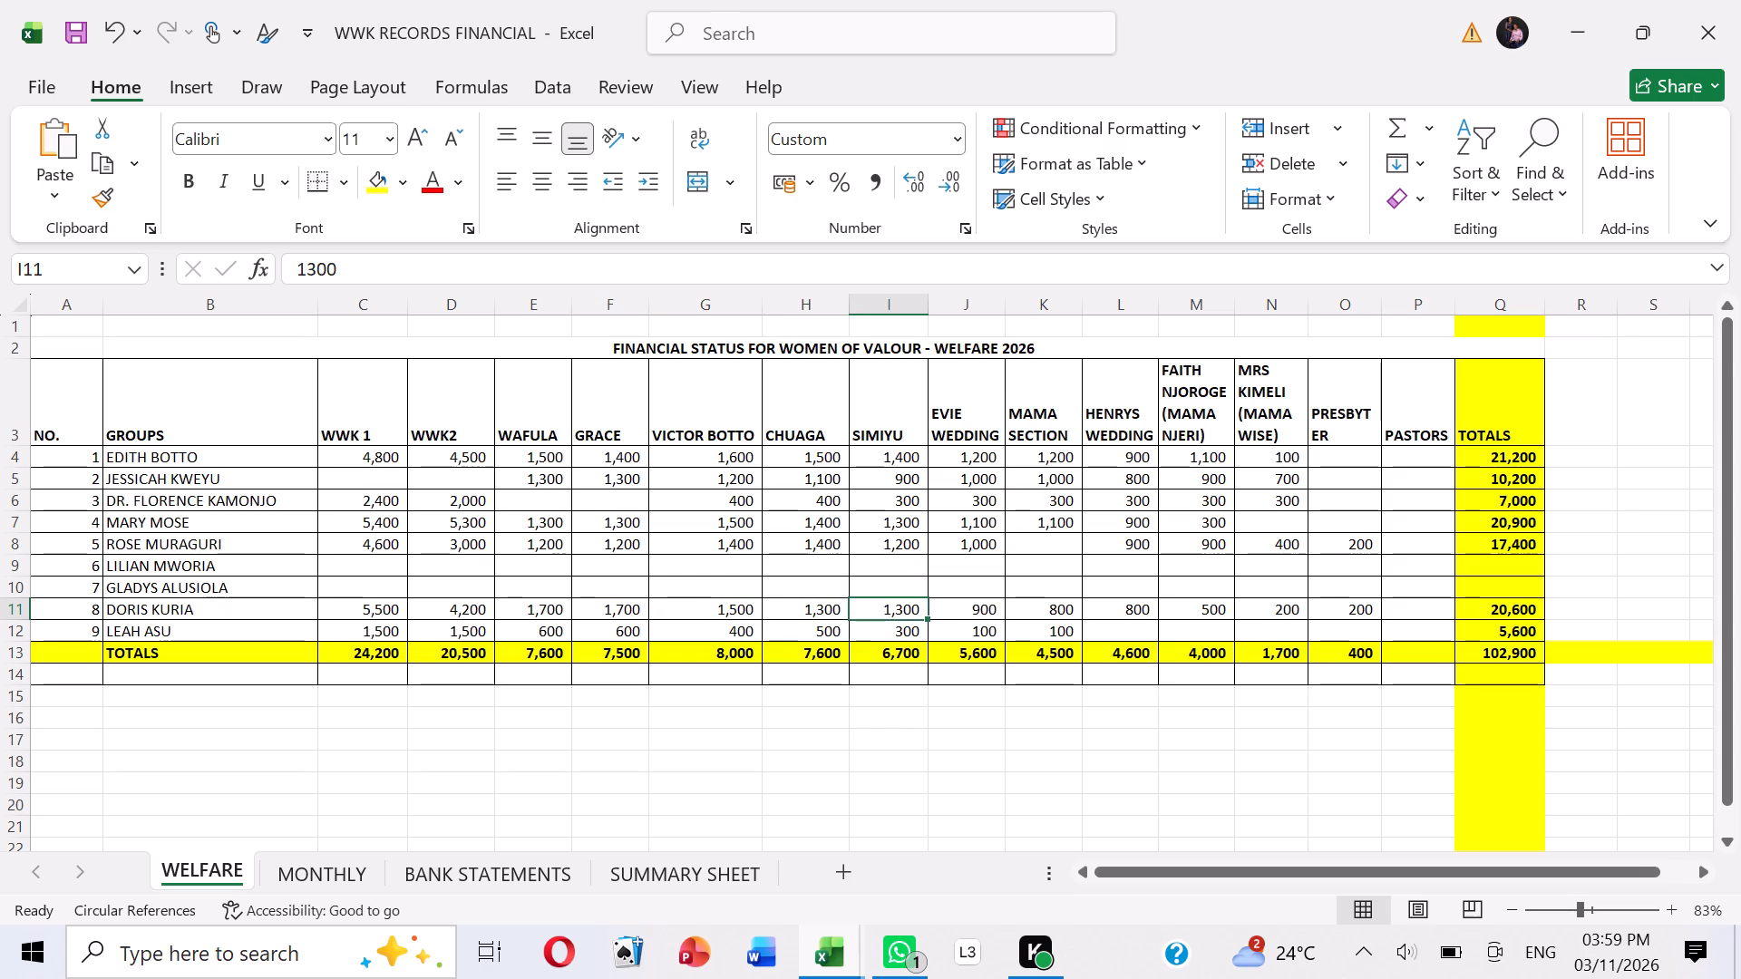
{"action": "key", "text": "Right"}
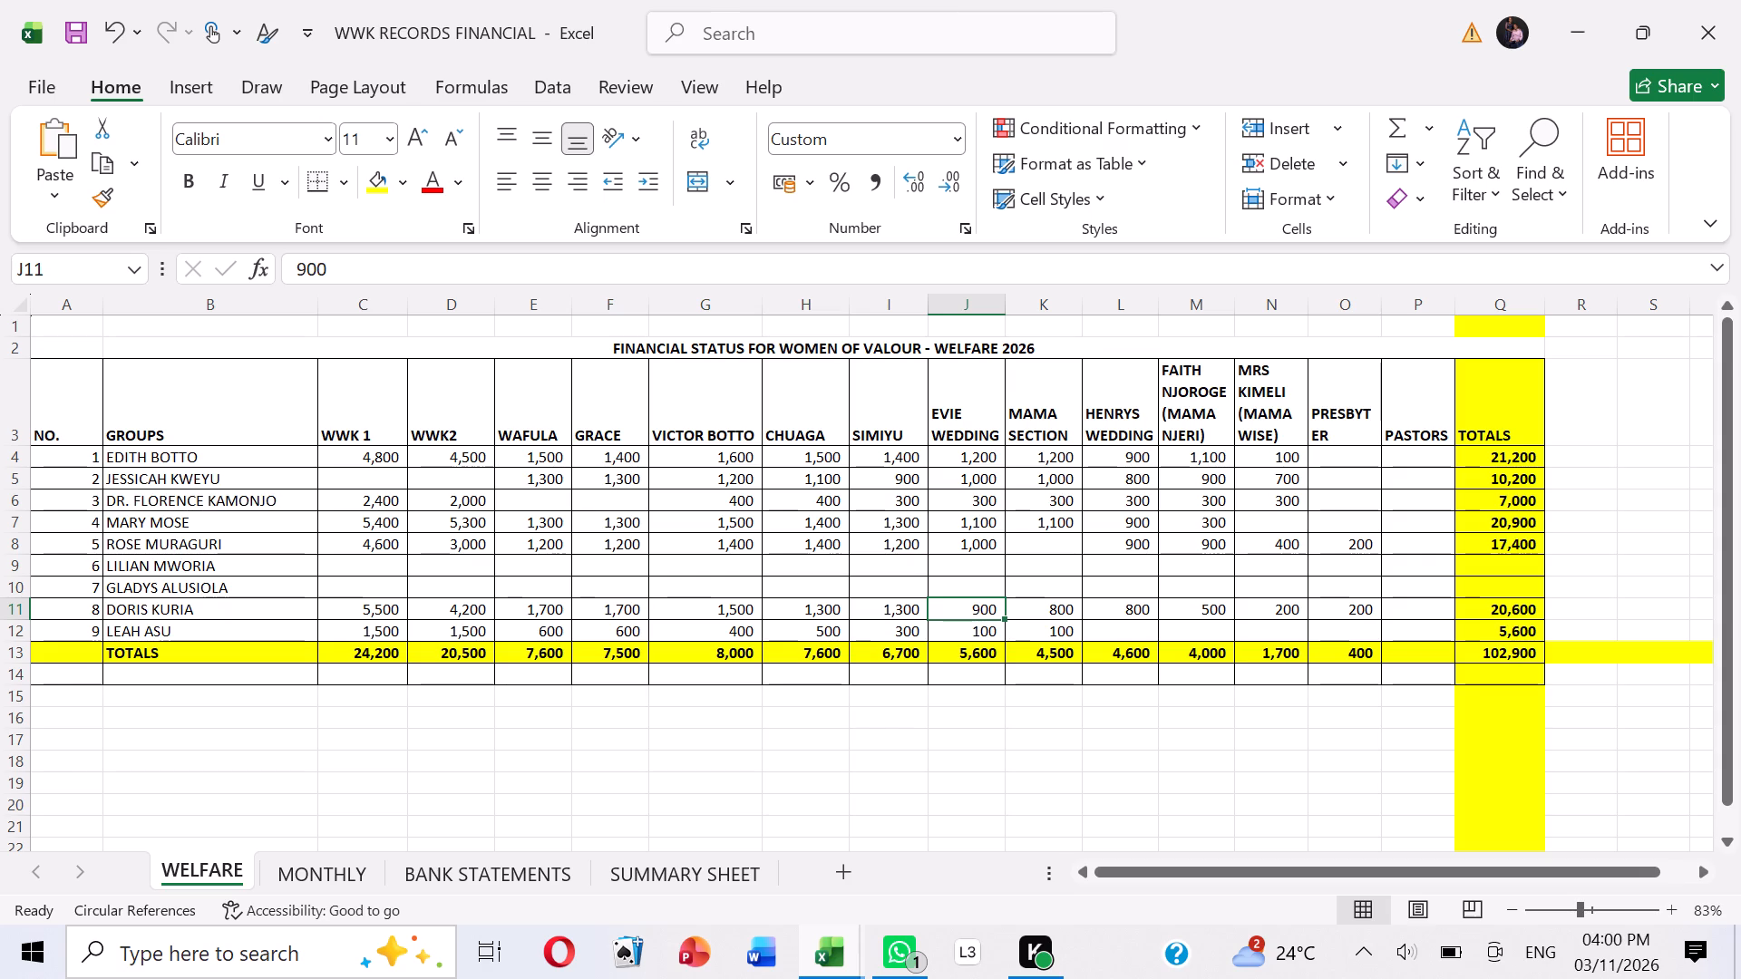
{"action": "type", "text": "1100"}
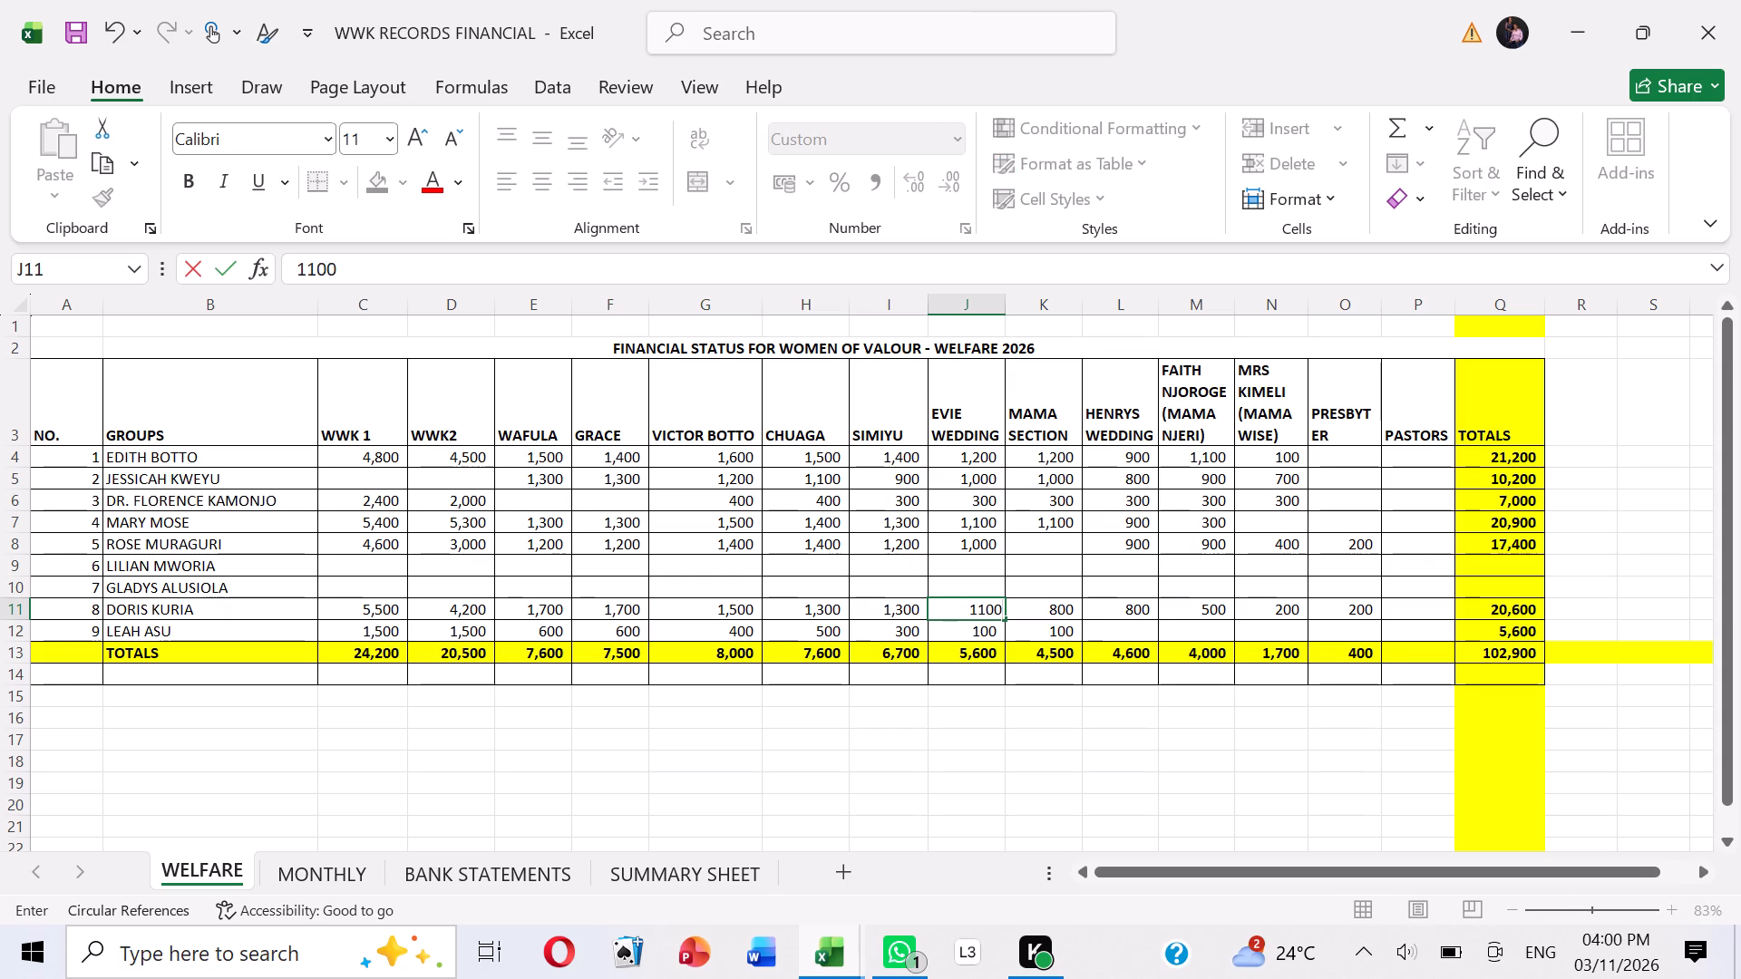
{"action": "key", "text": "Right"}
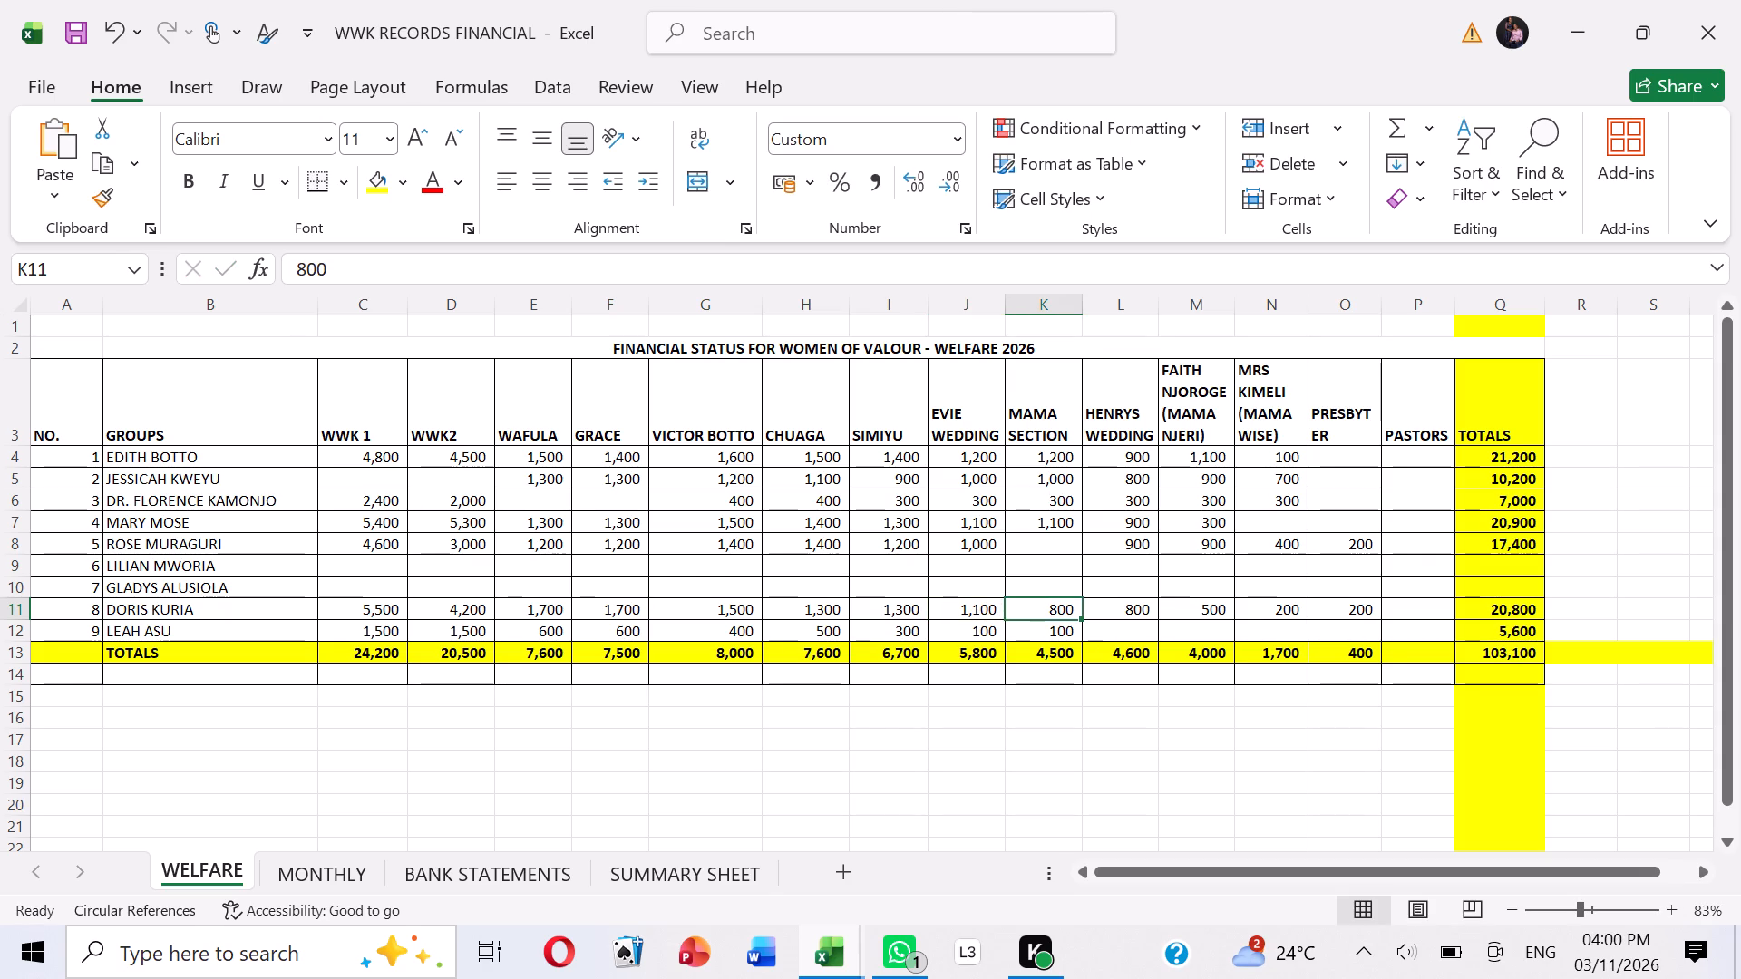
{"action": "type", "text": "11"}
{"action": "type", "text": "00"}
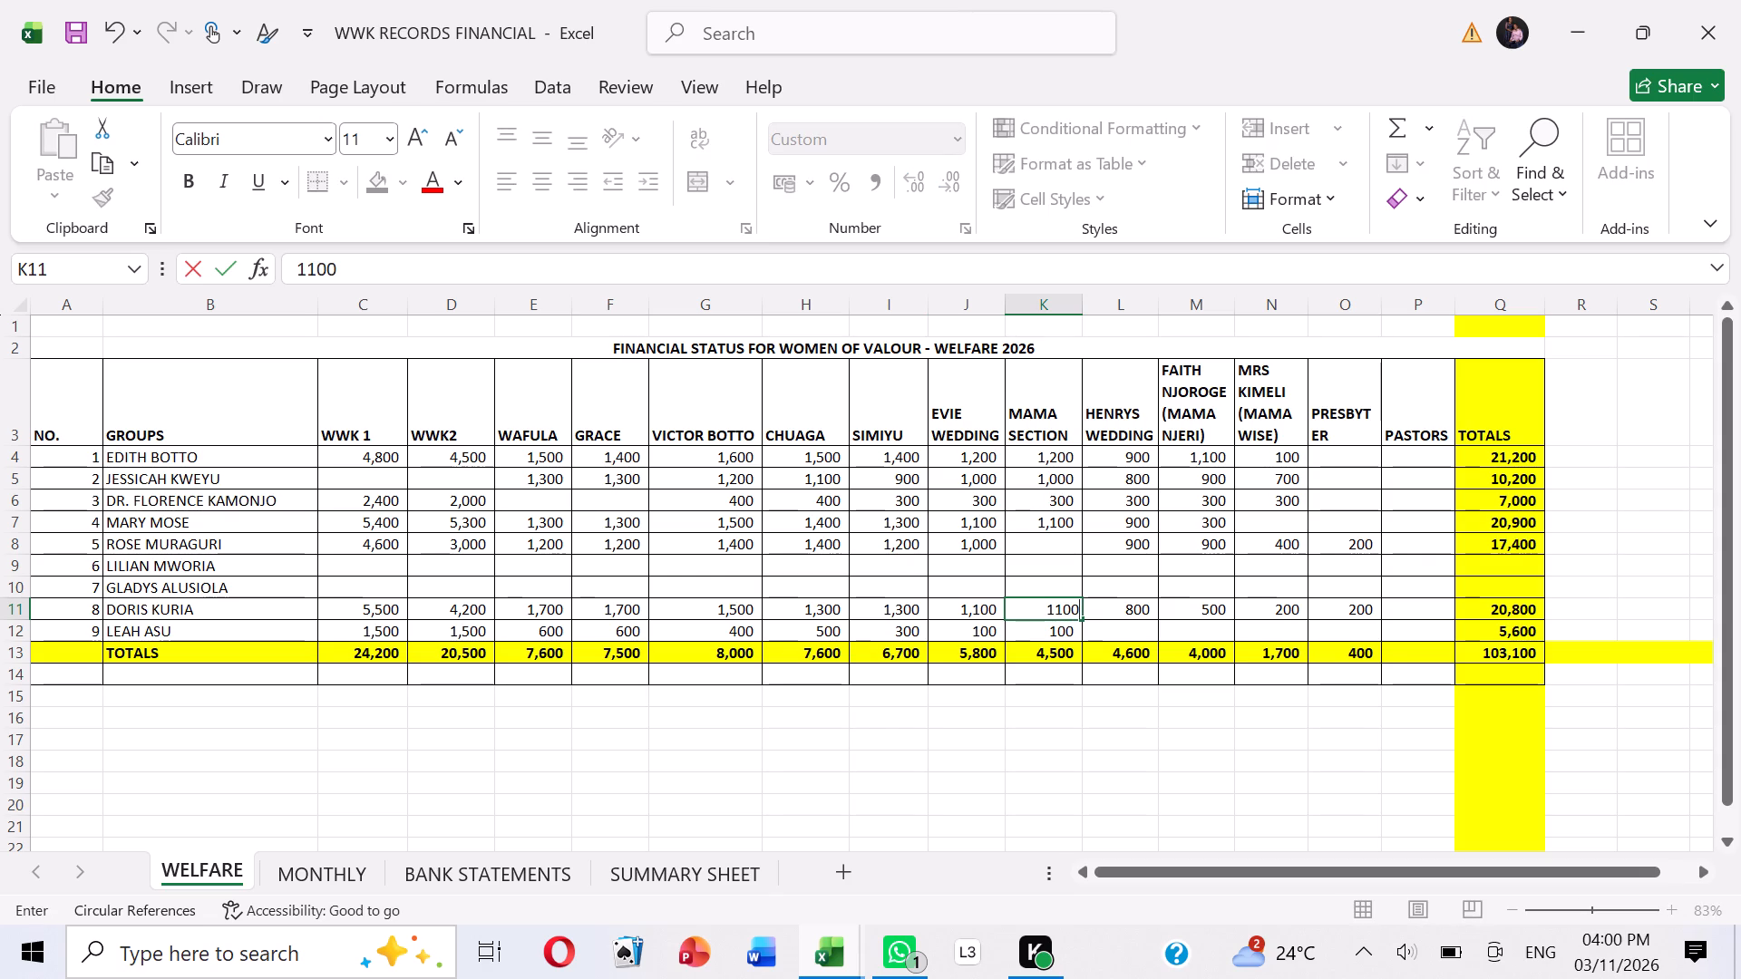
{"action": "key", "text": "Right"}
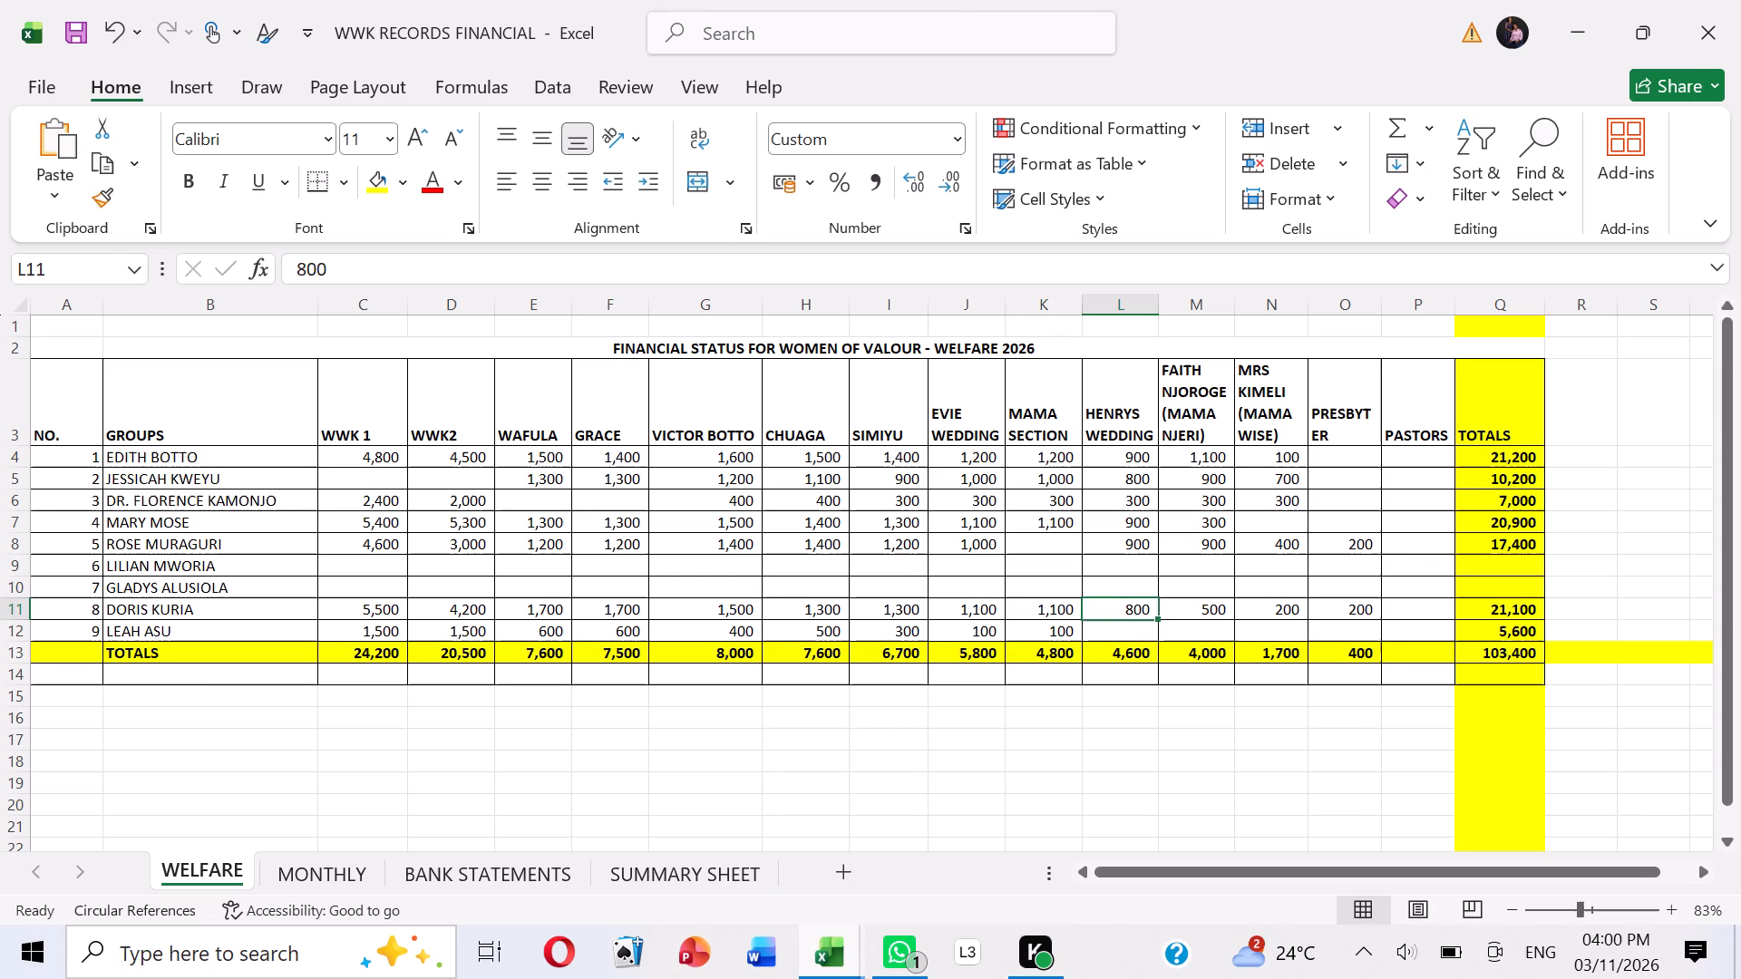
{"action": "type", "text": "11"}
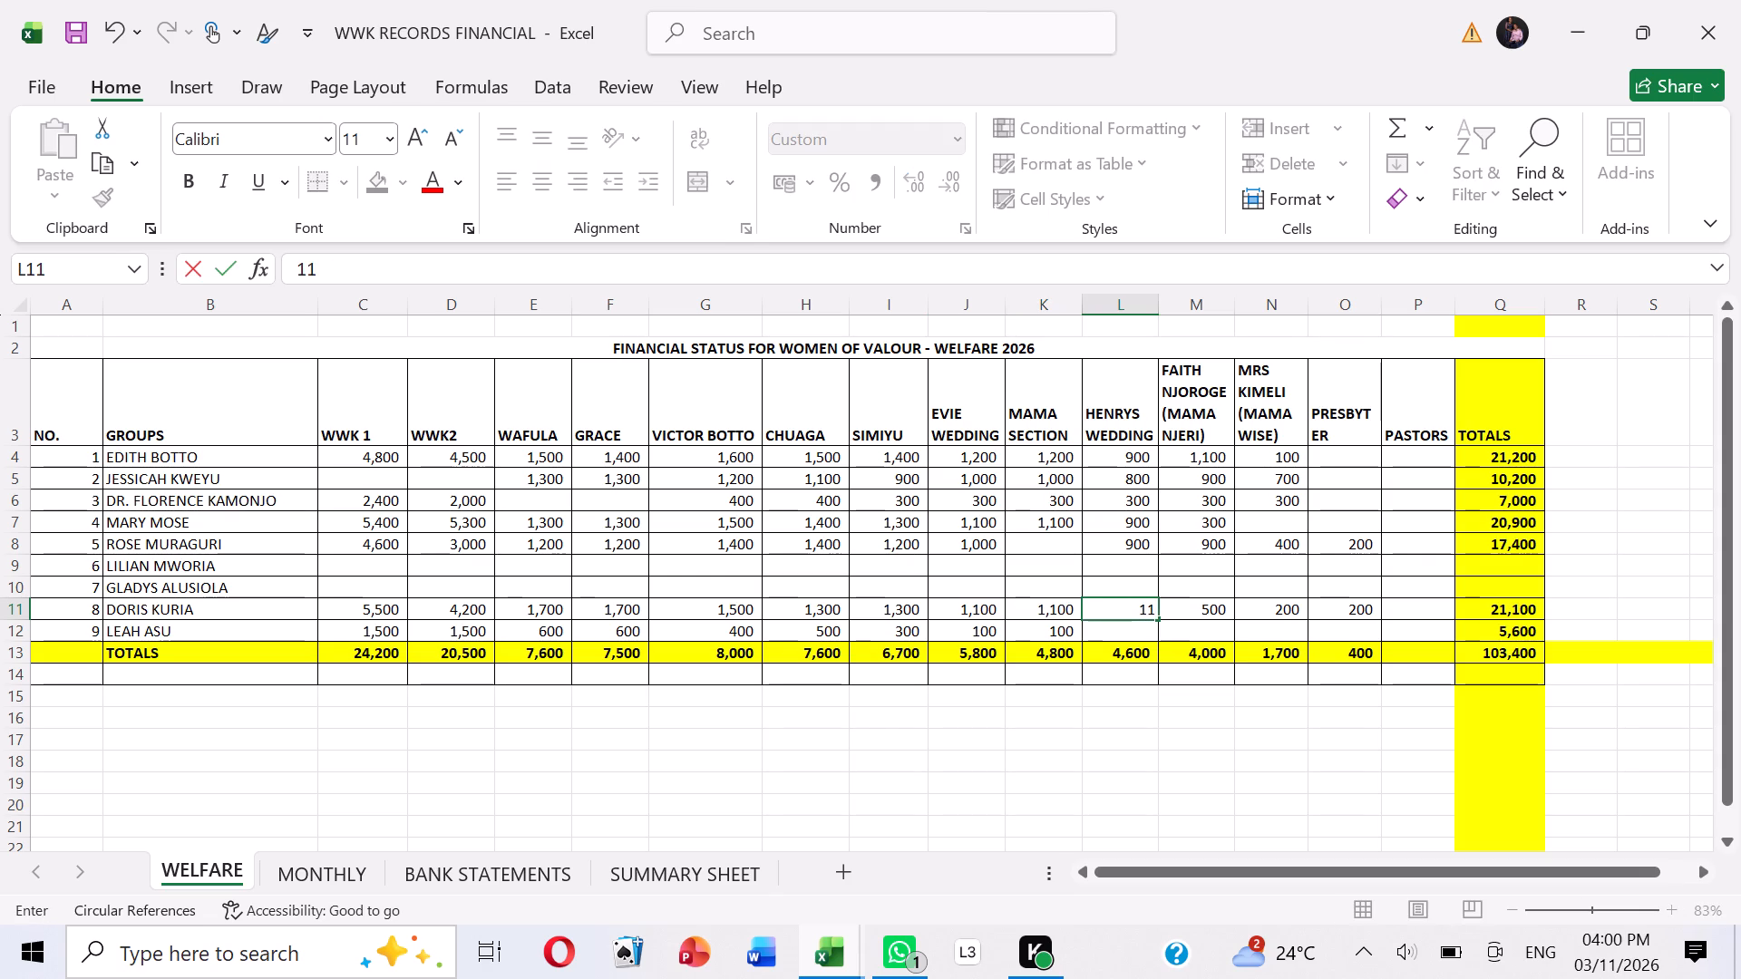
{"action": "type", "text": "00"}
{"action": "key", "text": "Right"}
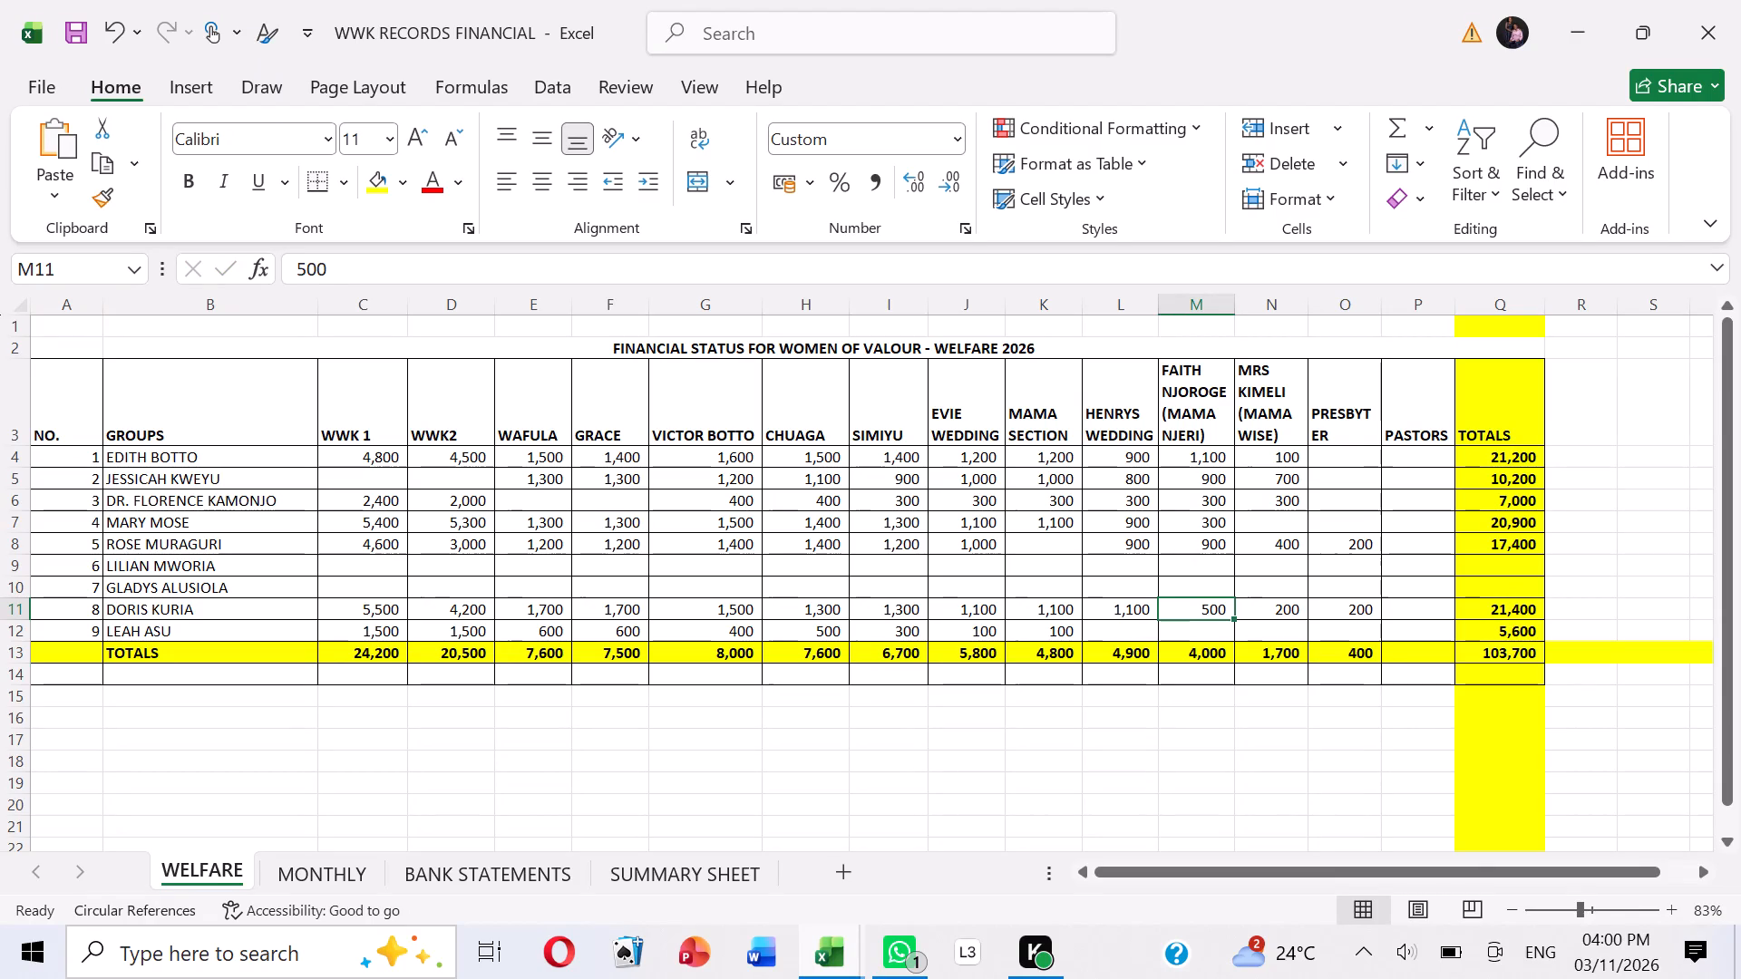
{"action": "left_click", "coordinate": [78, 31]}
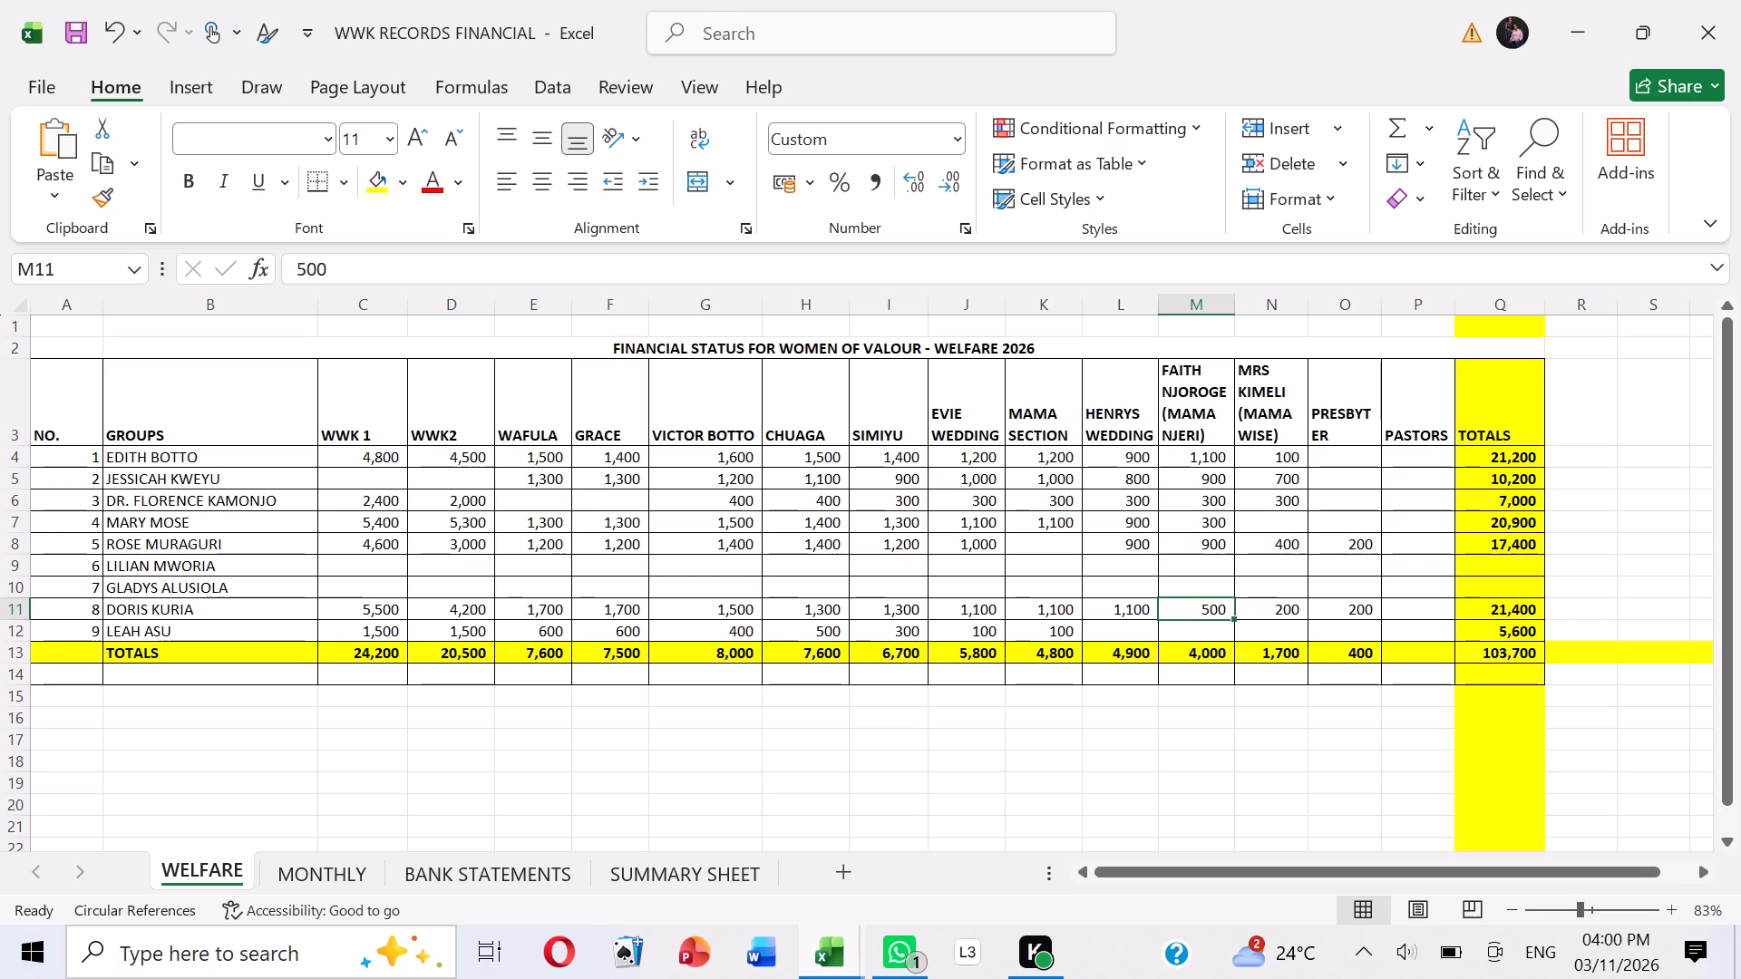
{"action": "left_click", "coordinate": [881, 626]}
{"action": "left_click", "coordinate": [838, 611]}
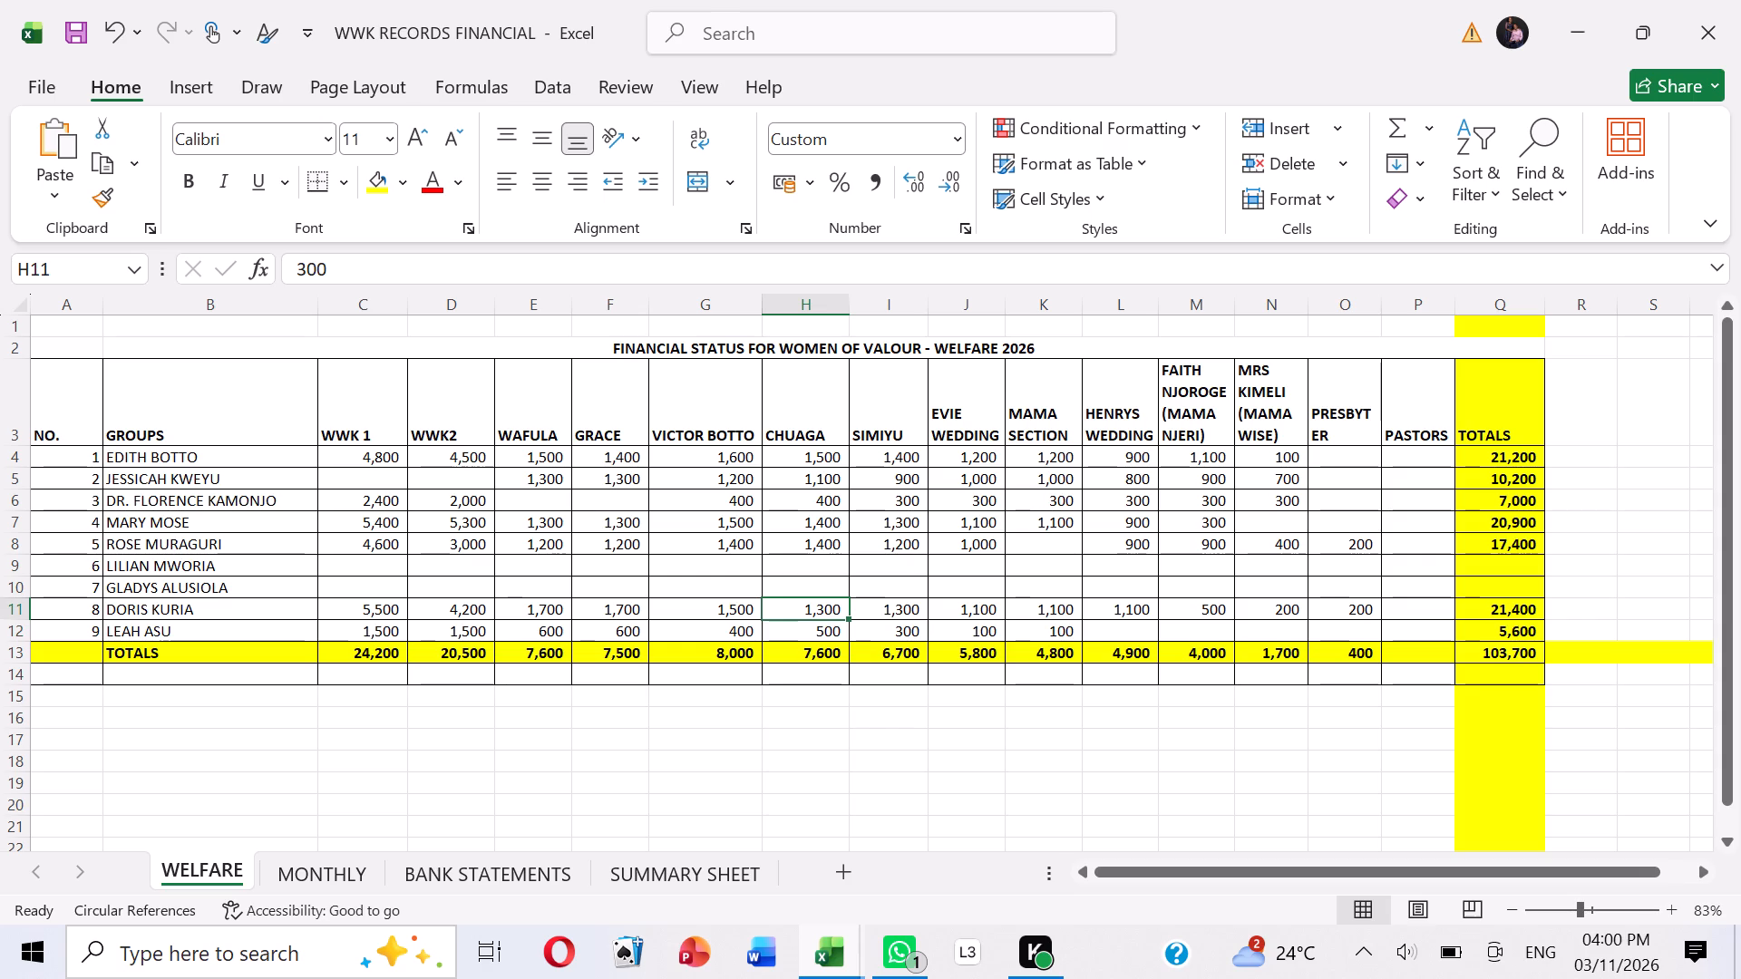
{"action": "left_click", "coordinate": [909, 609]}
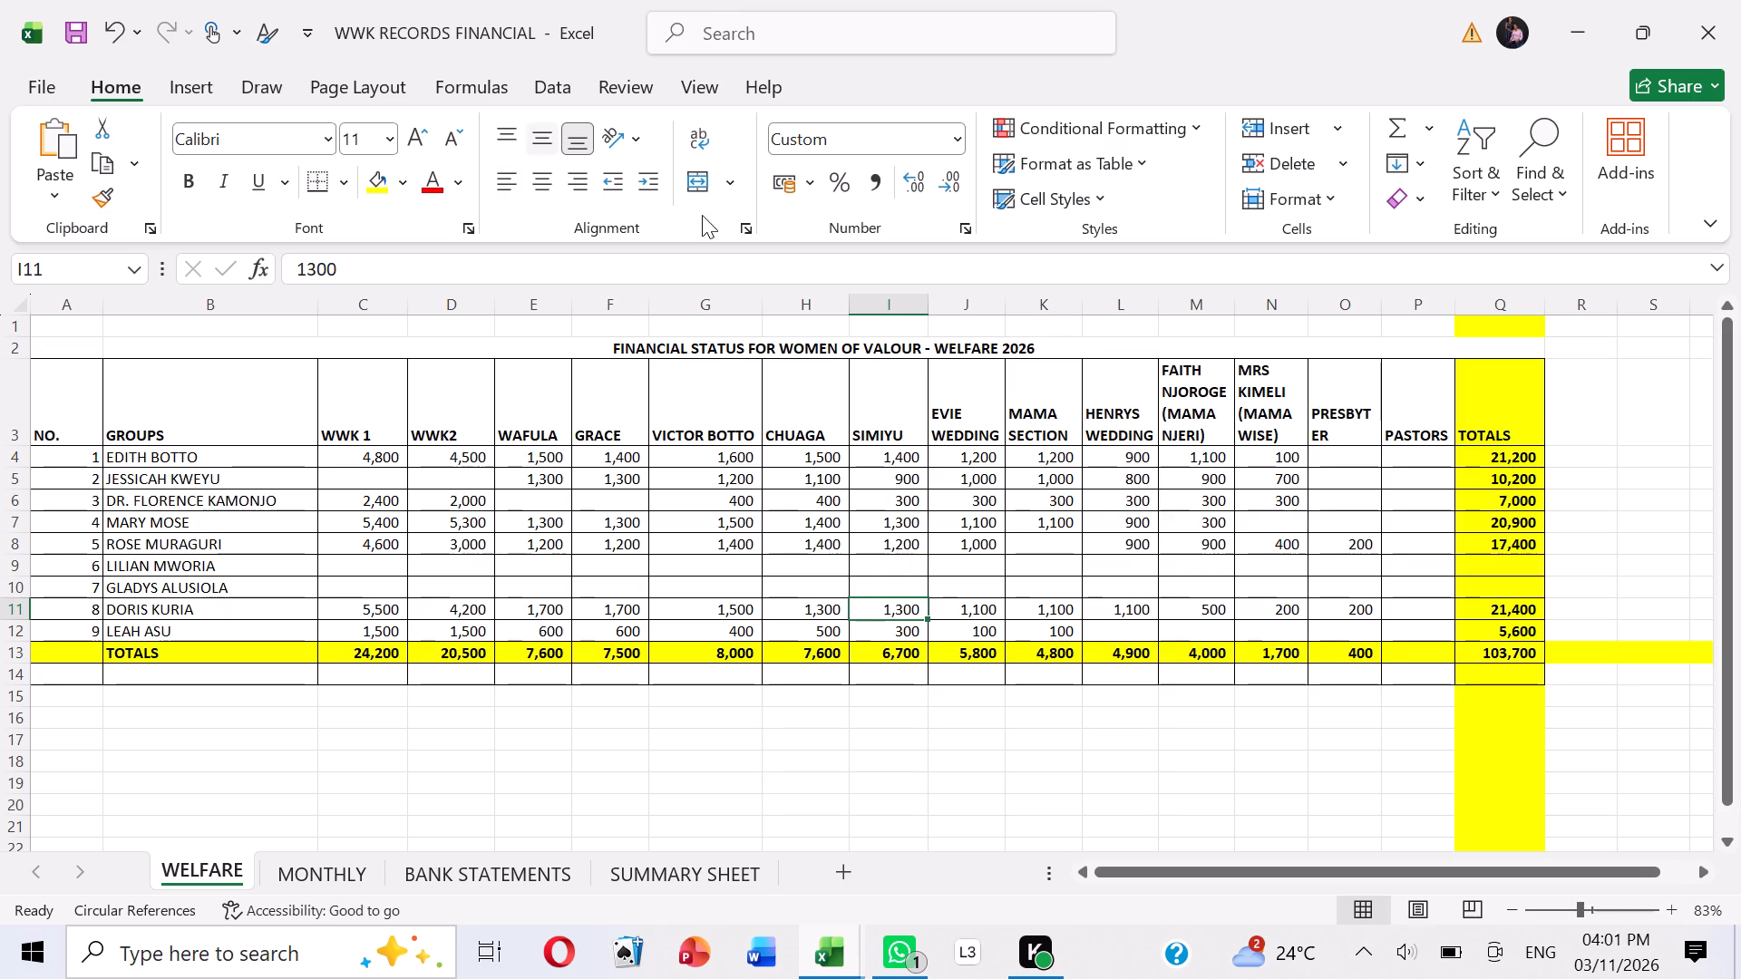
{"action": "left_click", "coordinate": [1055, 616]}
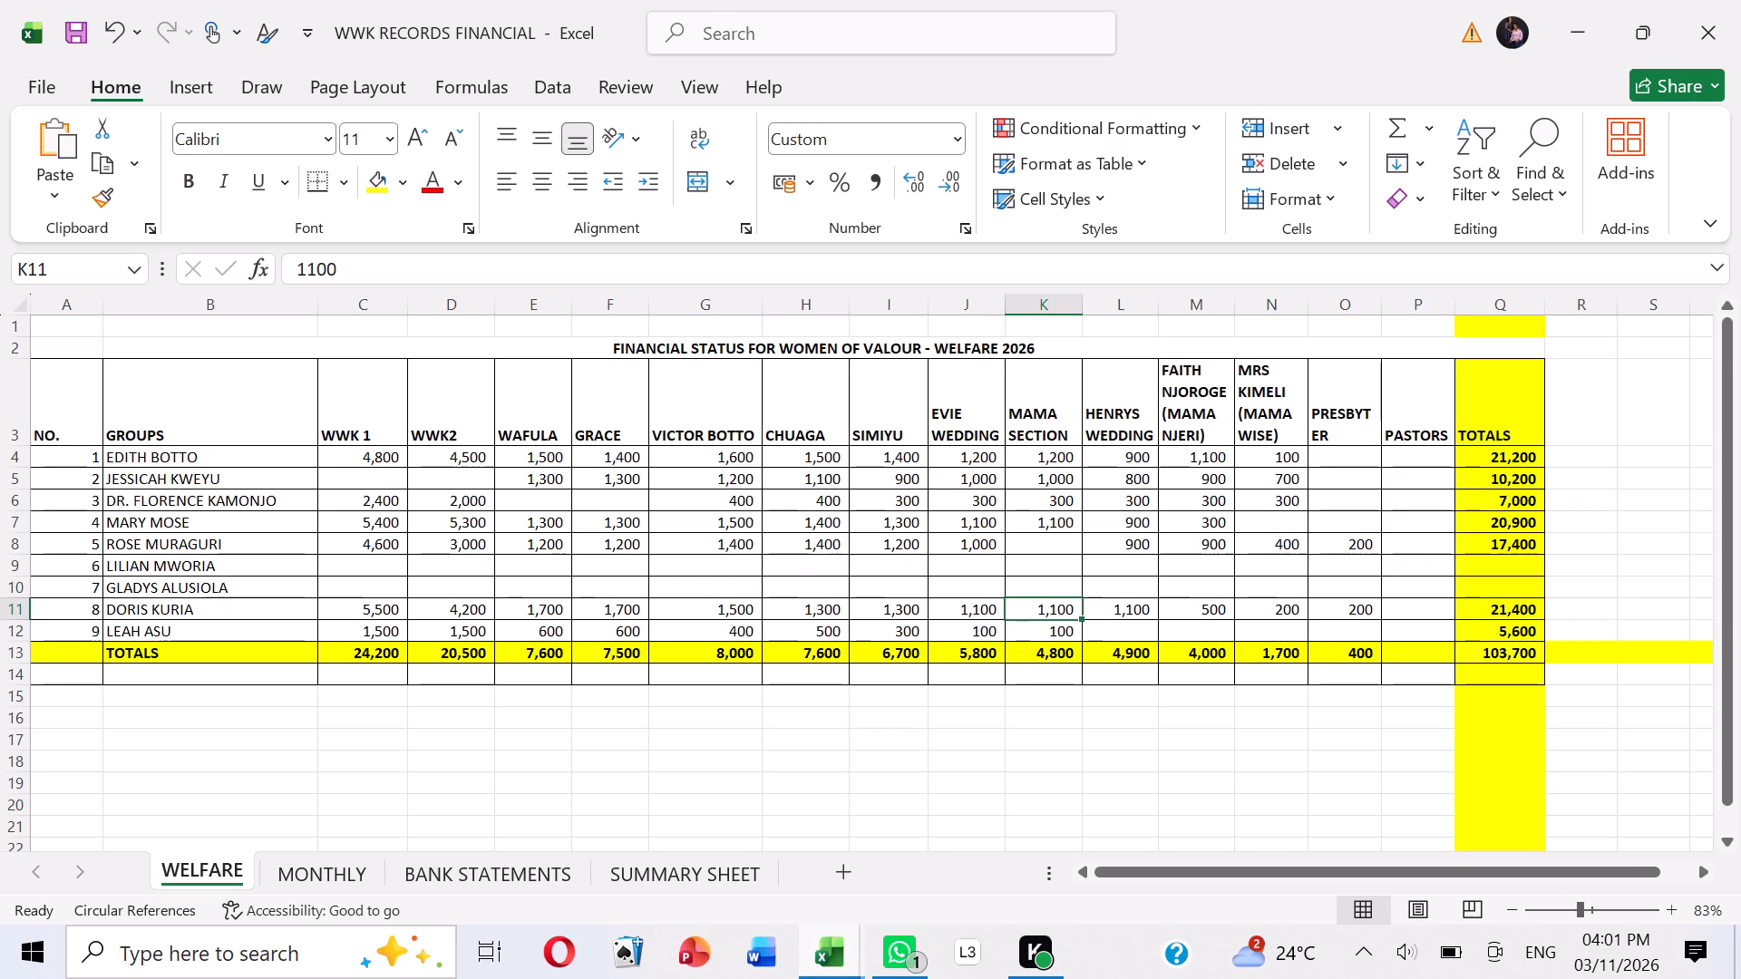
{"action": "key", "text": "Right"}
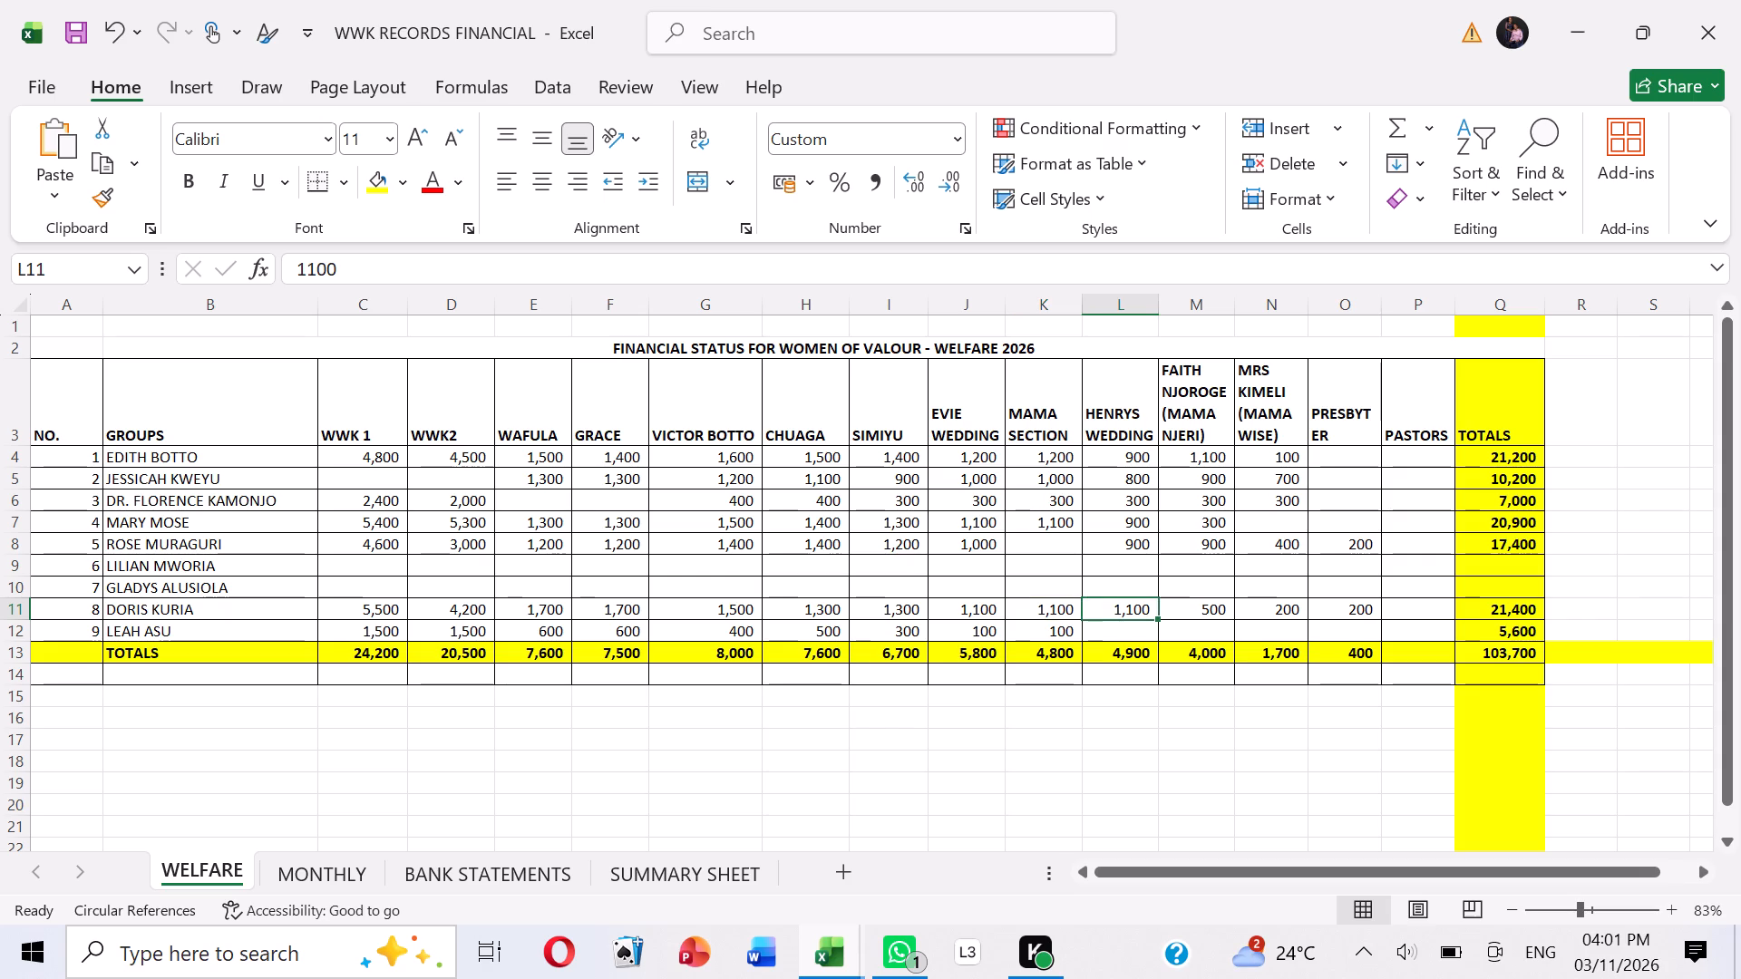
{"action": "key", "text": "Right"}
{"action": "type", "text": "1000"}
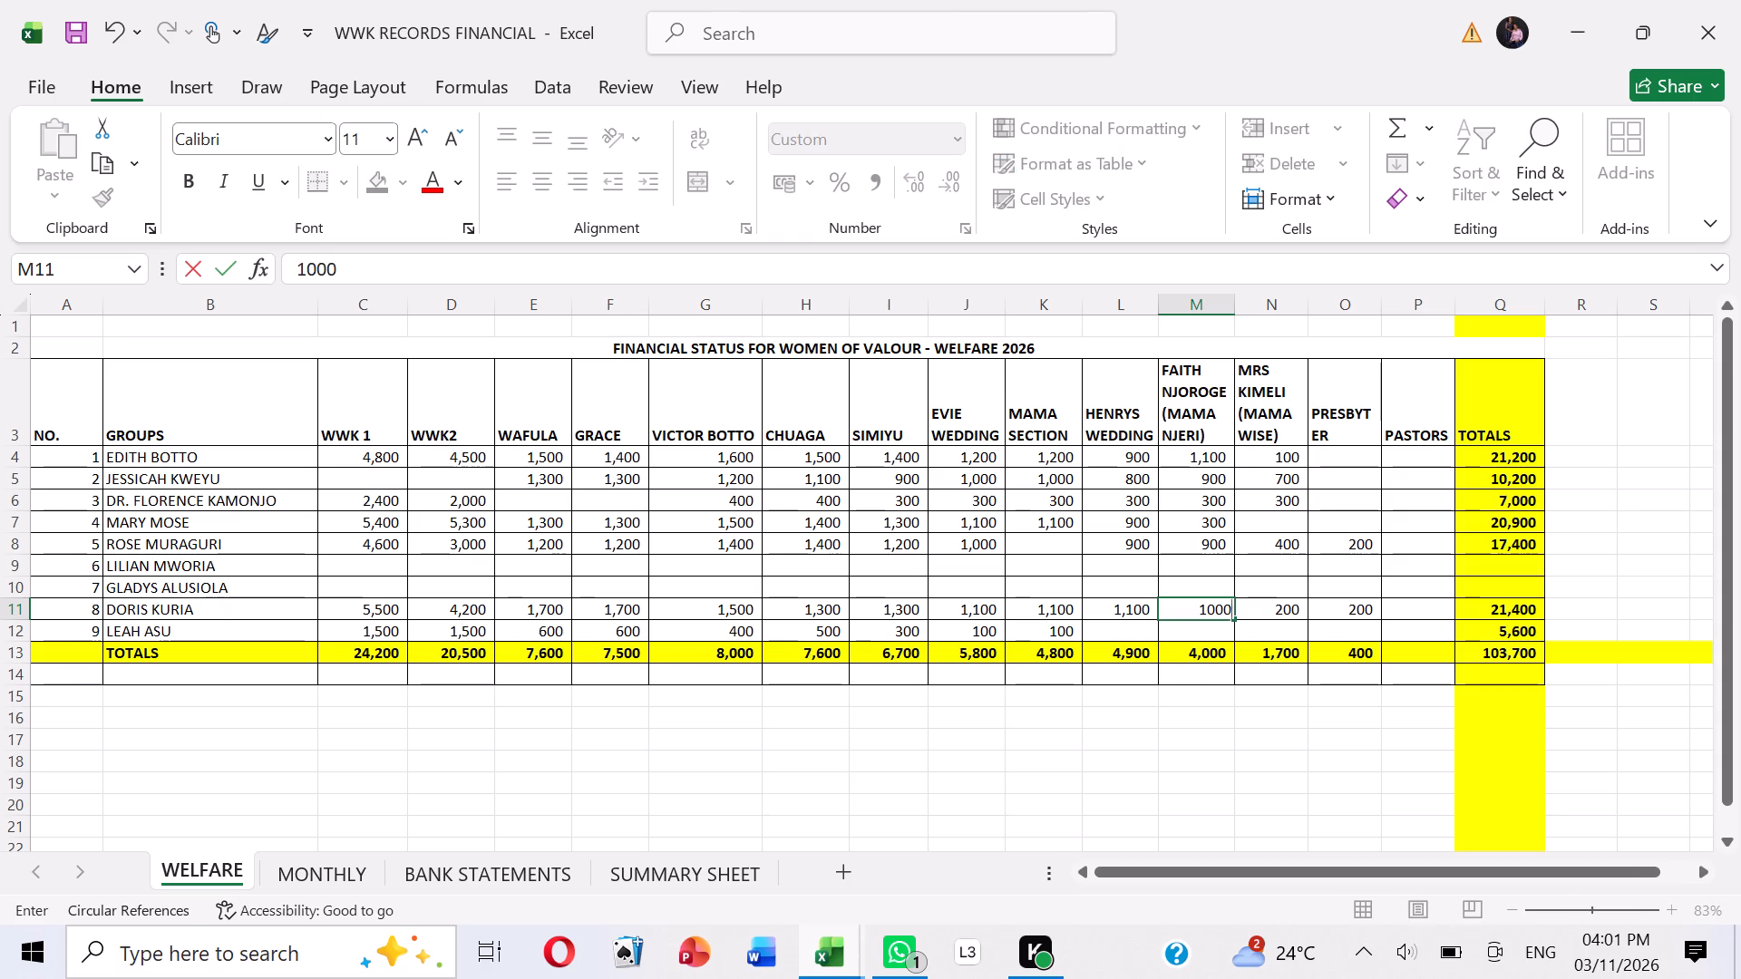
{"action": "key", "text": "Right"}
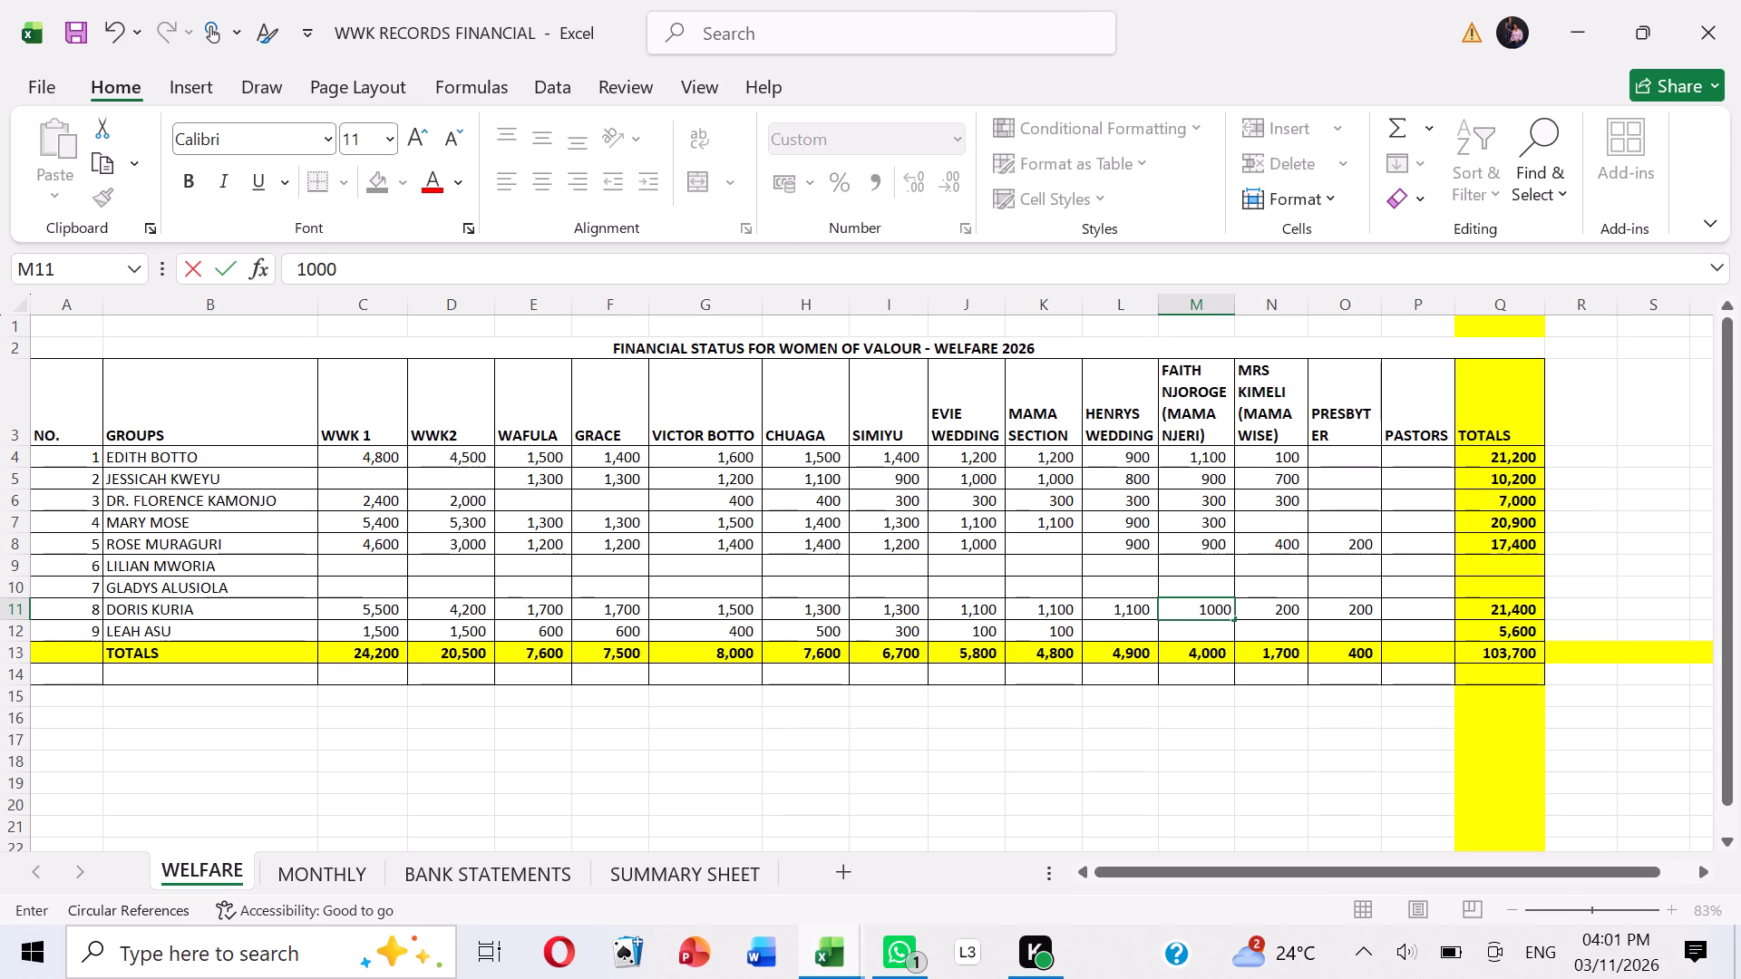
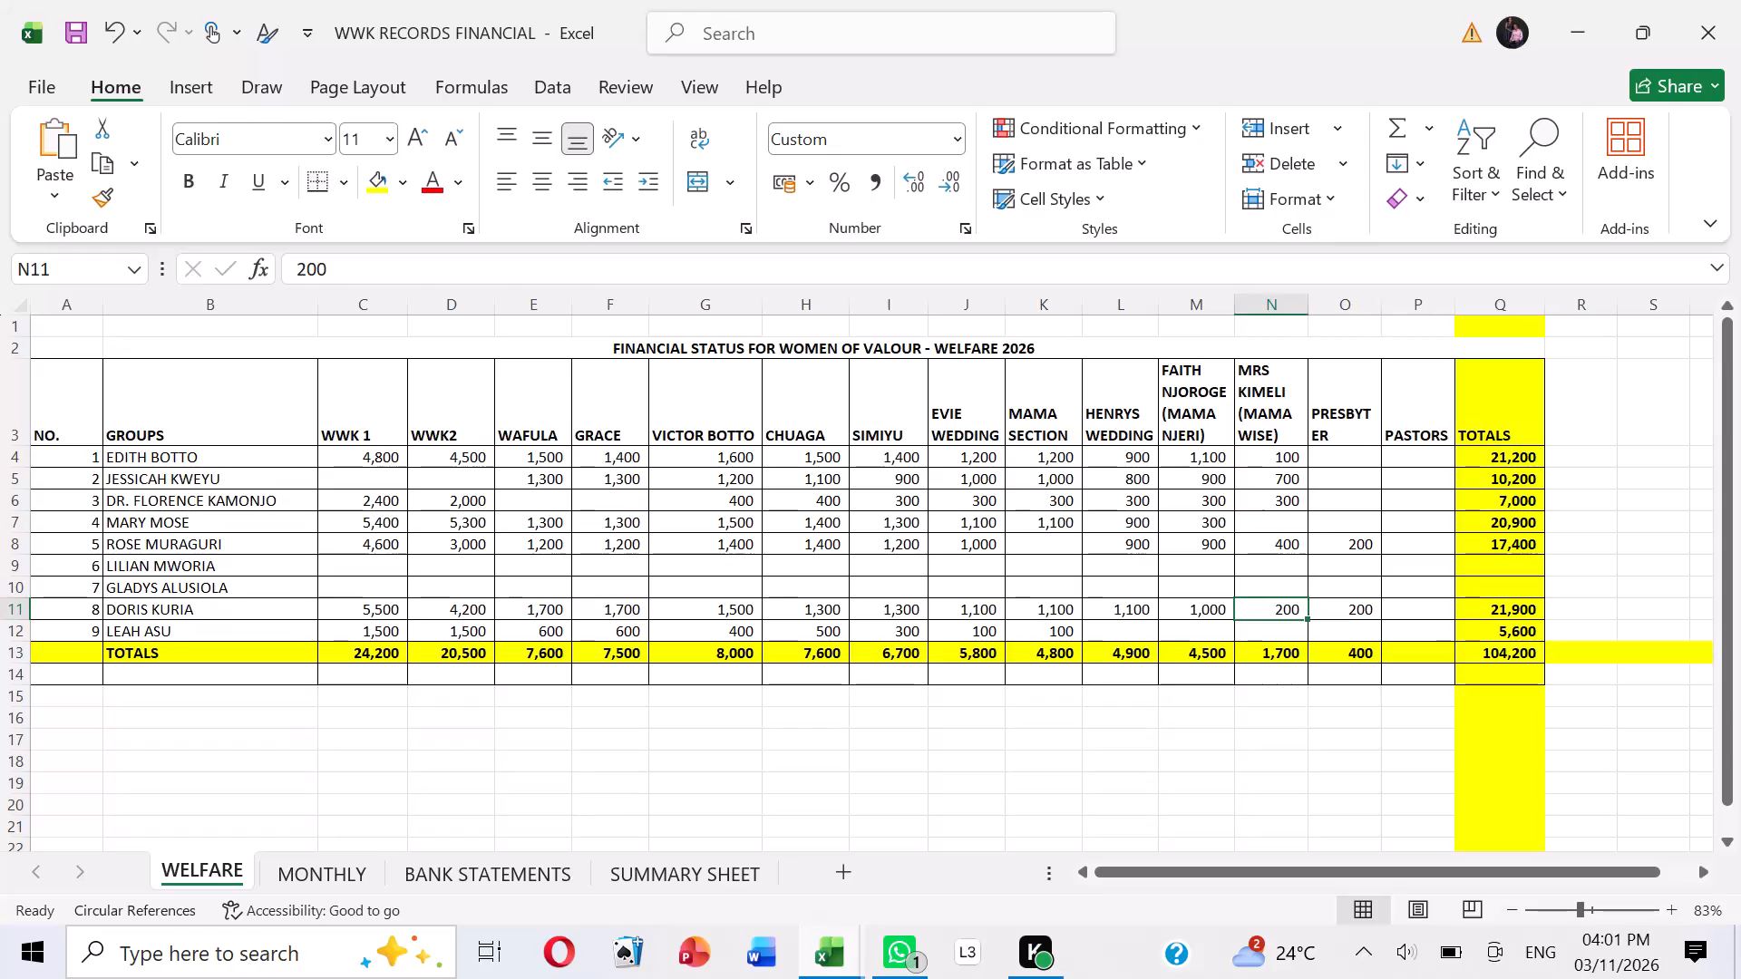
In row 11 of the WELFARE sheet, set MAMA WISE and PRESBYTER to 1000 each and PASTORS to 1600.
{"action": "left_click", "coordinate": [1332, 713]}
{"action": "left_click", "coordinate": [1279, 602]}
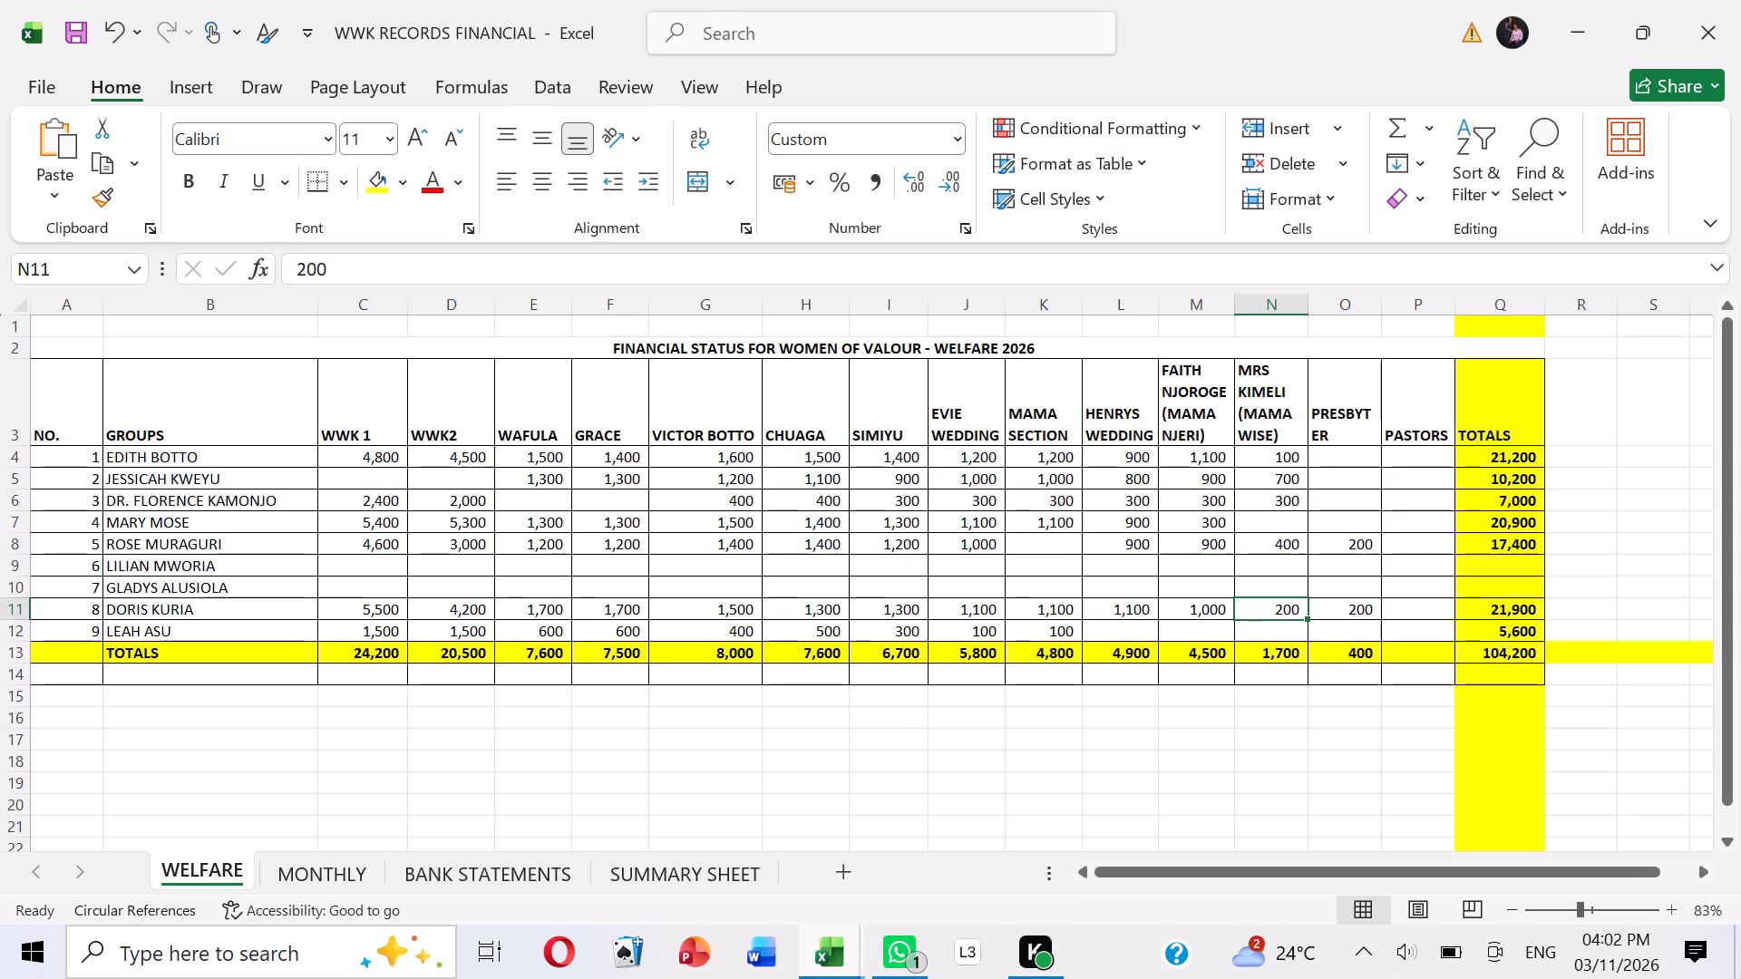
{"action": "key", "text": "1"}
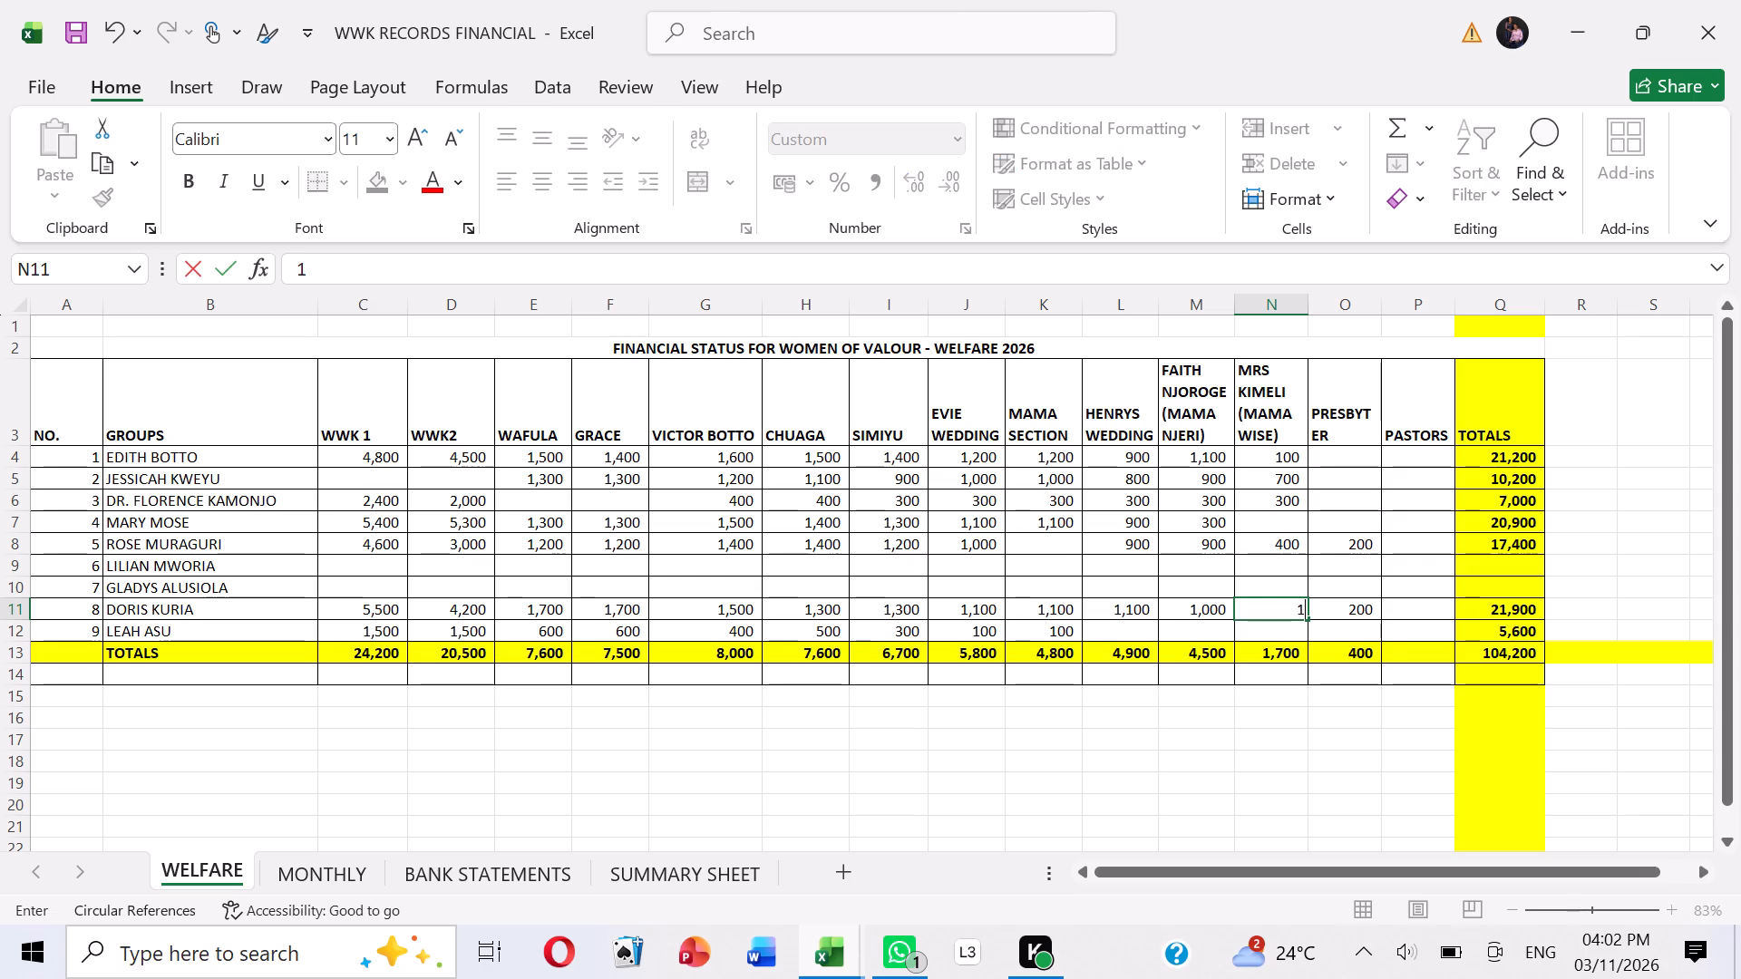
{"action": "type", "text": "000"}
{"action": "key", "text": "Right"}
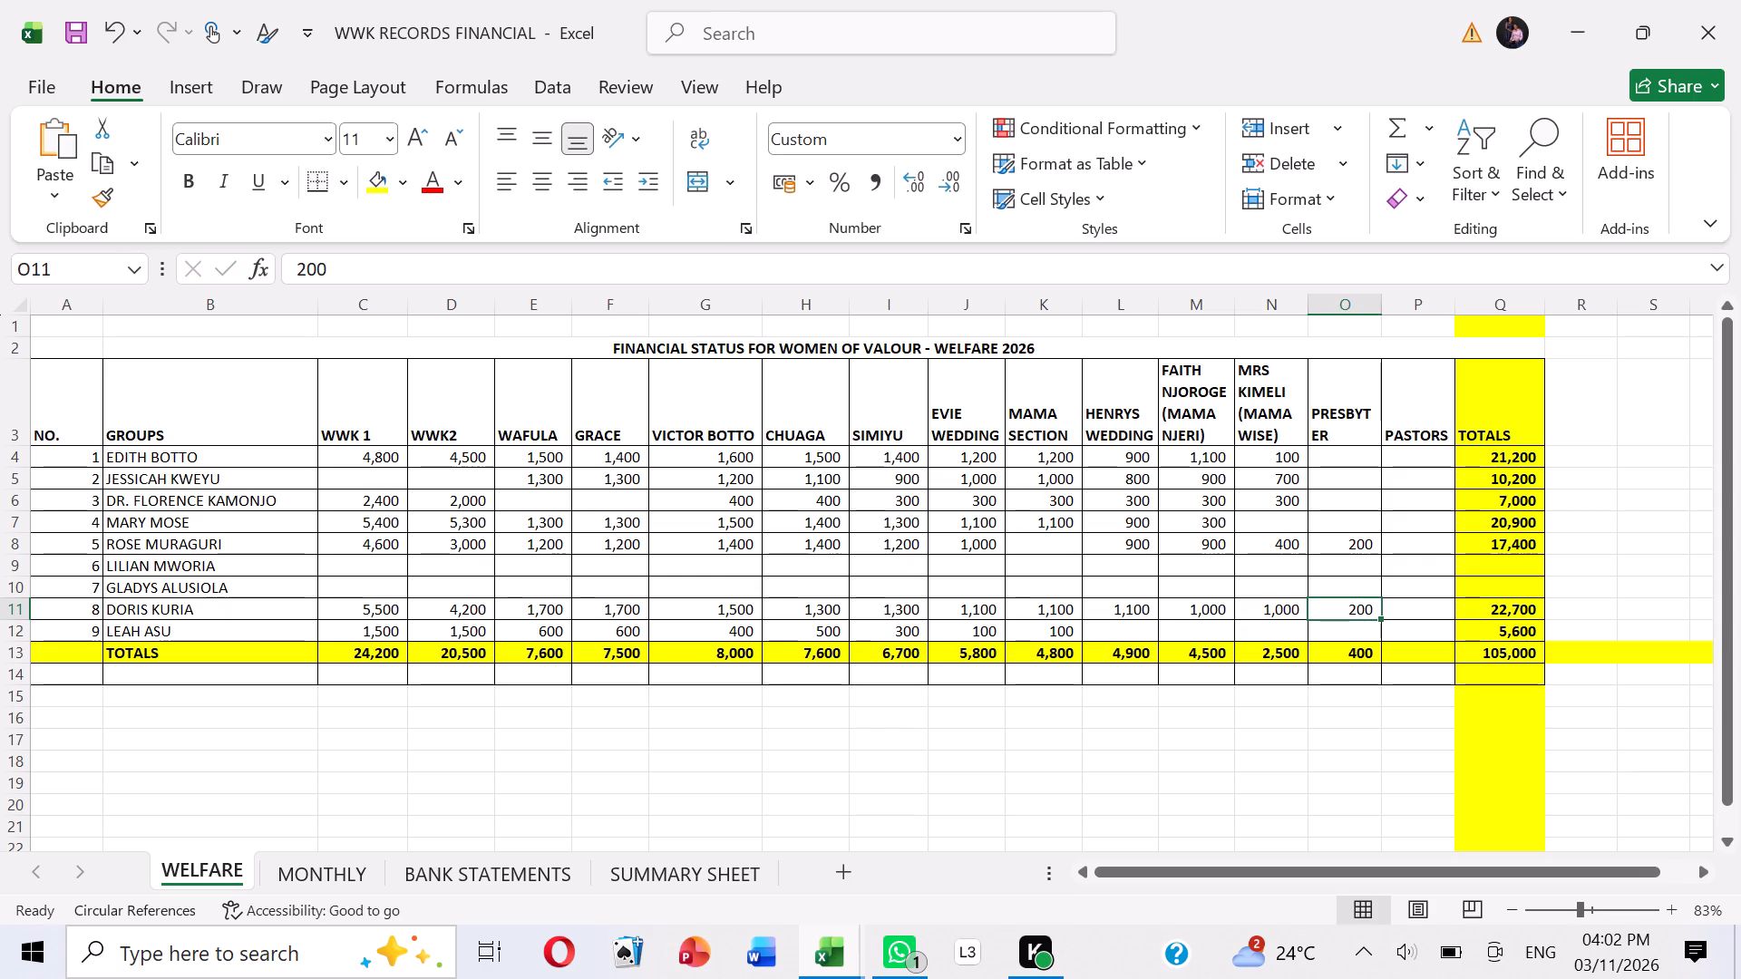
{"action": "key", "text": "1"}
{"action": "type", "text": "000"}
{"action": "key", "text": "Right"}
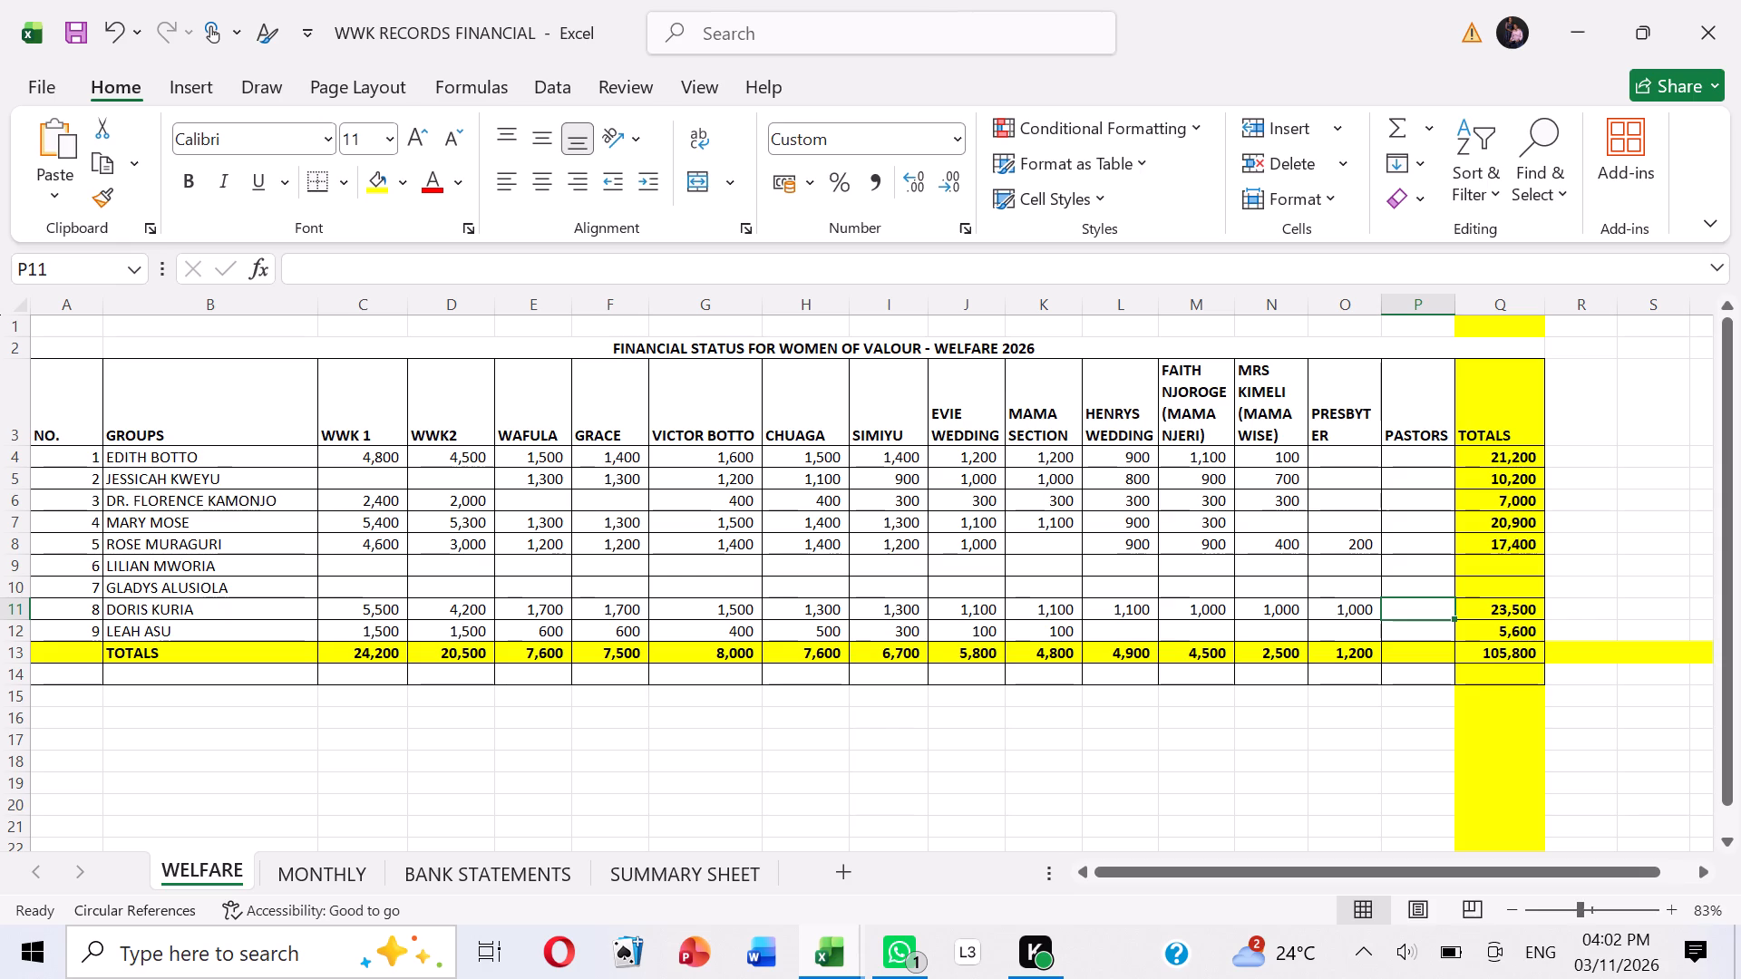
{"action": "type", "text": "1600"}
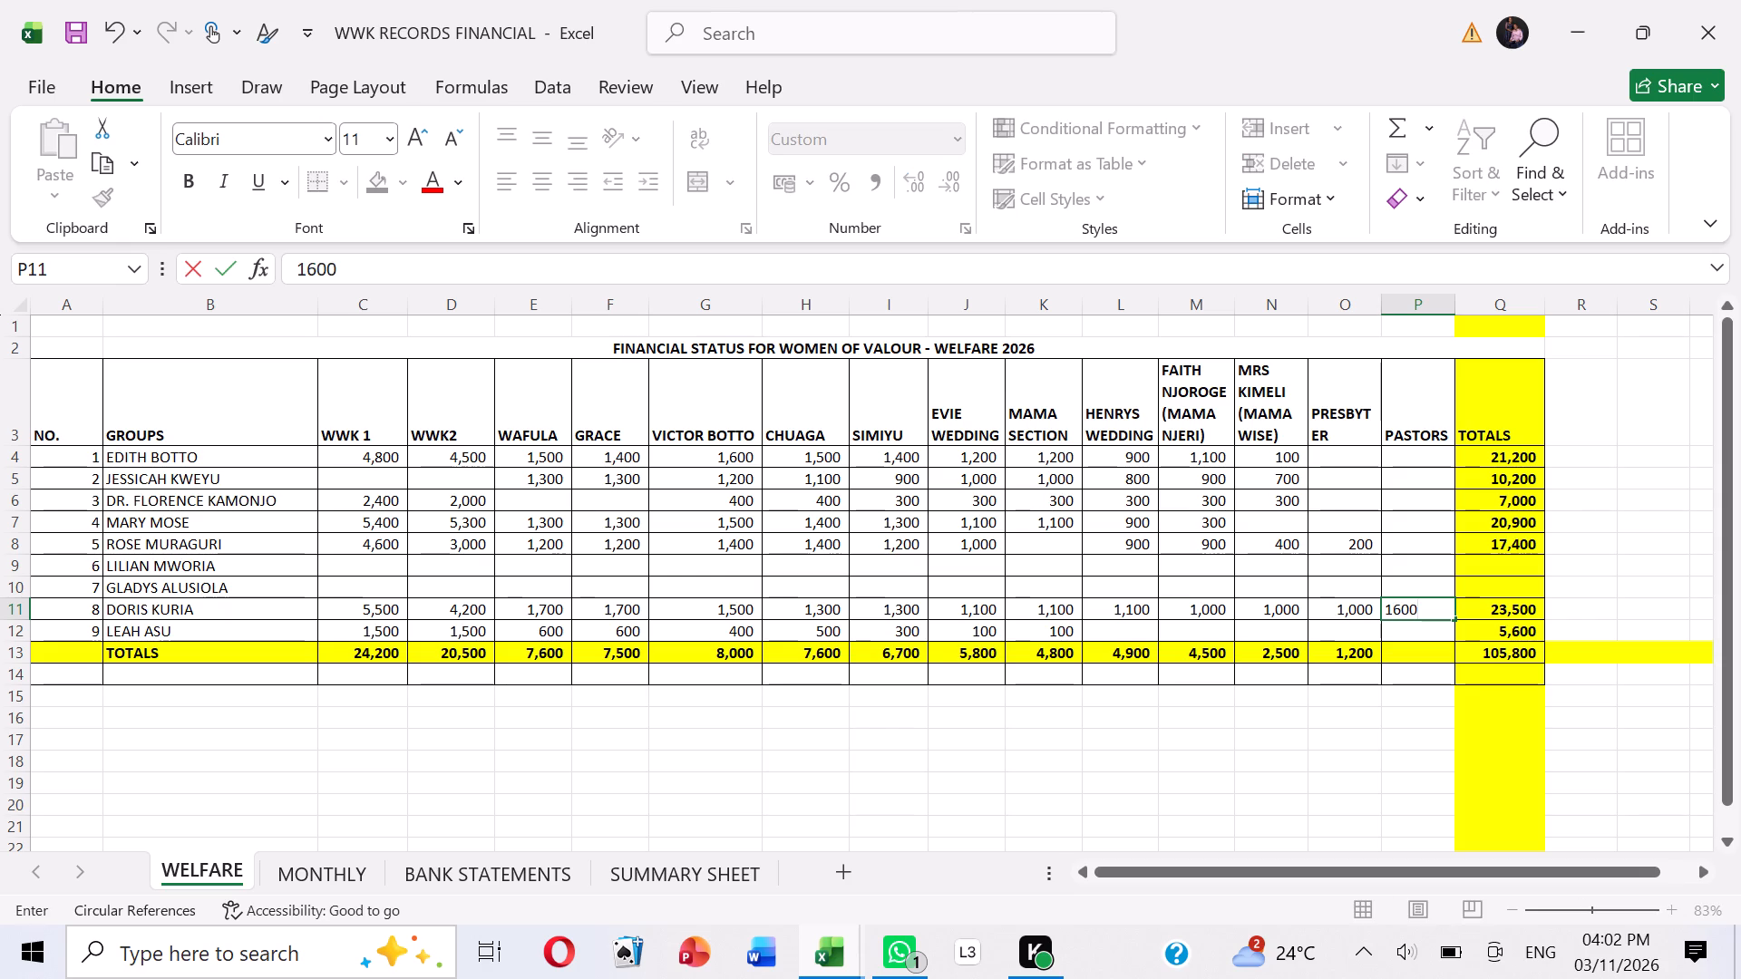
{"action": "left_click", "coordinate": [1157, 751]}
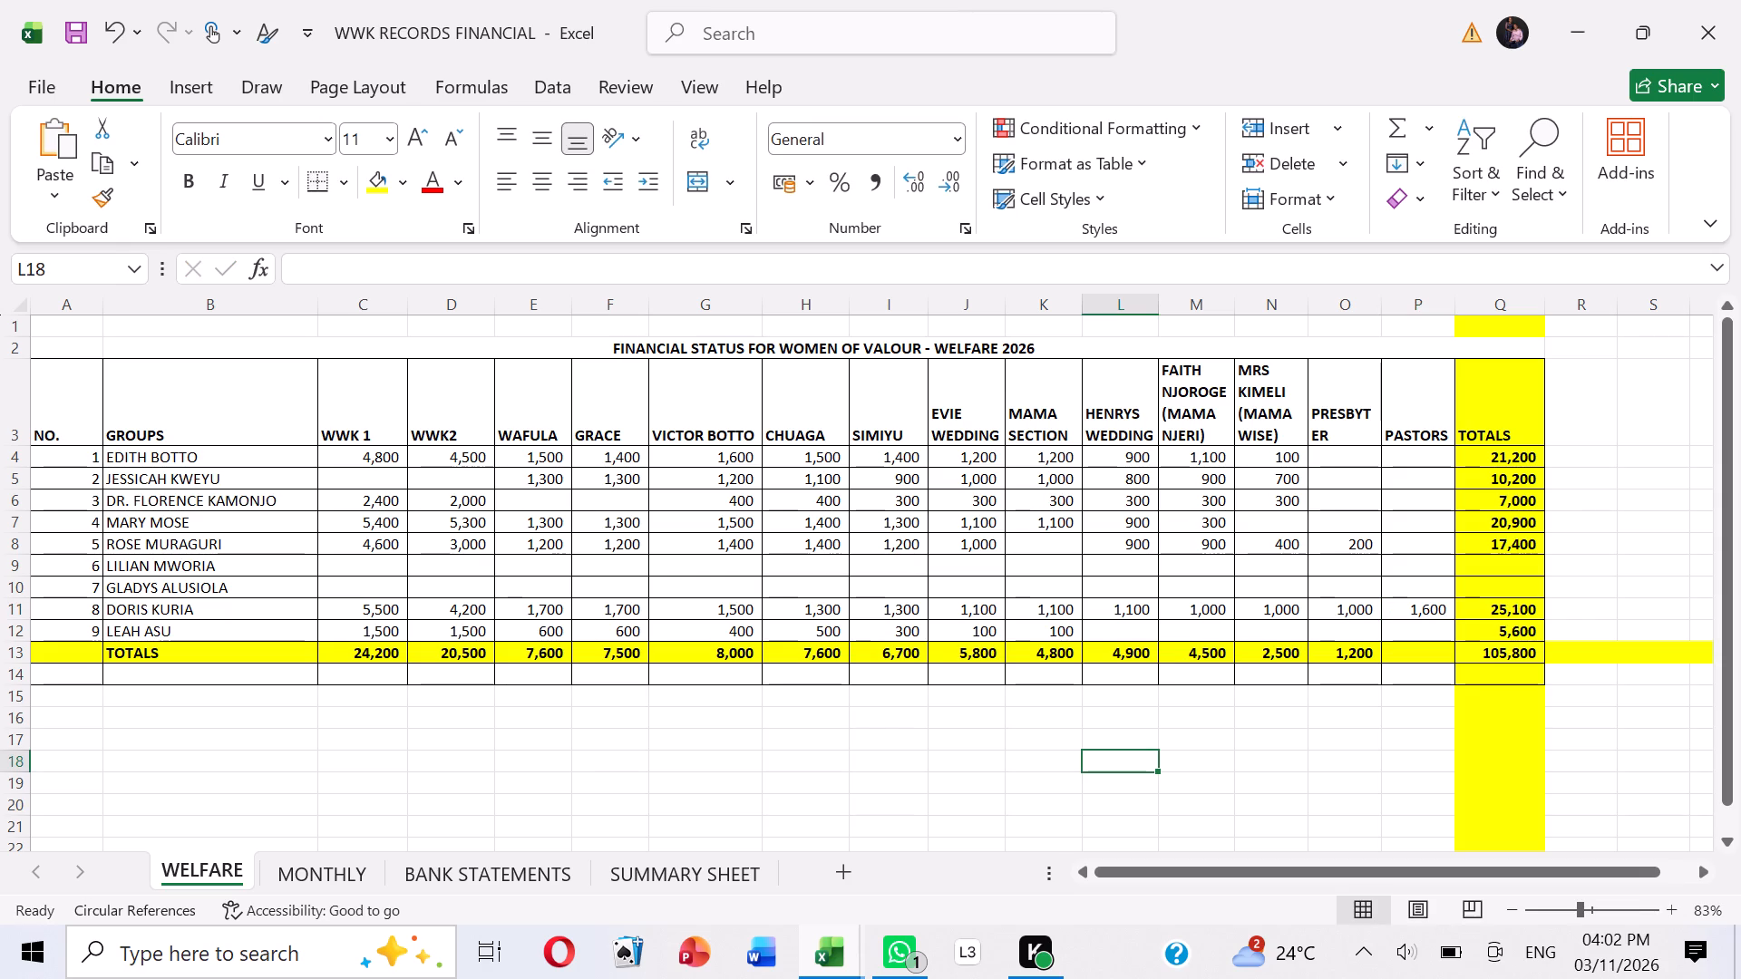
Refresh the WELFARE totals with AutoSum over C4:Q13, including the PASTORS column, and save the workbook.
{"action": "left_click_drag", "start_coordinate": [358, 452], "coordinate": [1392, 643]}
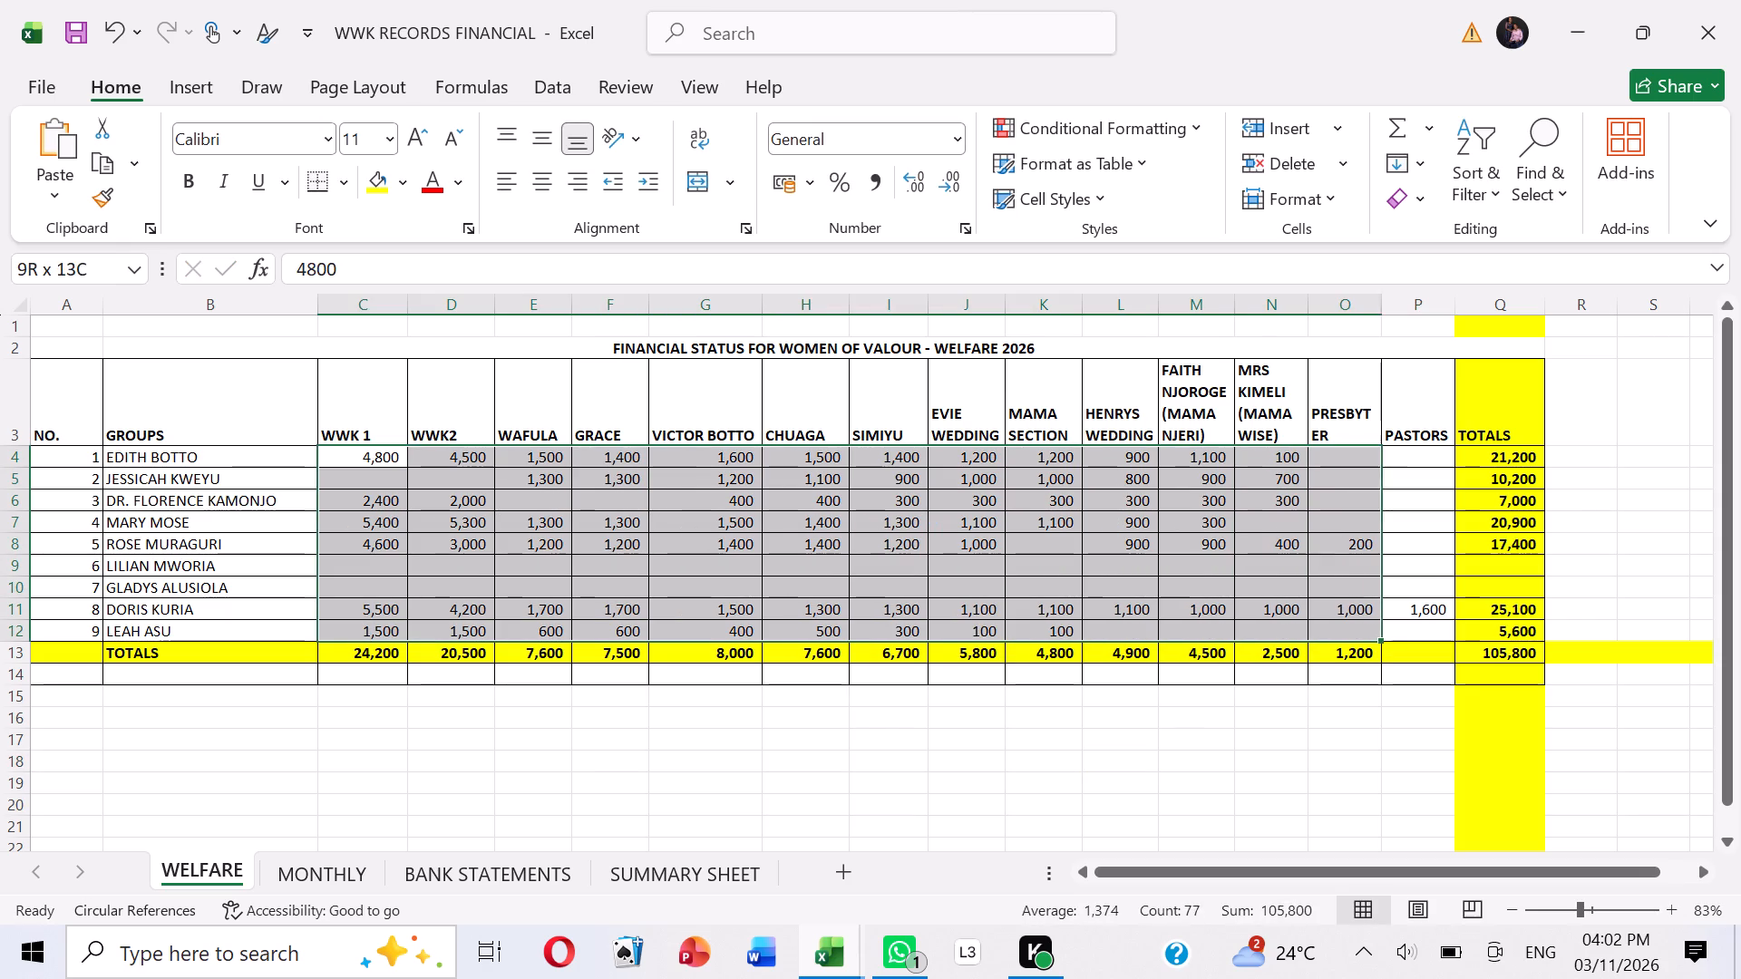
{"action": "left_click_drag", "start_coordinate": [1392, 643], "coordinate": [1488, 655]}
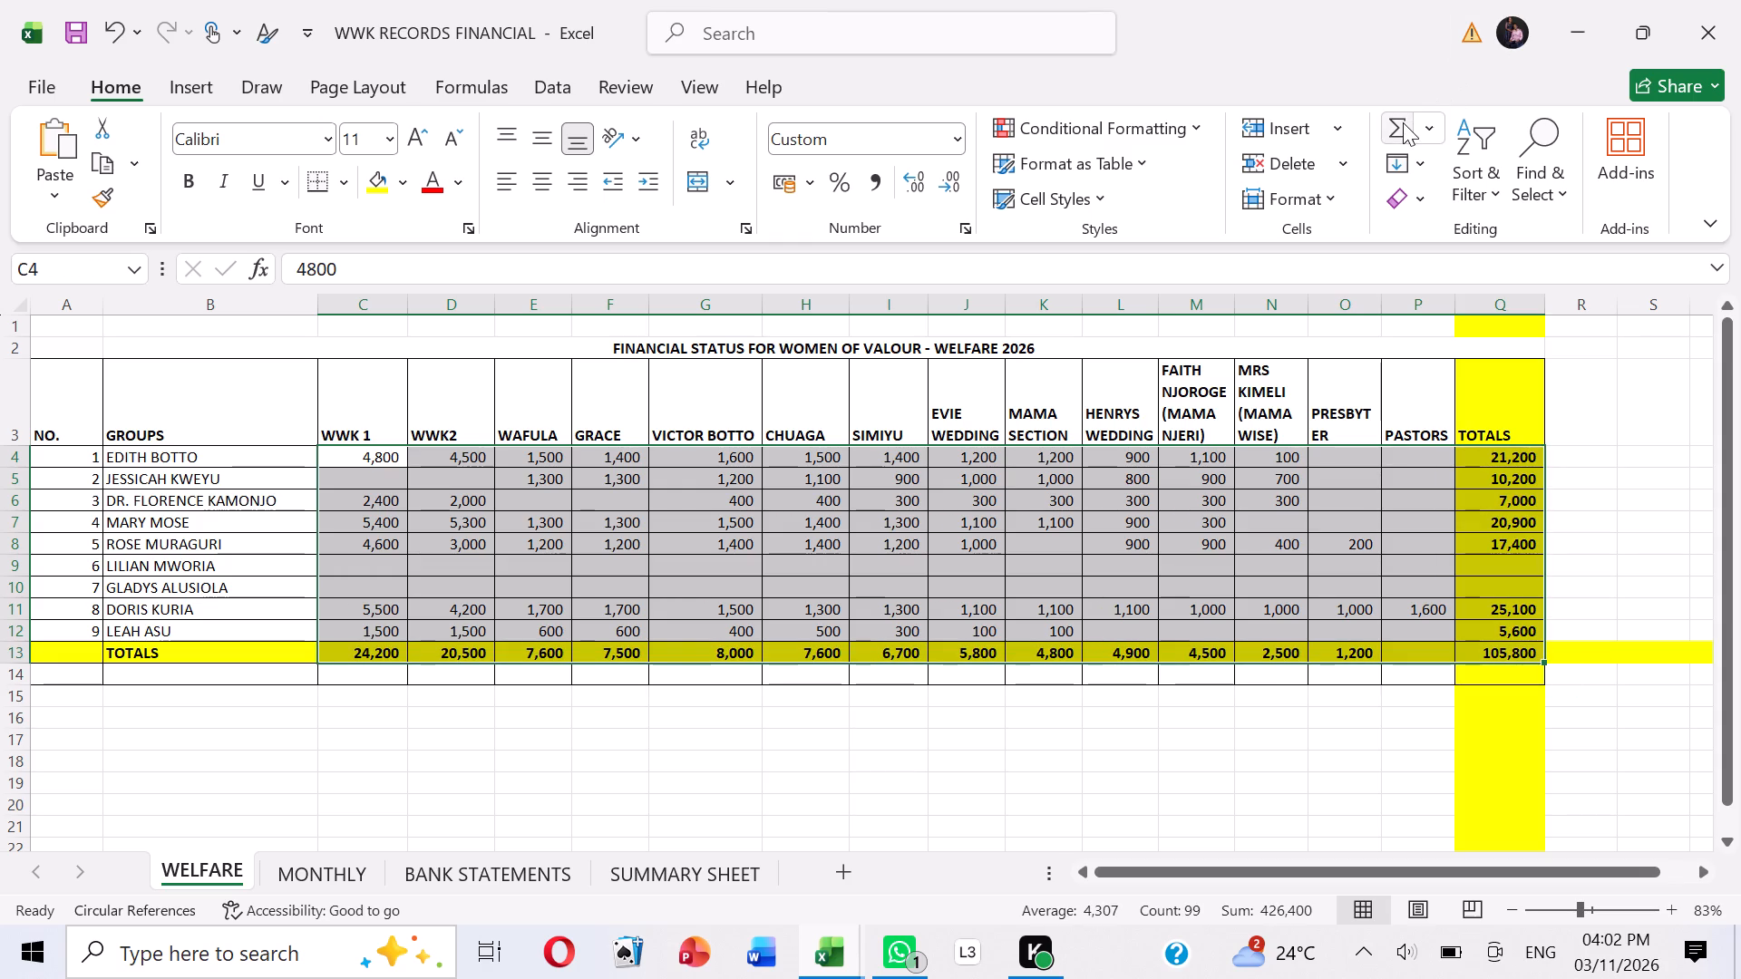
{"action": "left_click", "coordinate": [1403, 122]}
{"action": "left_click", "coordinate": [1359, 721]}
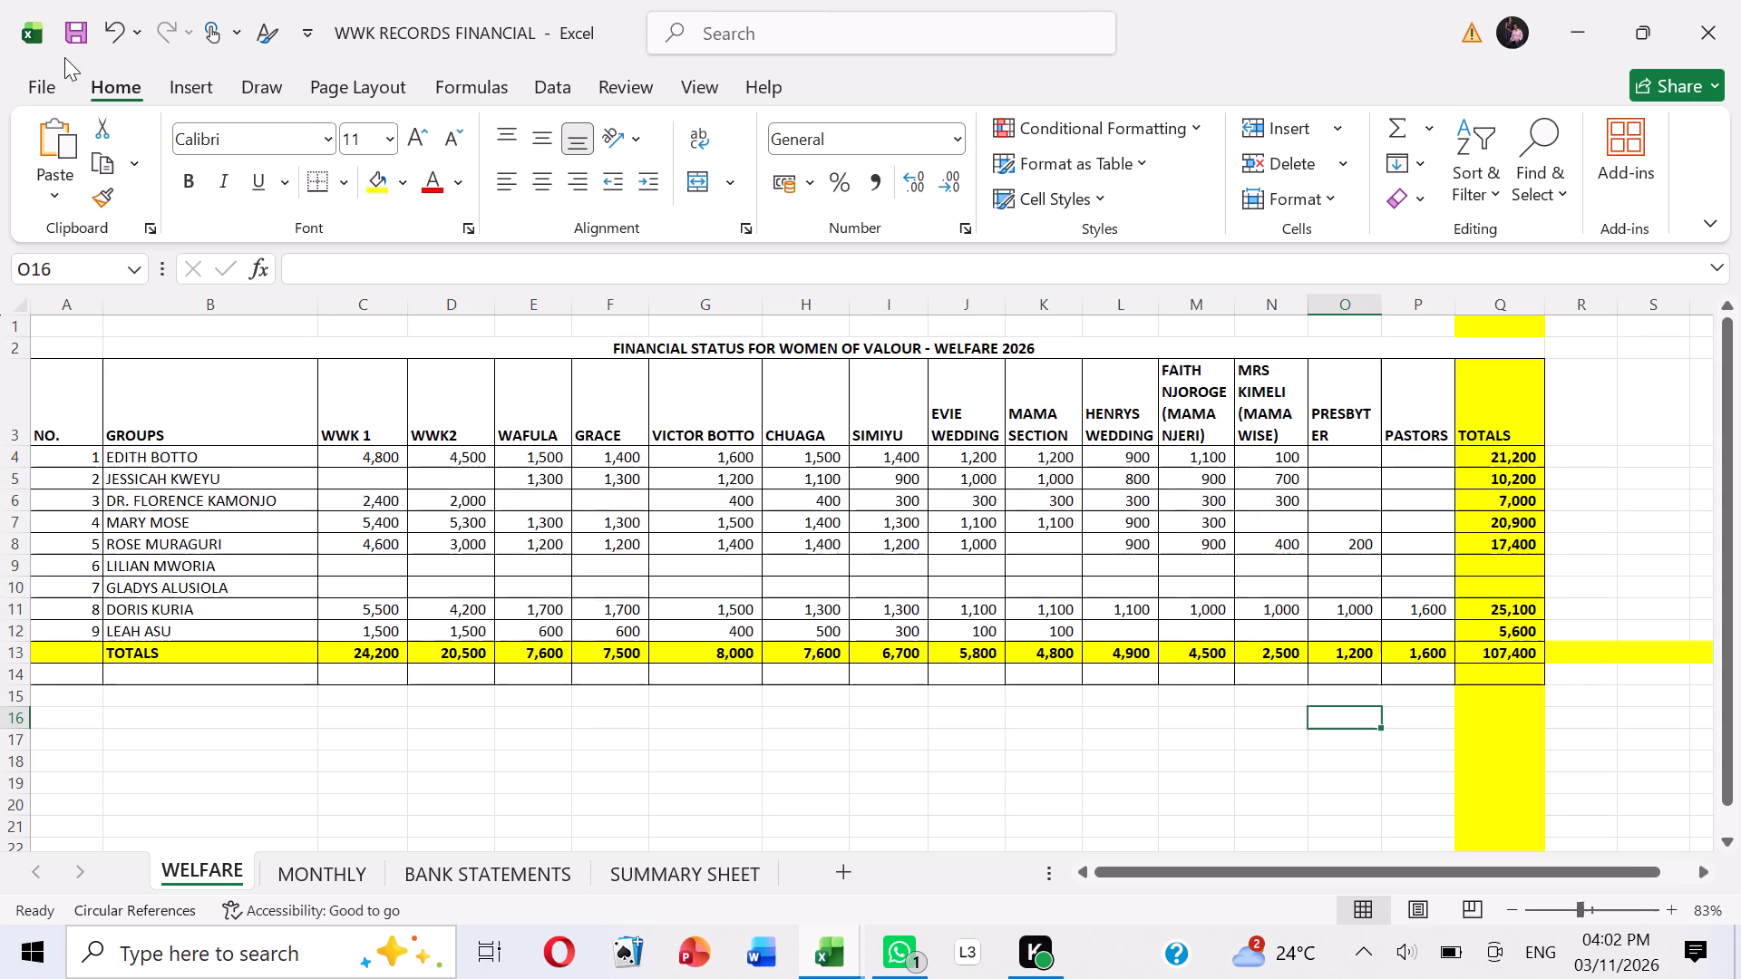
{"action": "left_click", "coordinate": [77, 32]}
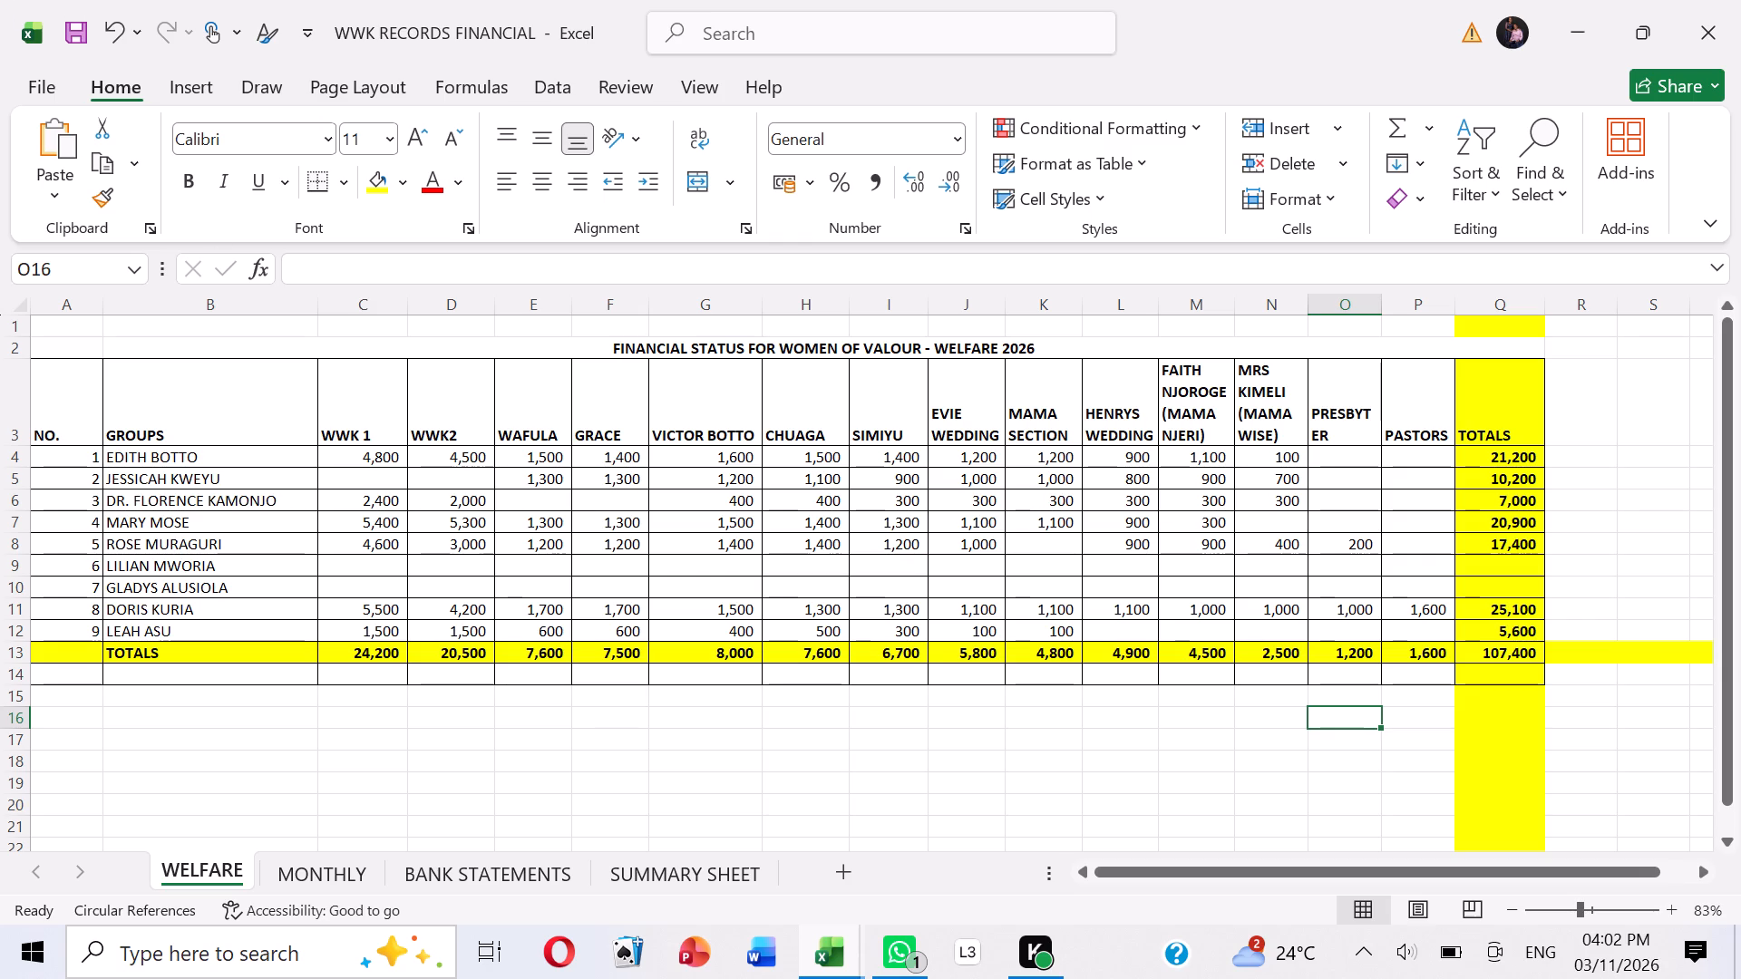
{"action": "left_click", "coordinate": [392, 730]}
{"action": "left_click", "coordinate": [79, 28]}
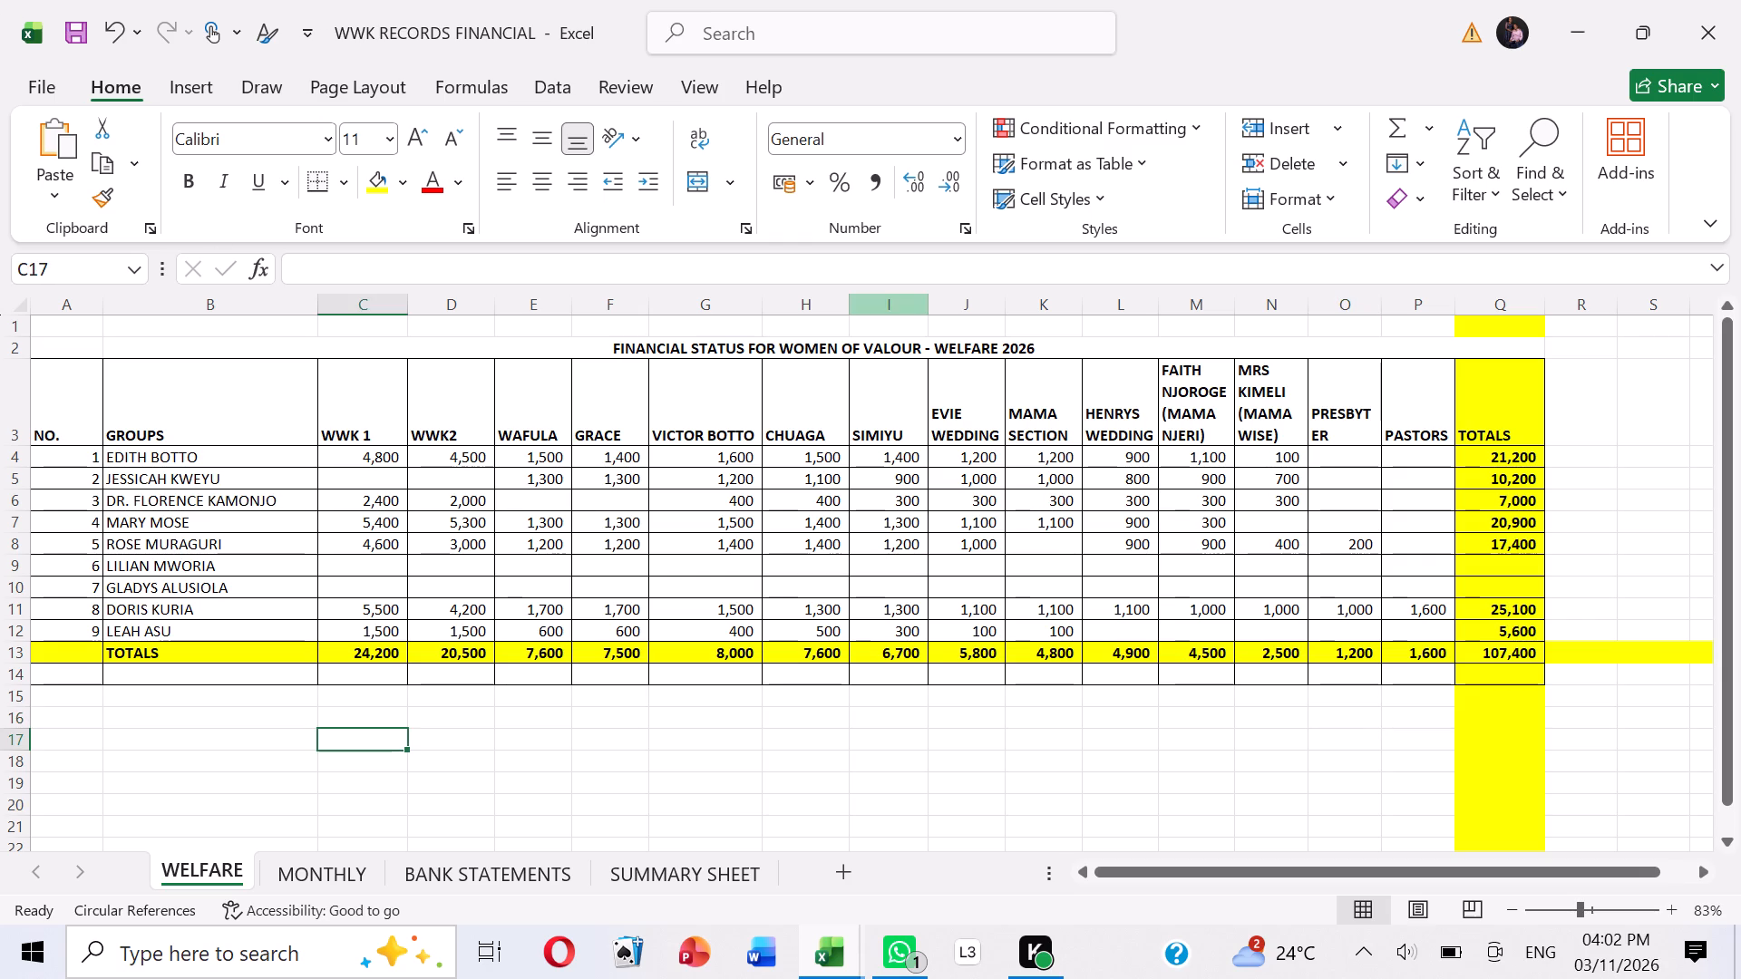
{"action": "left_click", "coordinate": [398, 636]}
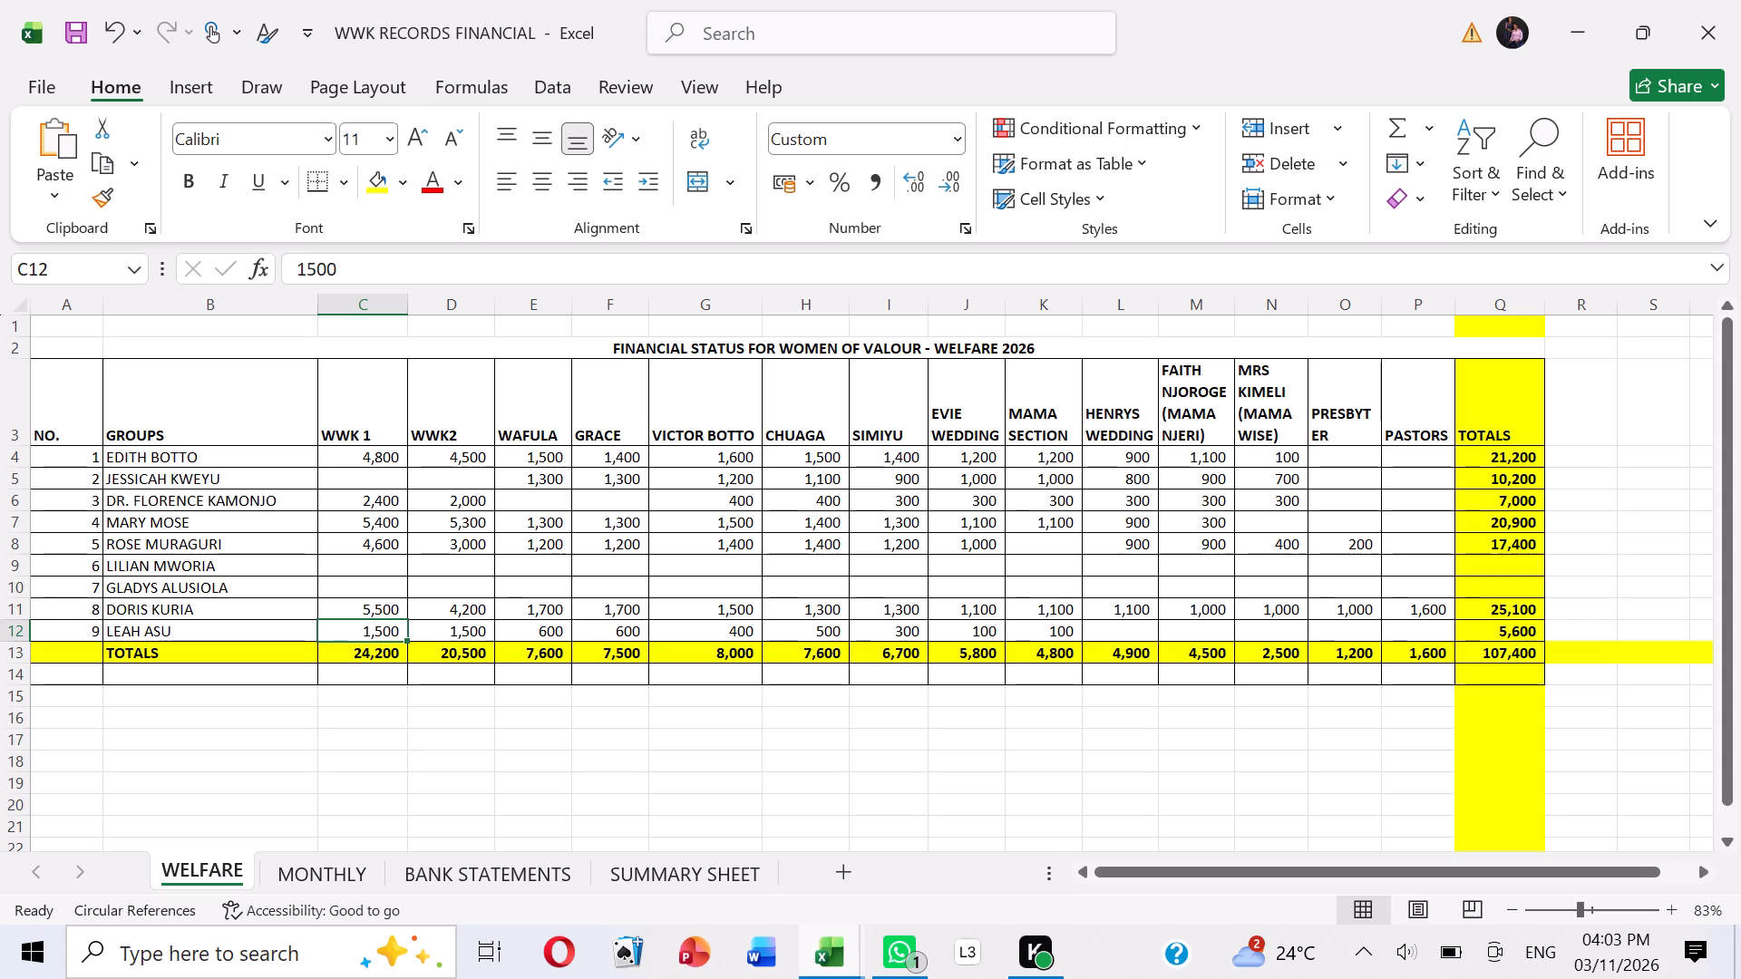
{"action": "left_click", "coordinate": [80, 32]}
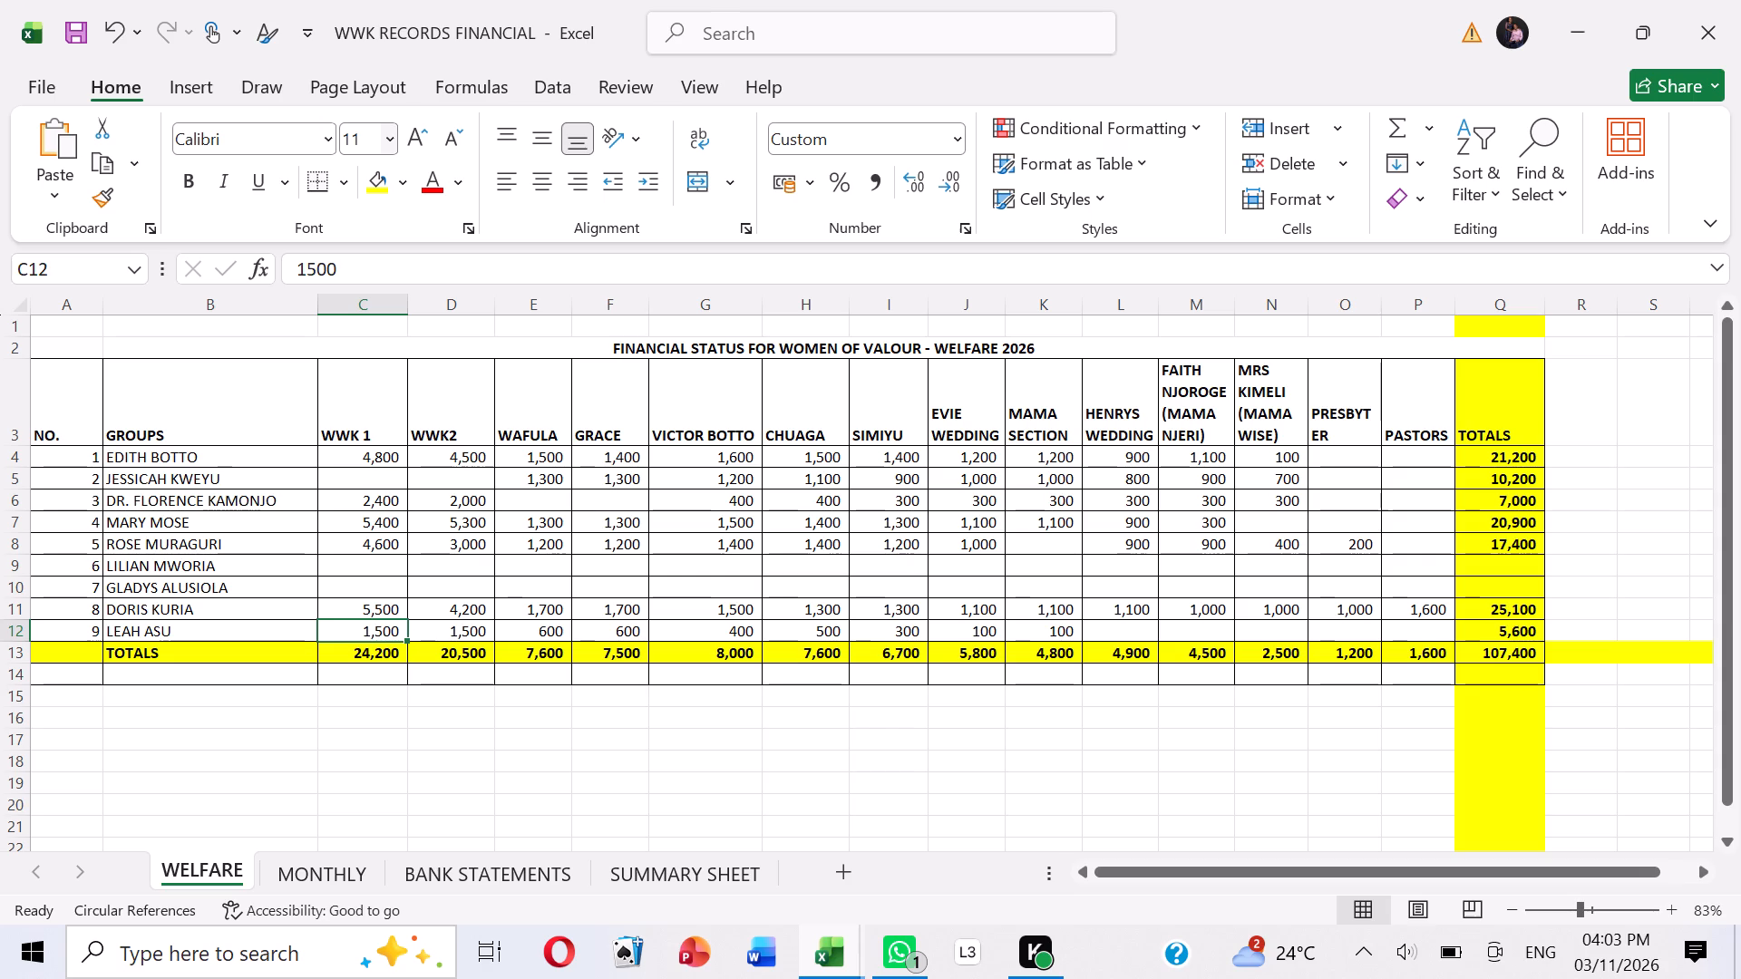
{"action": "left_click", "coordinate": [460, 684]}
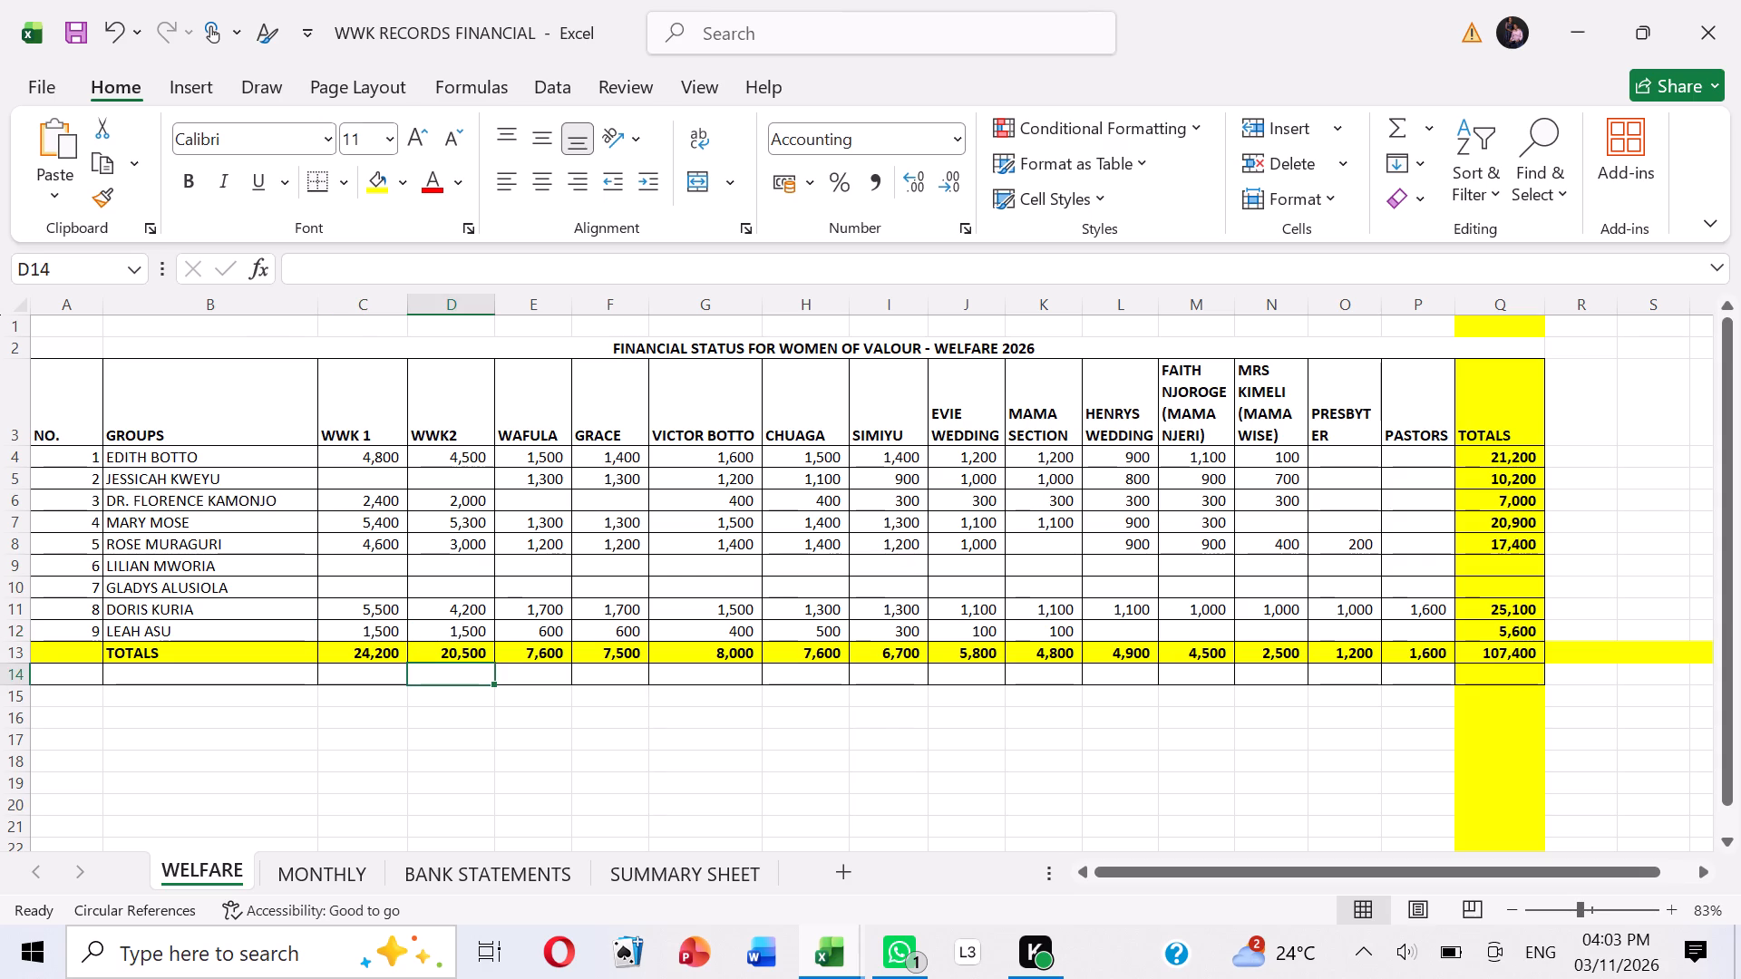
{"action": "left_click", "coordinate": [388, 636]}
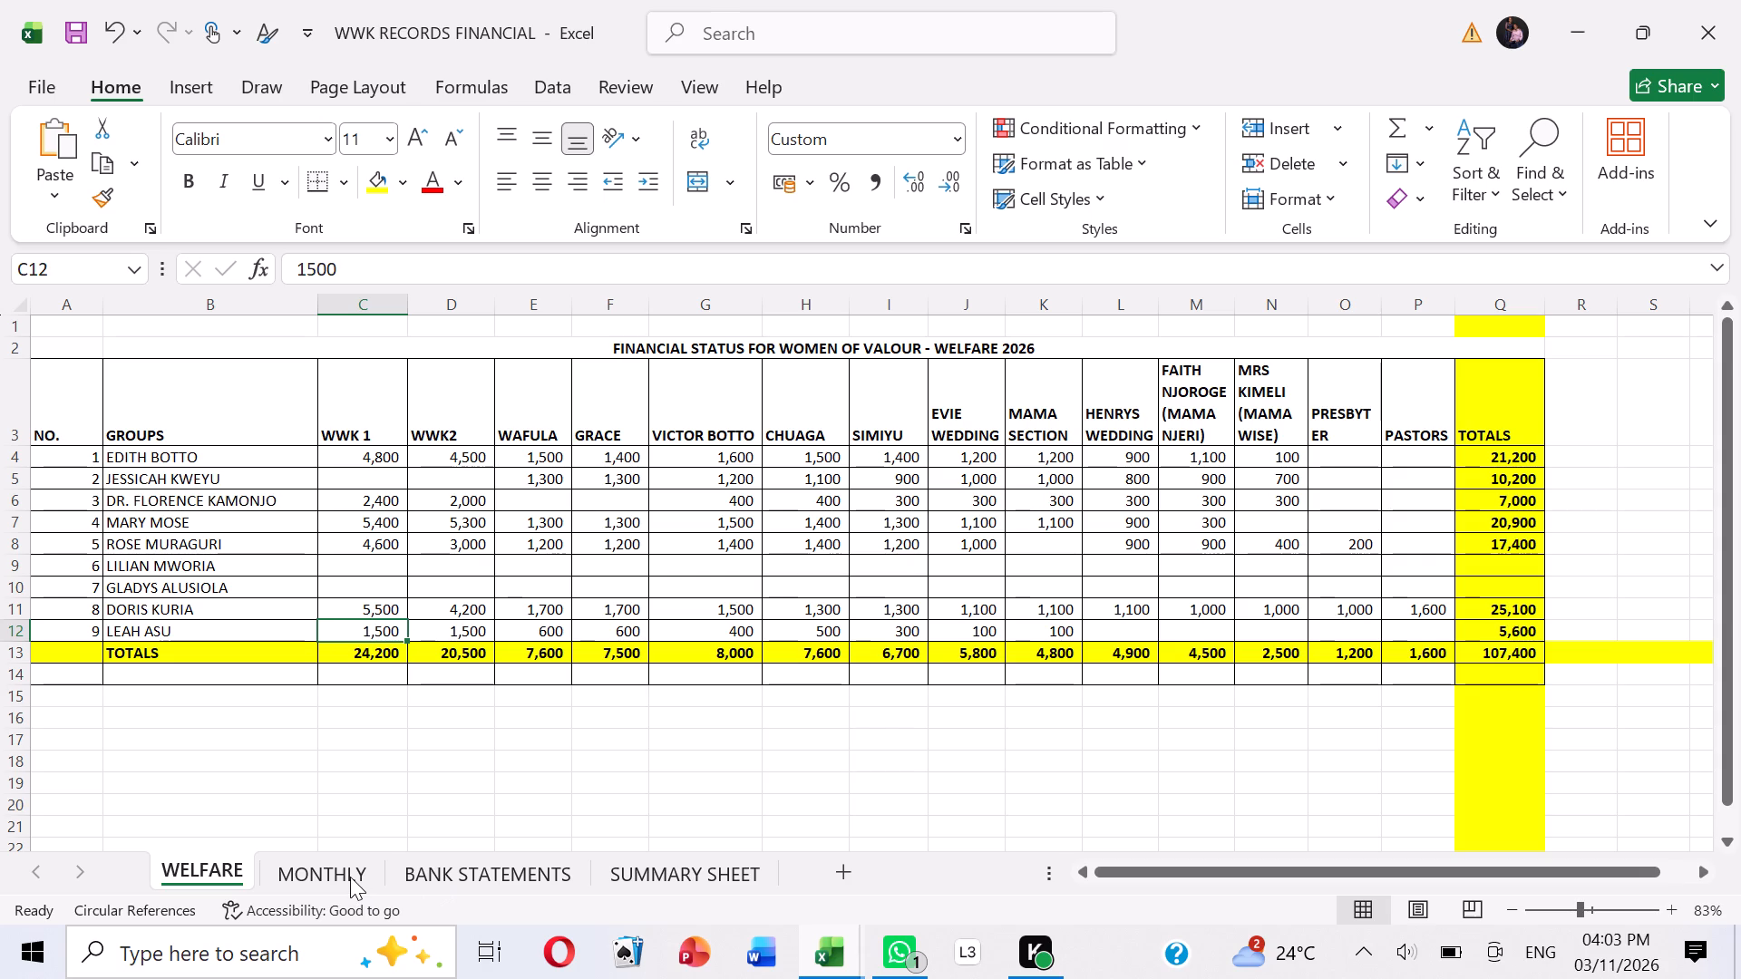
{"action": "left_click", "coordinate": [478, 623]}
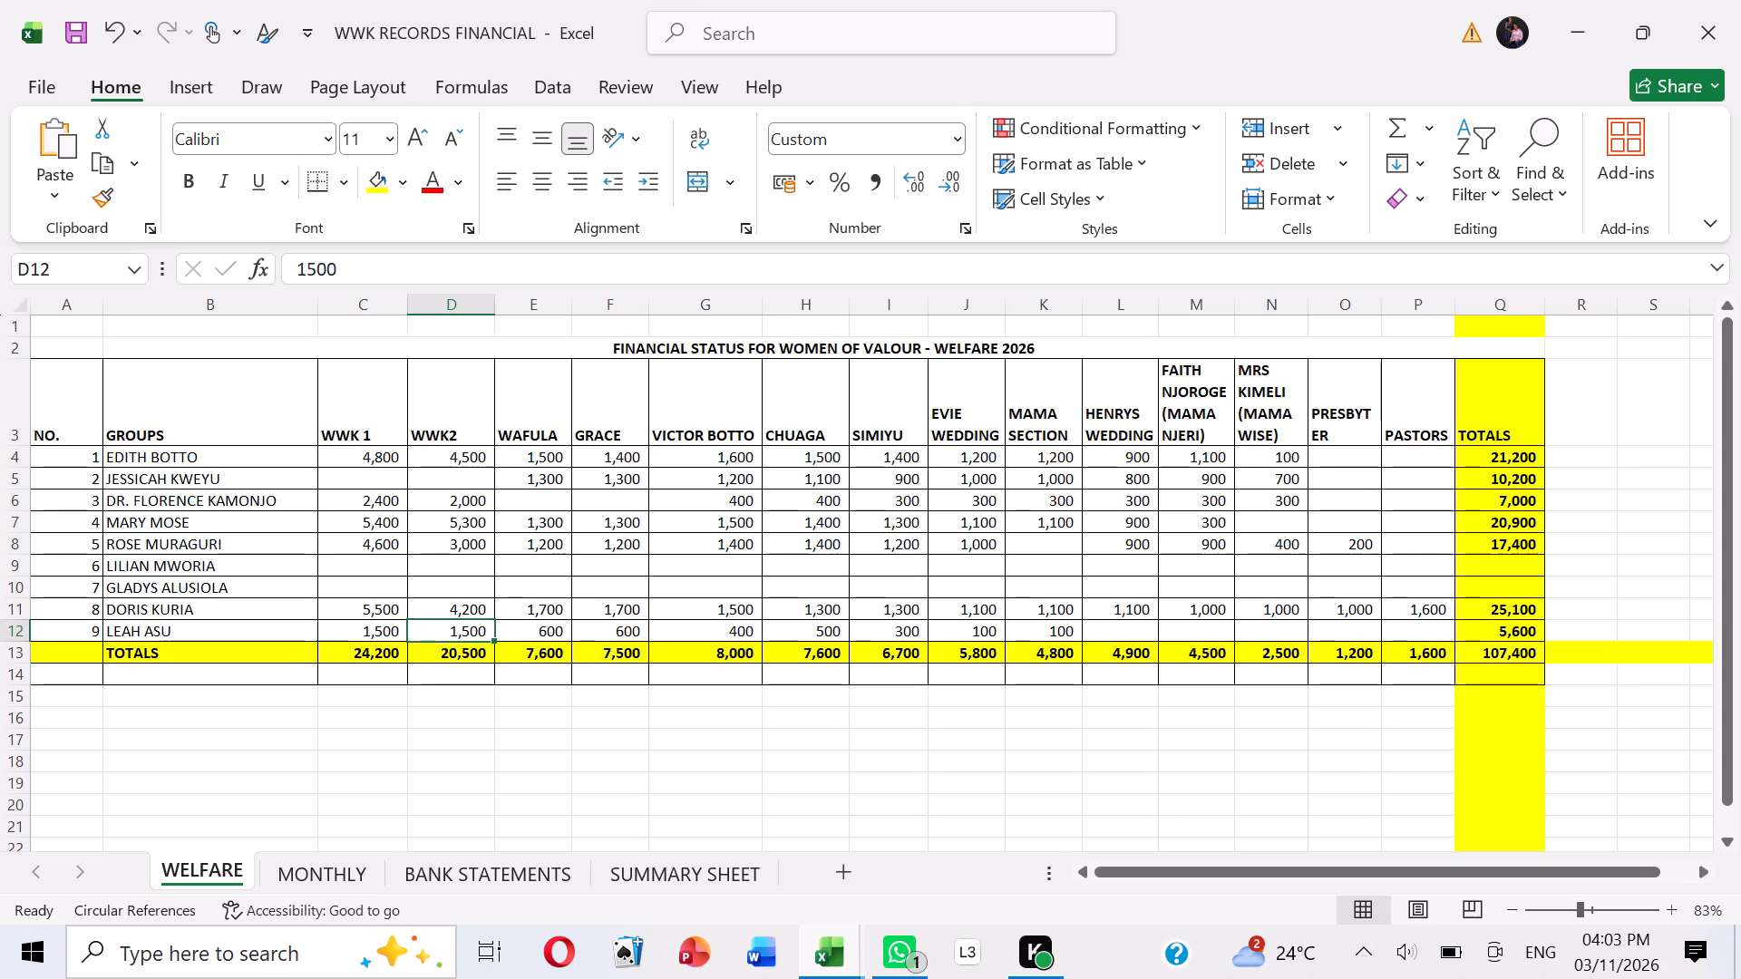
{"action": "left_click", "coordinate": [540, 625]}
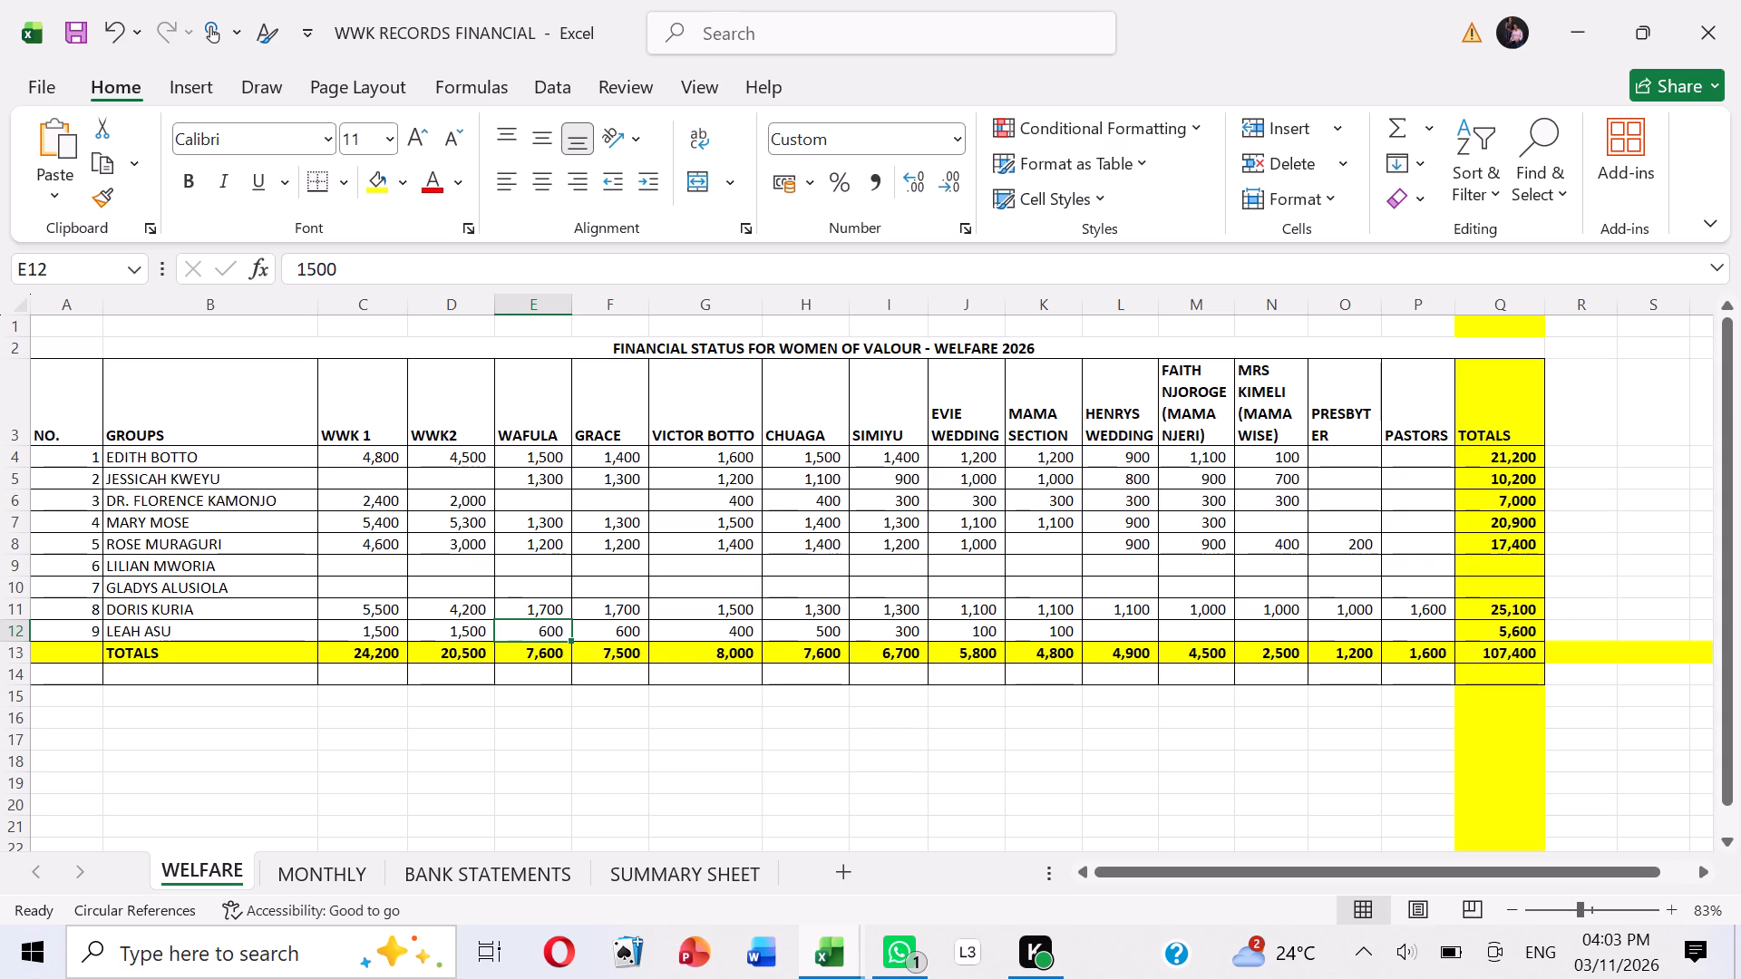
{"action": "type", "text": "700"}
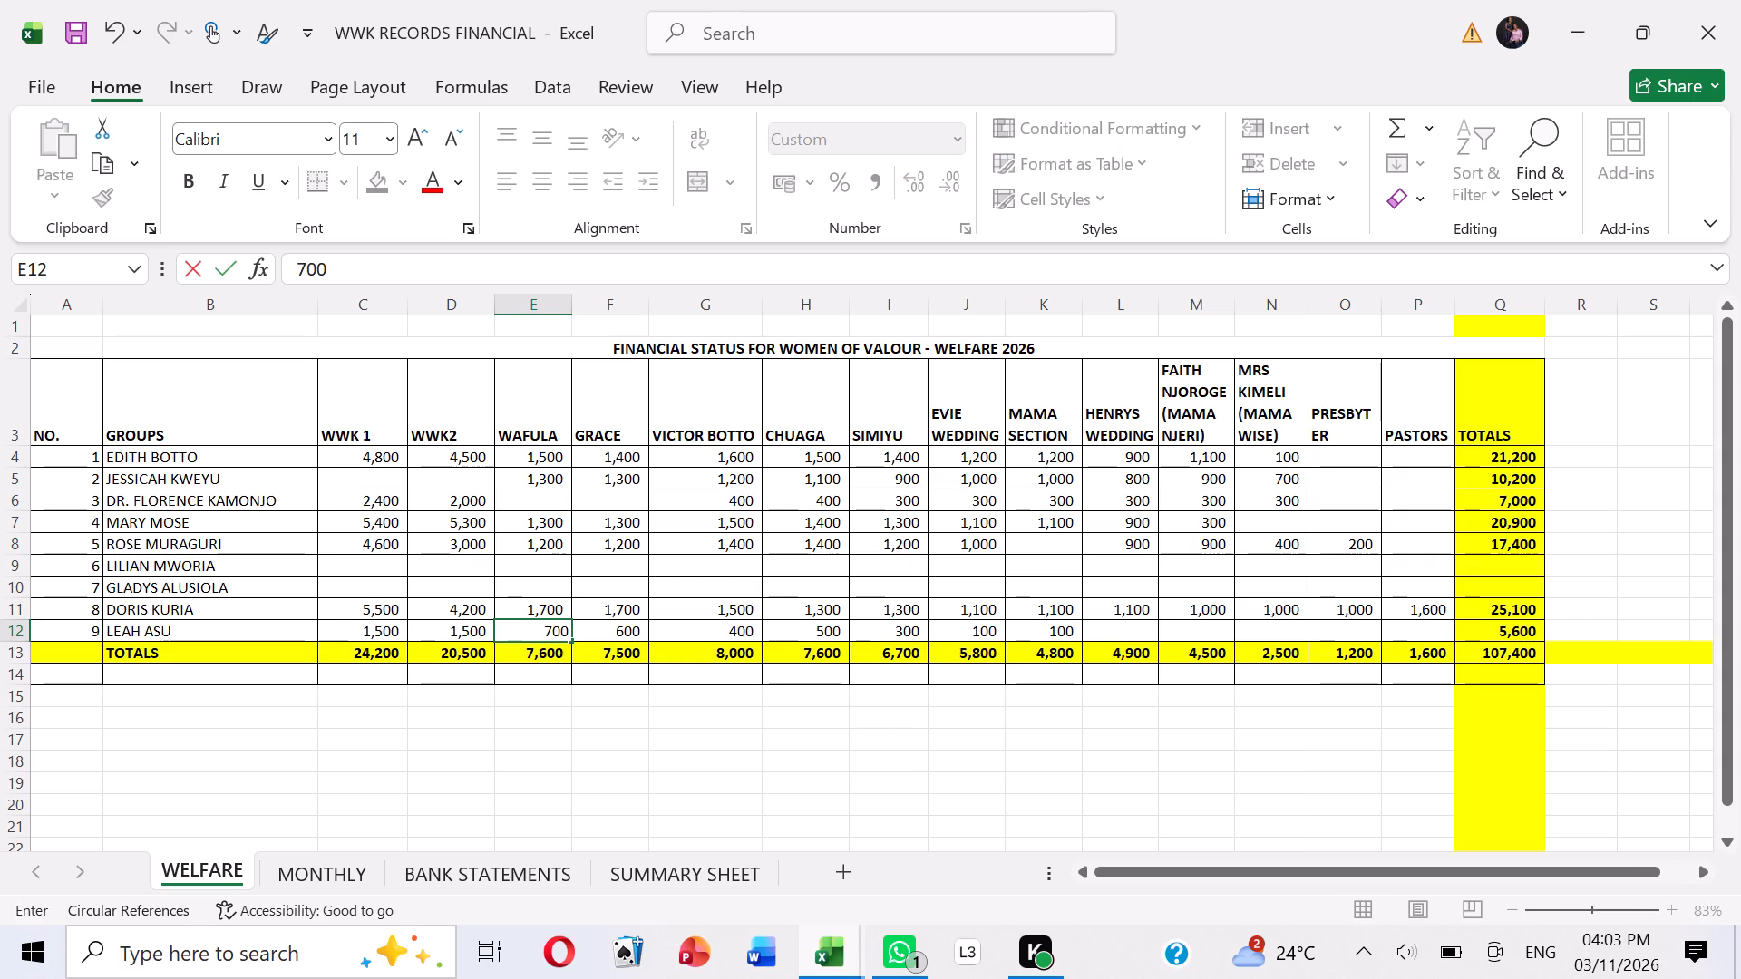
{"action": "key", "text": "Right"}
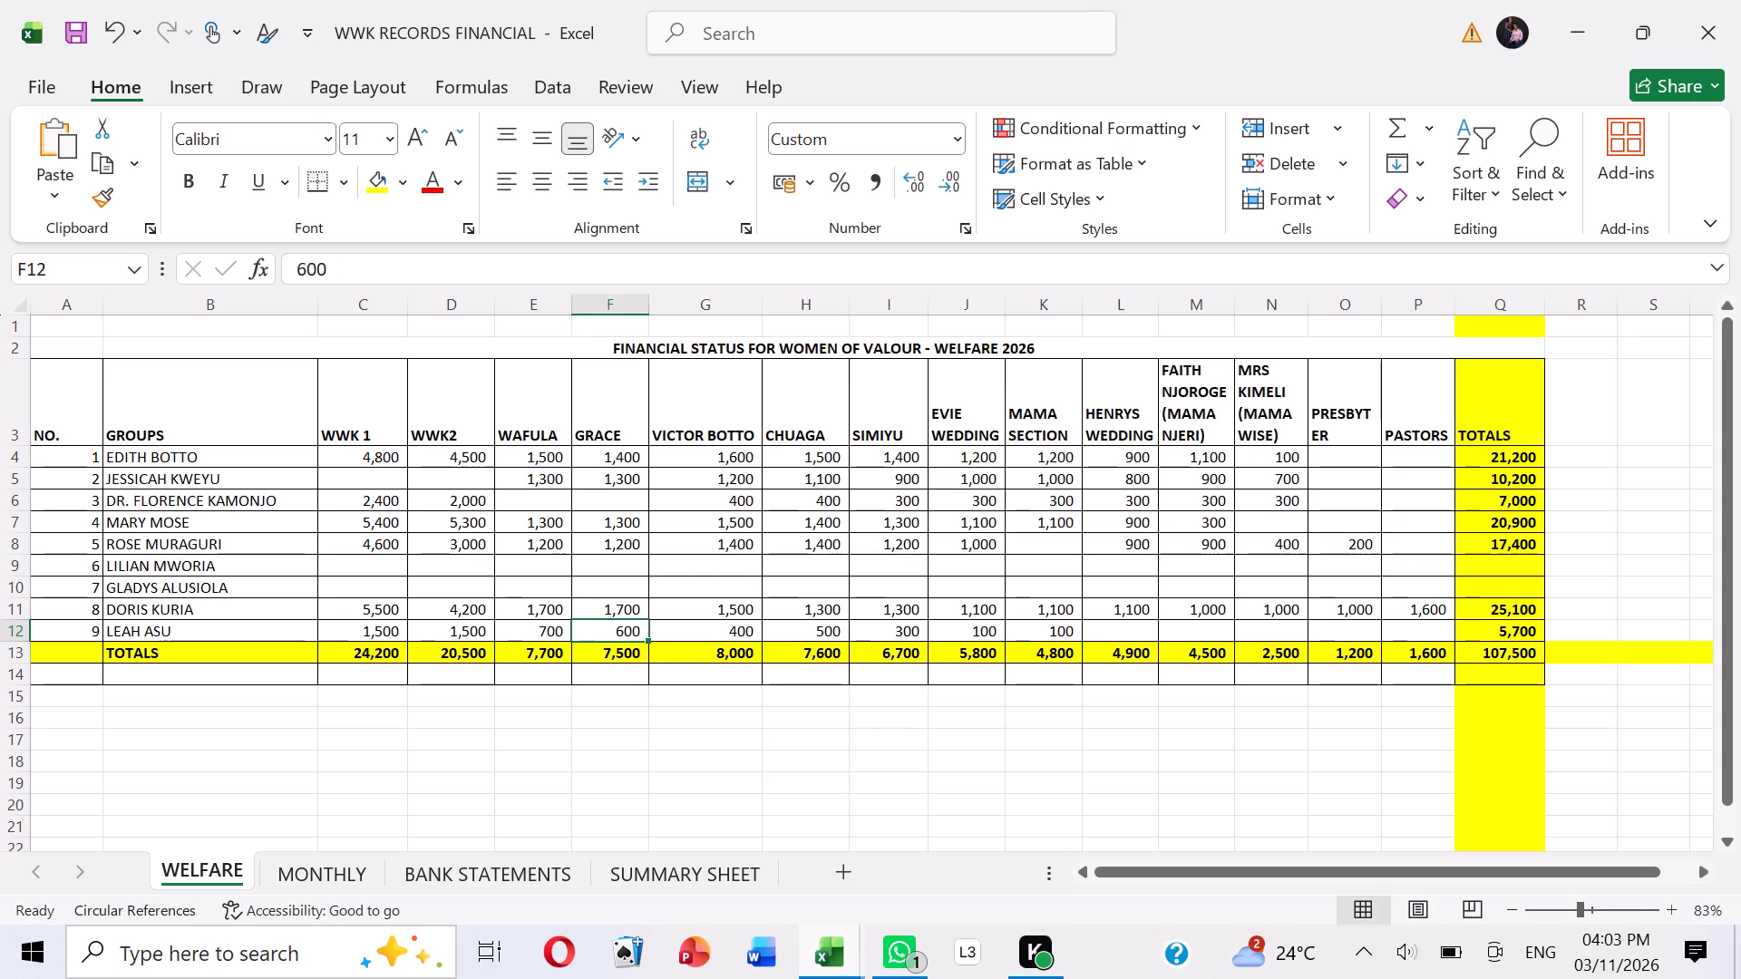
{"action": "key", "text": "Right"}
{"action": "key", "text": "Left"}
{"action": "type", "text": "700"}
{"action": "key", "text": "Right"}
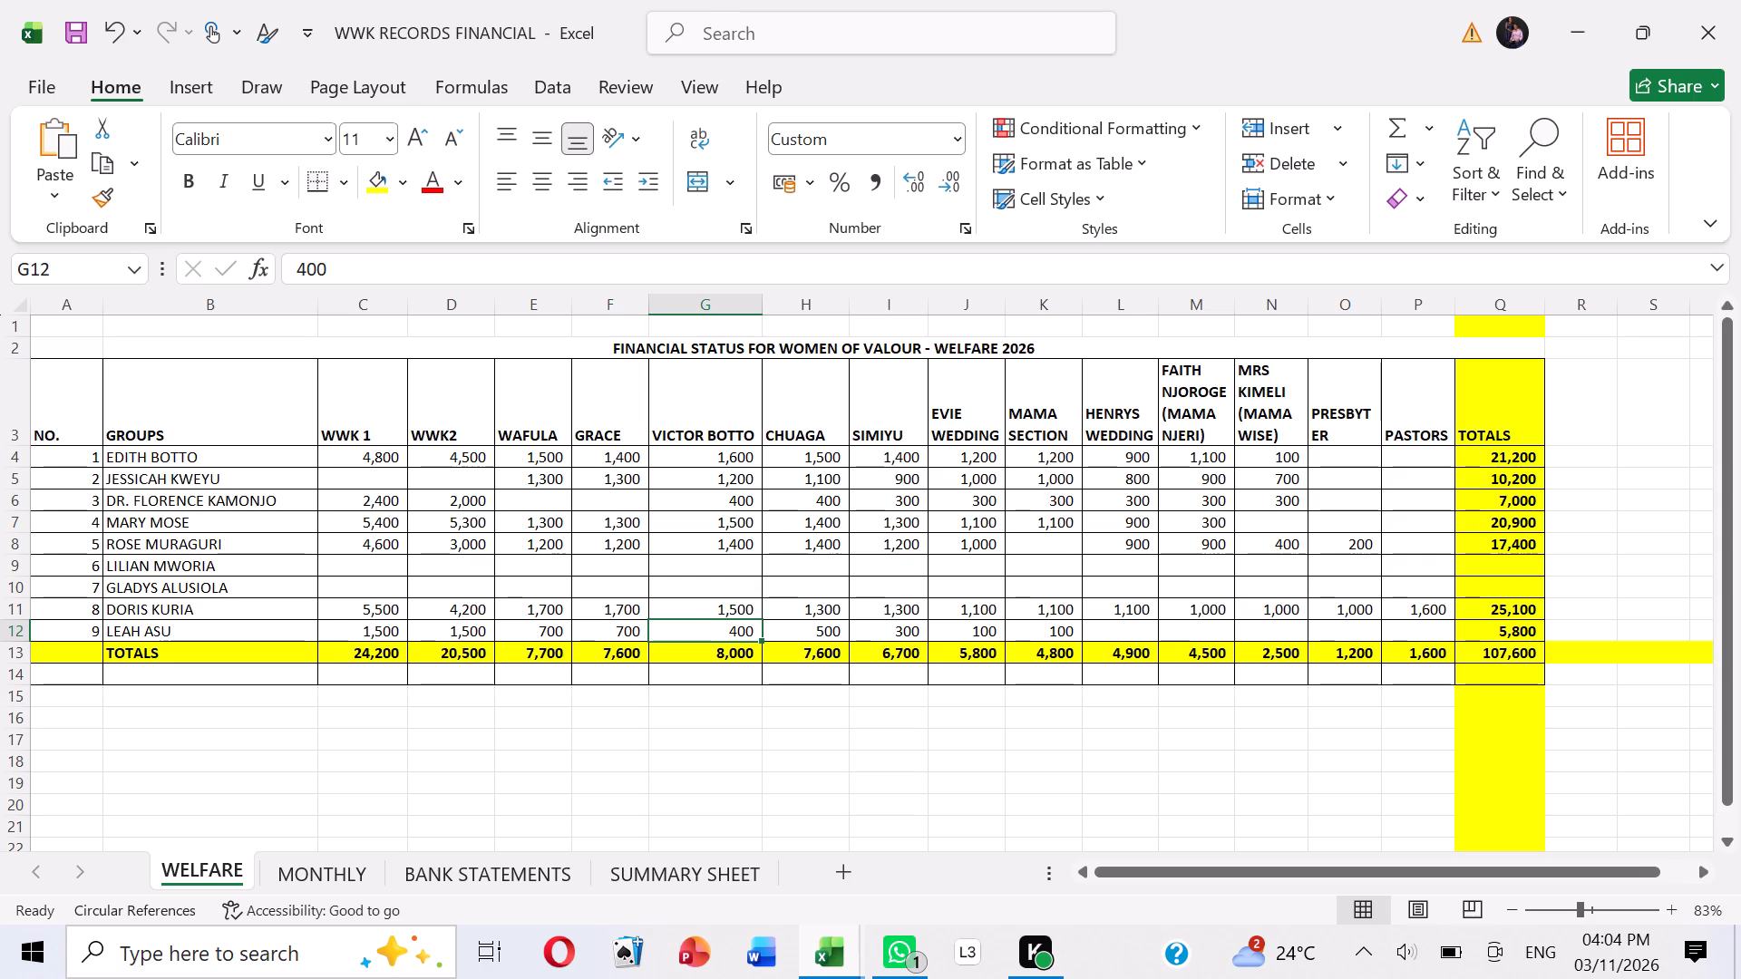
{"action": "type", "text": "600"}
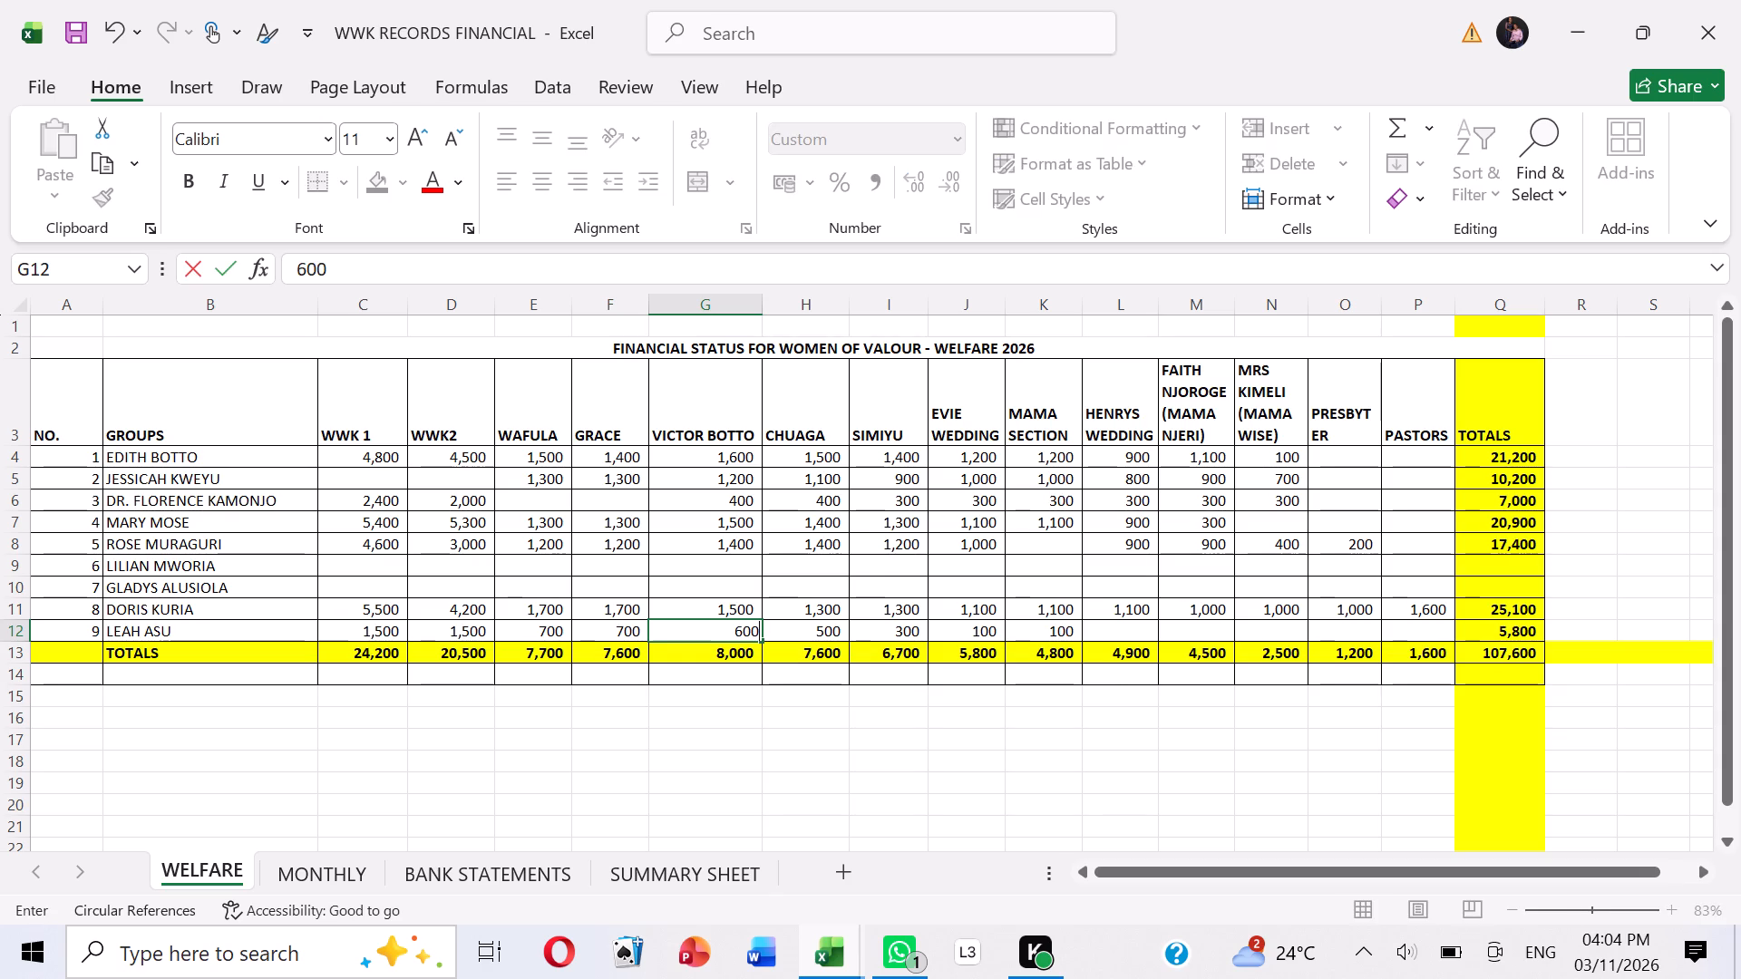
{"action": "key", "text": "Right"}
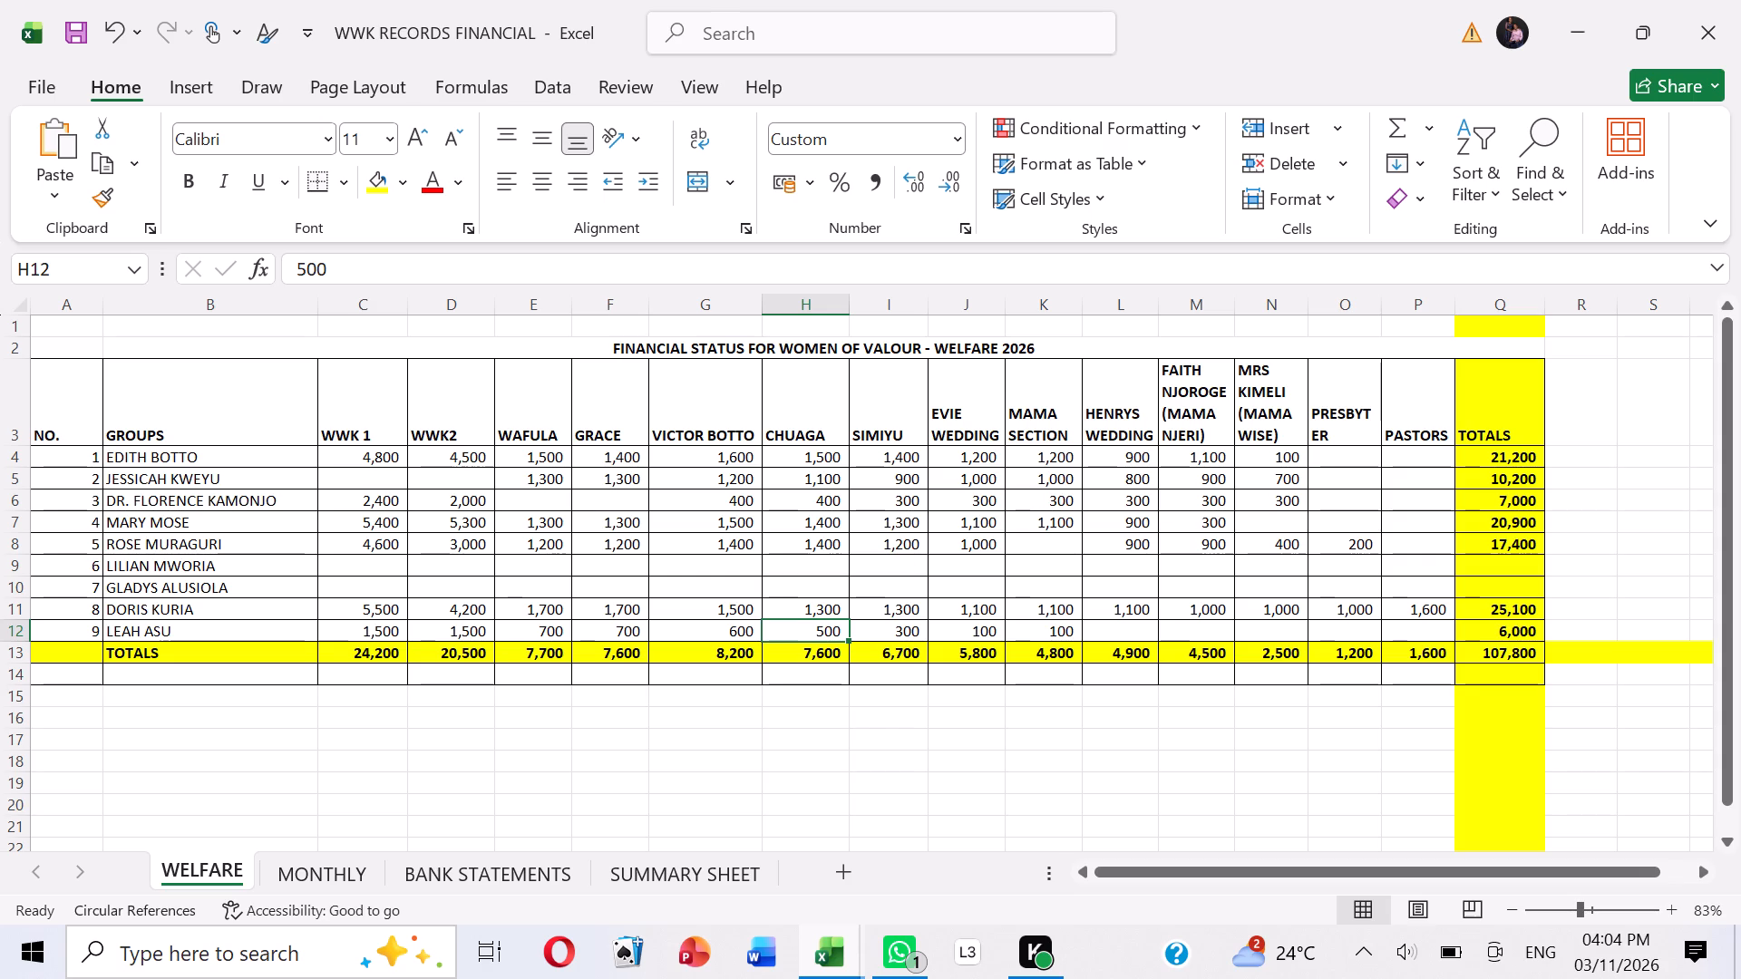
{"action": "left_click", "coordinate": [455, 631]}
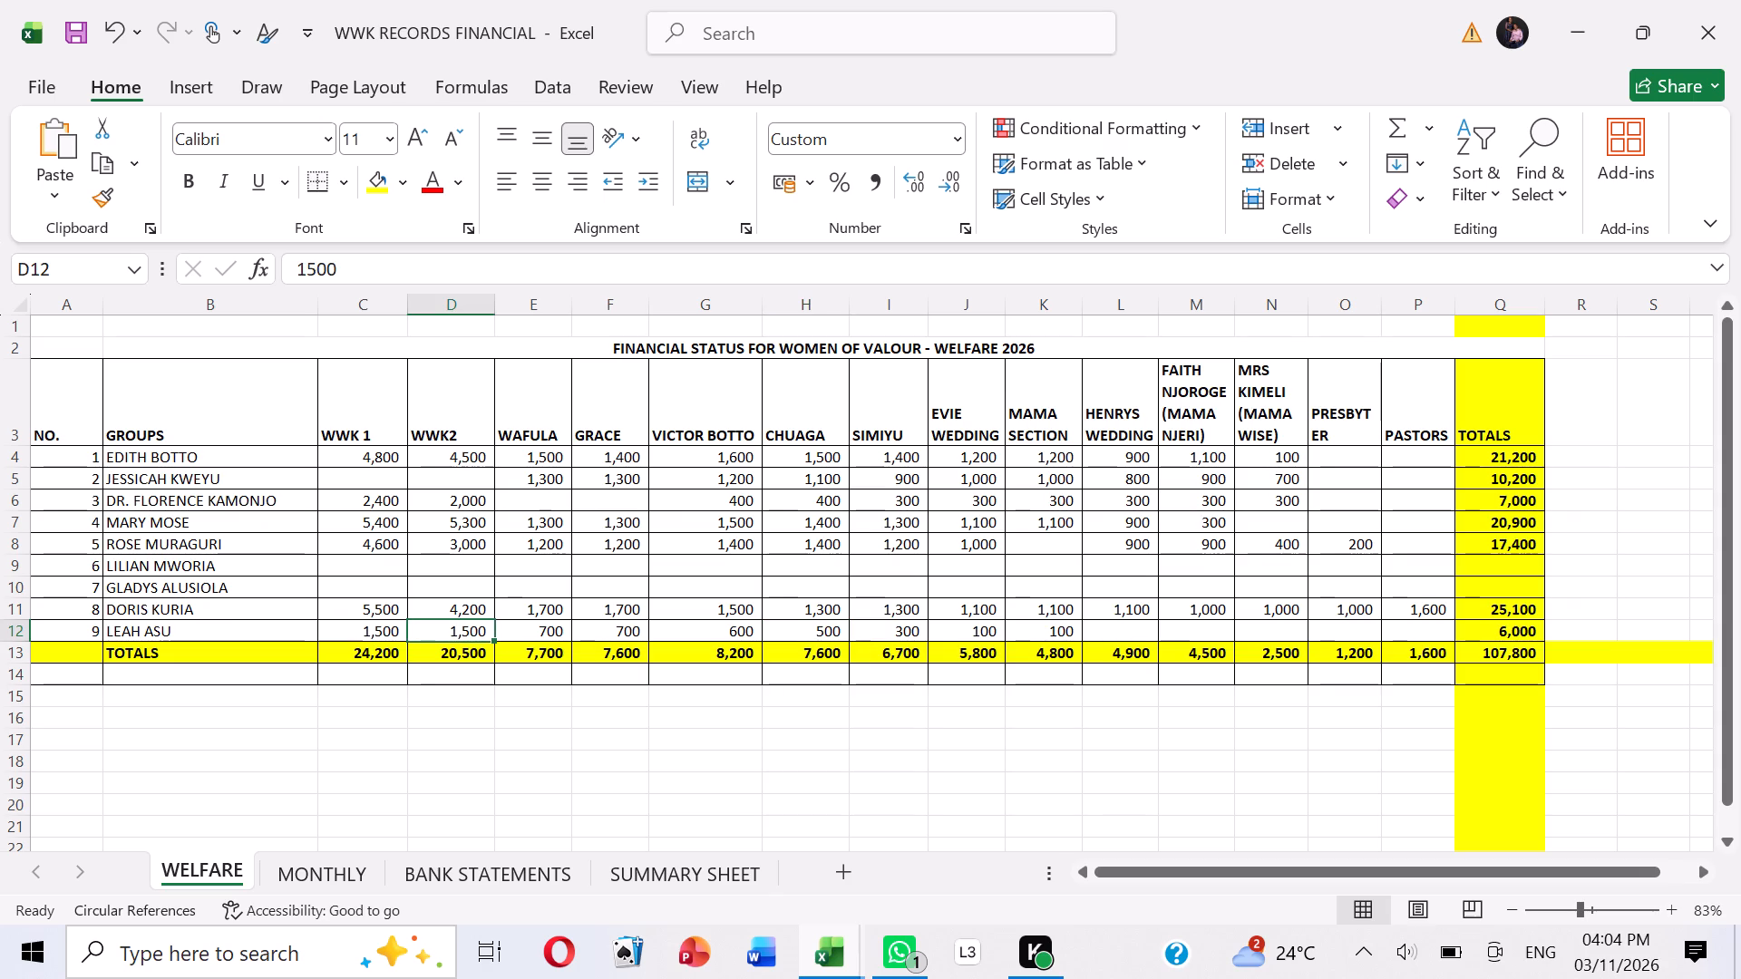
{"action": "type", "text": "1600"}
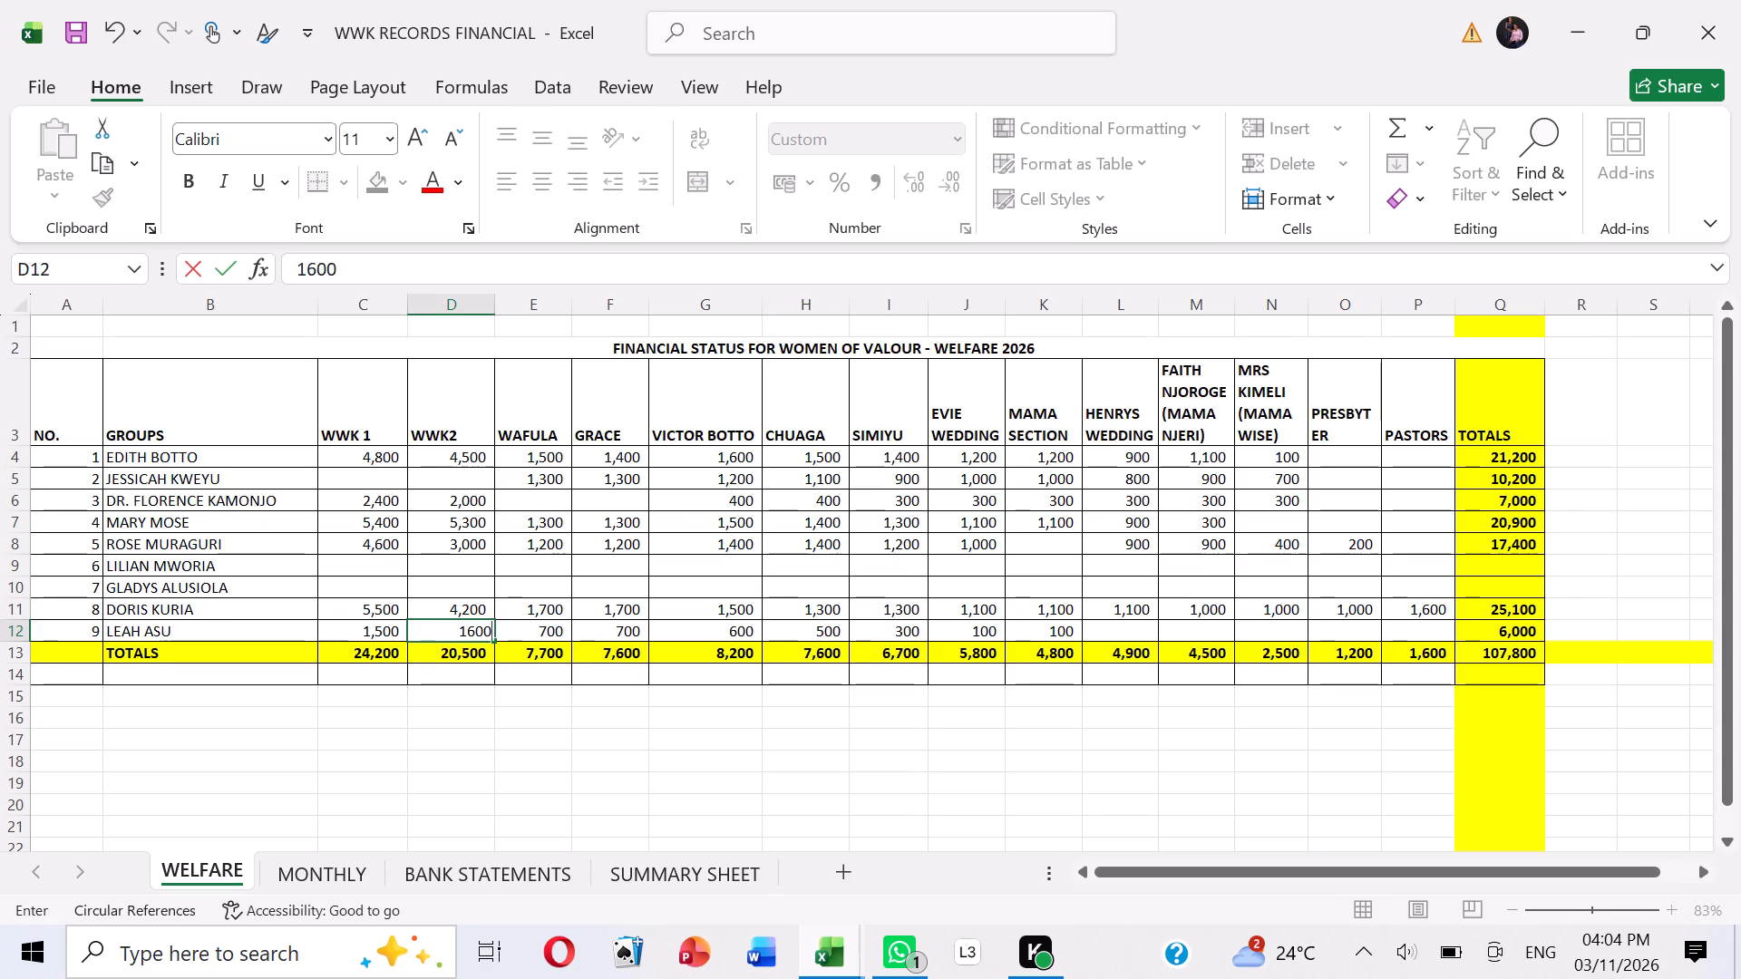
{"action": "left_click", "coordinate": [586, 669]}
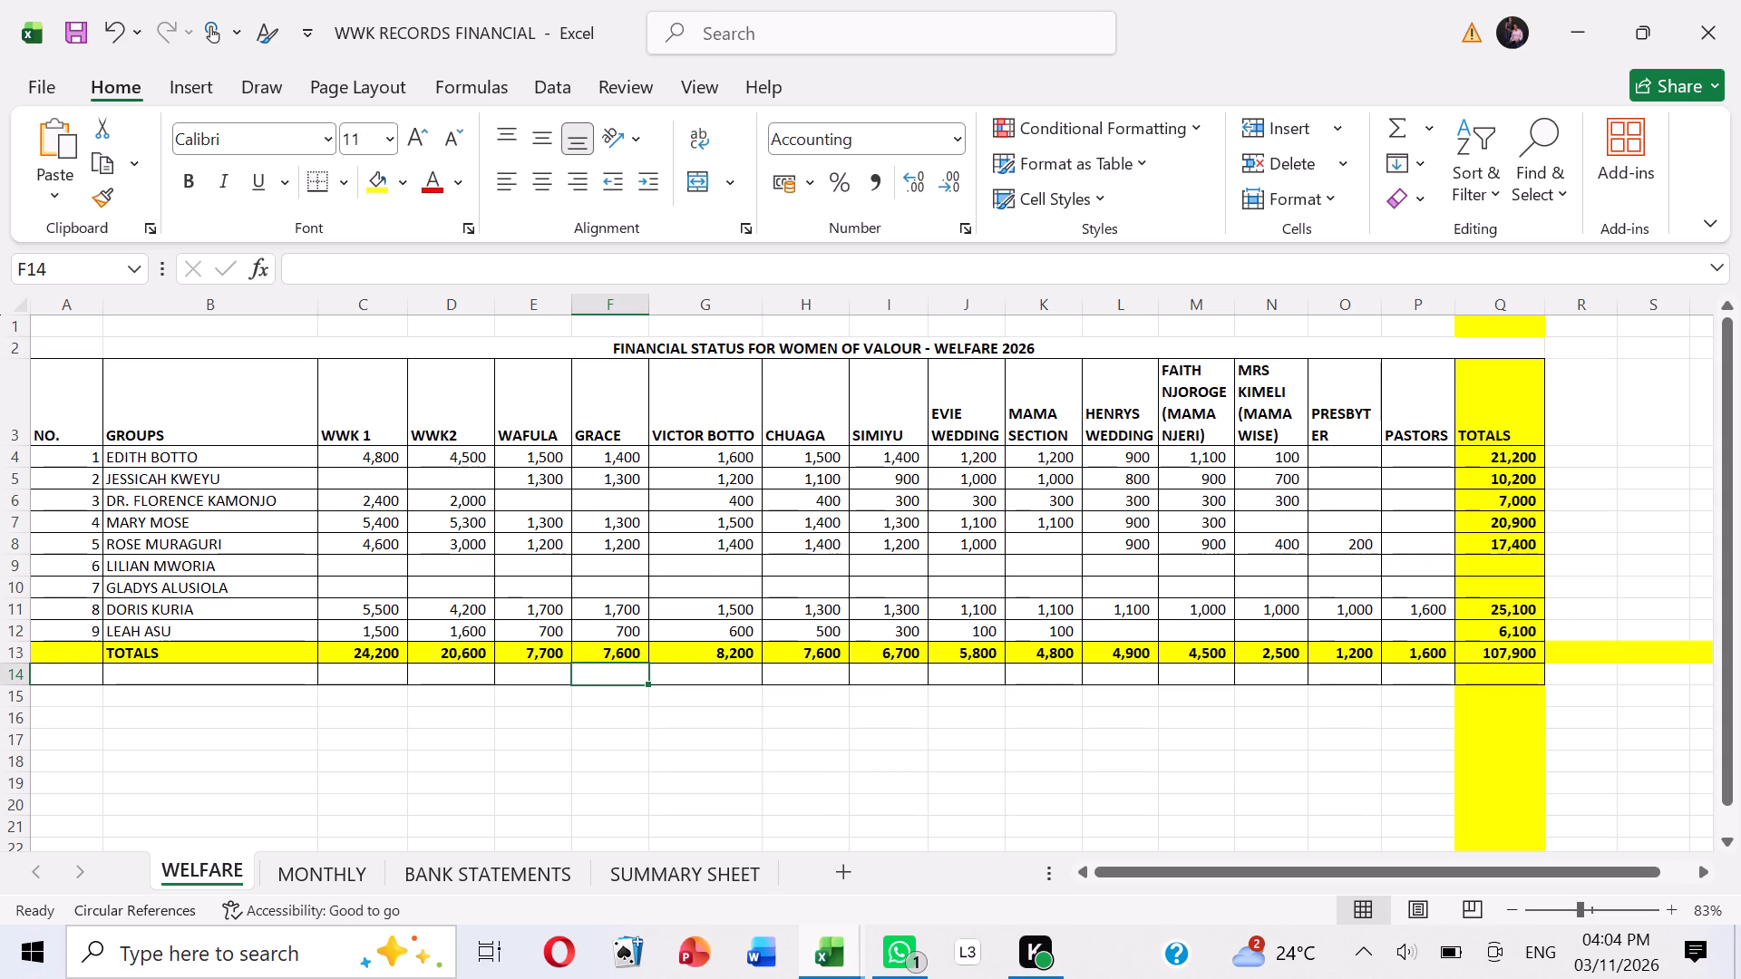
In row 12 of the WELFARE sheet, set CHUAGA to 600 and SIMIYU to 400.
{"action": "left_click", "coordinate": [1064, 625]}
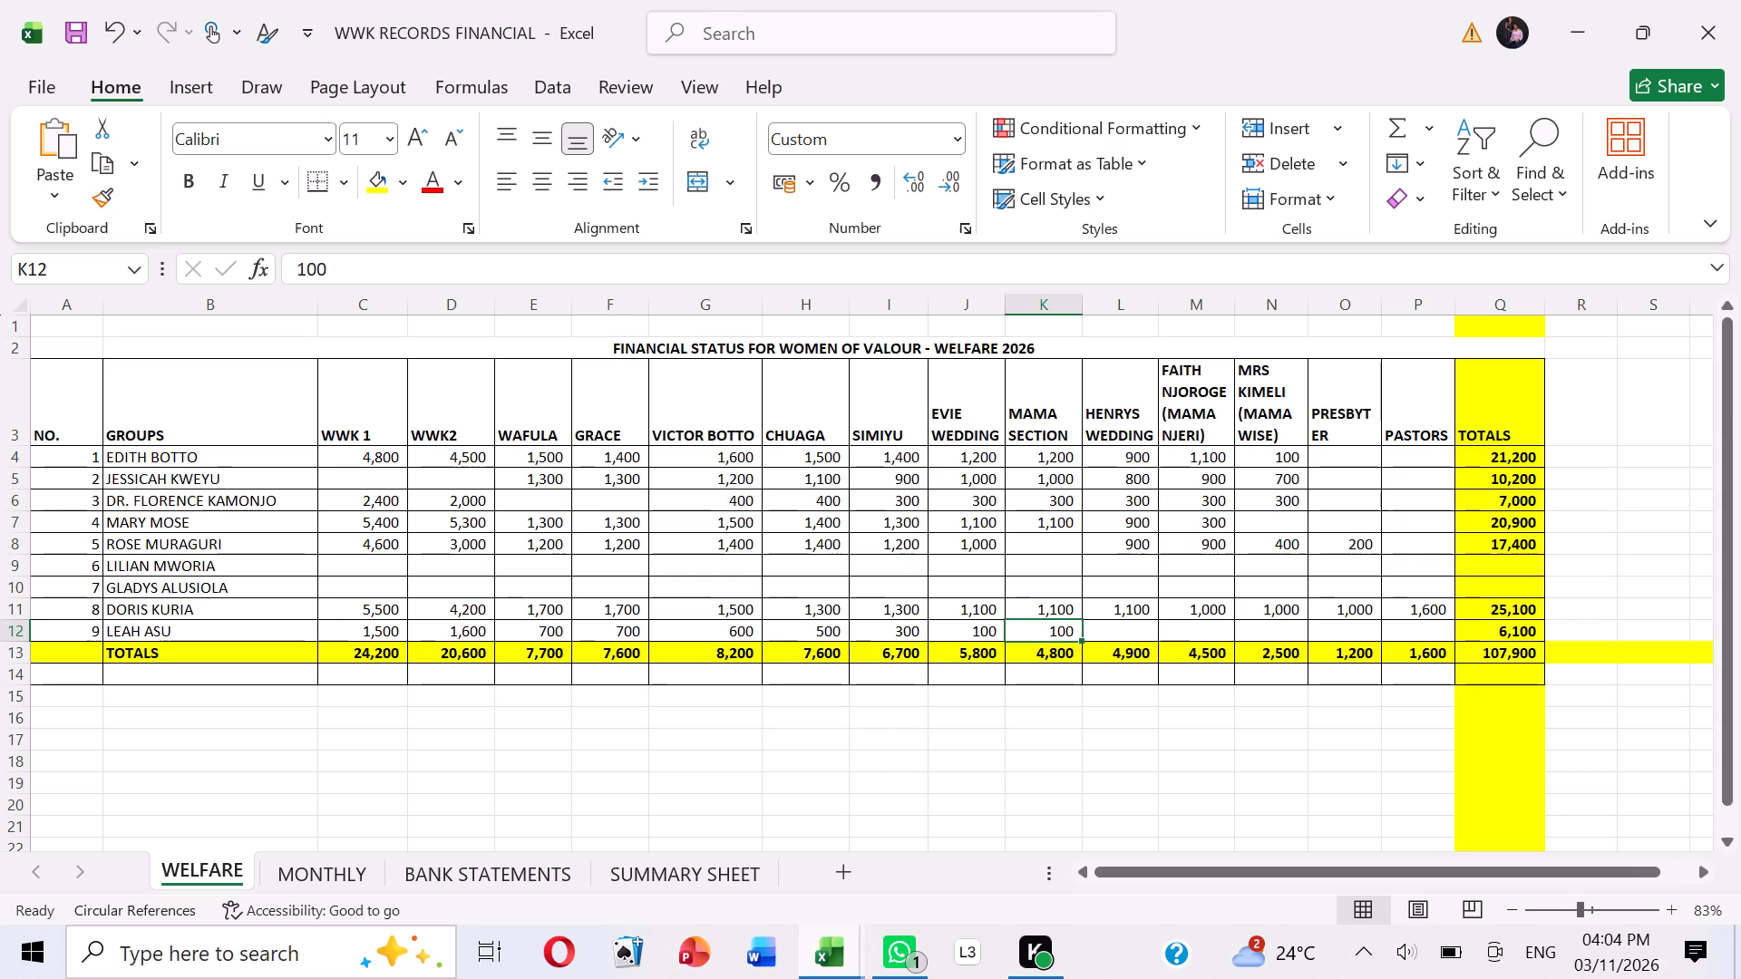
{"action": "left_click", "coordinate": [970, 706]}
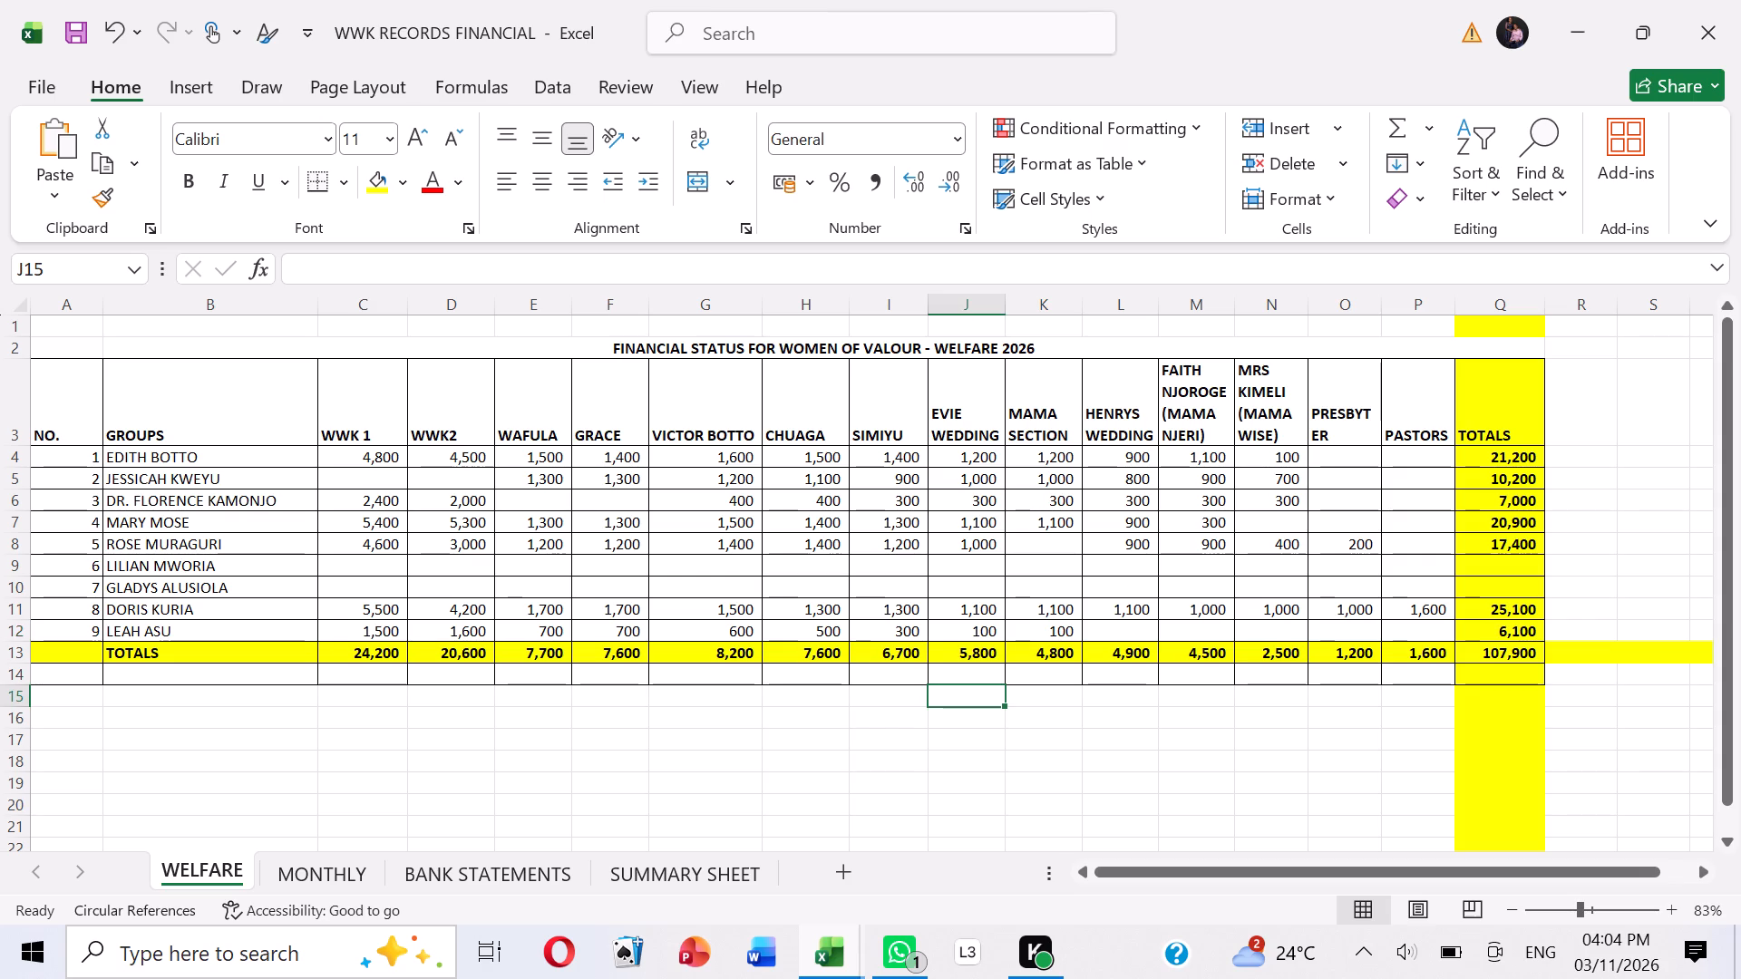
{"action": "left_click", "coordinate": [744, 625]}
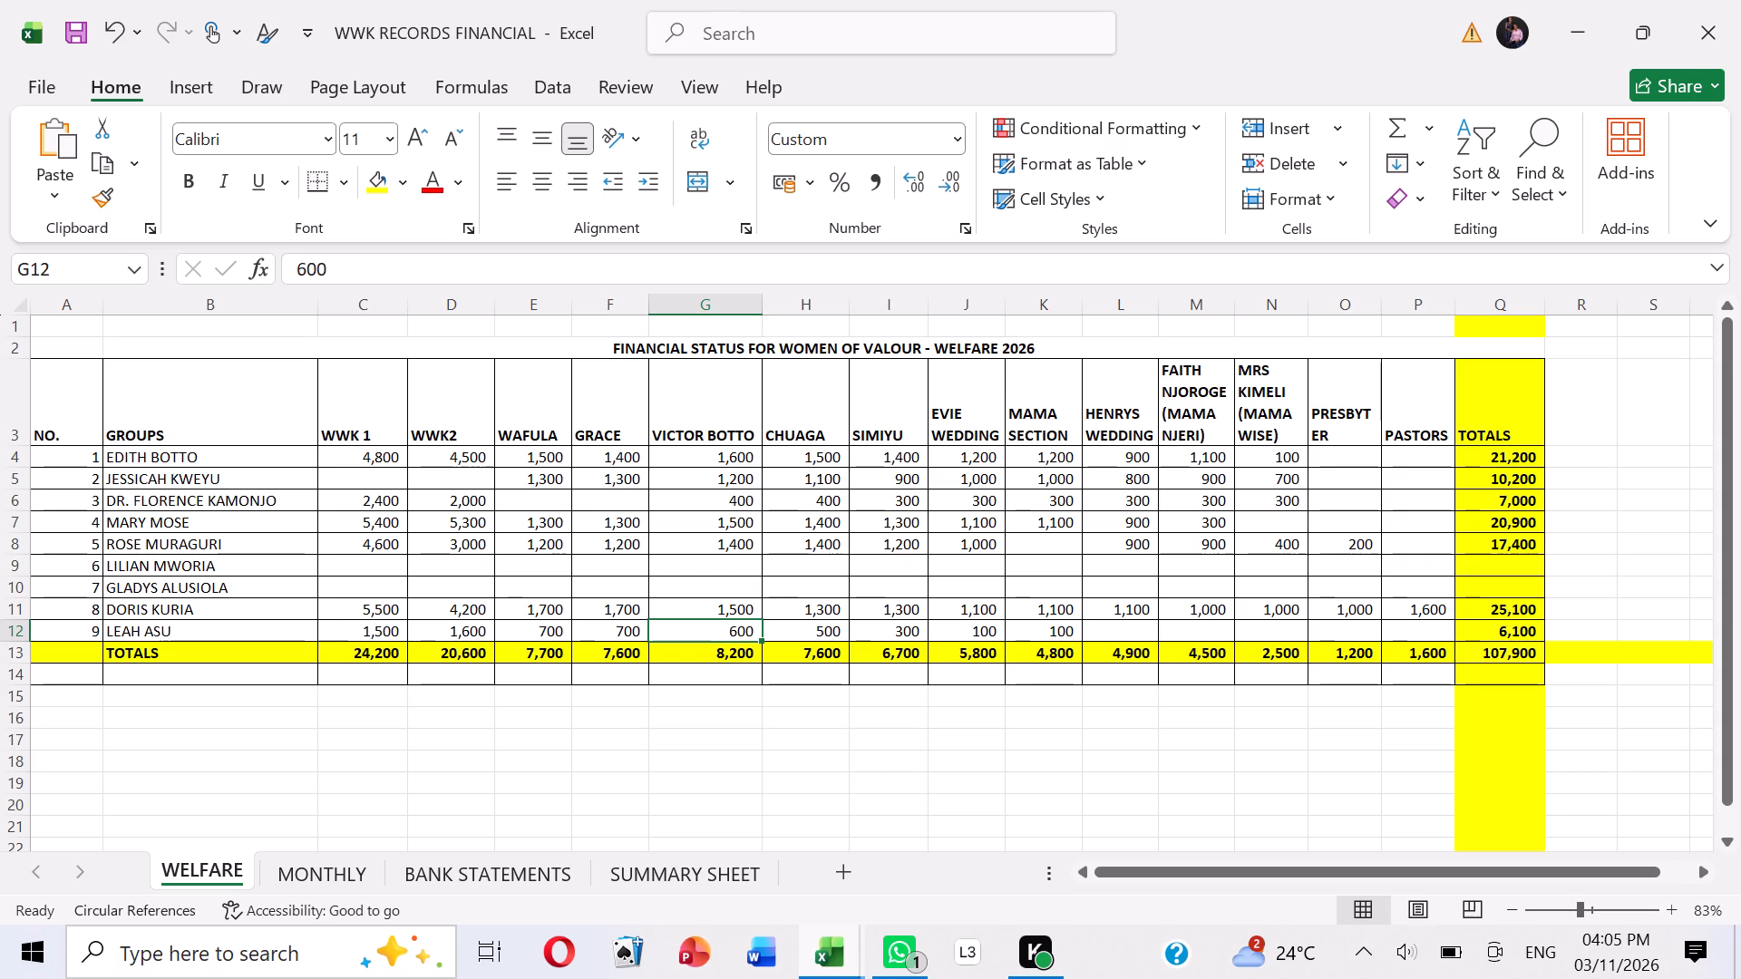
{"action": "left_click", "coordinate": [820, 632]}
{"action": "left_click", "coordinate": [753, 637]}
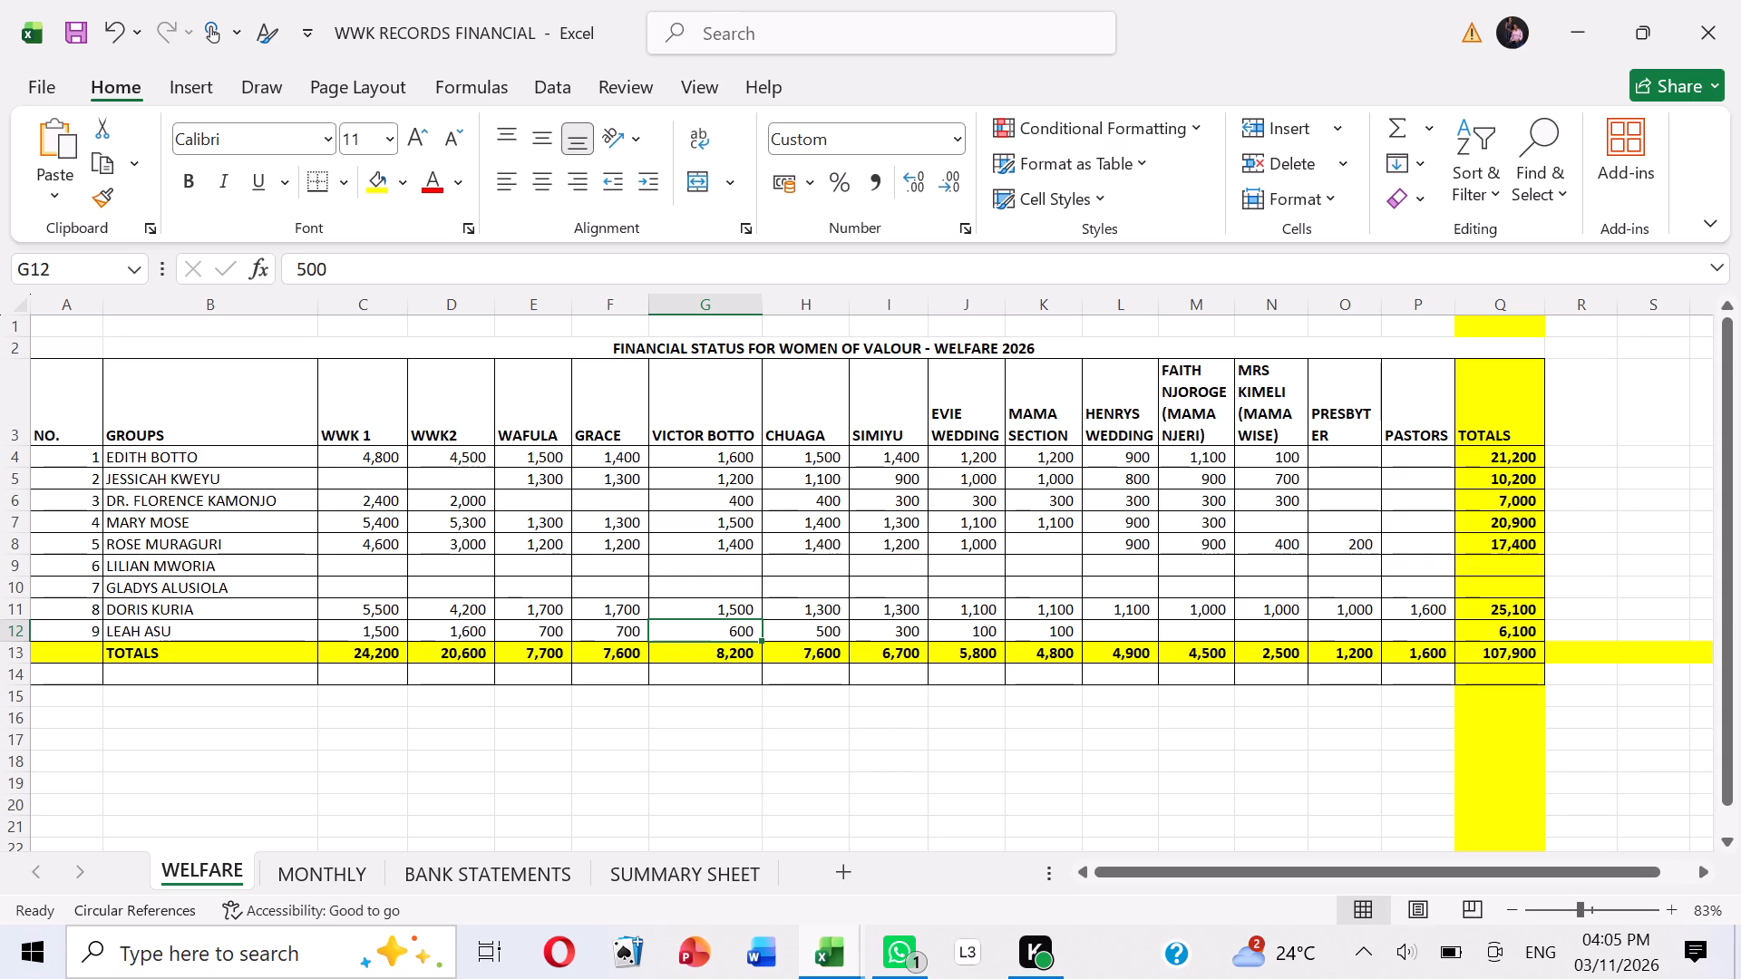
{"action": "left_click", "coordinate": [811, 629]}
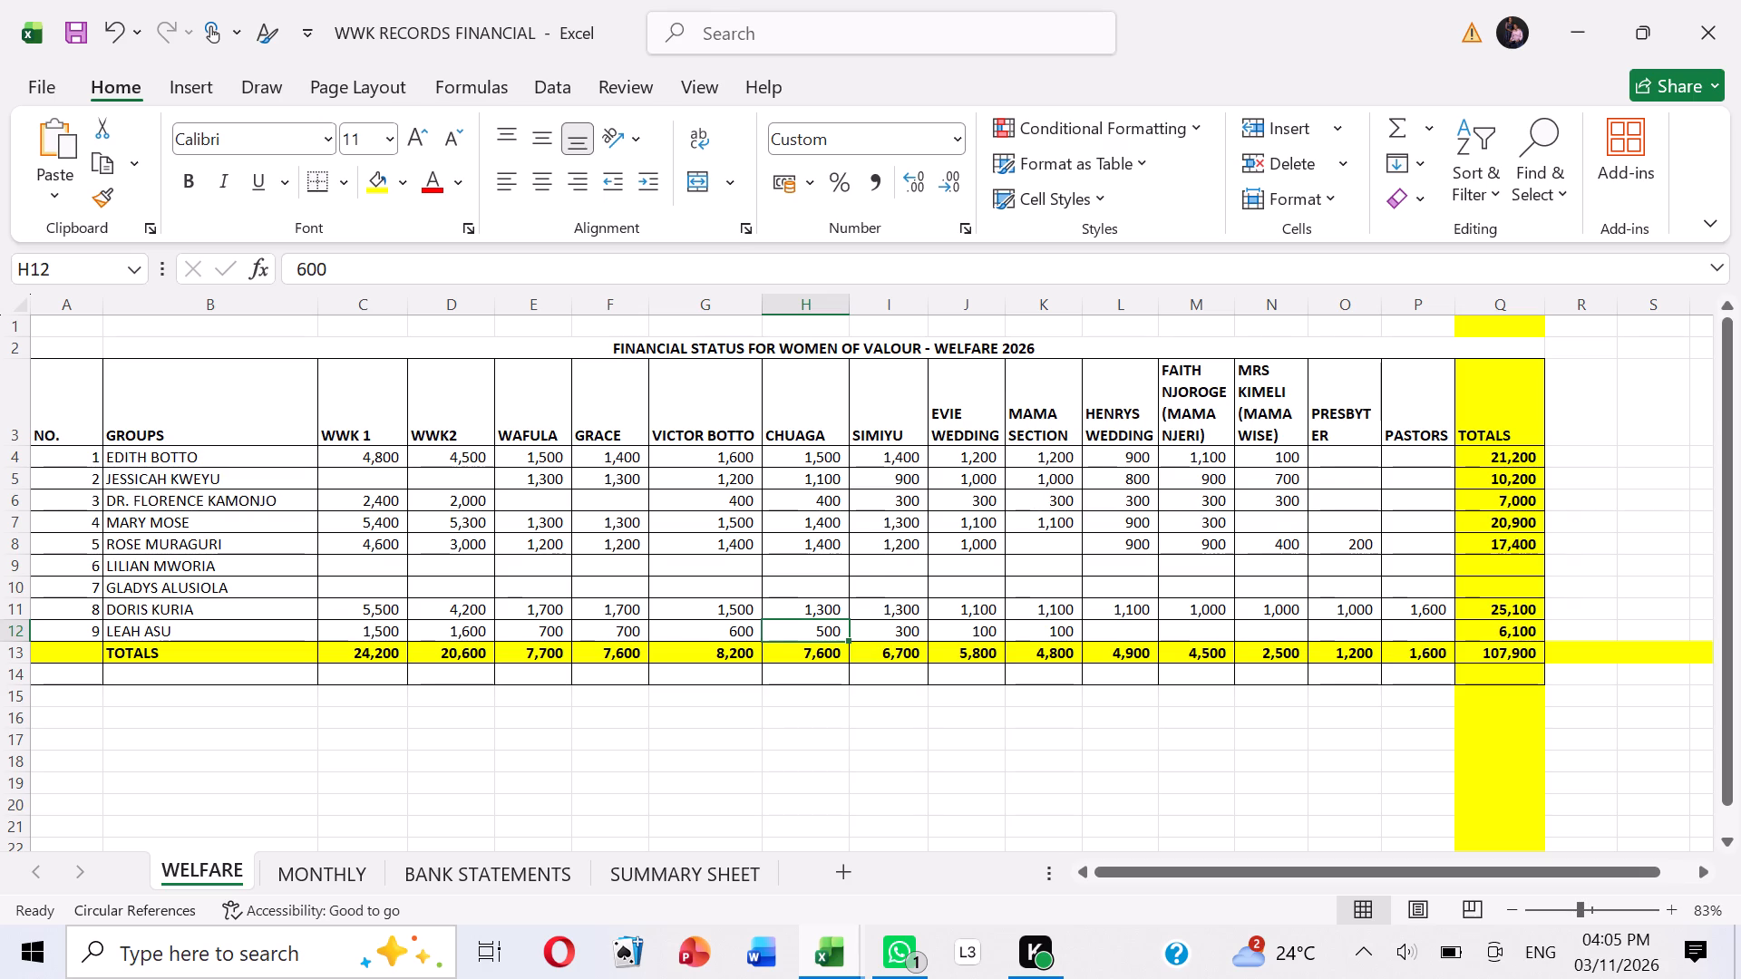
{"action": "type", "text": "600"}
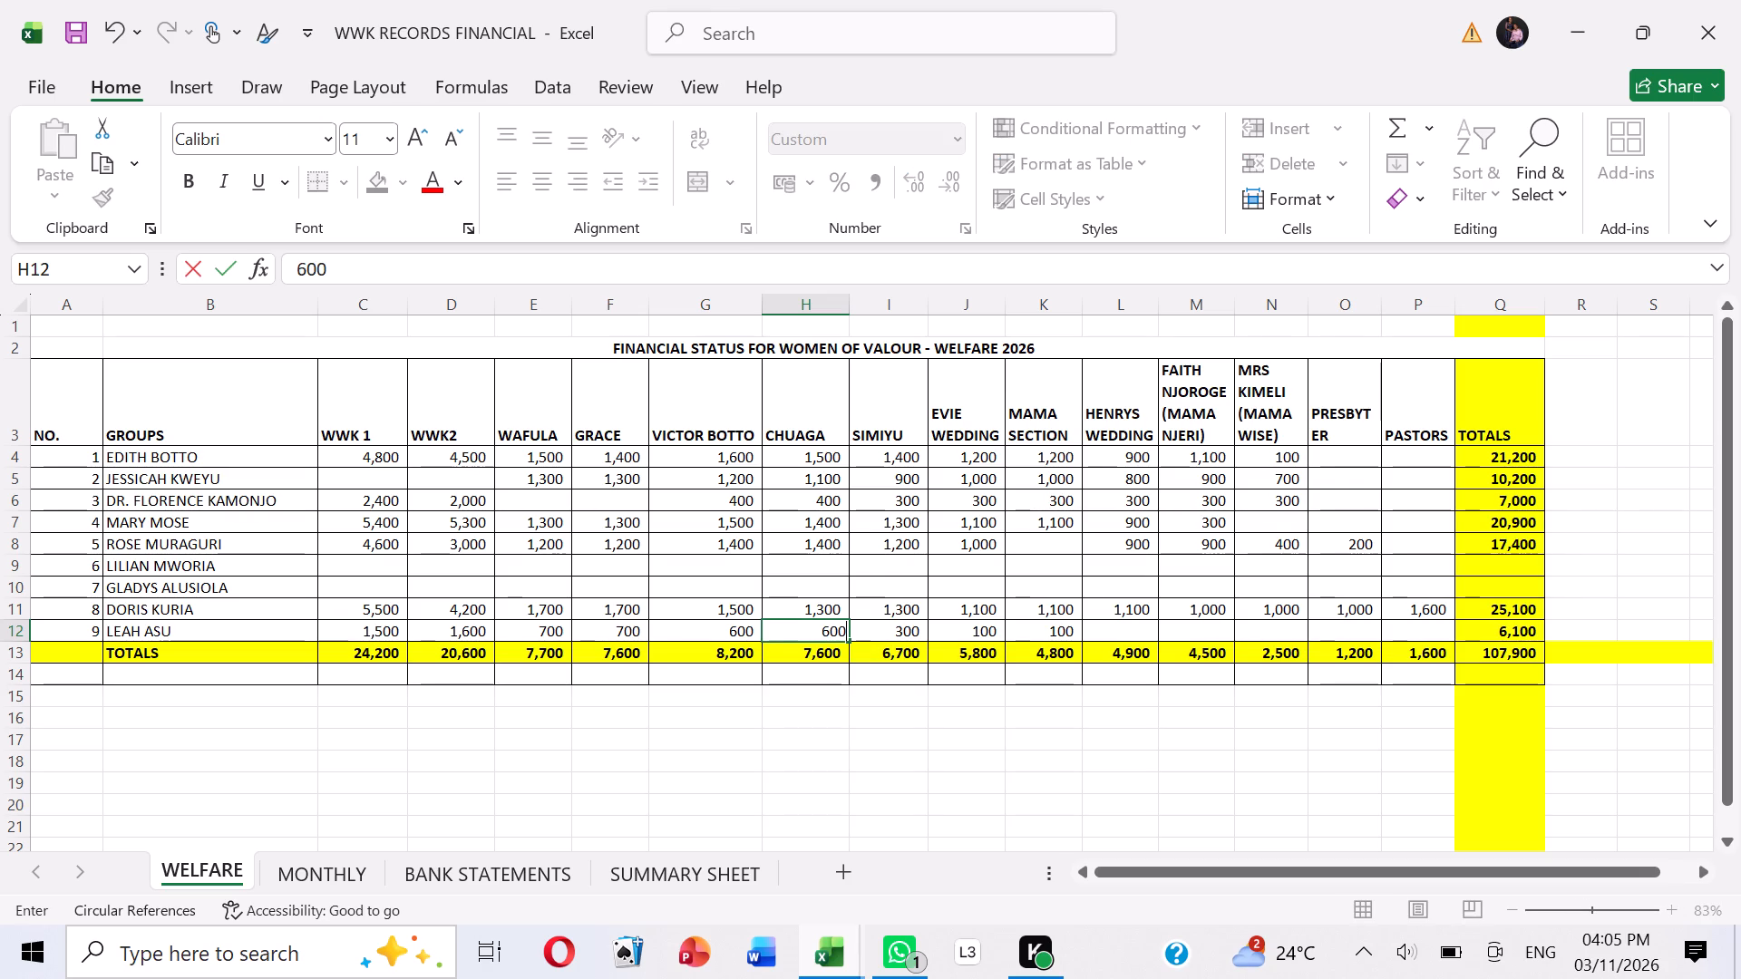
{"action": "left_click", "coordinate": [901, 624]}
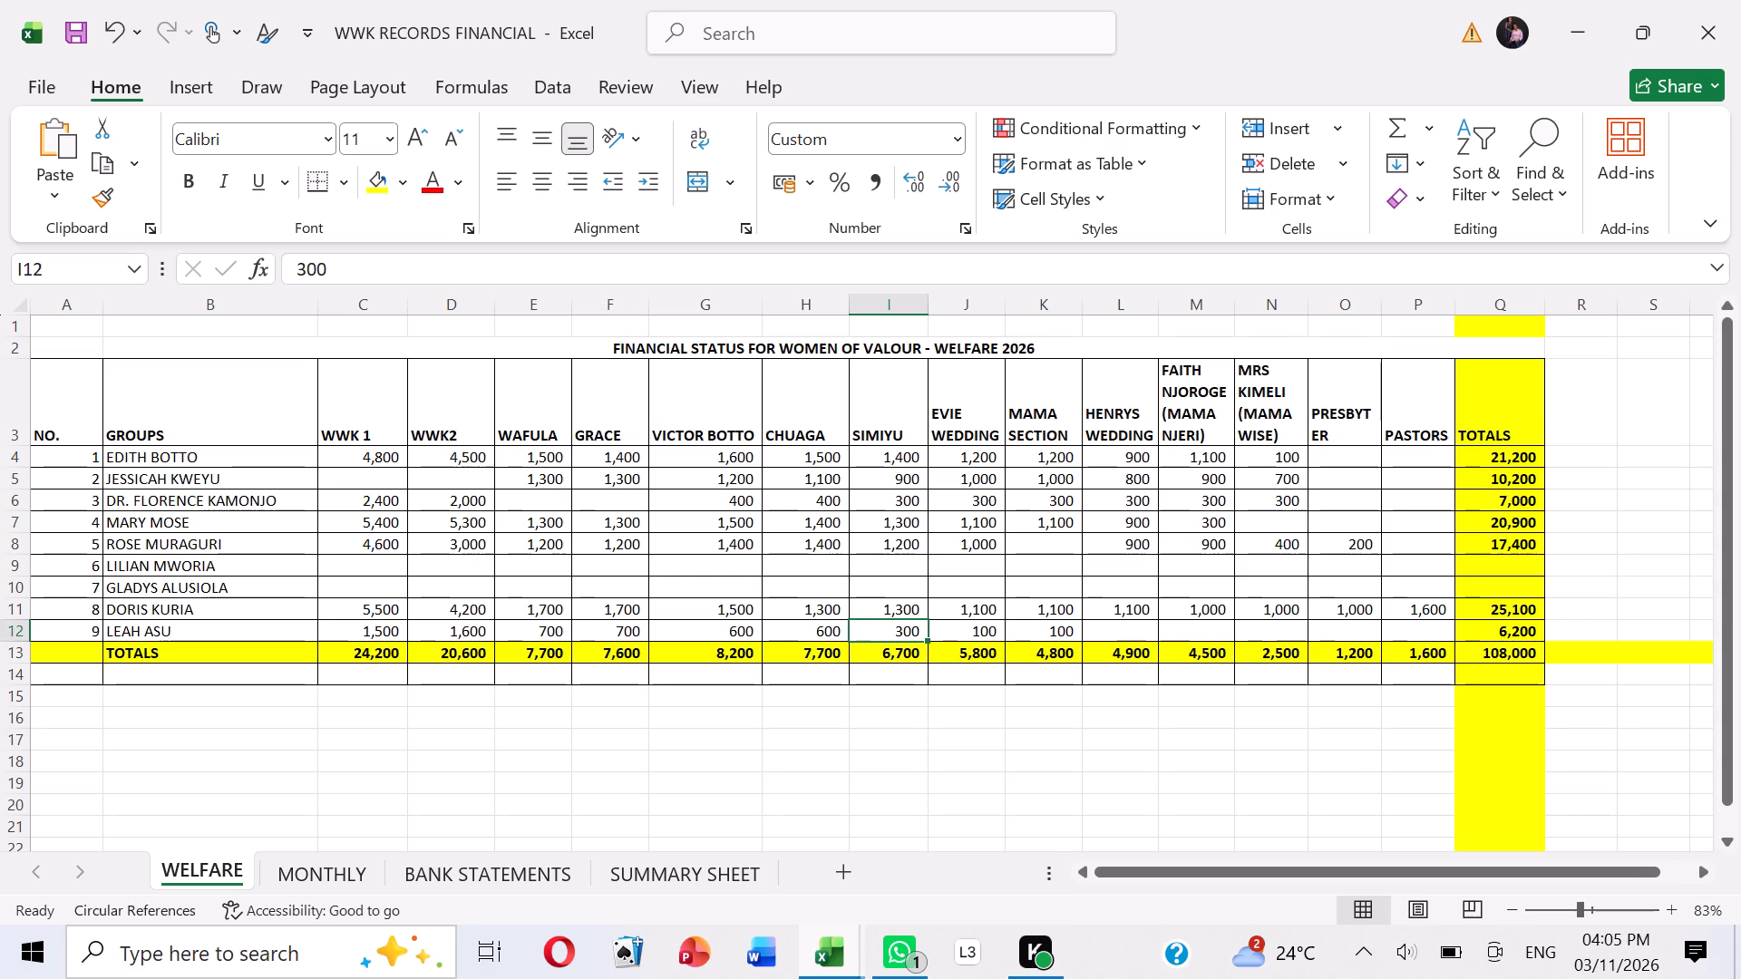
{"action": "type", "text": "400"}
{"action": "key", "text": "Right"}
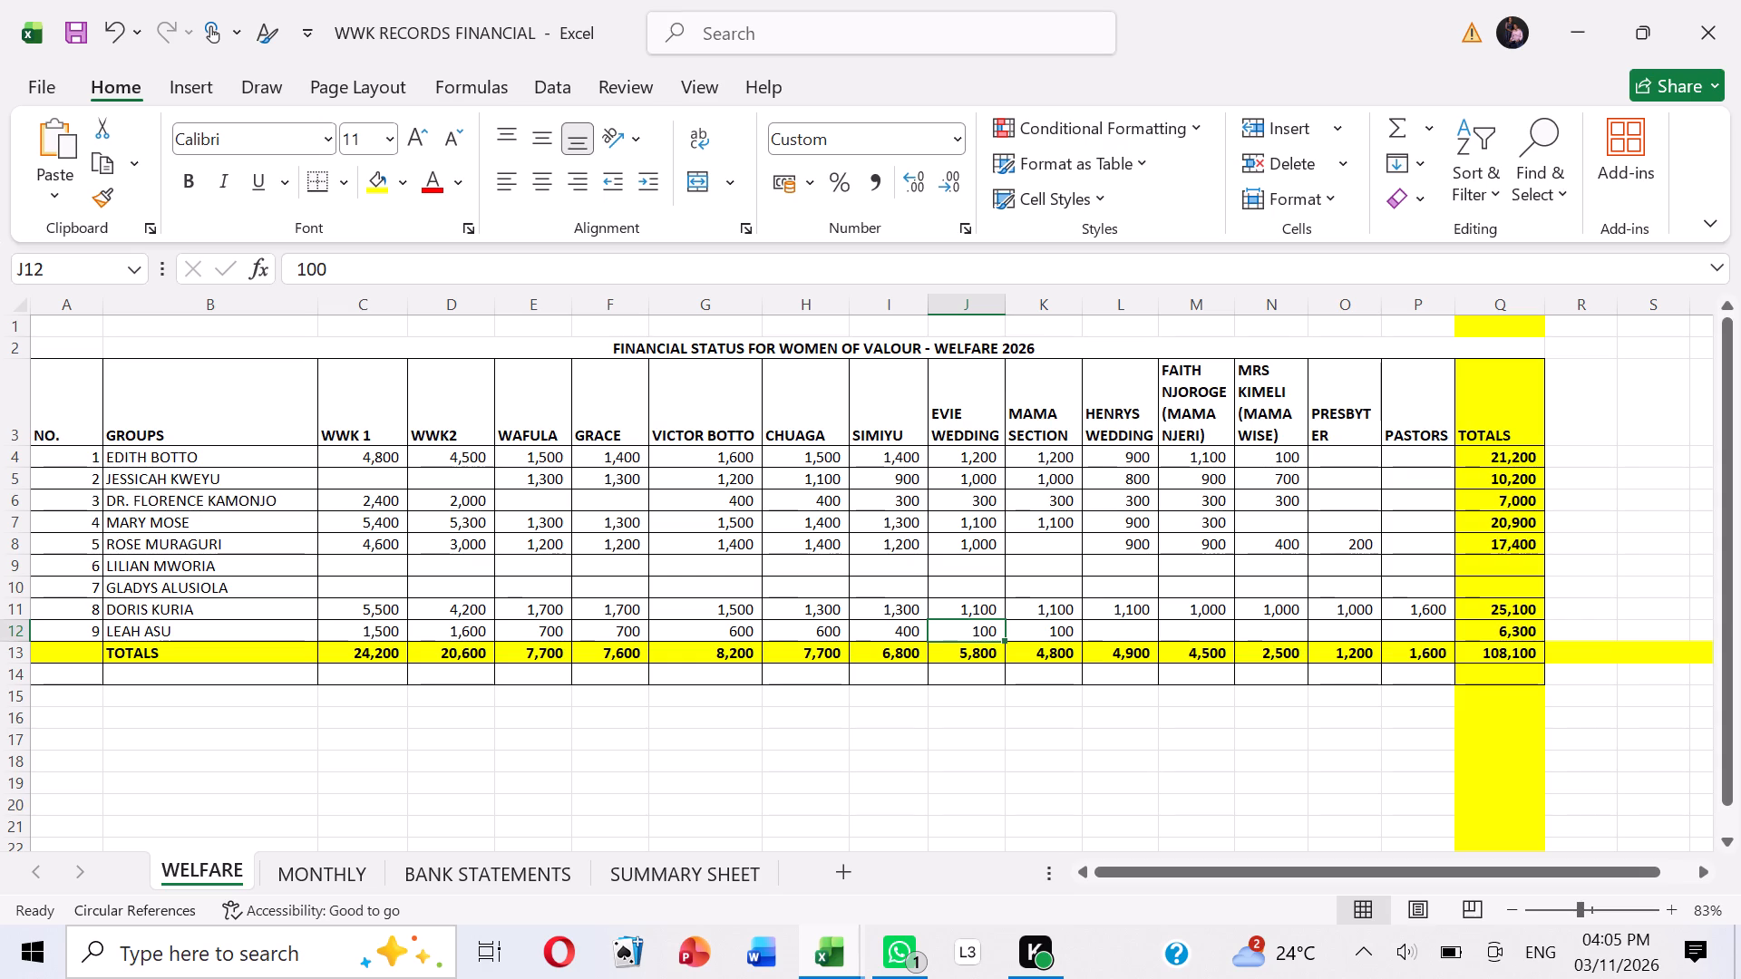
In row 12 of the WELFARE sheet, set EVIE WEDDING to 500, MAMA SECTION to 400, HENRYS WEDDING to 200 and MAMA NJERI to 300.
{"action": "type", "text": "500"}
{"action": "key", "text": "Right"}
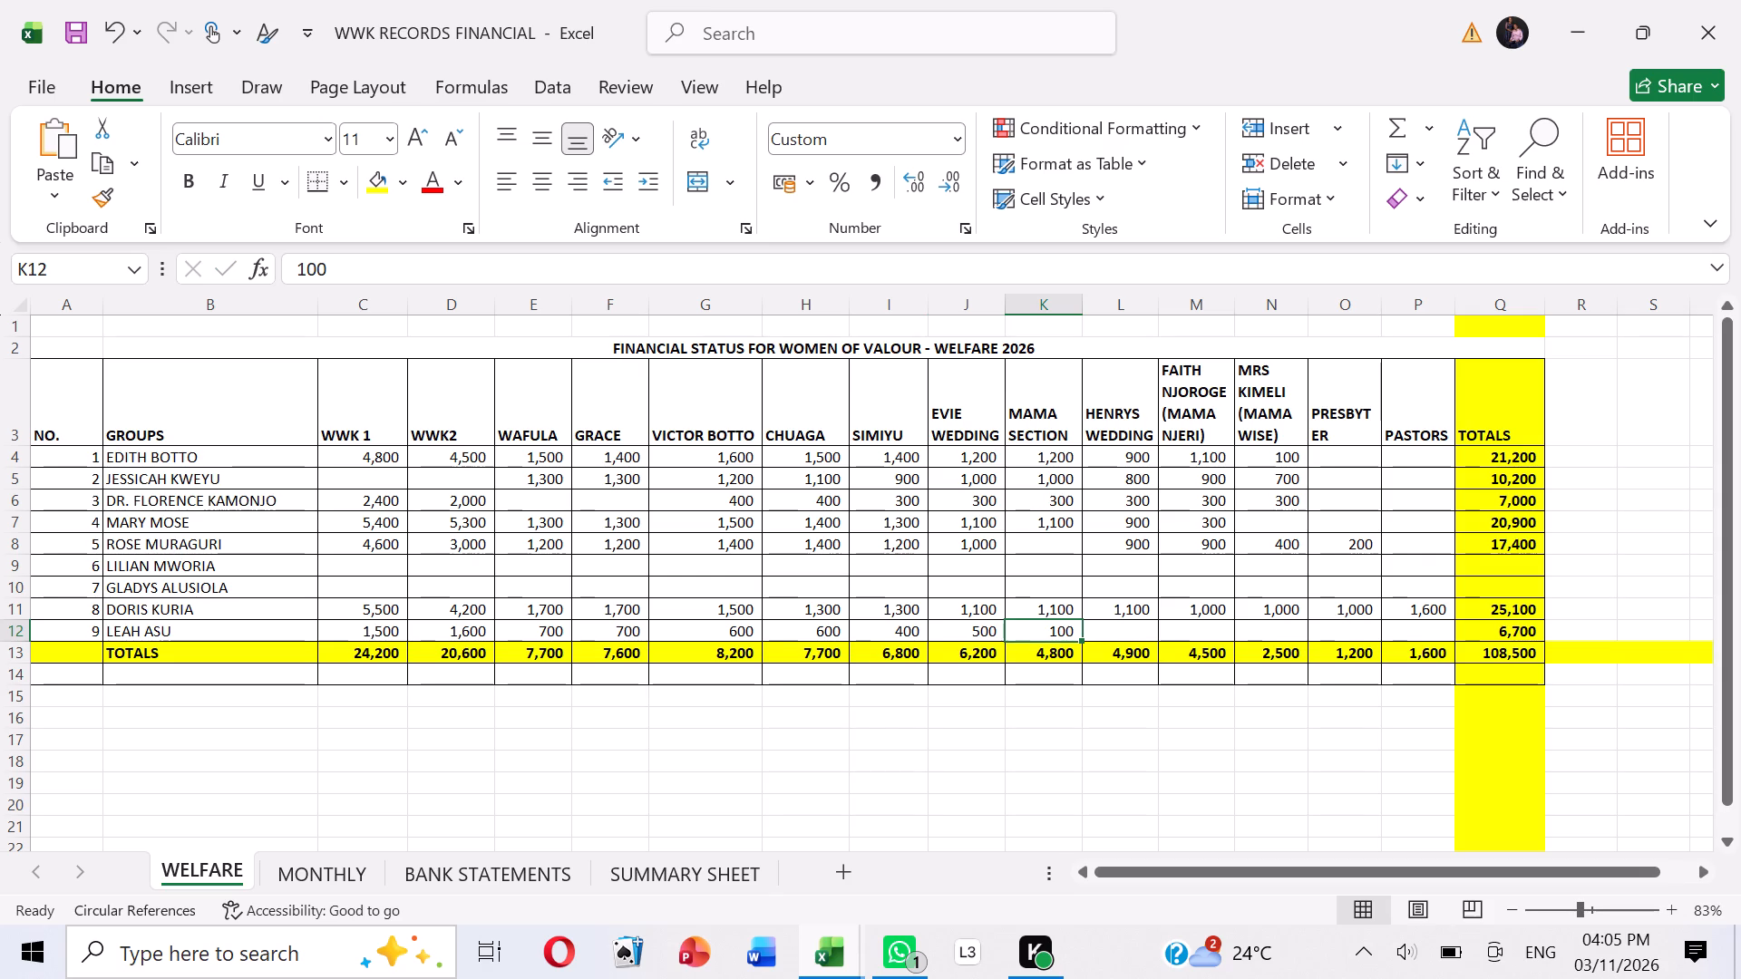
{"action": "type", "text": "400"}
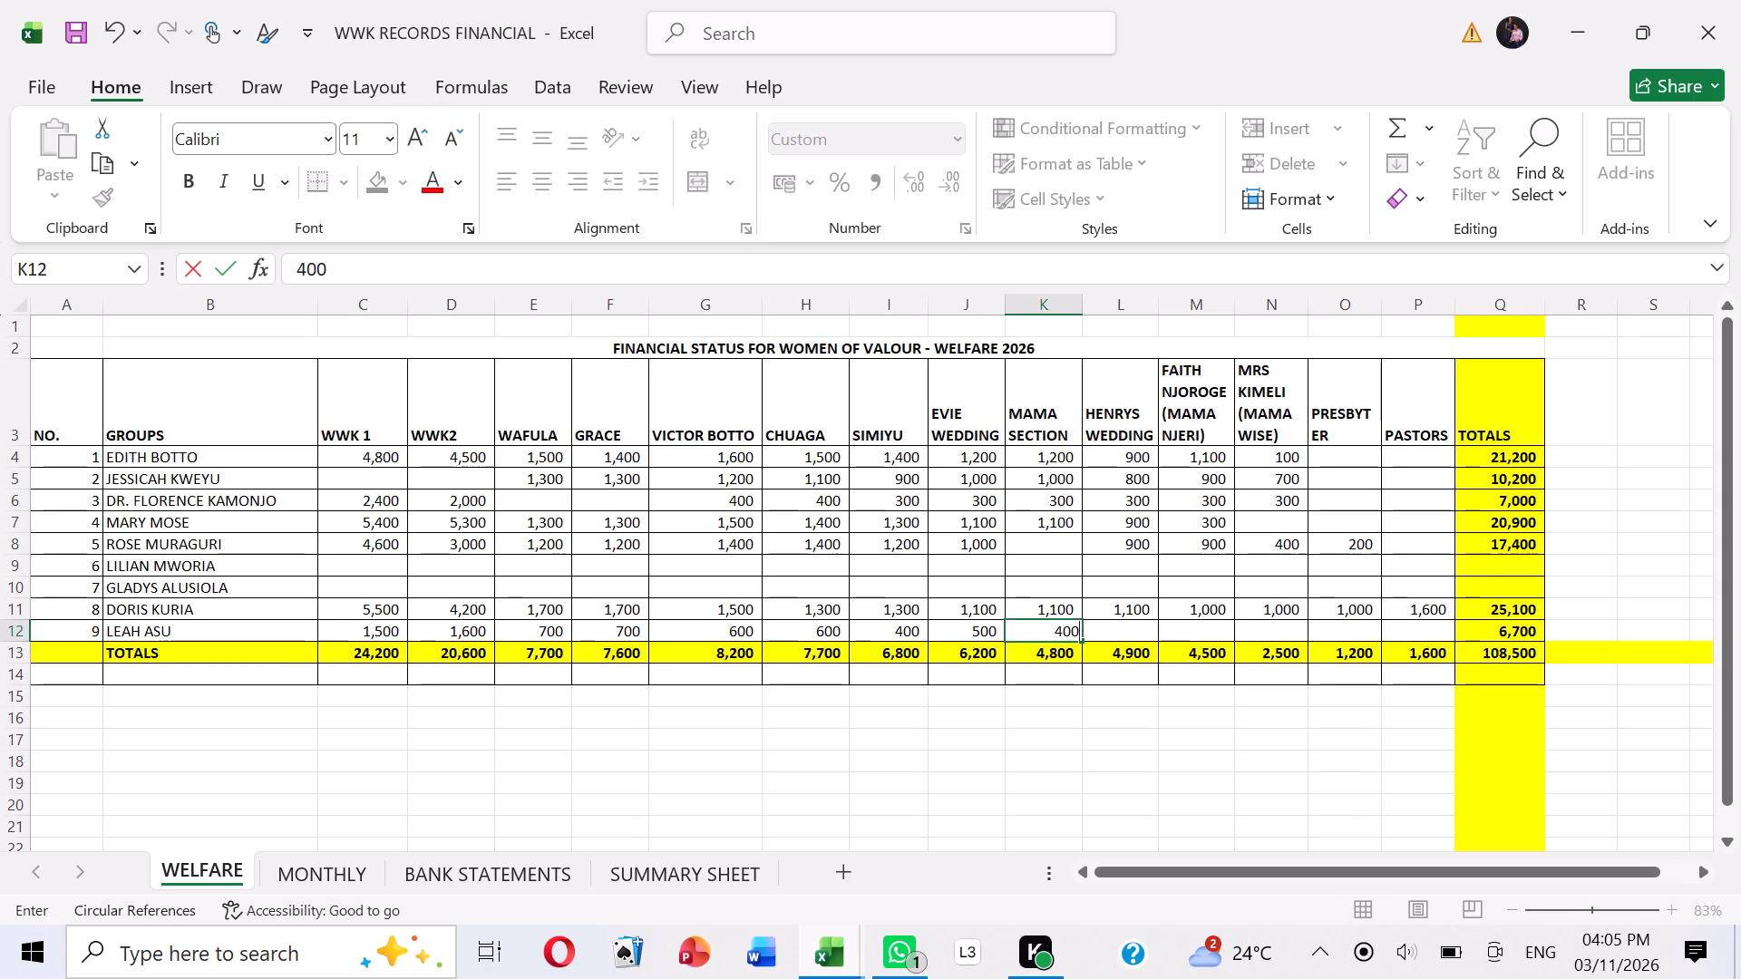
{"action": "key", "text": "Right"}
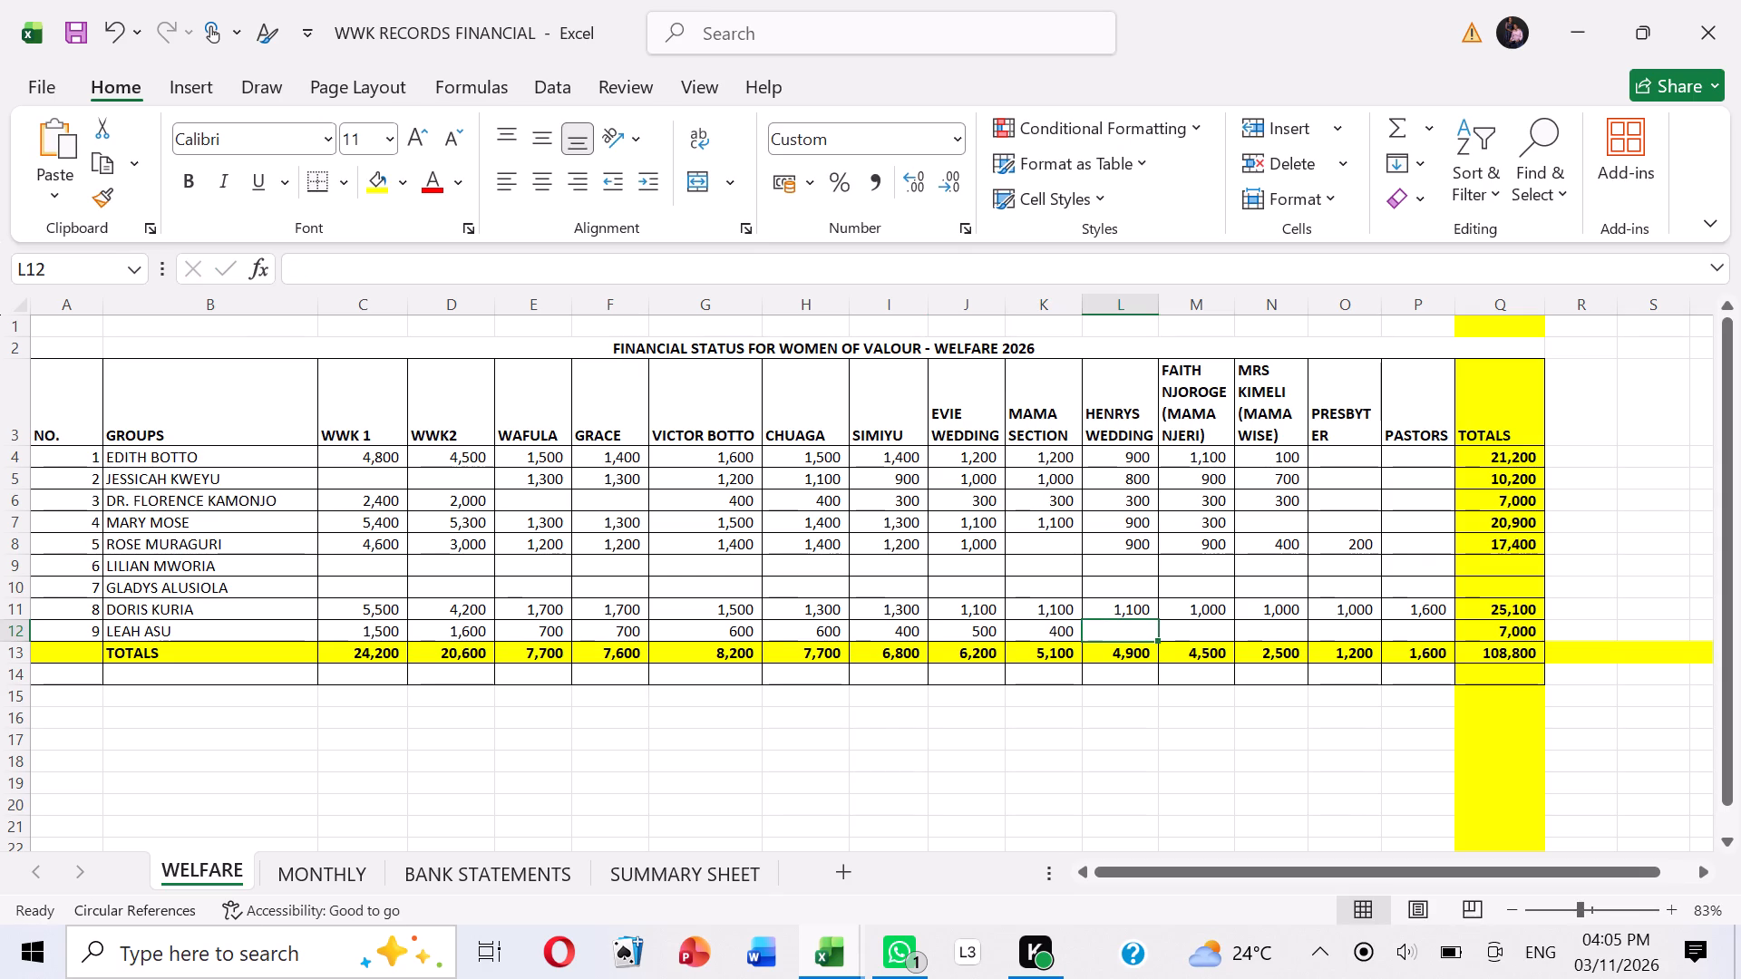
{"action": "type", "text": "200"}
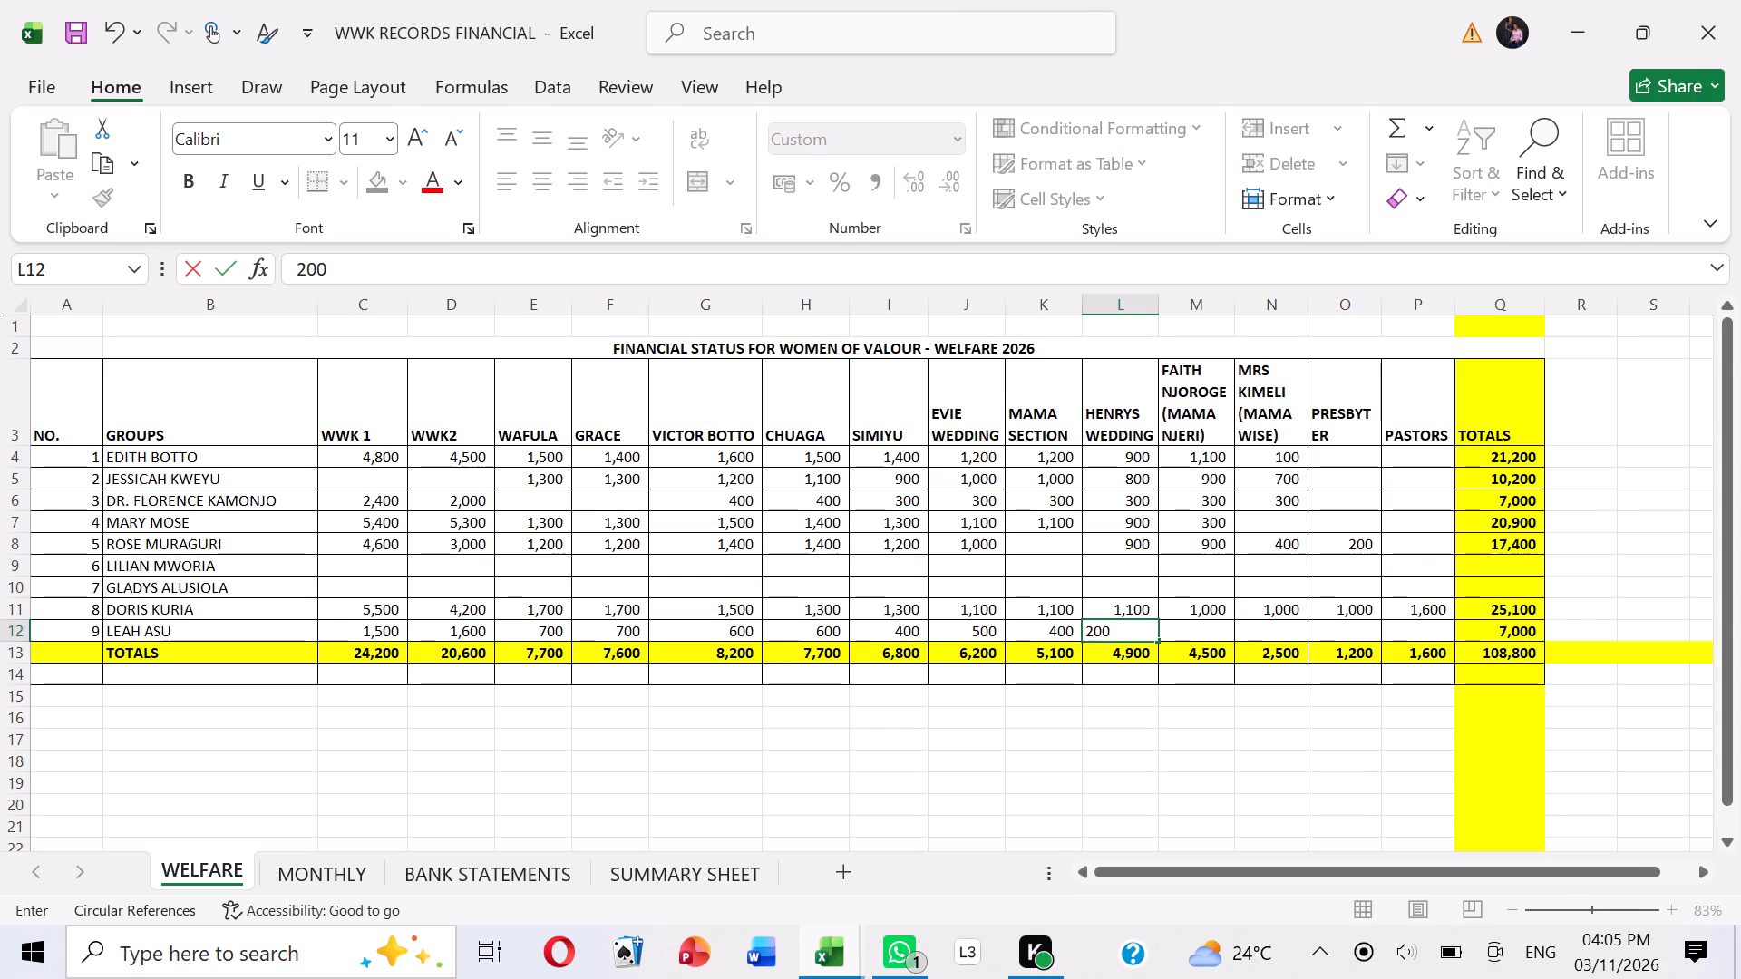
{"action": "key", "text": "Right"}
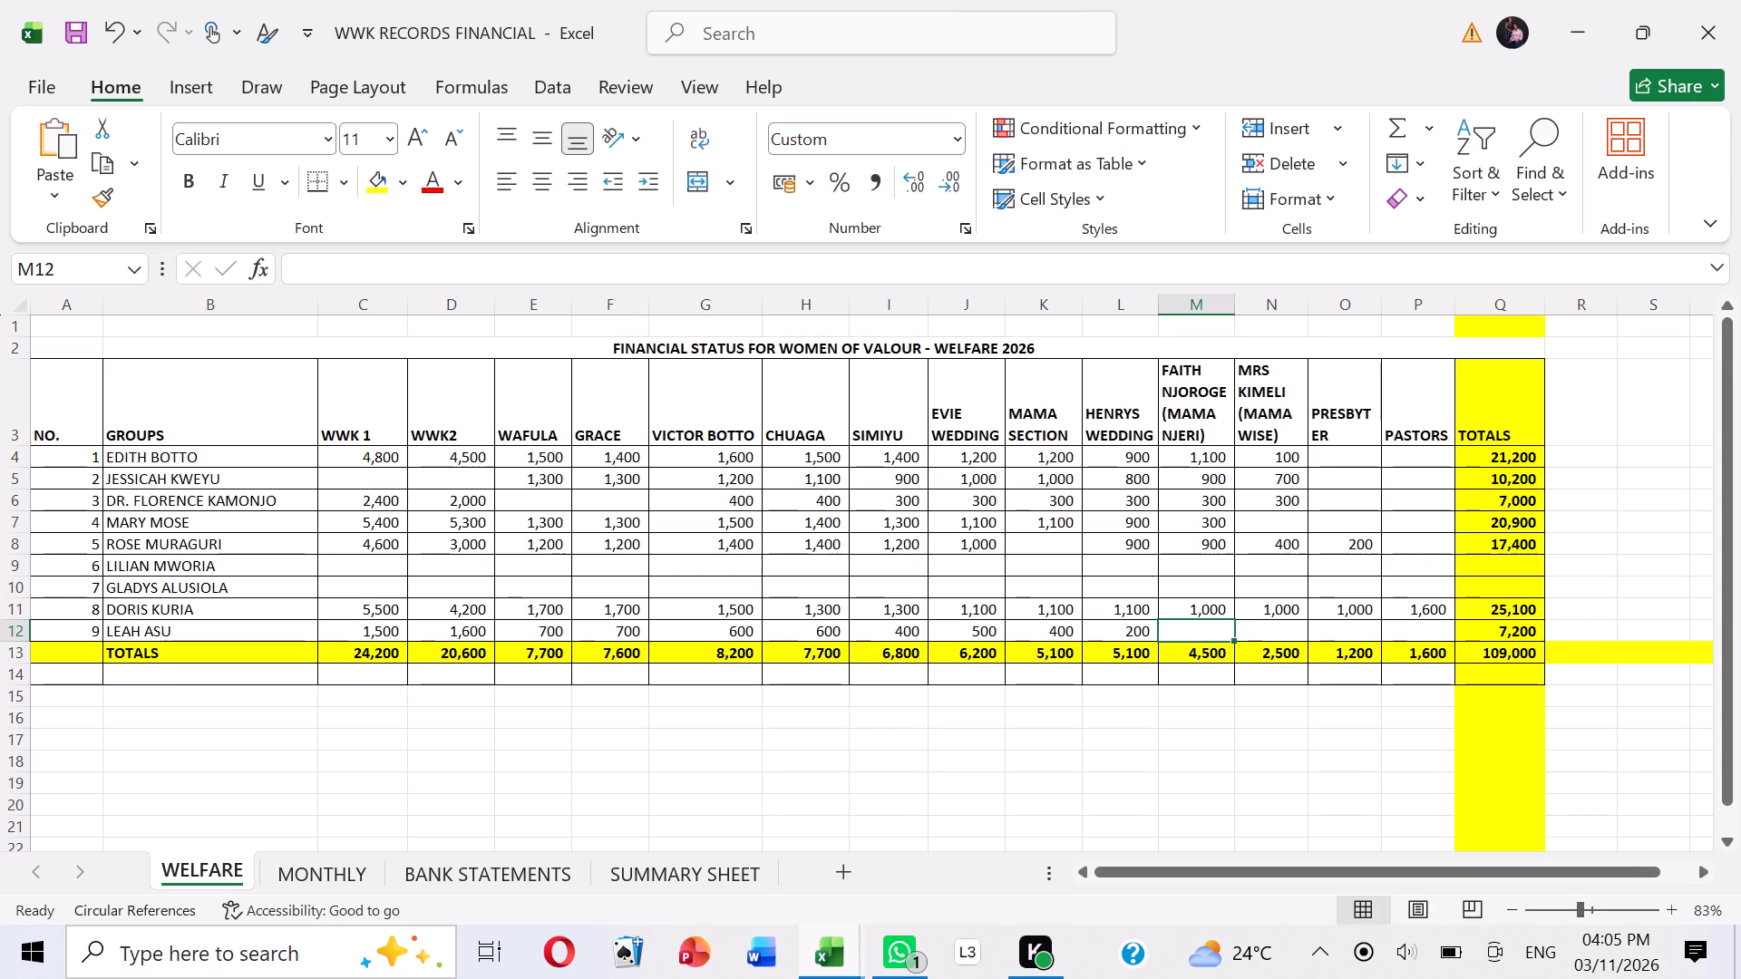
{"action": "key", "text": "3"}
{"action": "type", "text": "00"}
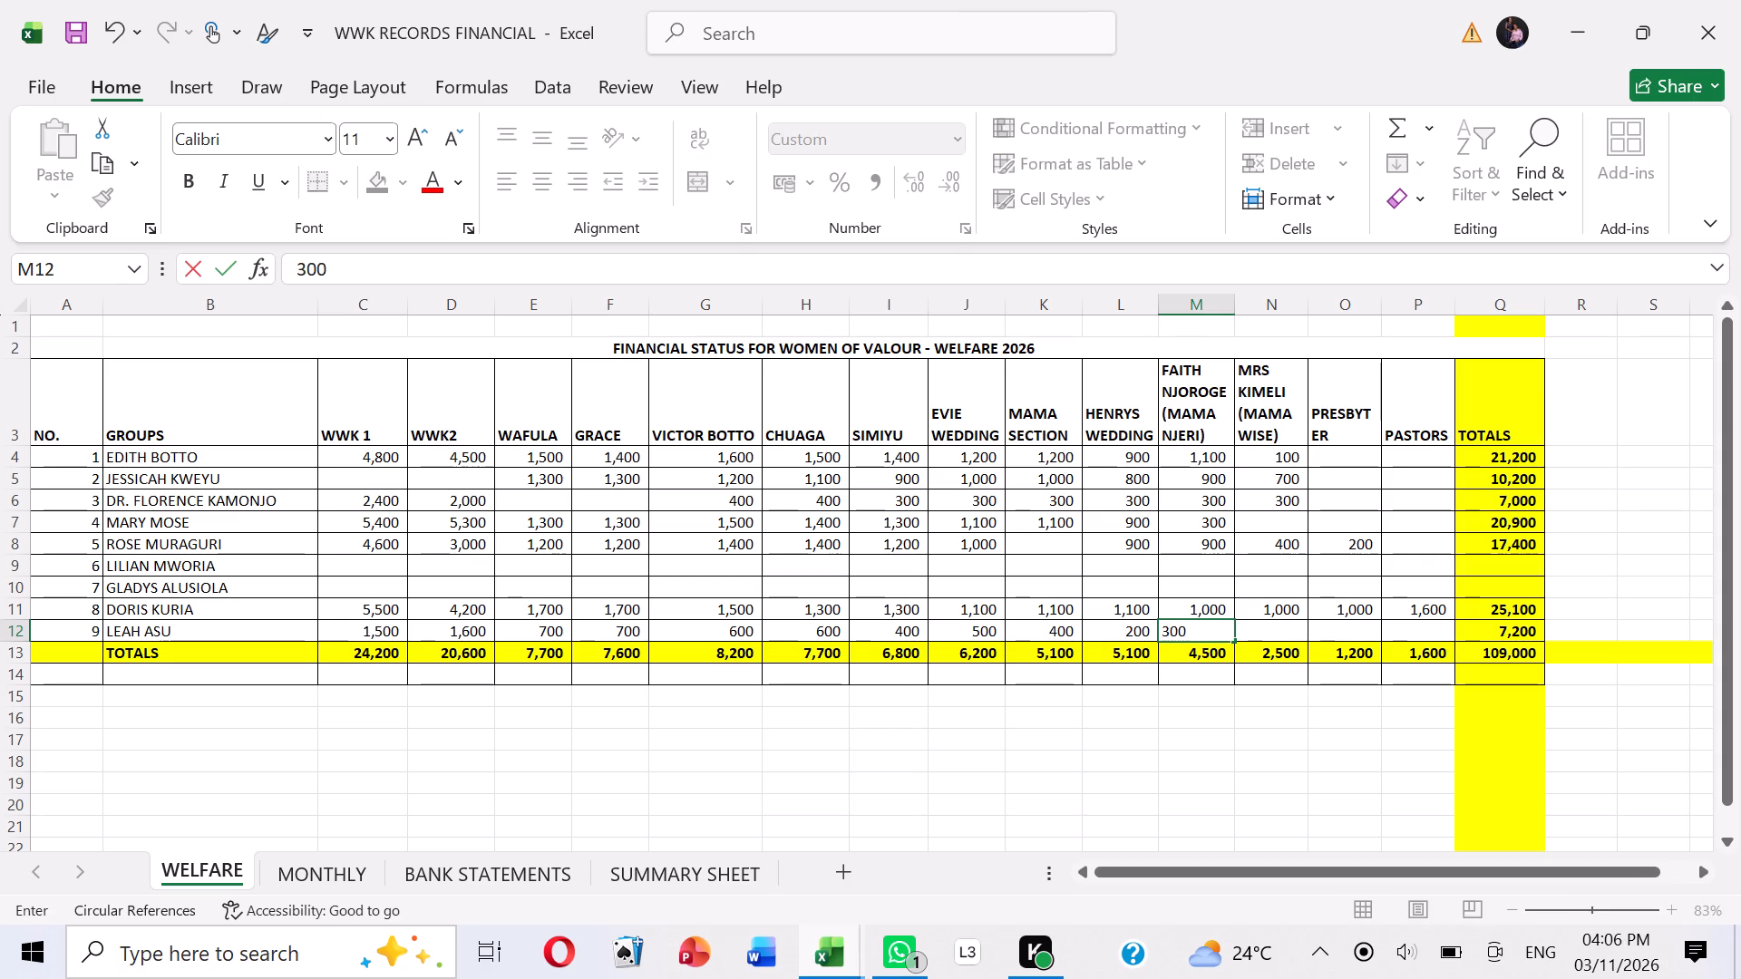
{"action": "left_click", "coordinate": [1256, 729]}
{"action": "left_click", "coordinate": [1265, 632]}
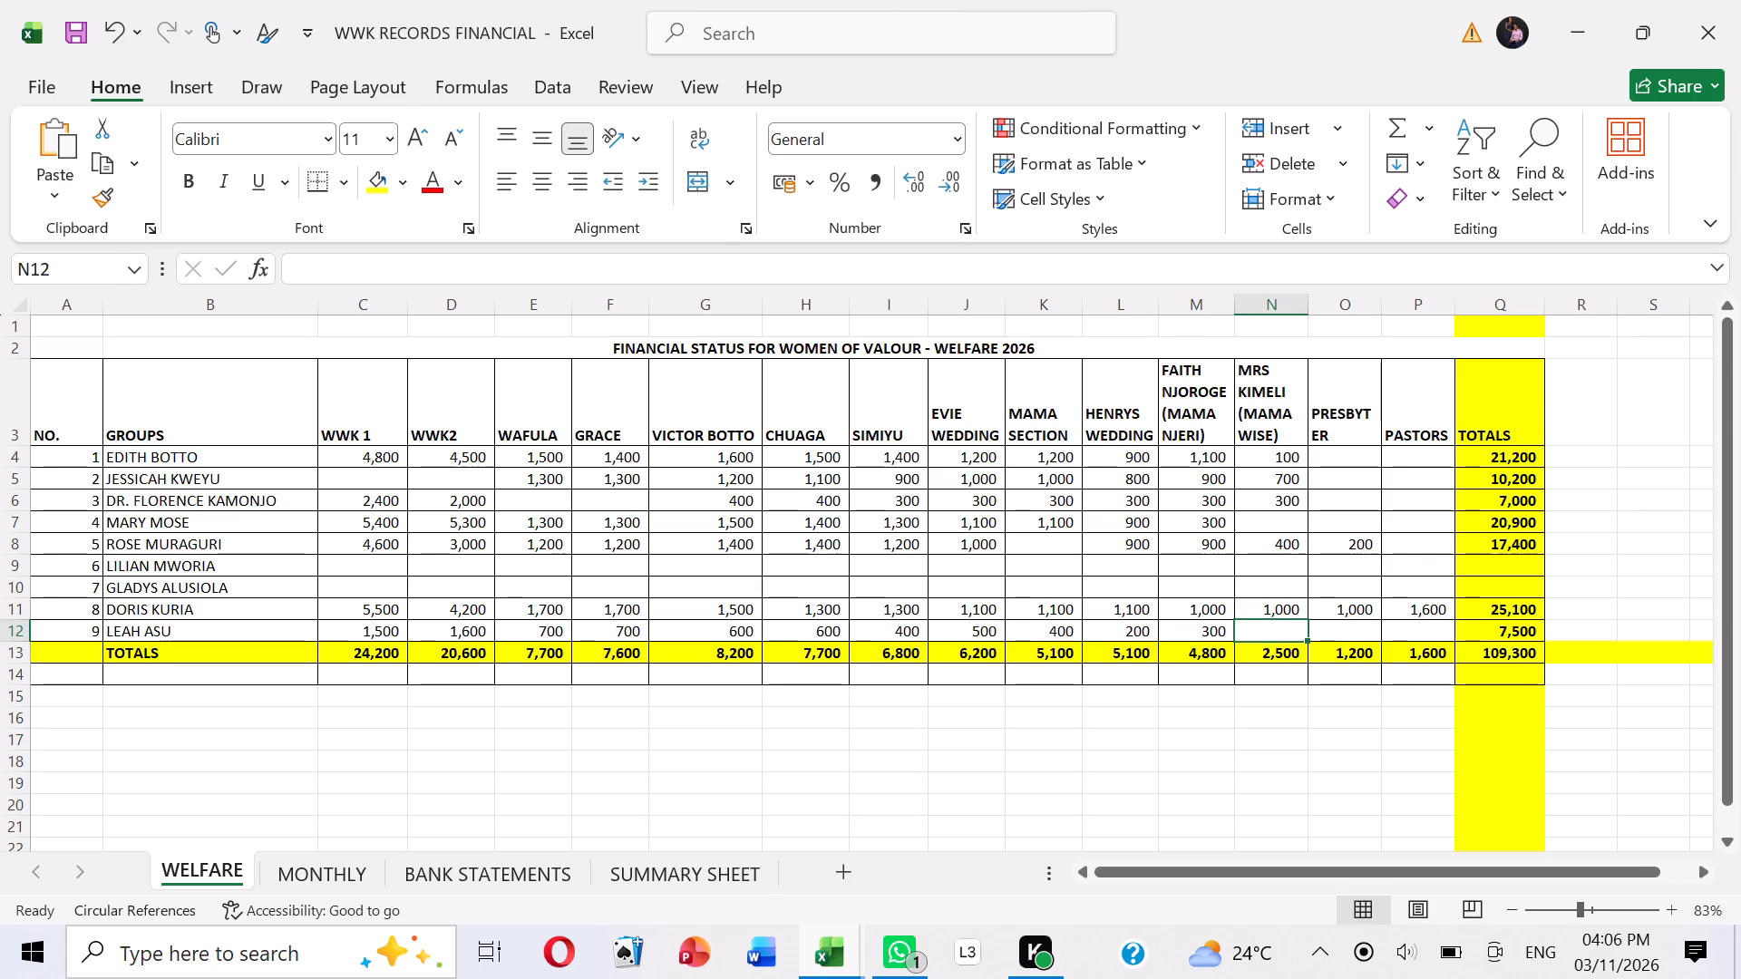
{"action": "left_click", "coordinate": [1344, 623]}
{"action": "left_click", "coordinate": [1404, 625]}
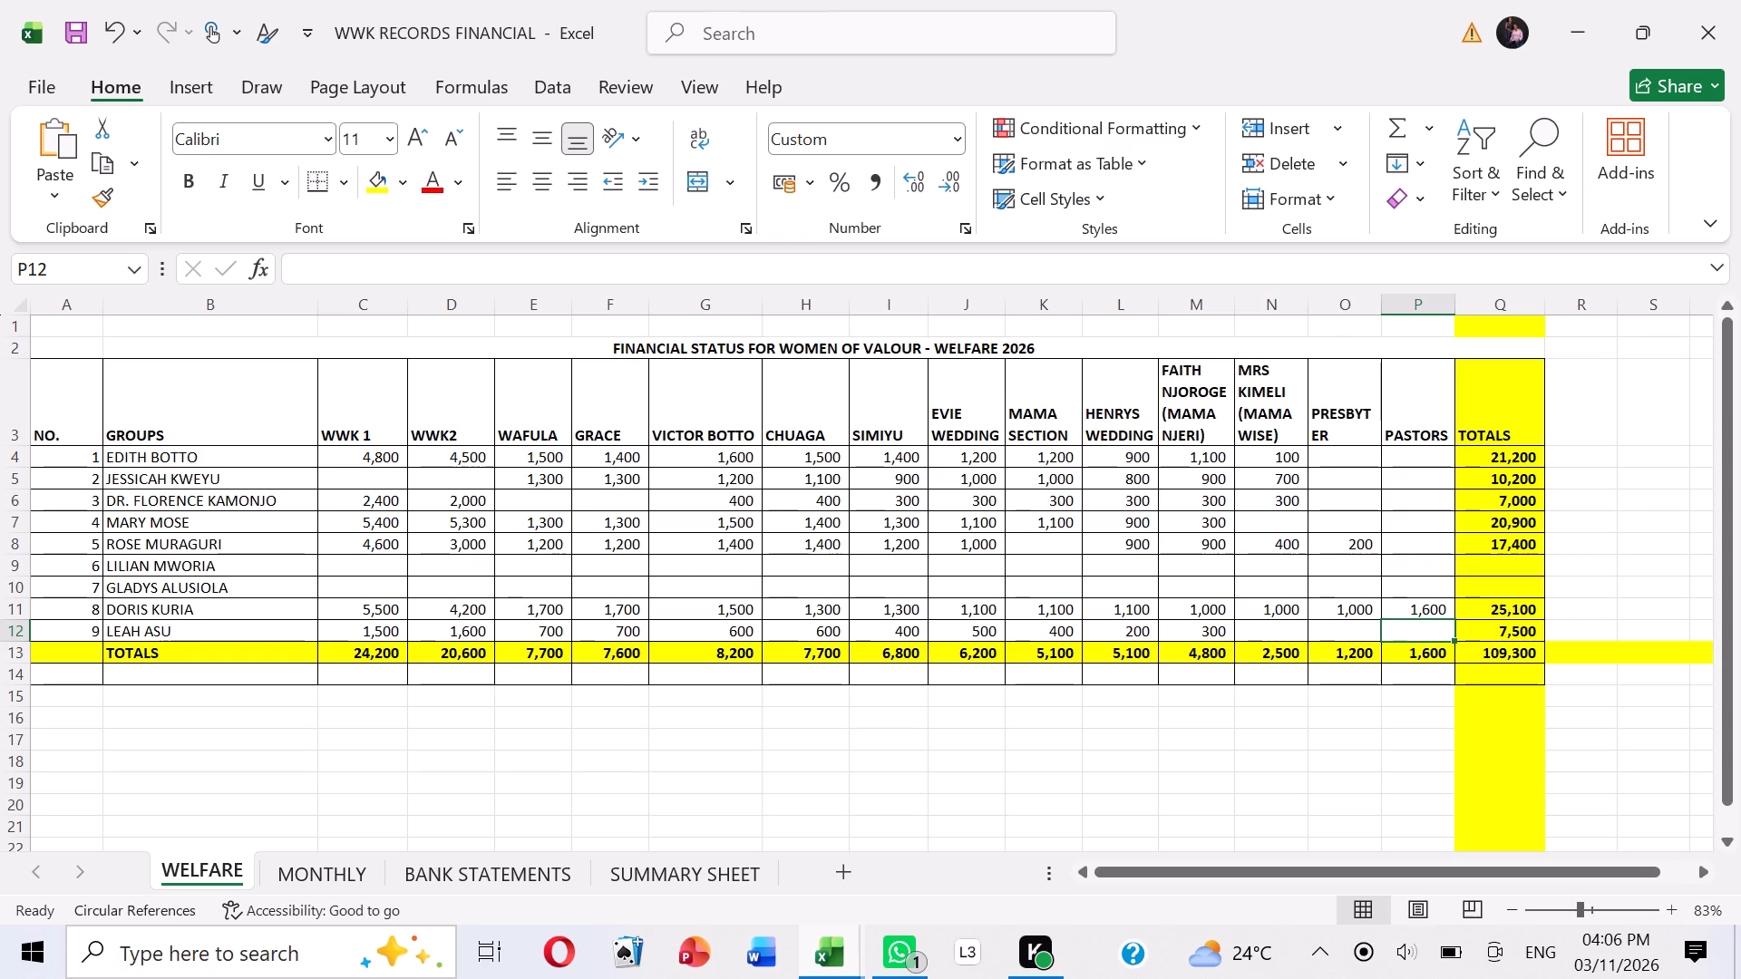
Extend the PASTORS column header in cell P3 of the WELFARE sheet to read PASTORS BLESSINGS.
{"action": "left_click", "coordinate": [1437, 430]}
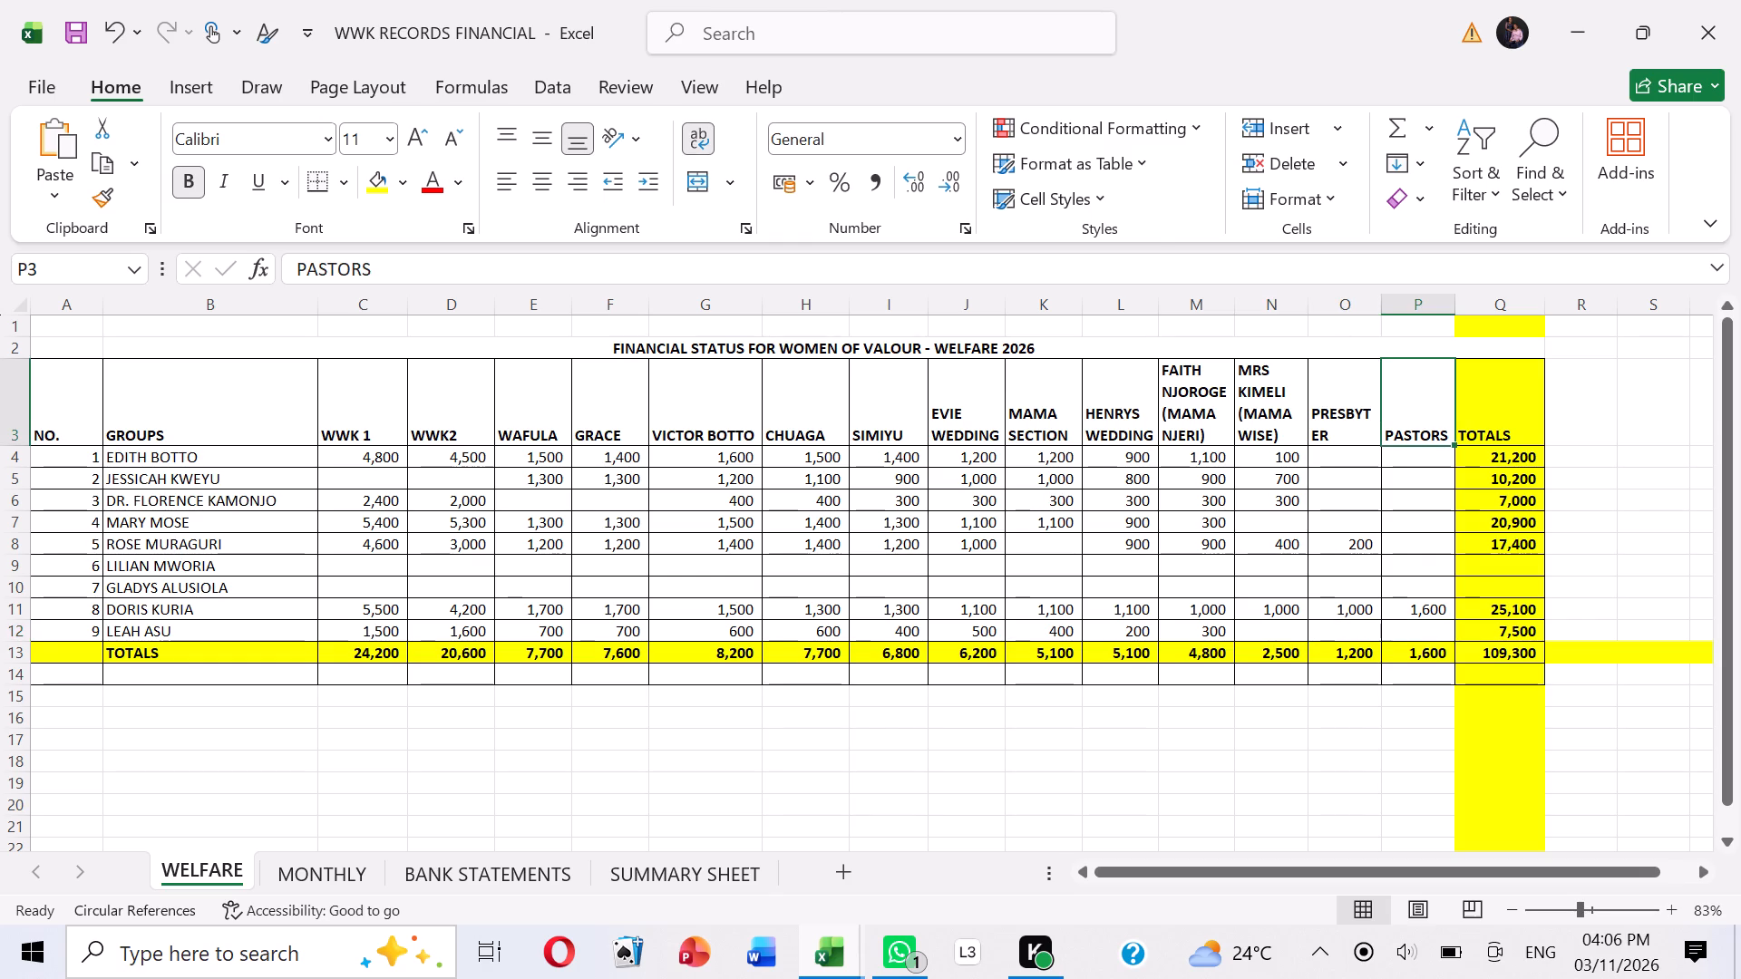
{"action": "left_click", "coordinate": [491, 275]}
{"action": "key", "text": "space"}
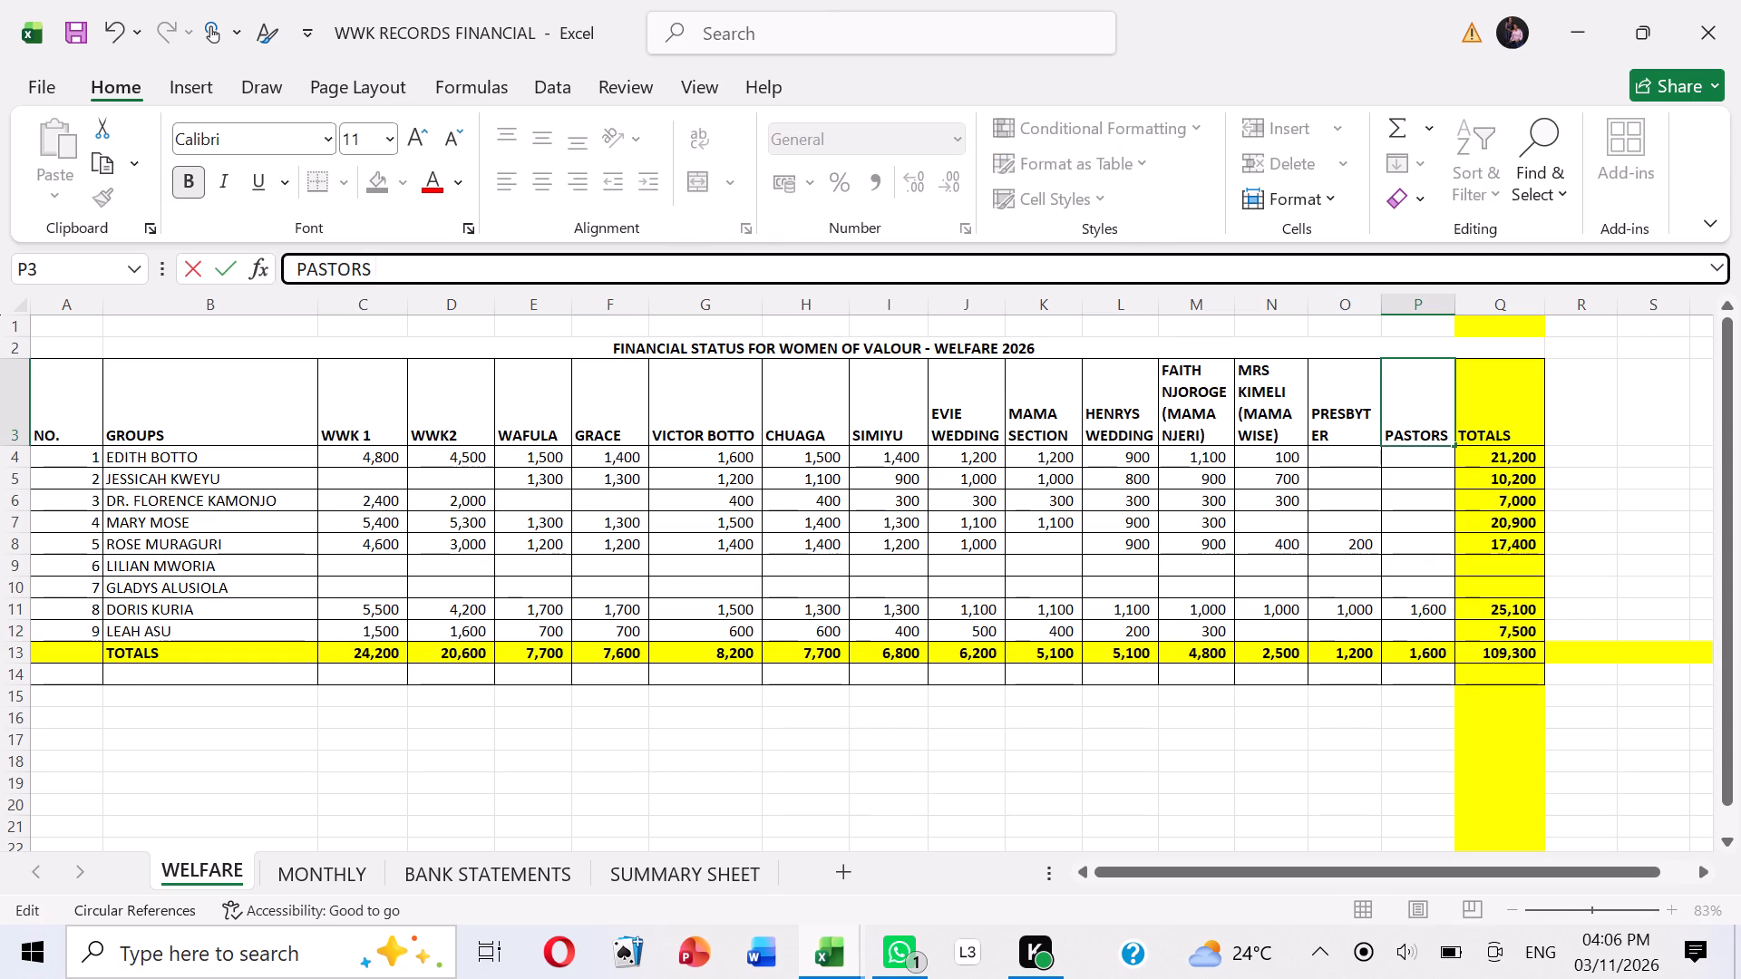
{"action": "type", "text": "BLESSINGS"}
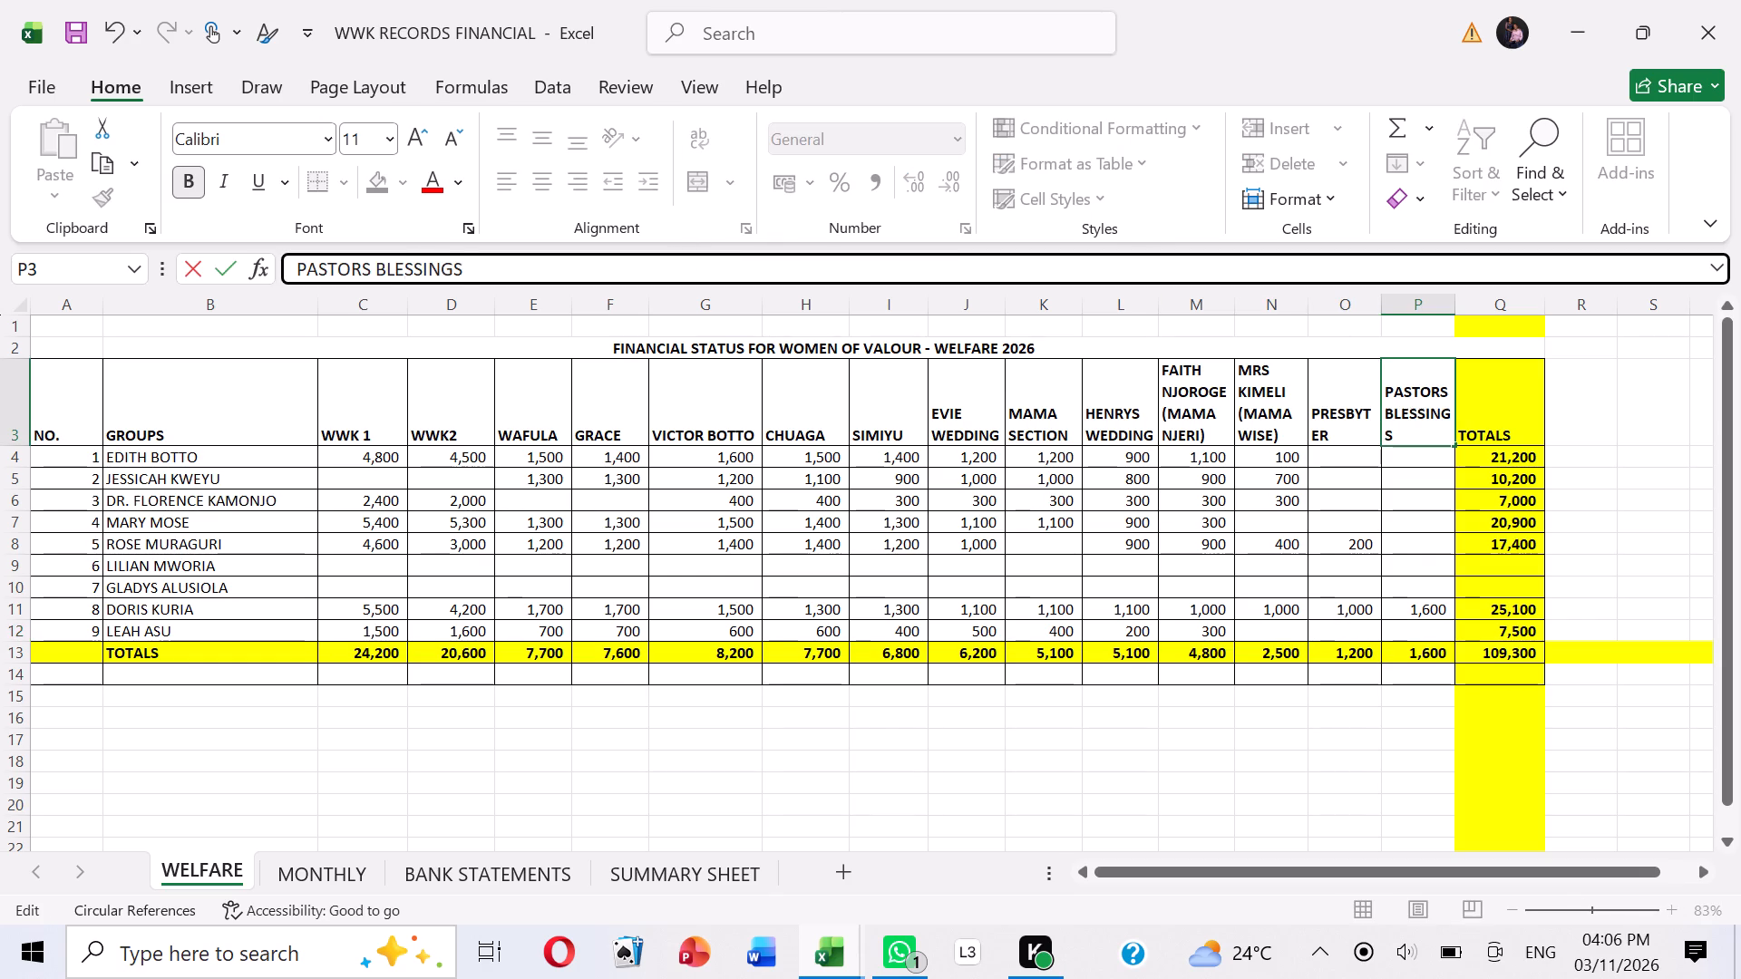
{"action": "key", "text": "space"}
{"action": "left_click", "coordinate": [863, 731]}
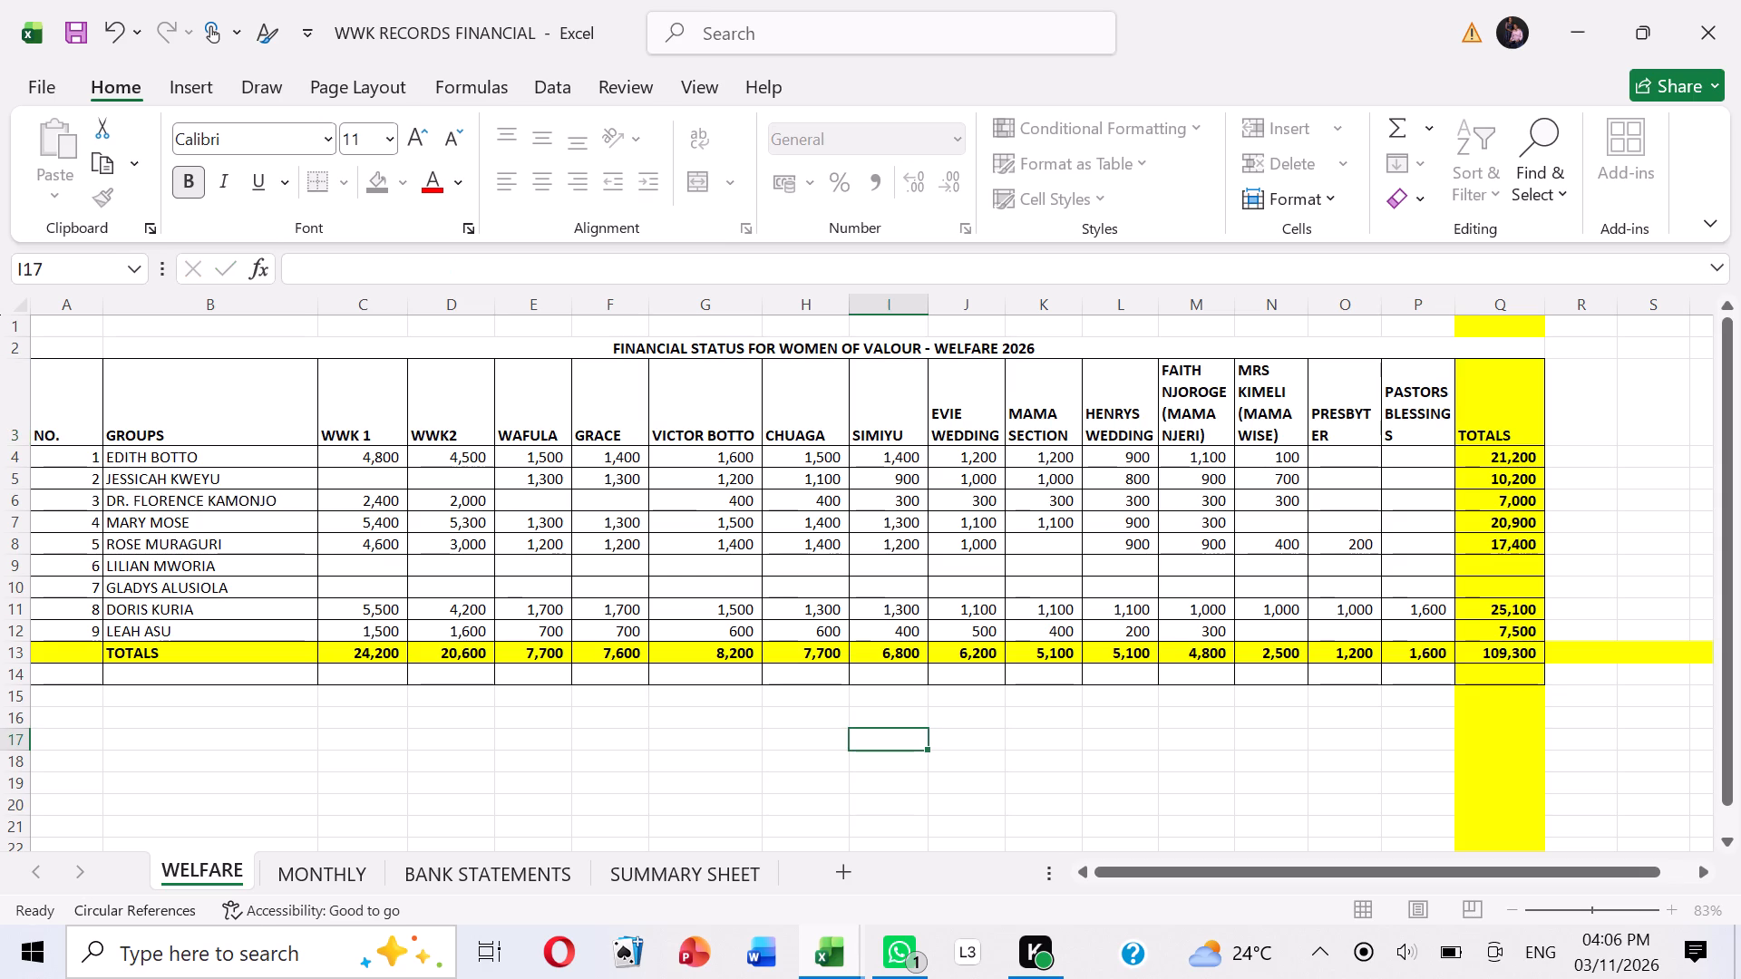
Widen column P slightly so the word BLESSINGS fits on one line, and save the workbook.
{"action": "left_click_drag", "start_coordinate": [1452, 311], "coordinate": [1452, 313]}
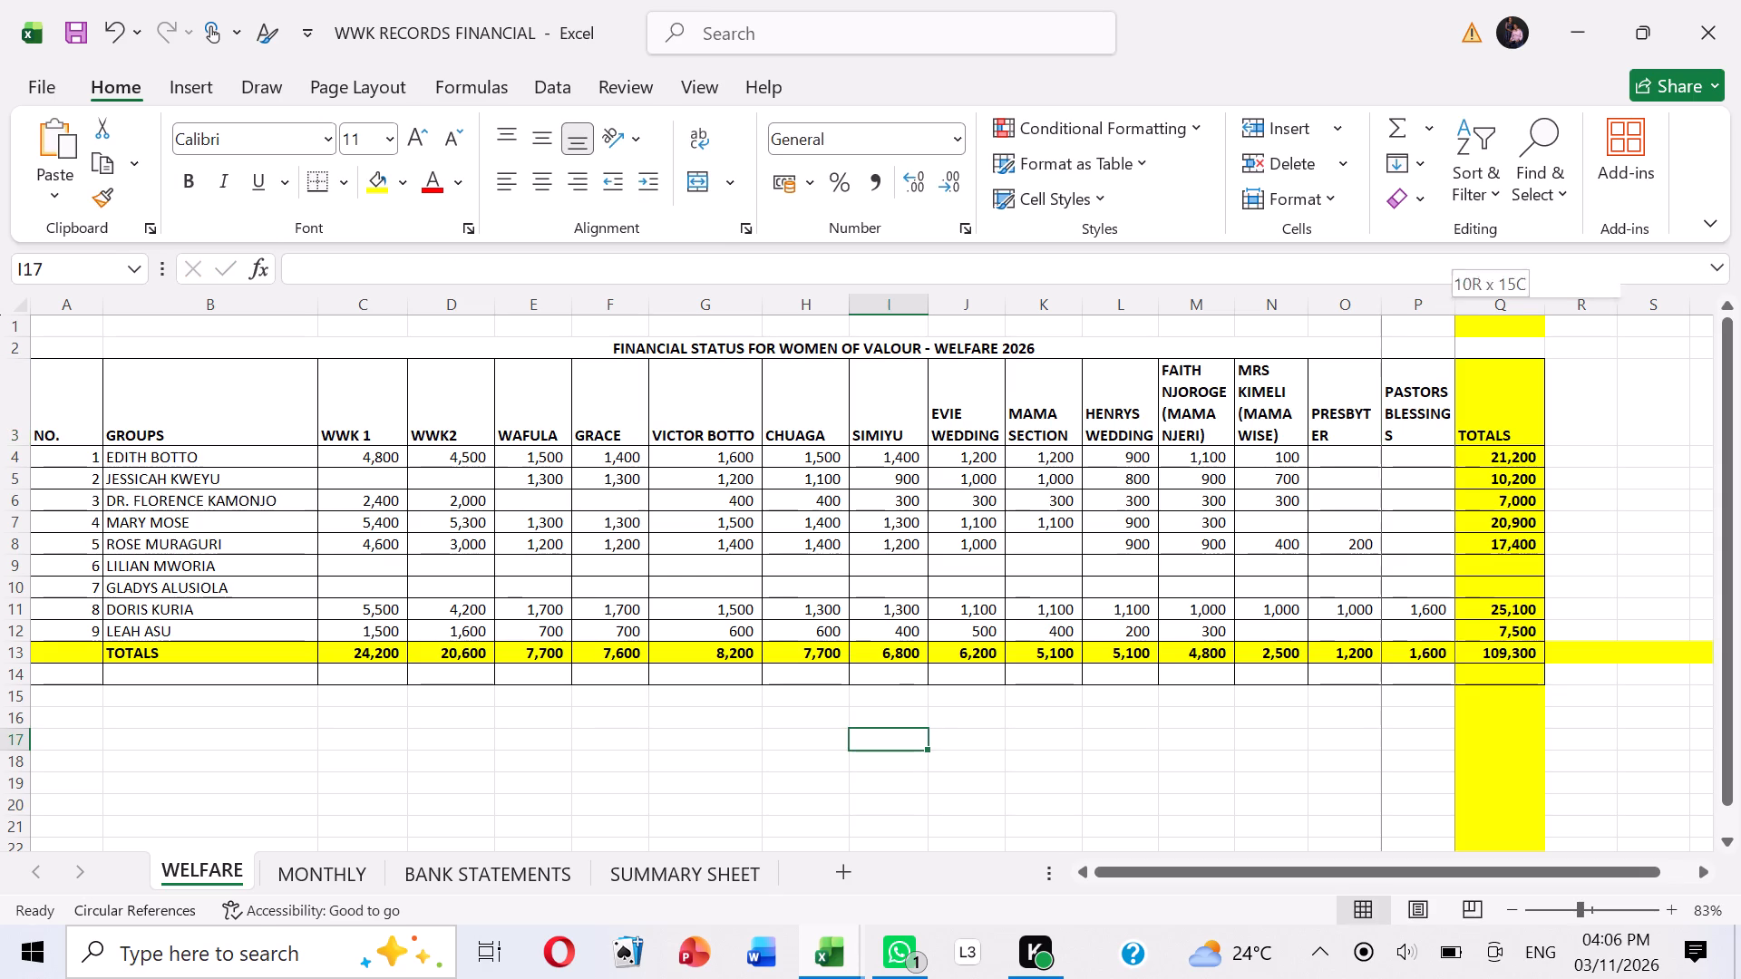
{"action": "left_click_drag", "start_coordinate": [1452, 313], "coordinate": [1461, 318]}
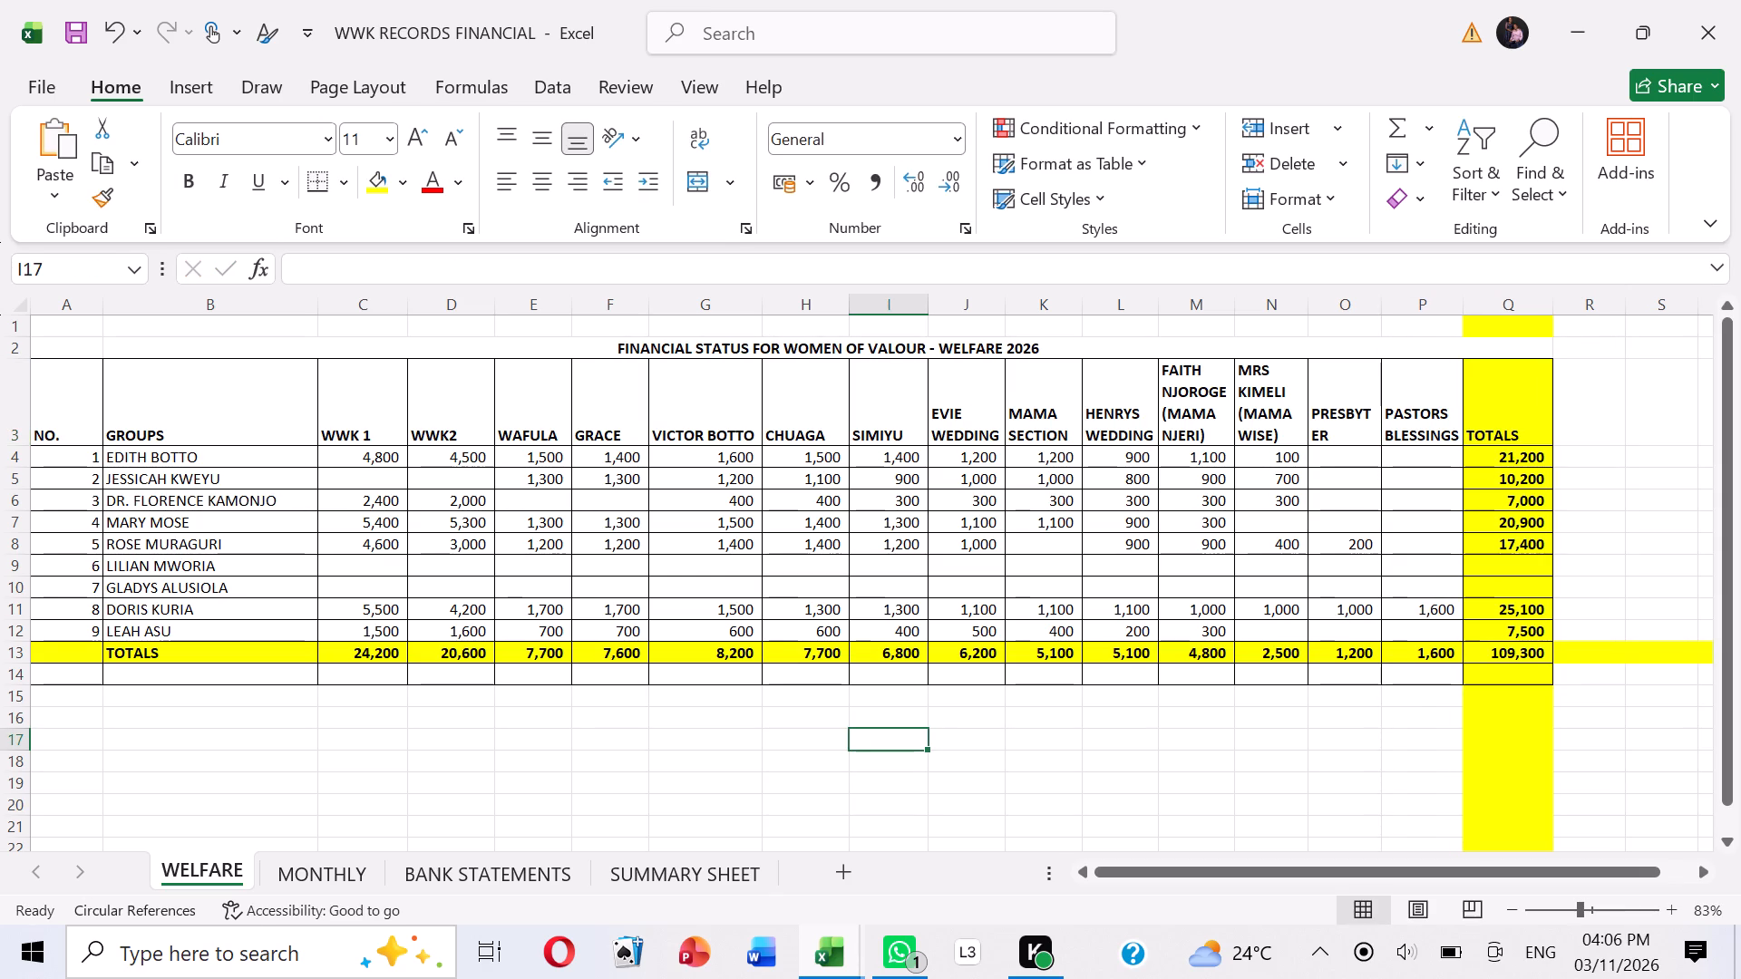
{"action": "left_click", "coordinate": [1402, 446]}
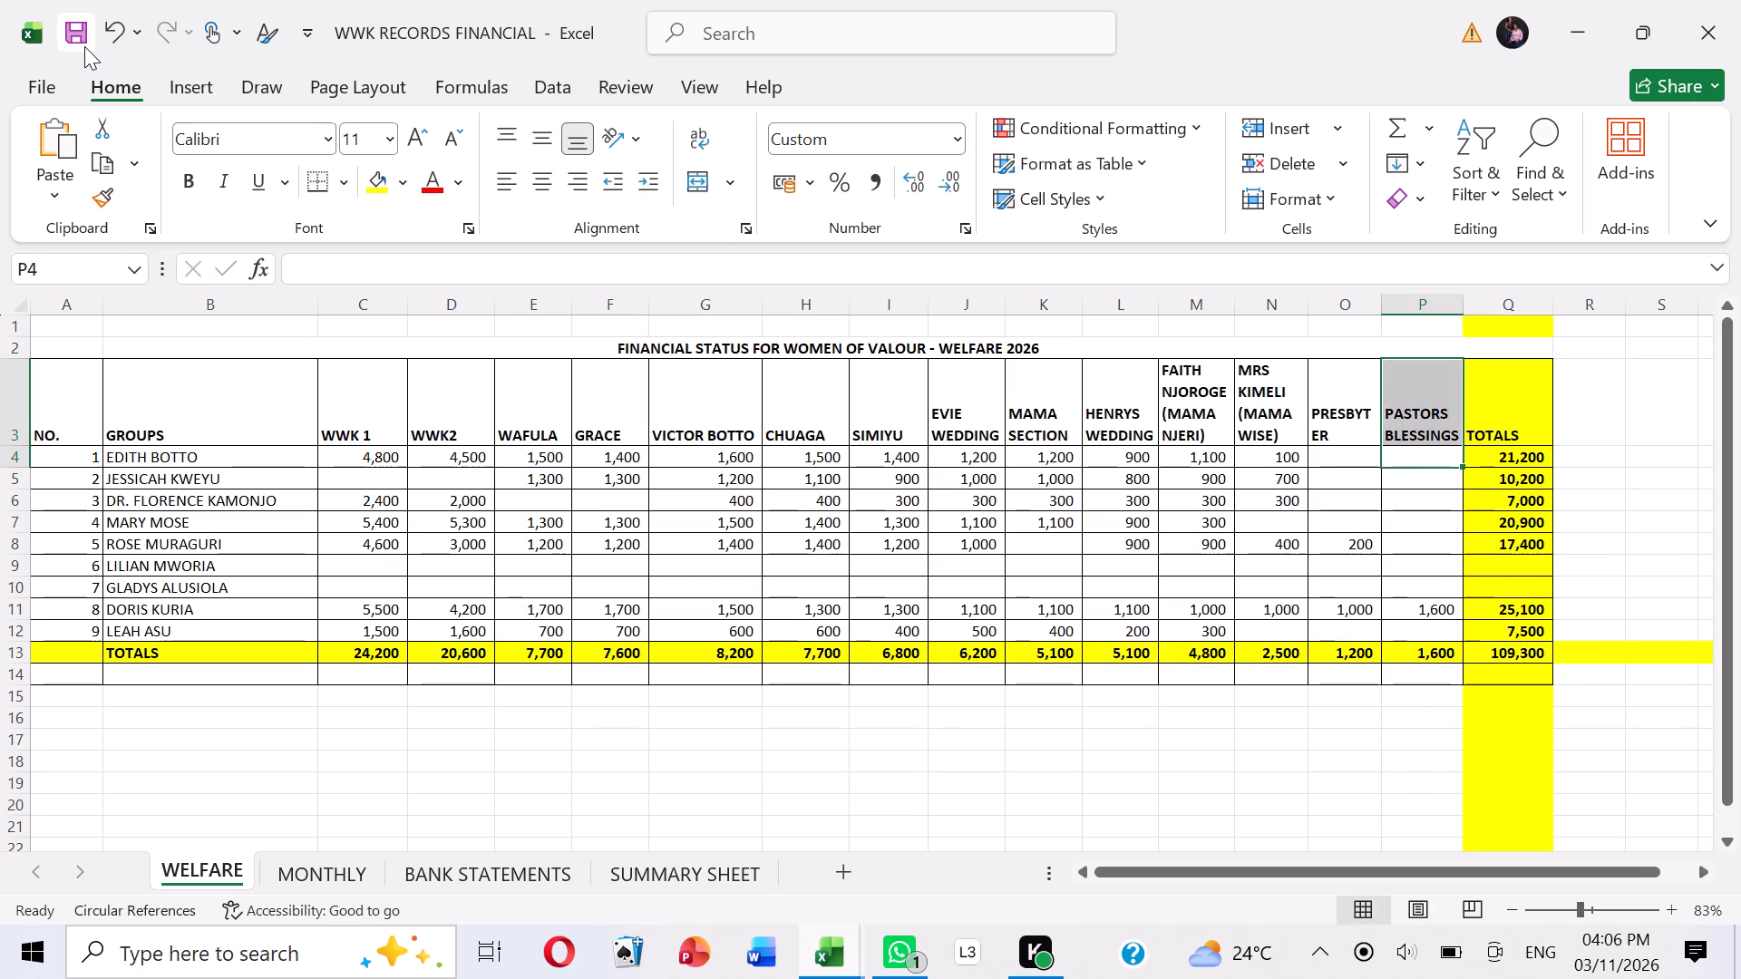
{"action": "left_click", "coordinate": [82, 33]}
{"action": "left_click", "coordinate": [1043, 678]}
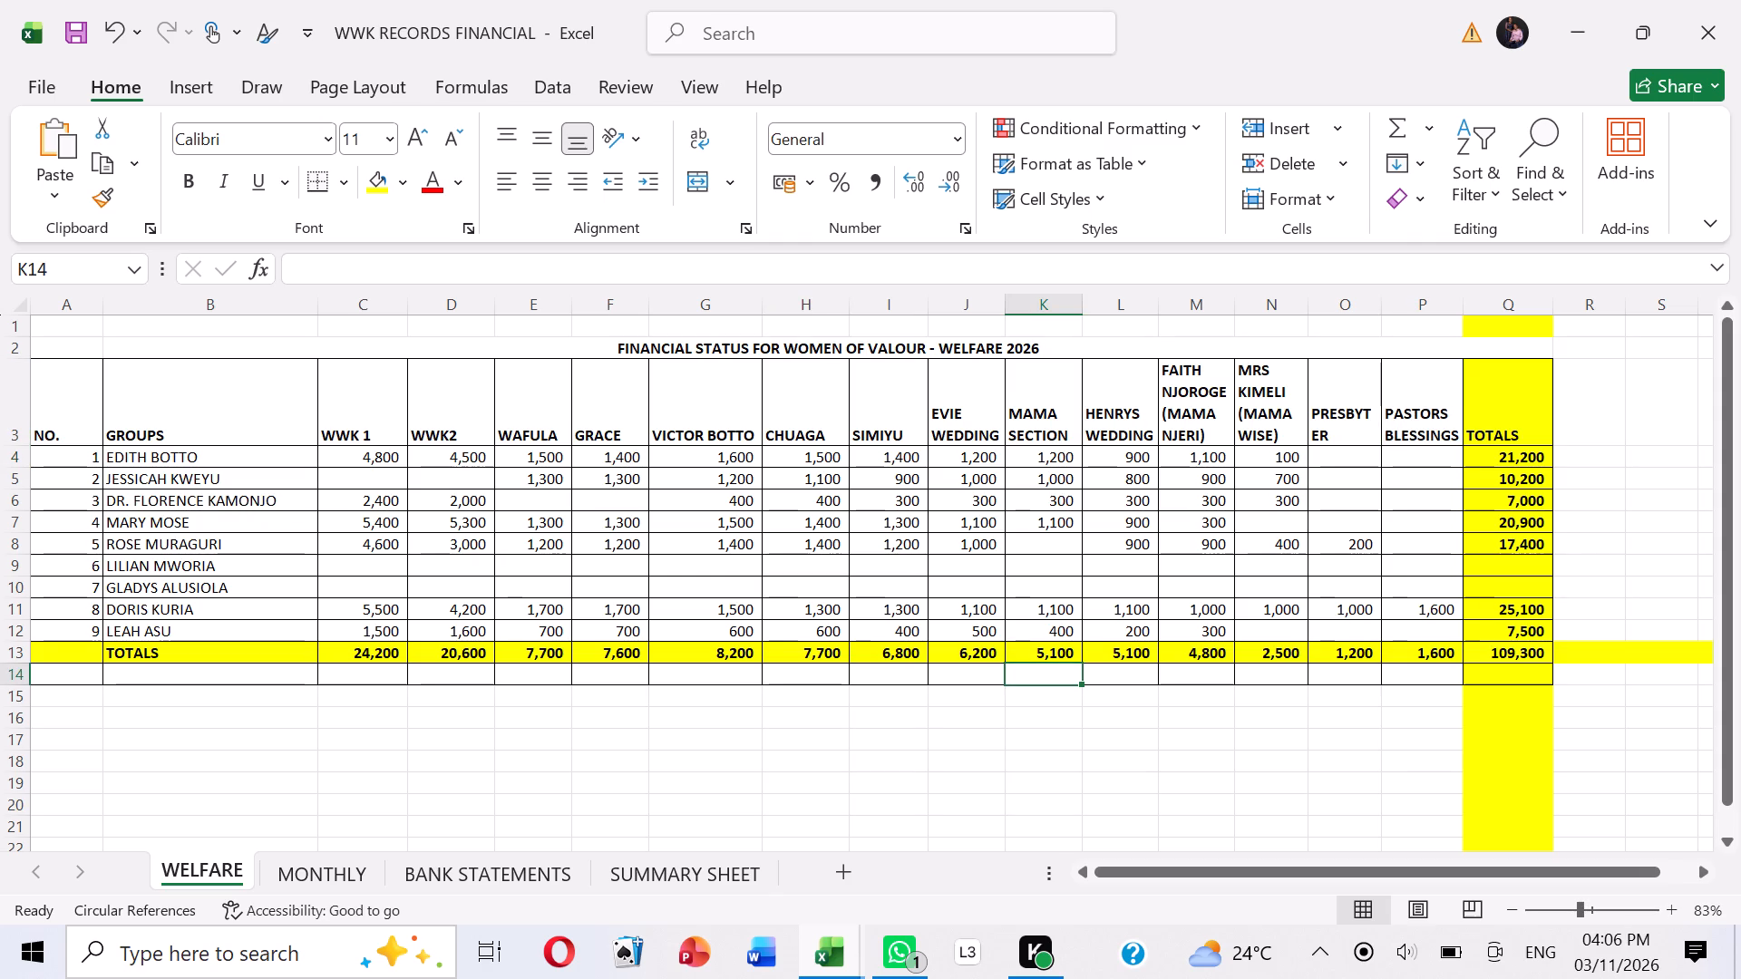
Refresh the WELFARE totals with AutoSum over C4:Q13 and save the workbook.
{"action": "left_click_drag", "start_coordinate": [353, 453], "coordinate": [386, 510]}
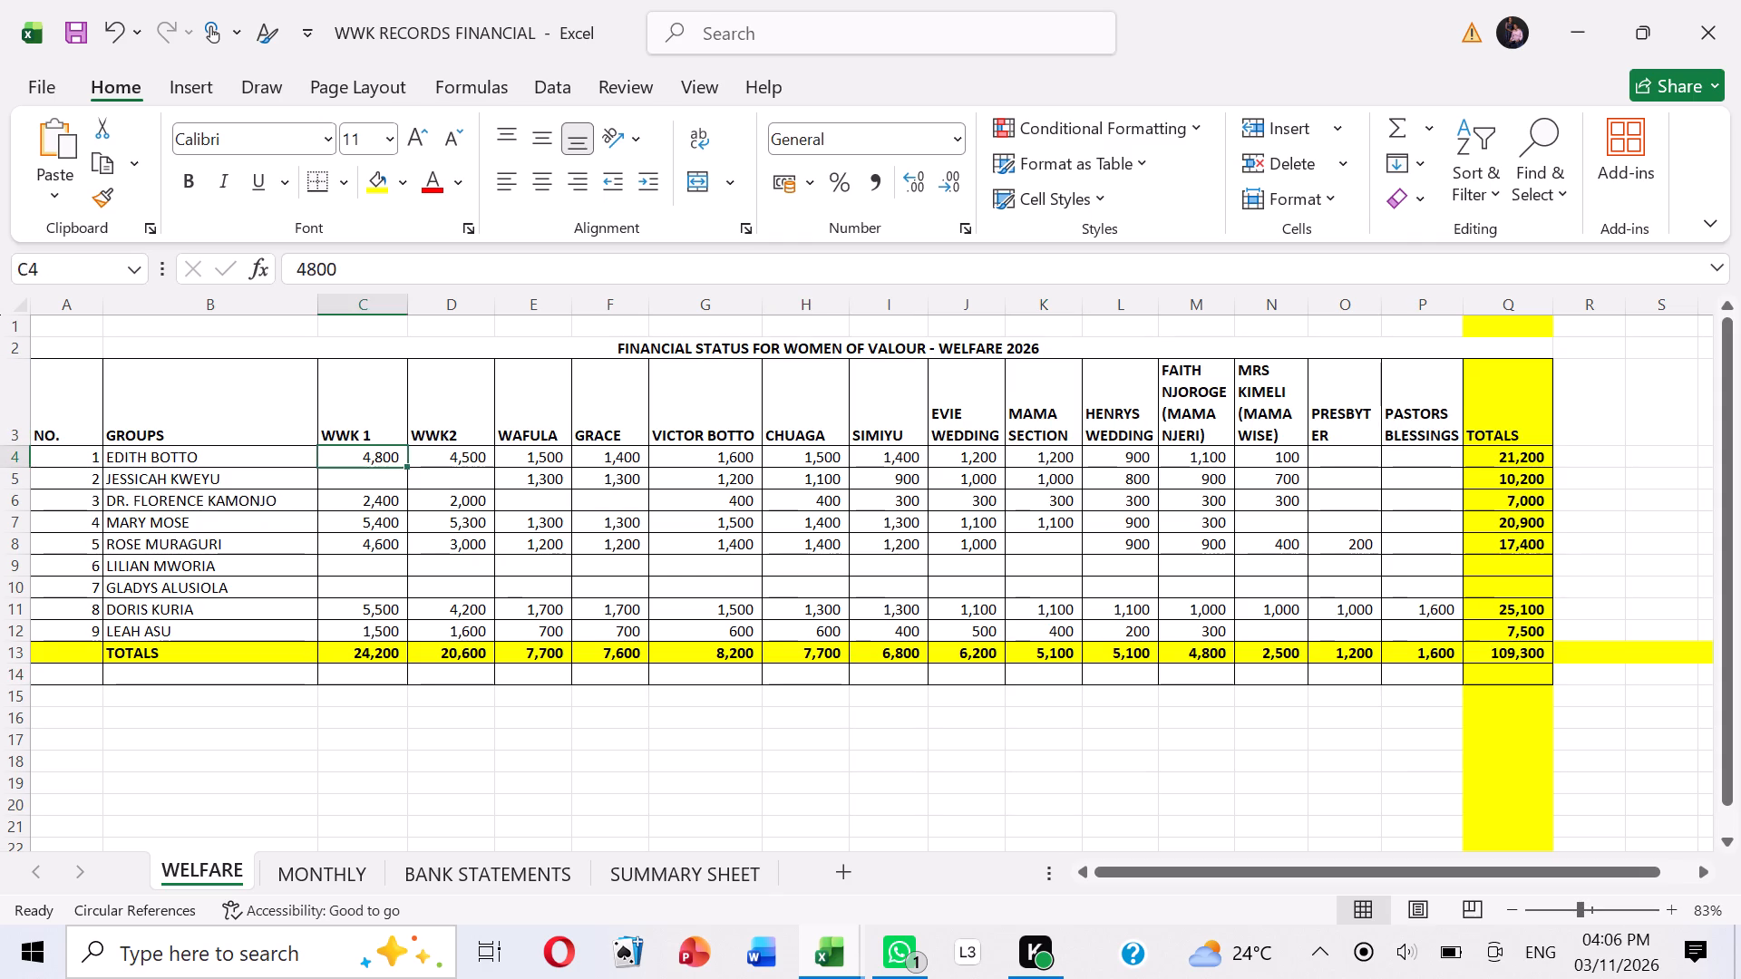
{"action": "left_click_drag", "start_coordinate": [386, 510], "coordinate": [1483, 653]}
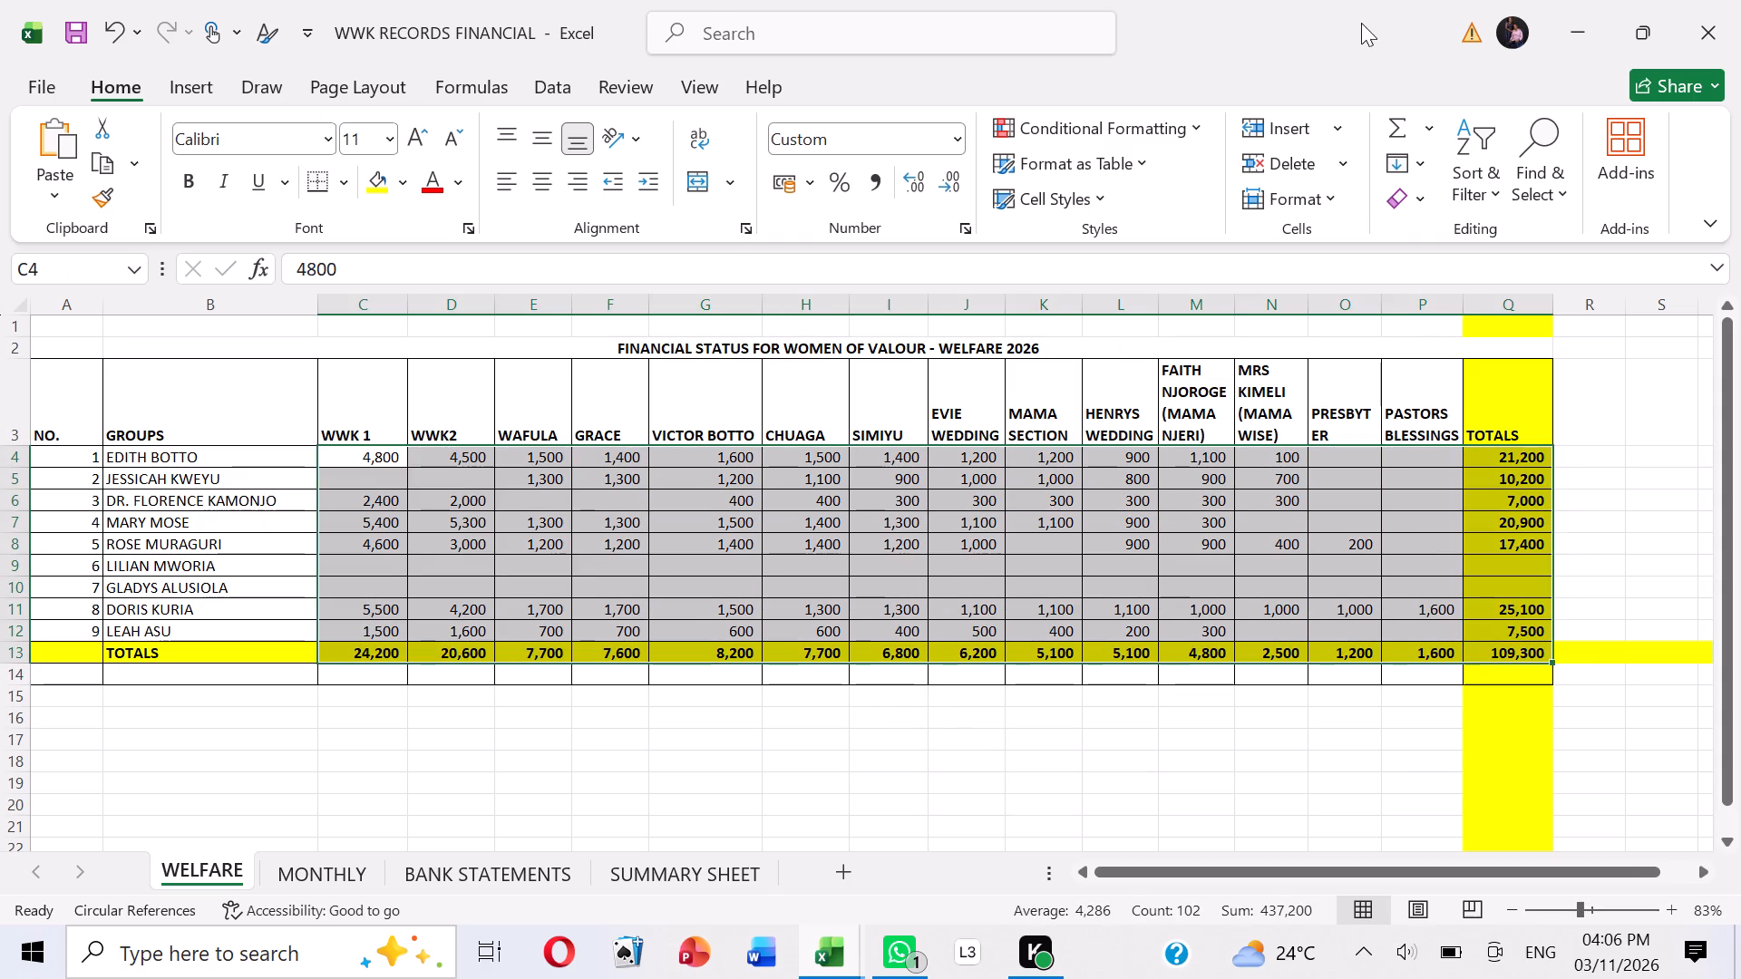
{"action": "left_click", "coordinate": [1391, 125]}
{"action": "left_click", "coordinate": [1339, 687]}
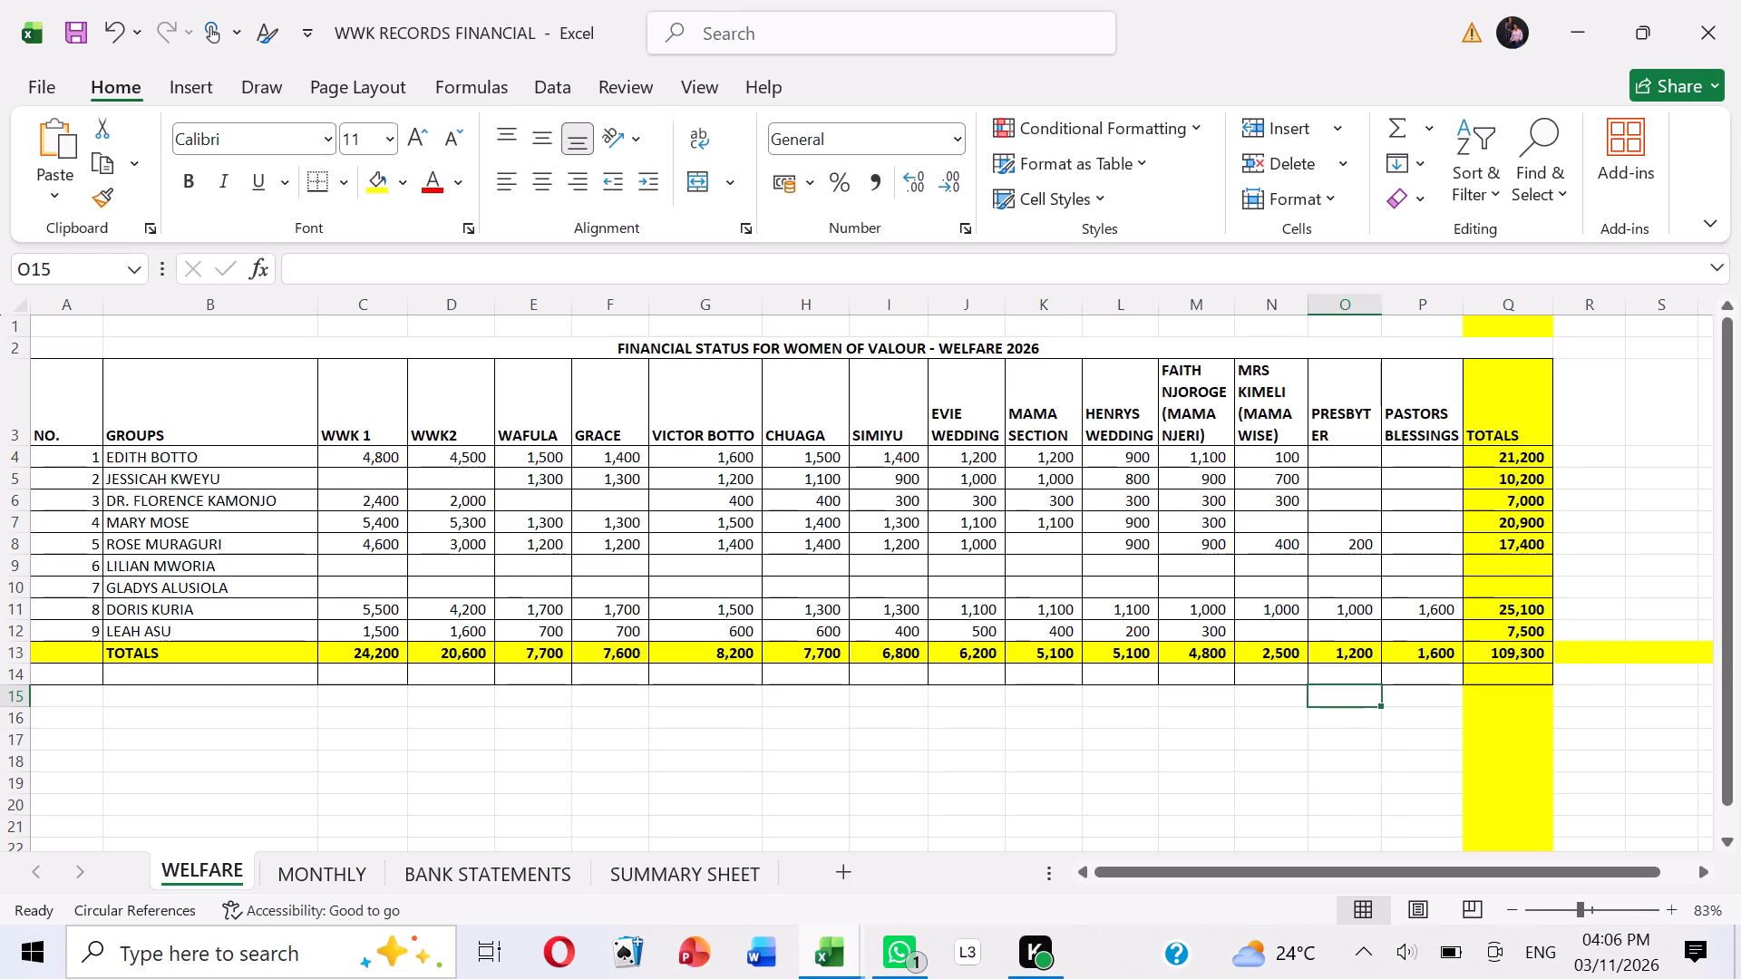
{"action": "left_click", "coordinate": [74, 27]}
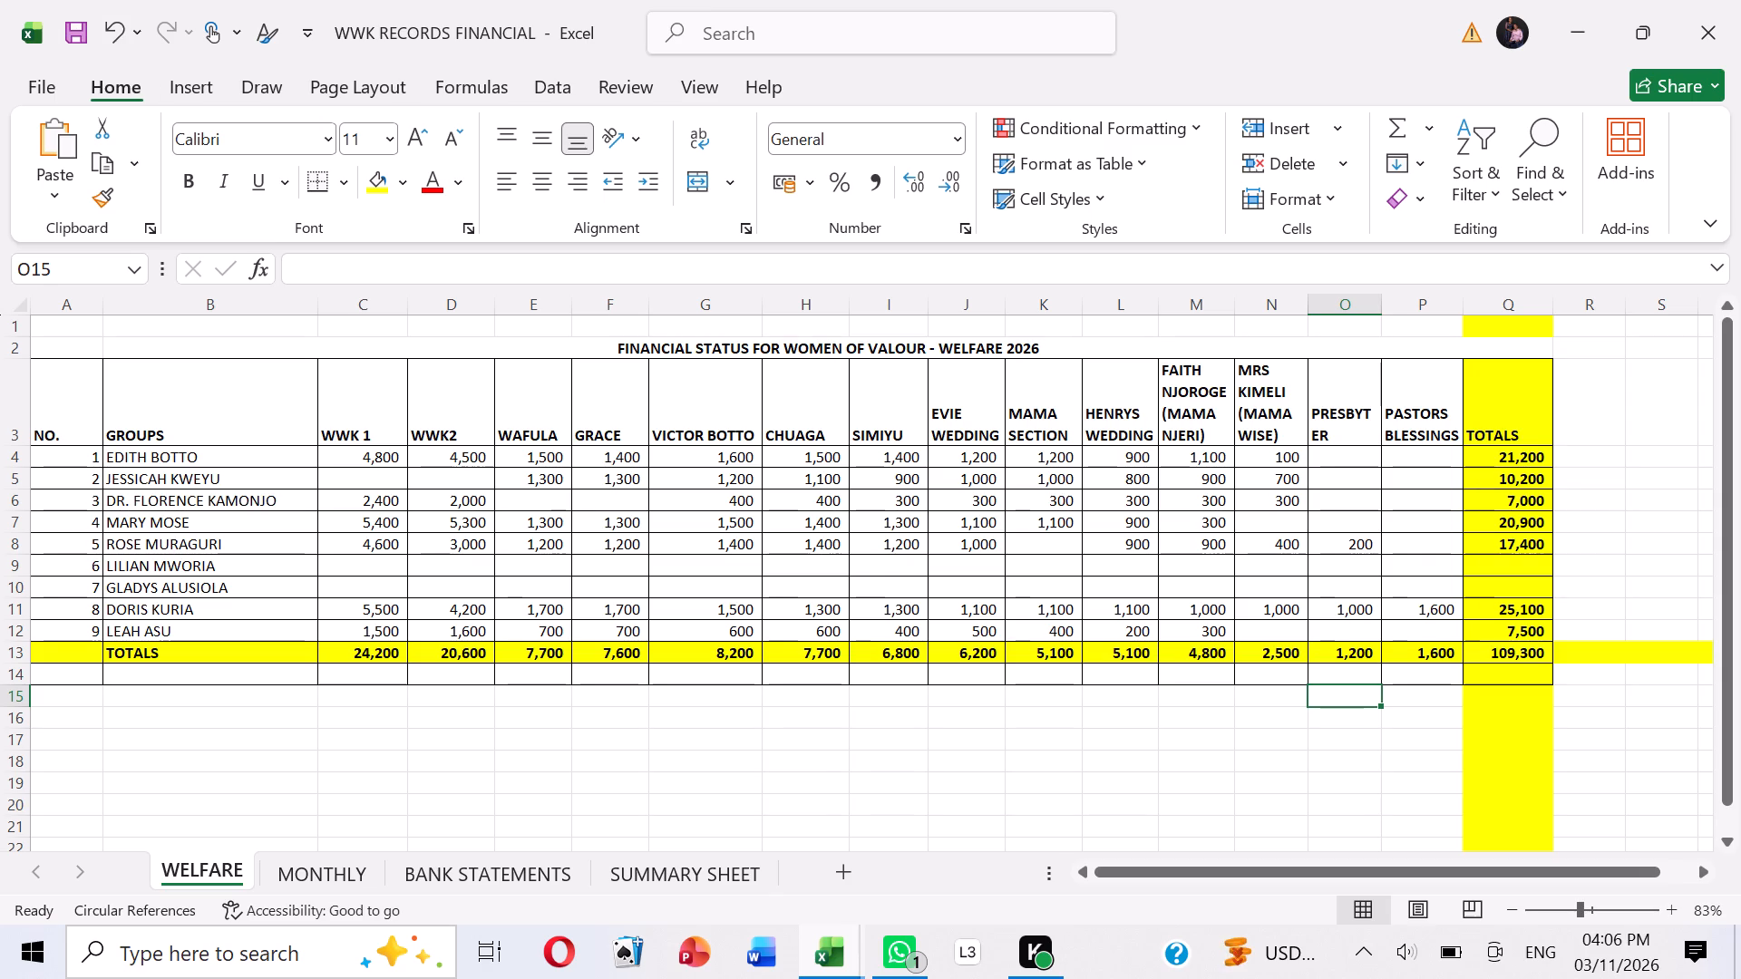
Apply AutoSum over C4:Q13 on the WELFARE sheet once more to recheck the totals.
{"action": "left_click", "coordinate": [384, 585]}
{"action": "left_click", "coordinate": [363, 565]}
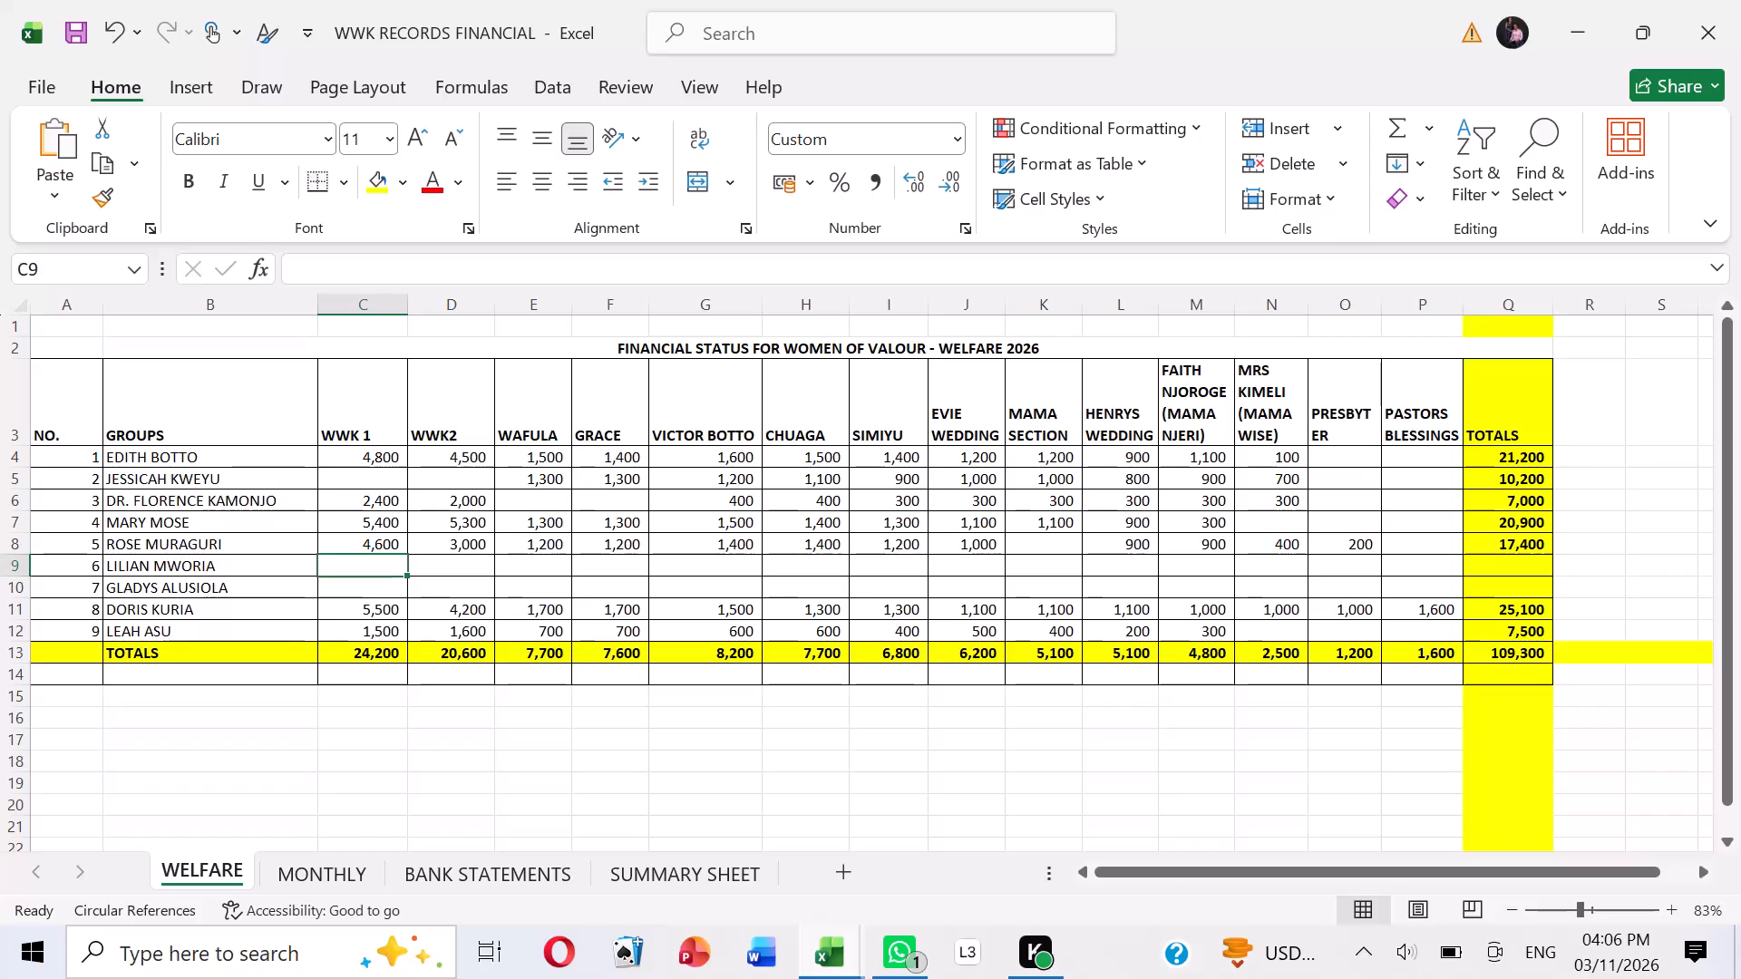
{"action": "left_click_drag", "start_coordinate": [371, 454], "coordinate": [407, 624]}
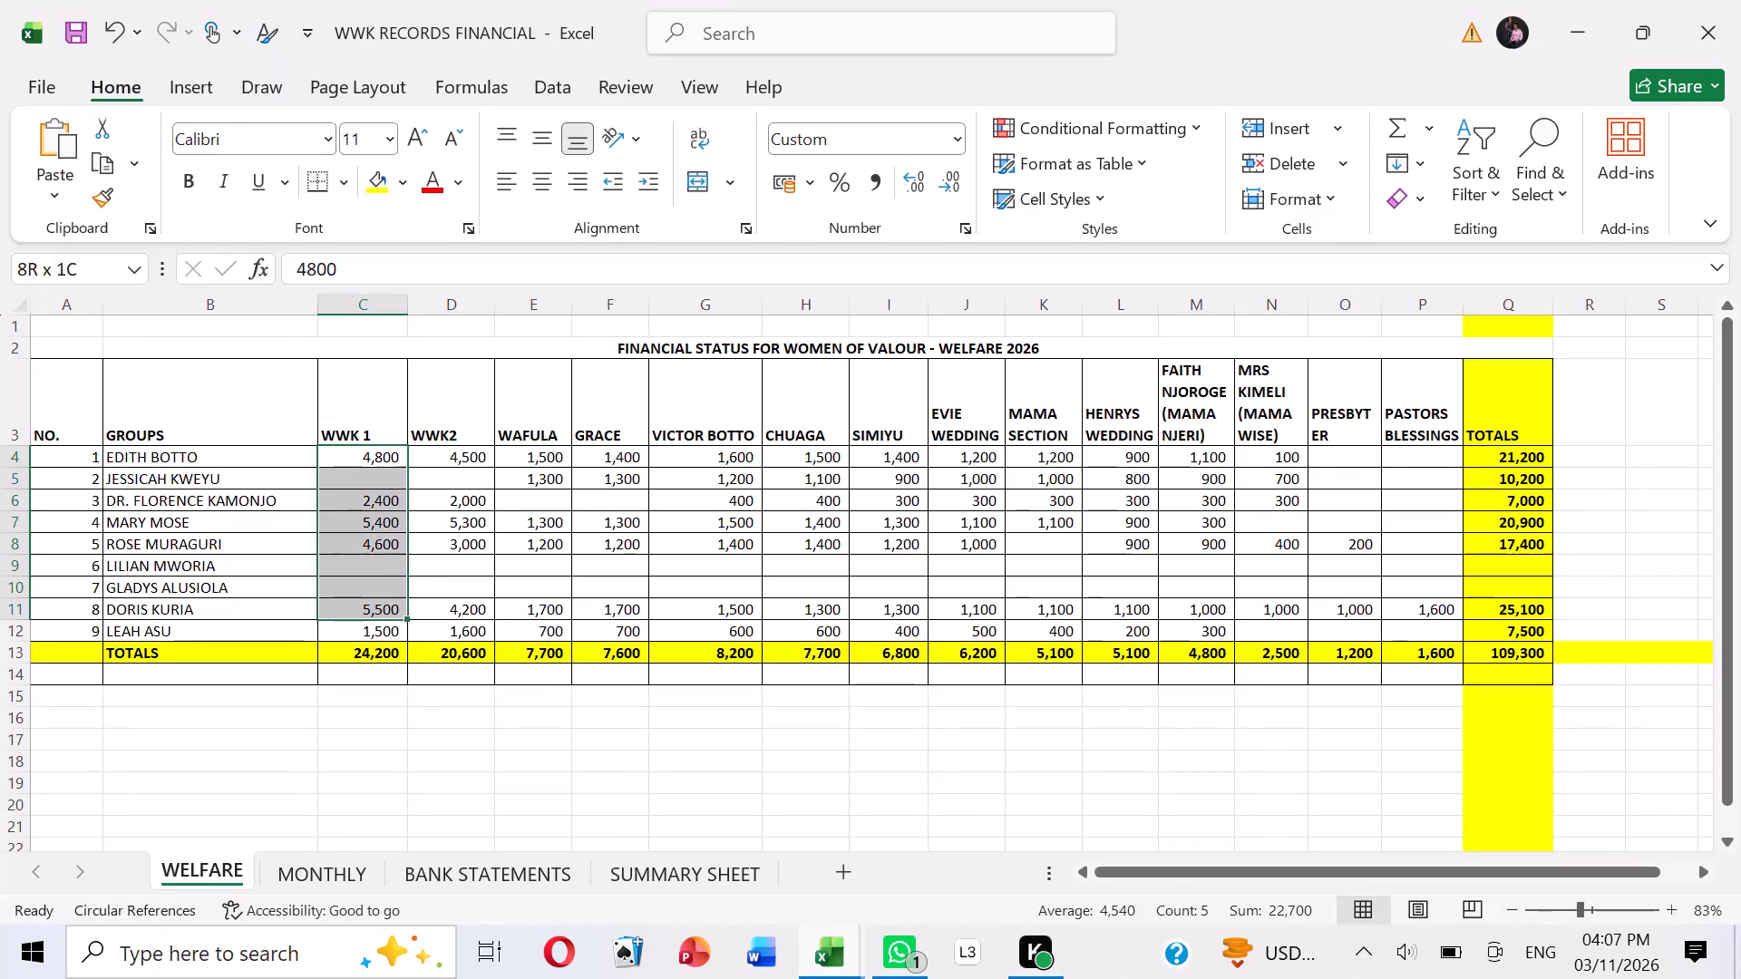
{"action": "left_click_drag", "start_coordinate": [407, 624], "coordinate": [1485, 652]}
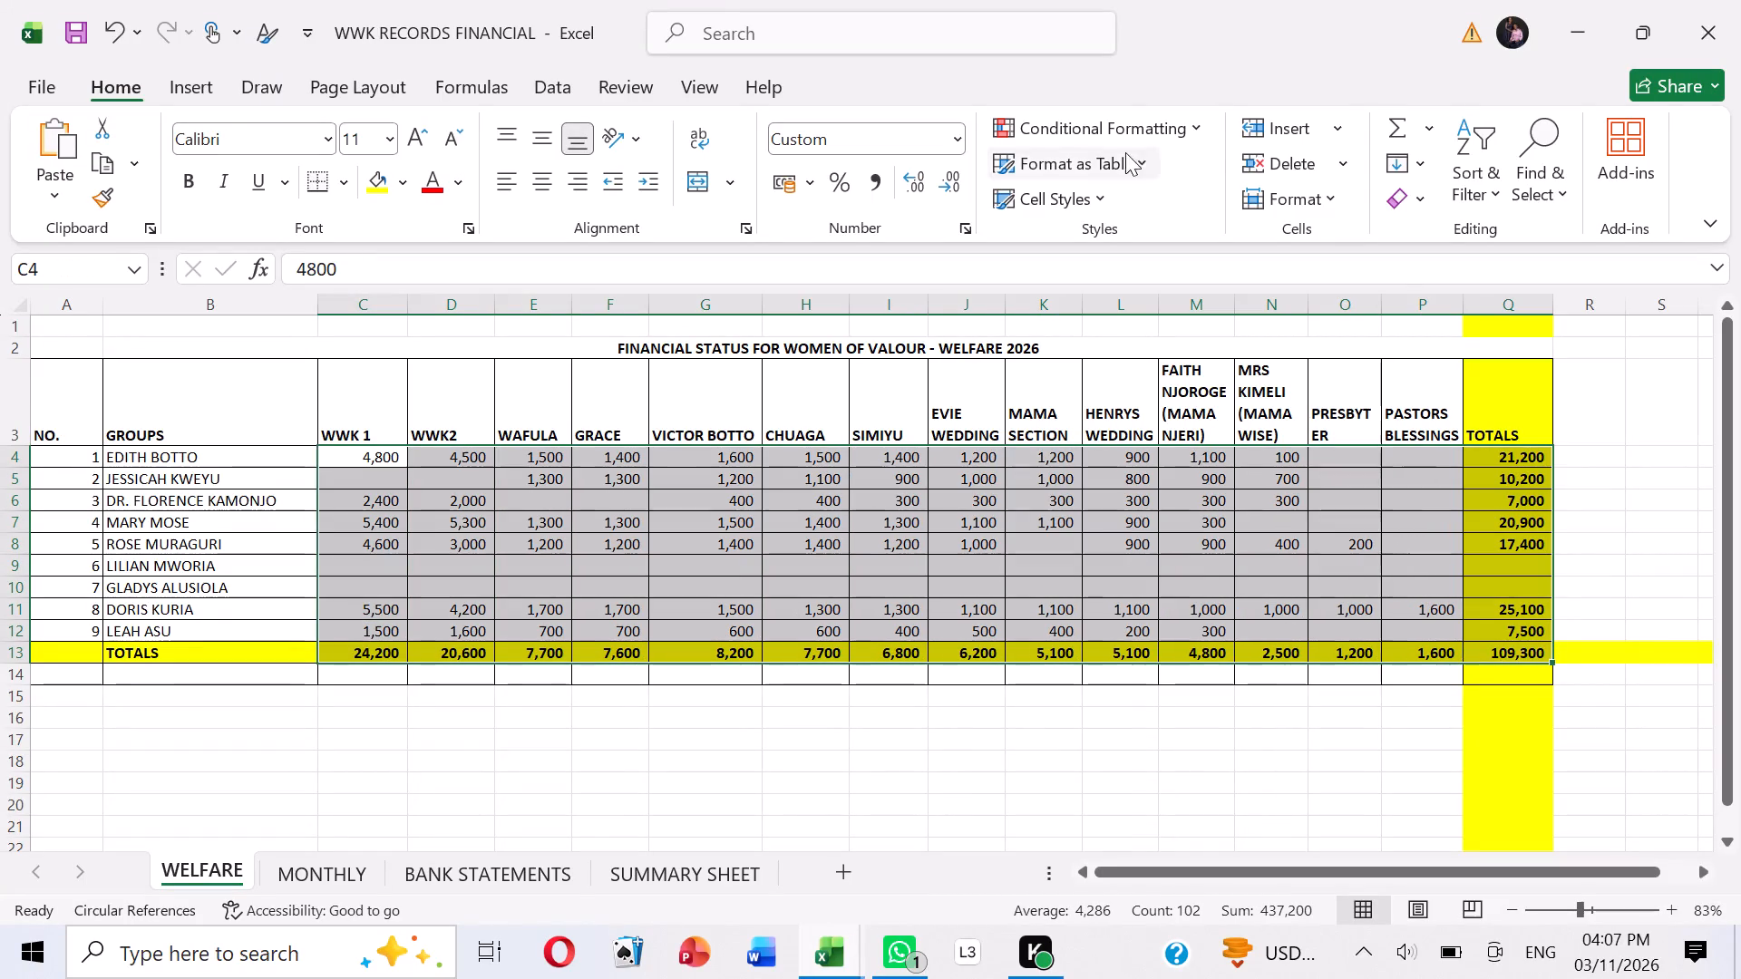
{"action": "left_click", "coordinate": [1401, 121]}
{"action": "left_click", "coordinate": [1145, 596]}
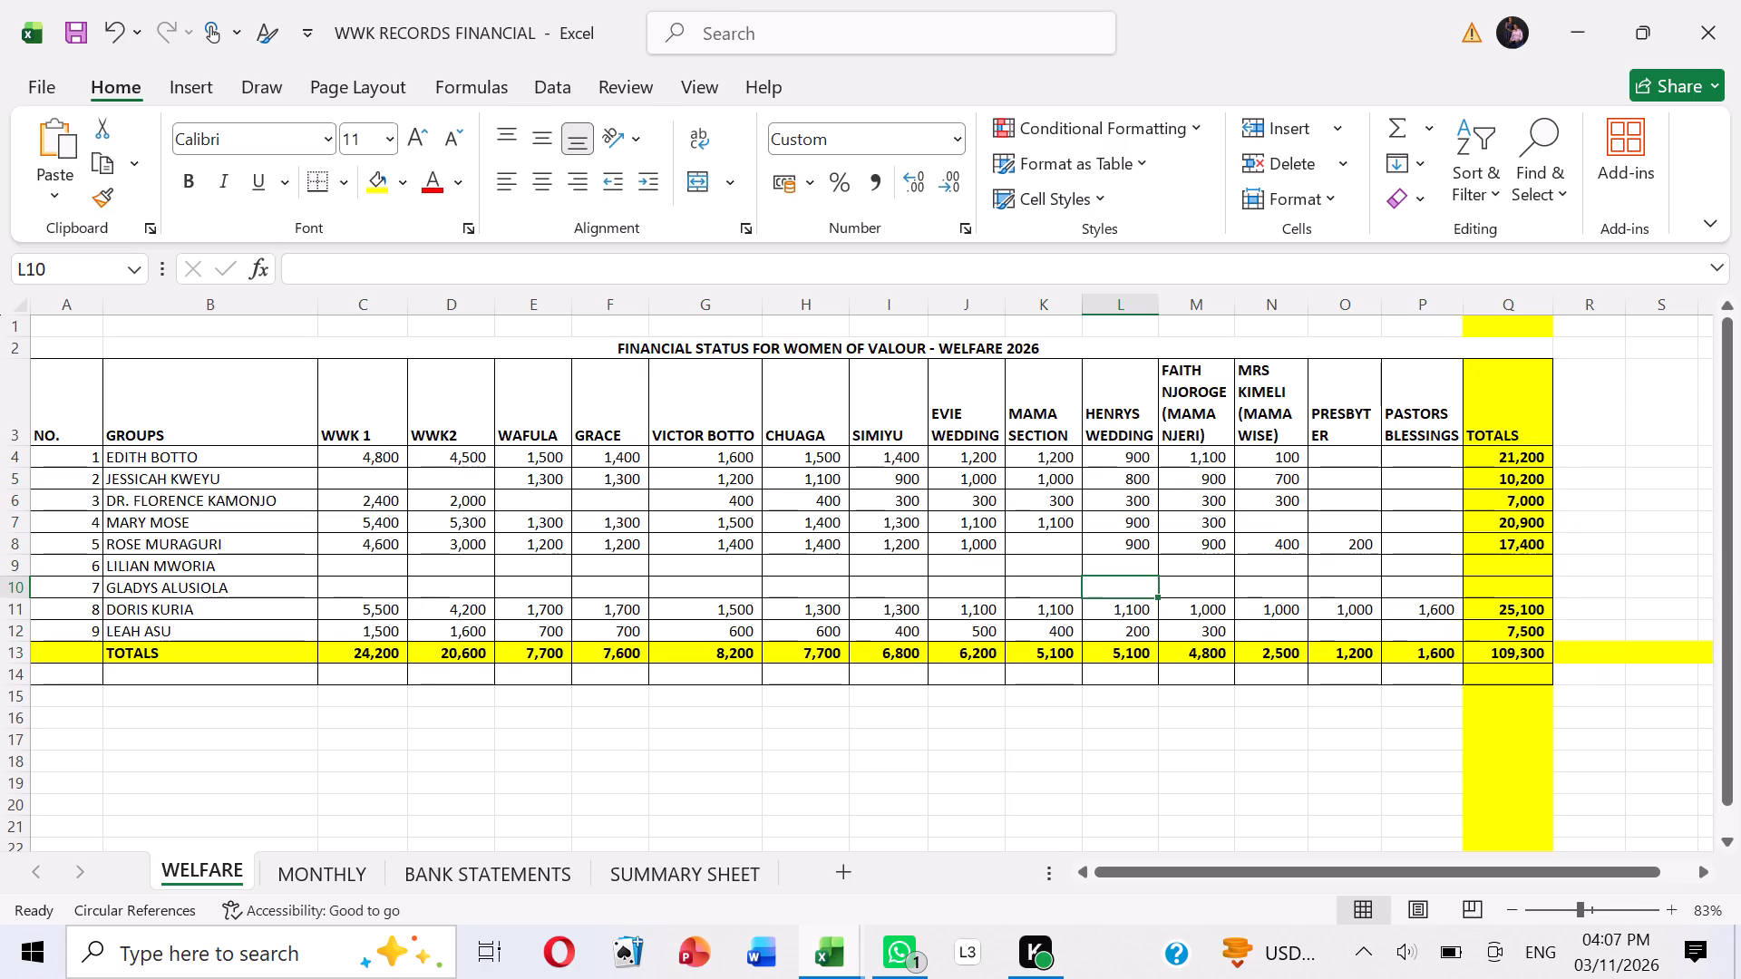
{"action": "left_click", "coordinate": [394, 562]}
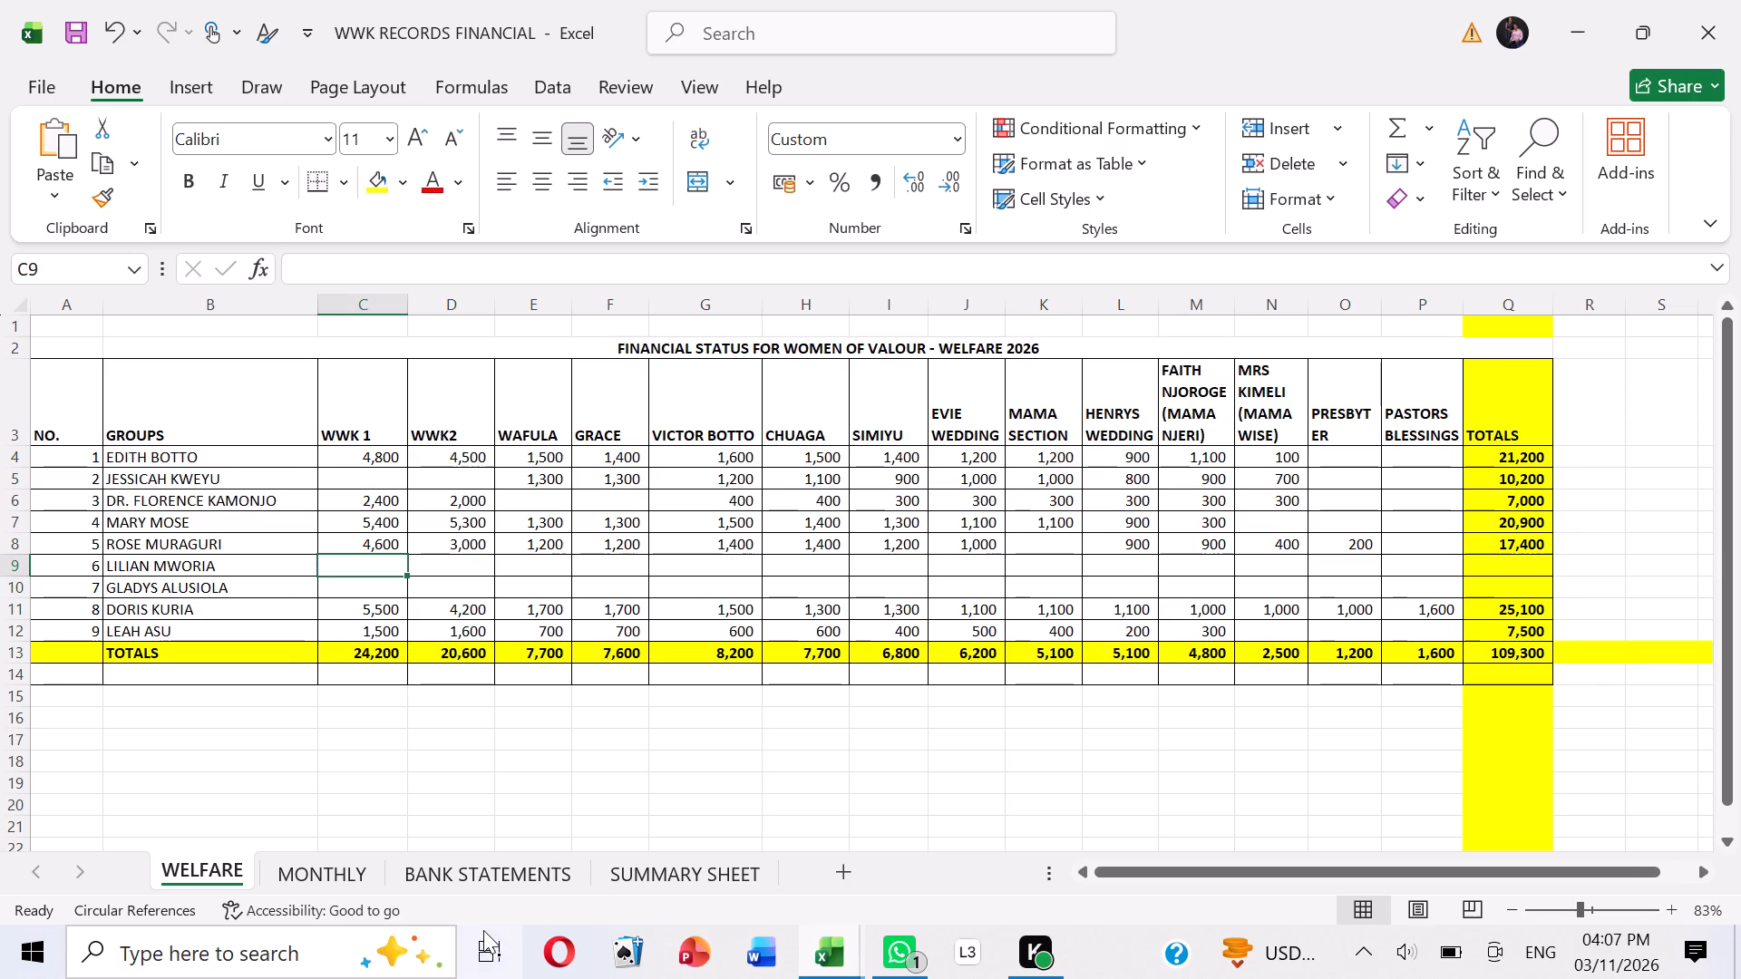
On the MONTHLY sheet, refresh the row and column totals with AutoSum over C4:O13.
{"action": "left_click", "coordinate": [344, 887]}
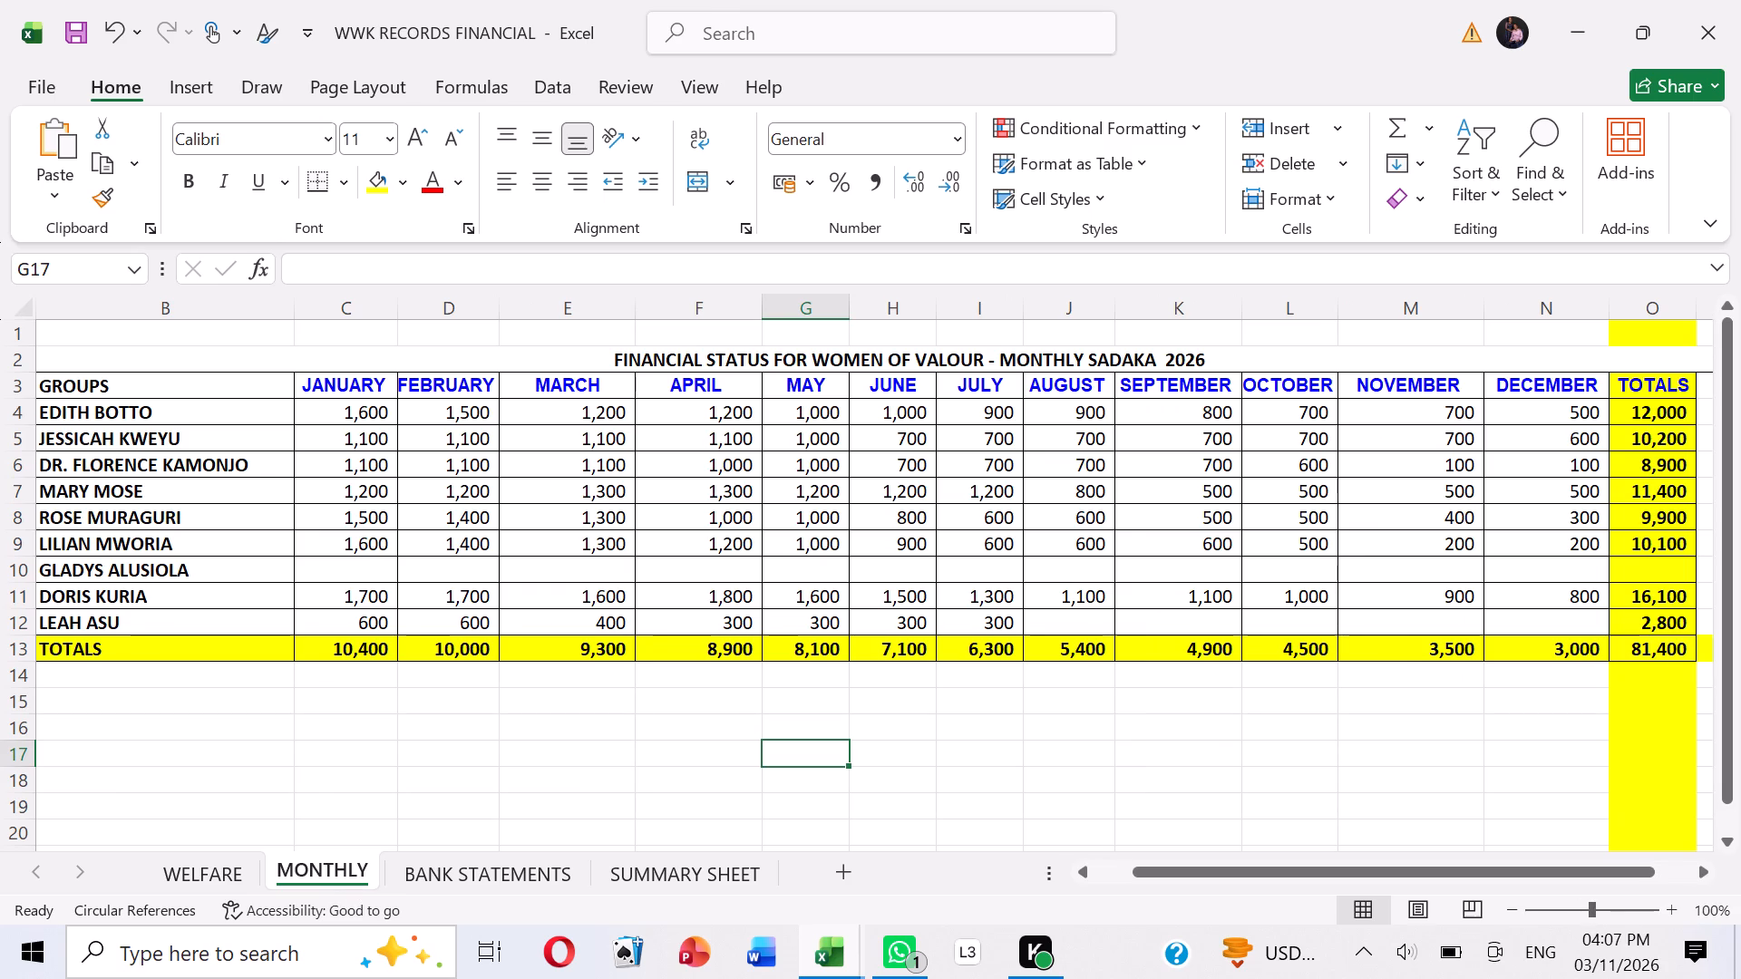
{"action": "left_click_drag", "start_coordinate": [357, 418], "coordinate": [1459, 641]}
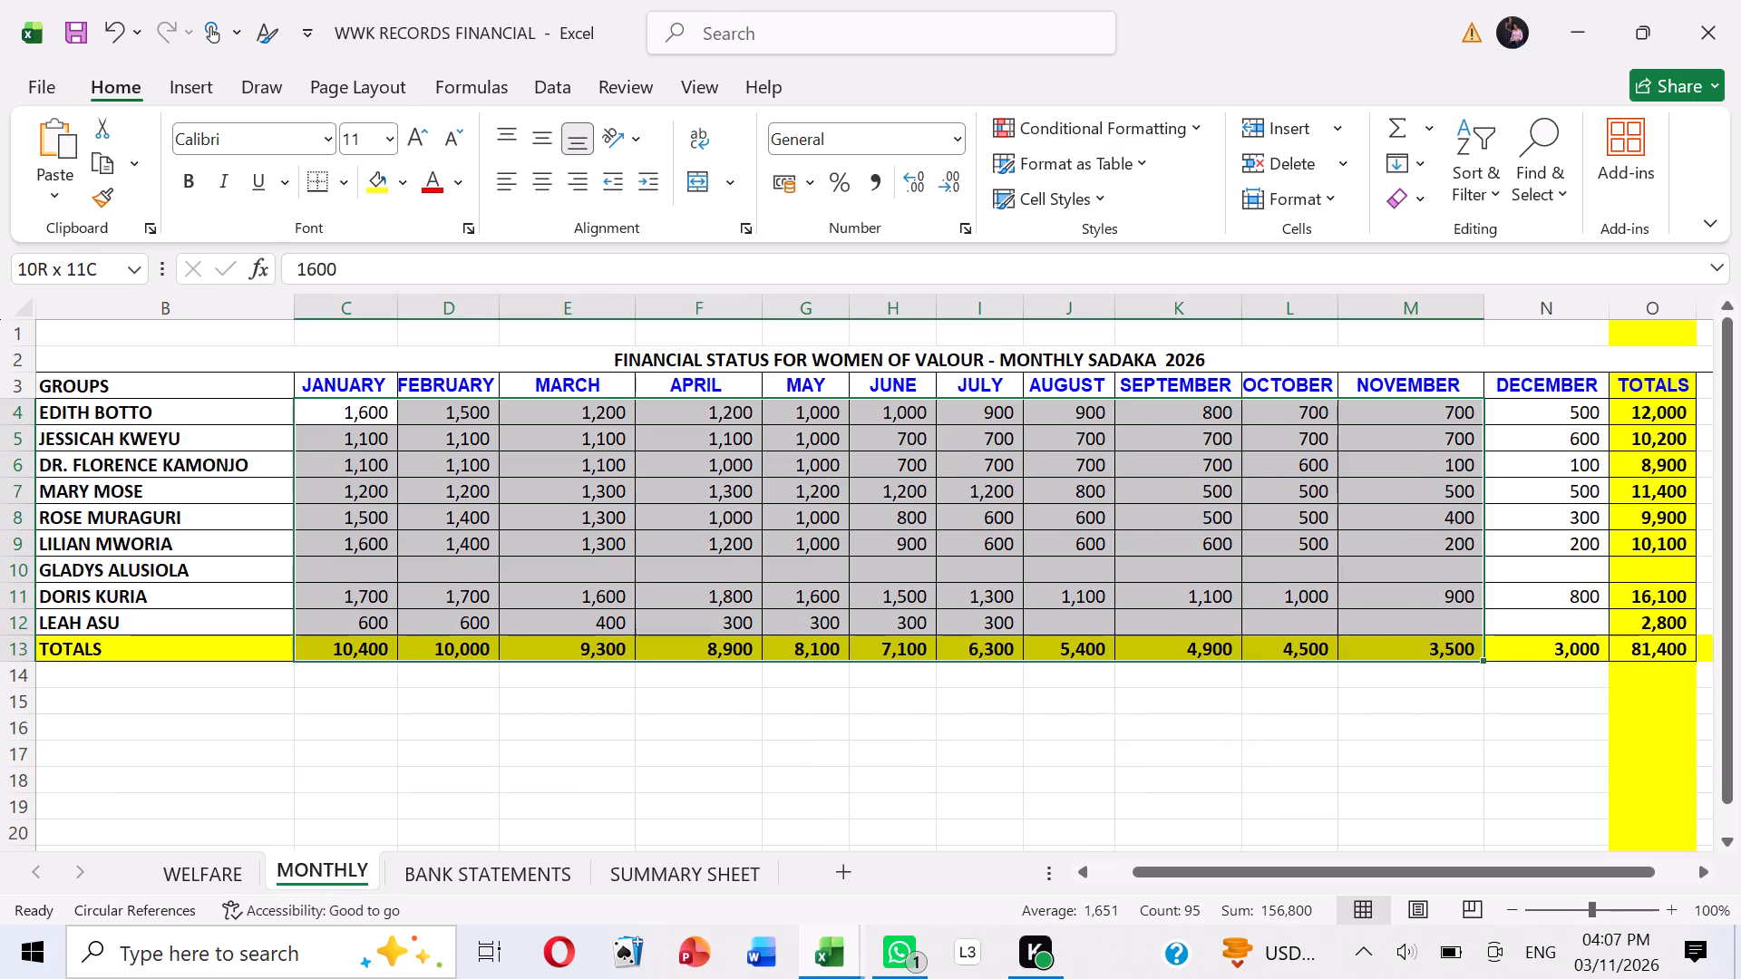
{"action": "left_click_drag", "start_coordinate": [1459, 641], "coordinate": [1620, 640]}
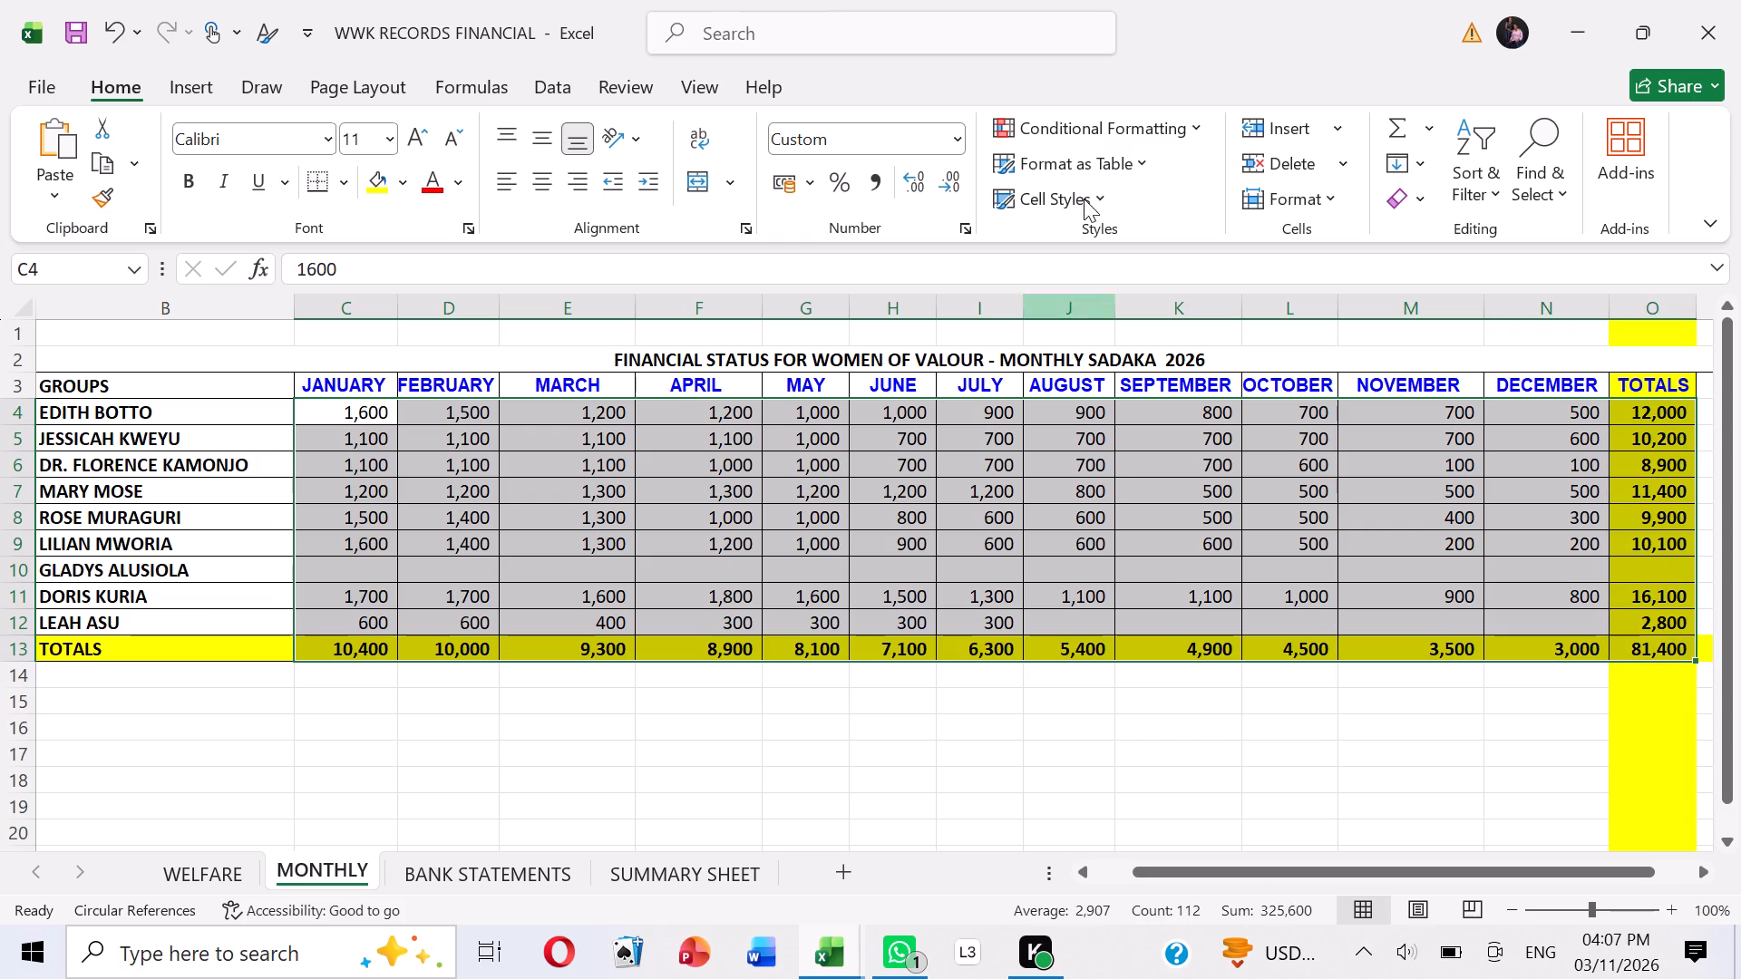
{"action": "left_click", "coordinate": [1386, 123]}
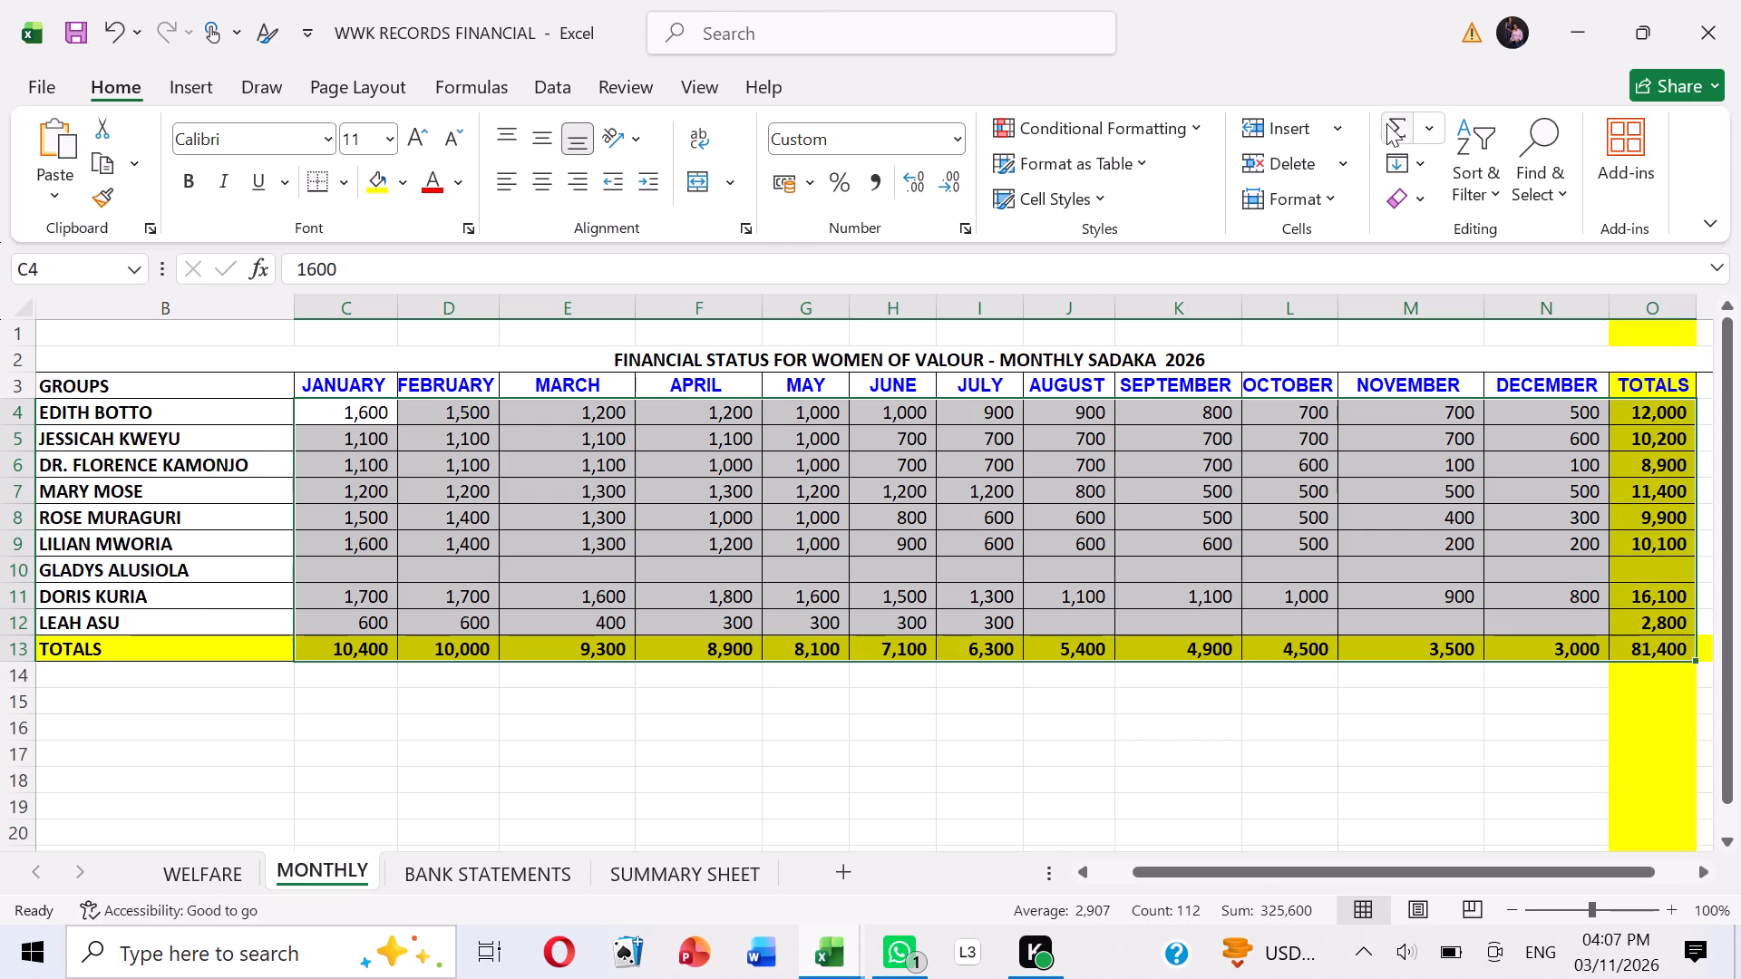
{"action": "left_click", "coordinate": [1294, 783]}
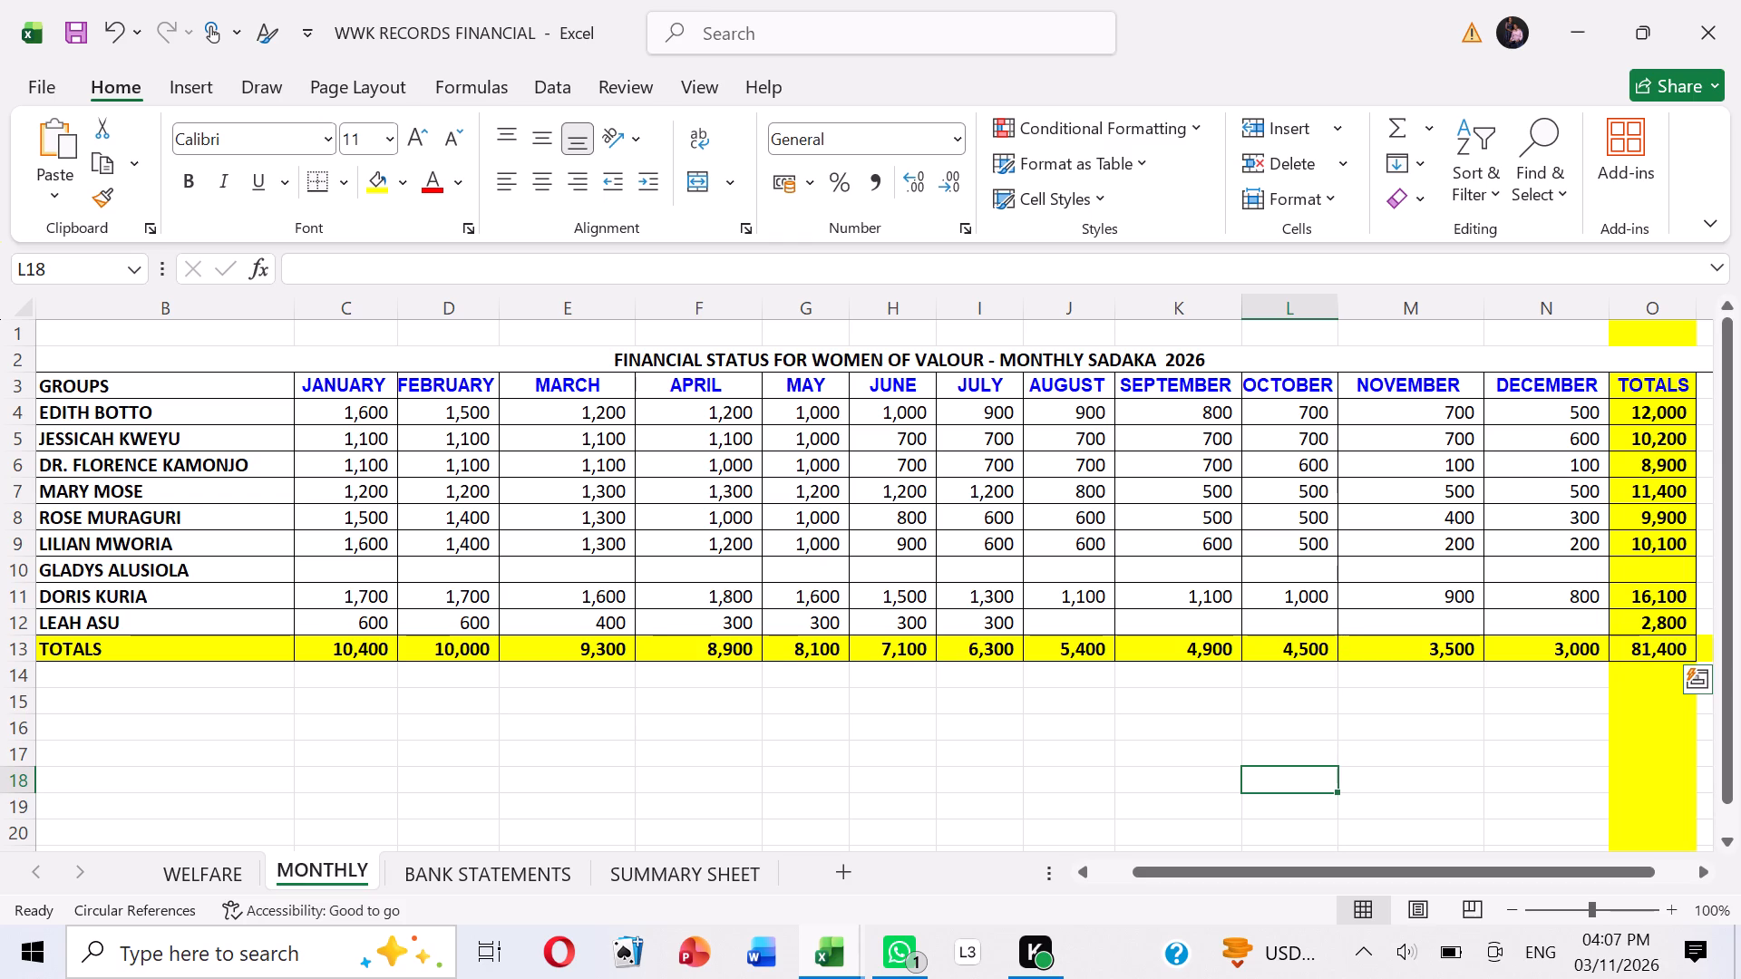
In row 12 of the MONTHLY sheet, set JANUARY and FEBRUARY to 800 each.
{"action": "left_click", "coordinate": [369, 624]}
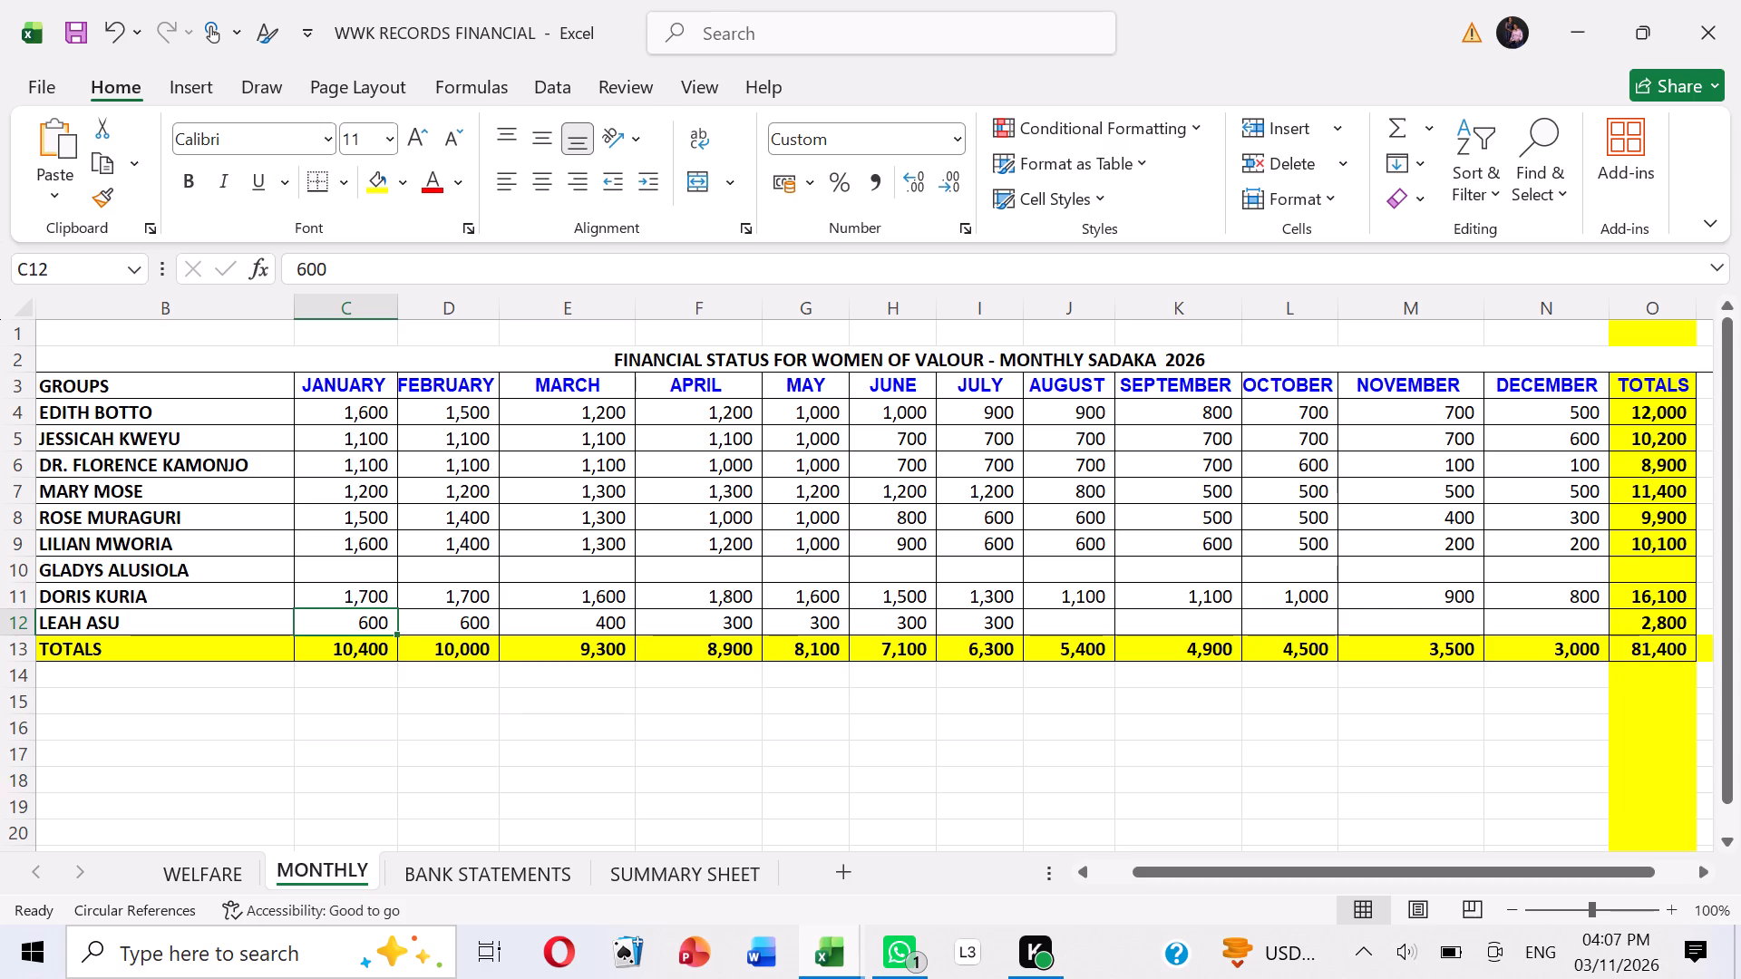
{"action": "type", "text": "800"}
{"action": "key", "text": "Right"}
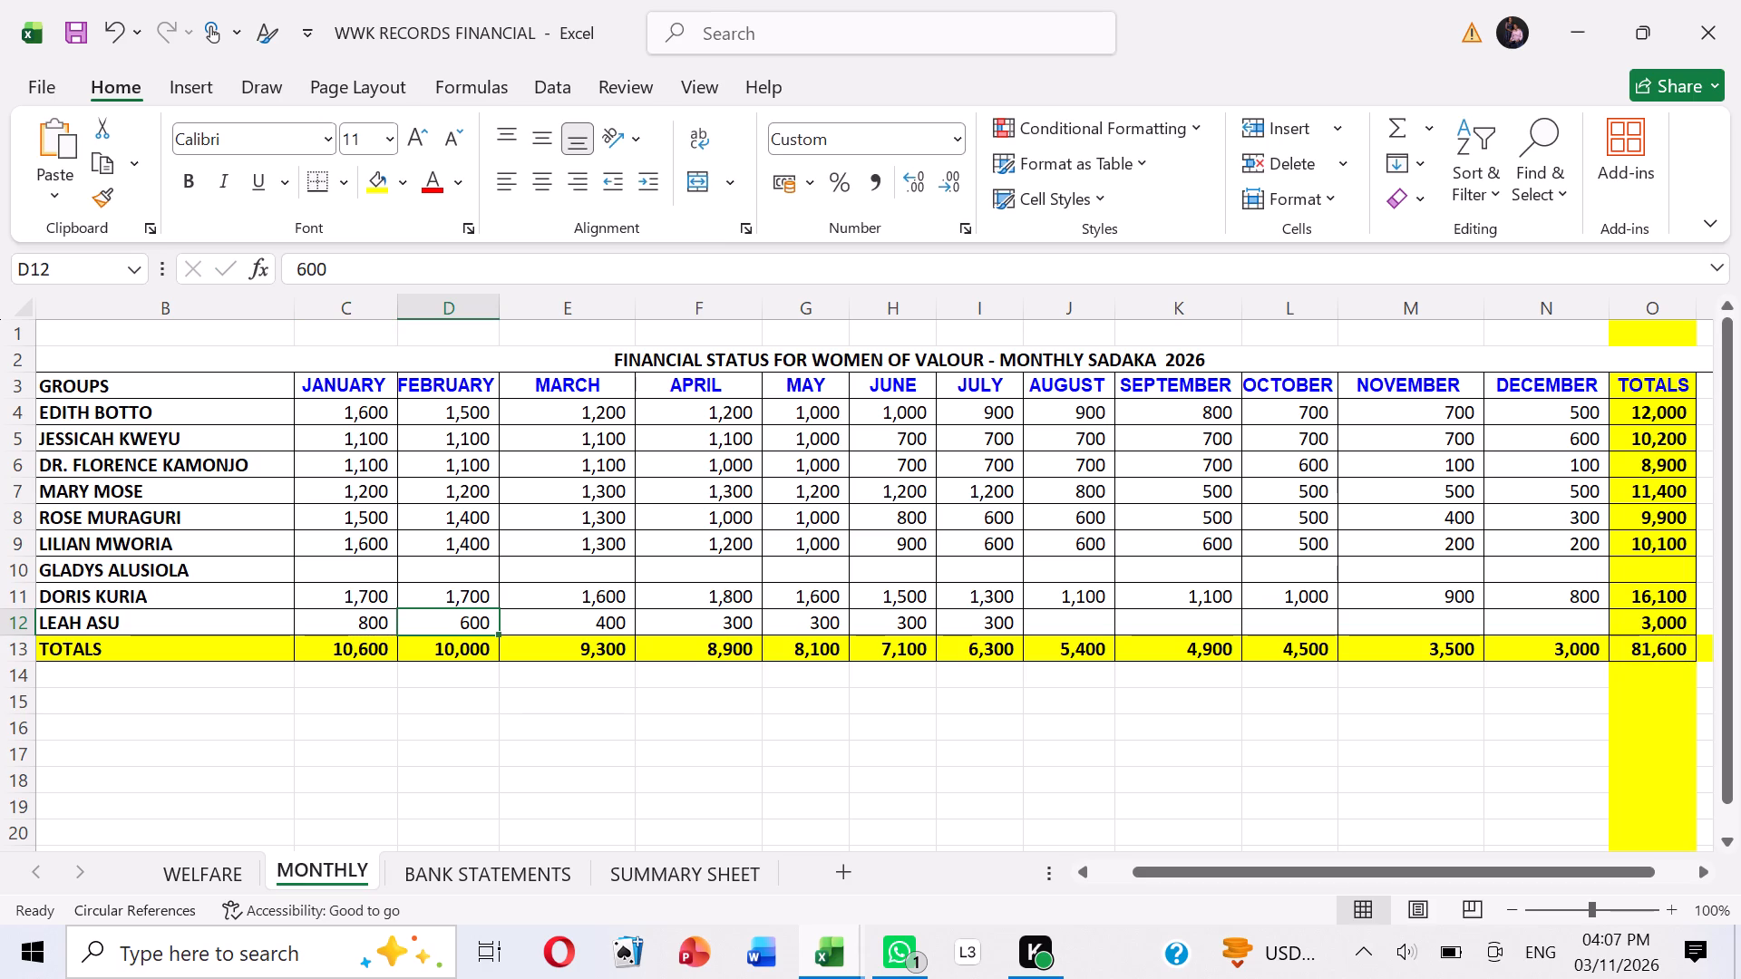
{"action": "type", "text": "800"}
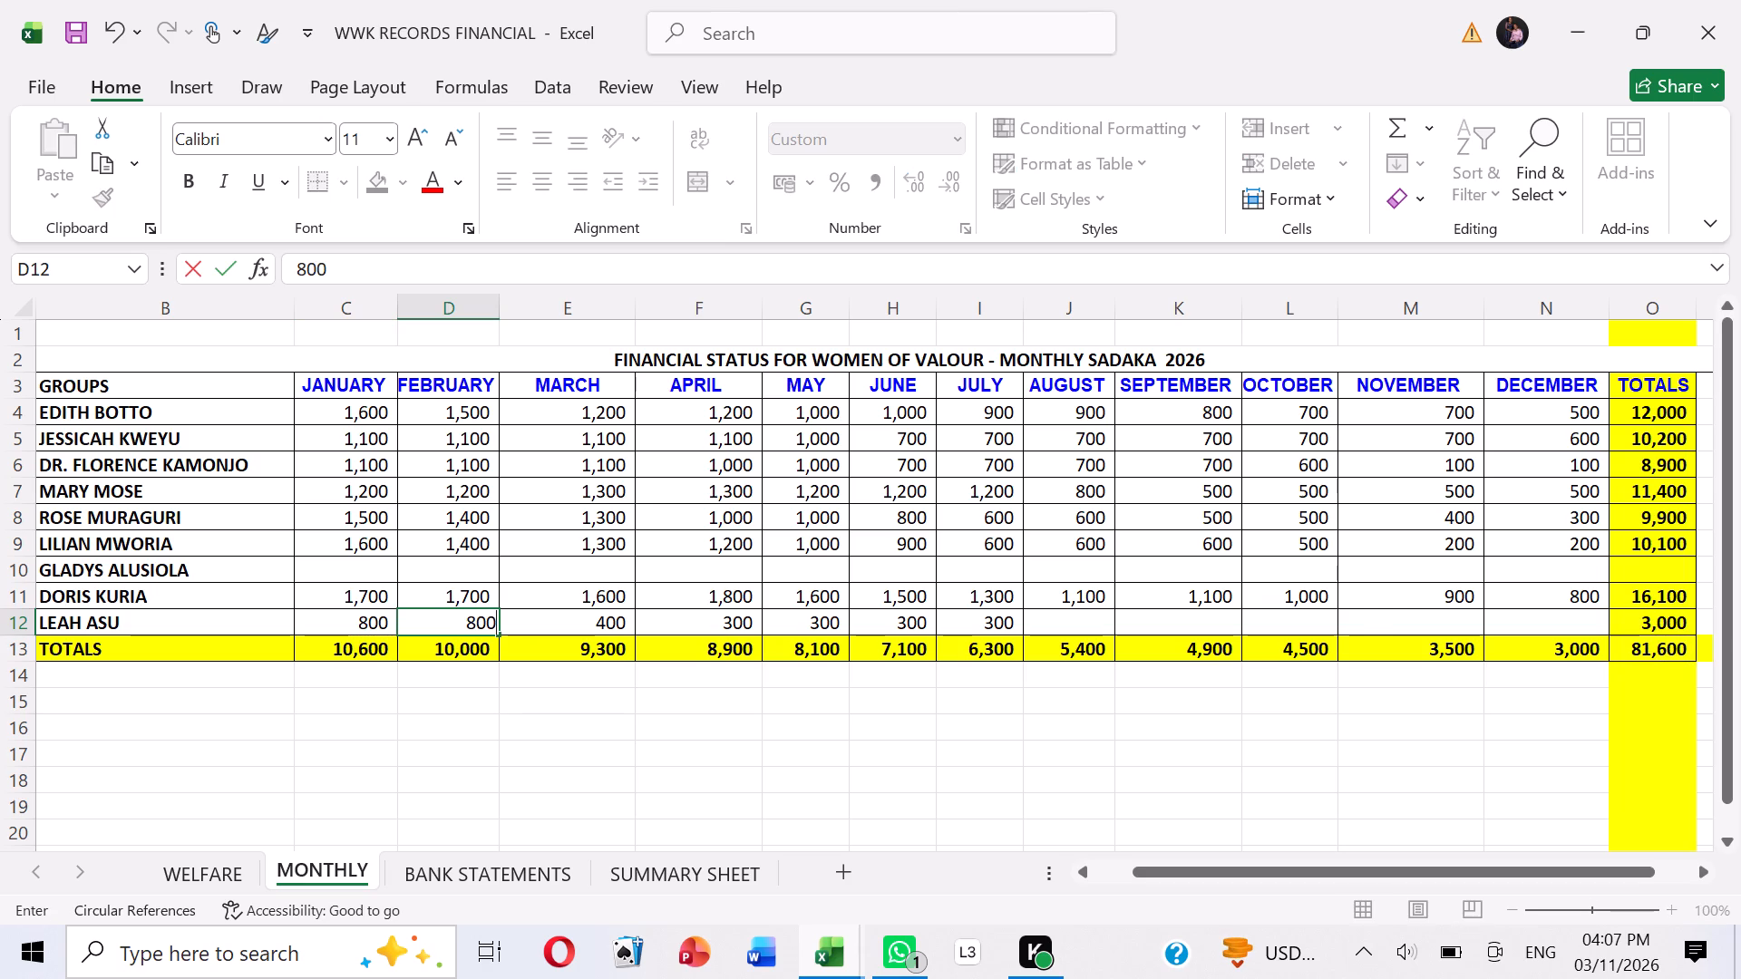
{"action": "key", "text": "Right"}
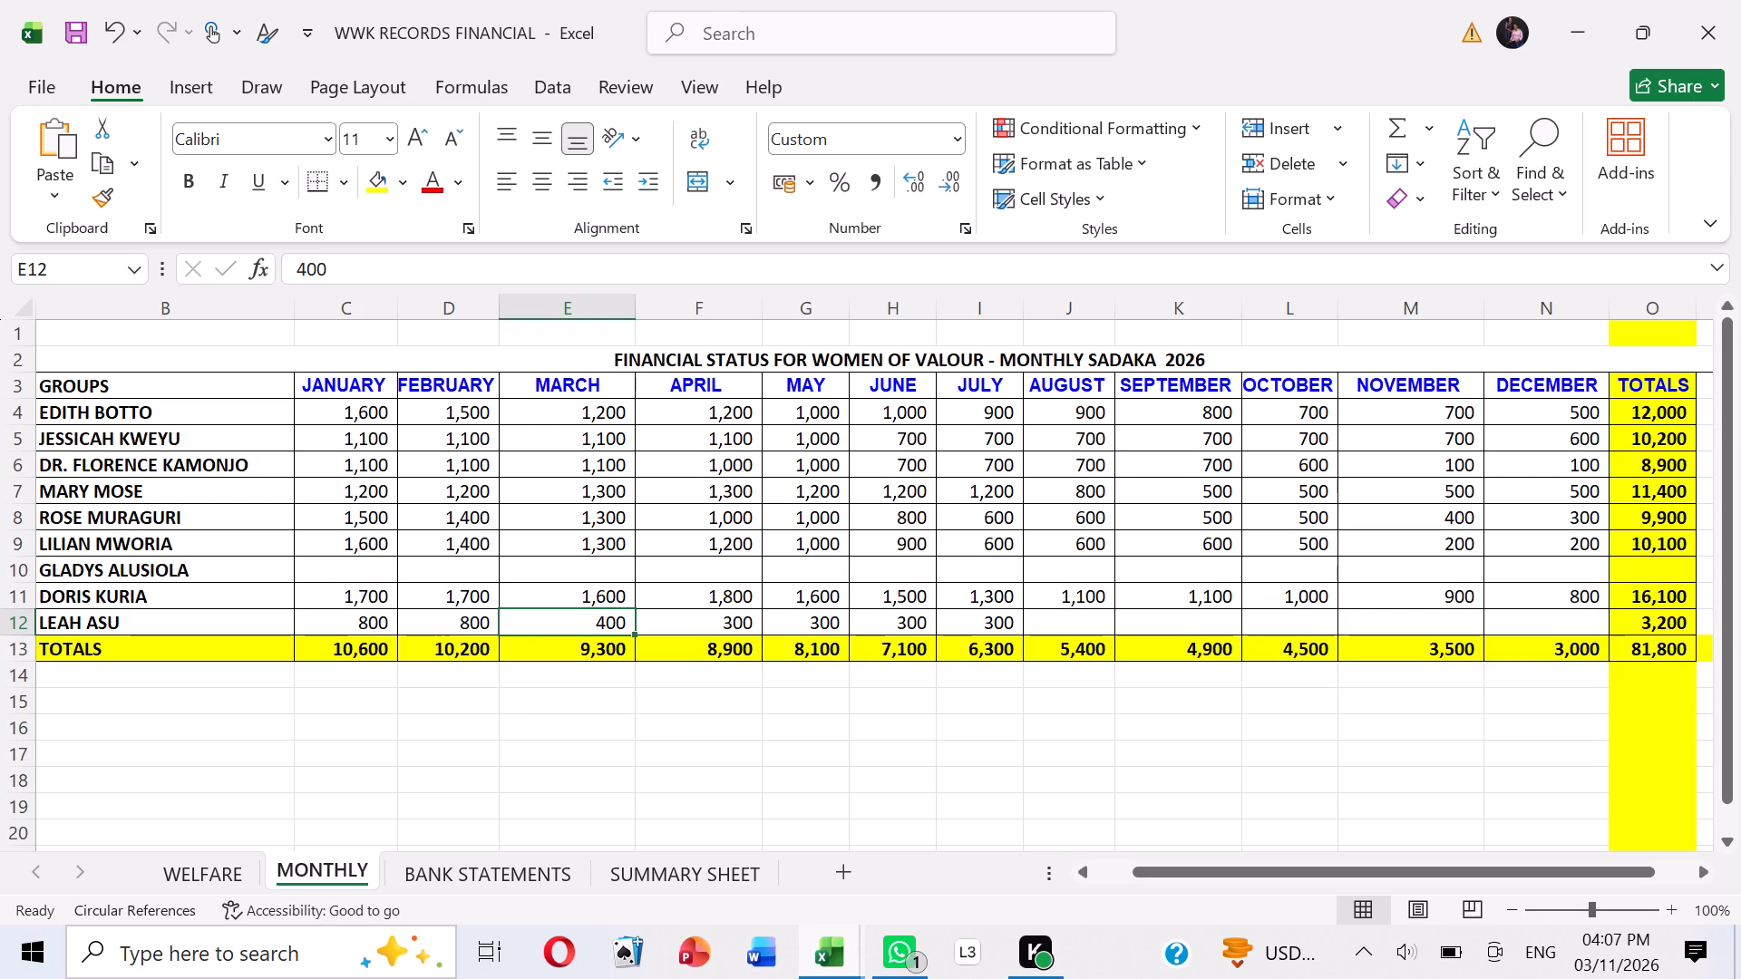
In row 12 of the MONTHLY sheet, set MARCH and APRIL to 600, MAY to 500 and AUGUST to 300, and save.
{"action": "type", "text": "600"}
{"action": "key", "text": "Right"}
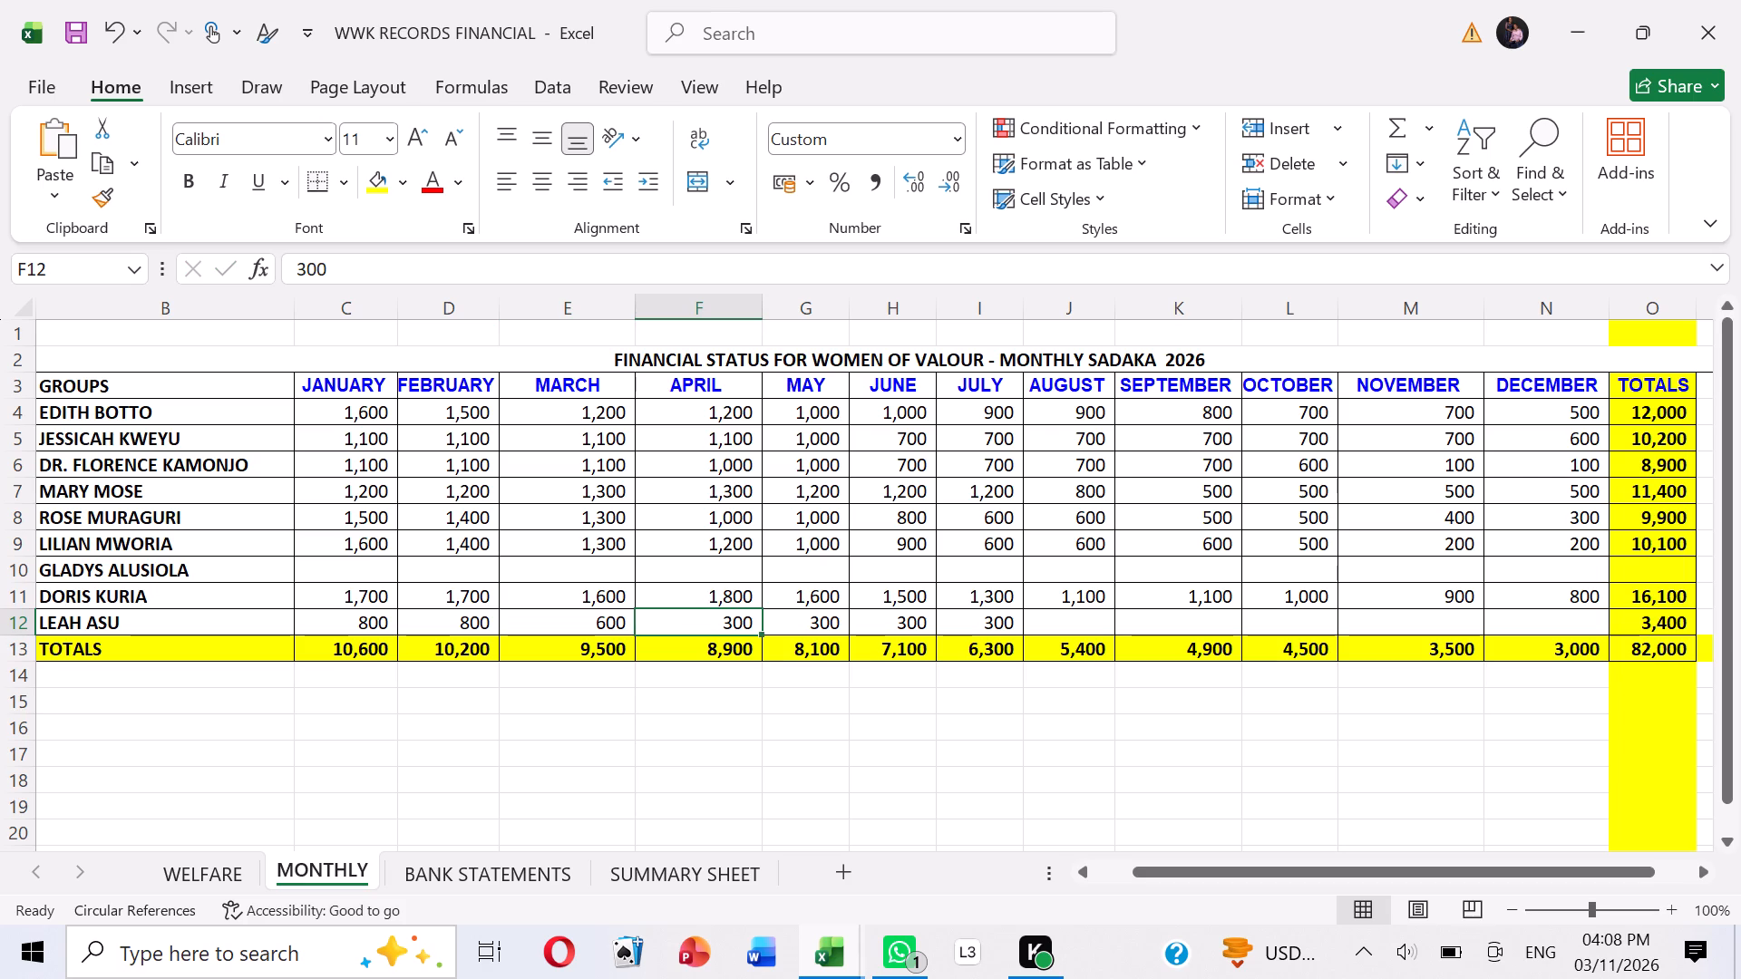
{"action": "type", "text": "600"}
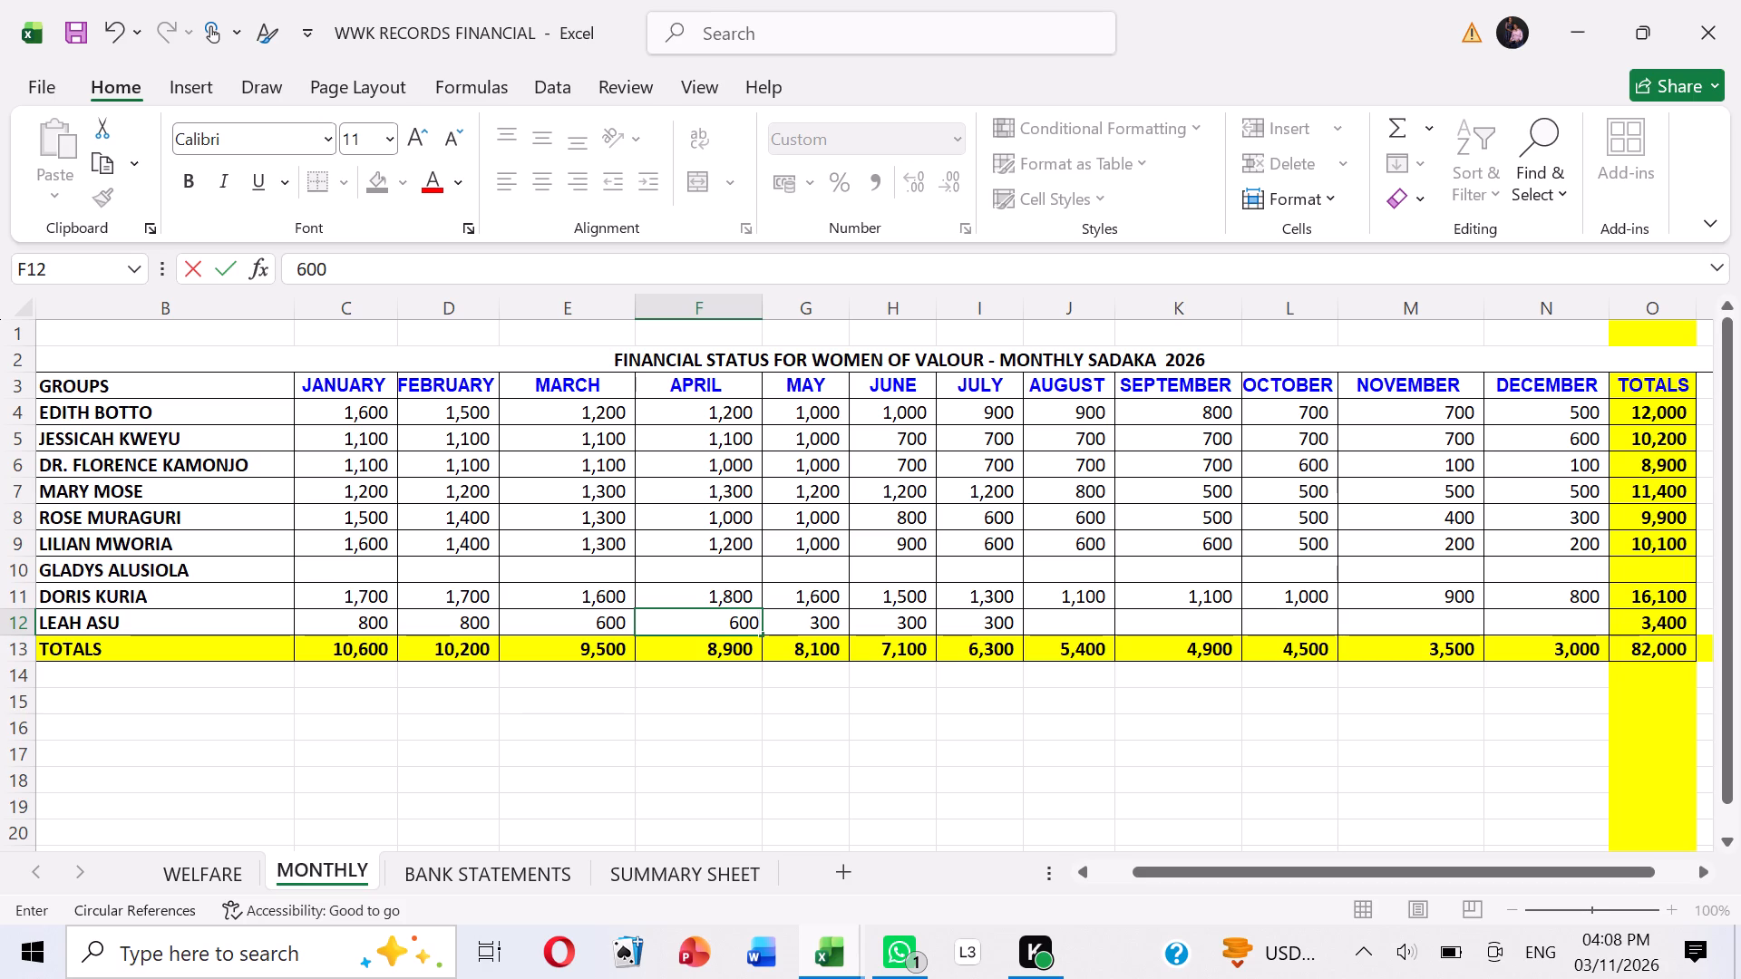
{"action": "key", "text": "Right"}
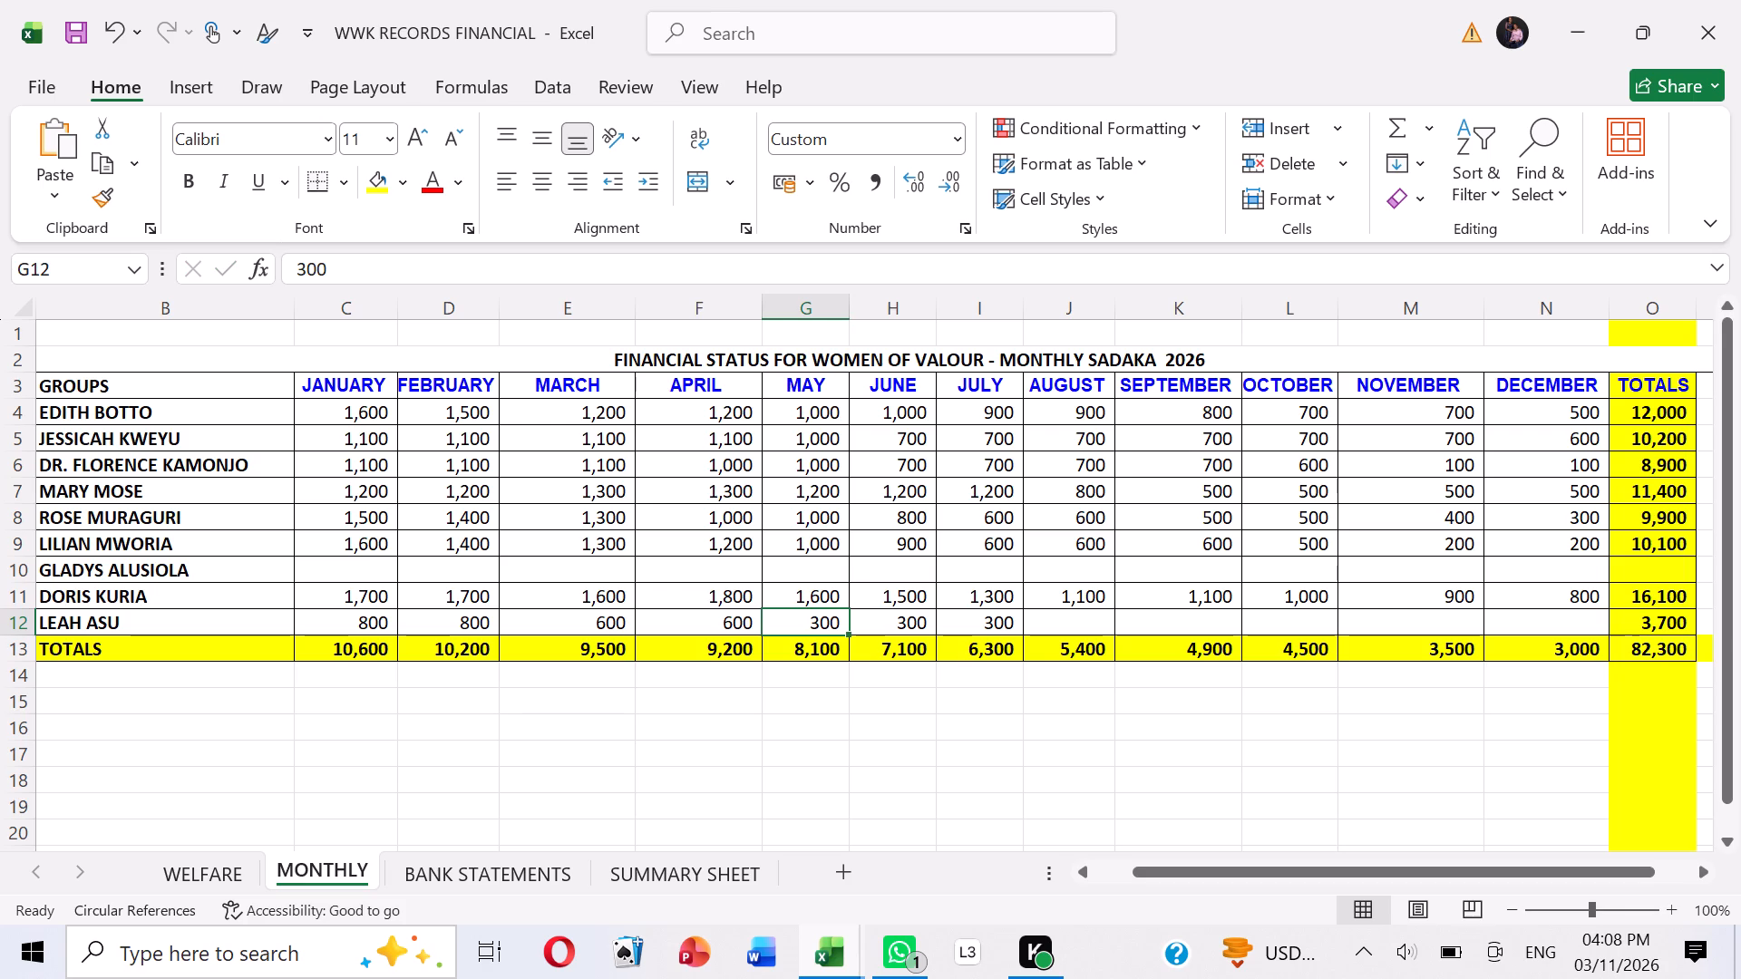
{"action": "type", "text": "500"}
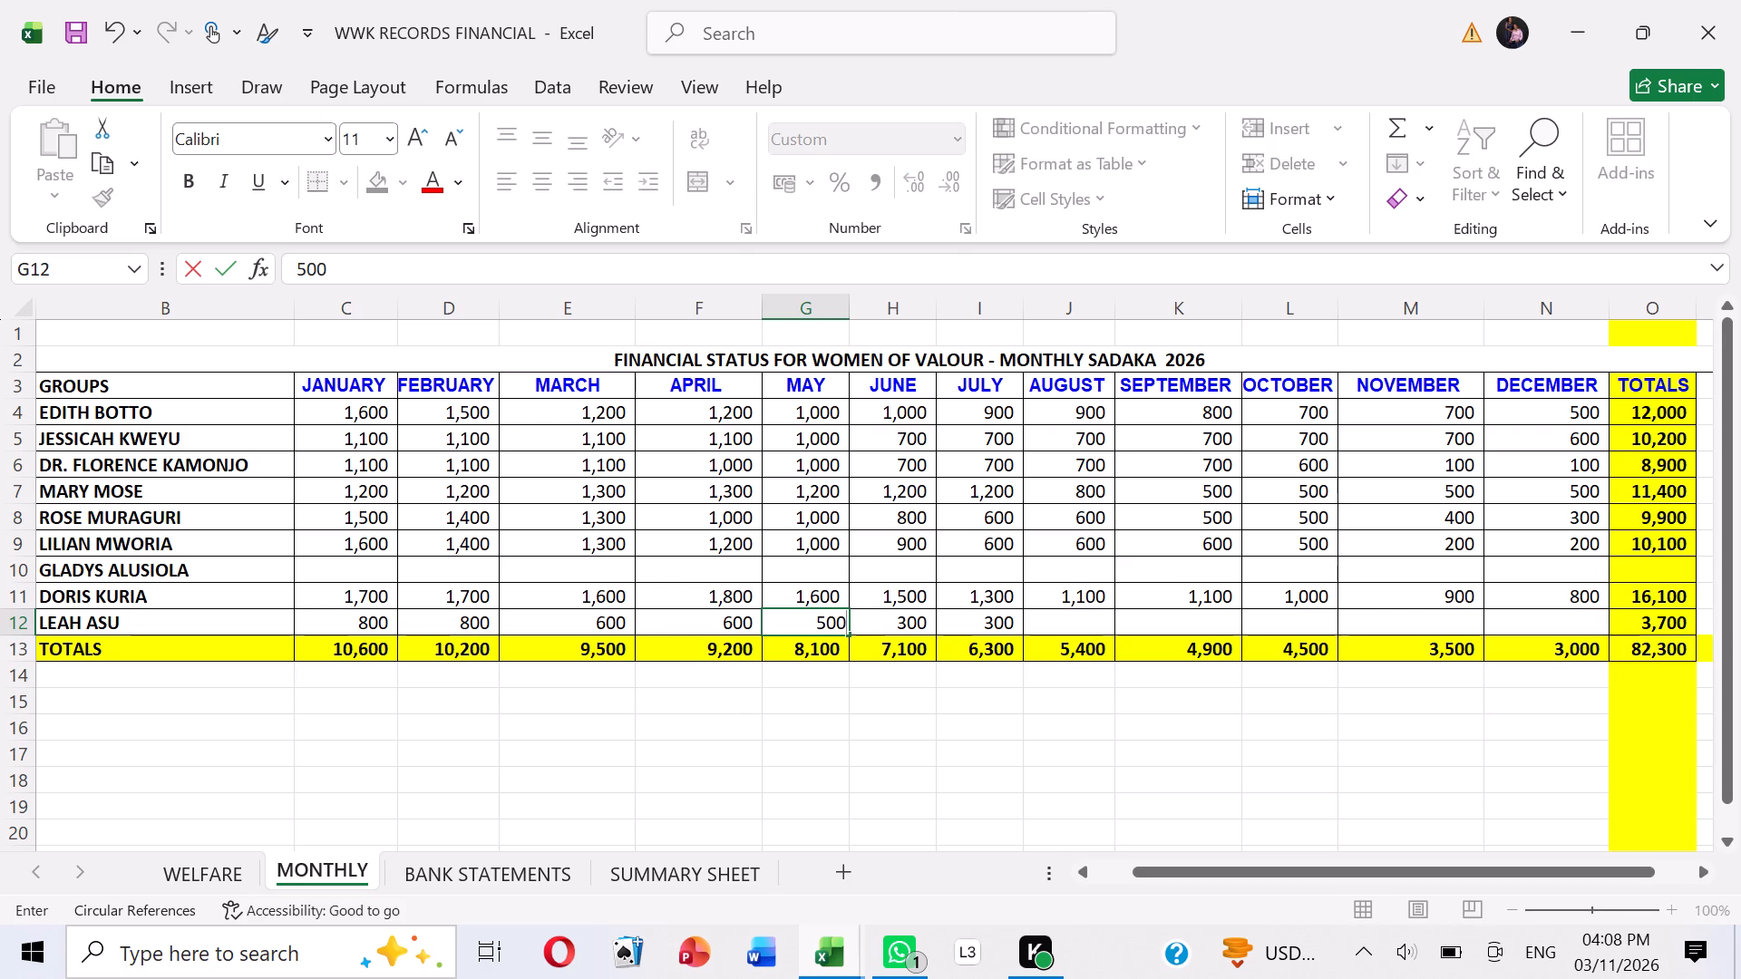
{"action": "key", "text": "Right"}
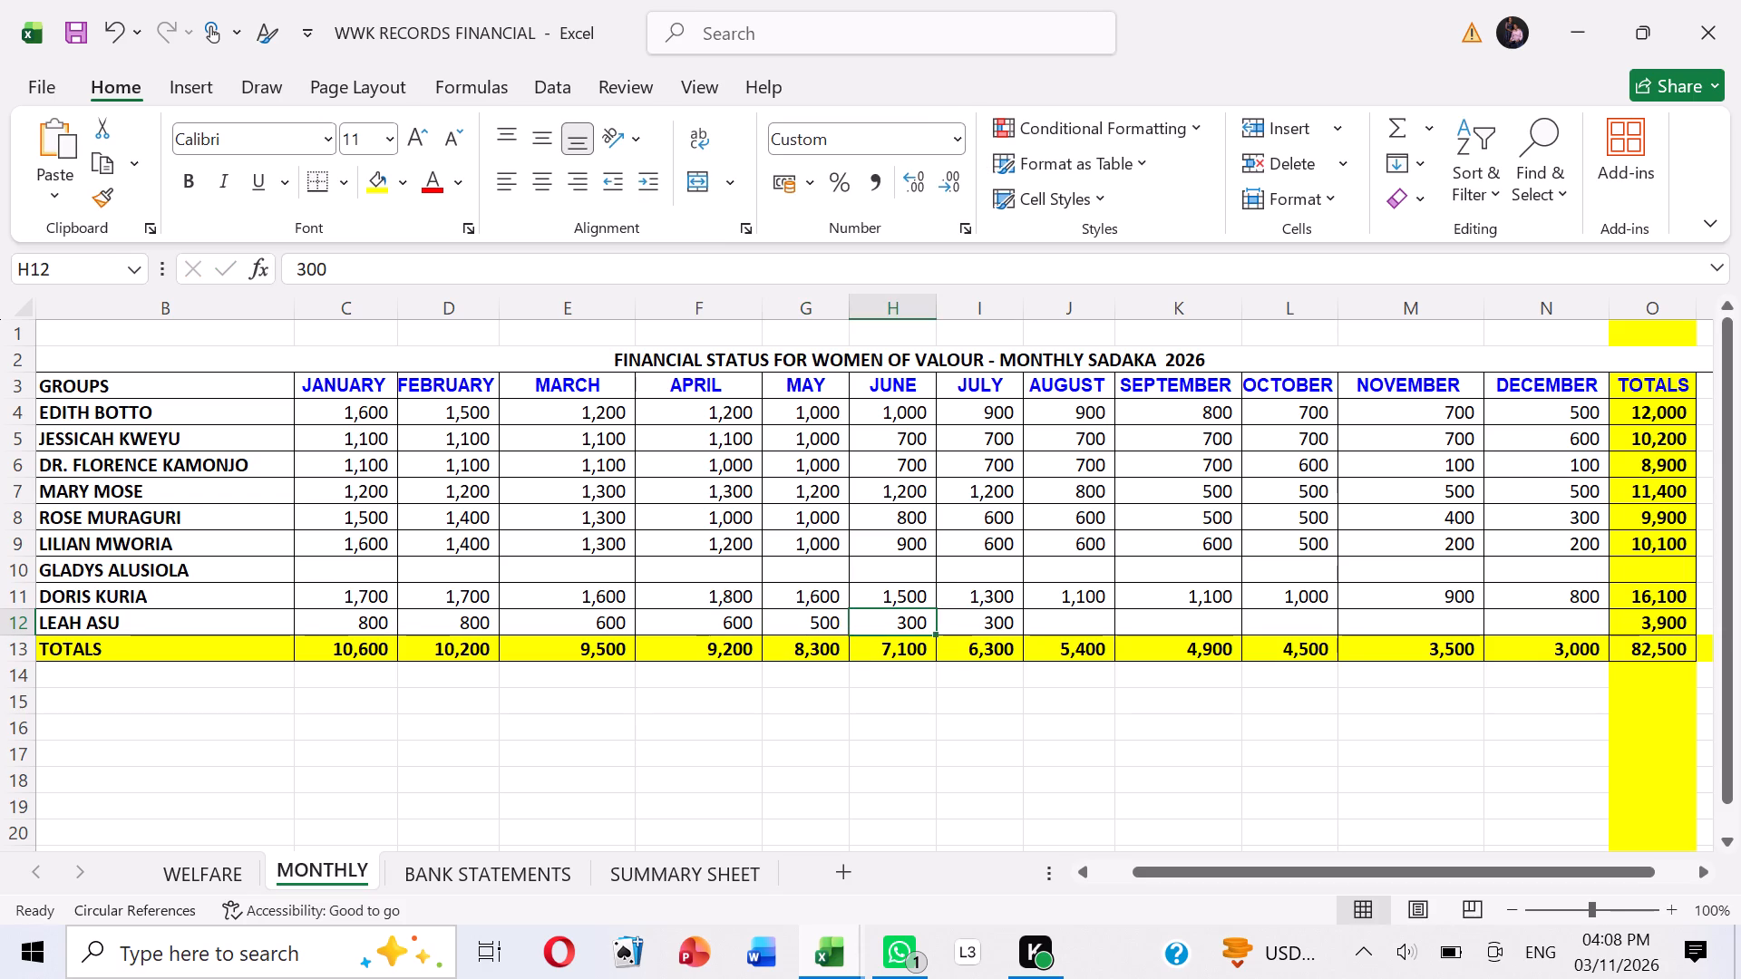
{"action": "key", "text": "Right"}
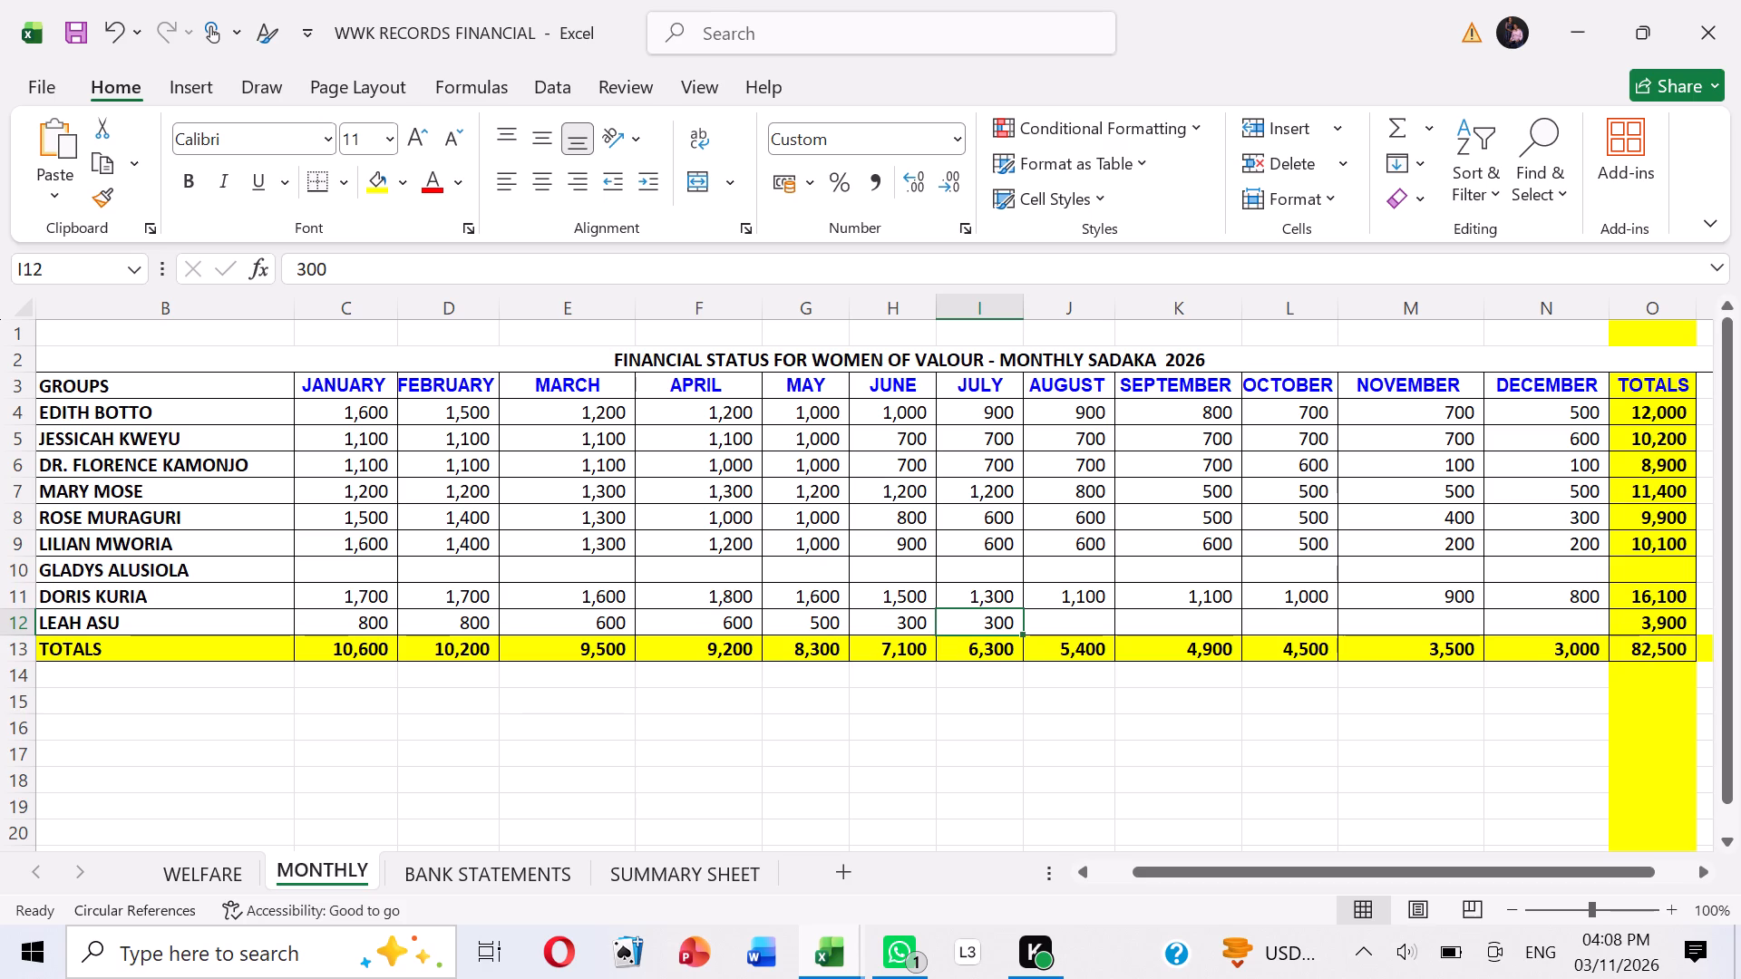
{"action": "key", "text": "Right"}
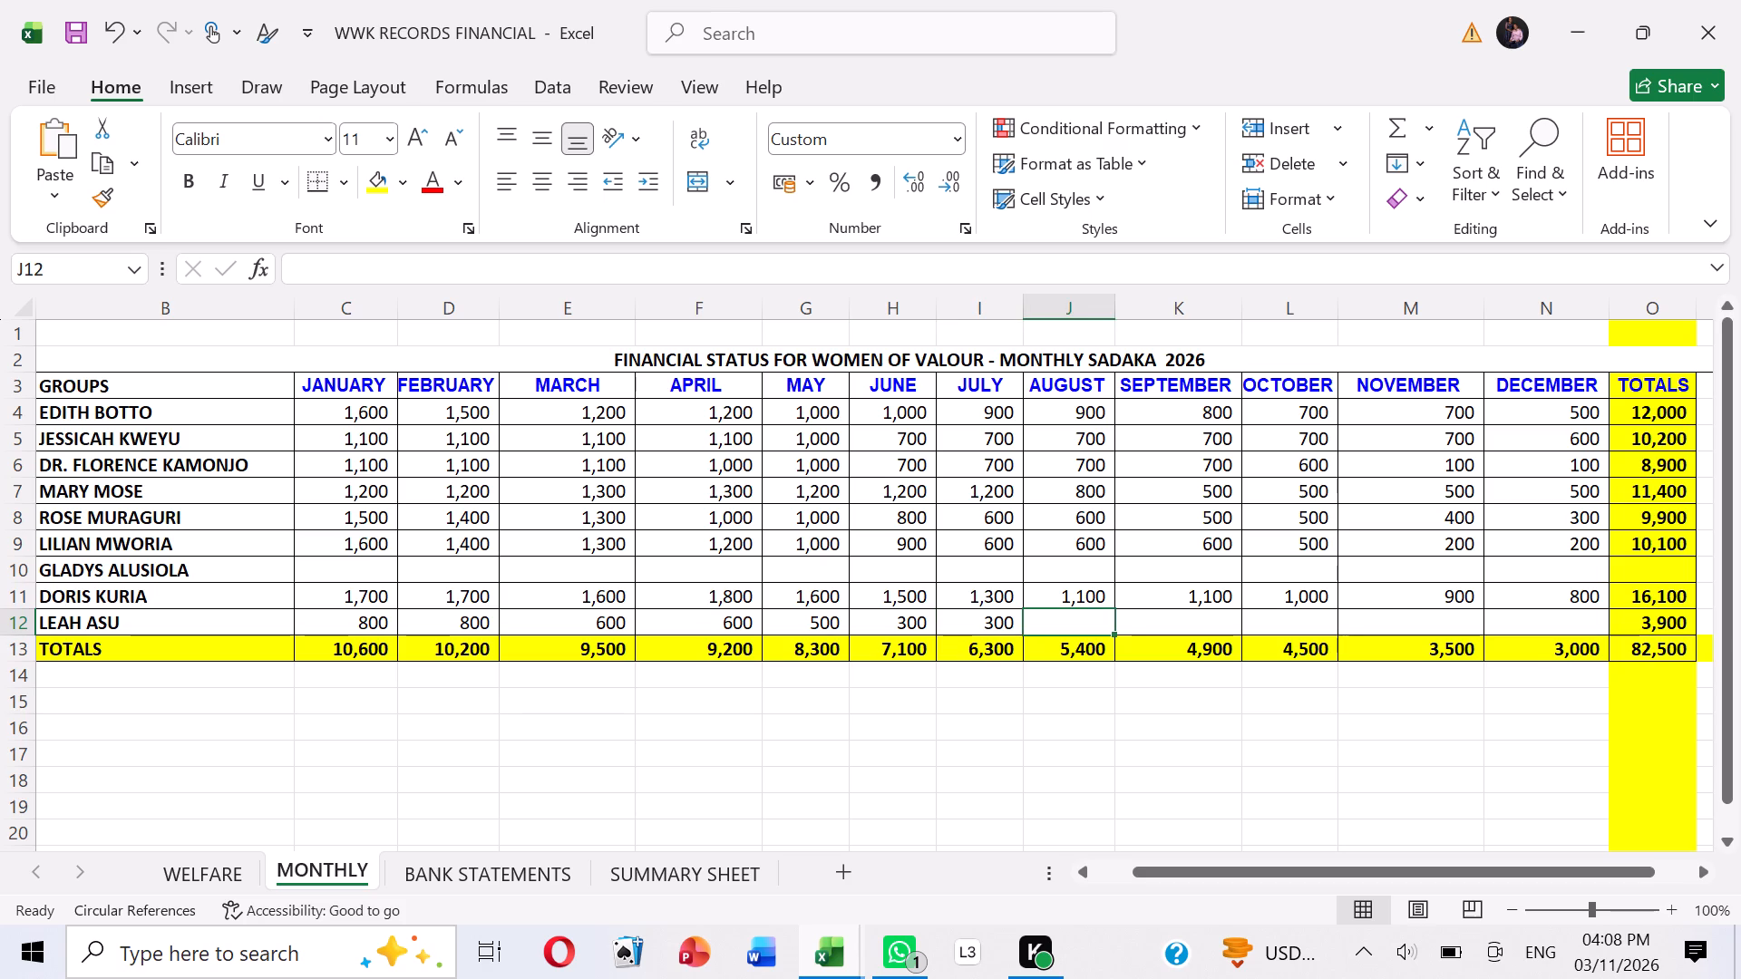
{"action": "type", "text": "300"}
{"action": "key", "text": "Right"}
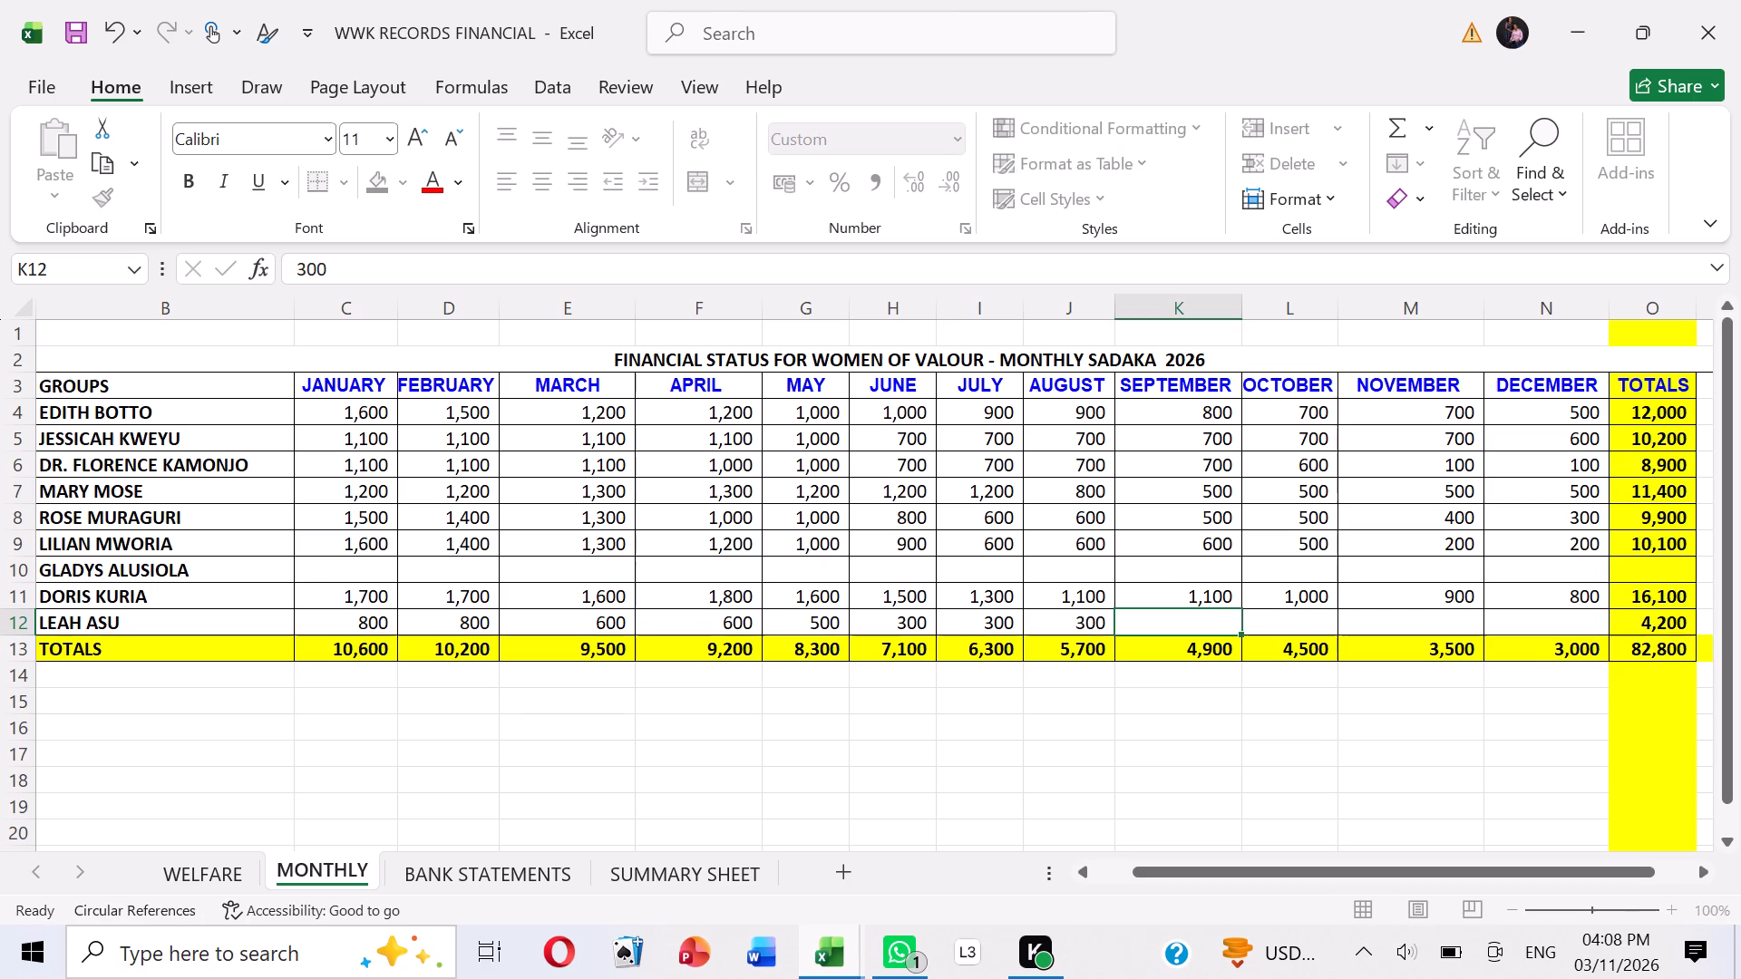
{"action": "left_click", "coordinate": [73, 27]}
Refresh the MONTHLY row and column totals with AutoSum over C4:O13 and save the workbook.
{"action": "left_click_drag", "start_coordinate": [379, 406], "coordinate": [545, 648]}
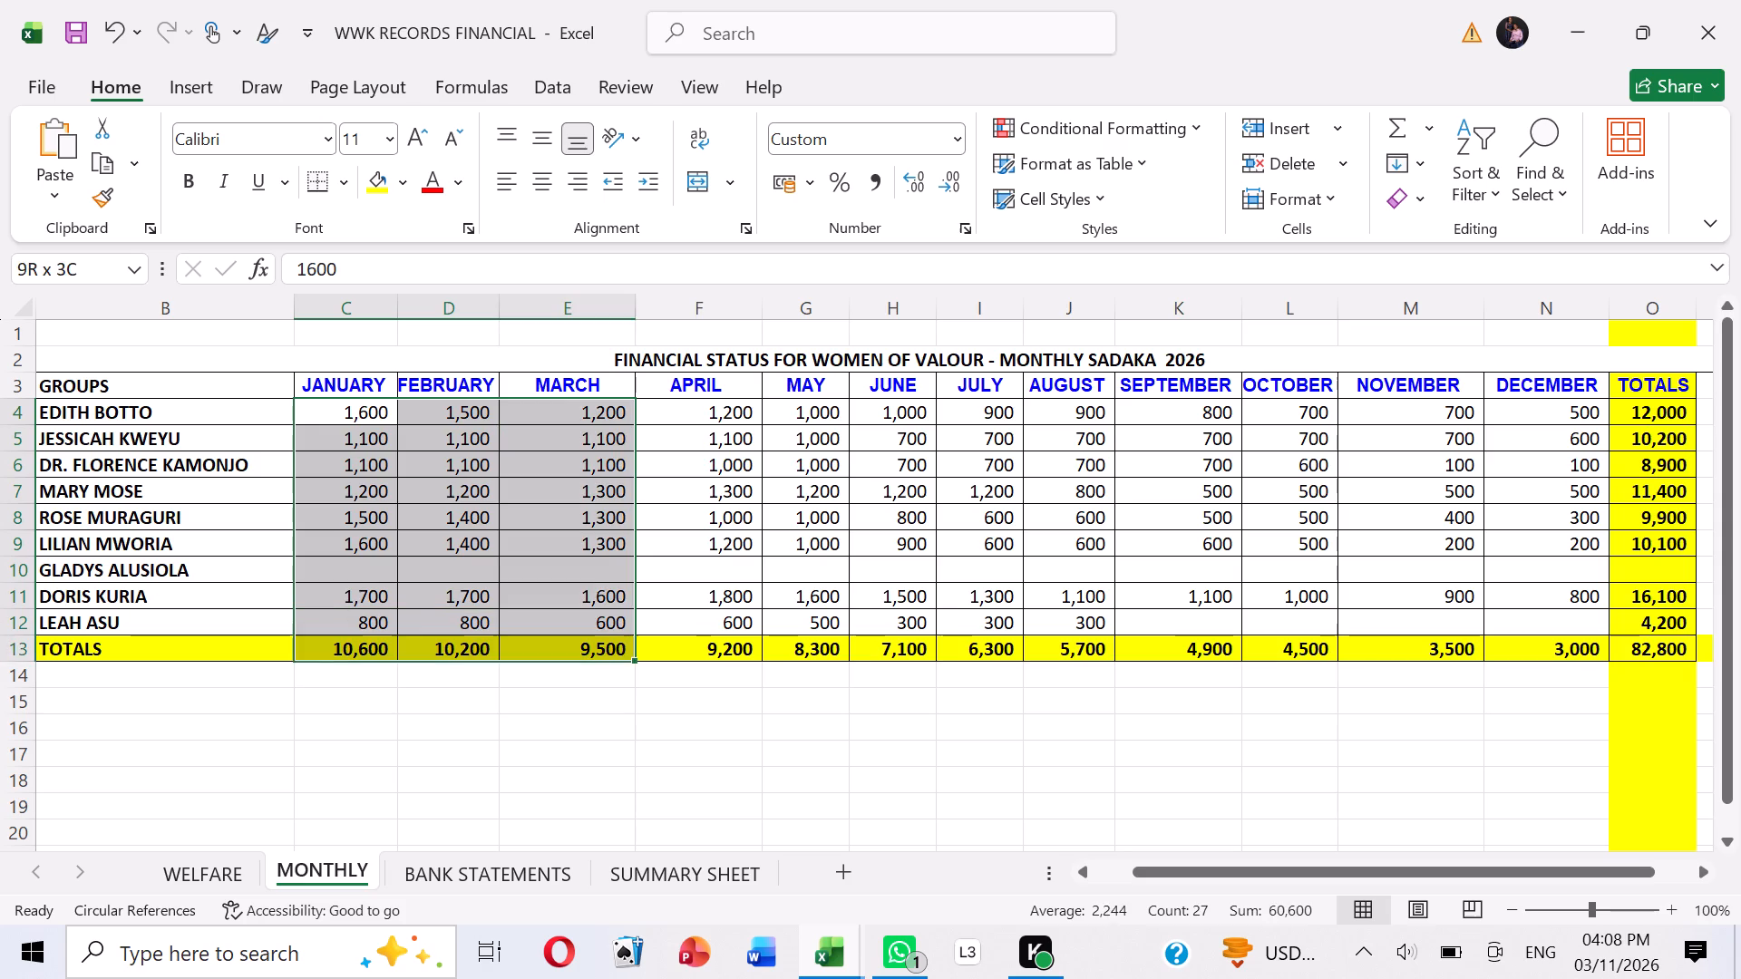
{"action": "left_click_drag", "start_coordinate": [545, 648], "coordinate": [1630, 642]}
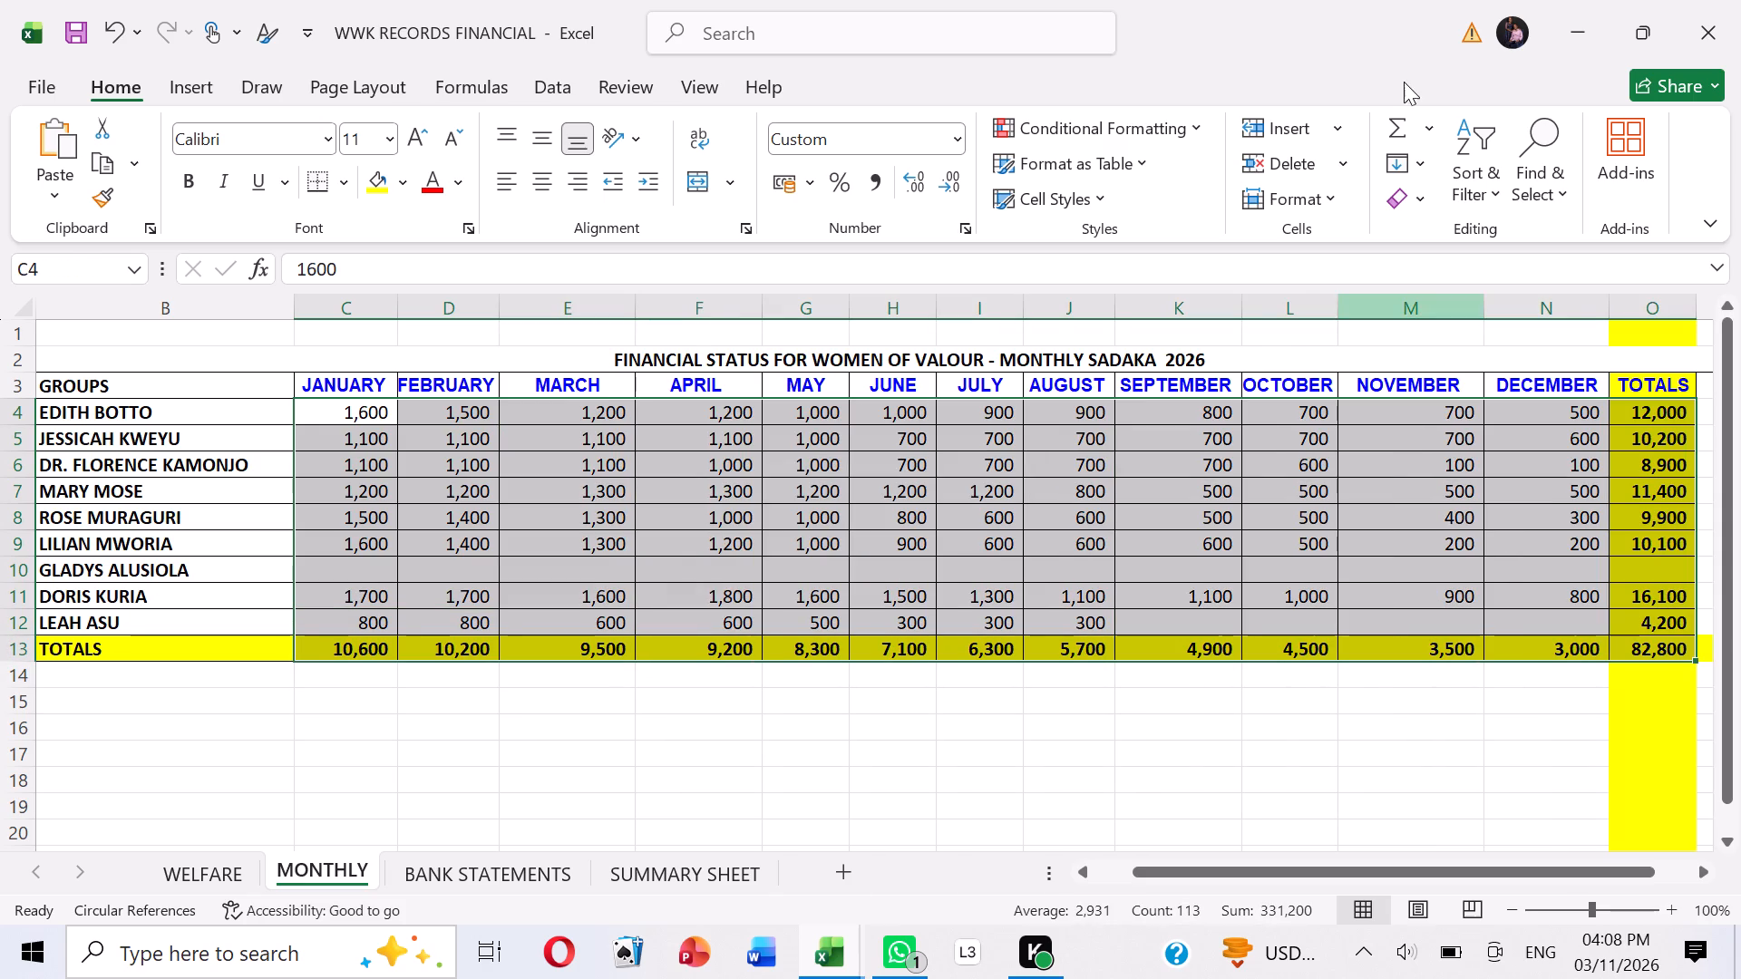
{"action": "left_click", "coordinate": [1389, 130]}
{"action": "left_click", "coordinate": [1354, 577]}
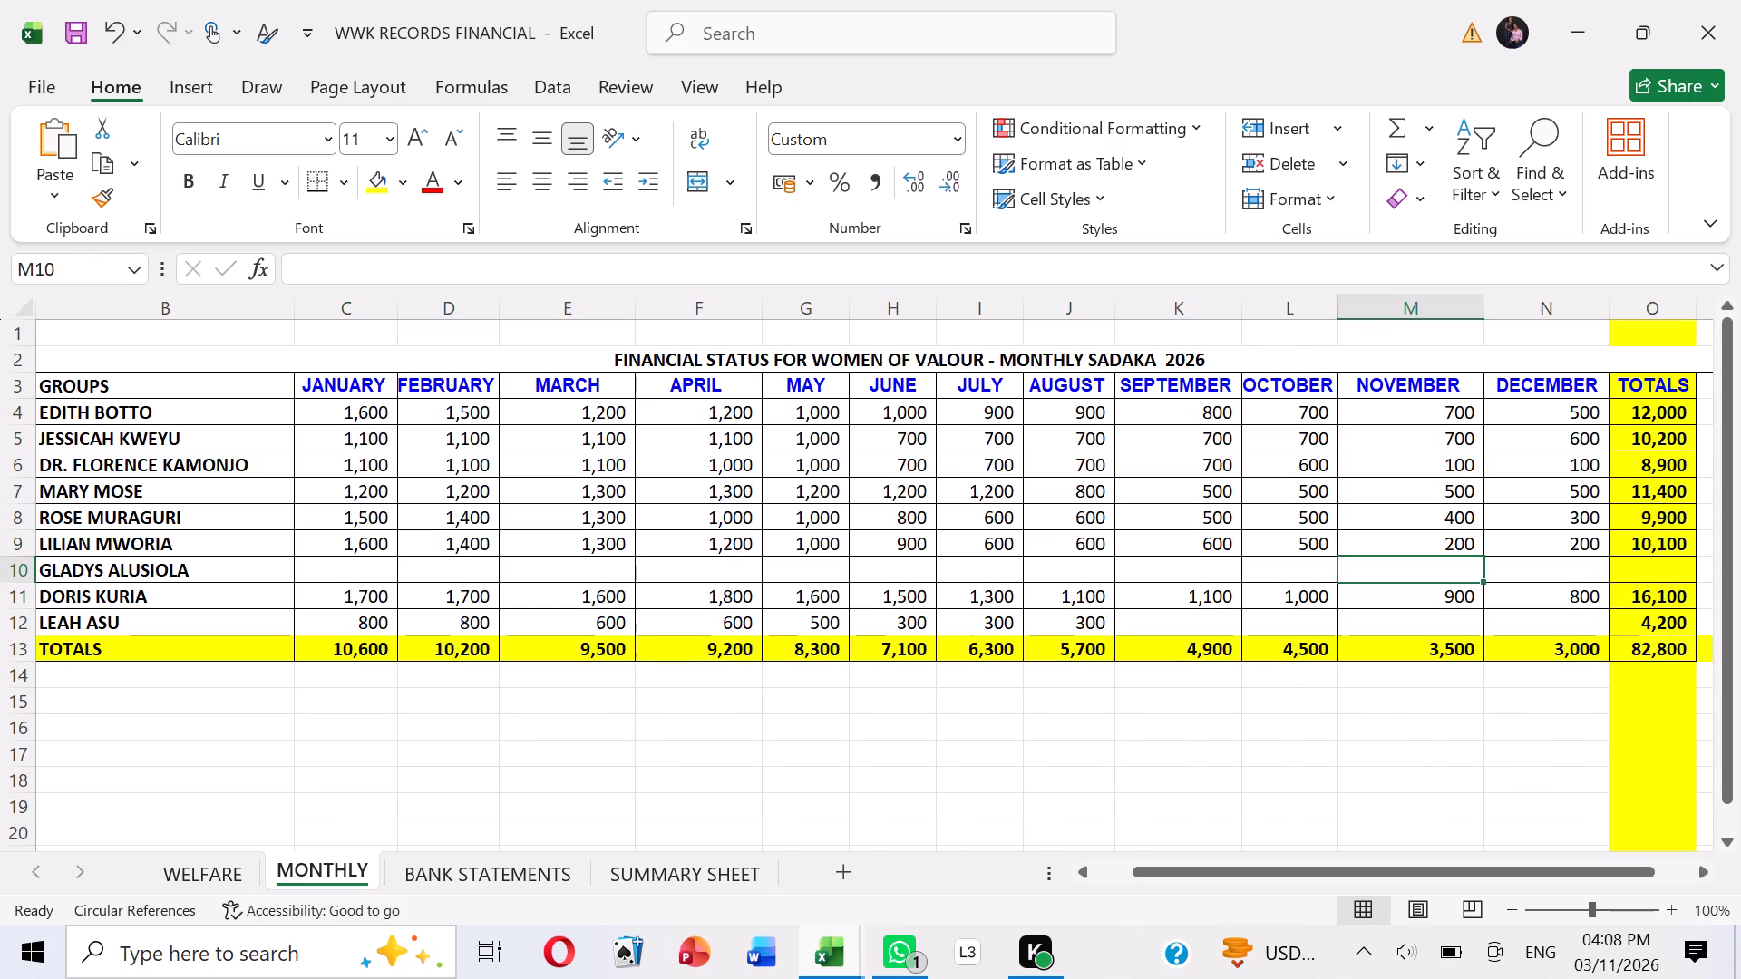
{"action": "left_click", "coordinate": [73, 29]}
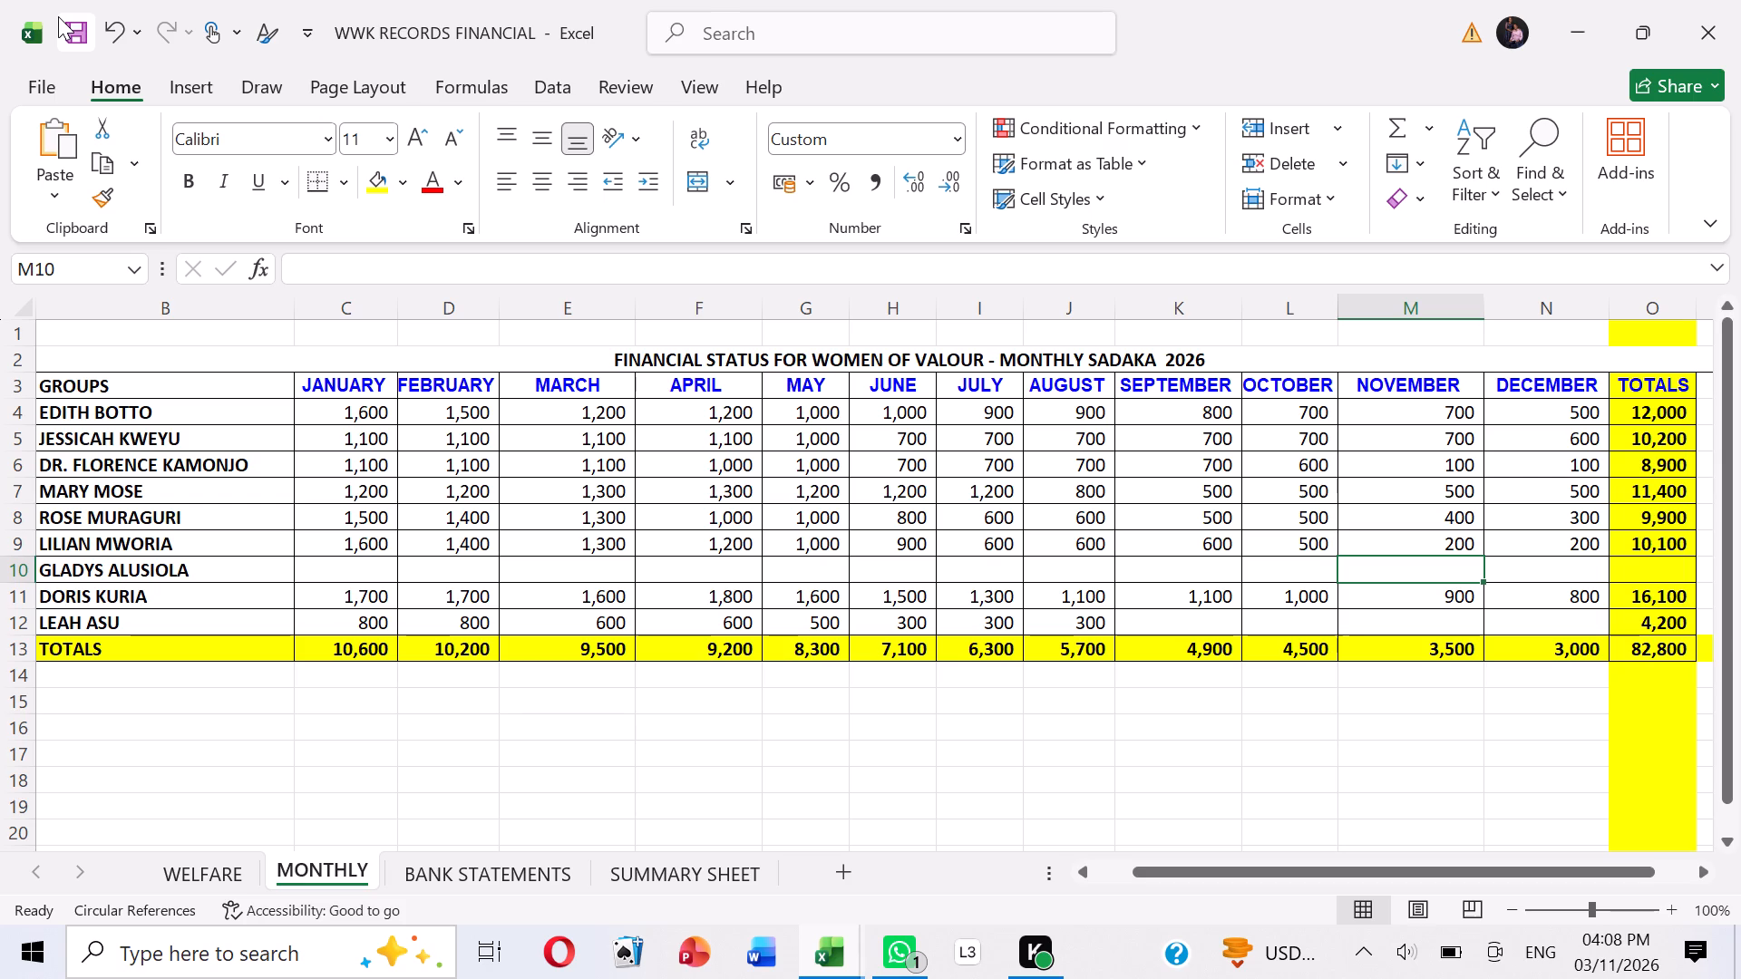
{"action": "left_click", "coordinate": [381, 650]}
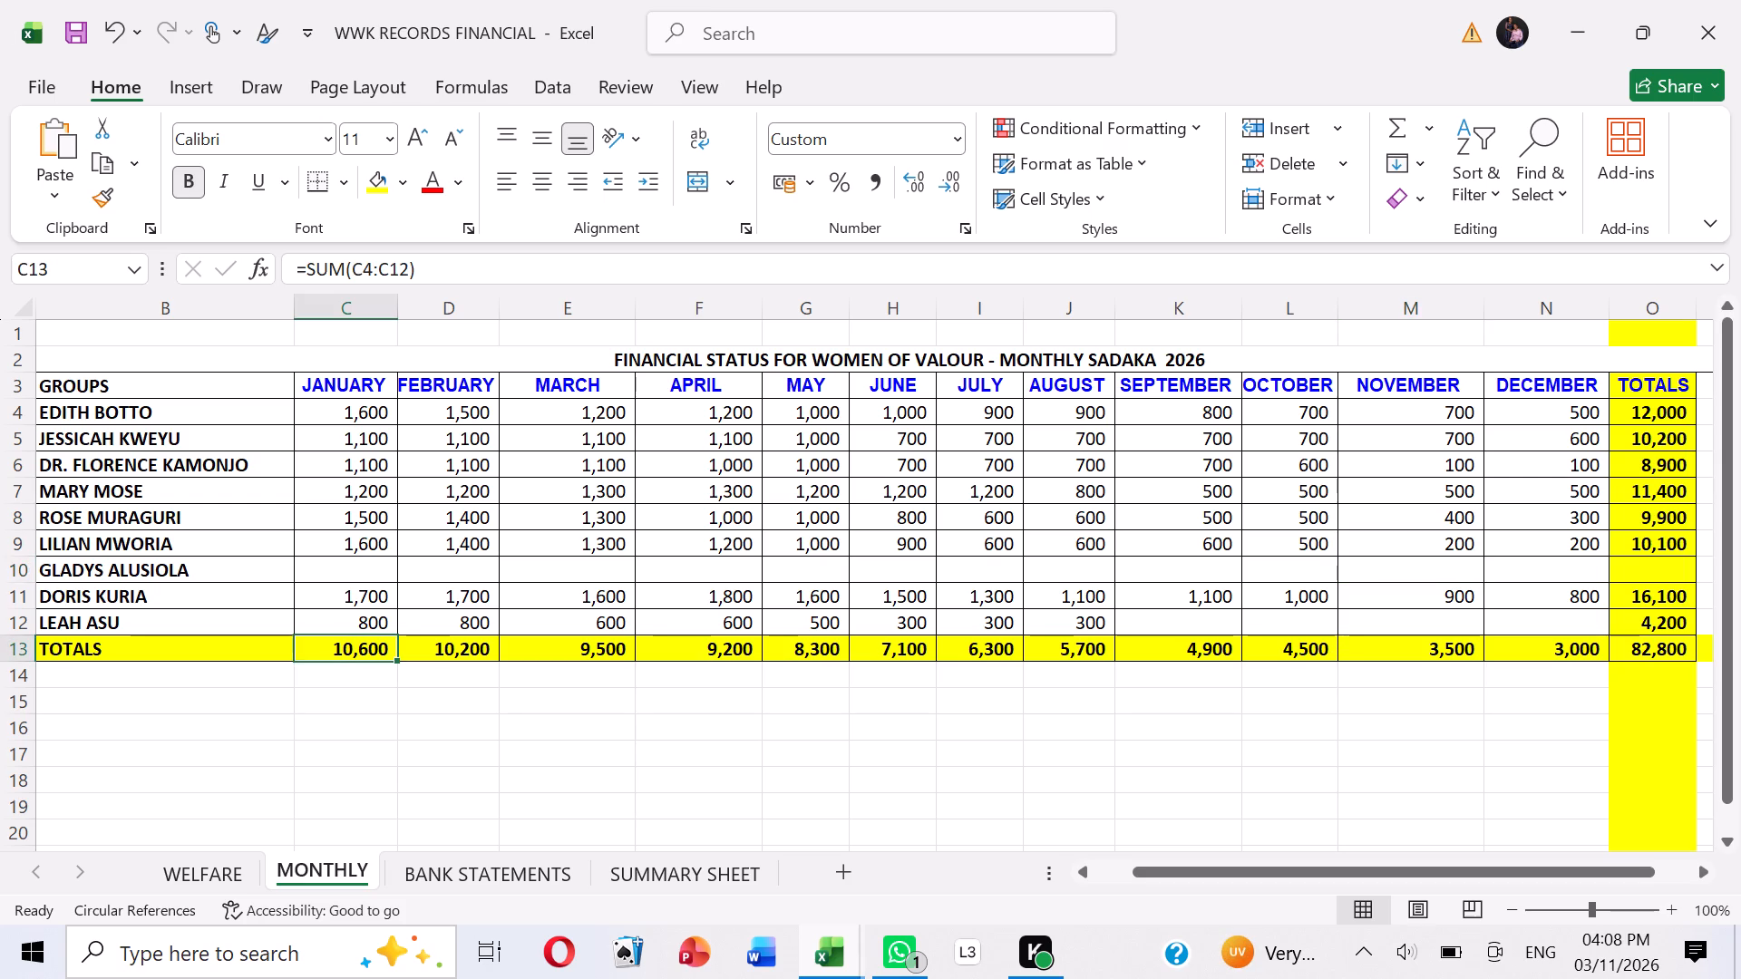
{"action": "left_click", "coordinate": [744, 747]}
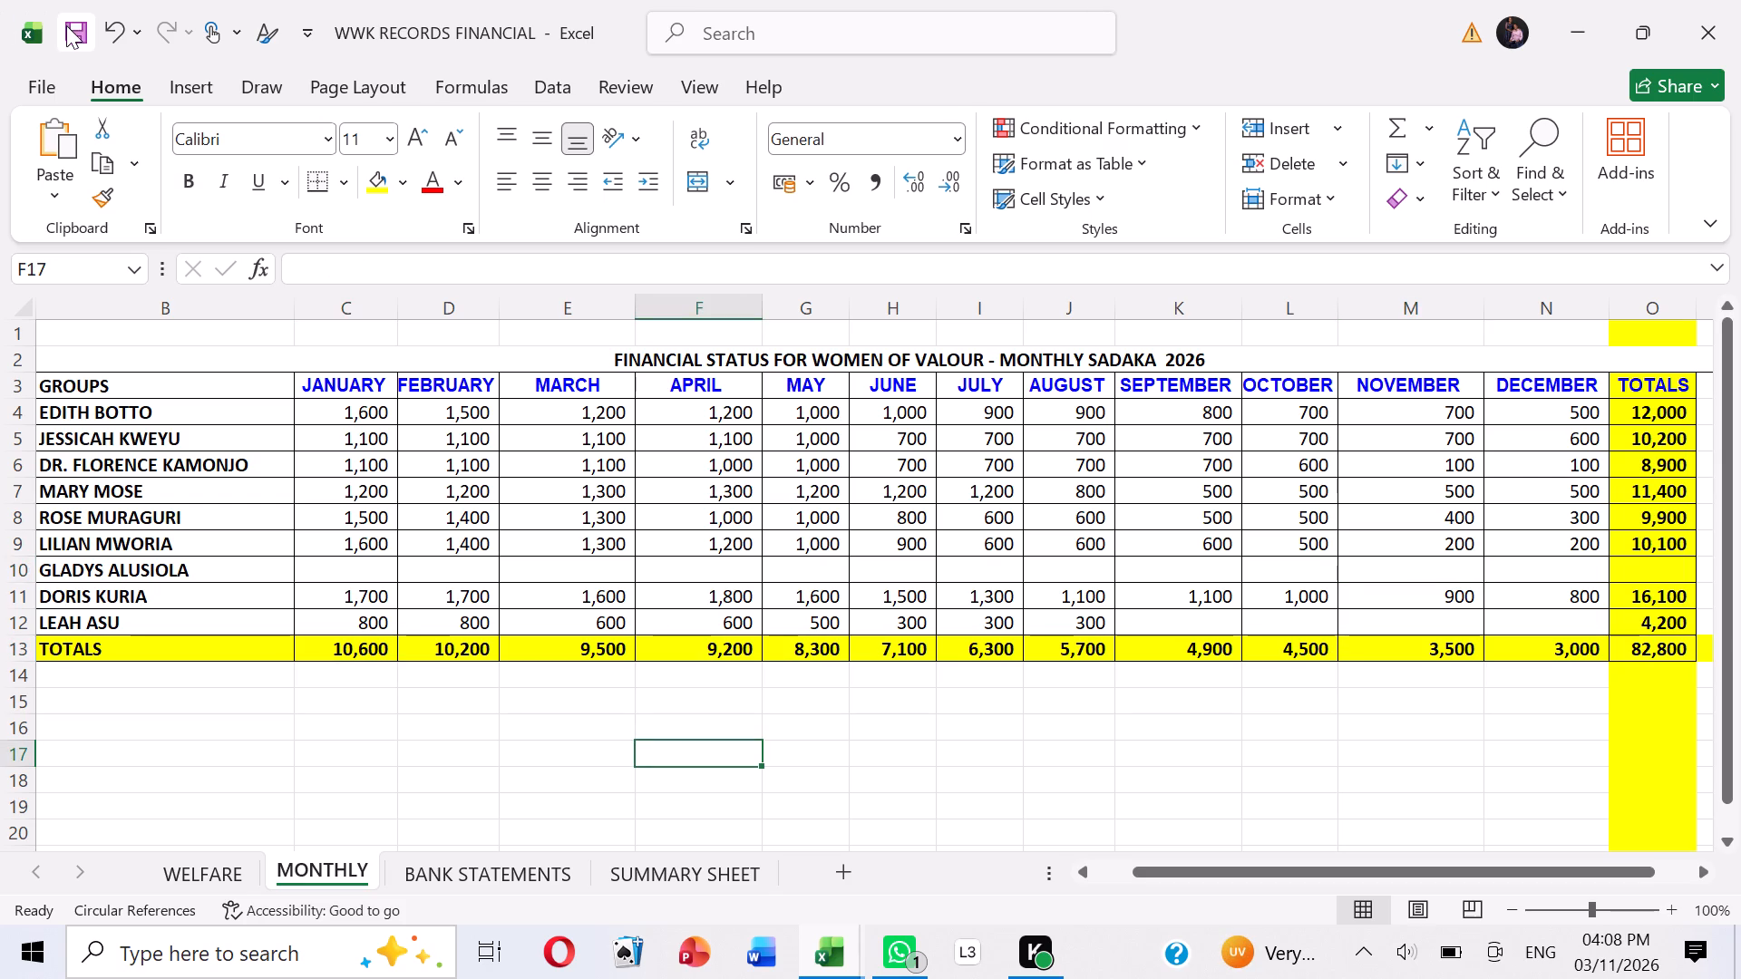
{"action": "left_click", "coordinate": [75, 25]}
Return to the WELFARE sheet and save the workbook again.
{"action": "left_click", "coordinate": [214, 889]}
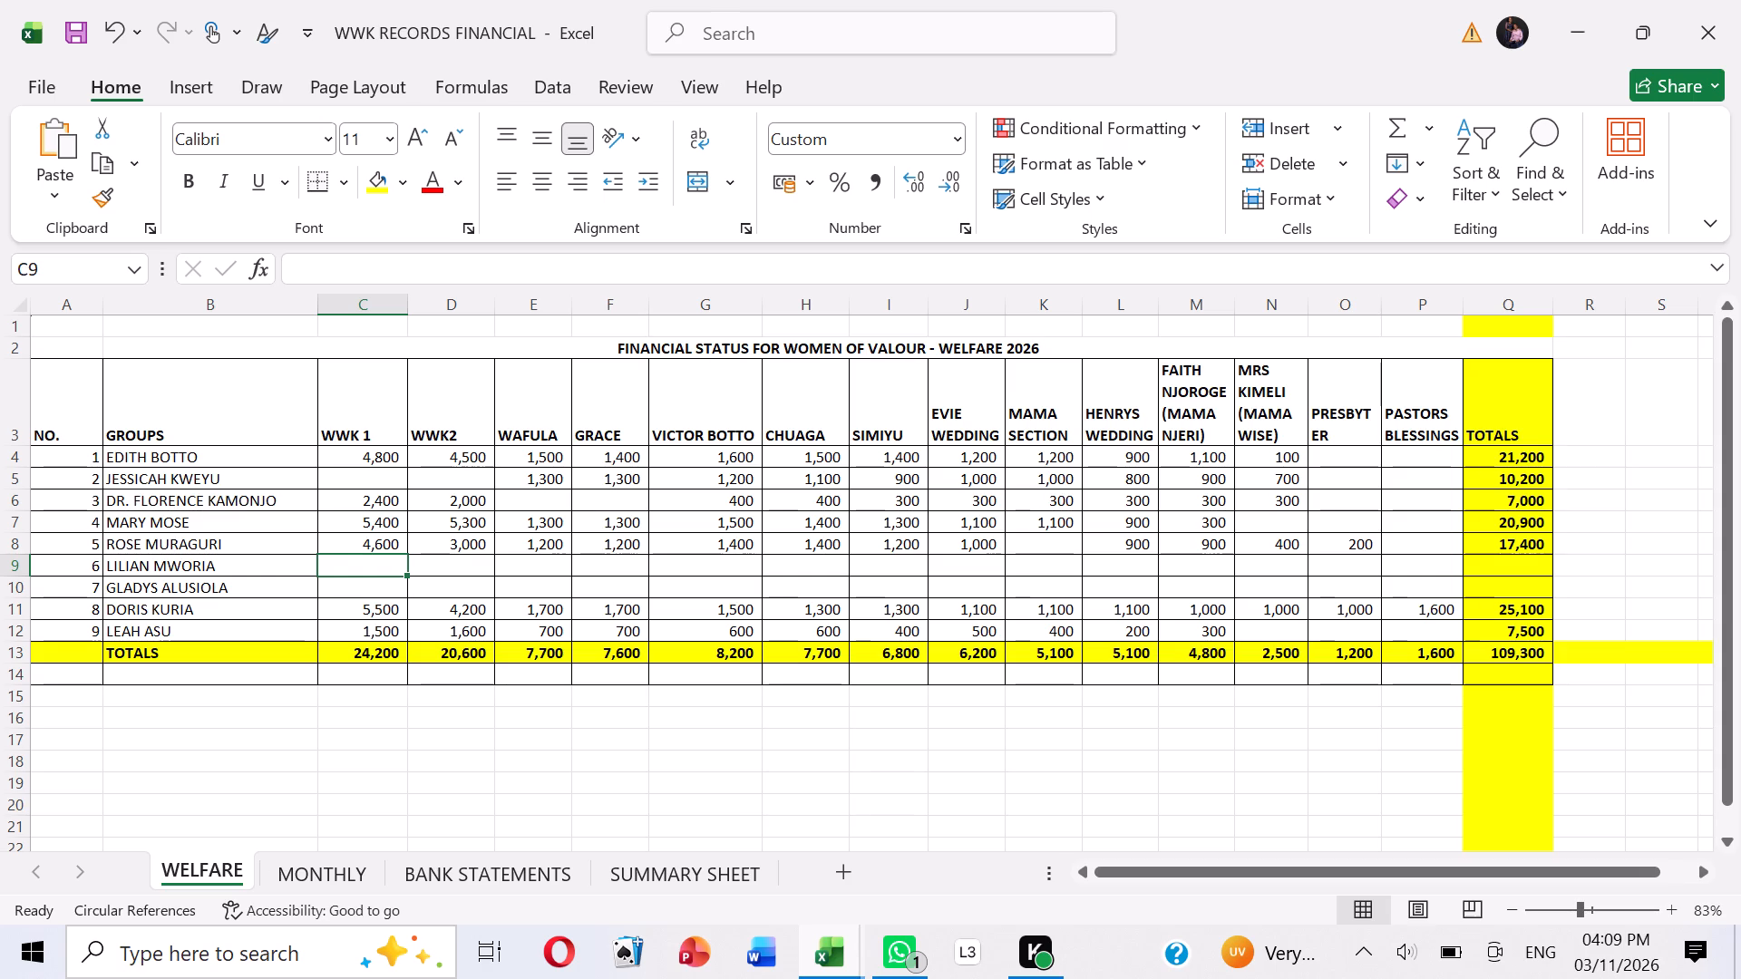
{"action": "left_click", "coordinate": [71, 25]}
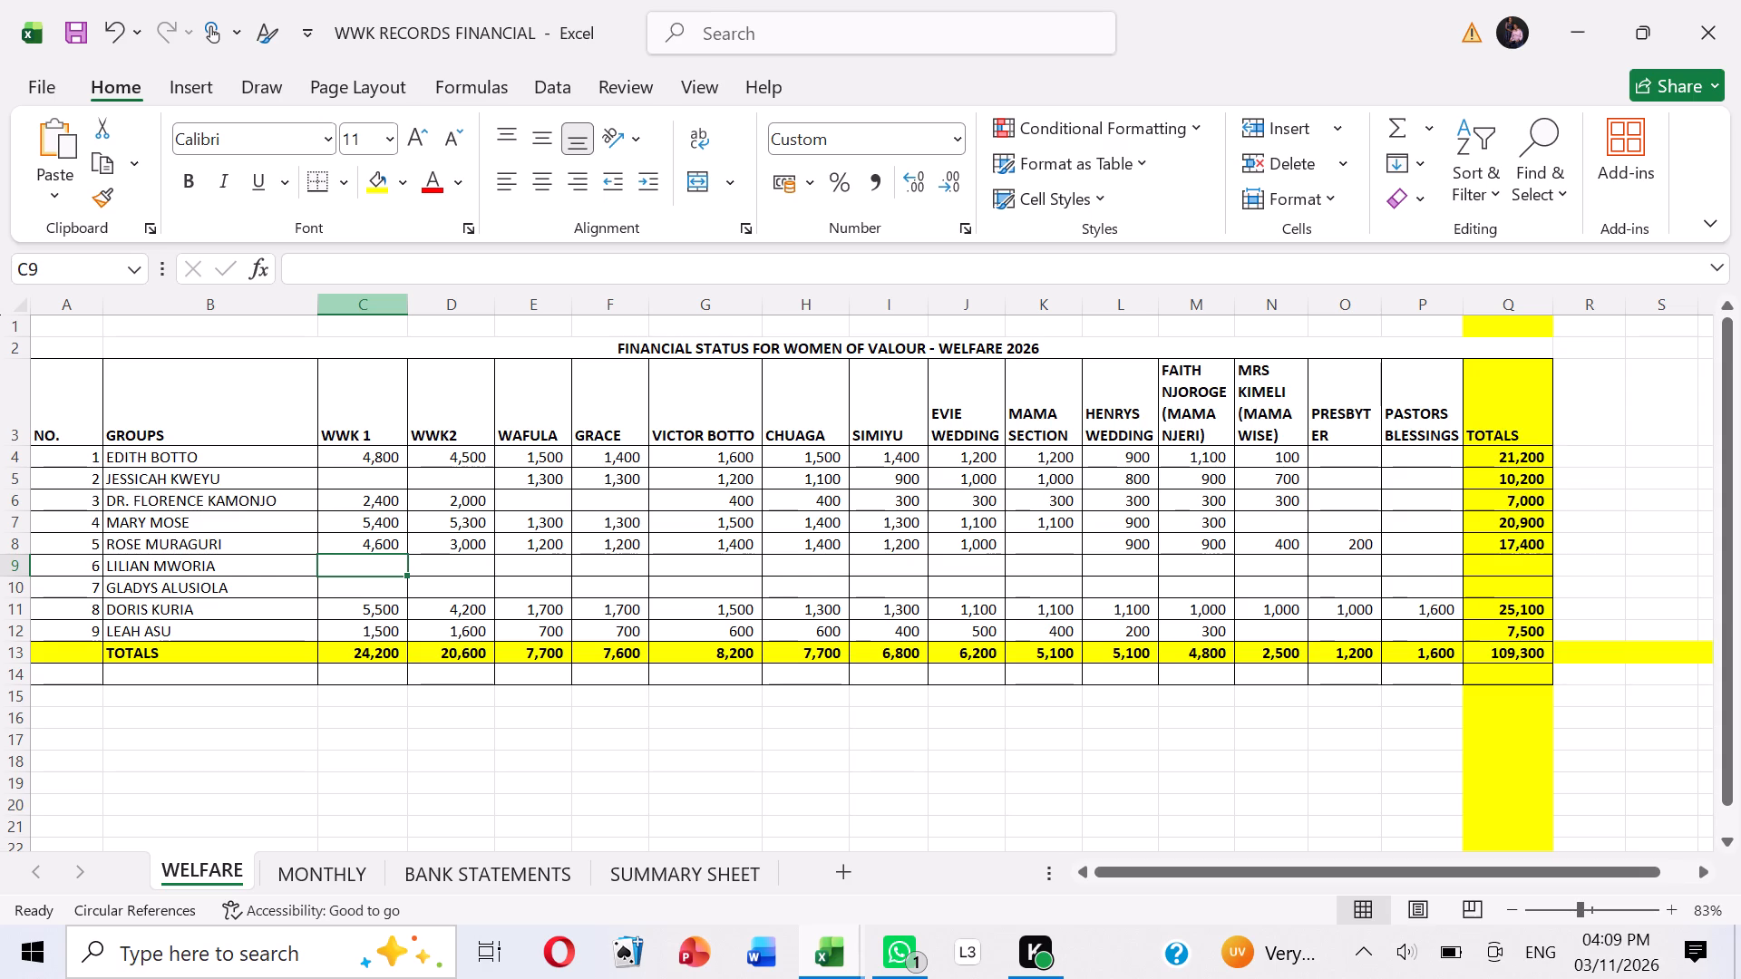
{"action": "left_click", "coordinate": [78, 31]}
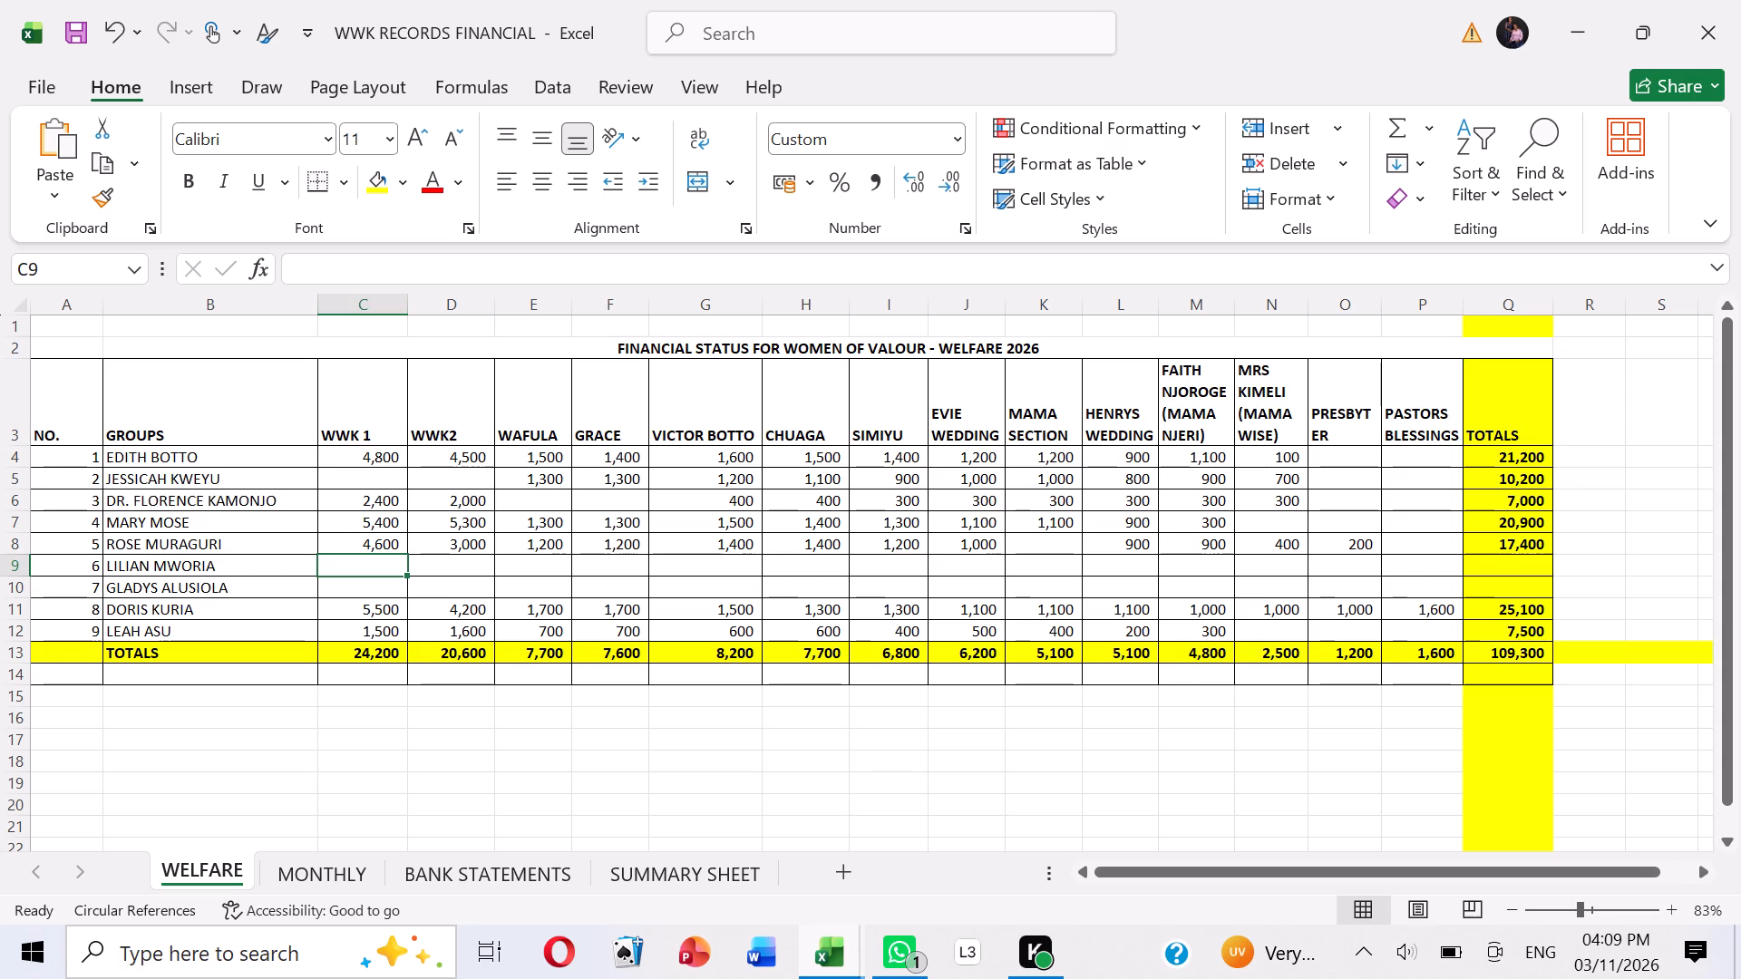
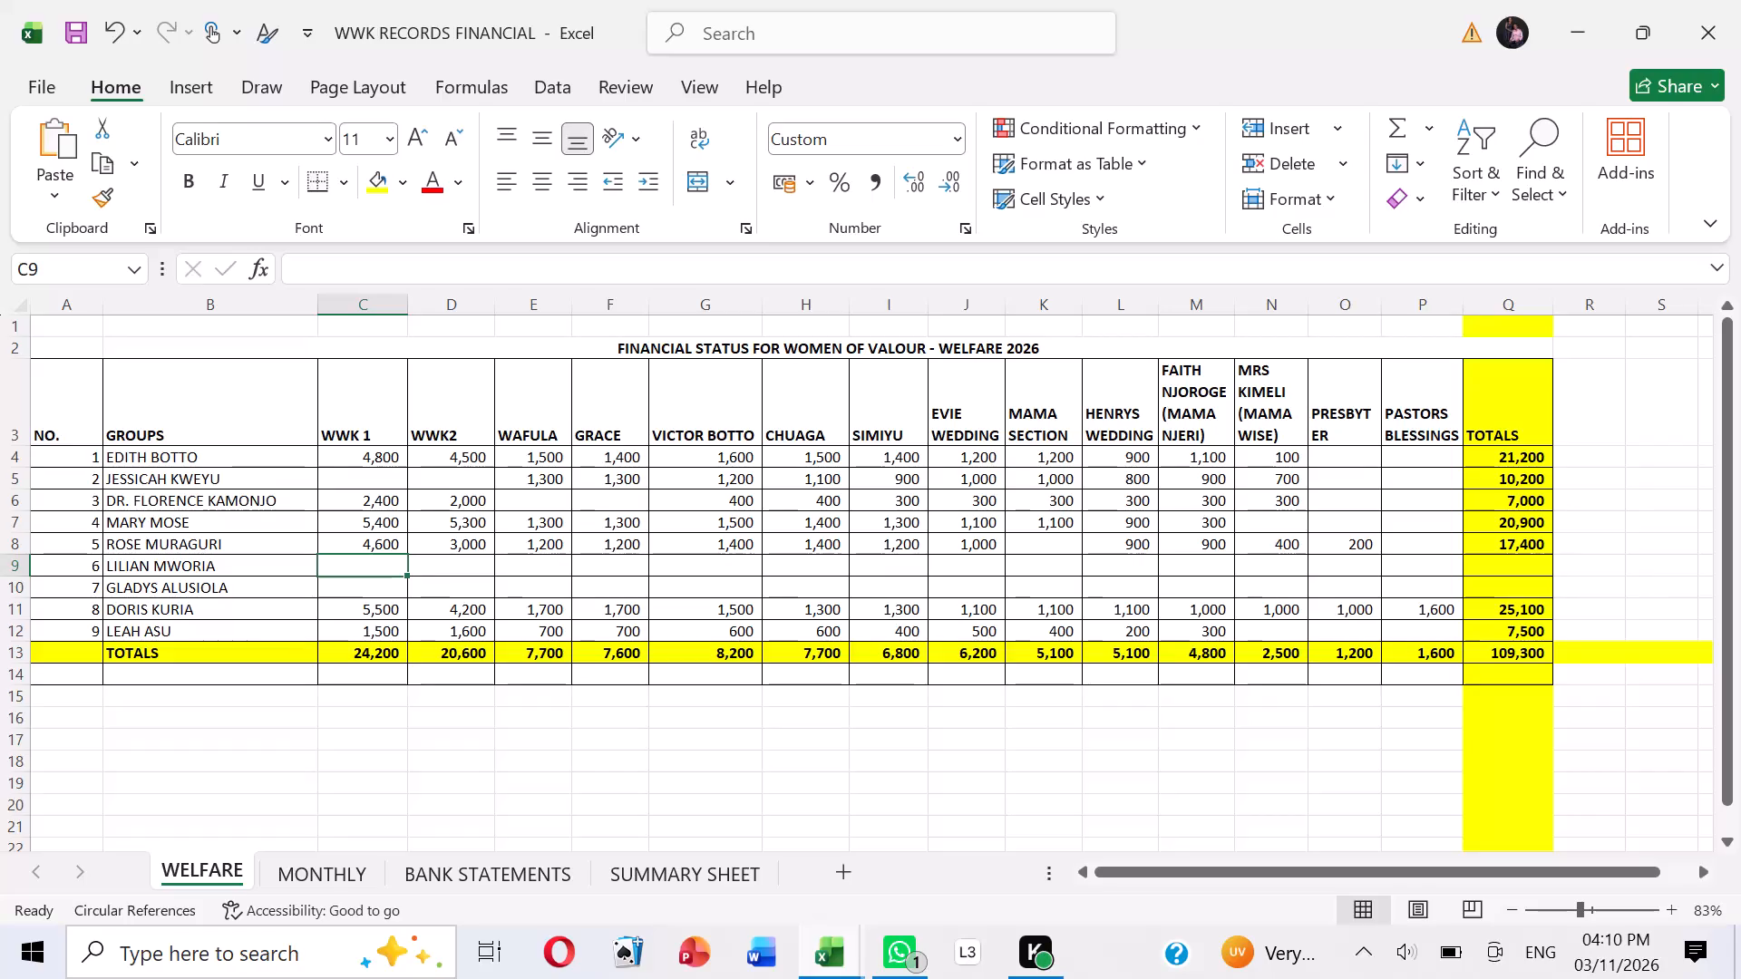
Review the welfare contributions in row 7 of the WELFARE sheet, from the WWK 1 column across to GRACE.
{"action": "left_click", "coordinate": [344, 528]}
{"action": "left_click", "coordinate": [433, 517]}
{"action": "left_click", "coordinate": [545, 517]}
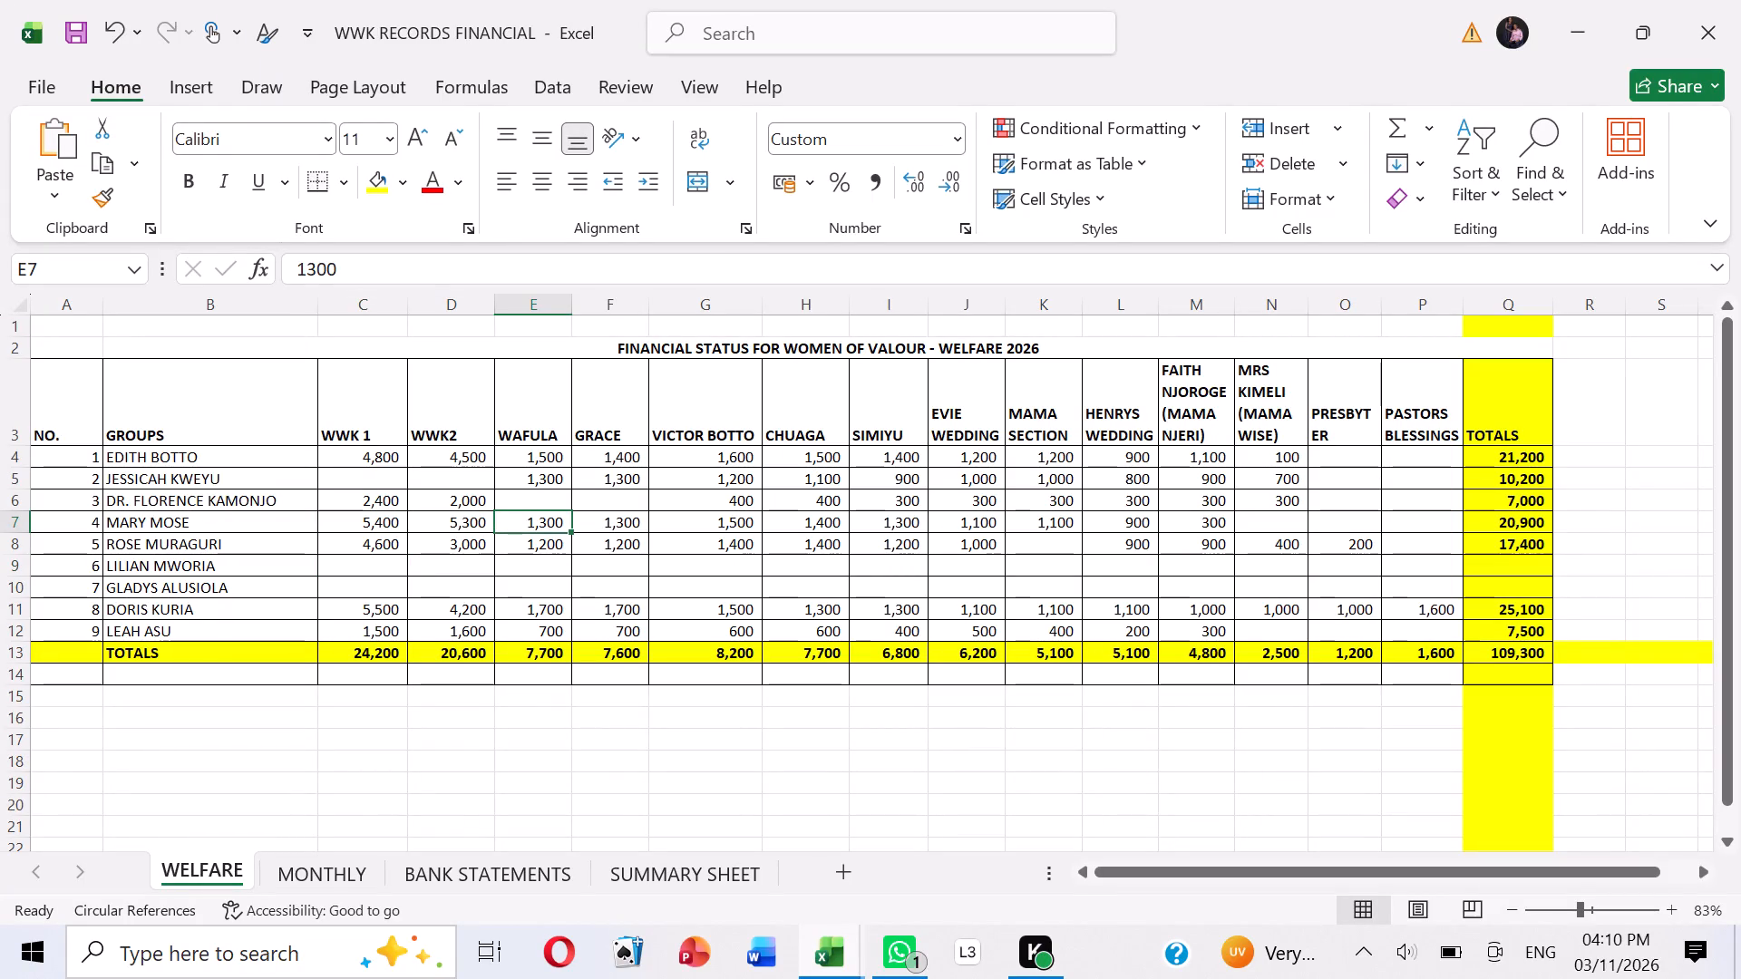
{"action": "left_click", "coordinate": [605, 519]}
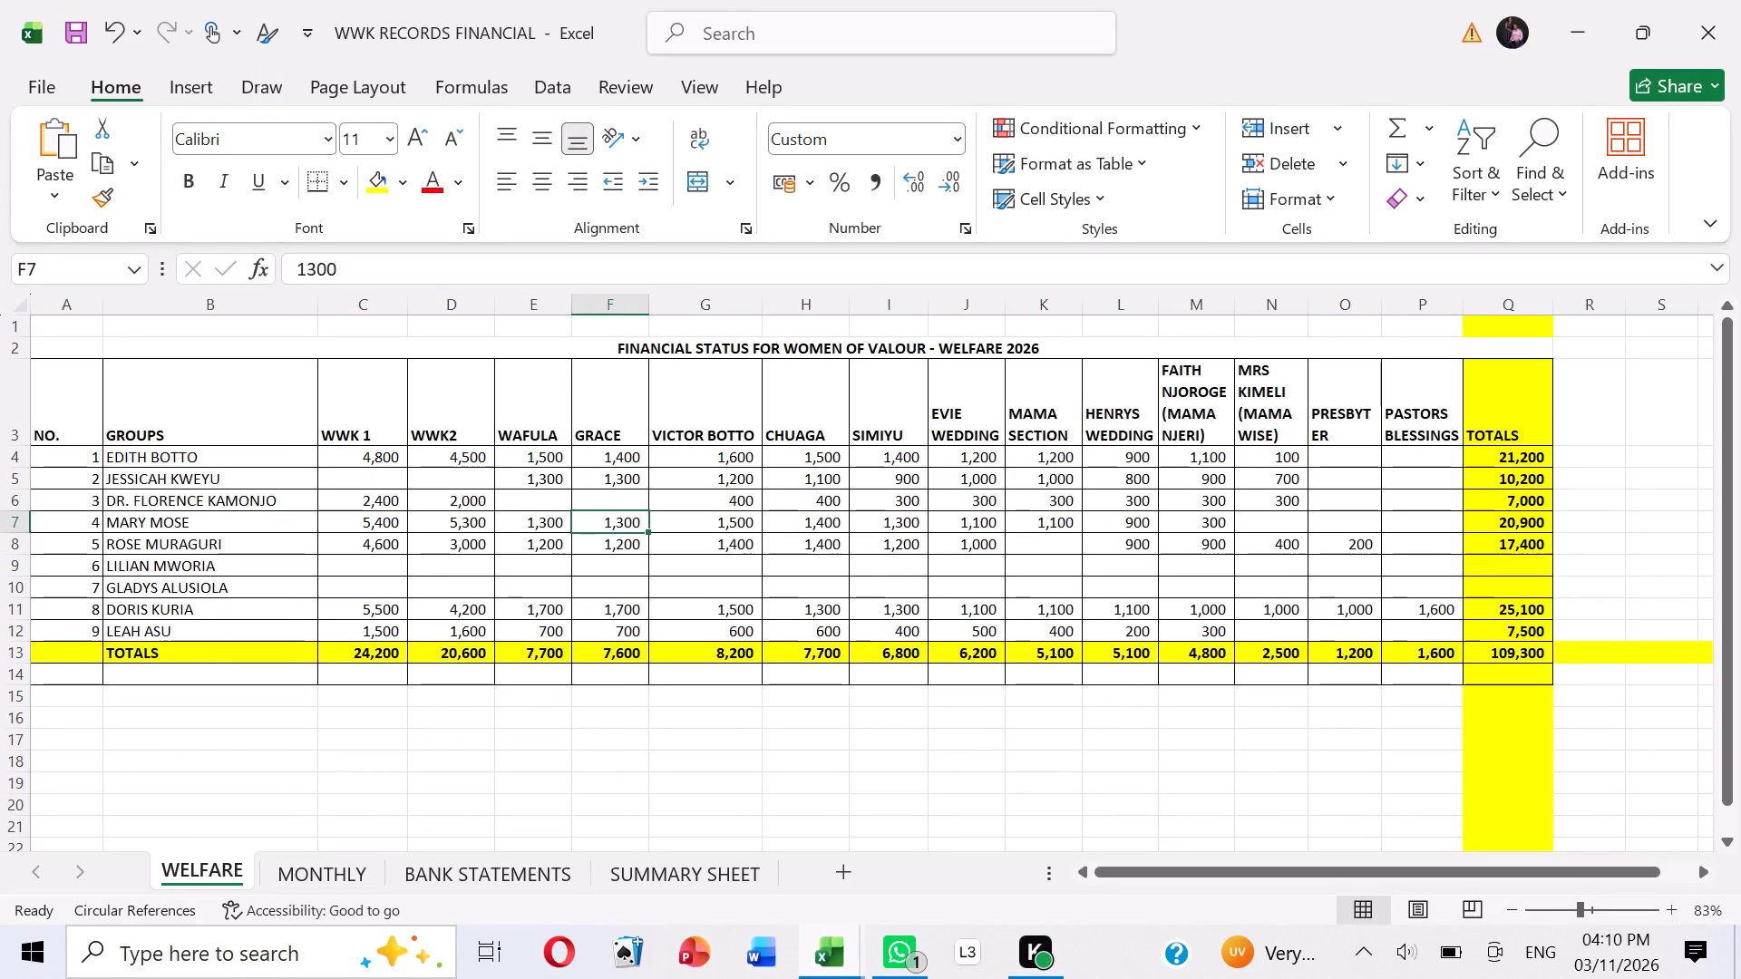
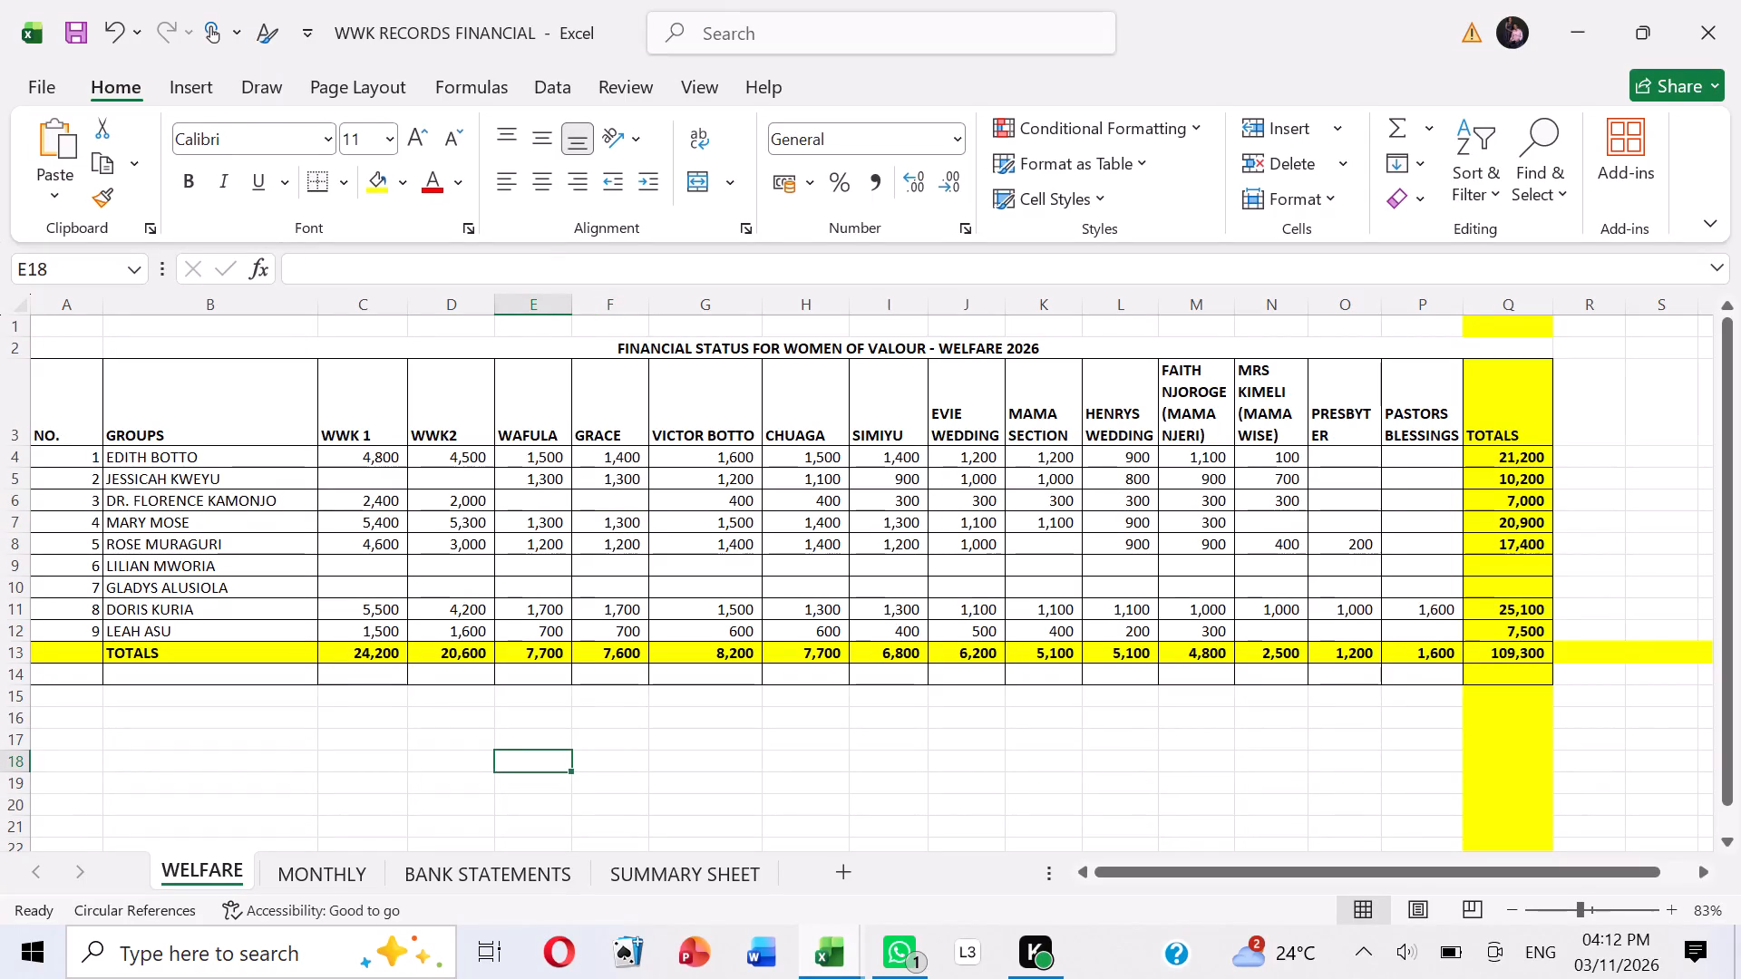
Refresh the row and column totals on the WELFARE sheet by applying AutoSum across C4:Q13.
{"action": "left_click_drag", "start_coordinate": [359, 461], "coordinate": [1454, 656]}
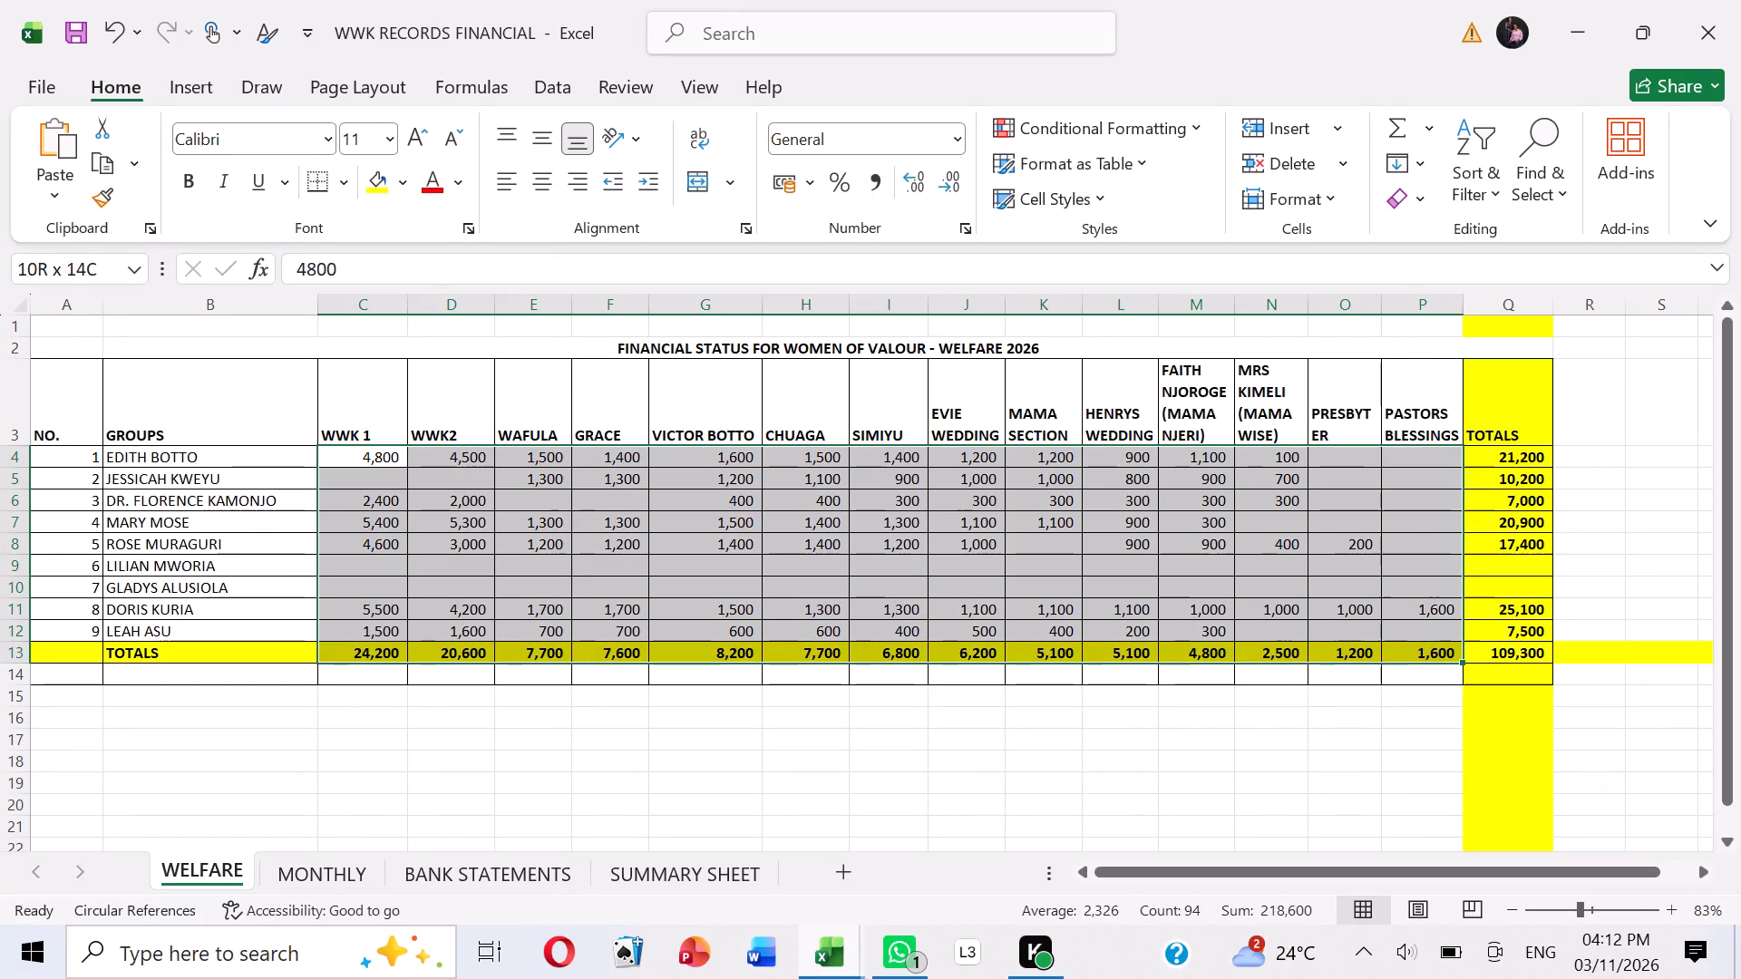
{"action": "left_click_drag", "start_coordinate": [1454, 656], "coordinate": [1500, 649]}
{"action": "left_click", "coordinate": [1395, 128]}
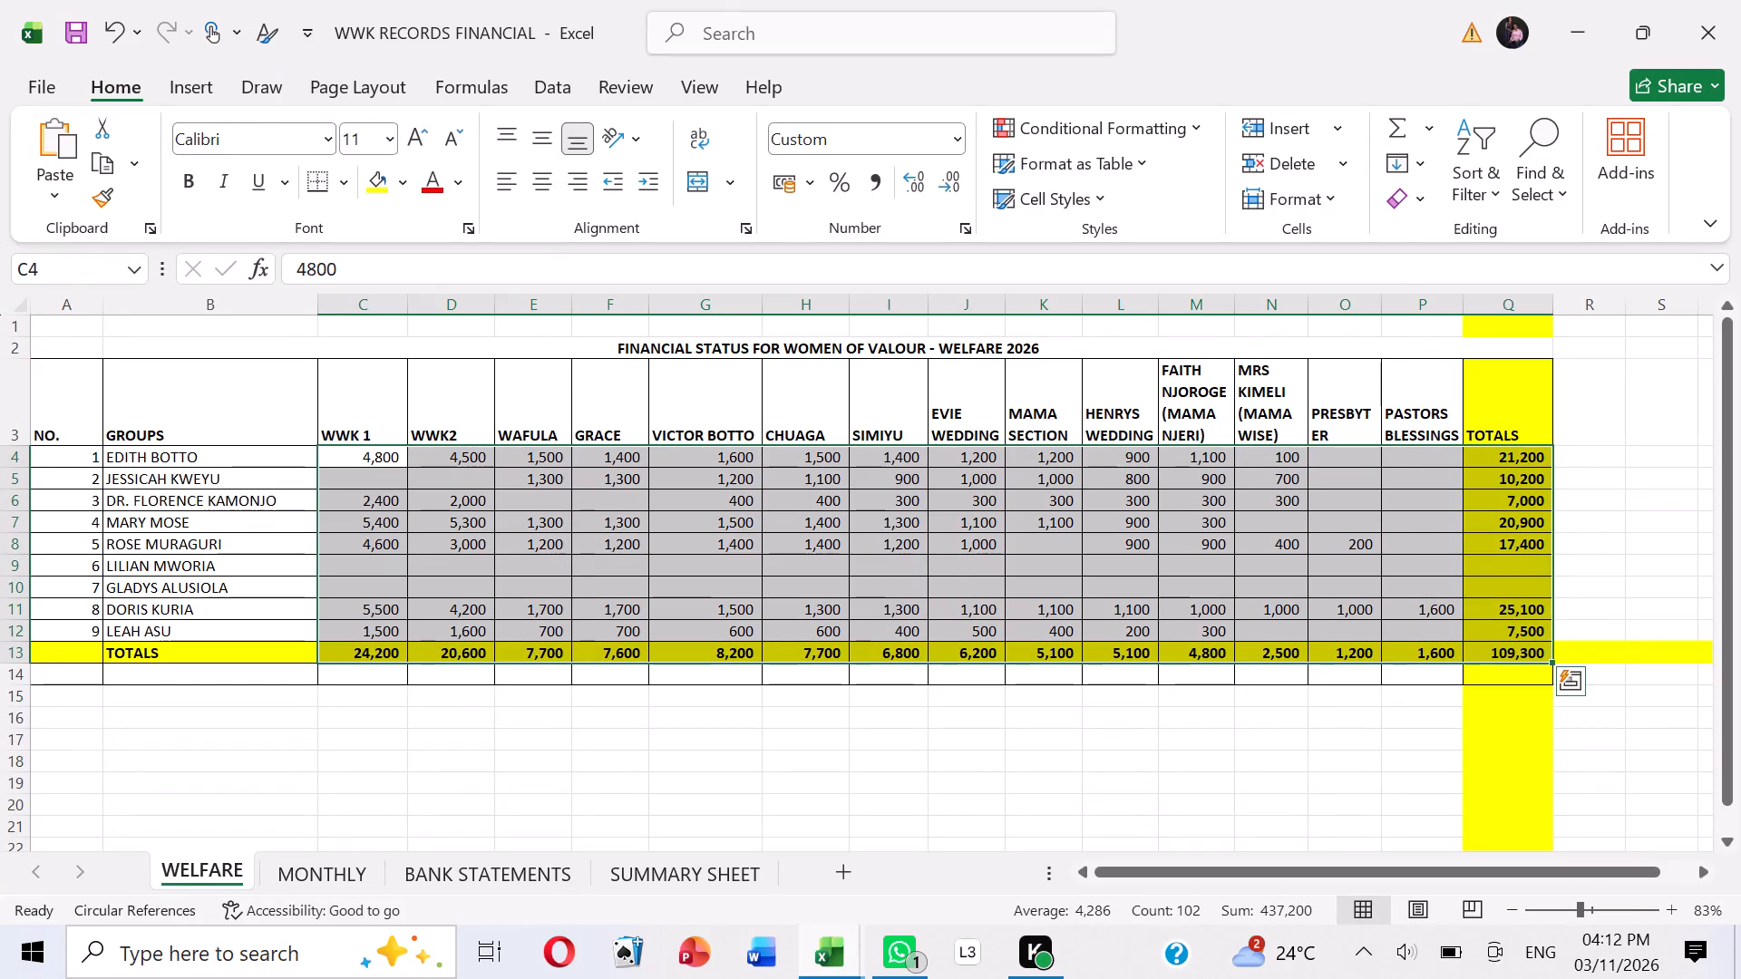
Refresh the row and column totals on the MONTHLY sheet by applying AutoSum across C4:O13.
{"action": "left_click", "coordinate": [310, 877]}
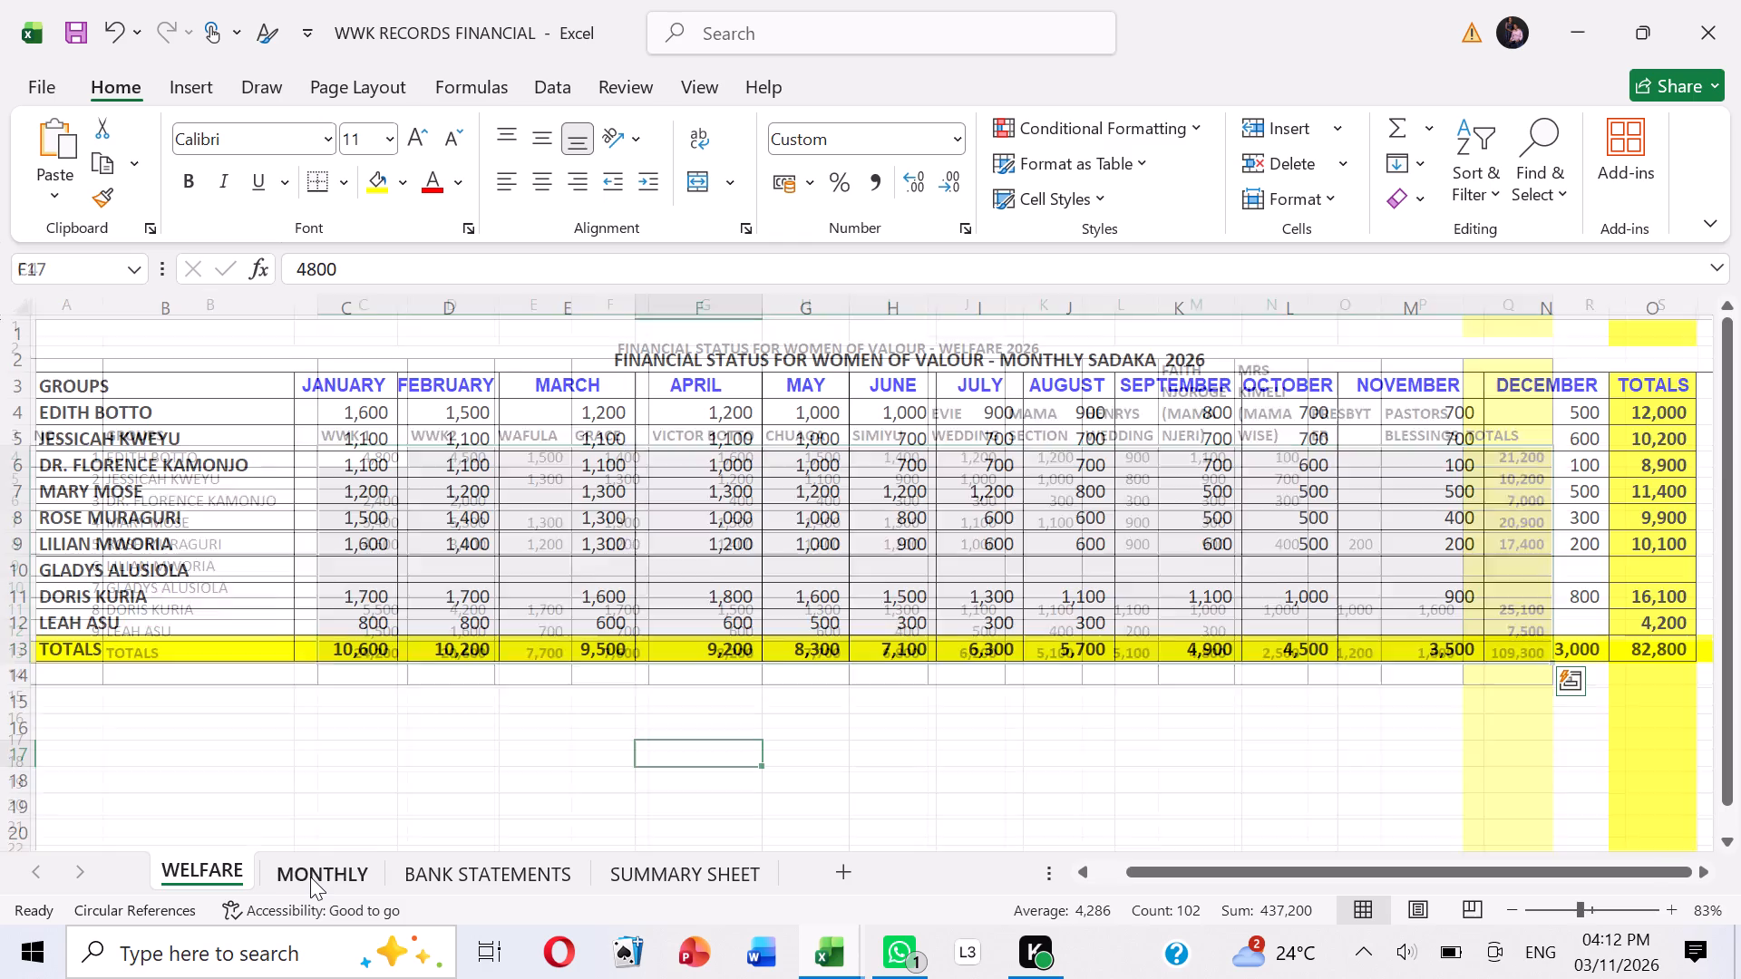
{"action": "left_click", "coordinate": [461, 755]}
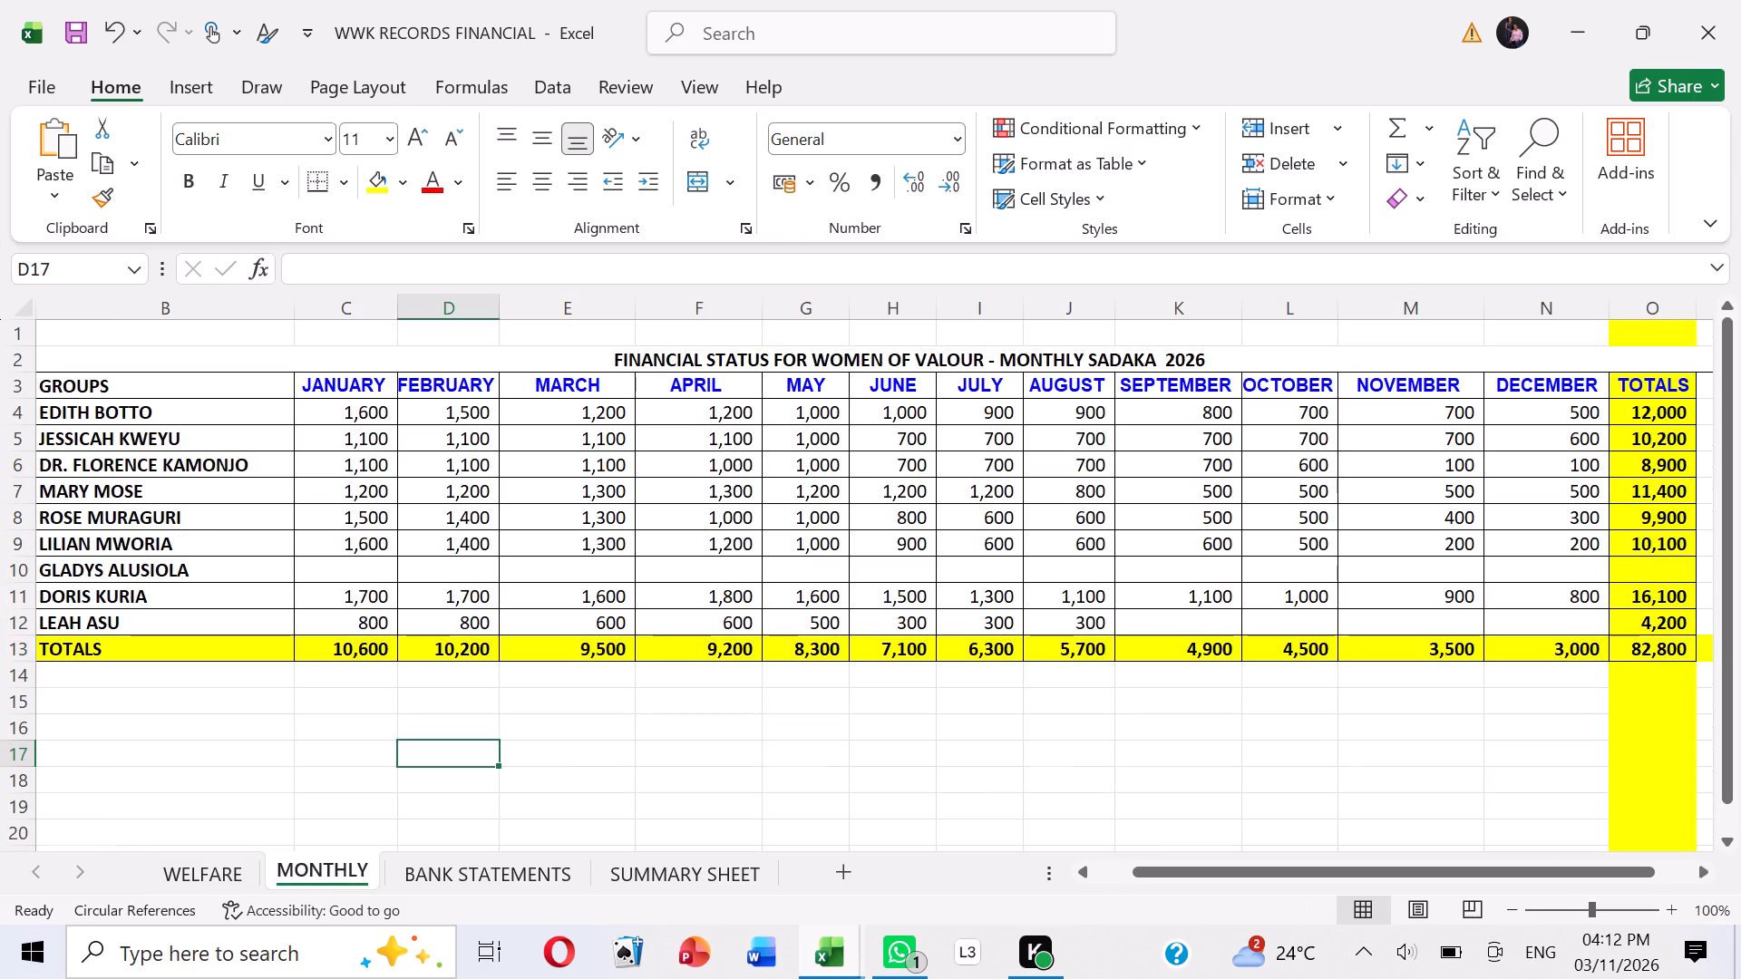
{"action": "left_click_drag", "start_coordinate": [341, 413], "coordinate": [1493, 661]}
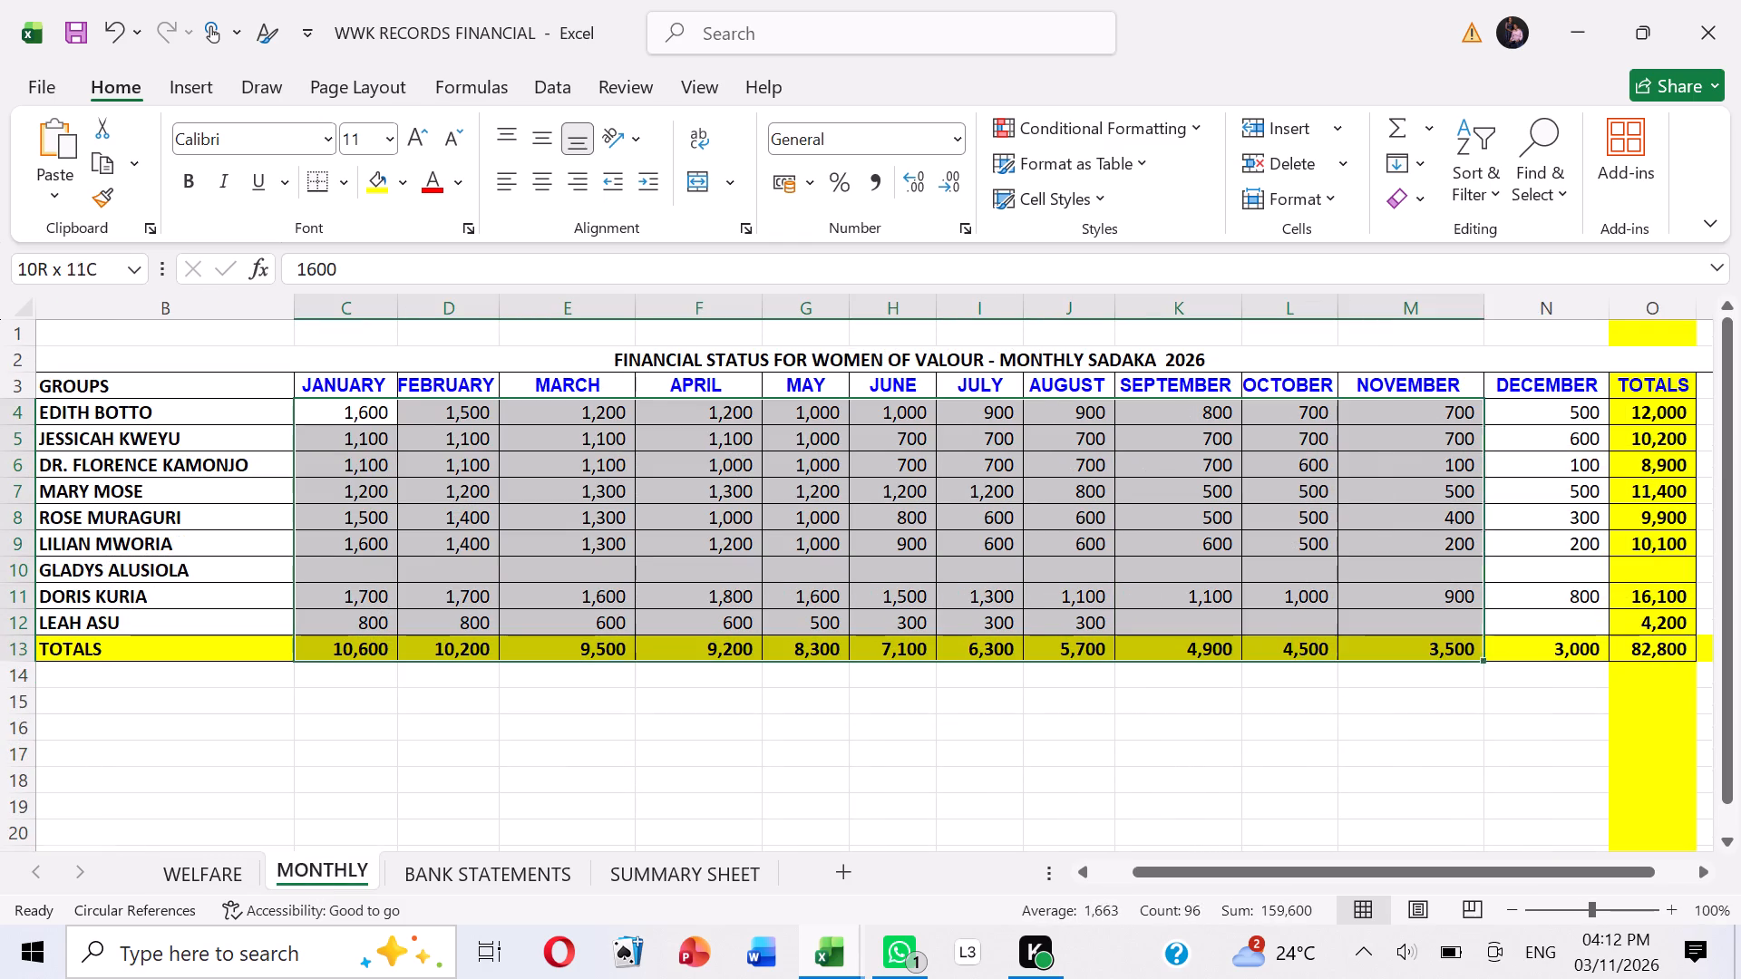
{"action": "left_click_drag", "start_coordinate": [1493, 661], "coordinate": [1639, 656]}
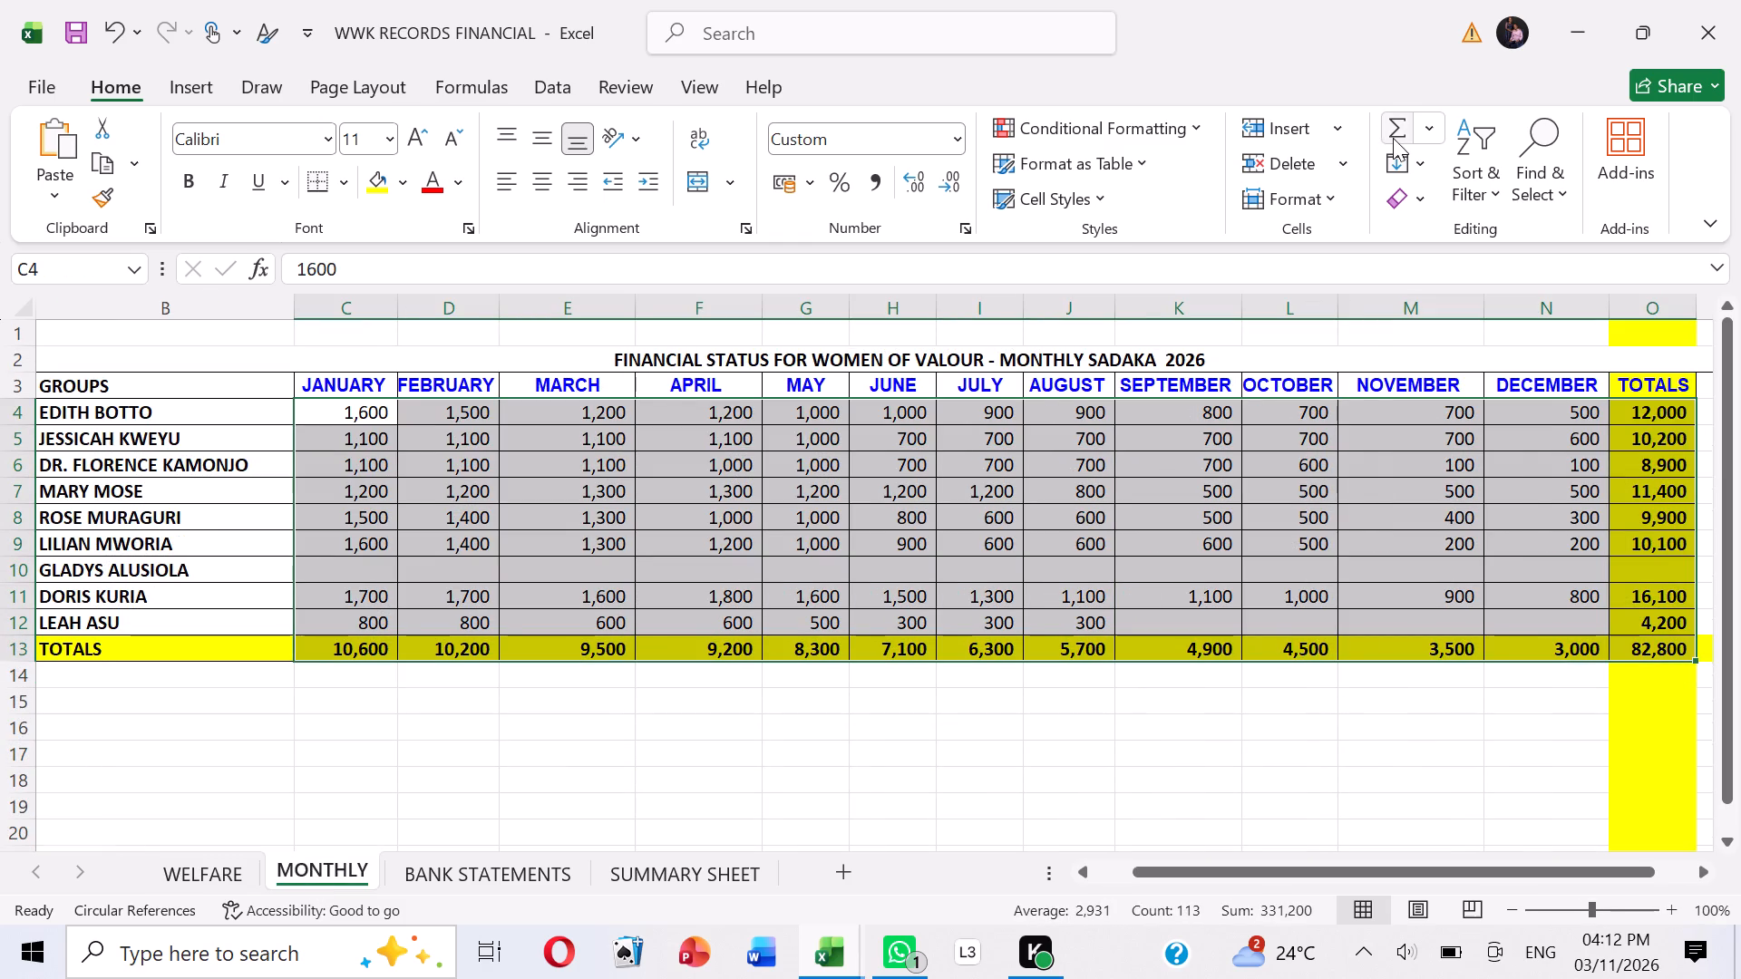
{"action": "left_click", "coordinate": [1393, 138]}
{"action": "left_click", "coordinate": [1046, 744]}
Look over the BANK STATEMENTS sheet and the SUMMARY SHEET's welfare and monthly contributions, and return to the MONTHLY sheet.
{"action": "left_click", "coordinate": [473, 881]}
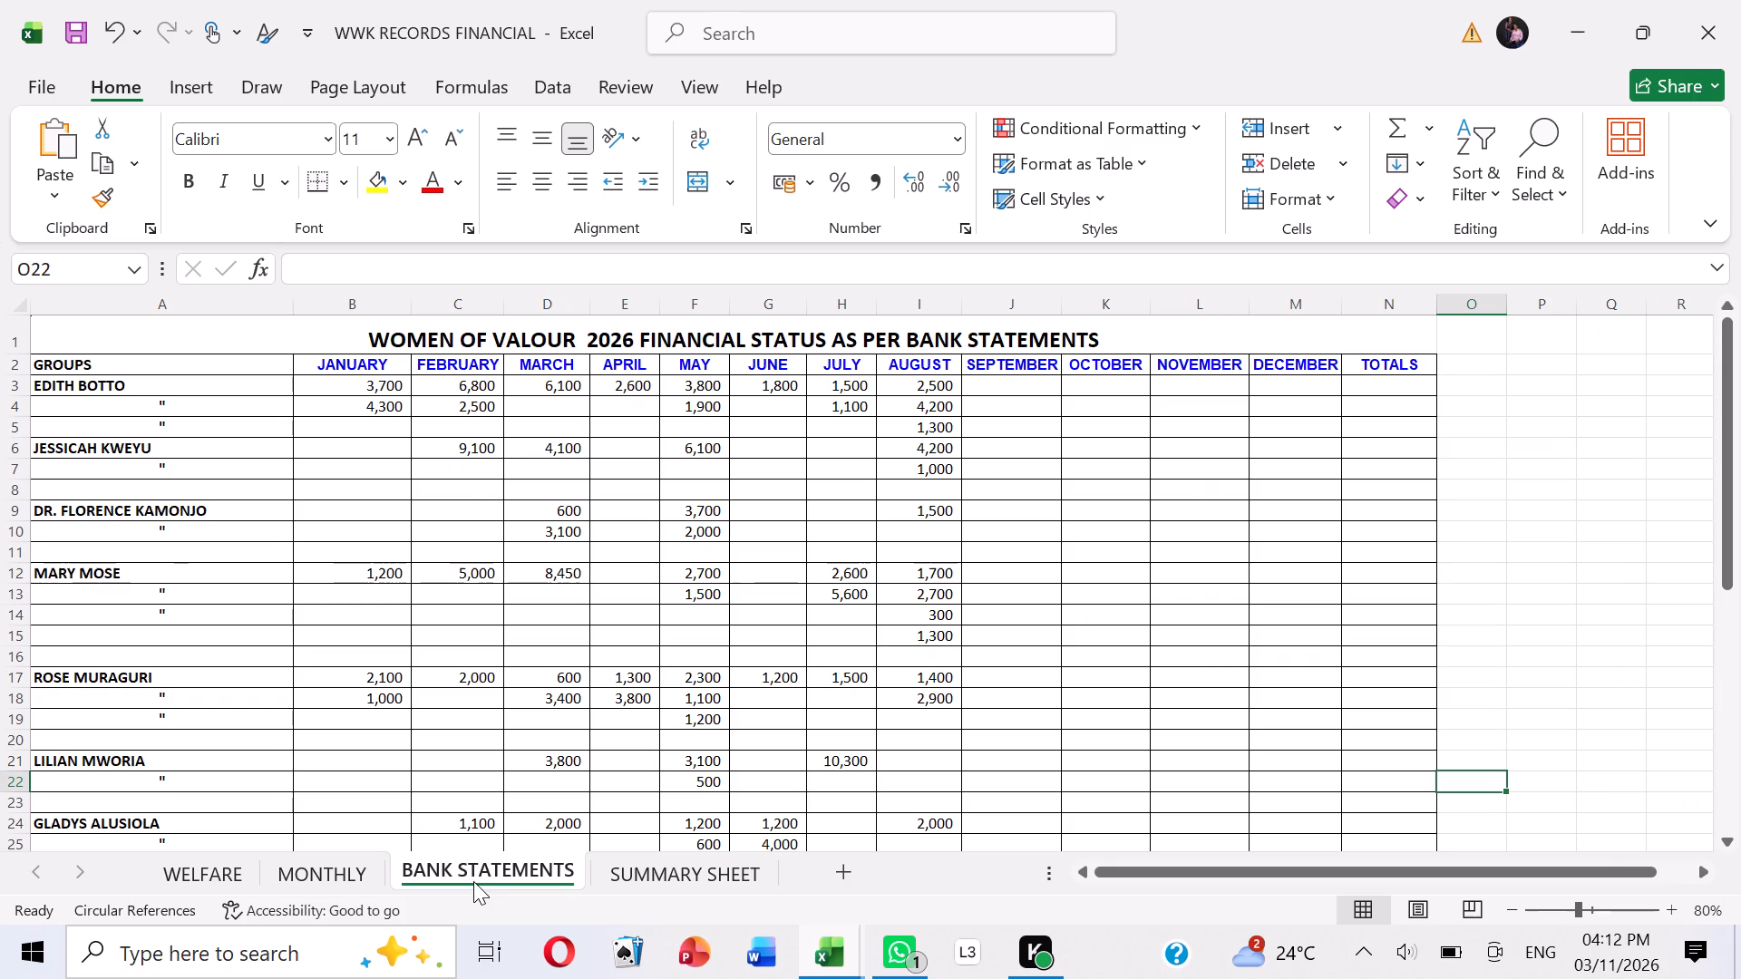
{"action": "left_click", "coordinate": [665, 869]}
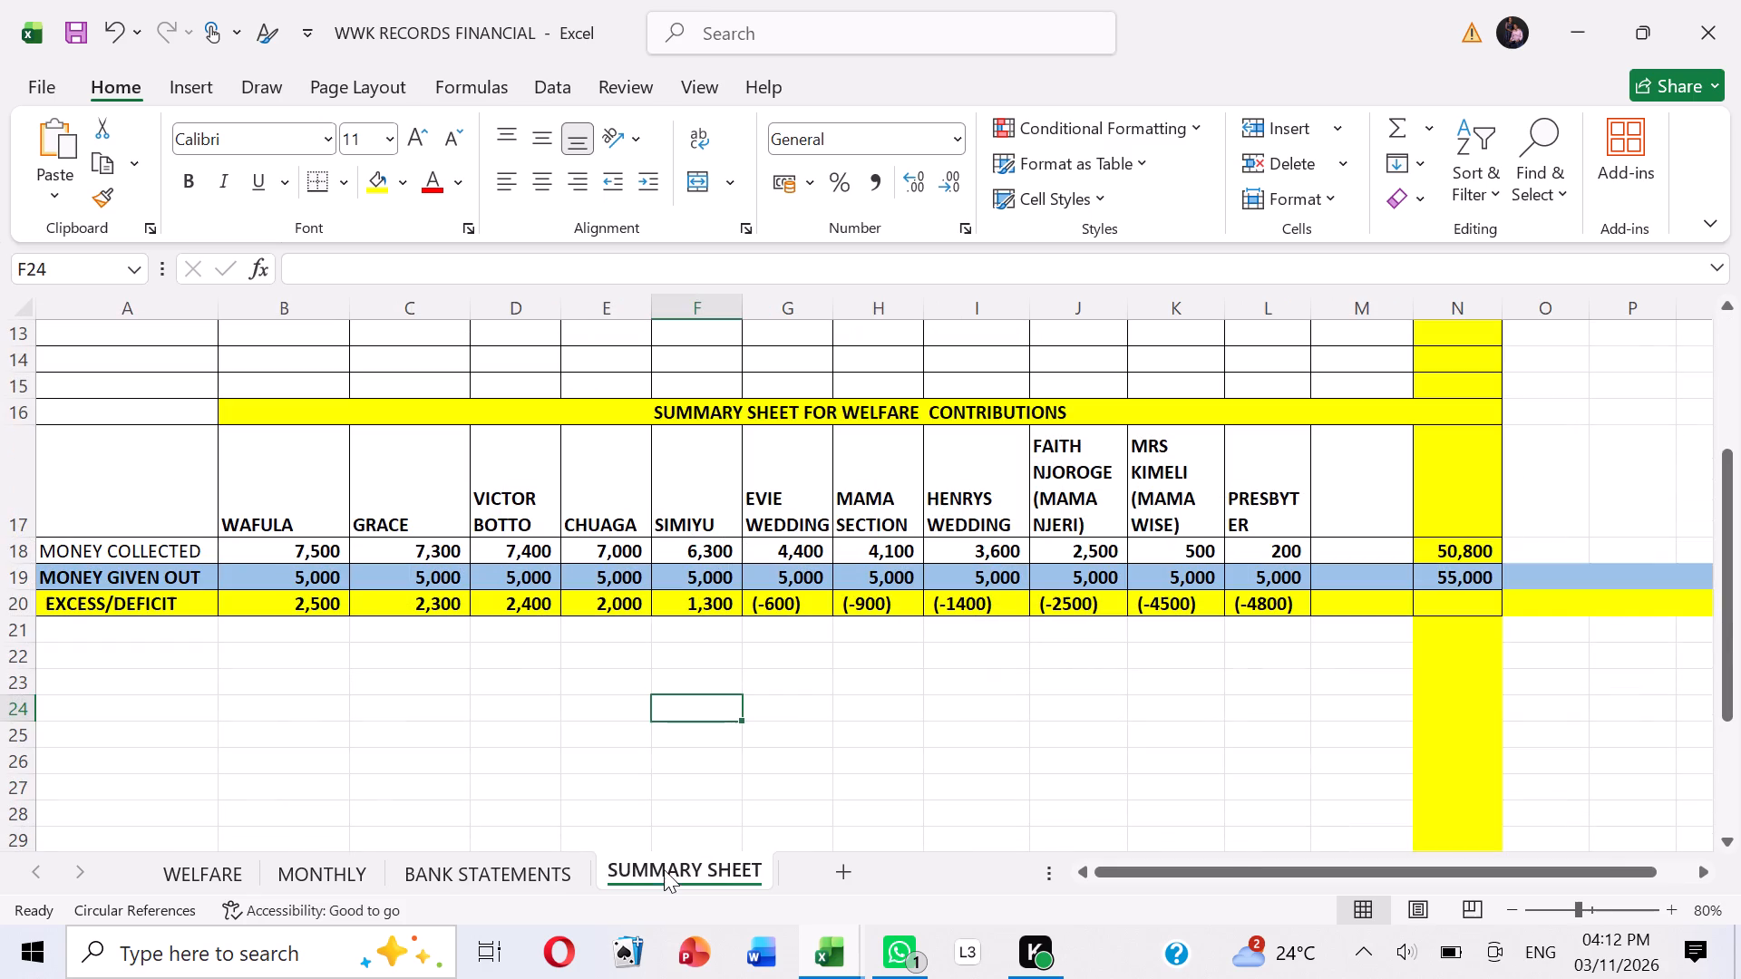
{"action": "left_click", "coordinate": [576, 805]}
{"action": "scroll", "coordinate": [423, 615], "scroll_direction": "up", "scroll_amount": 4}
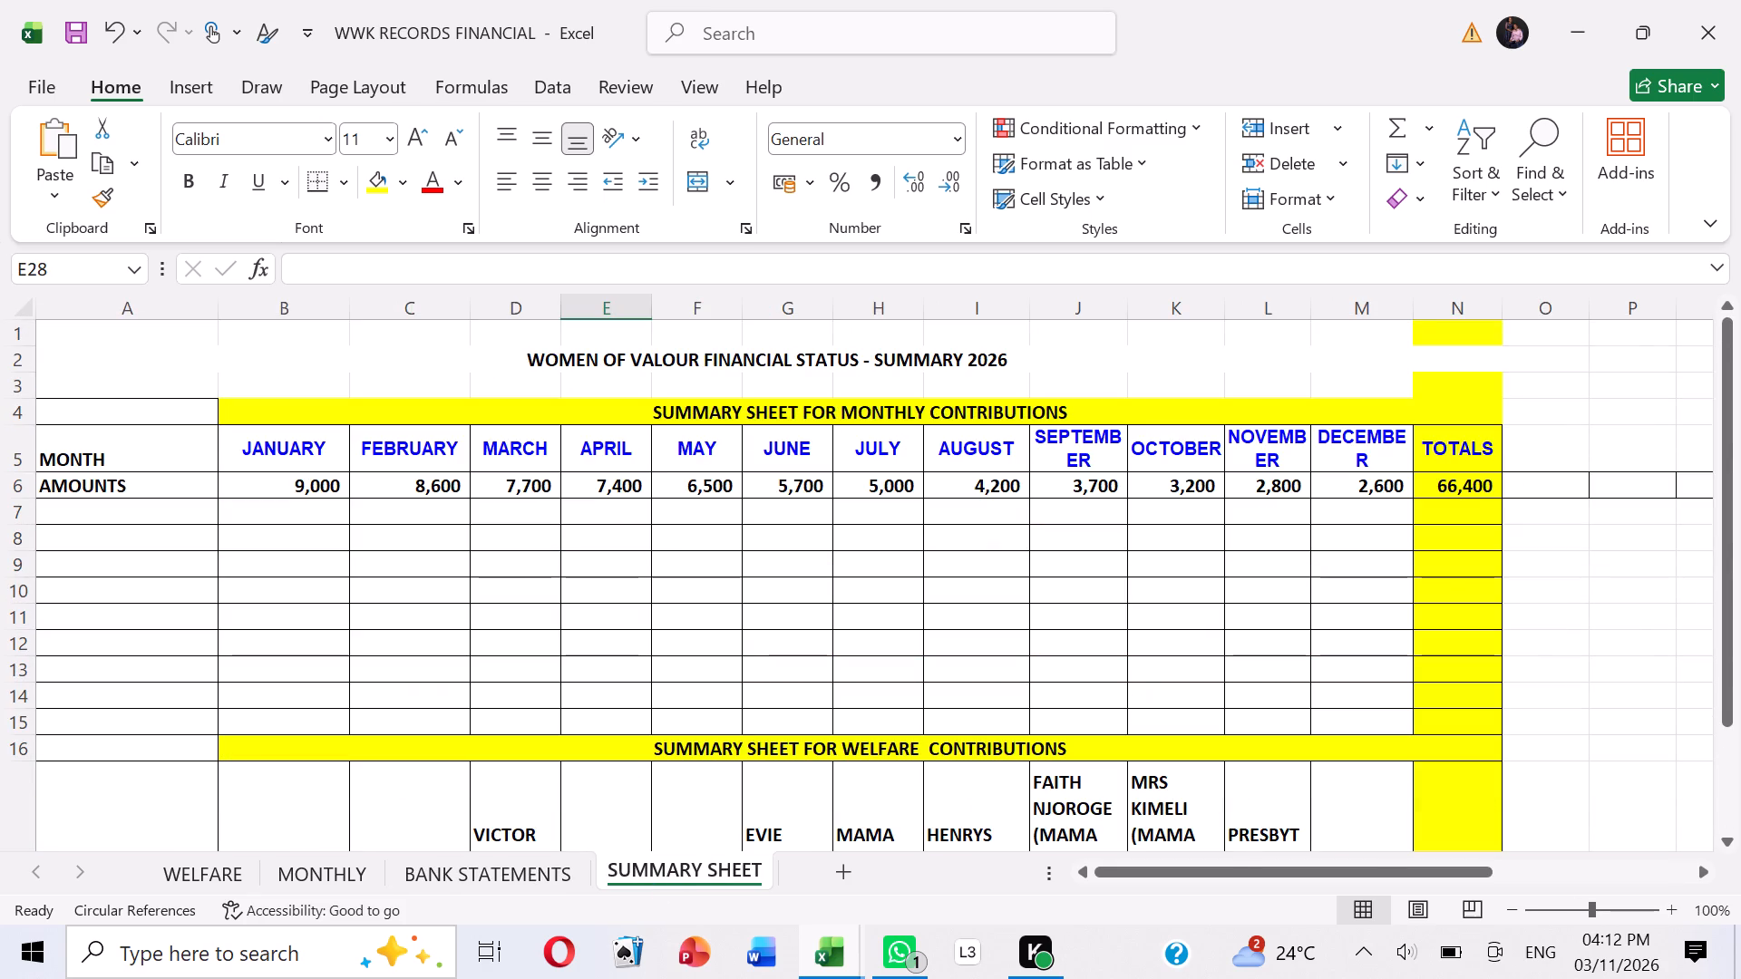
{"action": "left_click", "coordinate": [345, 877]}
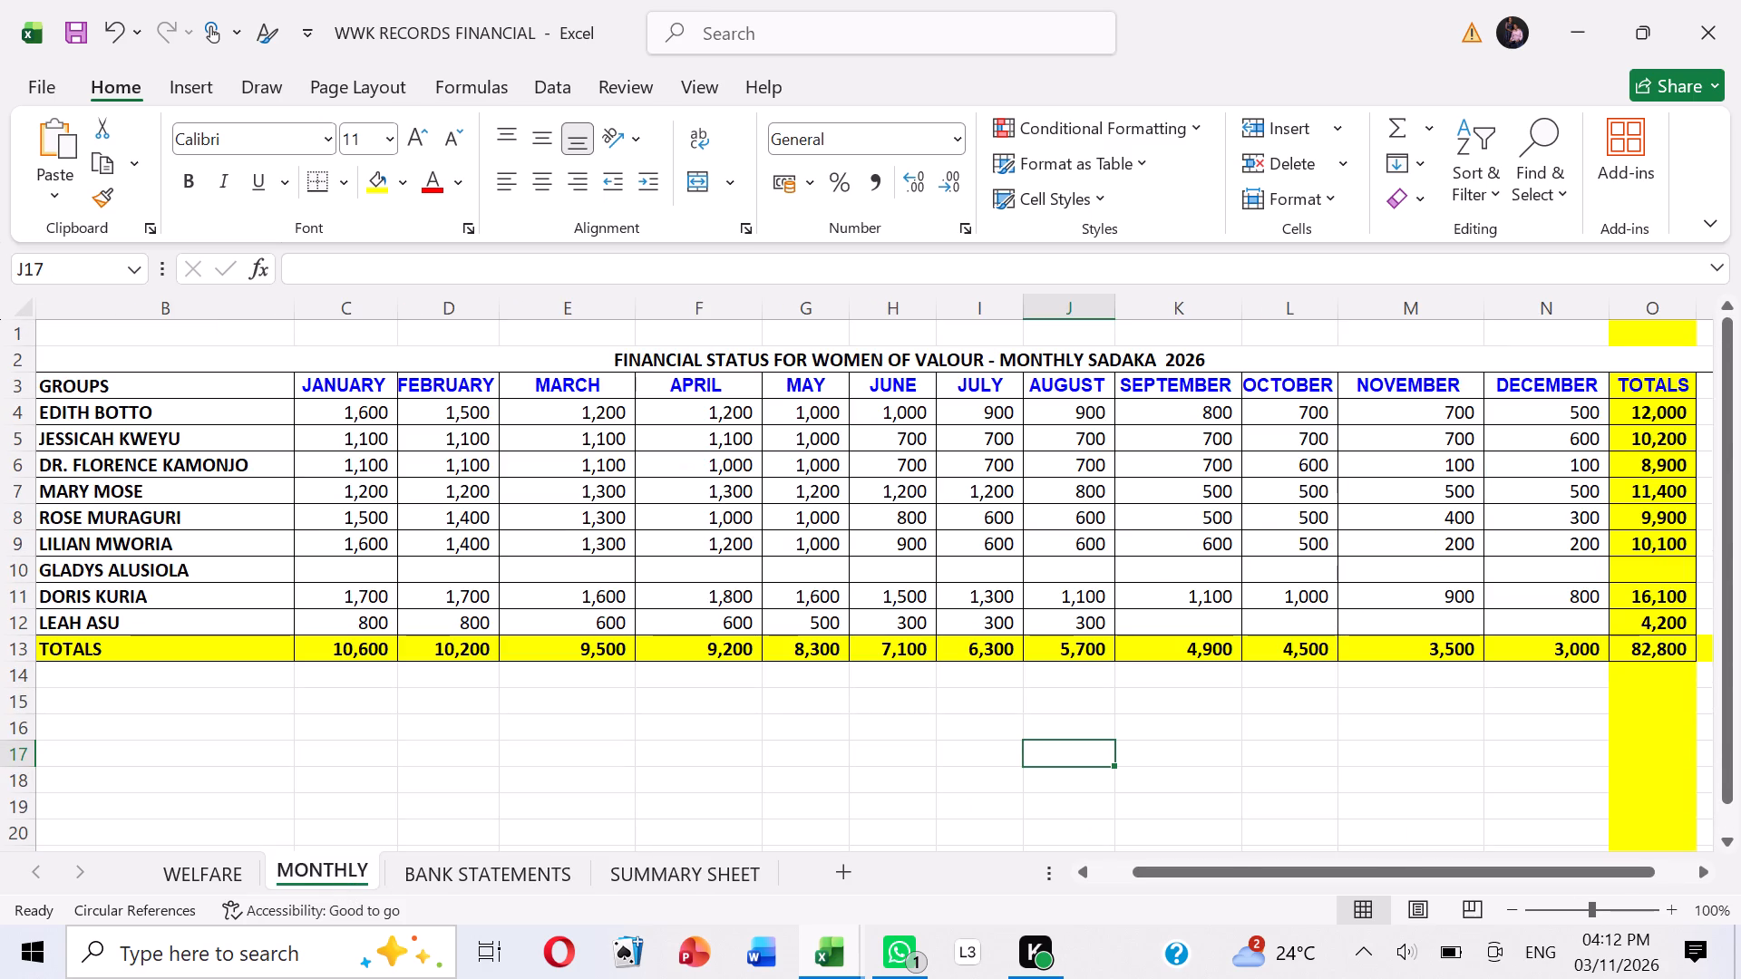
Return to the WELFARE sheet, then save the WWK RECORDS FINANCIAL workbook and close it.
{"action": "left_click", "coordinate": [212, 869]}
{"action": "left_click", "coordinate": [466, 743]}
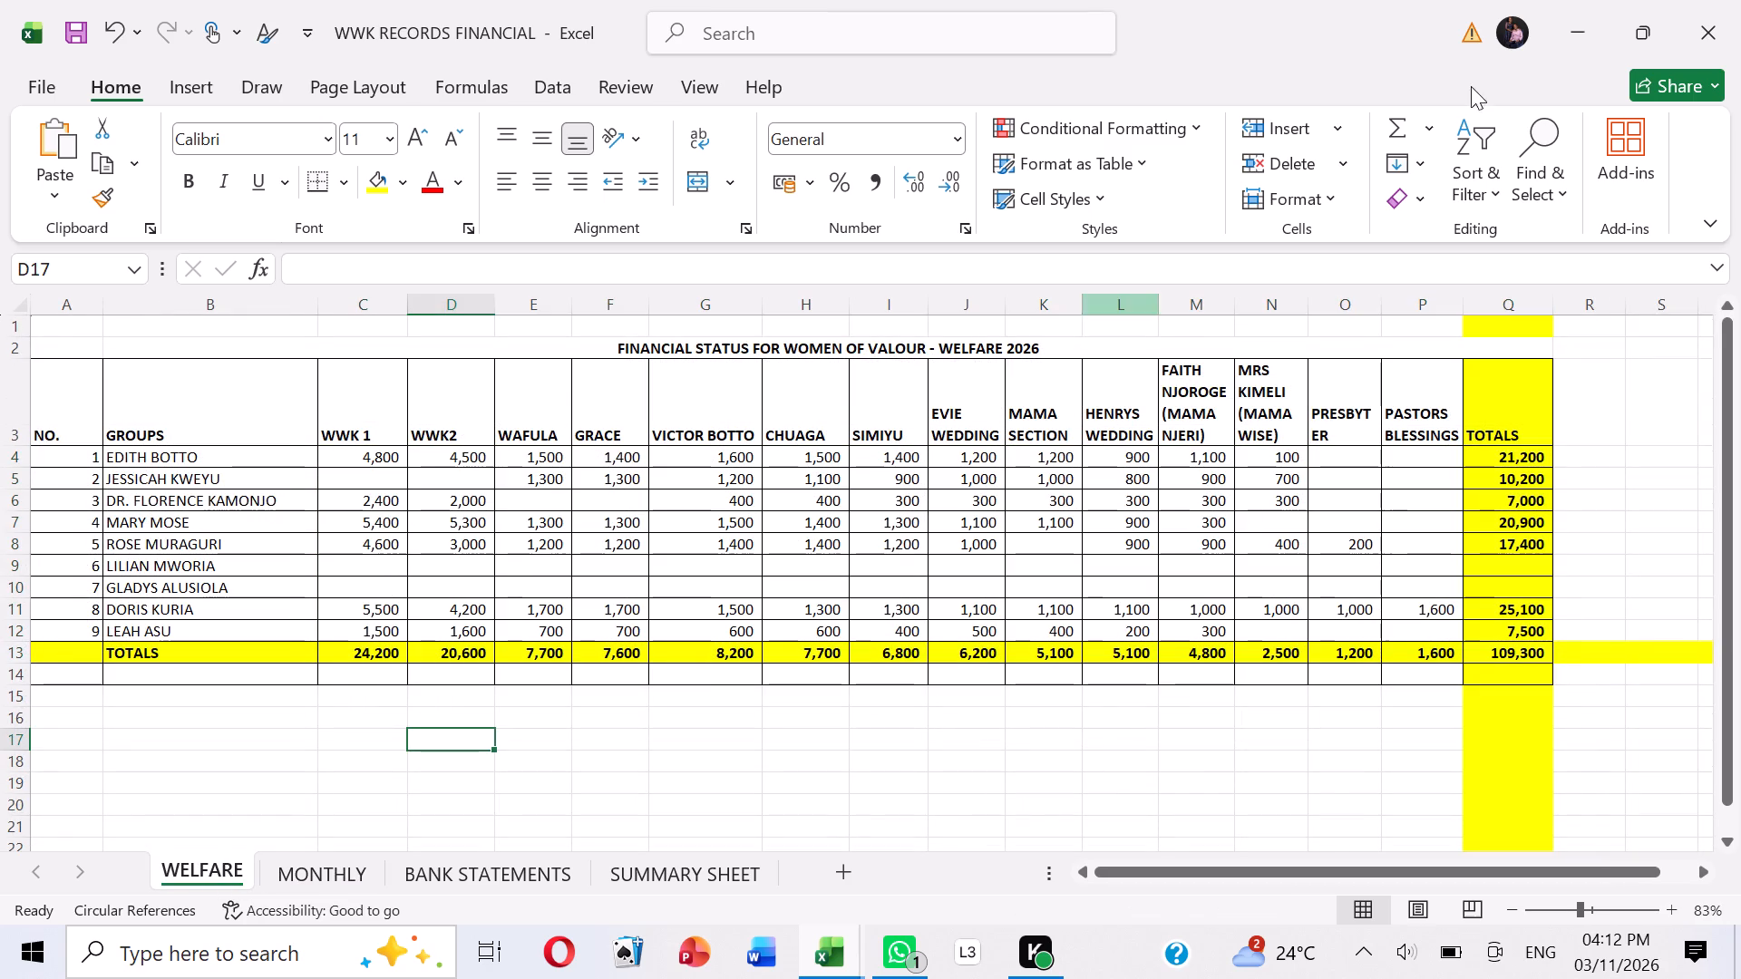
{"action": "left_click", "coordinate": [737, 749]}
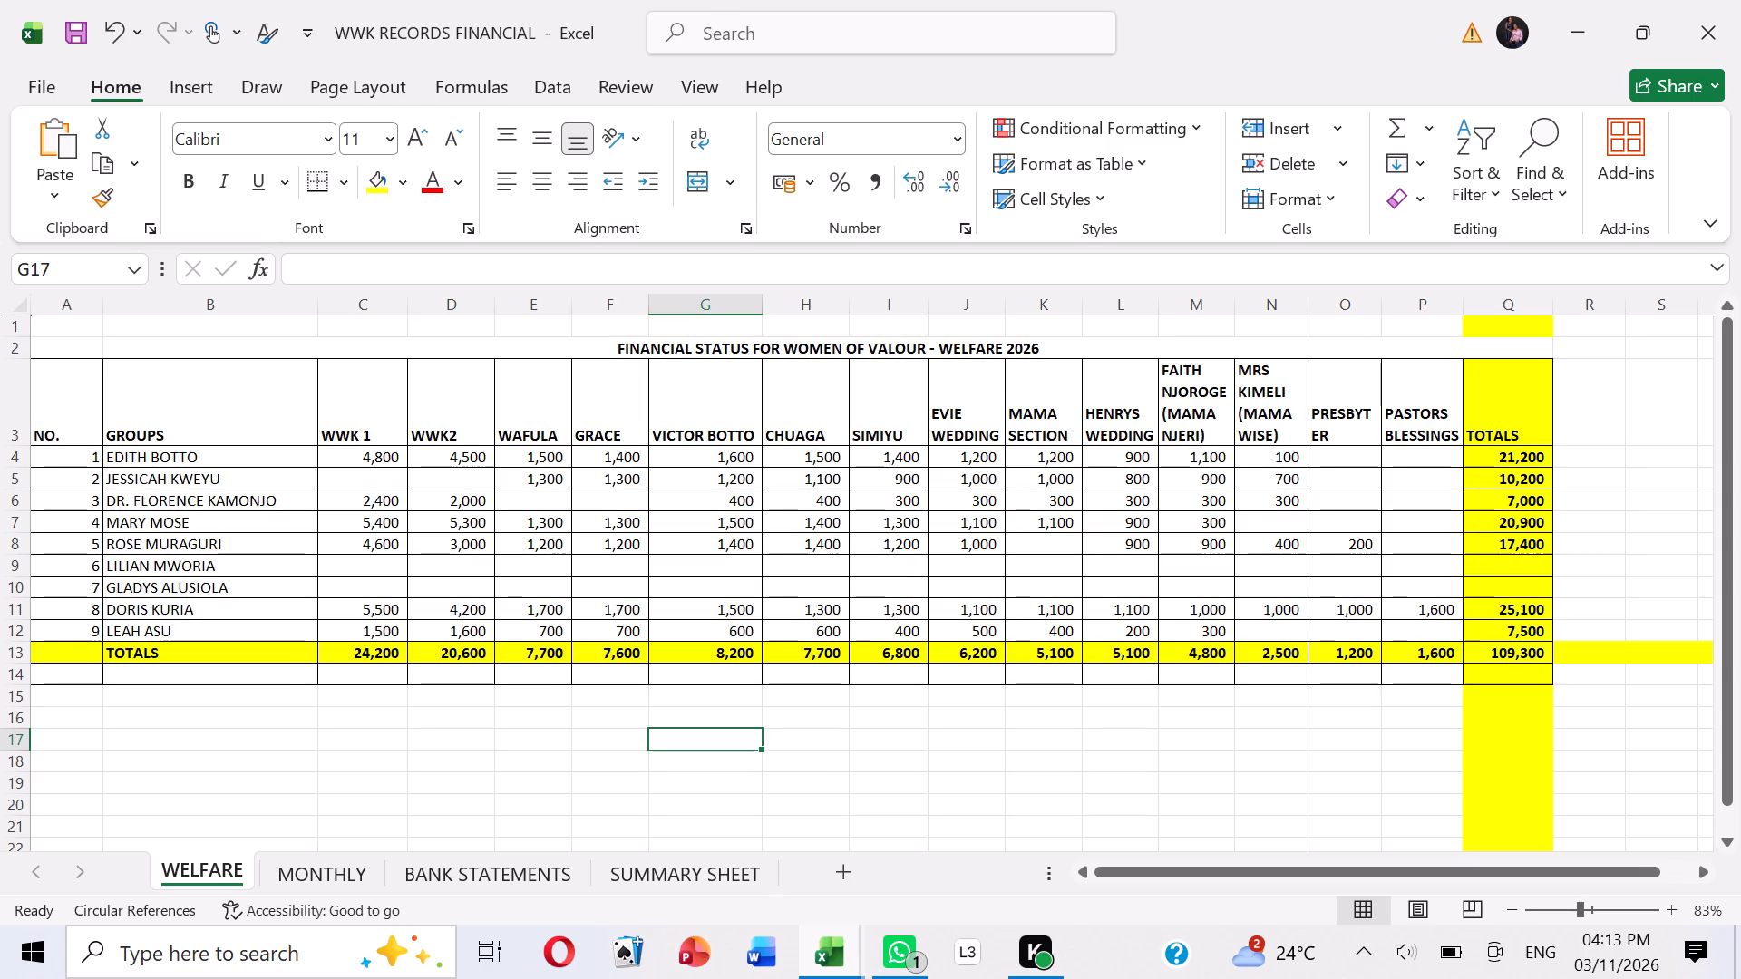
{"action": "left_click", "coordinate": [71, 28]}
{"action": "left_click", "coordinate": [1712, 20]}
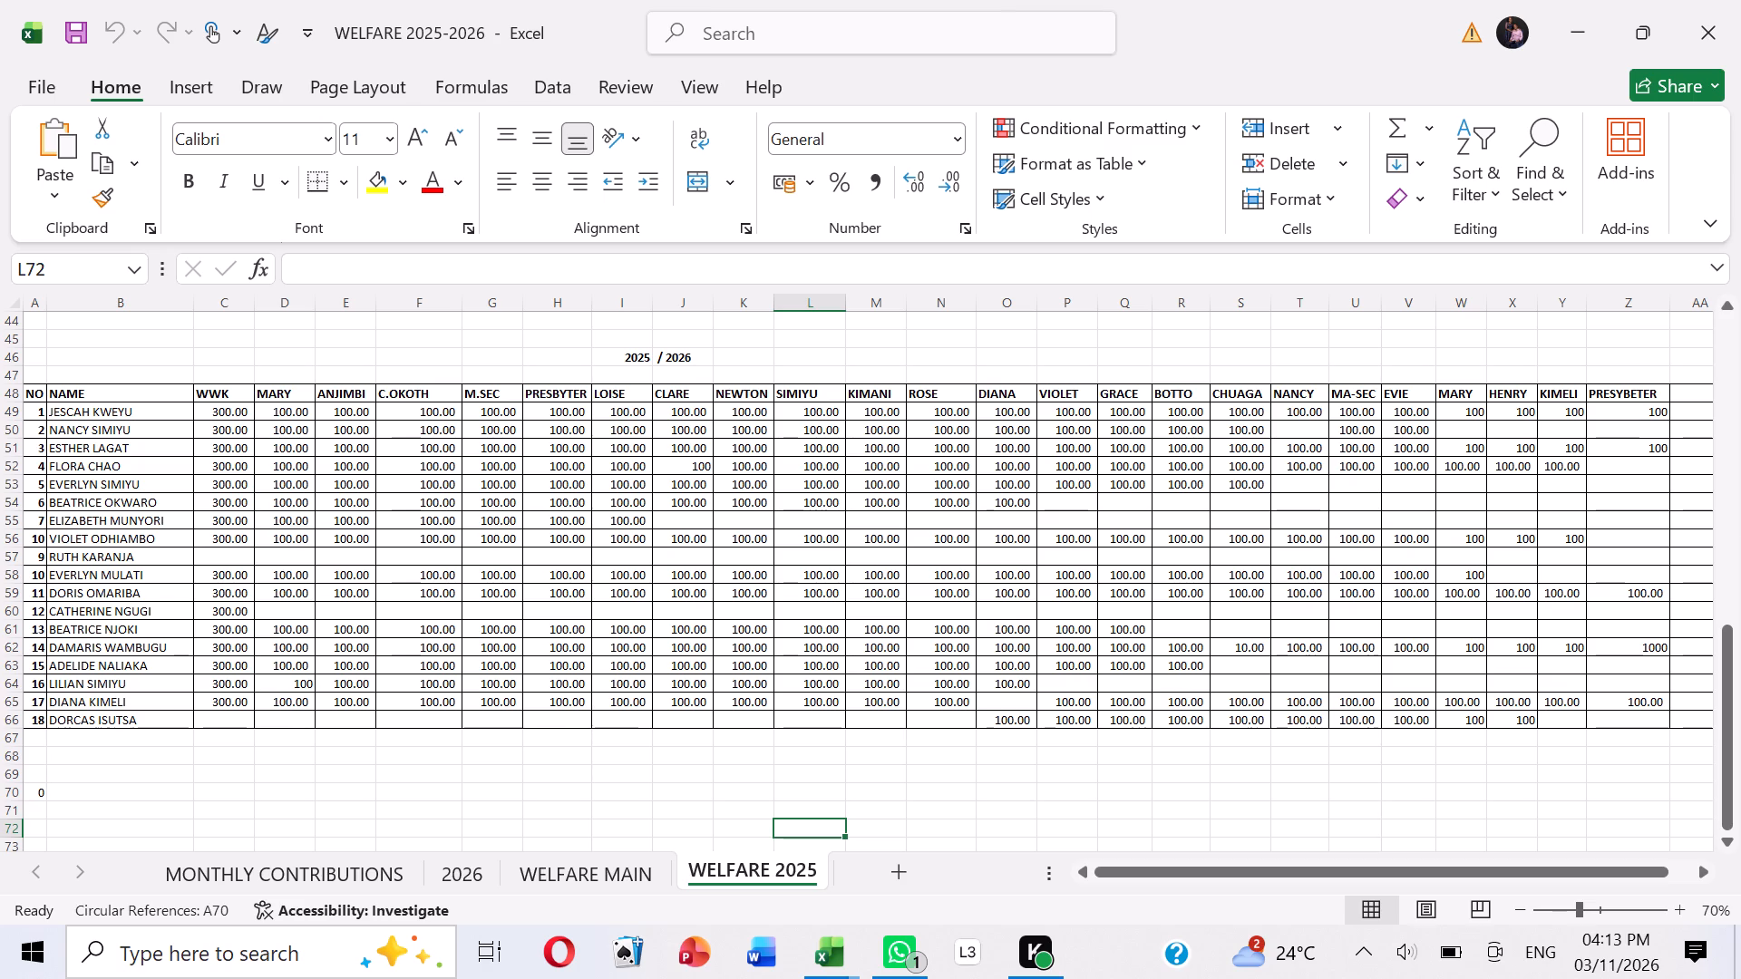
Close the WELFARE 2025-2026 workbook.
{"action": "left_click", "coordinate": [1716, 30]}
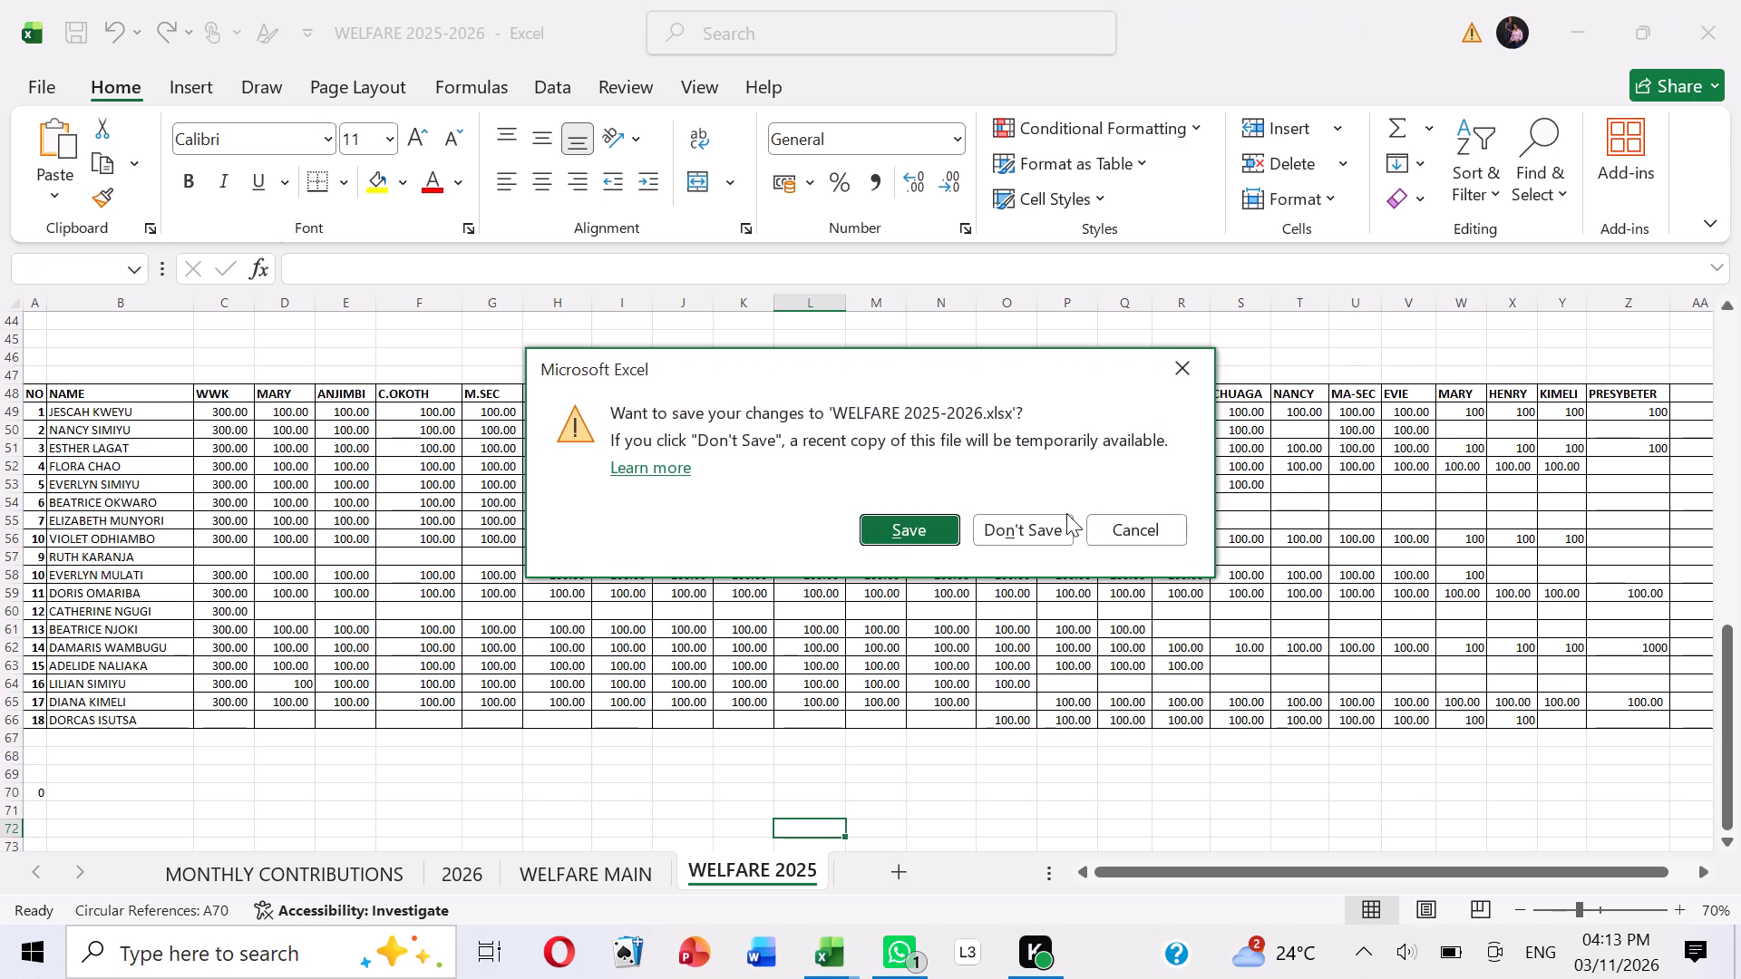